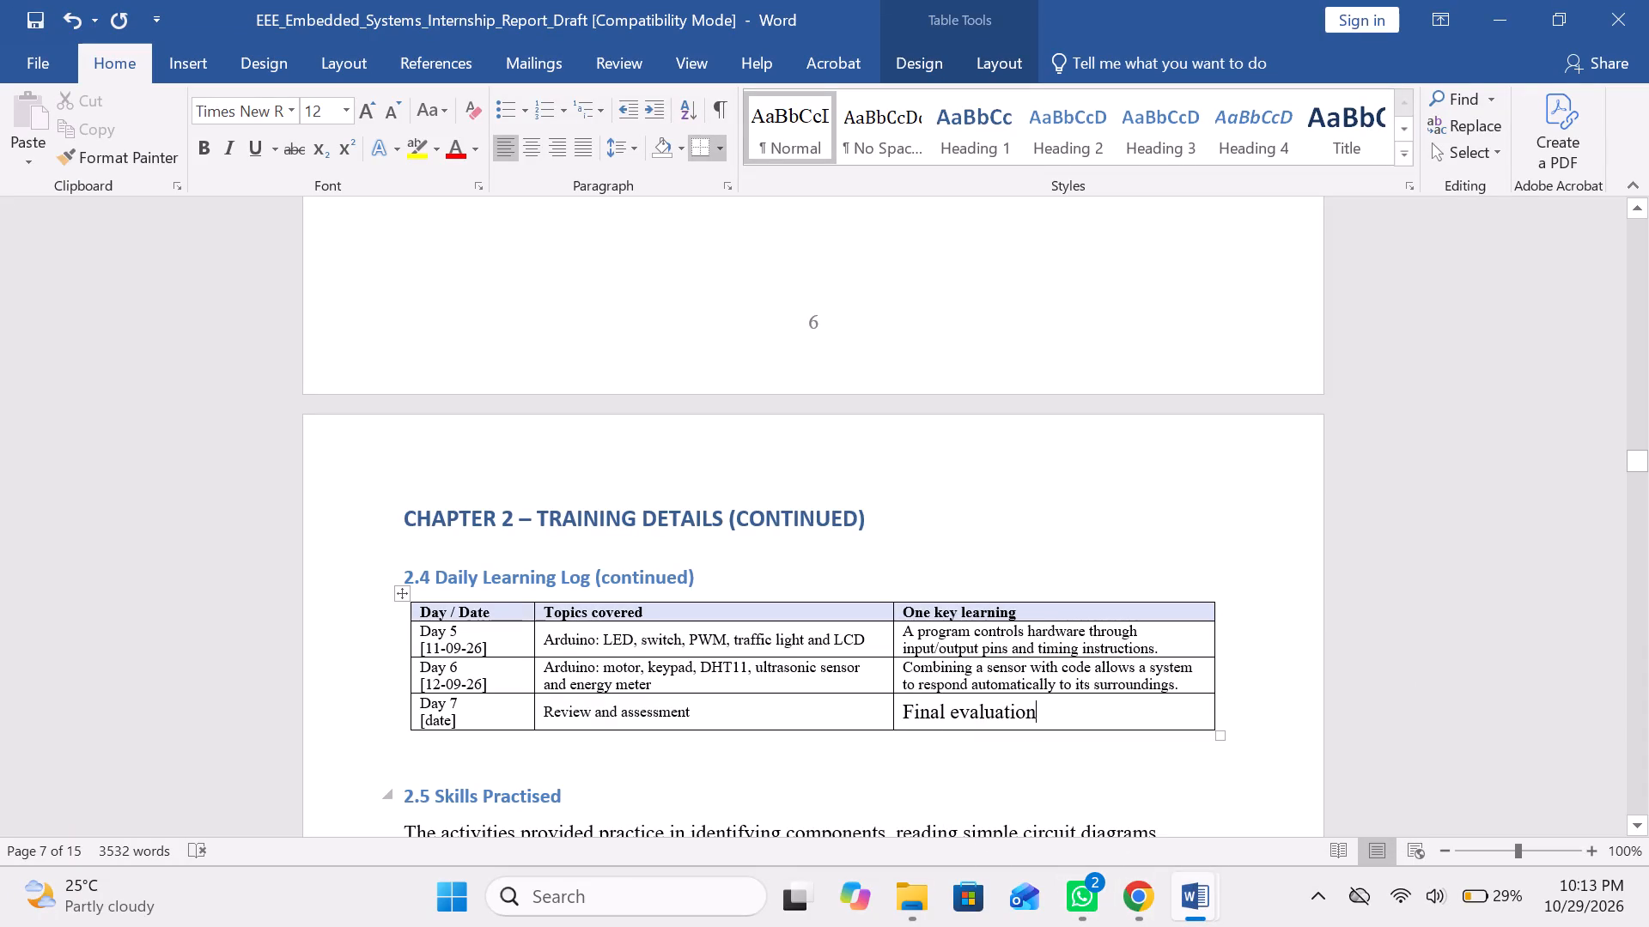
Undo the replacement text in the Day 7 key learning cell, back to the original sentence about explaining the working principle clearly.
key(ctrl+z)
key(ctrl+z)
key(ctrl+z)
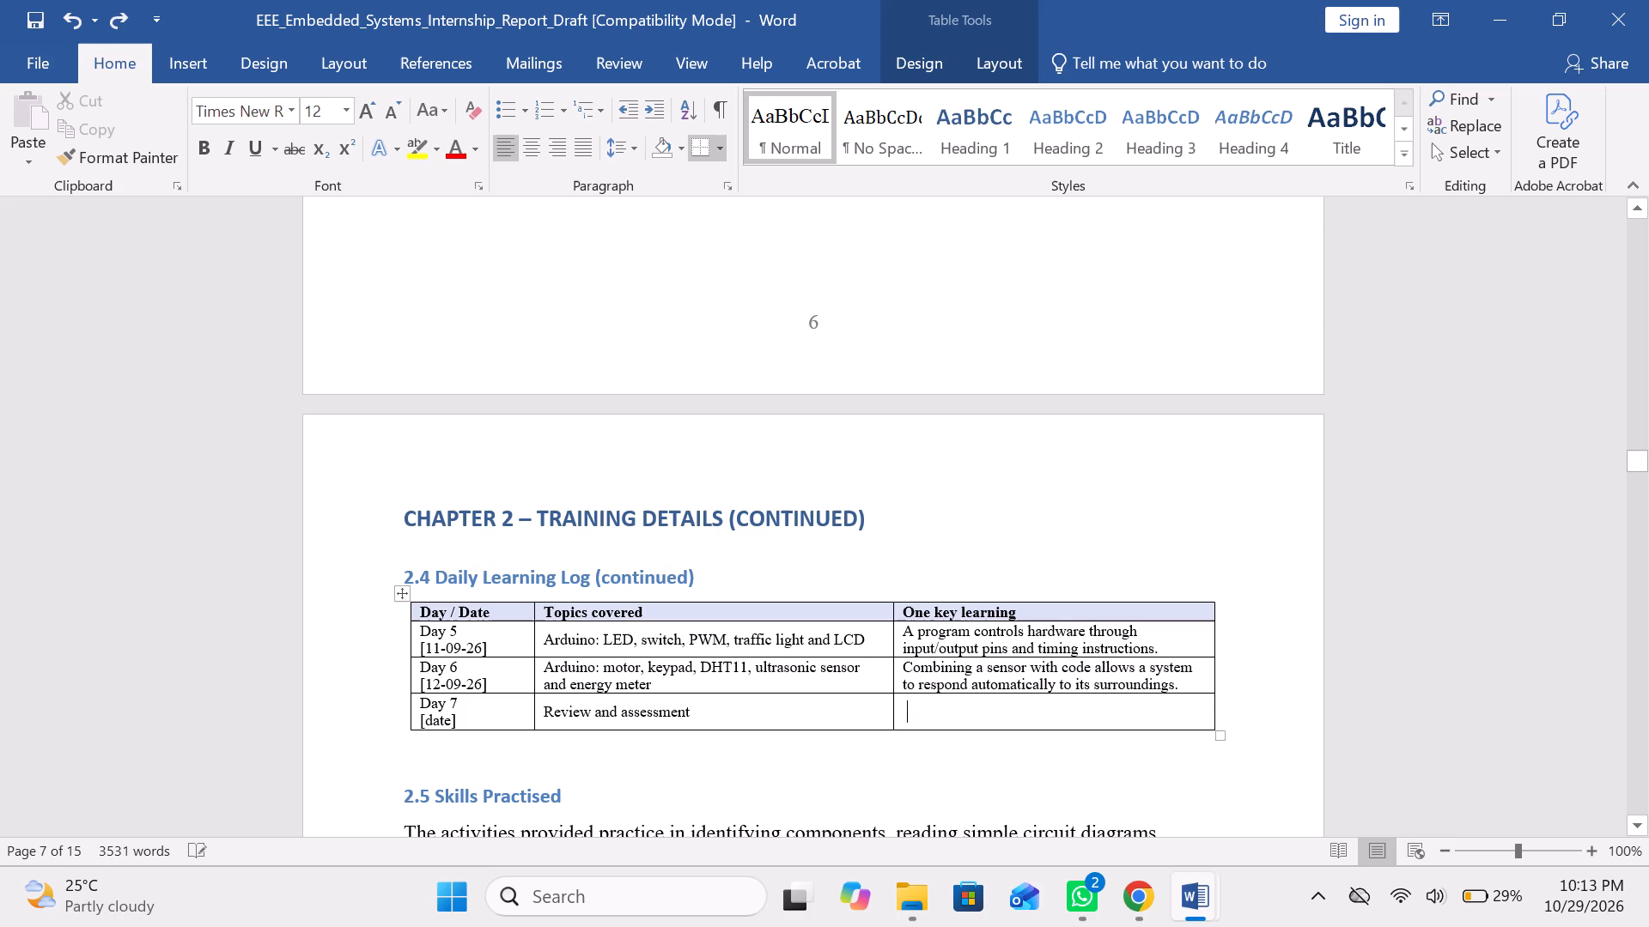
key(ctrl+z)
key(ctrl+z)
key(ctrl+z)
key(ctrl+z)
key(ctrl+z)
key(ctrl+z)
key(ctrl+z)
key(ctrl+z)
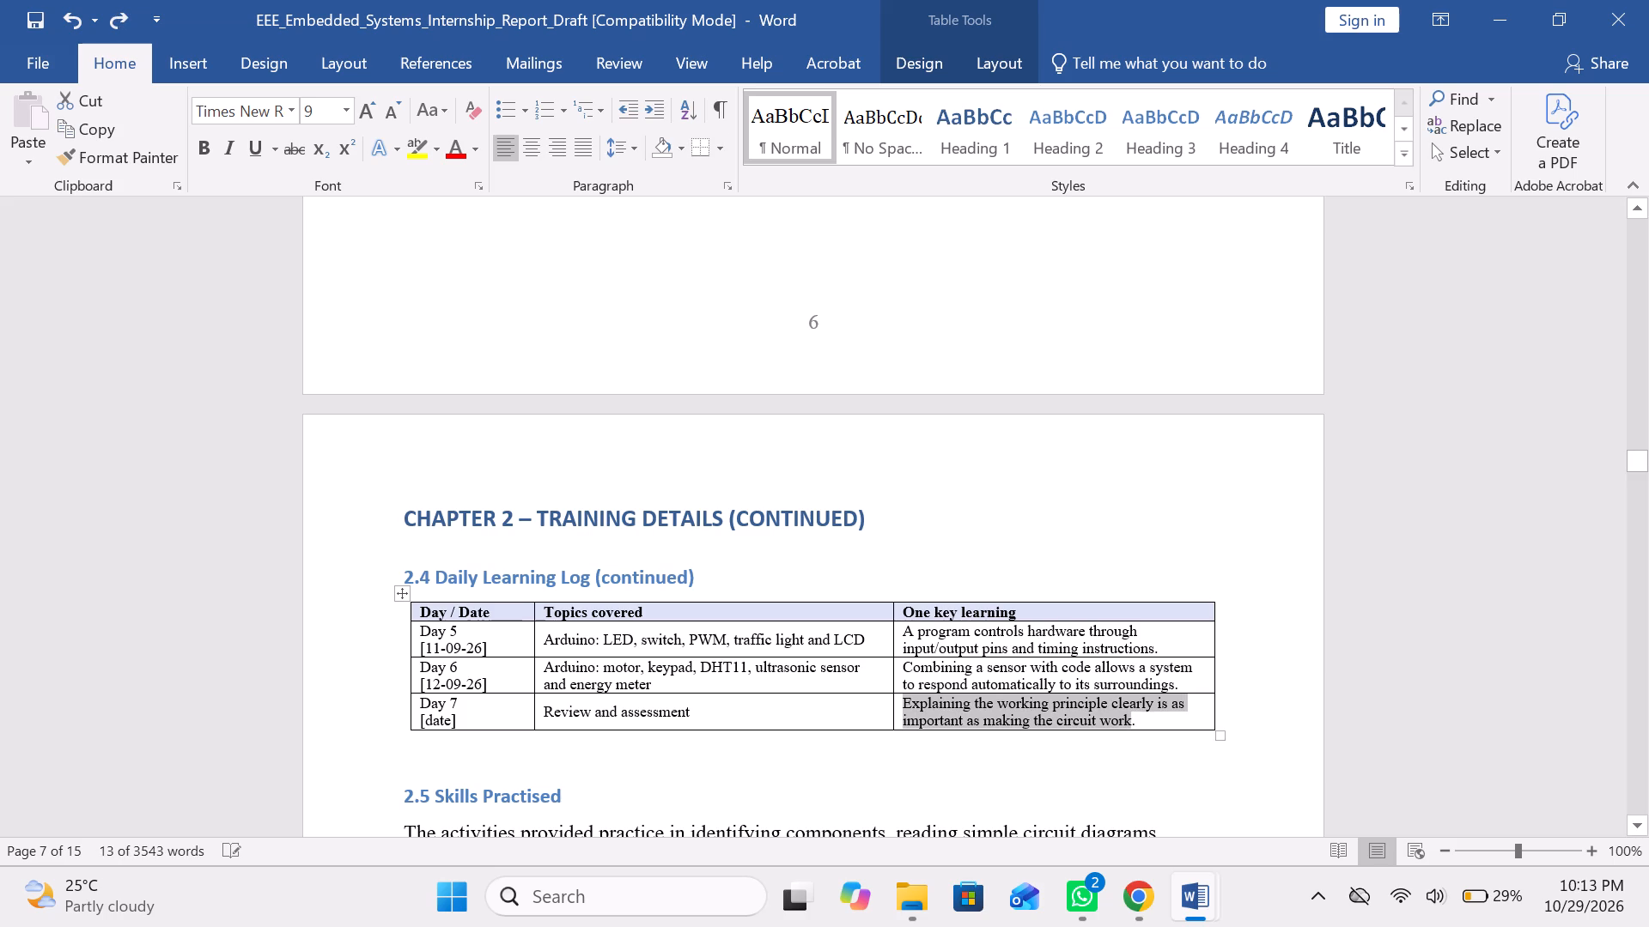
click(1048, 763)
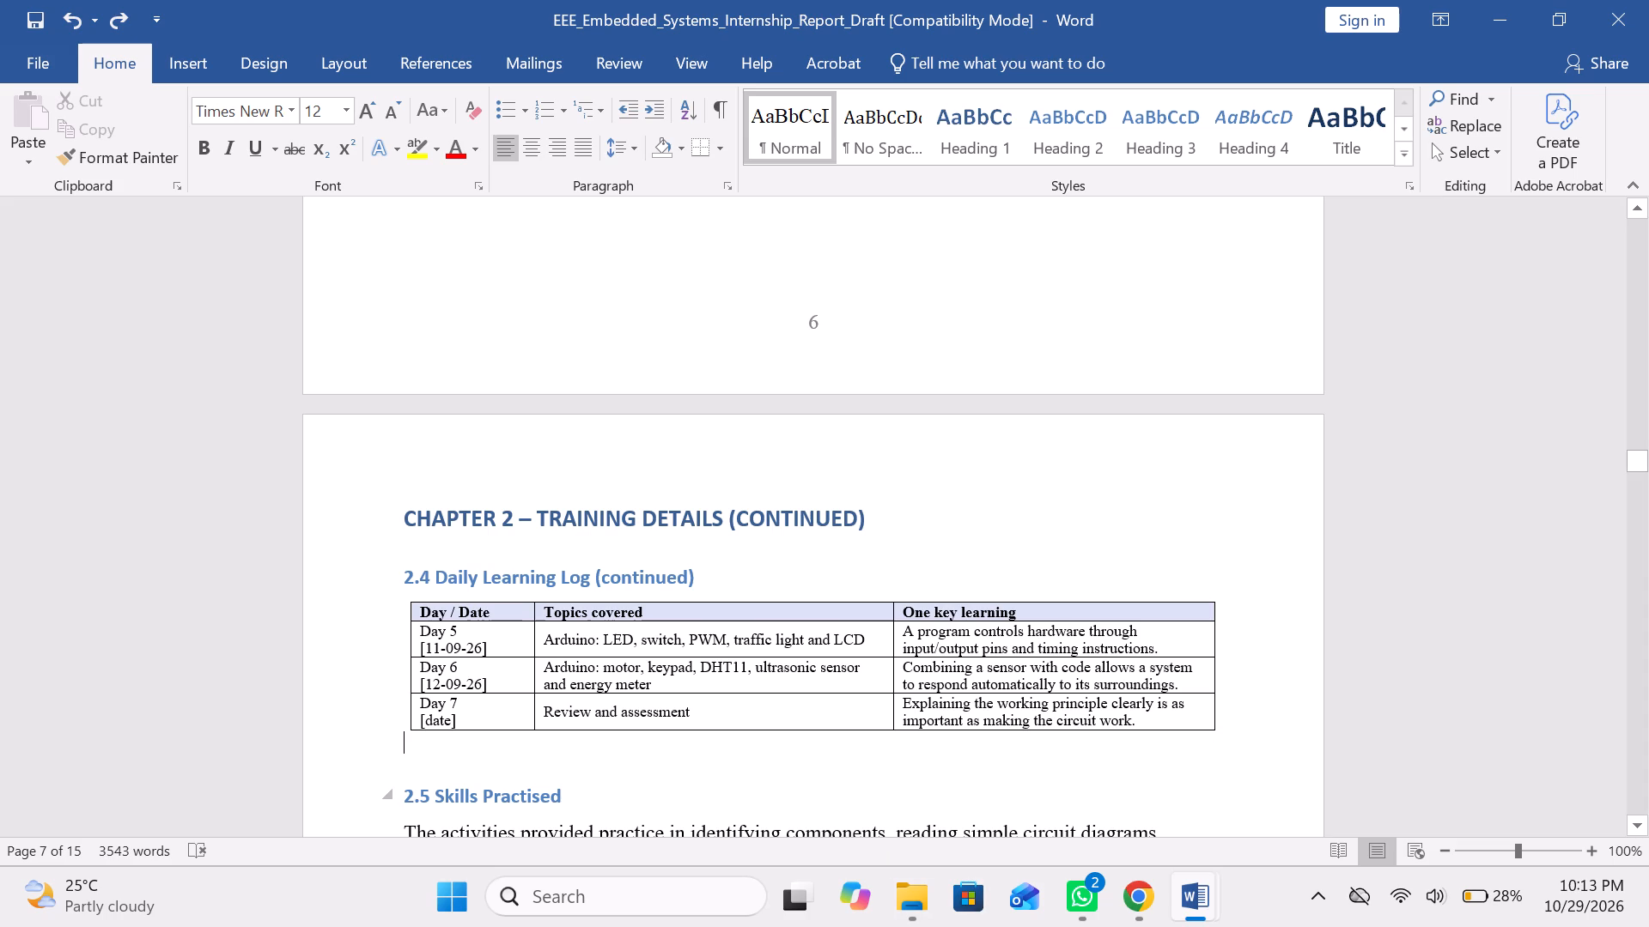
Take a screen snip of the full Day 7 row in the Daily Learning Log table.
key(Print)
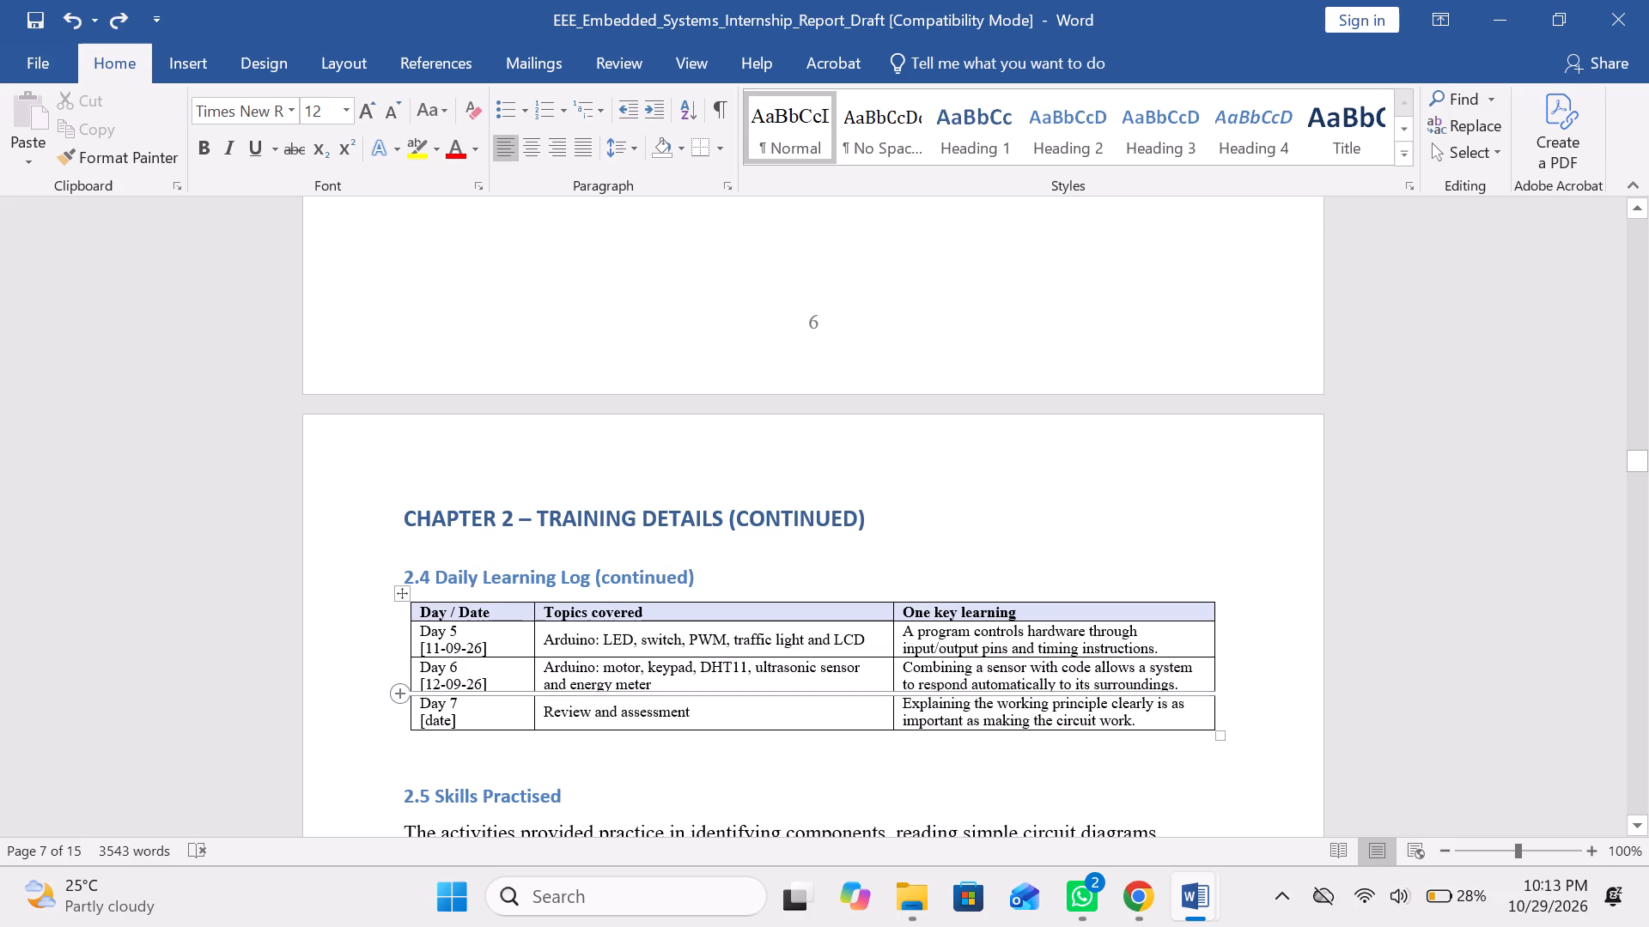
drag(399, 688, 615, 729)
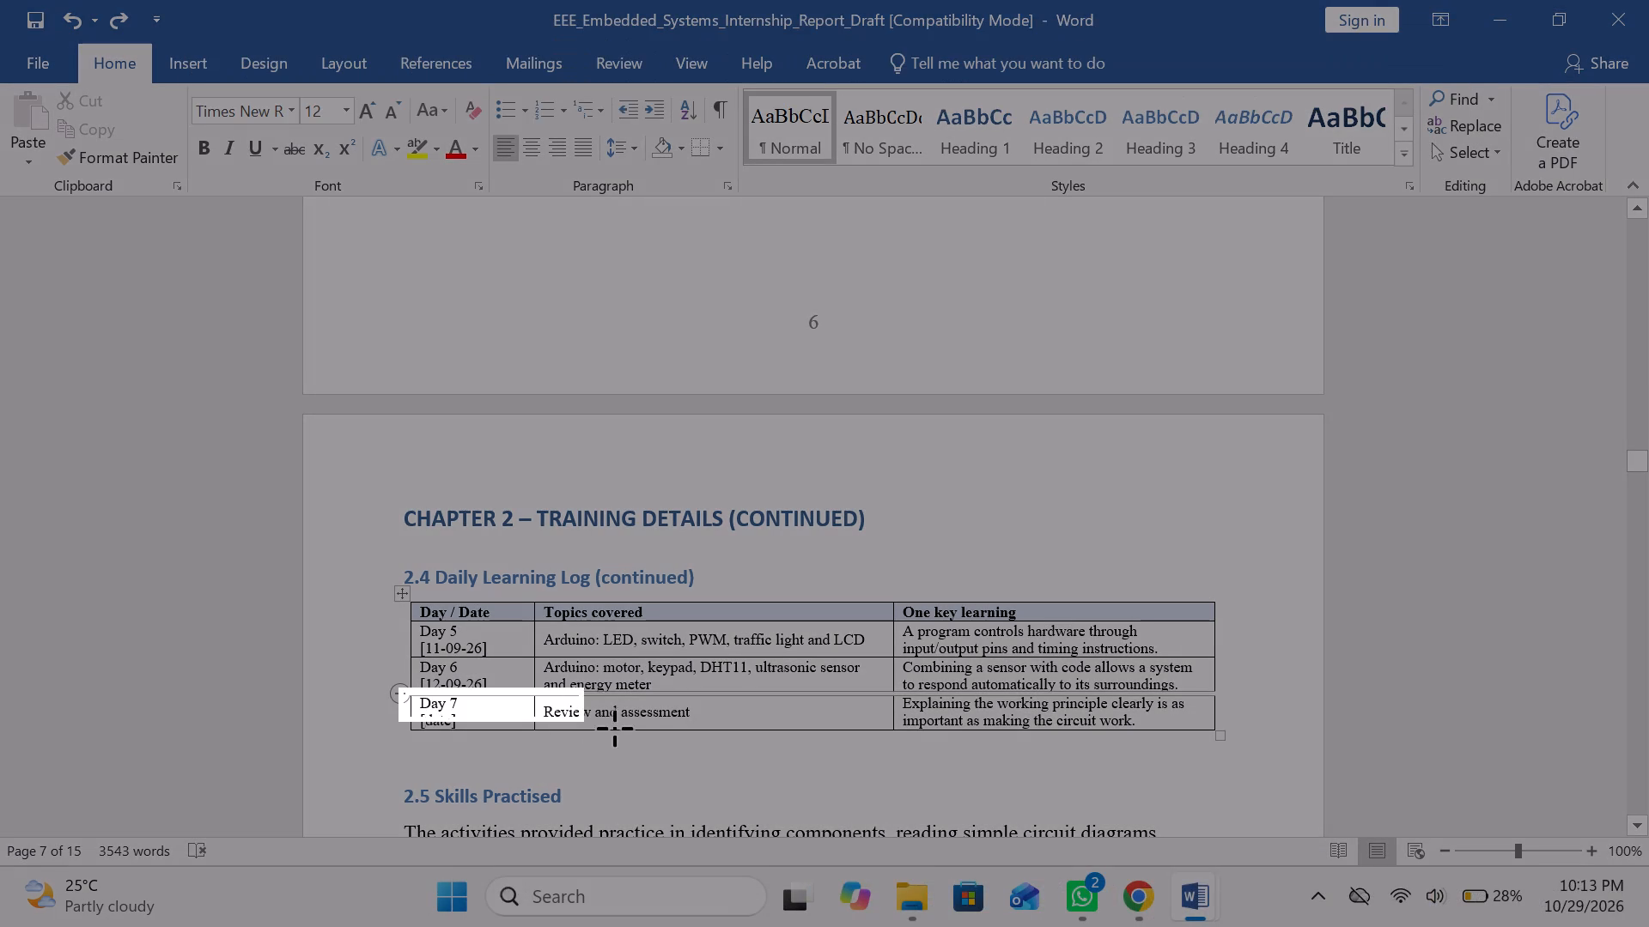
drag(615, 729, 1230, 740)
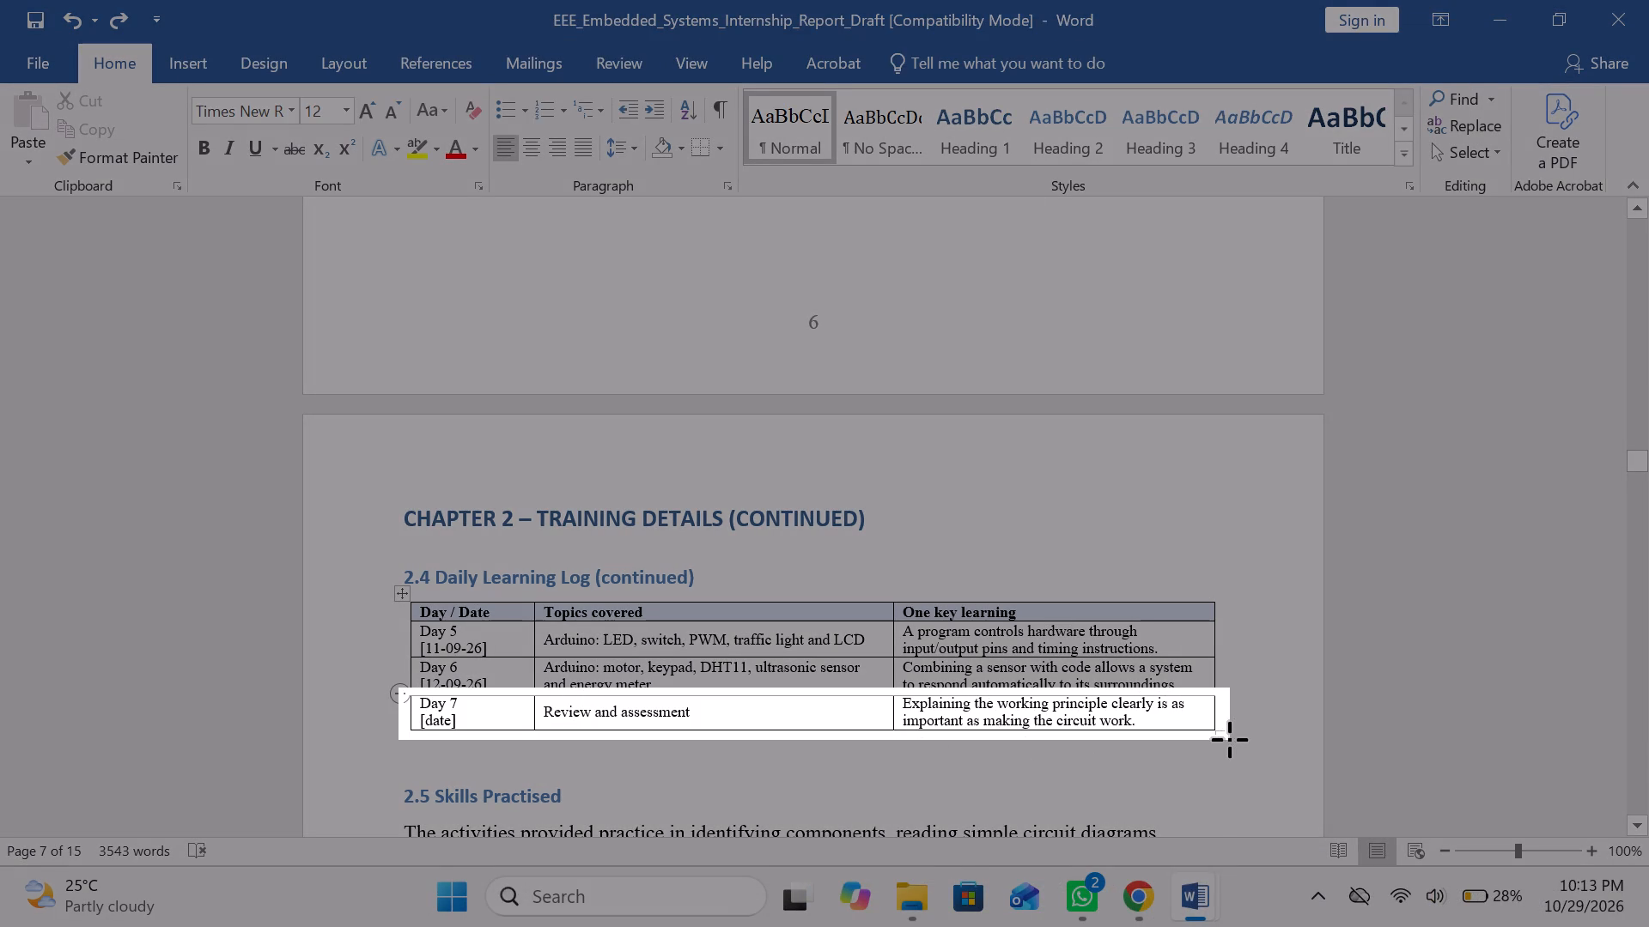
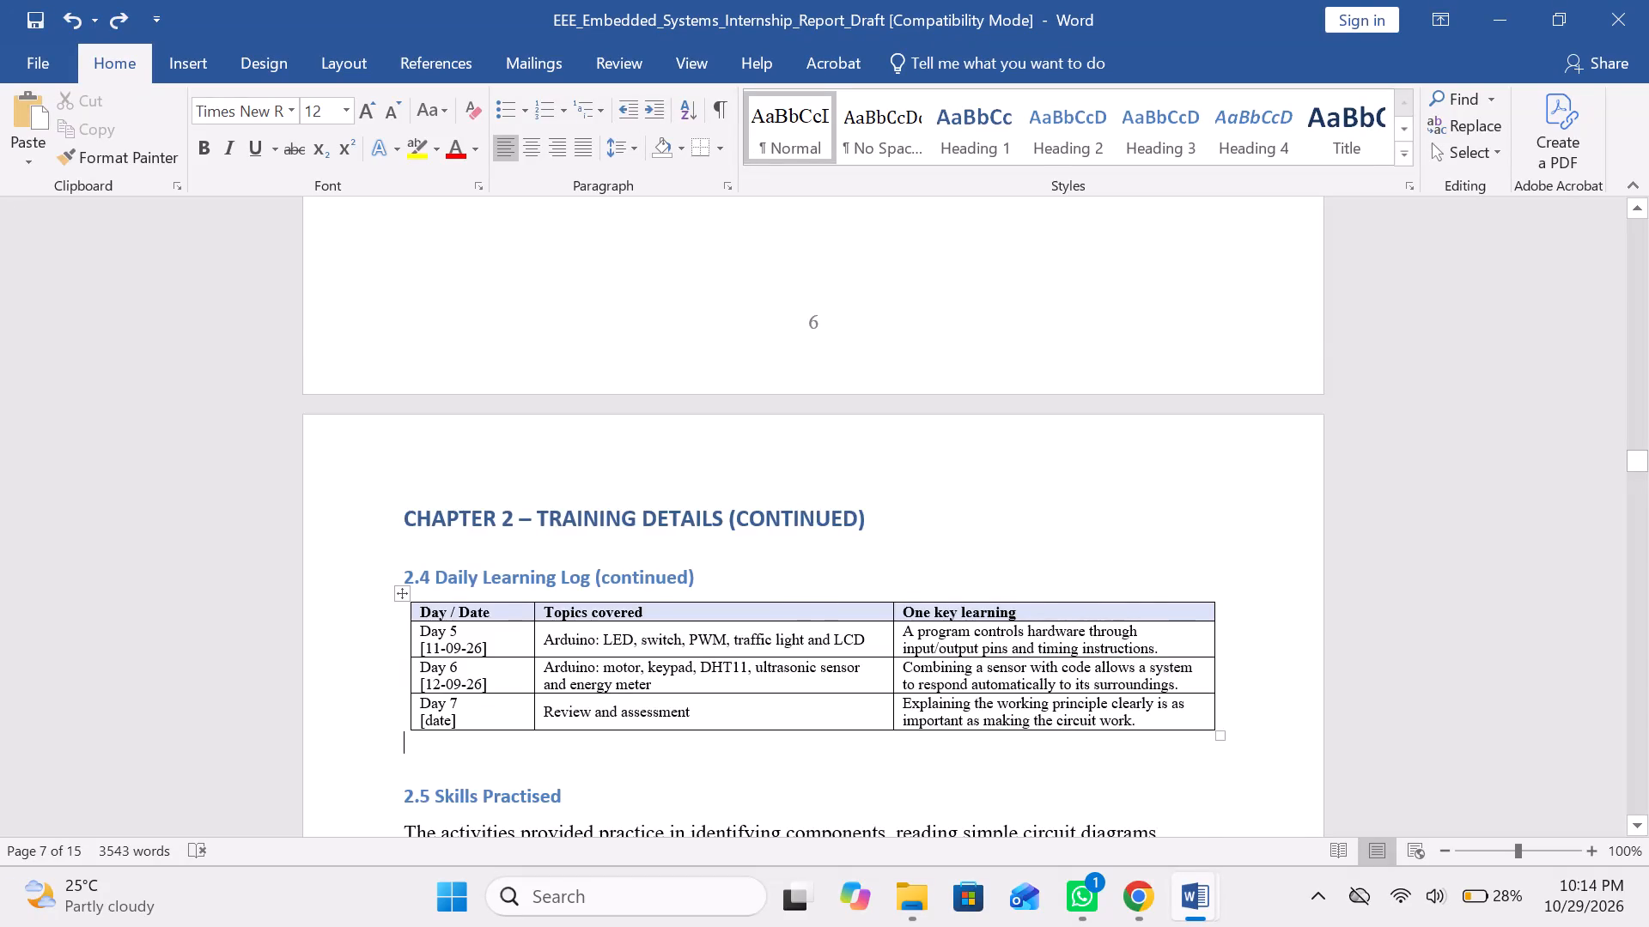
Review the Skills Practised and Safety and Good Lab Practice sections at the end of Chapter 2.
scroll(1045, 652, down, 4)
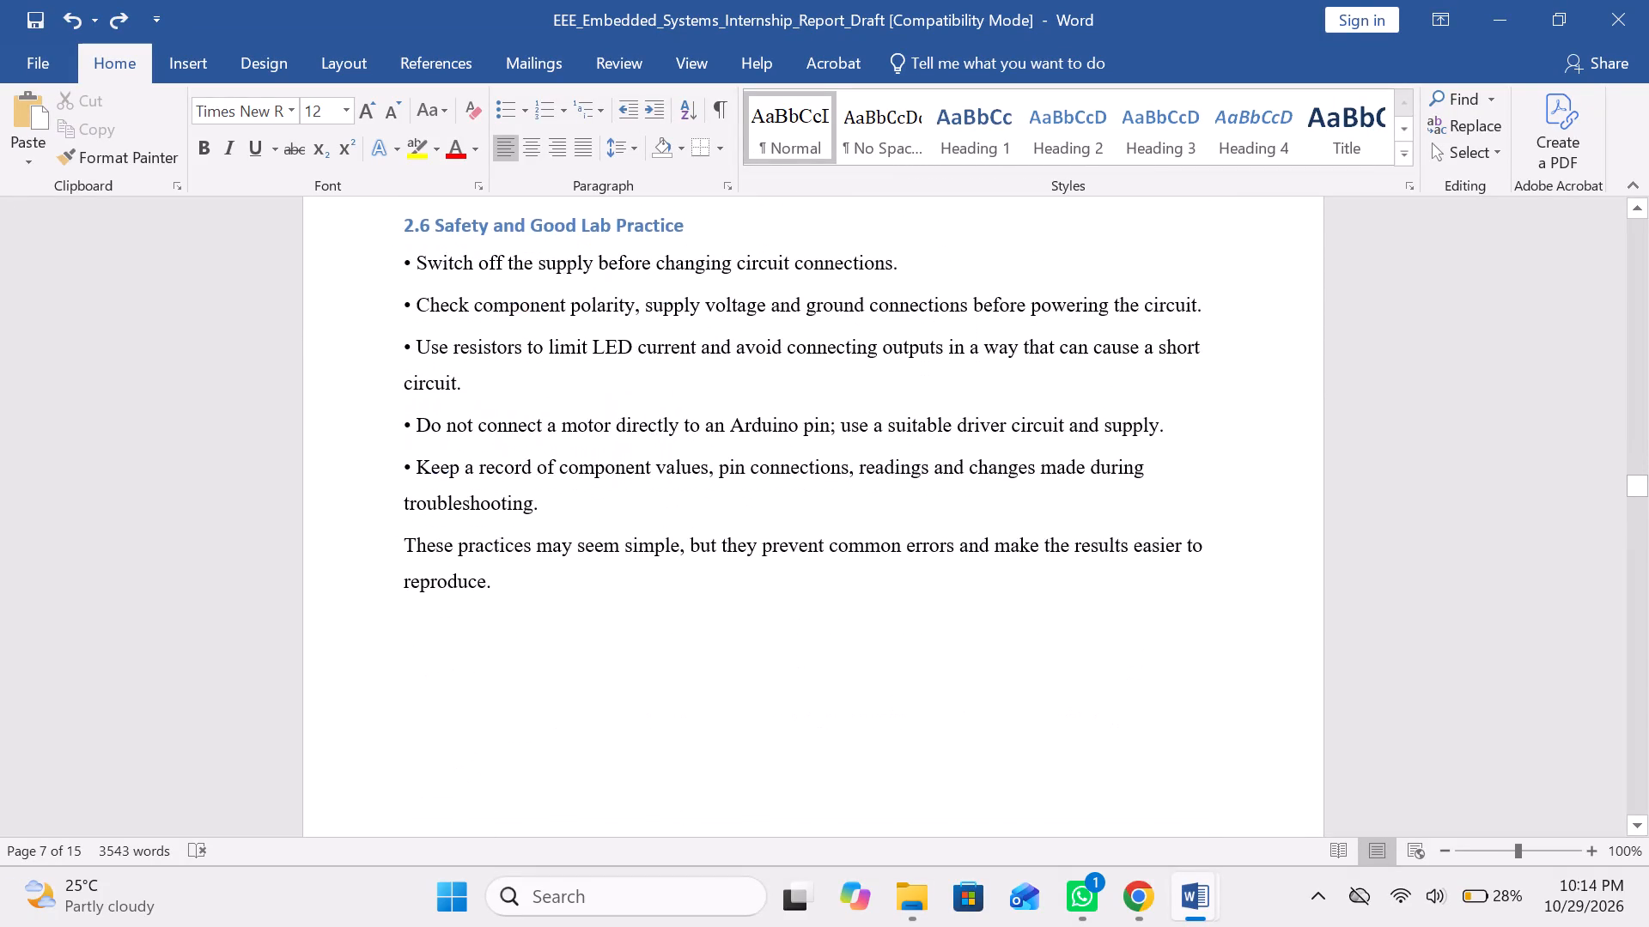
scroll(1045, 652, down, 3)
scroll(1045, 652, up, 3)
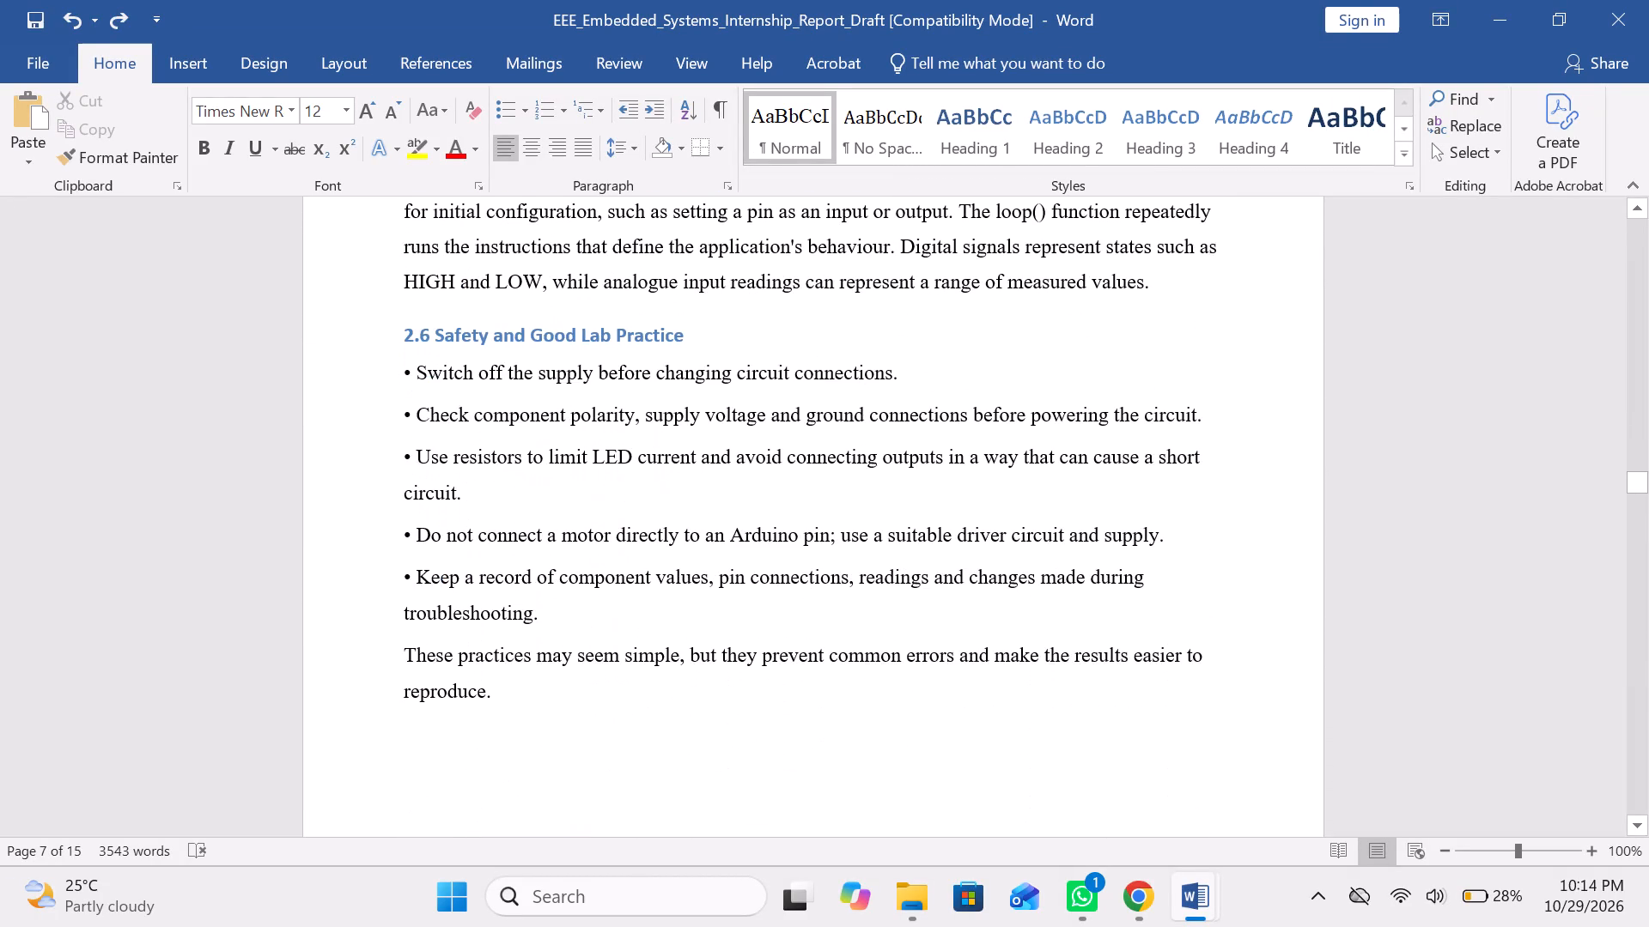
scroll(1045, 652, up, 1)
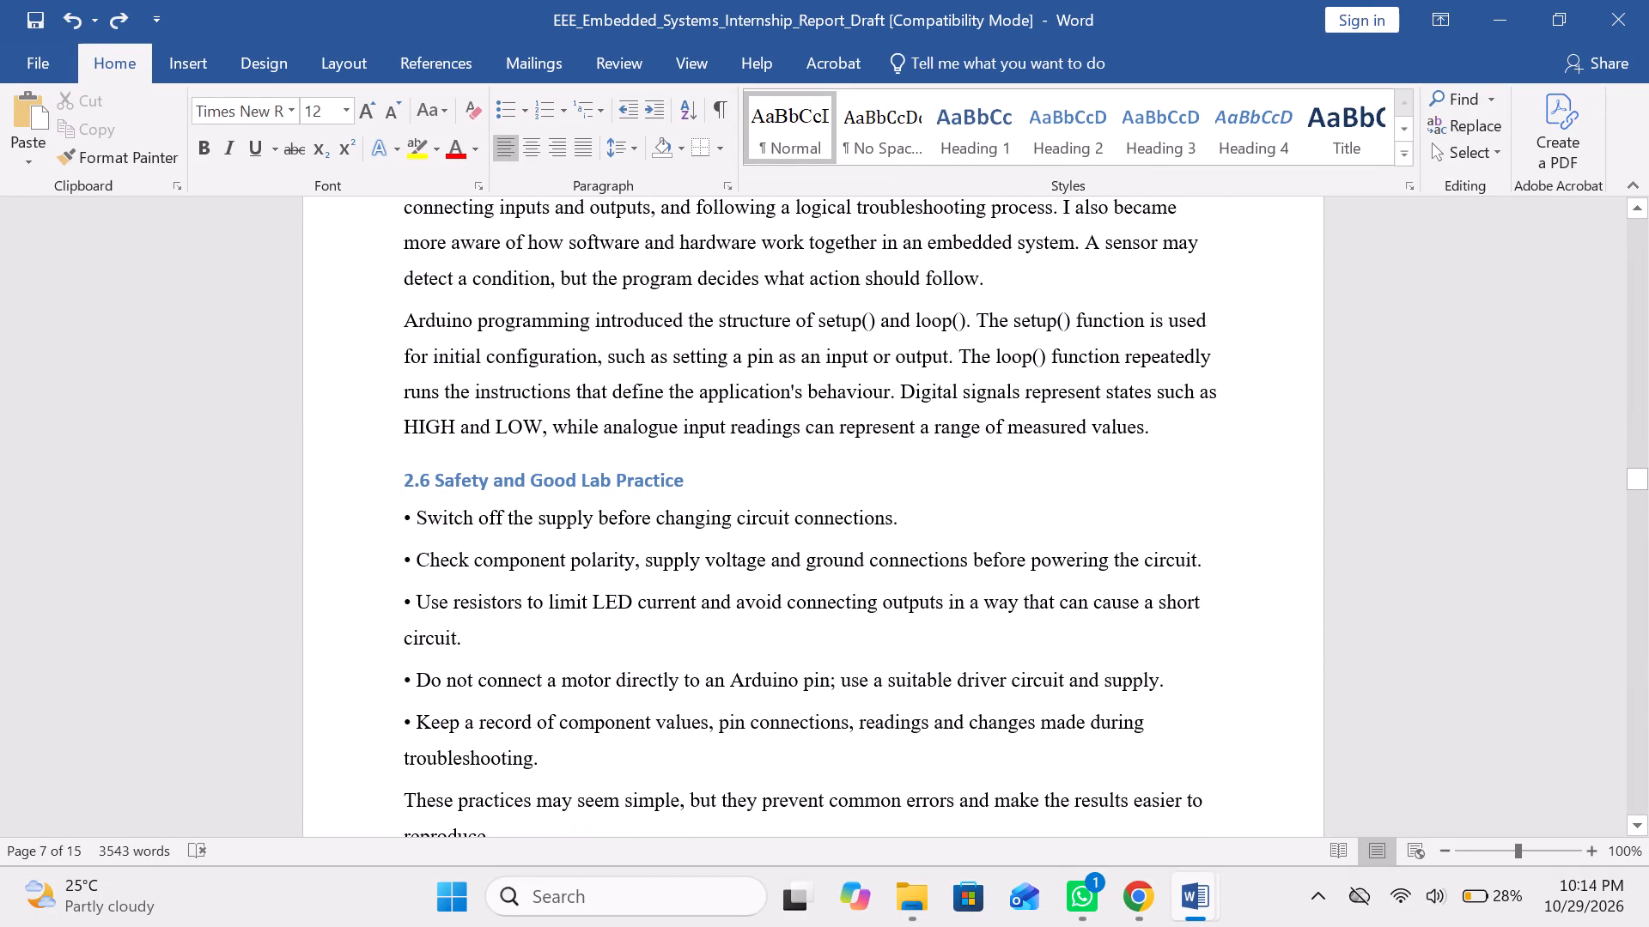
drag(392, 267, 429, 305)
drag(429, 305, 1052, 812)
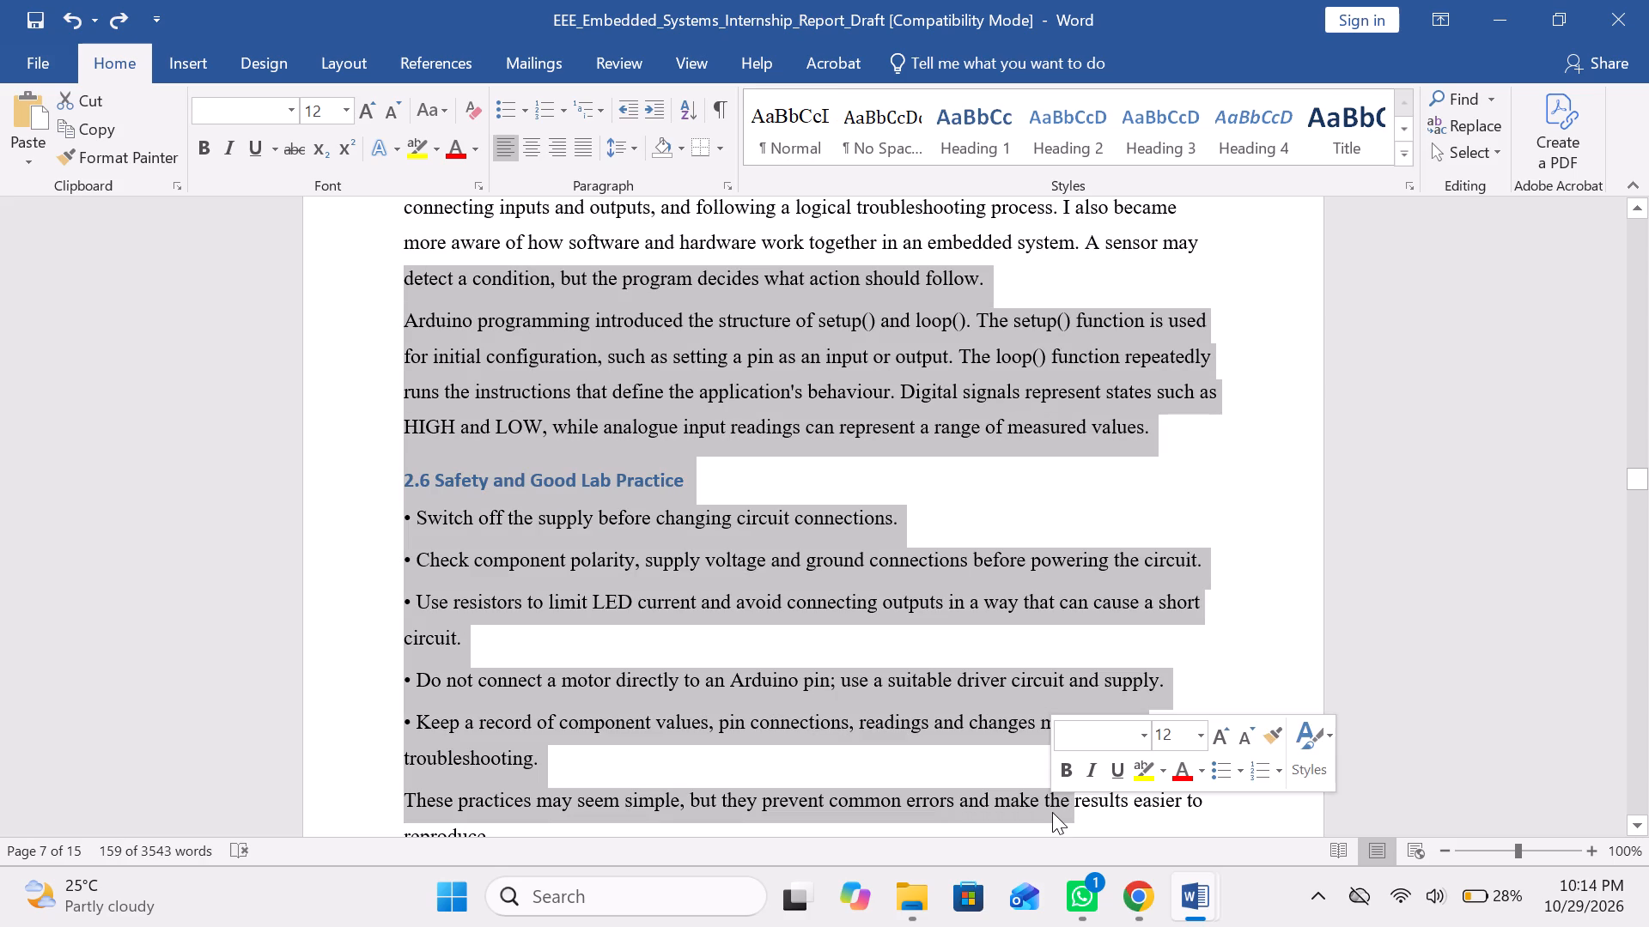
click(1421, 640)
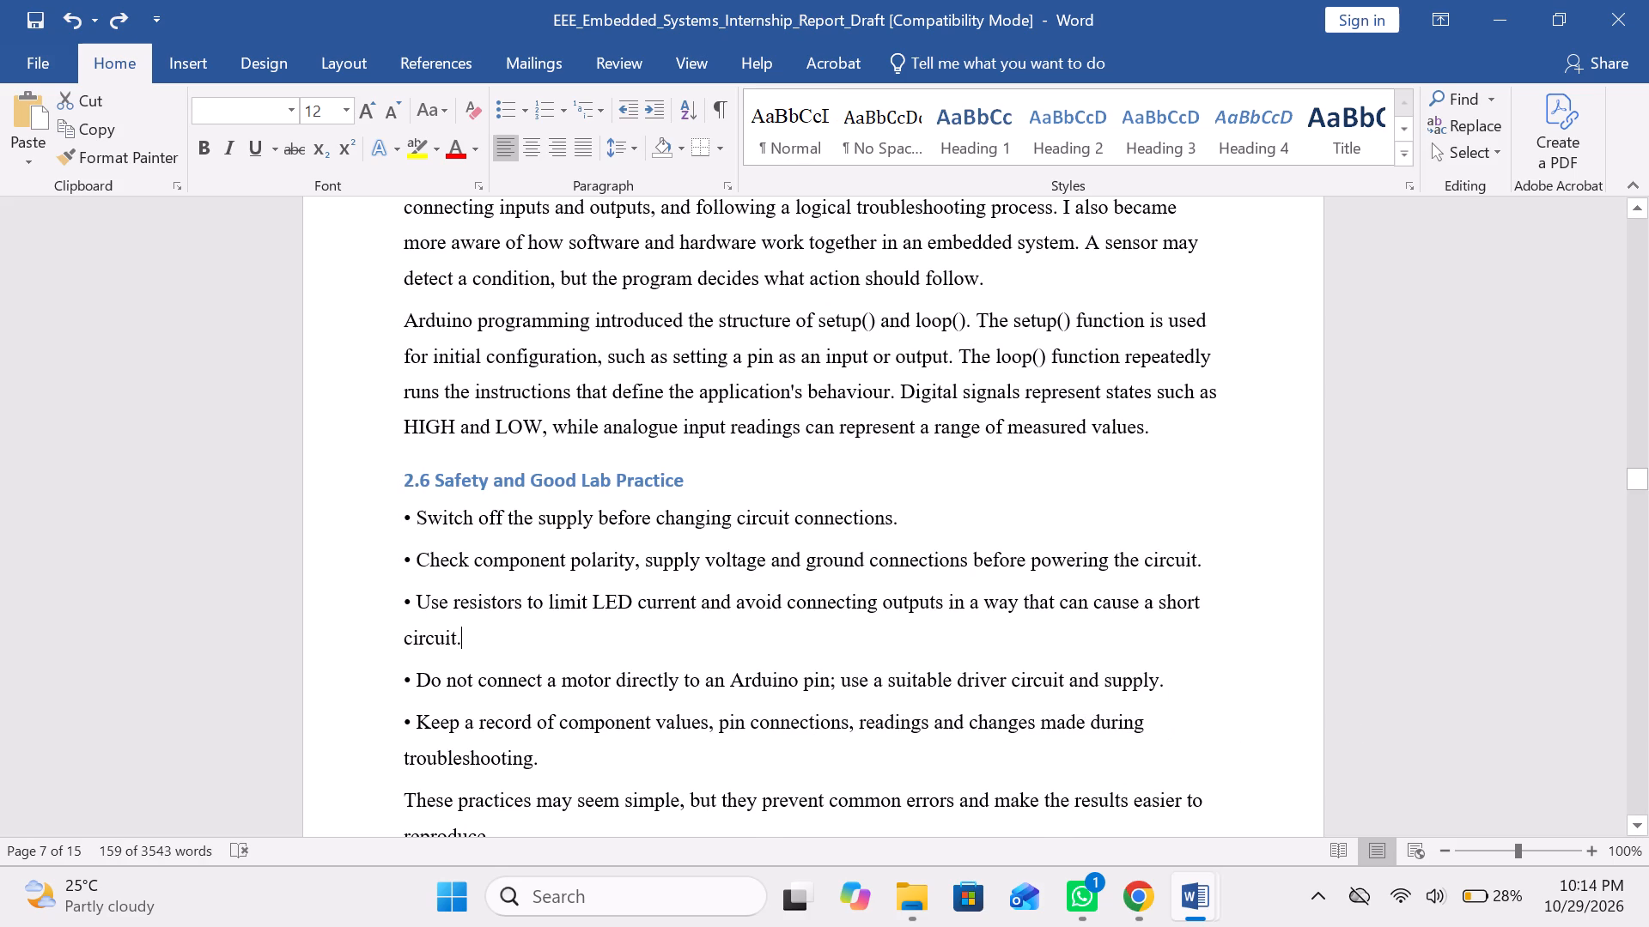
drag(405, 512, 749, 747)
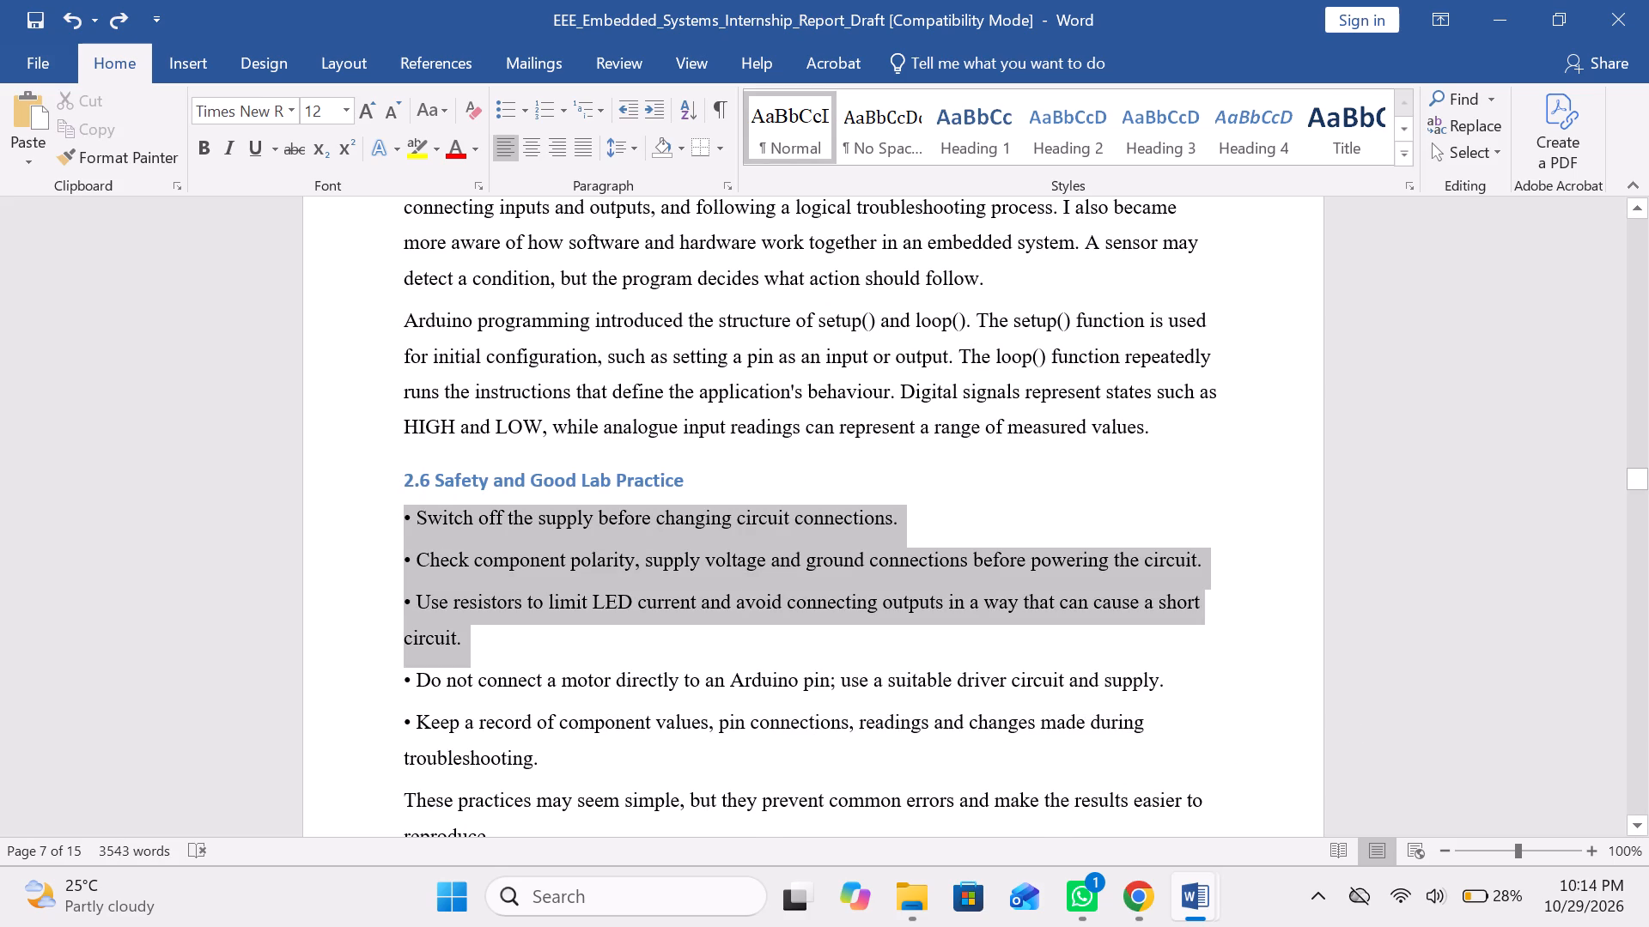
drag(749, 747, 931, 831)
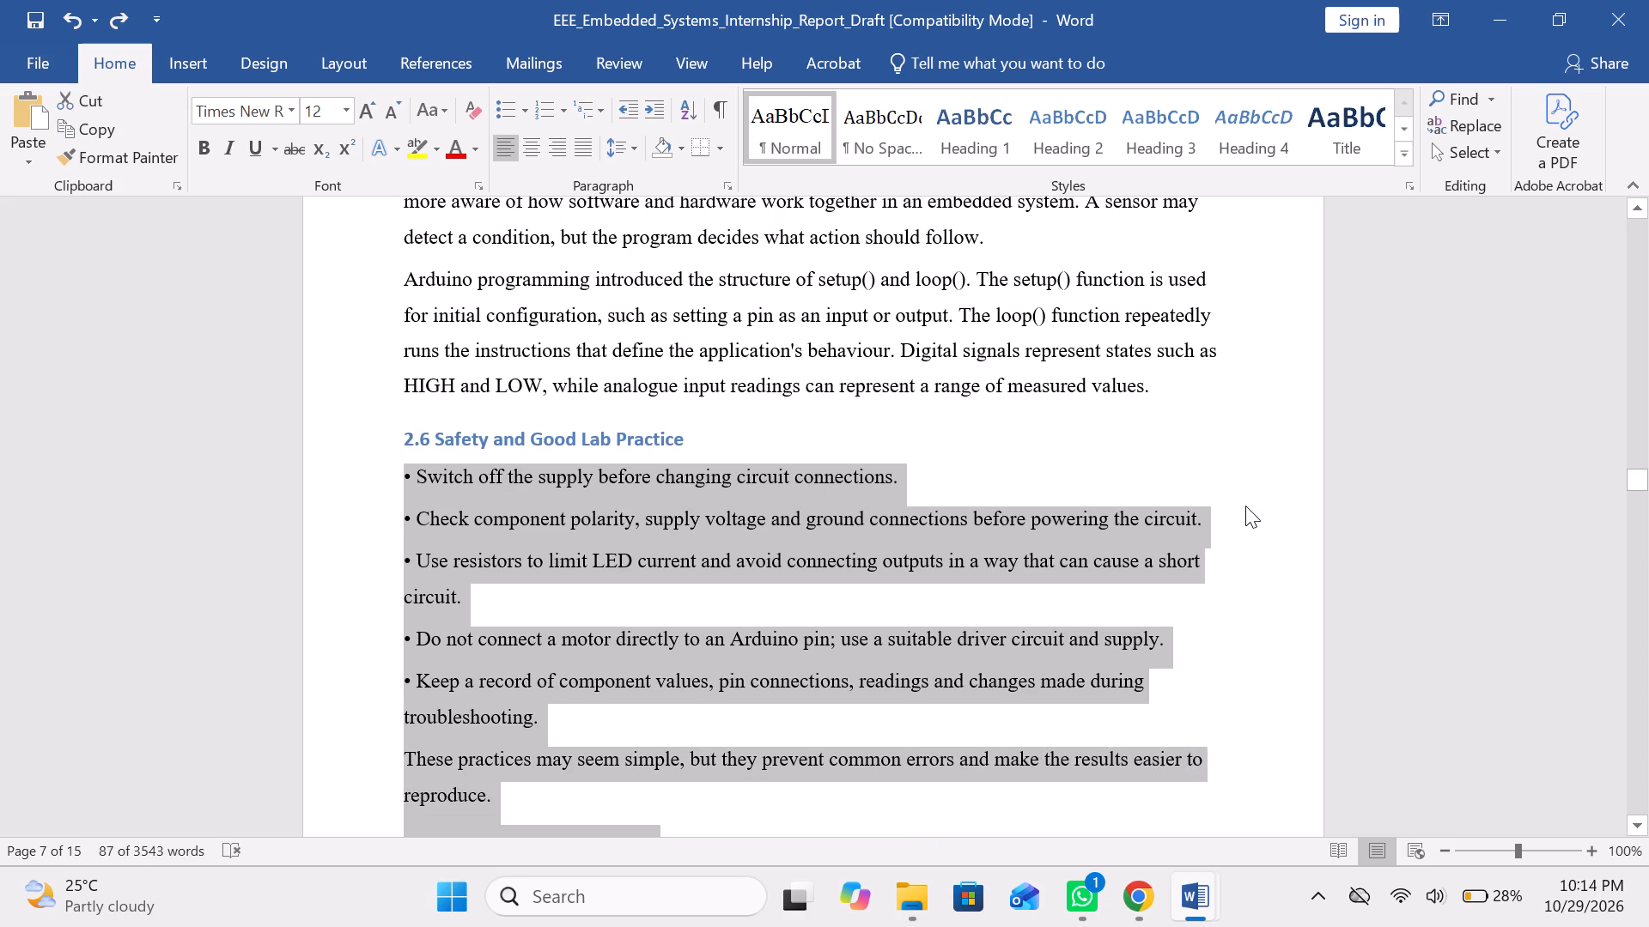
click(1245, 506)
Read Experiment 1 on verifying Ohm's Law in Chapter 3, and look back at Chapter 2's Training Details.
scroll(989, 455, down, 2)
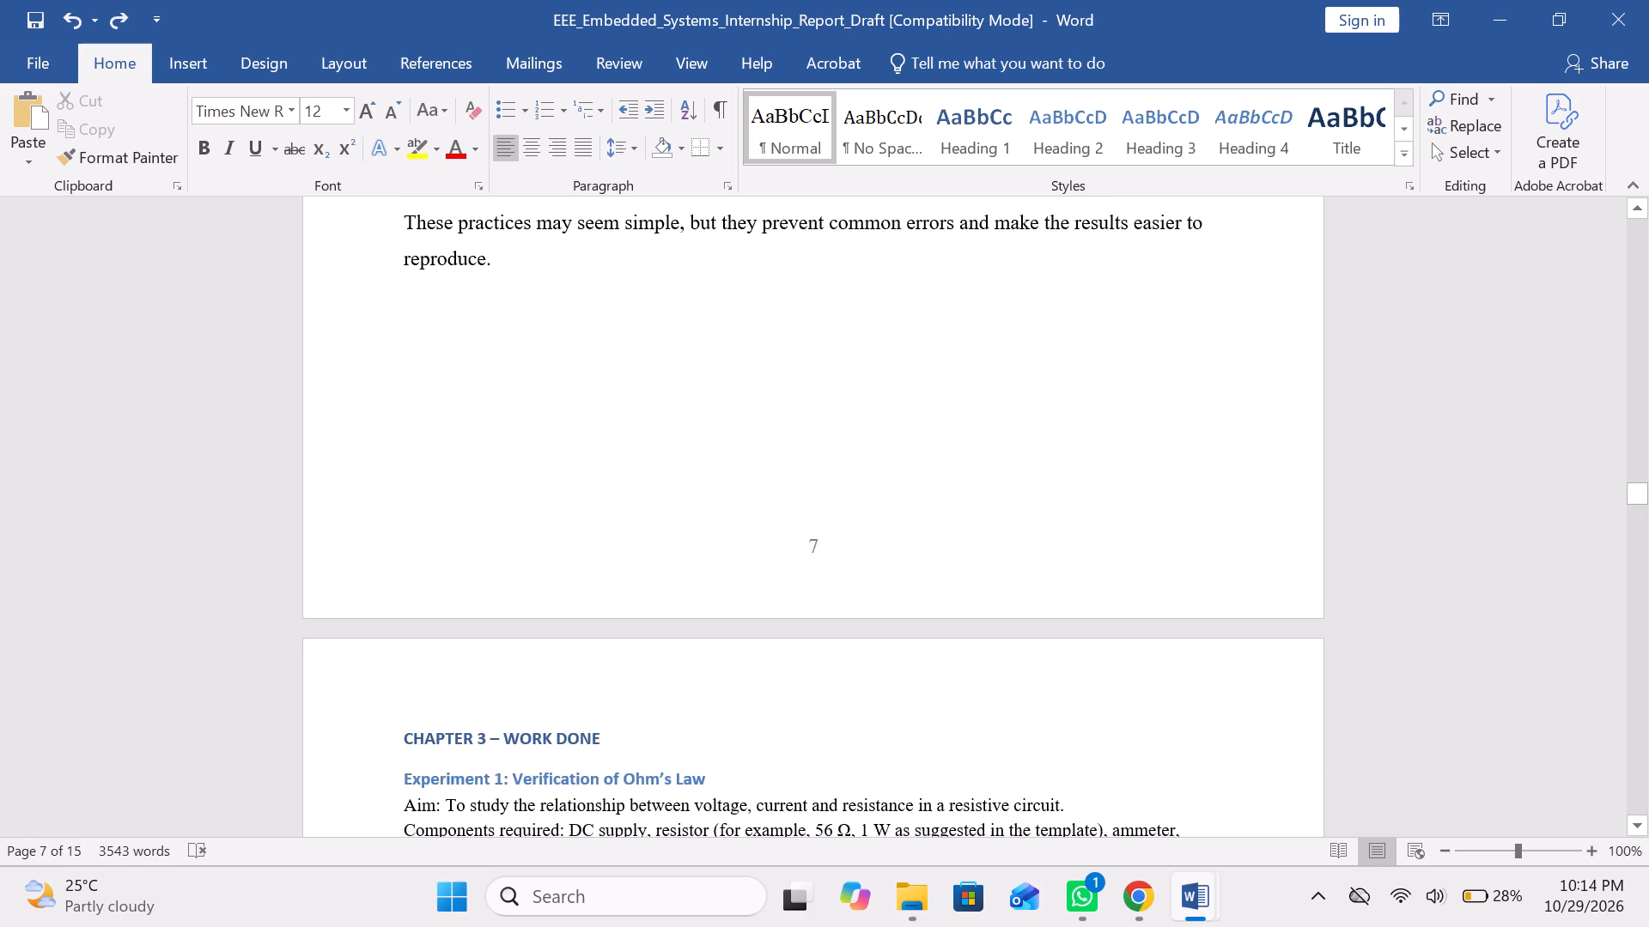
scroll(989, 455, down, 2)
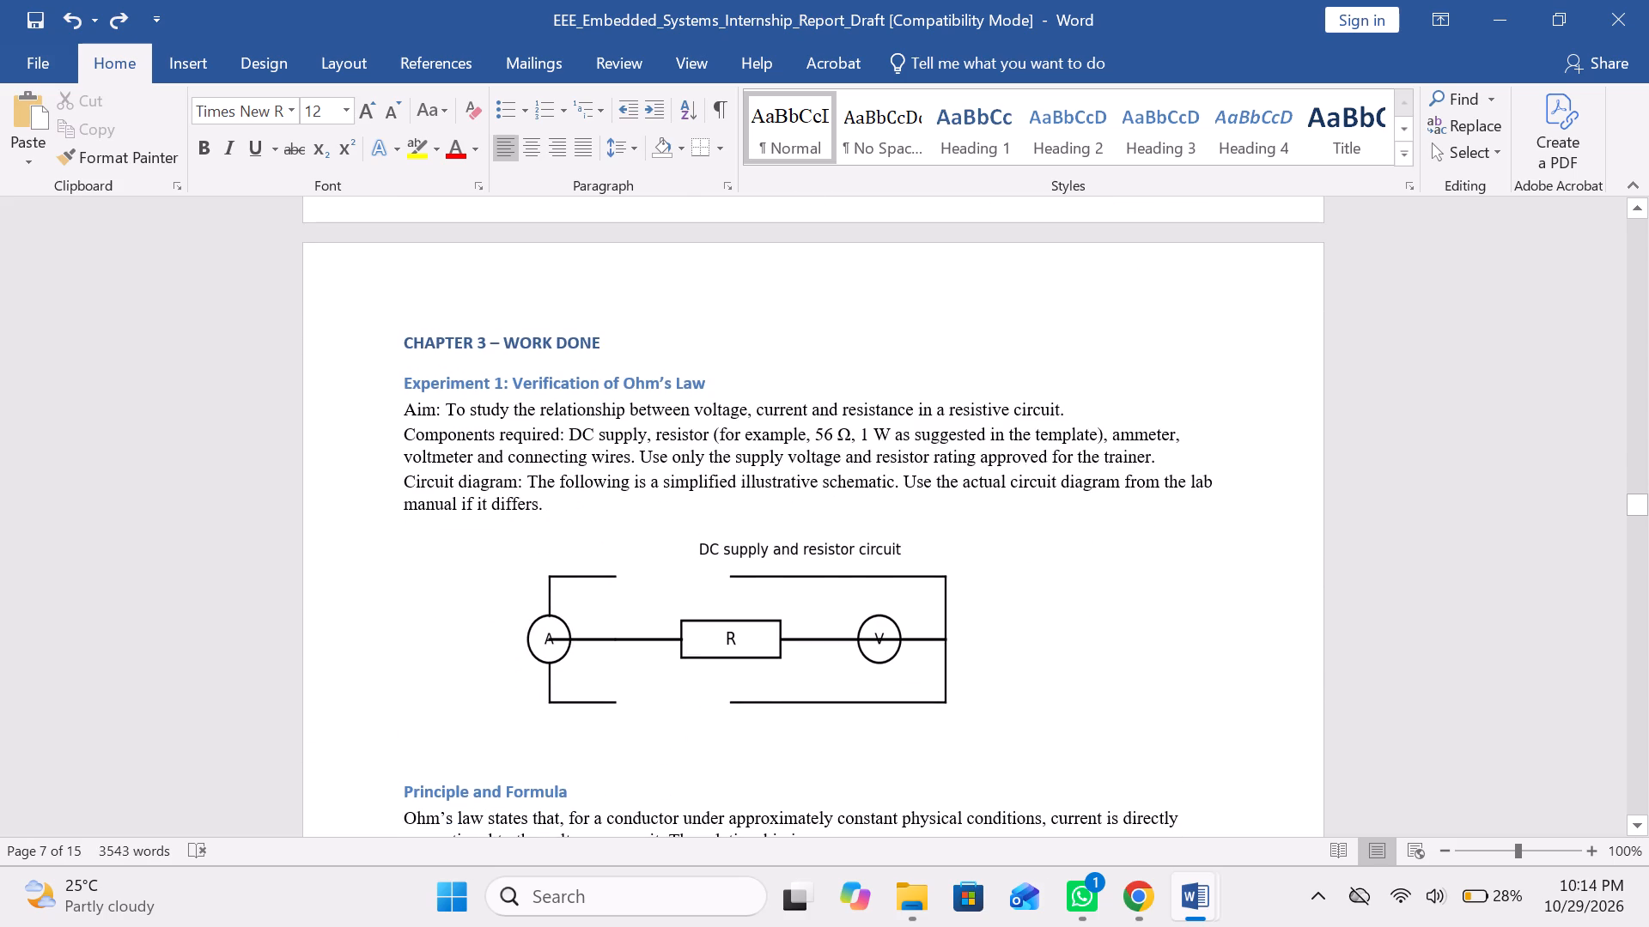
drag(403, 408, 539, 511)
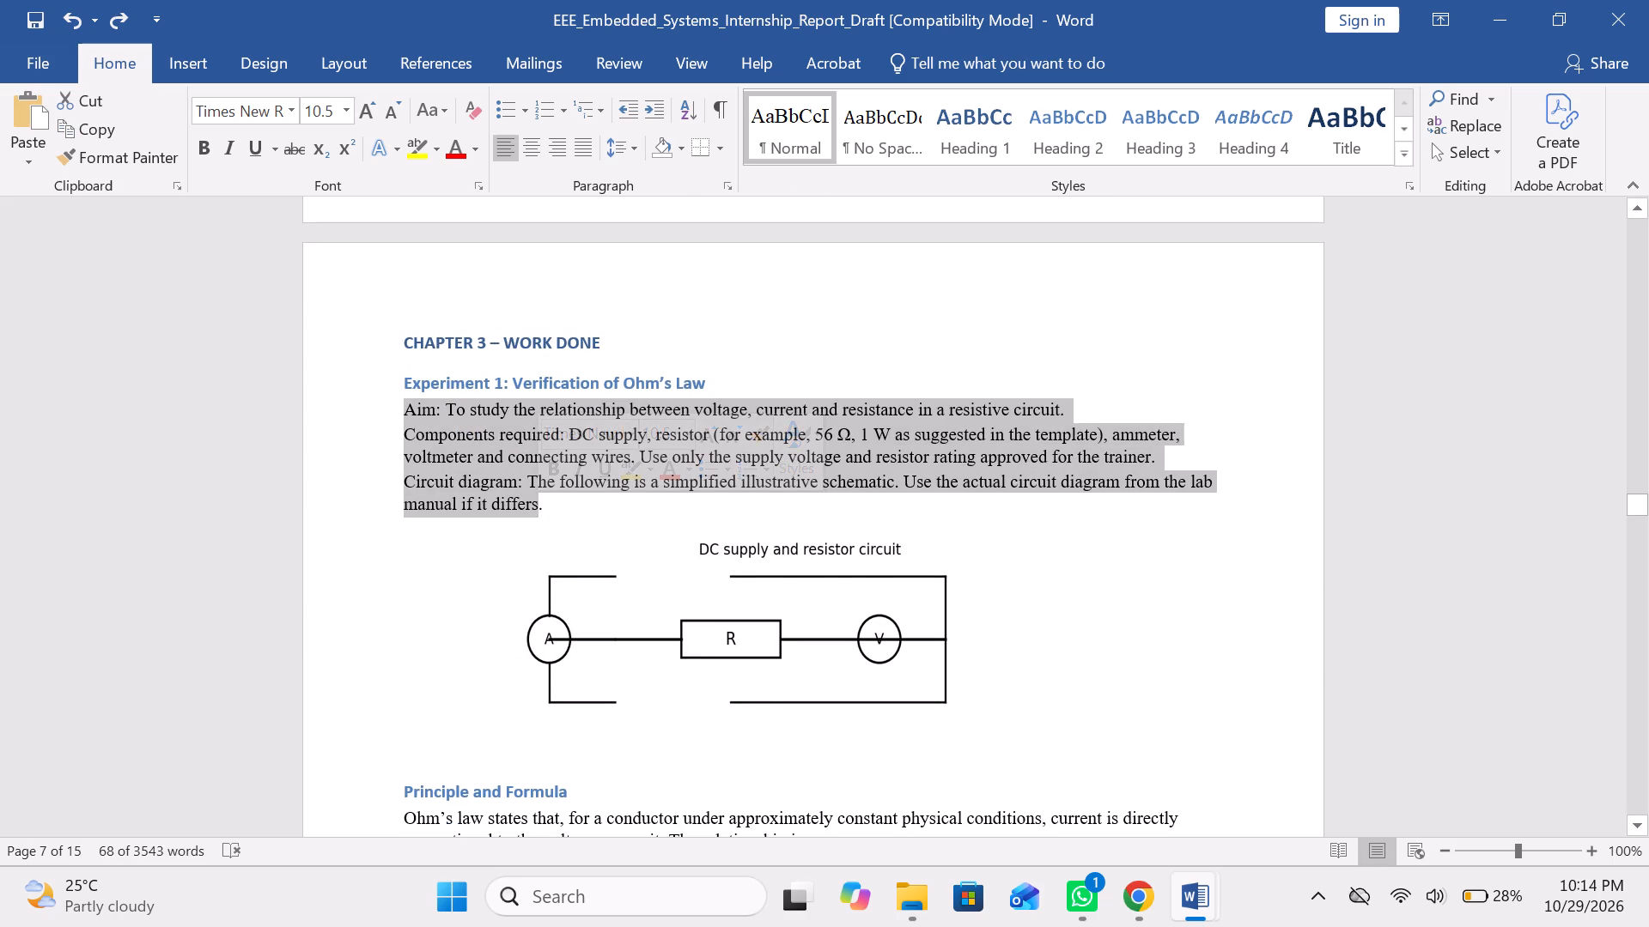
click(1469, 329)
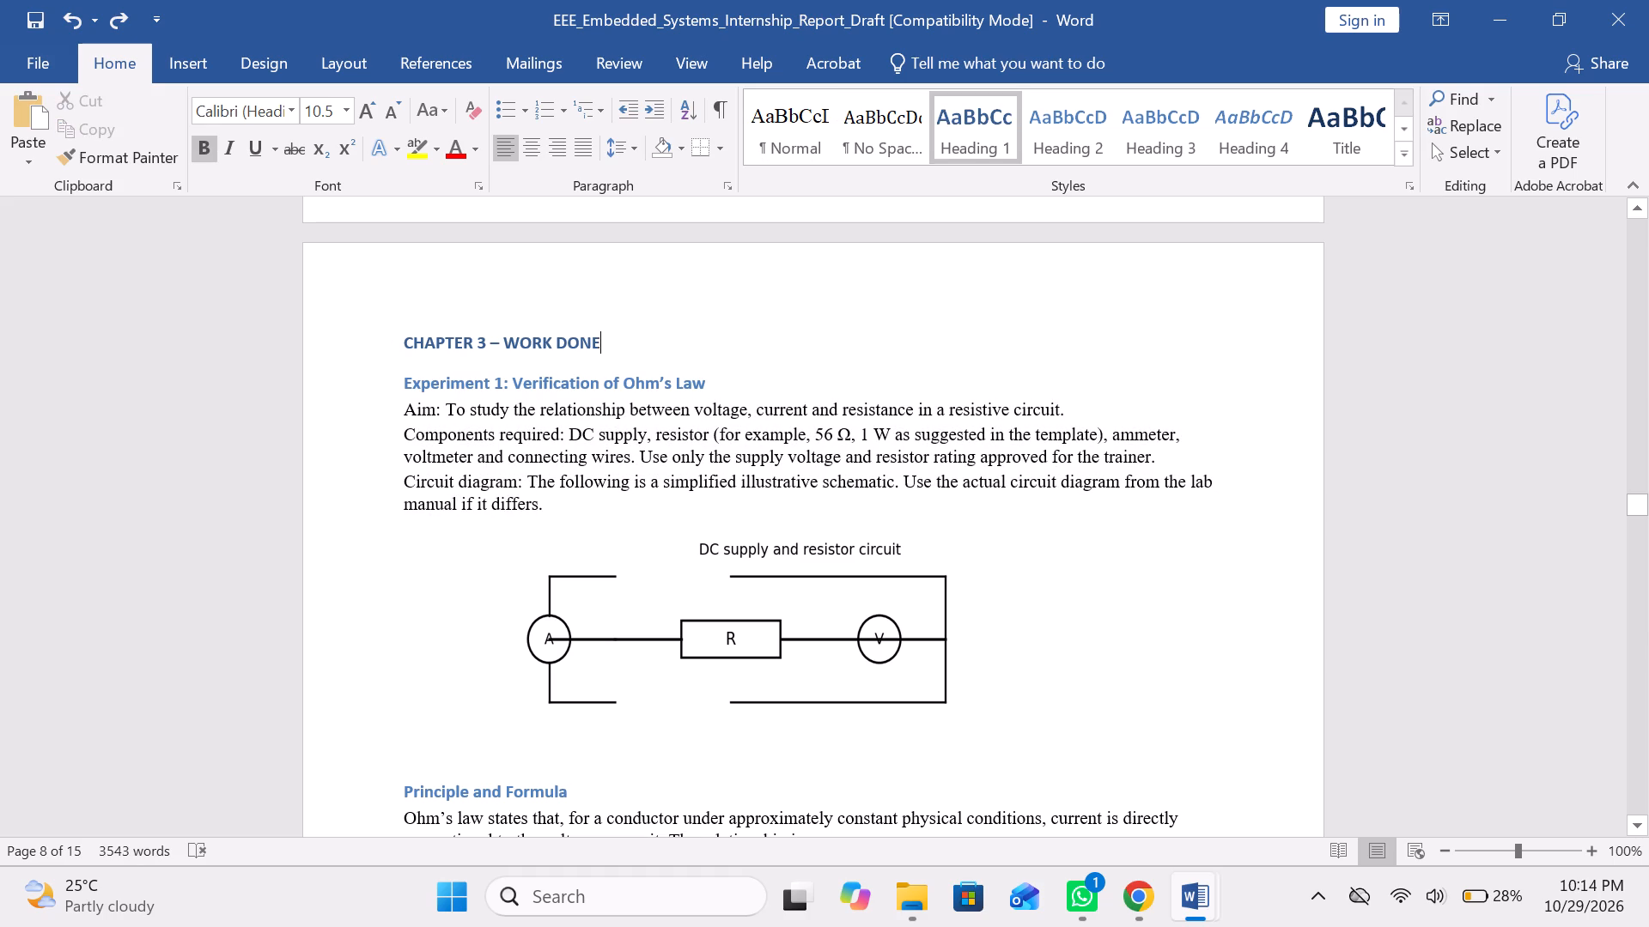
click(1412, 397)
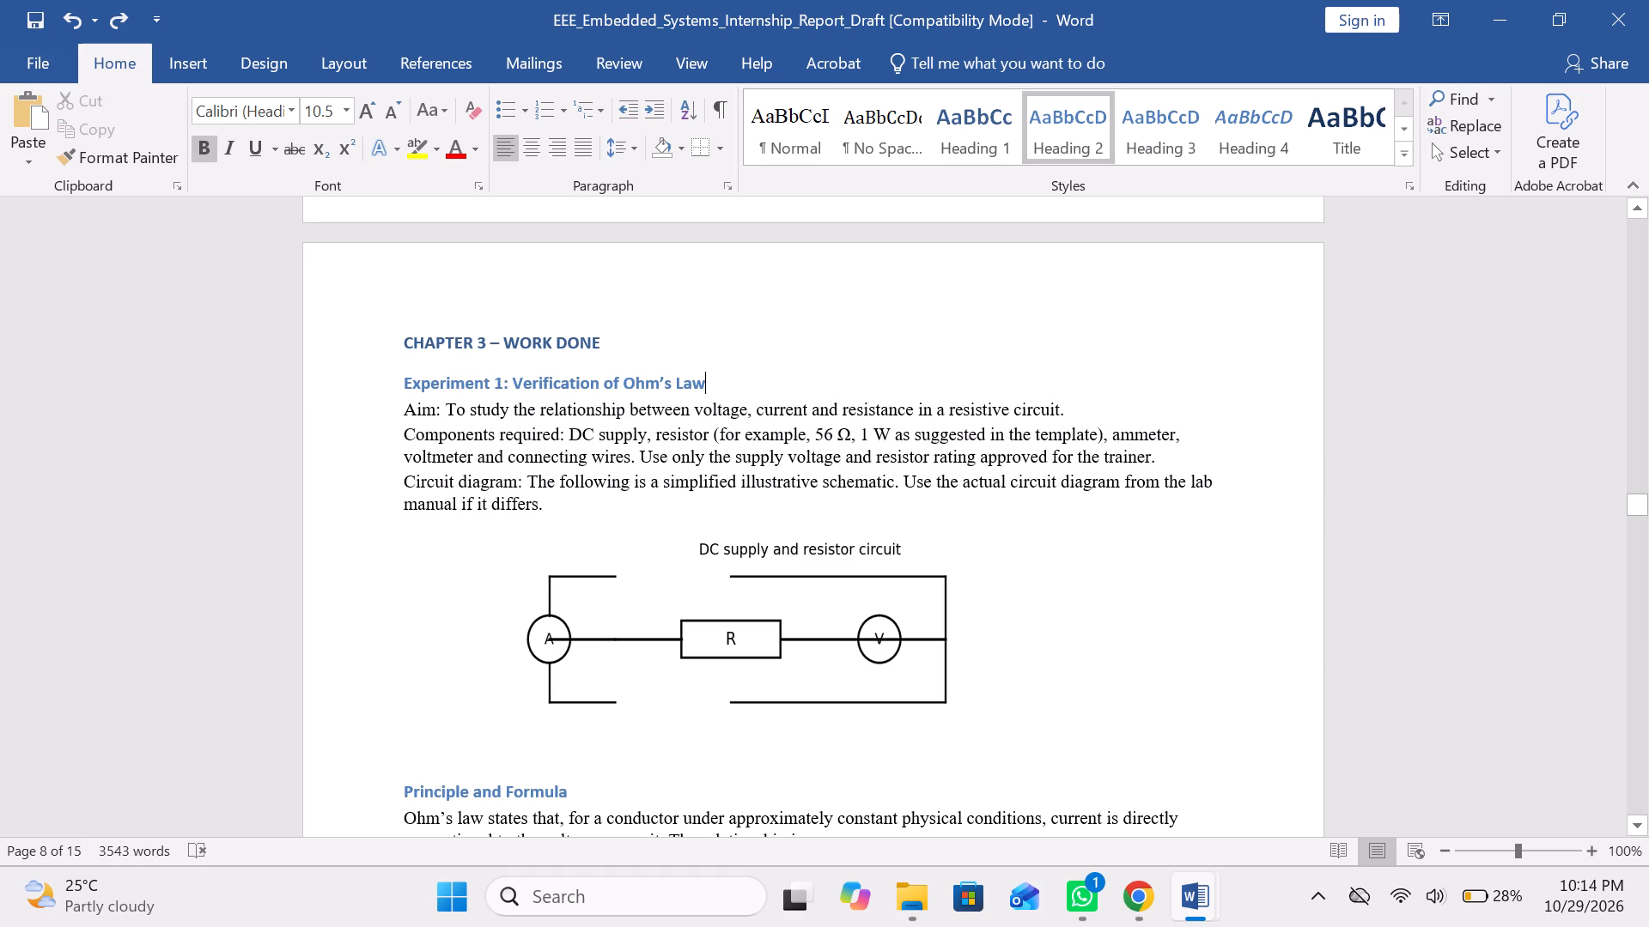
scroll(1015, 457, down, 4)
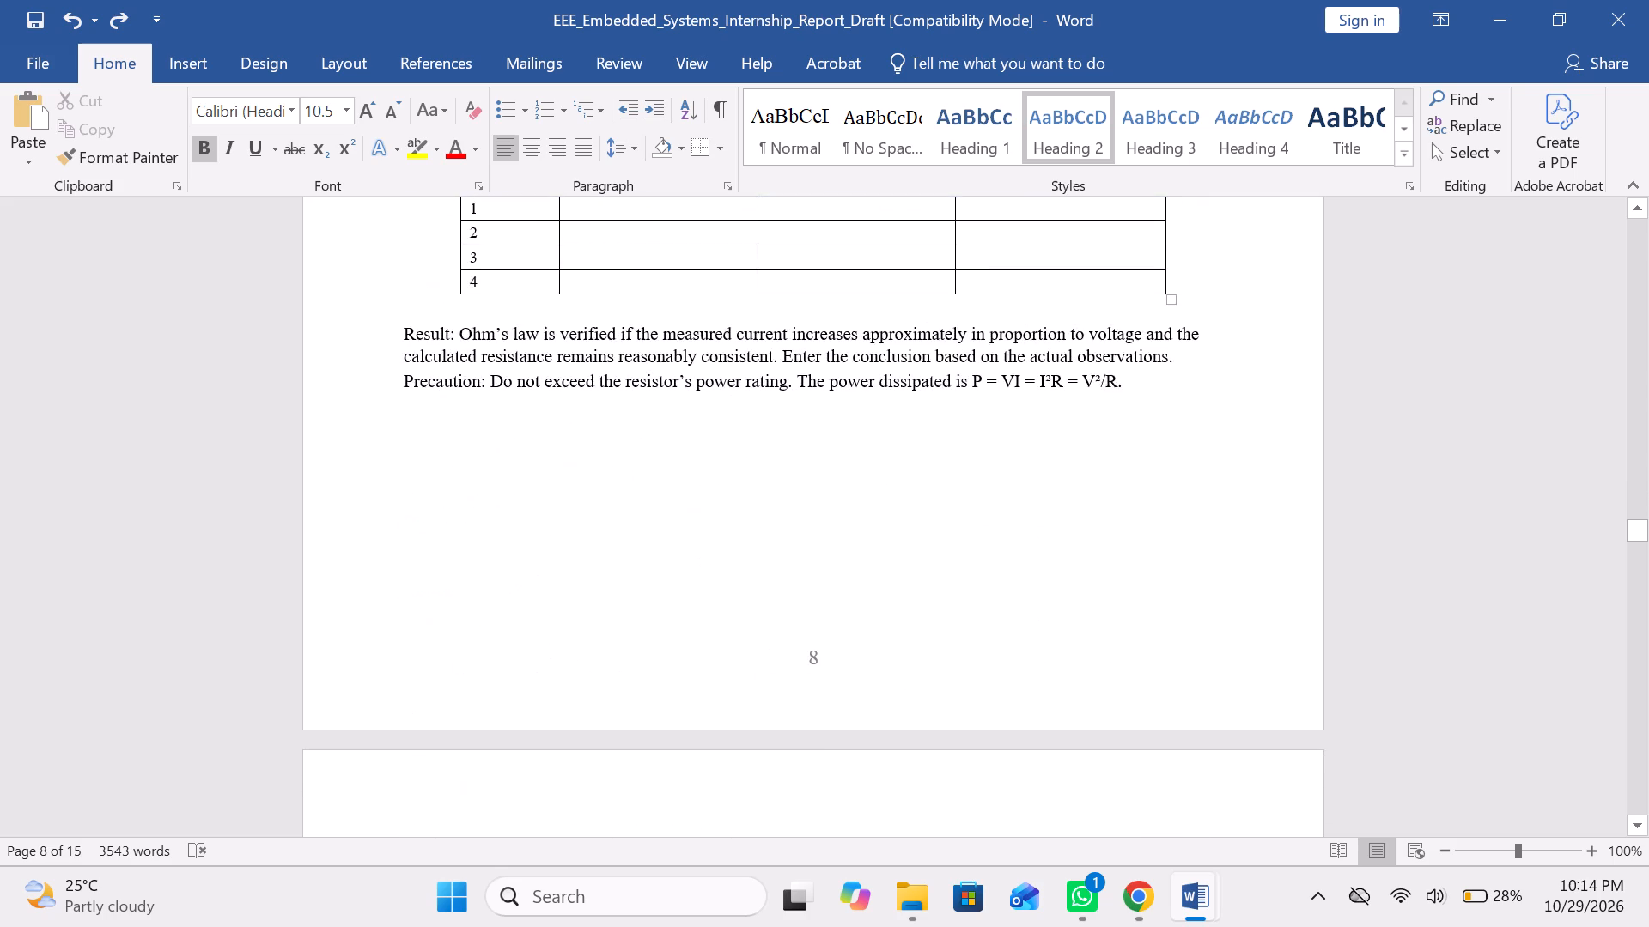
scroll(1015, 457, up, 6)
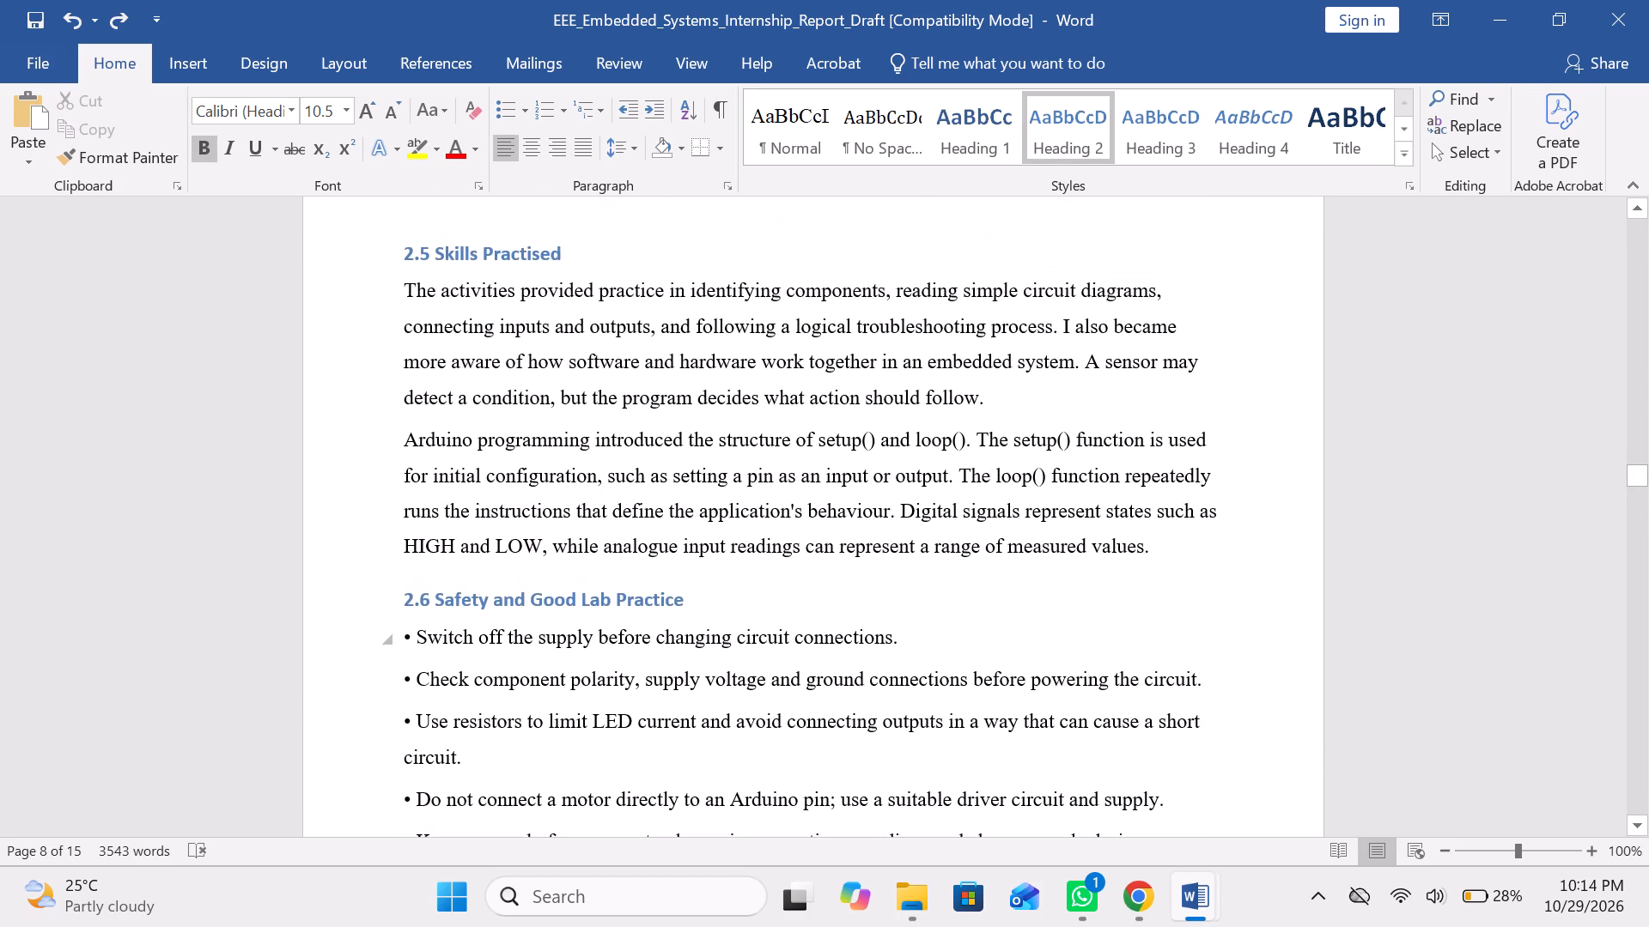
scroll(1015, 457, up, 6)
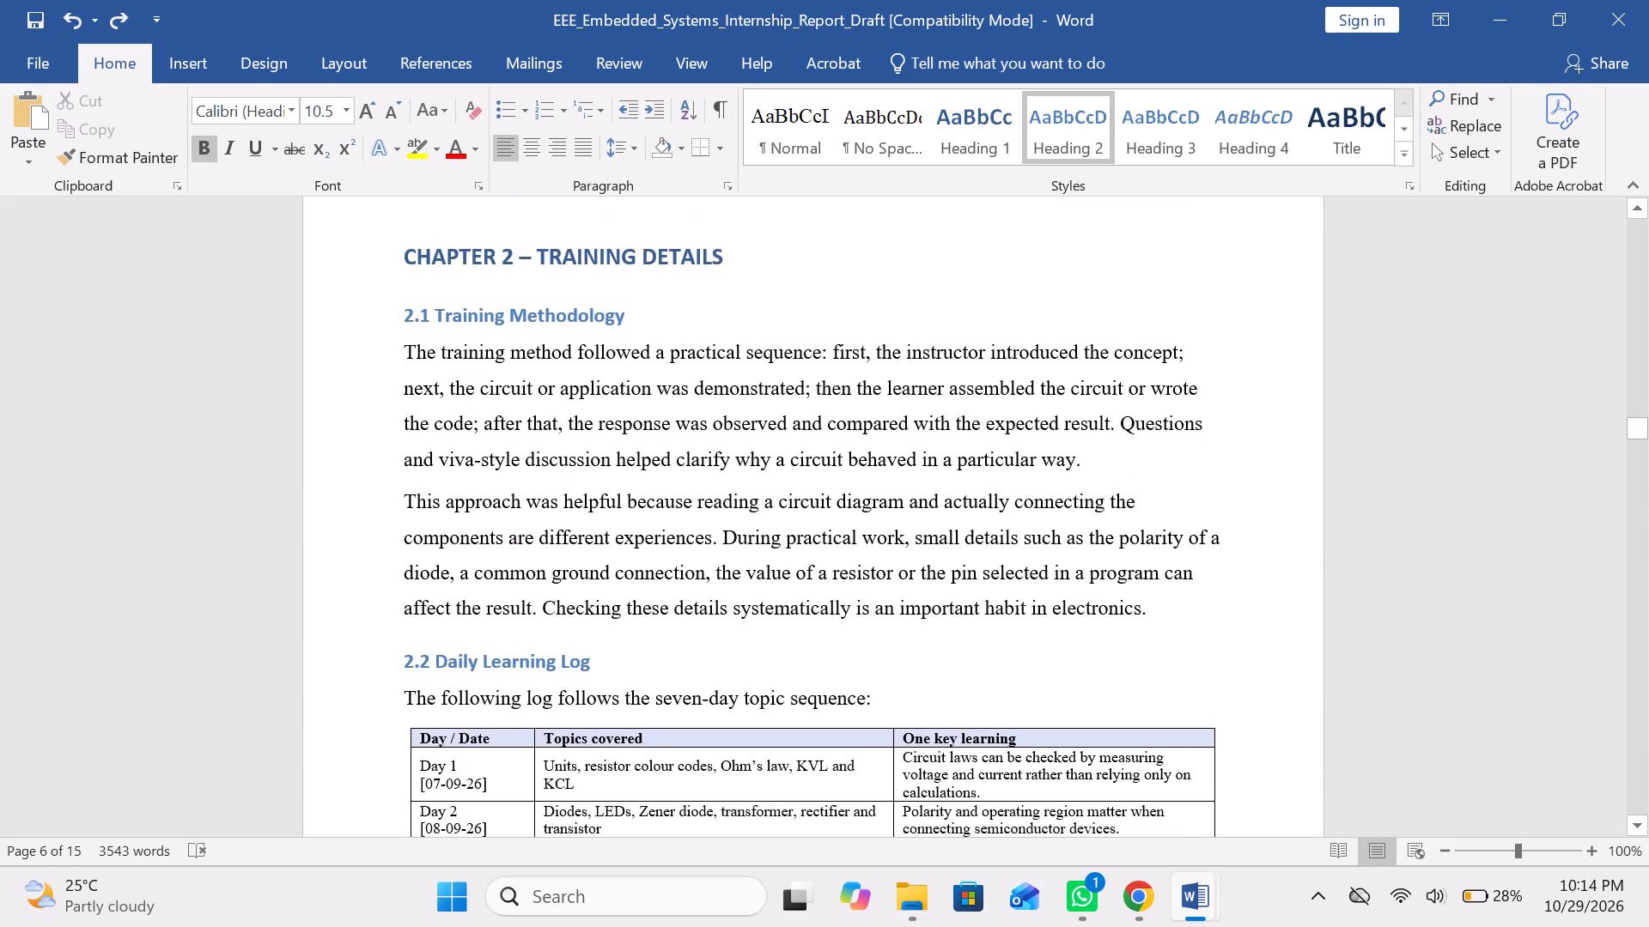
Skim the report from Training Details through the Chapter 3 experiments to the course outcomes in Chapter 4.
scroll(1015, 457, down, 14)
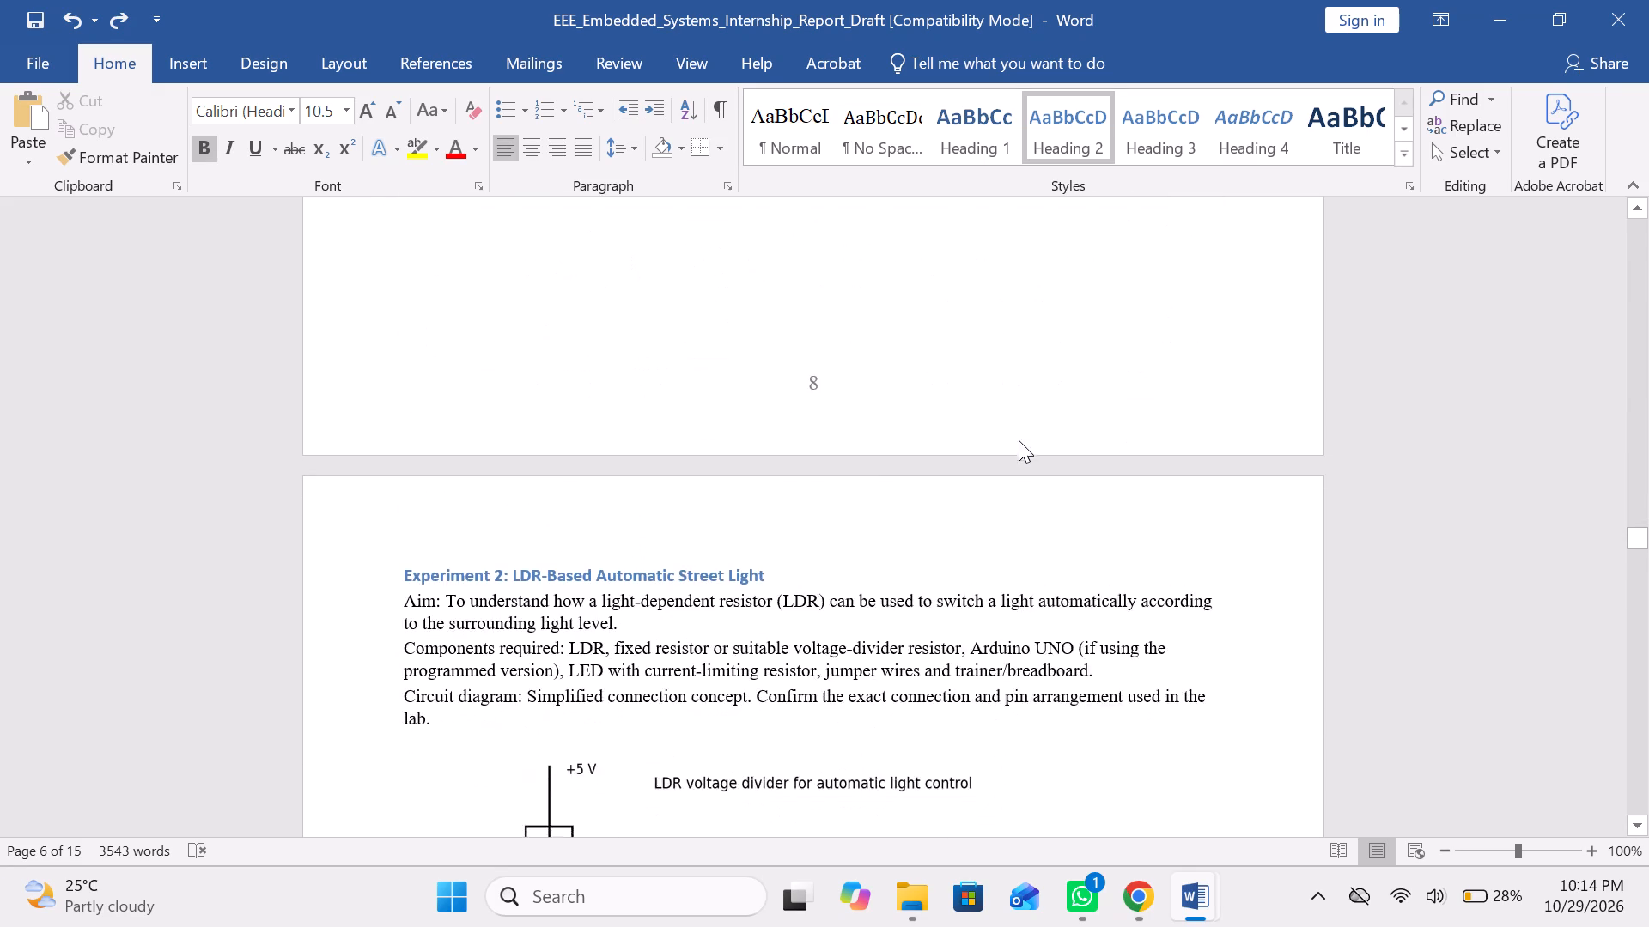
scroll(1019, 440, down, 11)
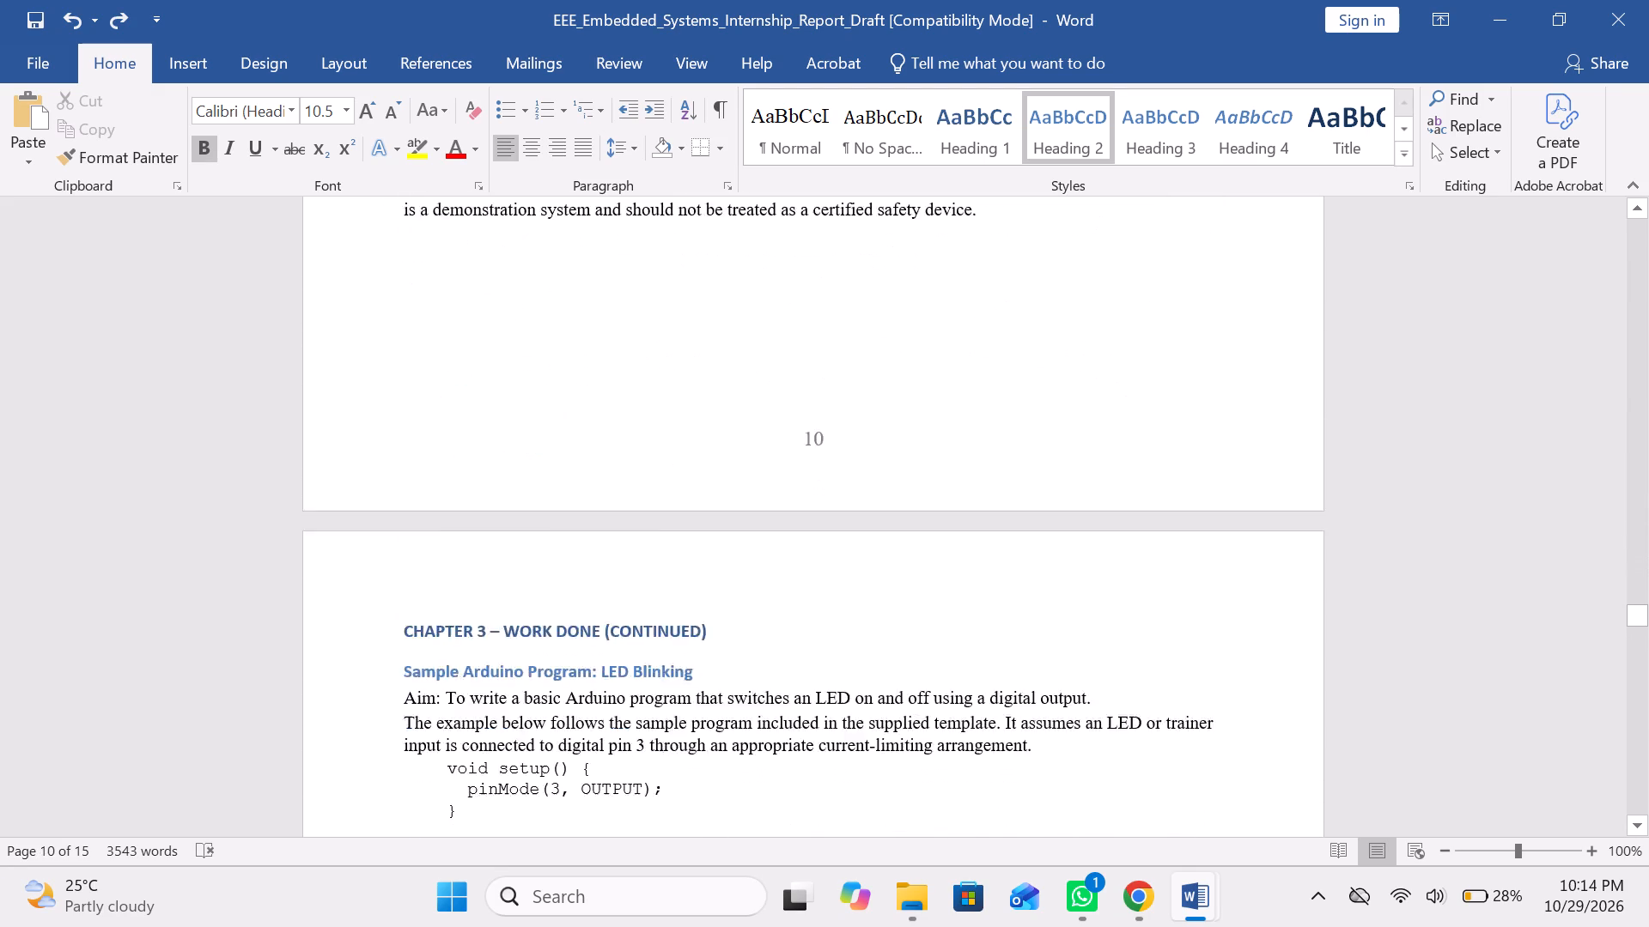
scroll(1019, 440, down, 4)
scroll(1019, 440, up, 1)
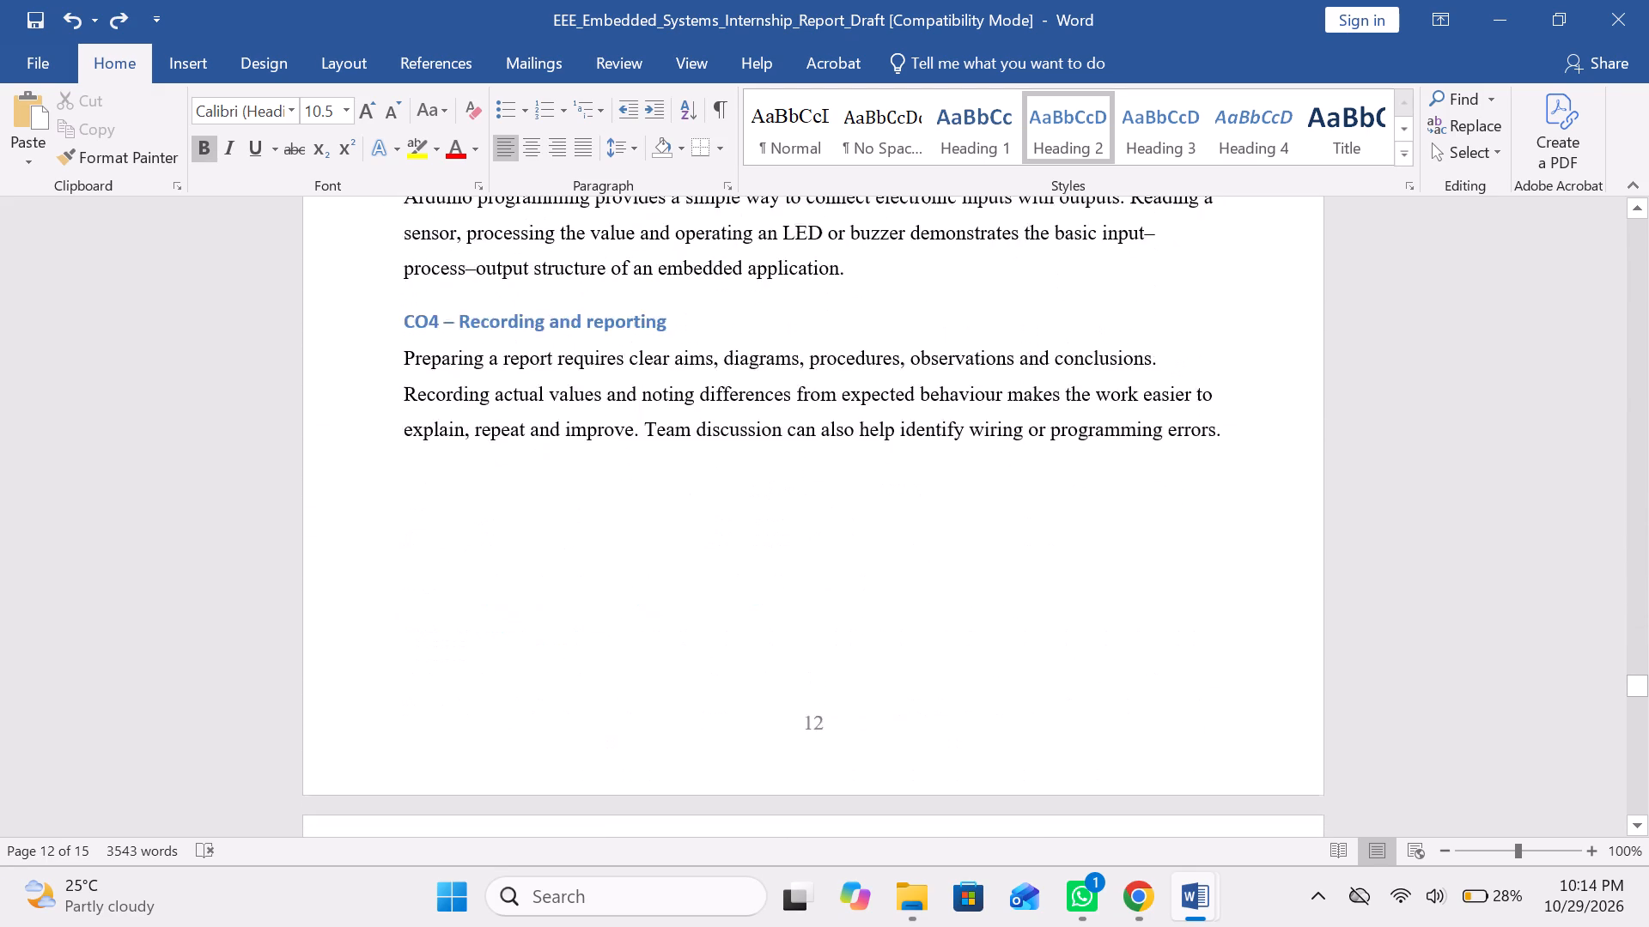
Look back through the LED Blinking program and Experiments 3, 2 and 1 to the Safety and Good Lab Practice section.
scroll(1019, 440, up, 4)
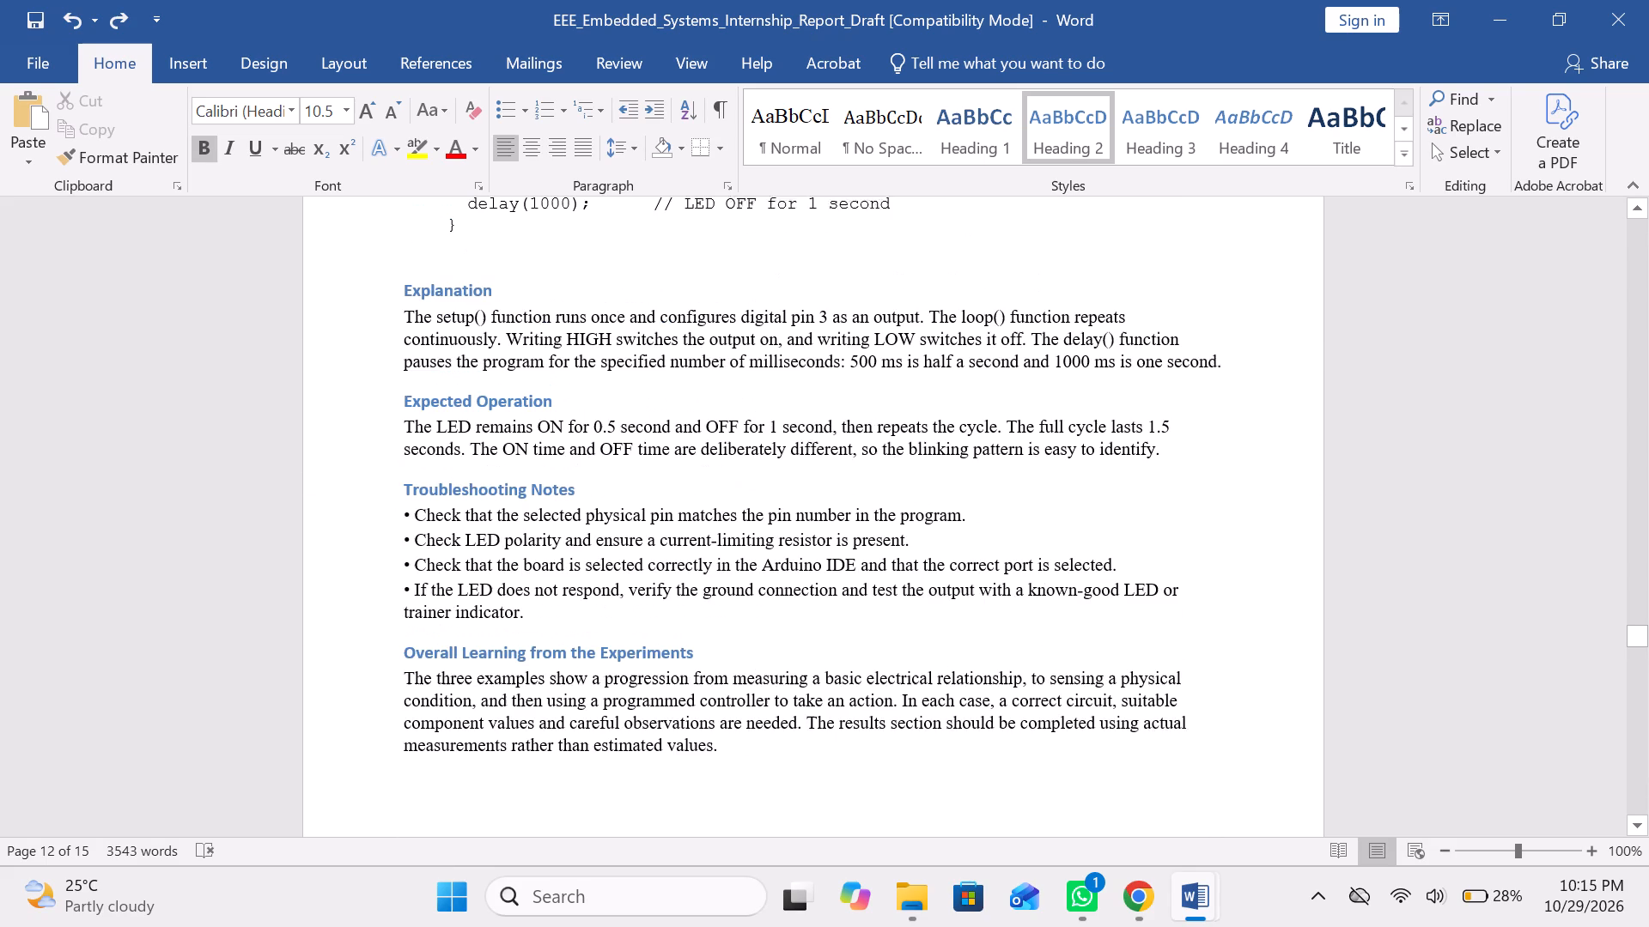
scroll(1019, 440, up, 2)
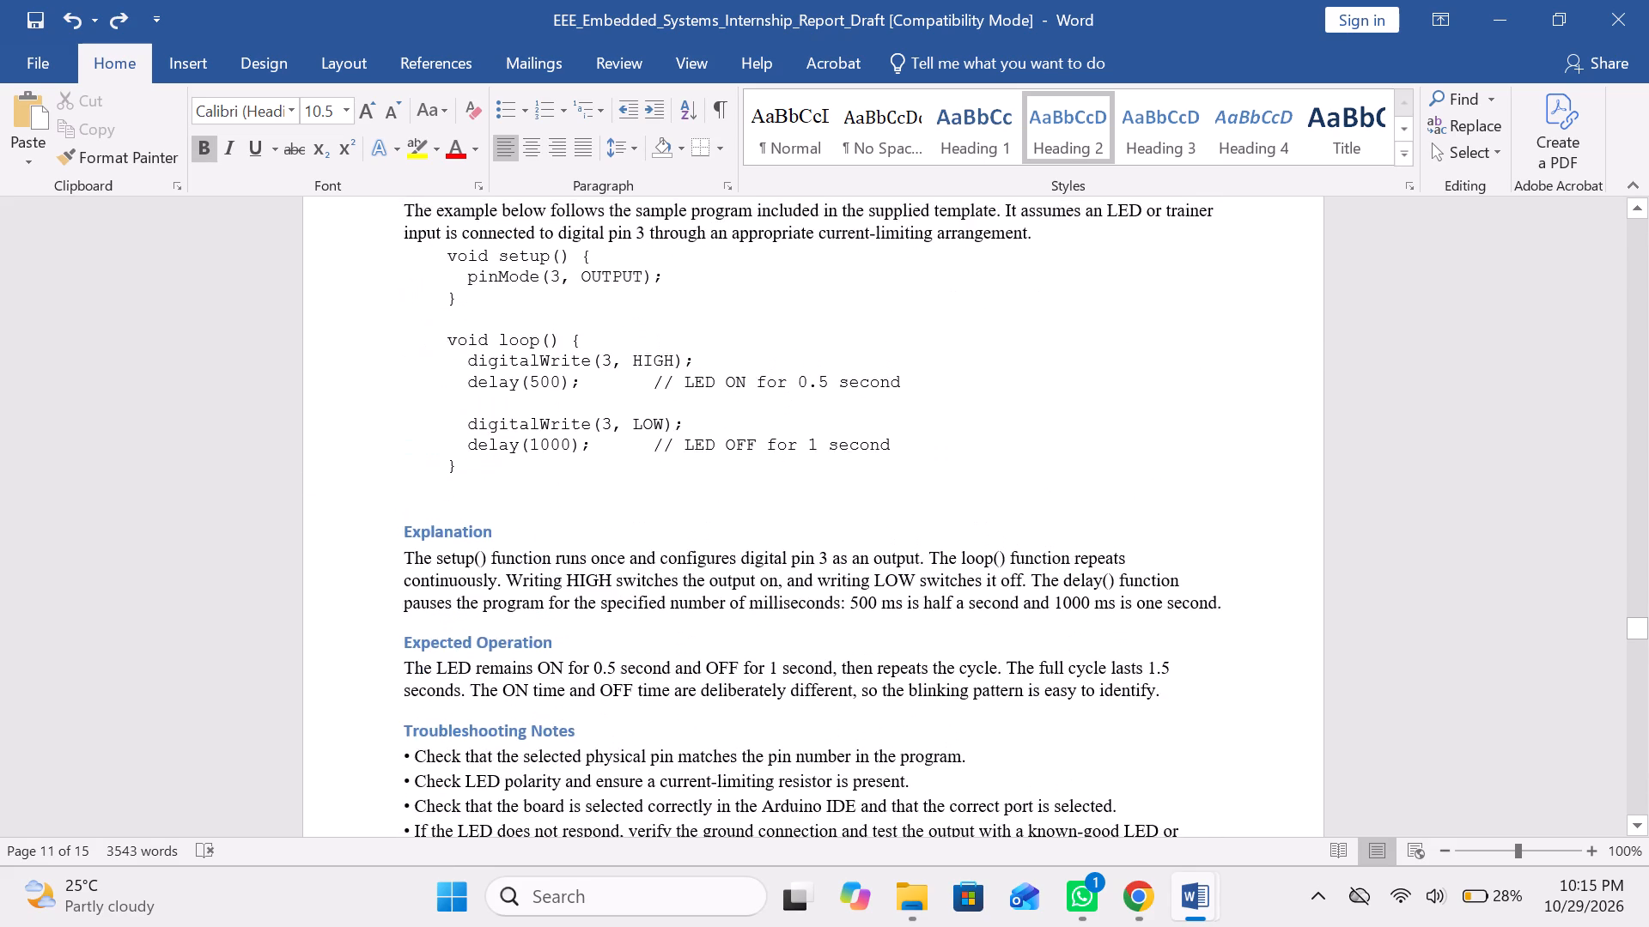
scroll(1019, 440, up, 3)
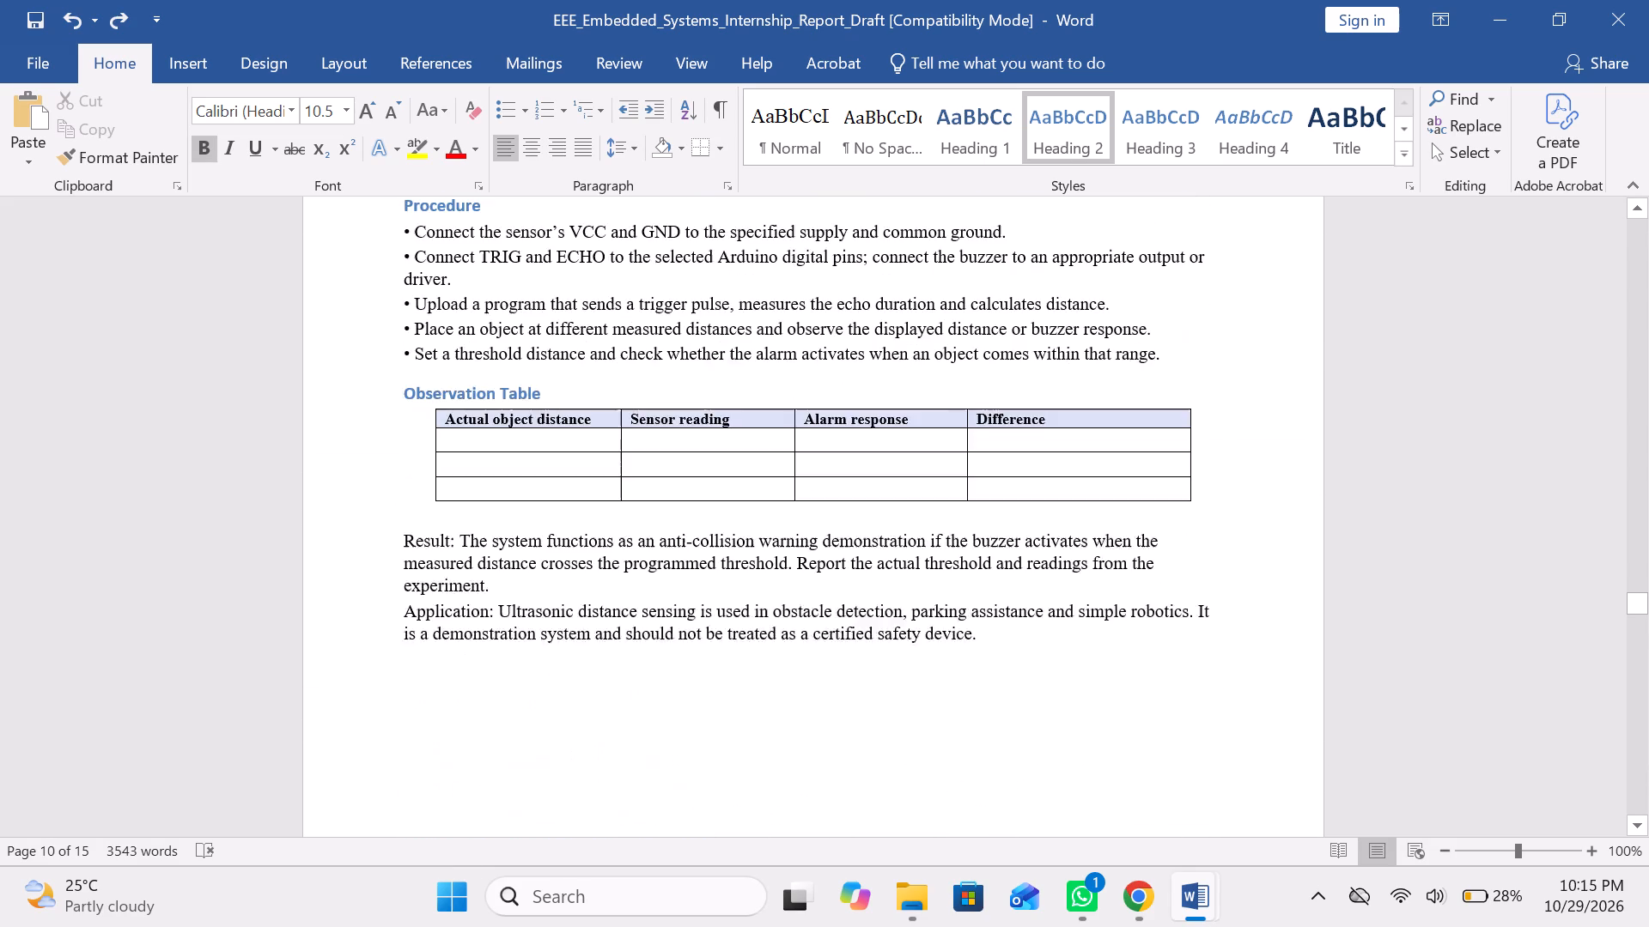
scroll(1019, 440, up, 3)
right_click(1019, 440)
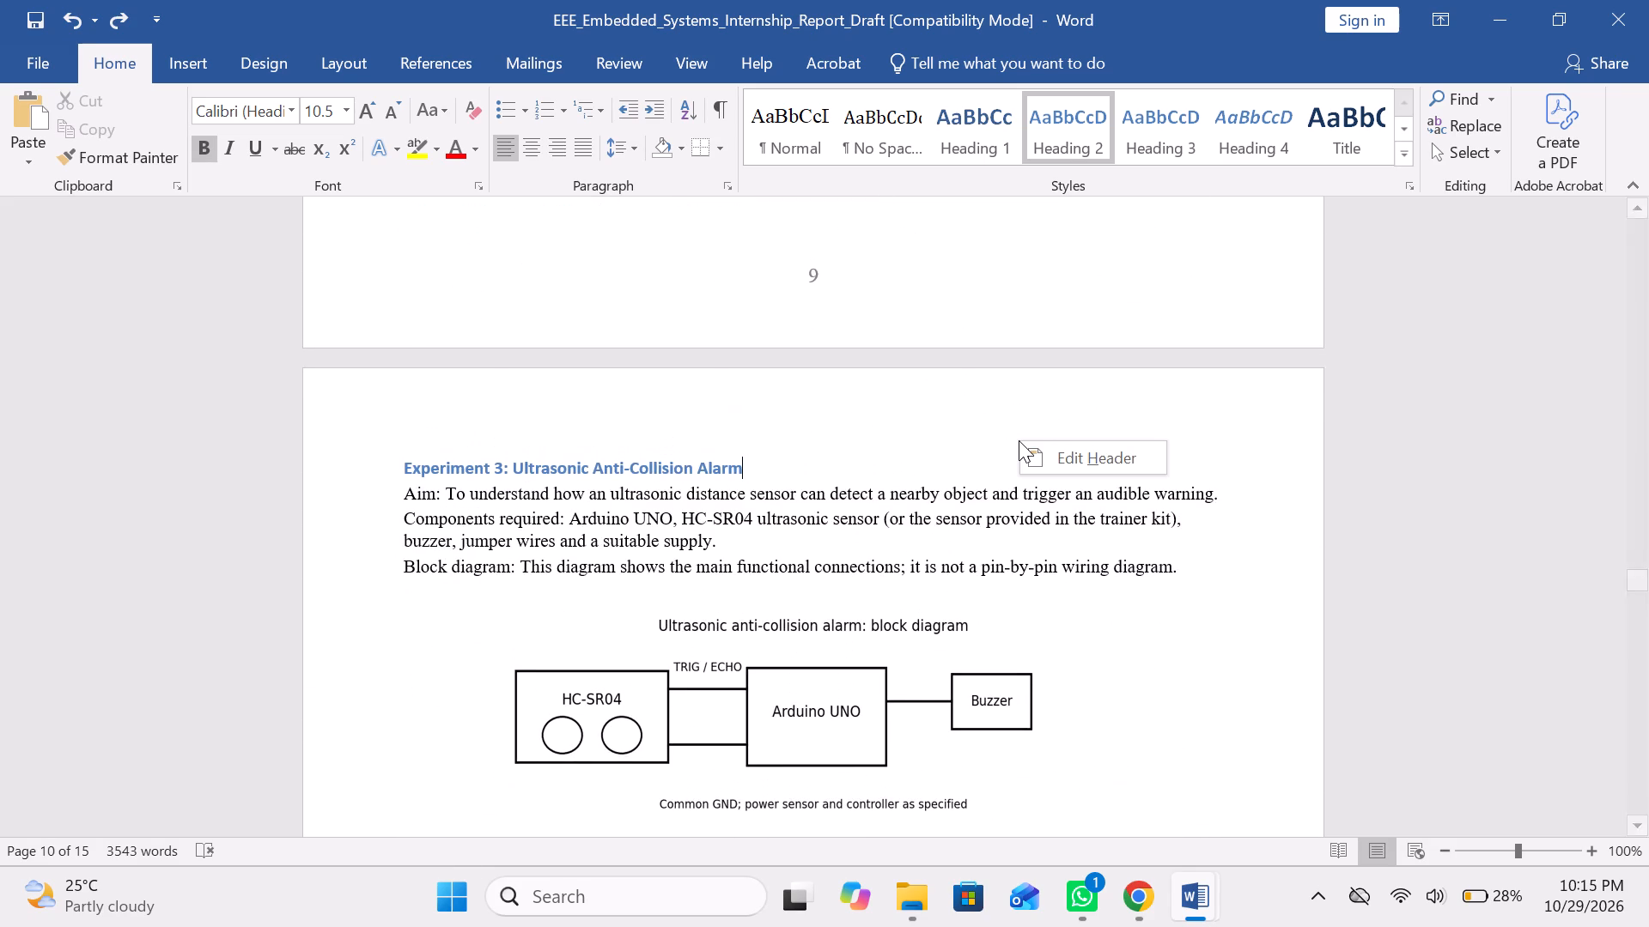
scroll(1019, 440, up, 3)
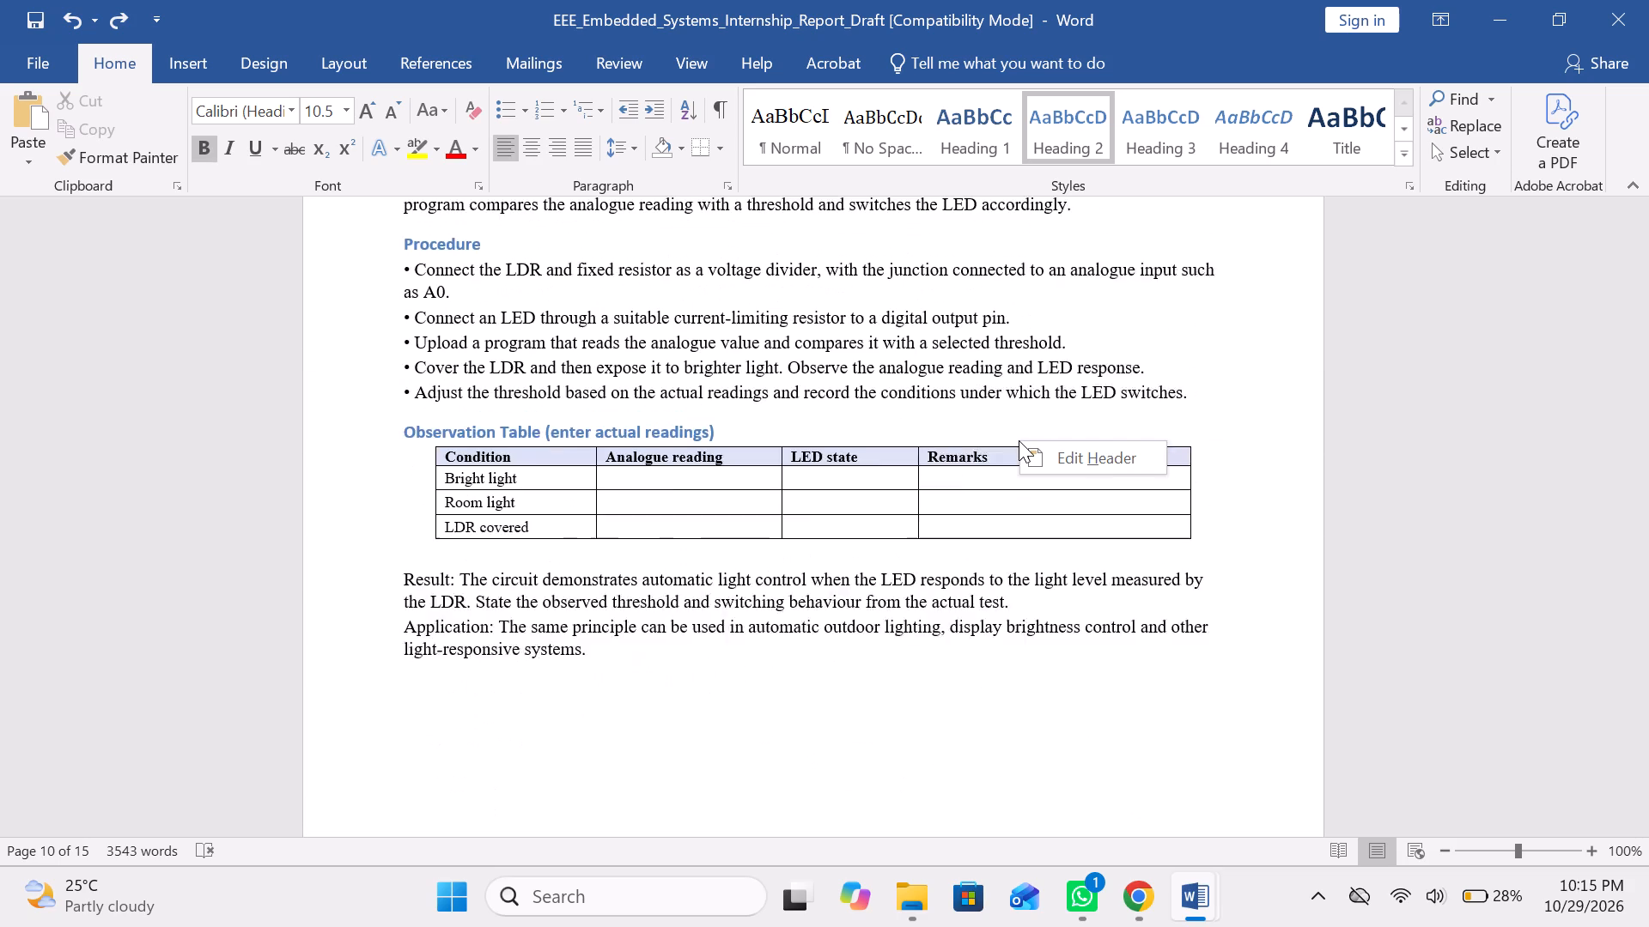
scroll(1019, 440, up, 3)
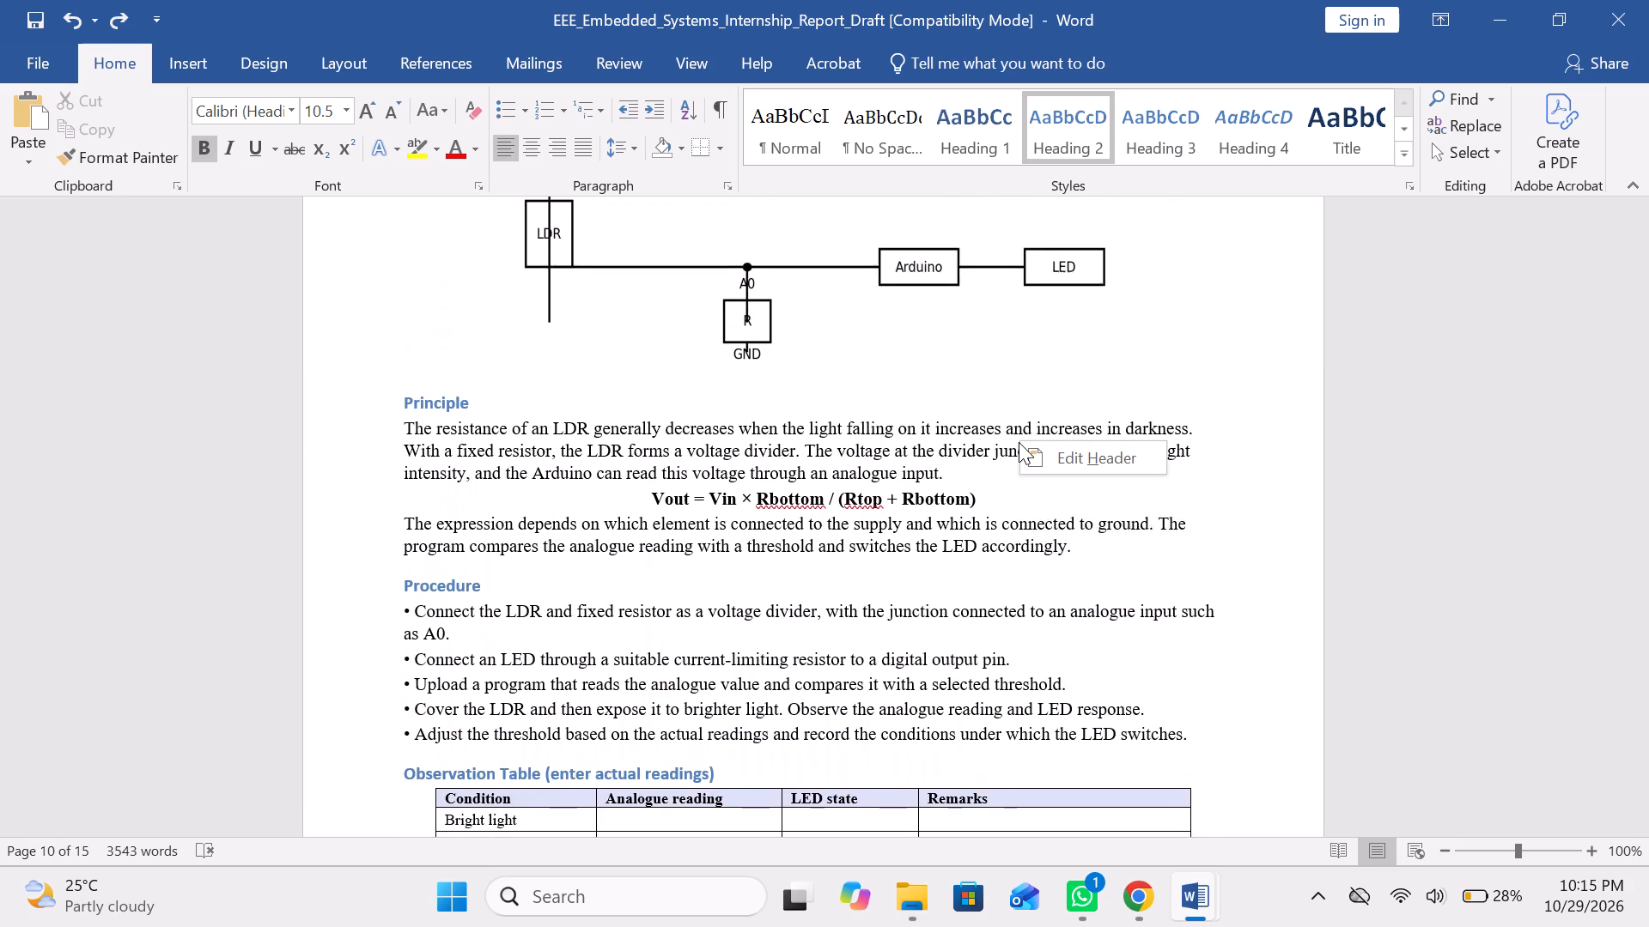
scroll(1019, 442, up, 3)
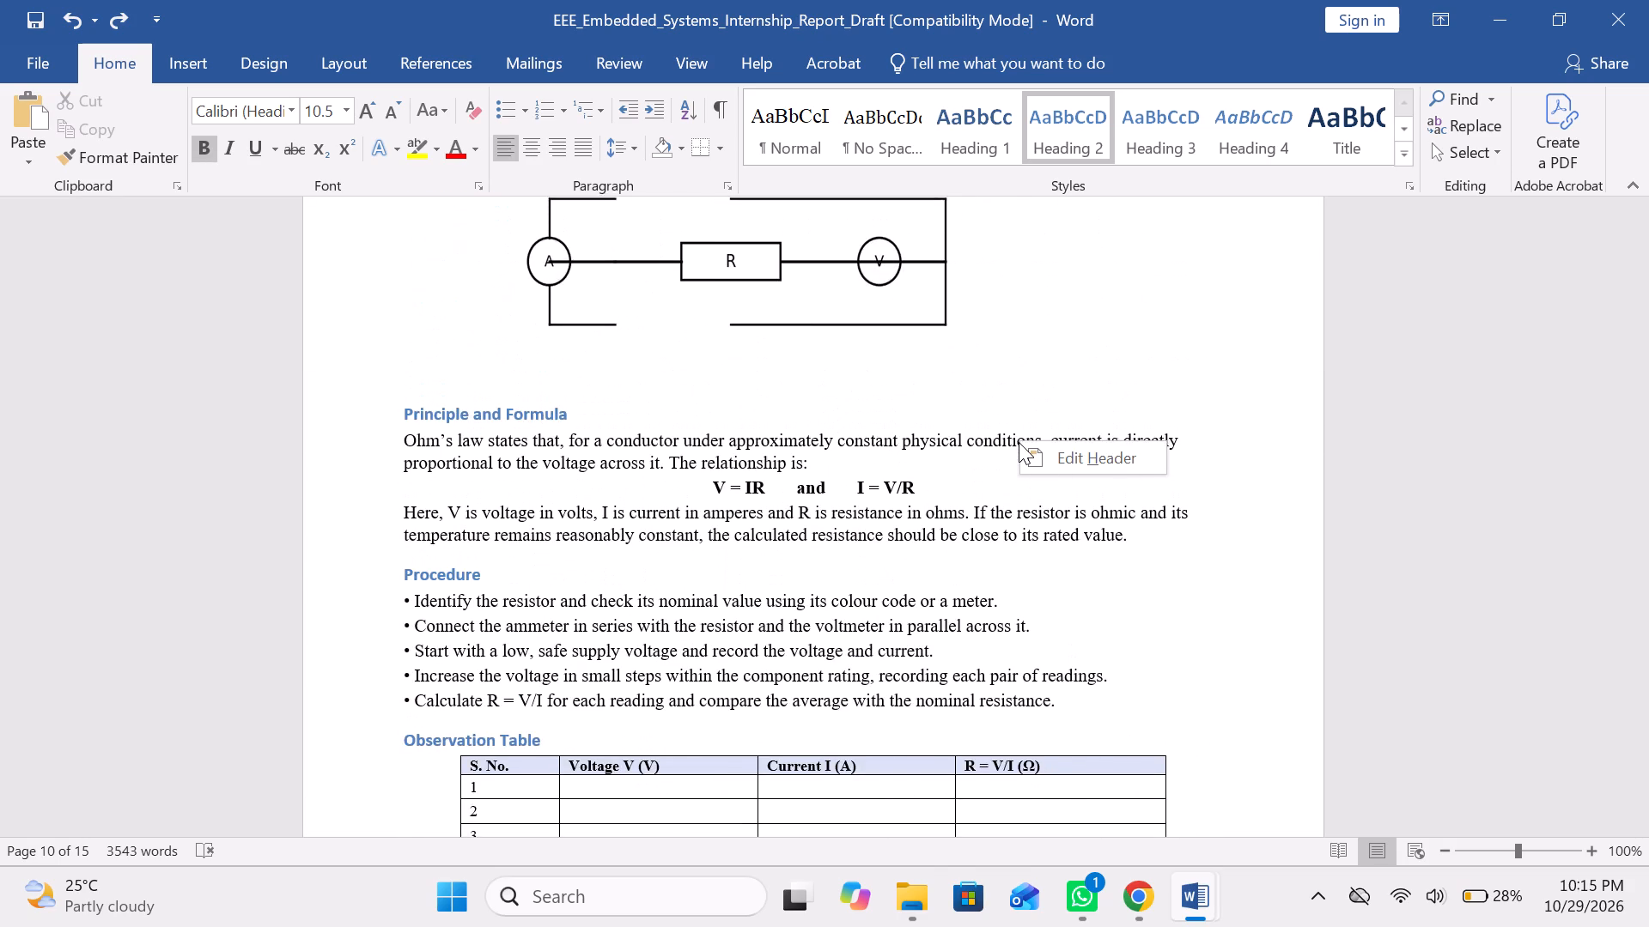
scroll(1019, 442, up, 2)
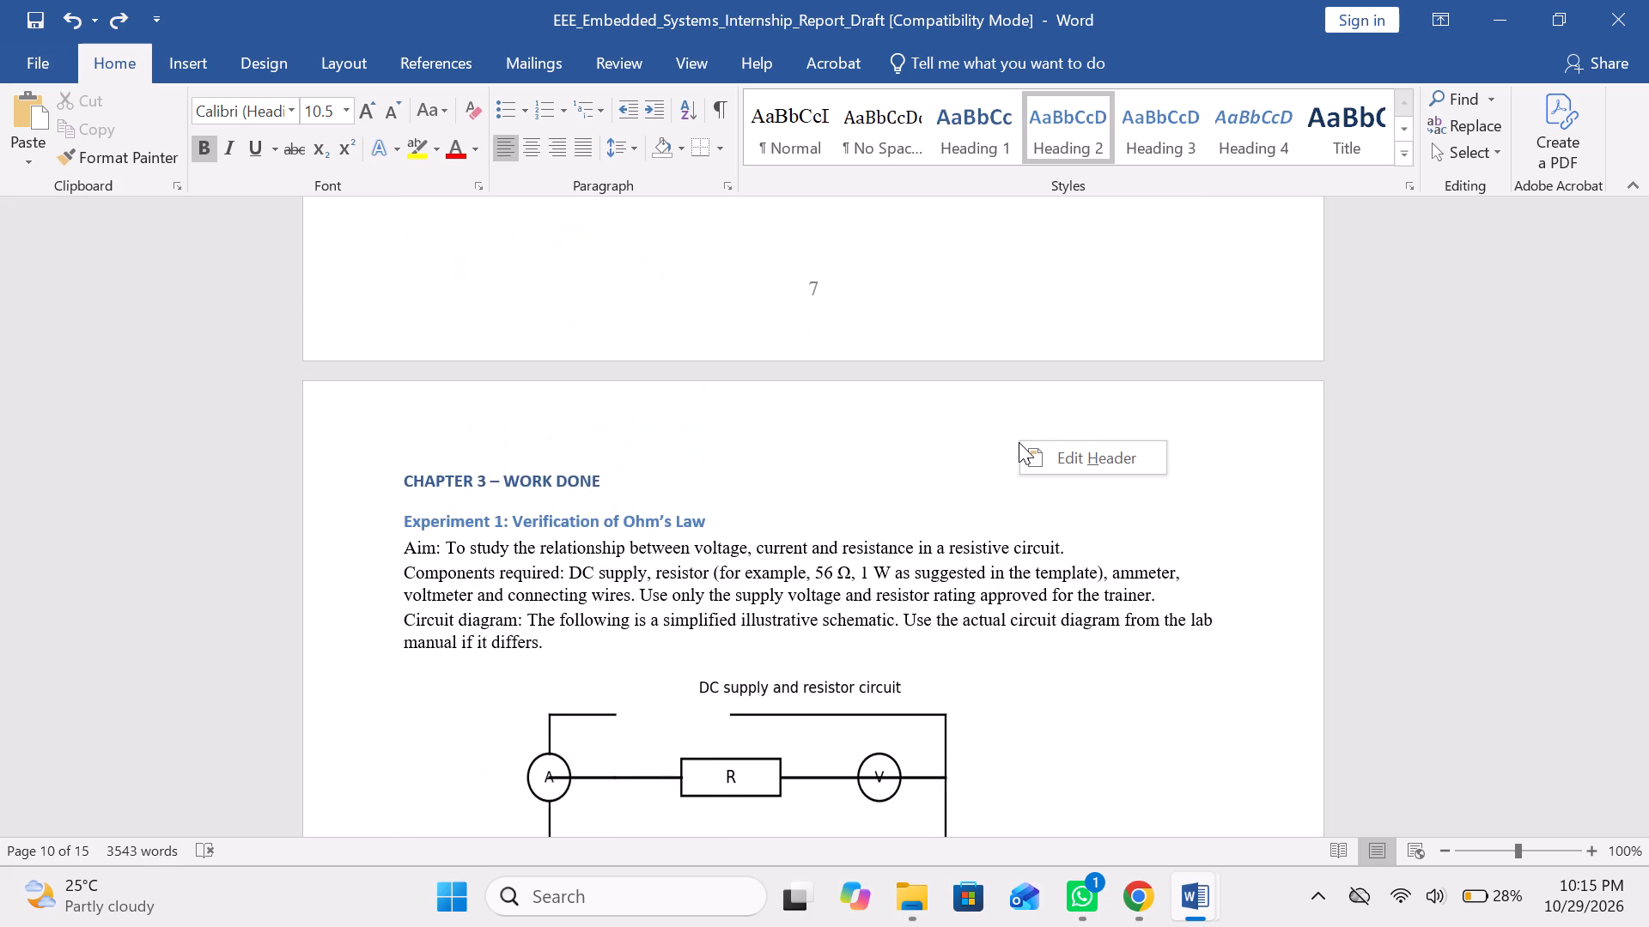
scroll(1019, 442, up, 3)
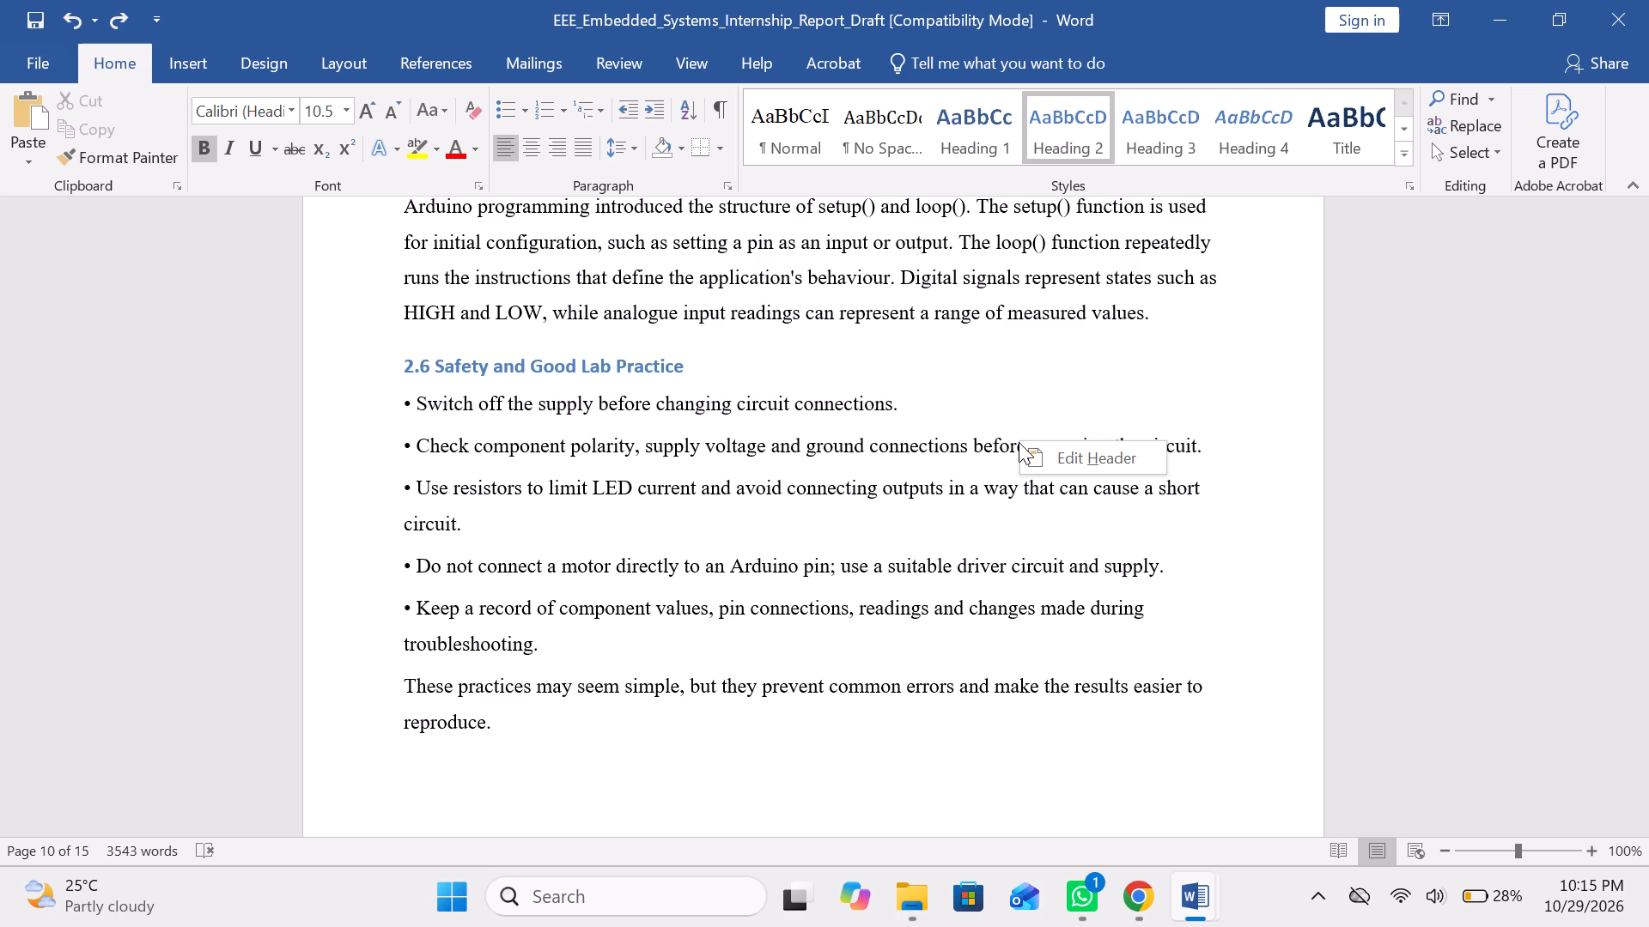
click(1421, 608)
Review the report from the Chapter 3 experiments through the Chapter 4 course outcomes, PO mapping table and SDG mapping section.
scroll(1133, 716, down, 1)
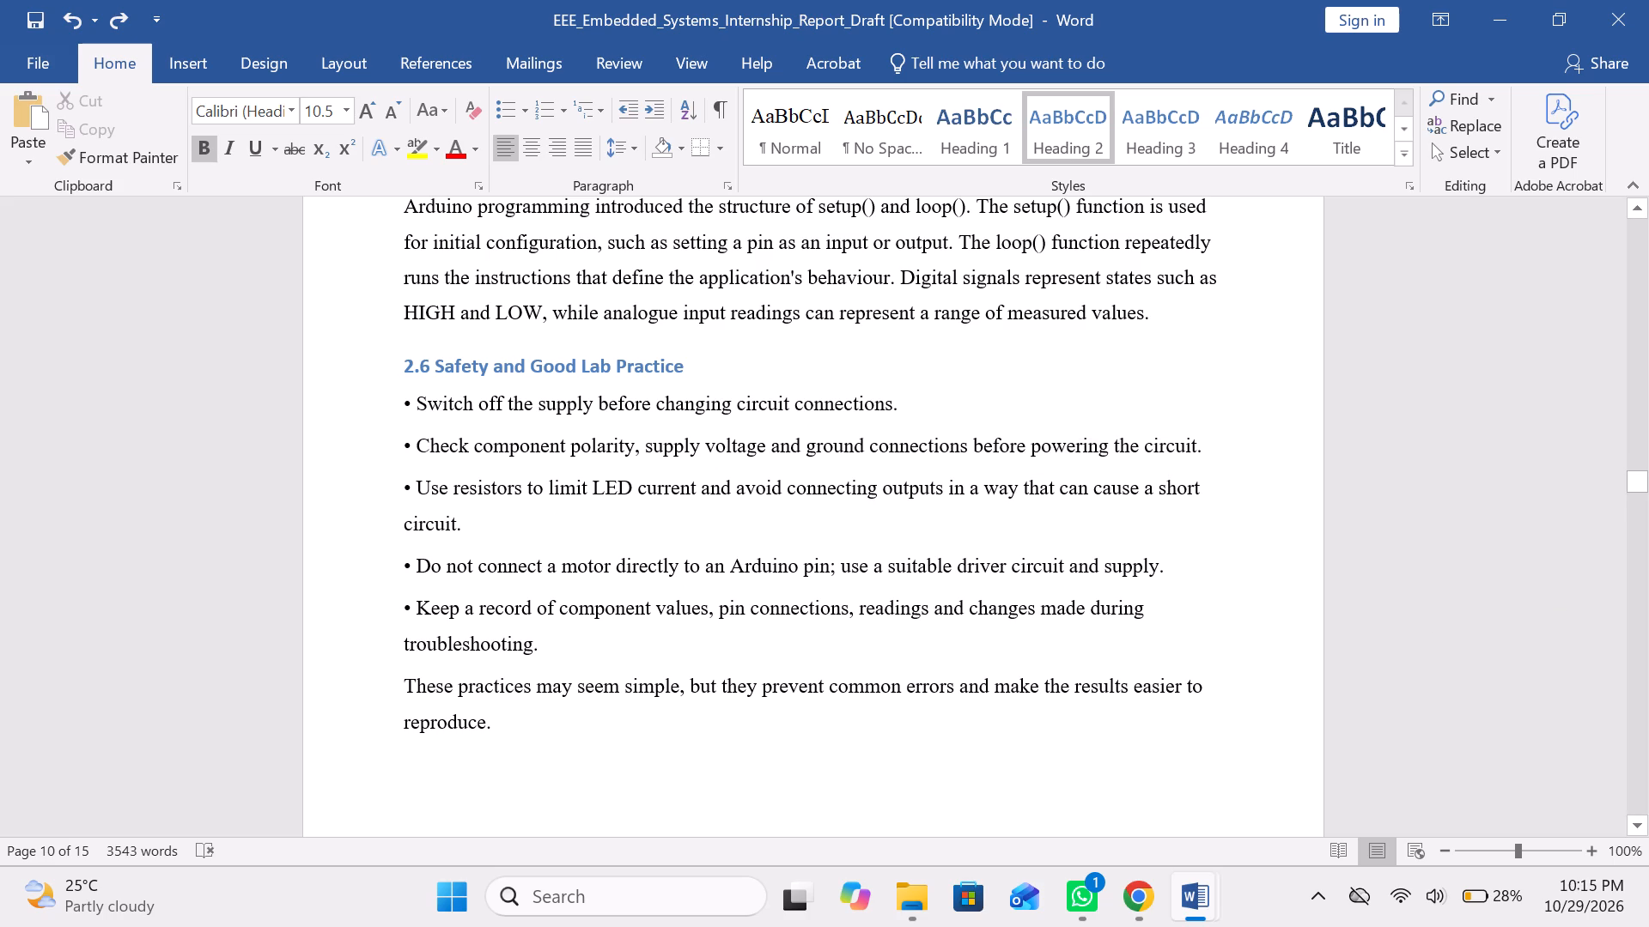
scroll(1133, 716, down, 3)
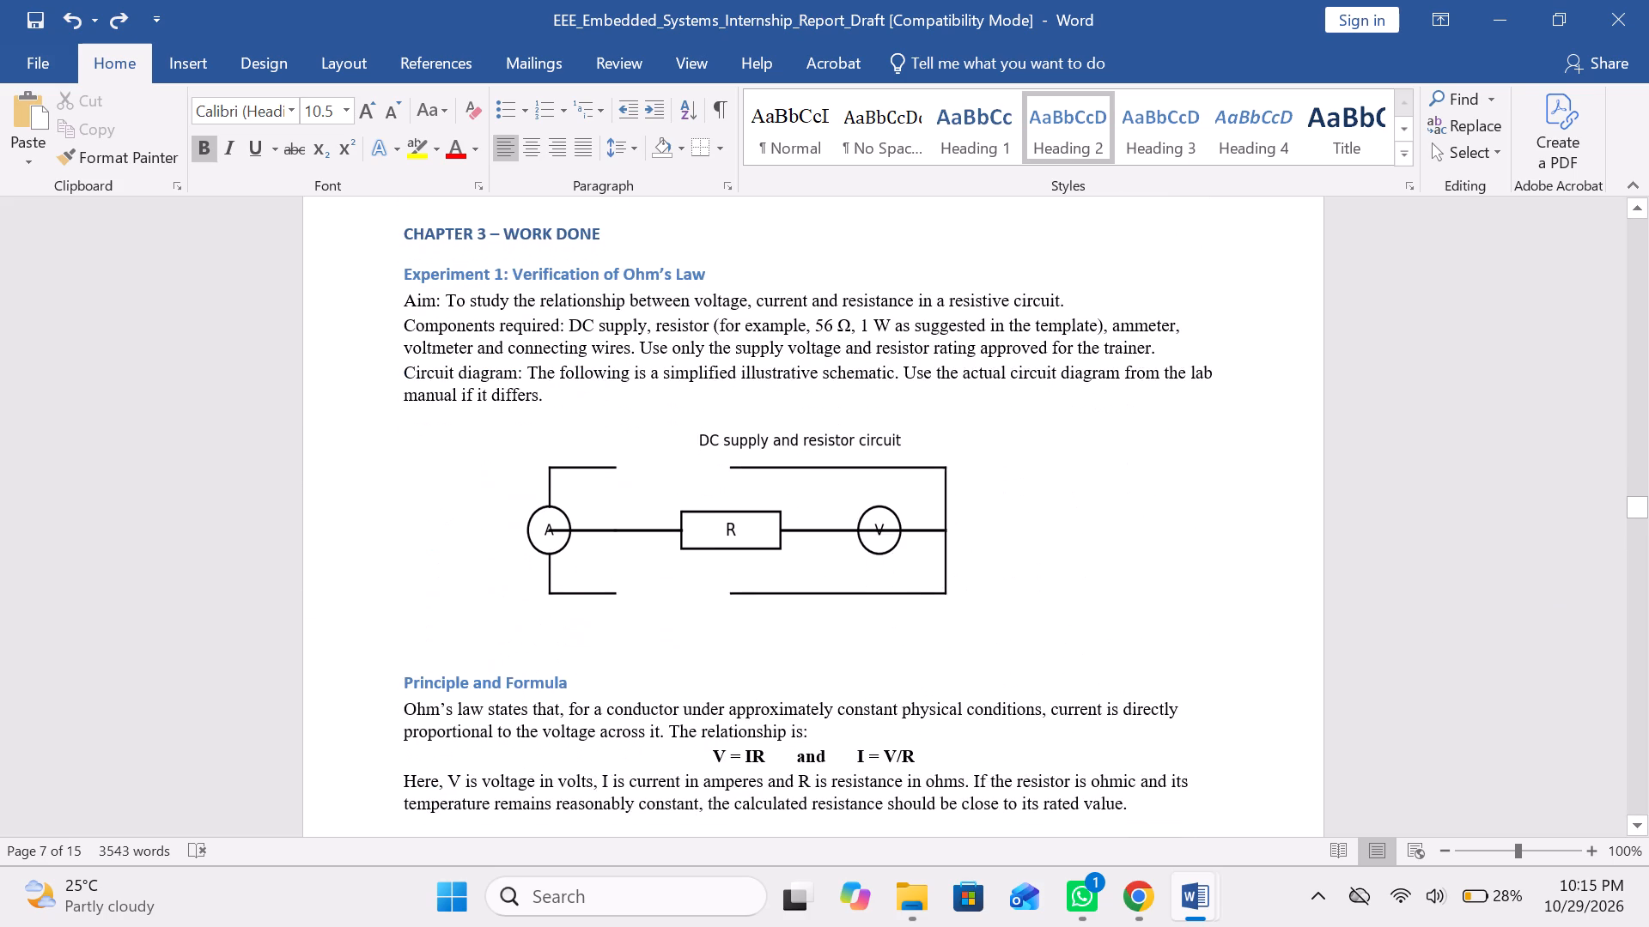
scroll(1133, 716, down, 6)
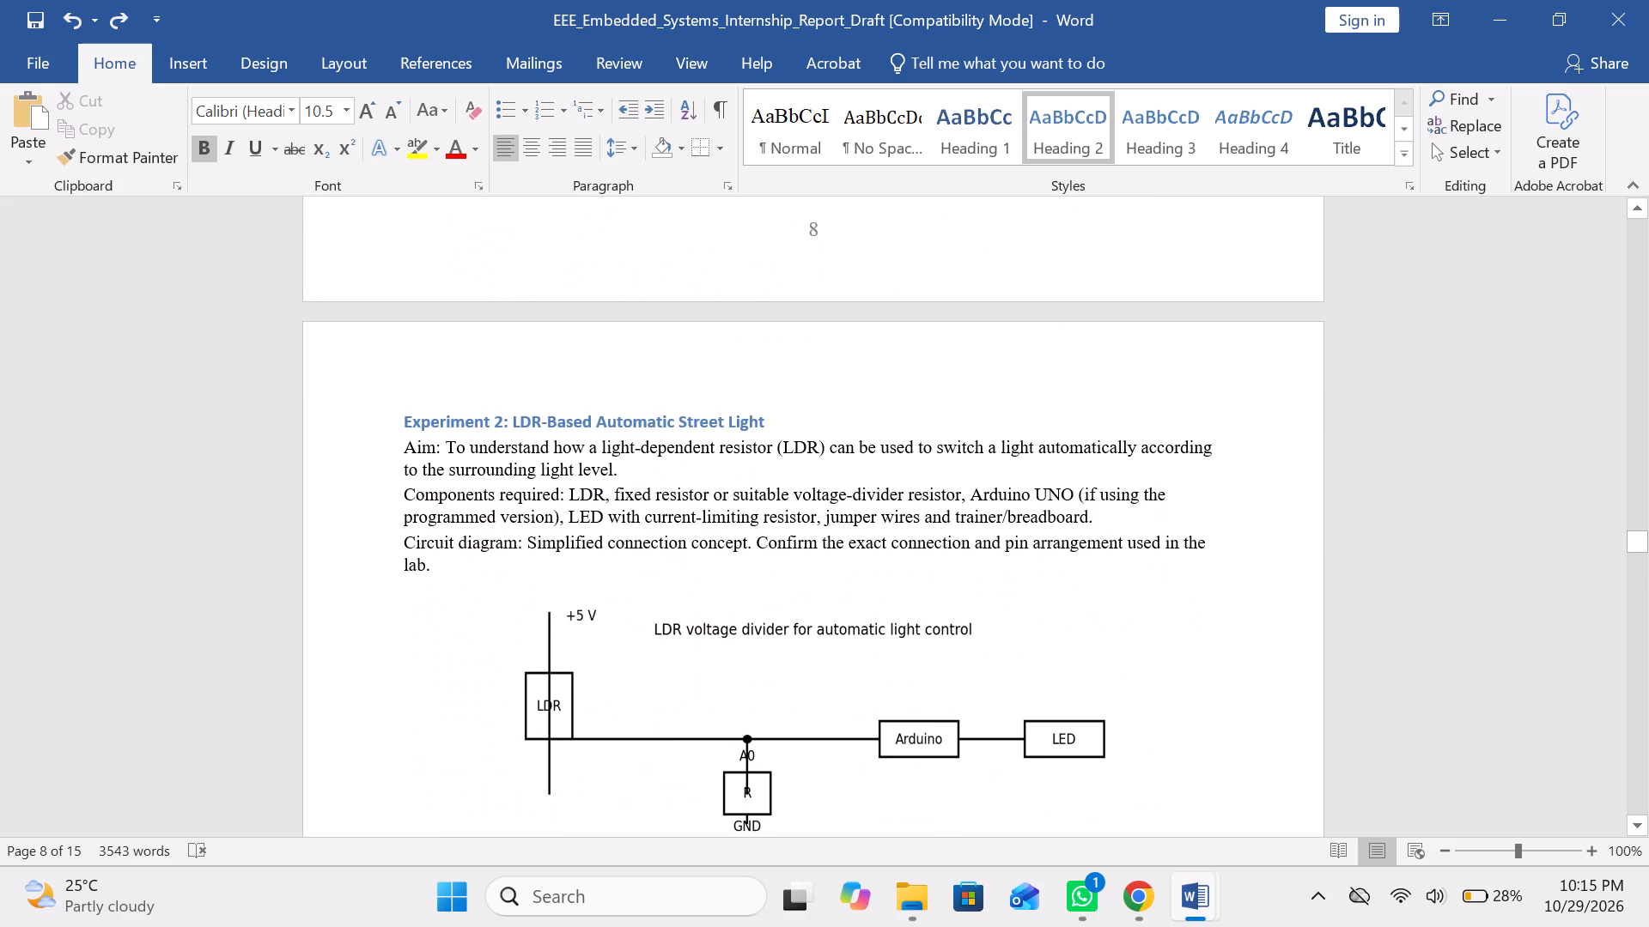
scroll(1133, 716, down, 4)
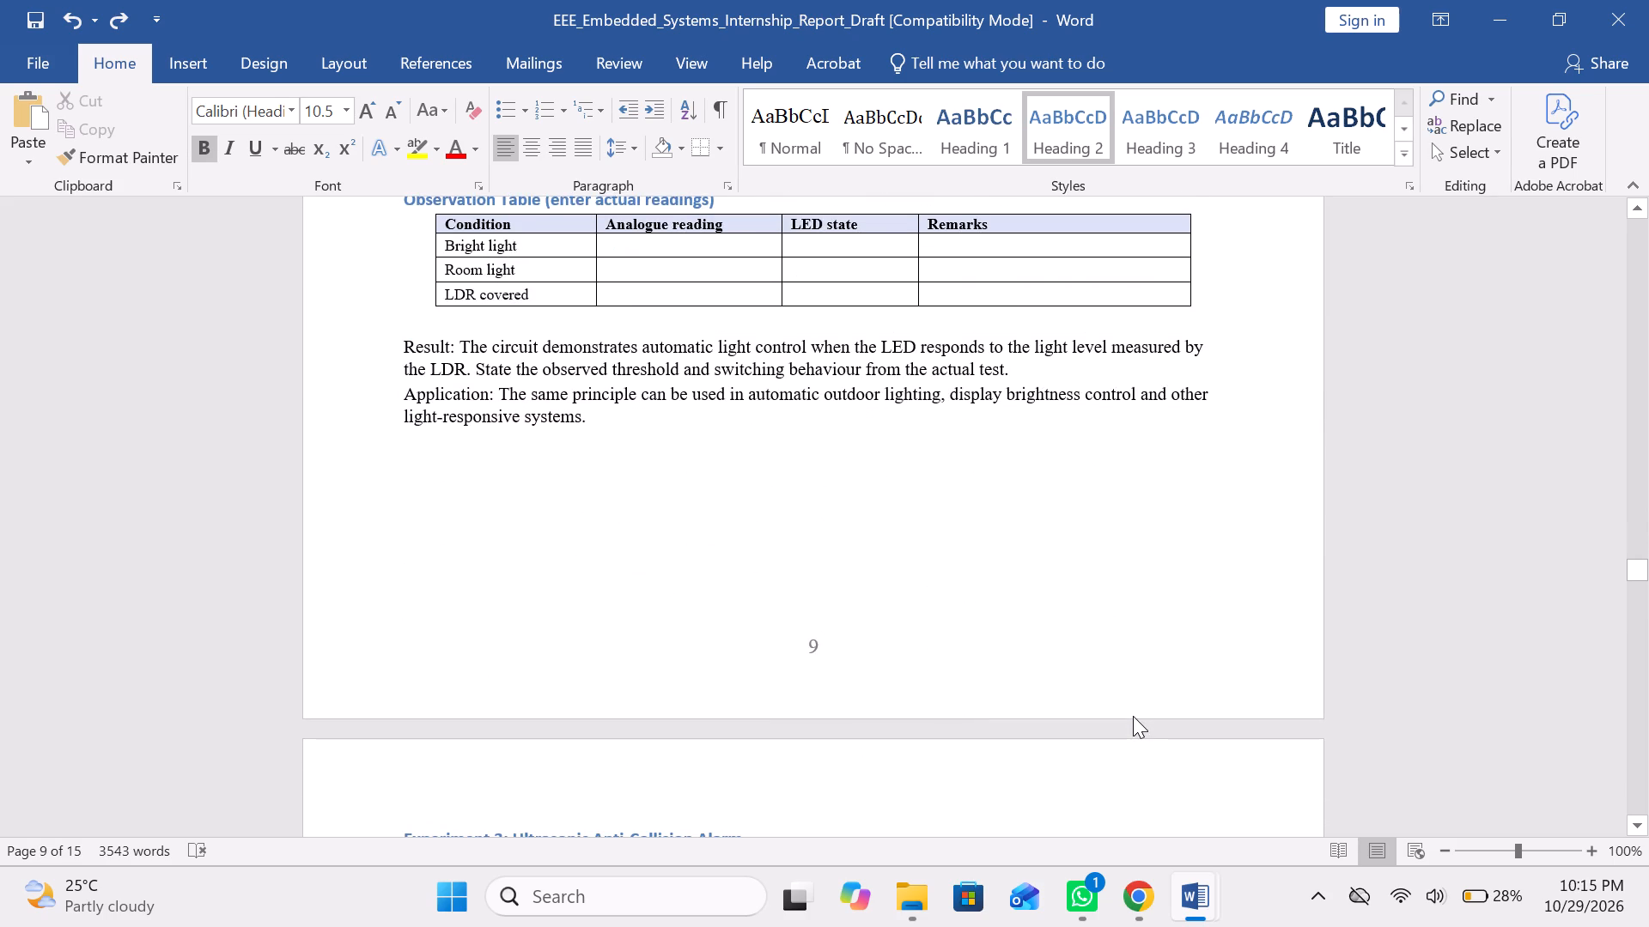
scroll(1133, 716, down, 5)
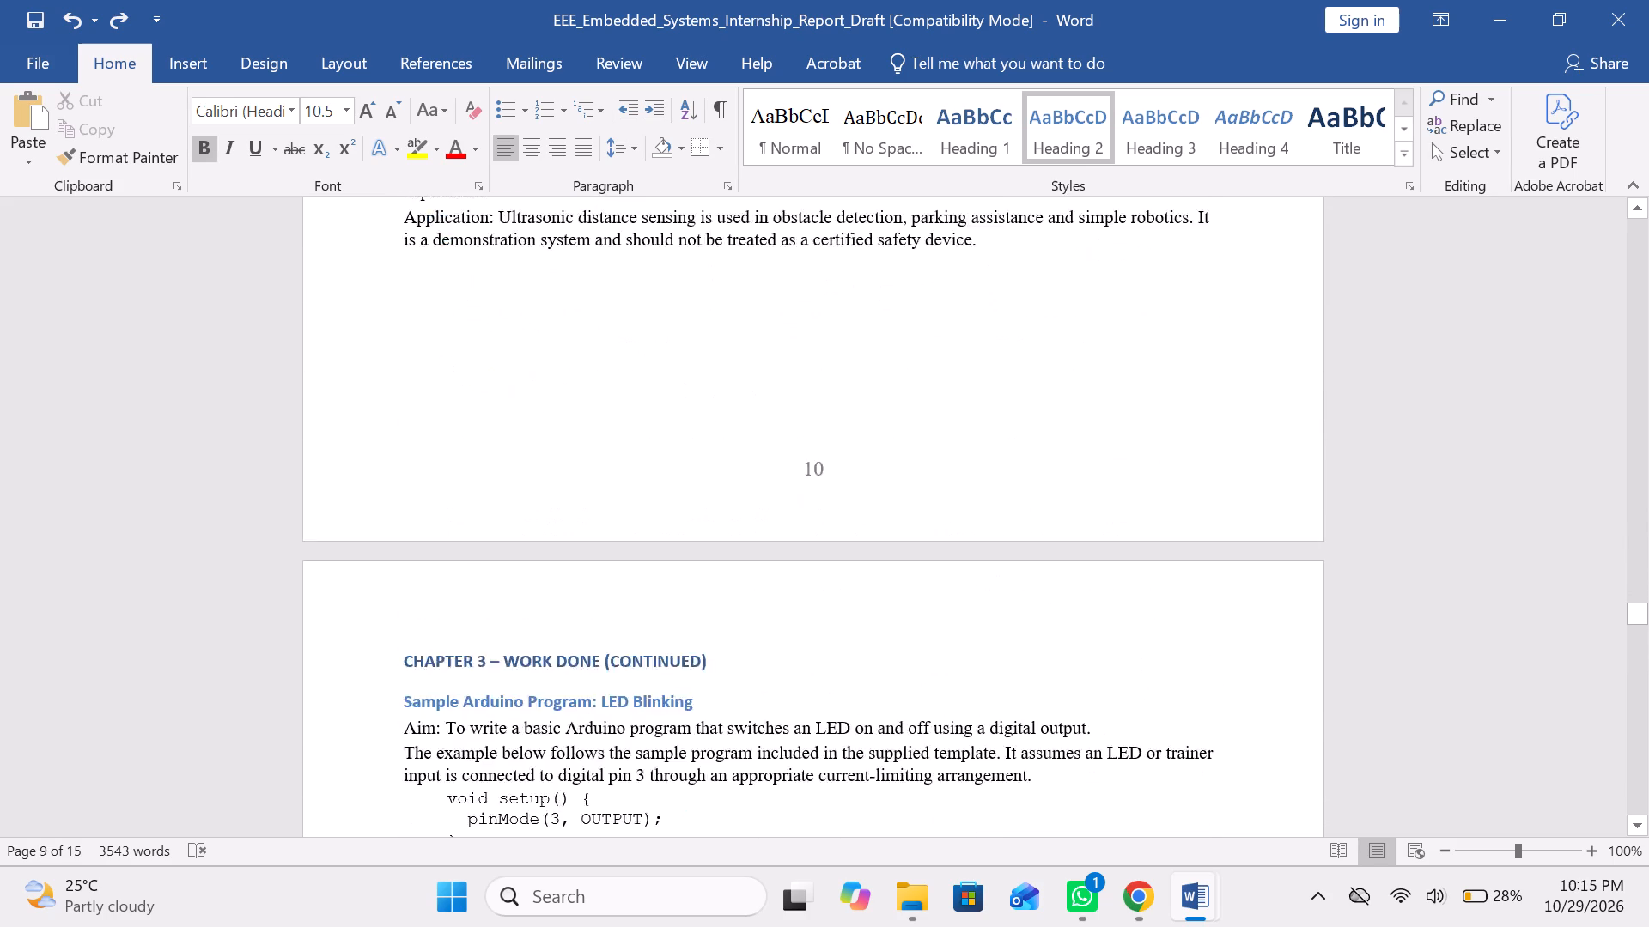
scroll(1133, 716, down, 8)
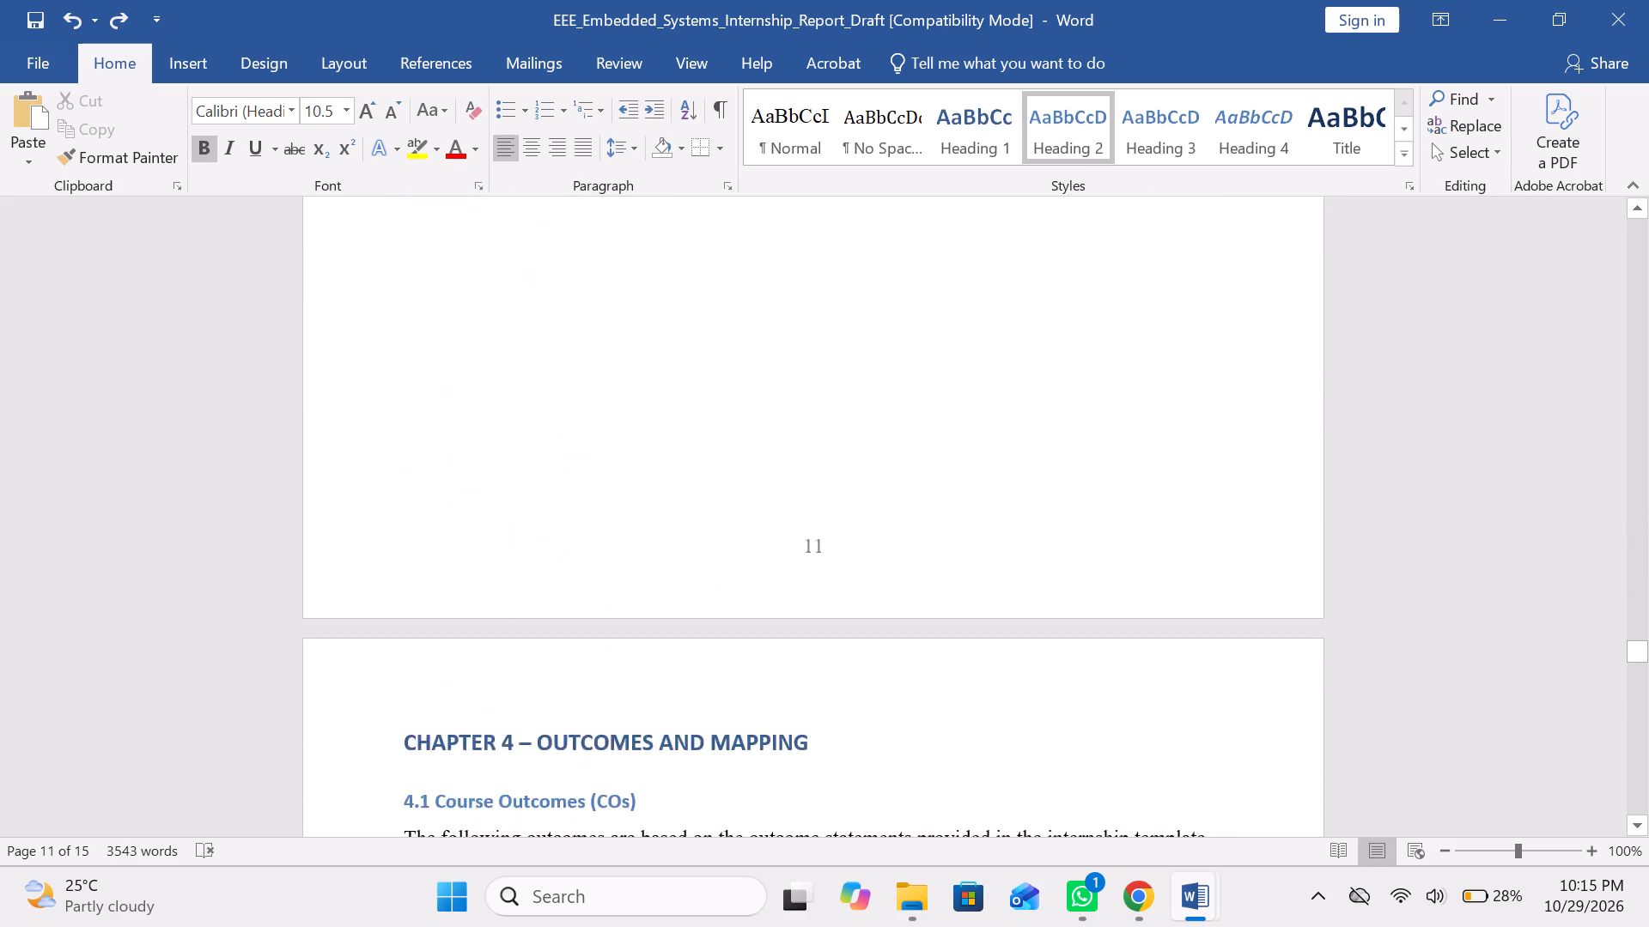
scroll(1133, 716, down, 4)
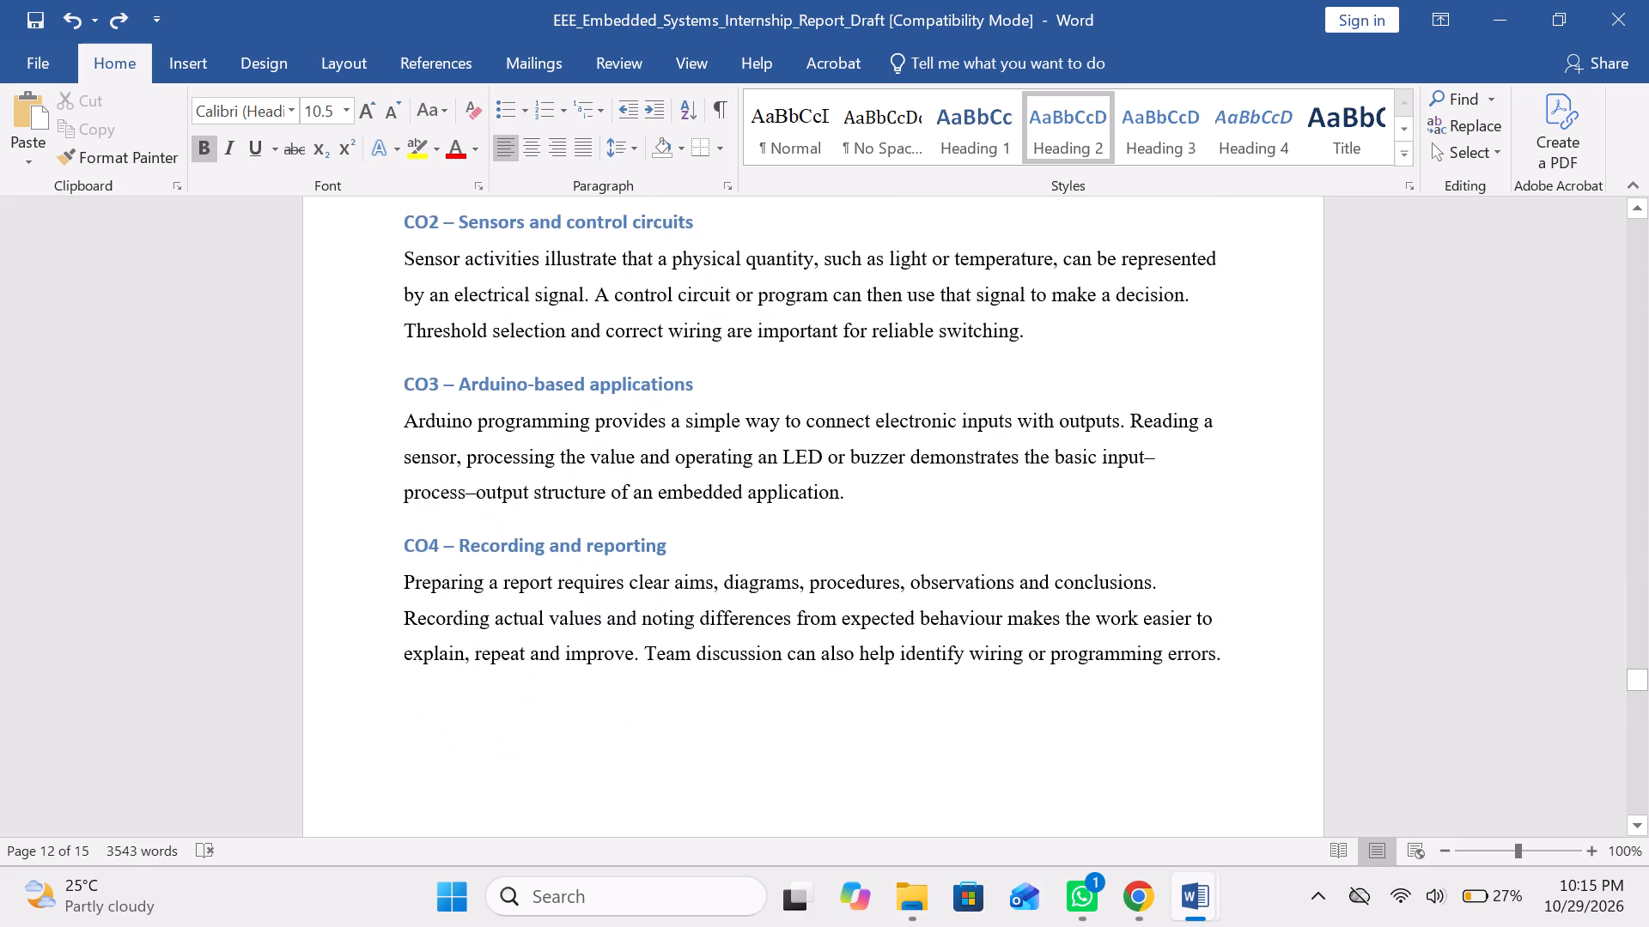
scroll(1133, 716, down, 5)
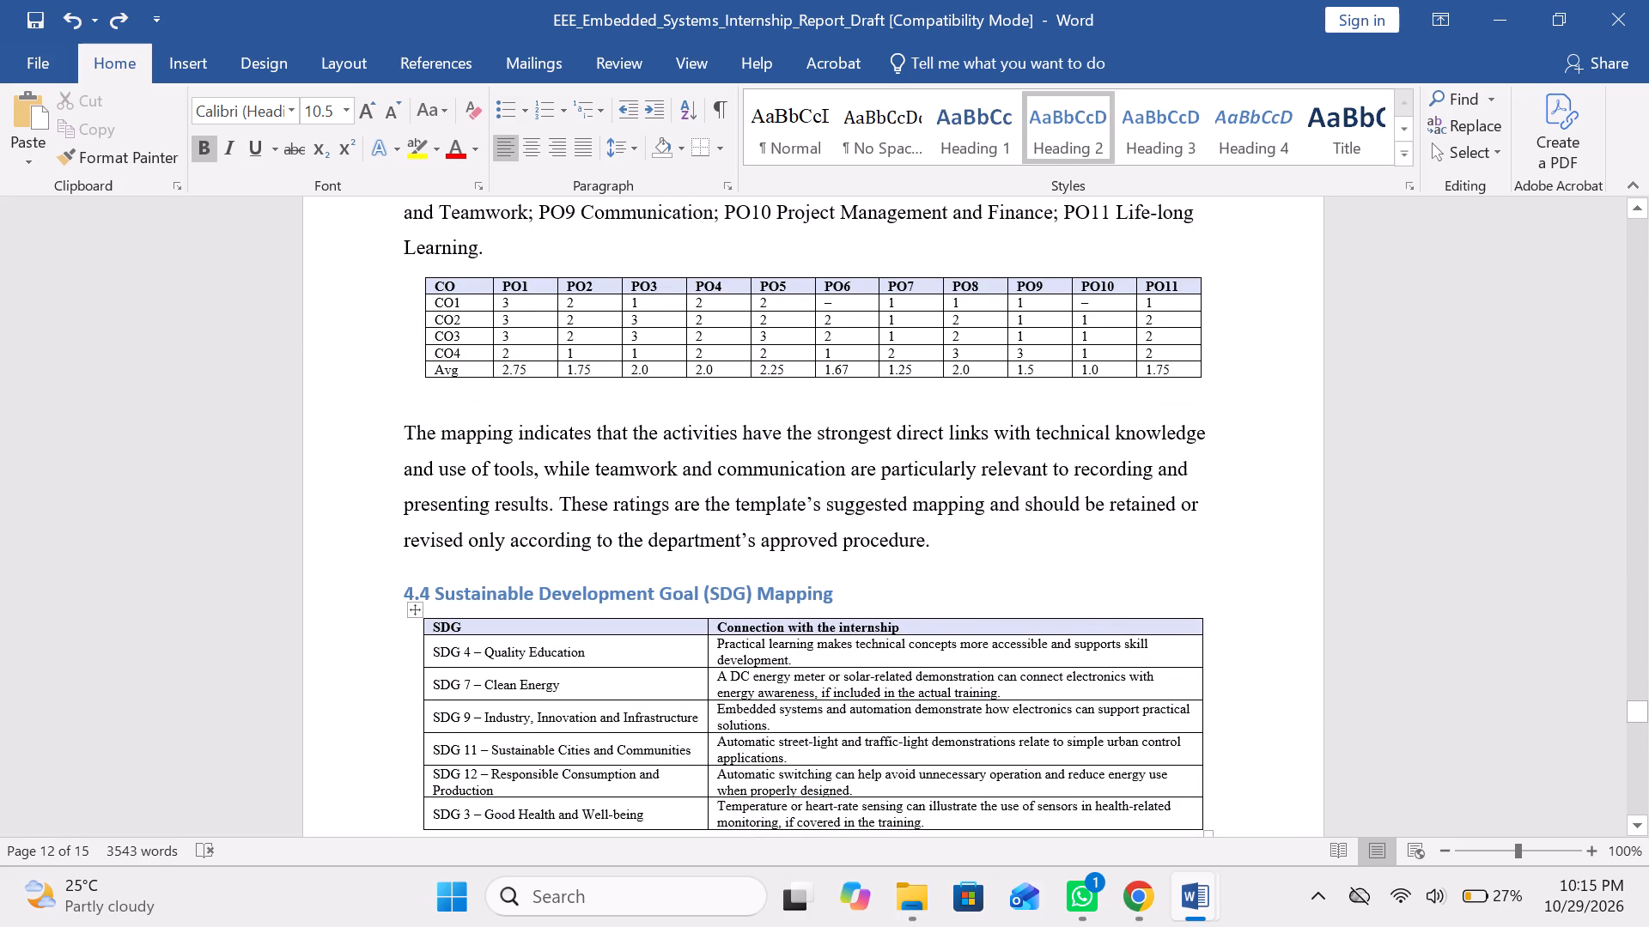
scroll(1133, 716, down, 2)
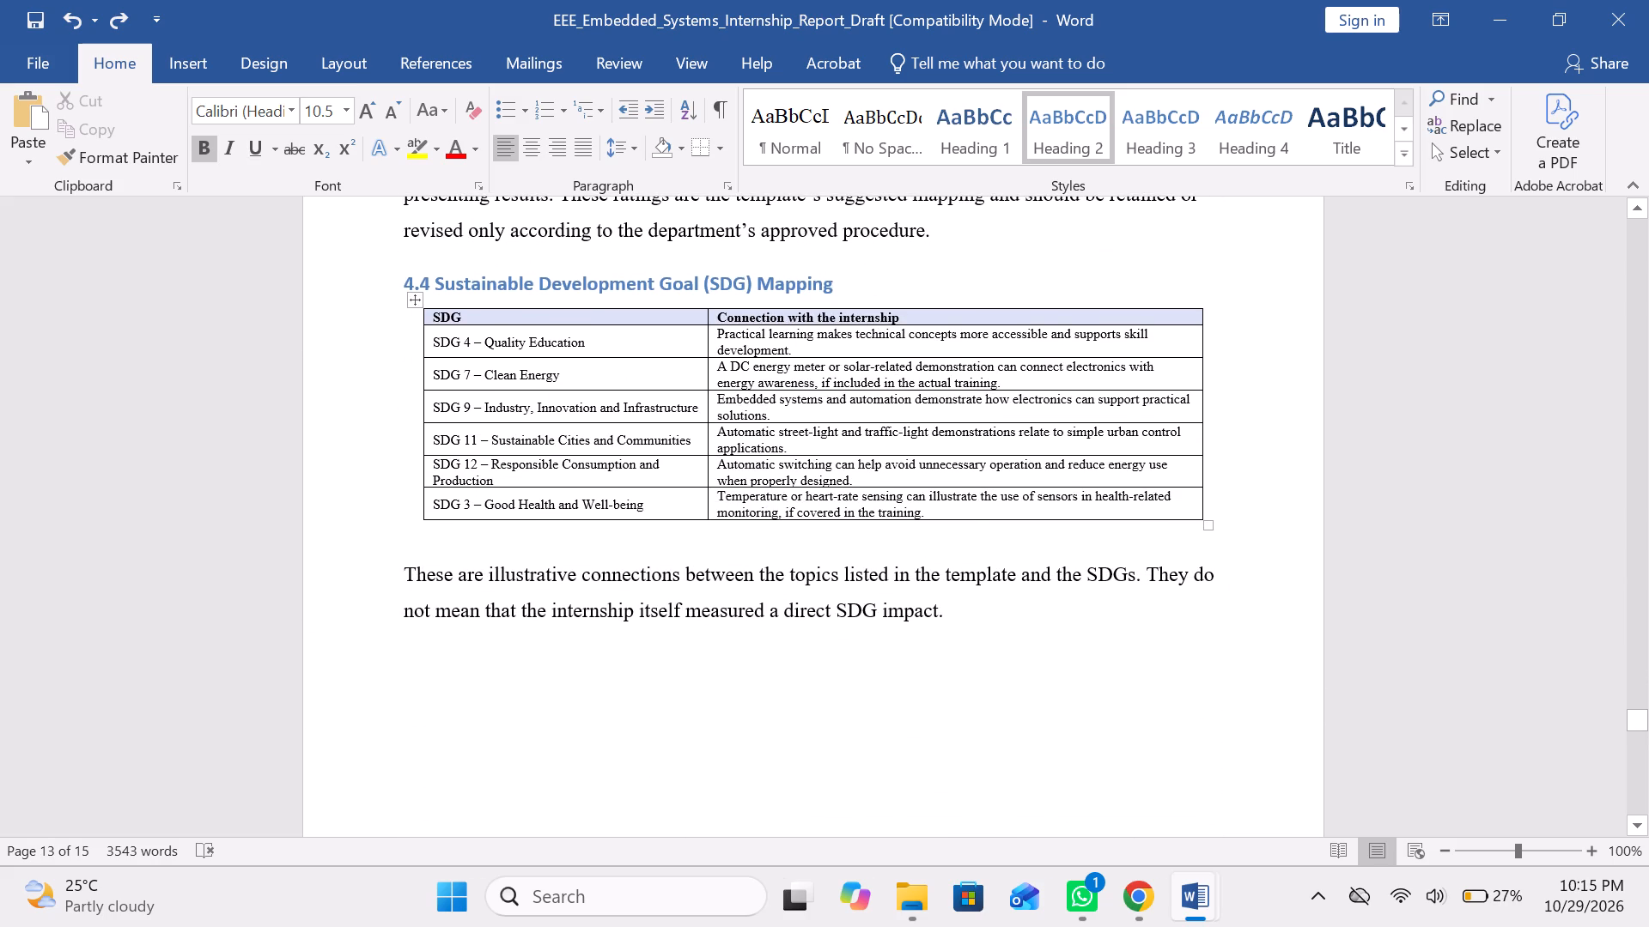
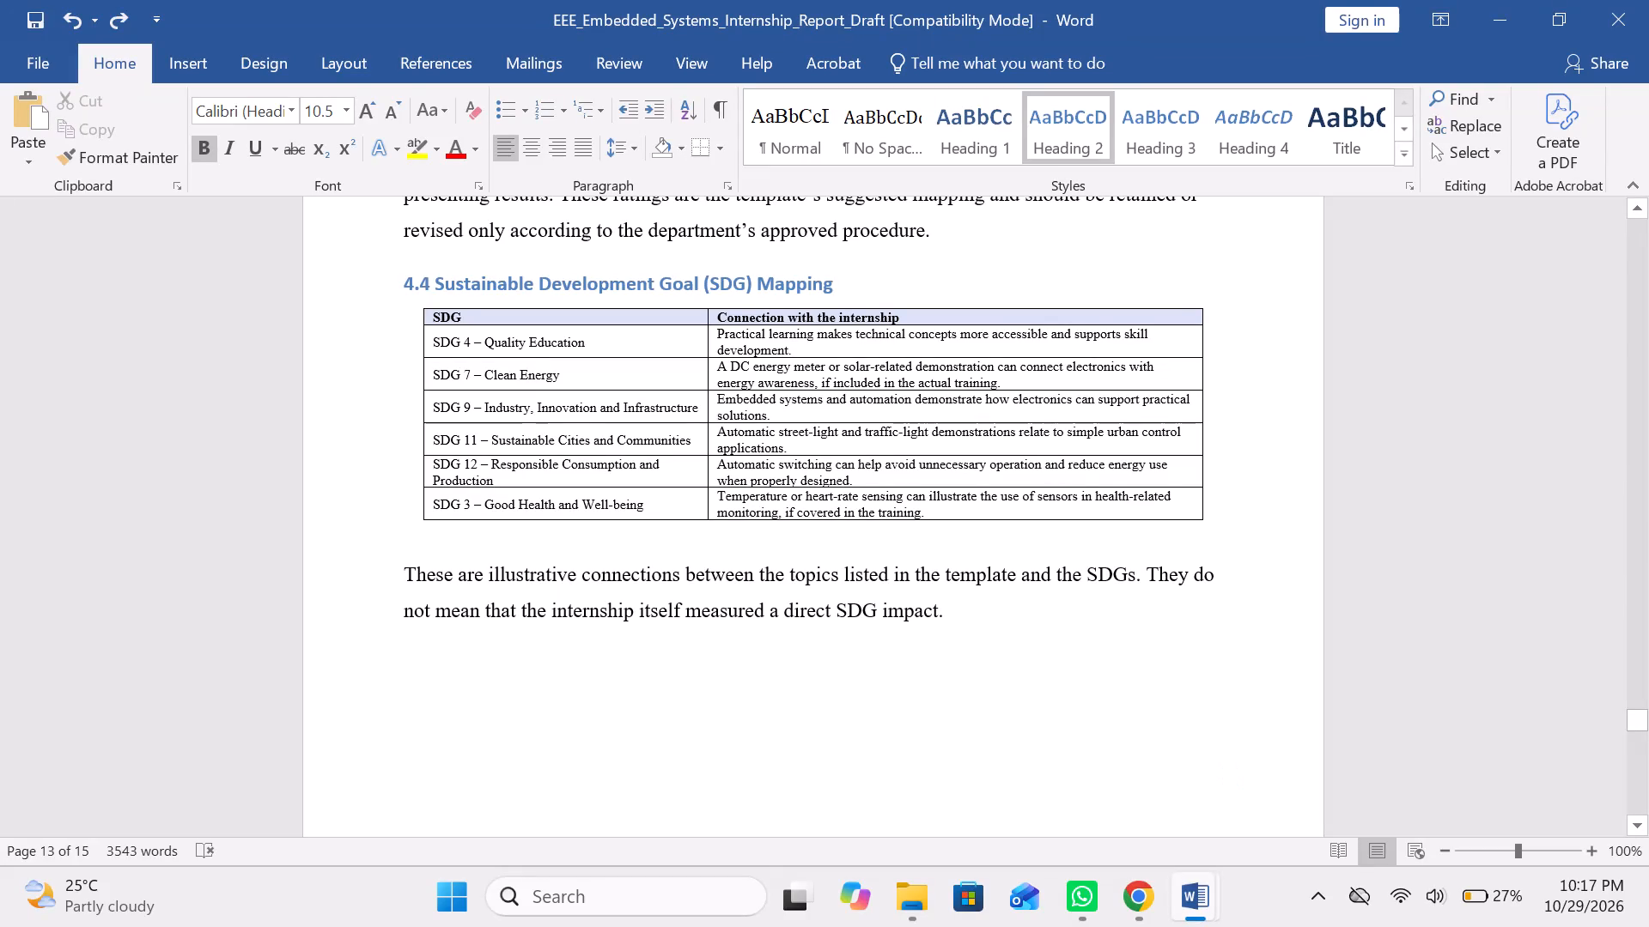
Review the rest of the report, from the Chapter 5 conclusion and references to the certificate annexure at the end.
scroll(1028, 659, down, 3)
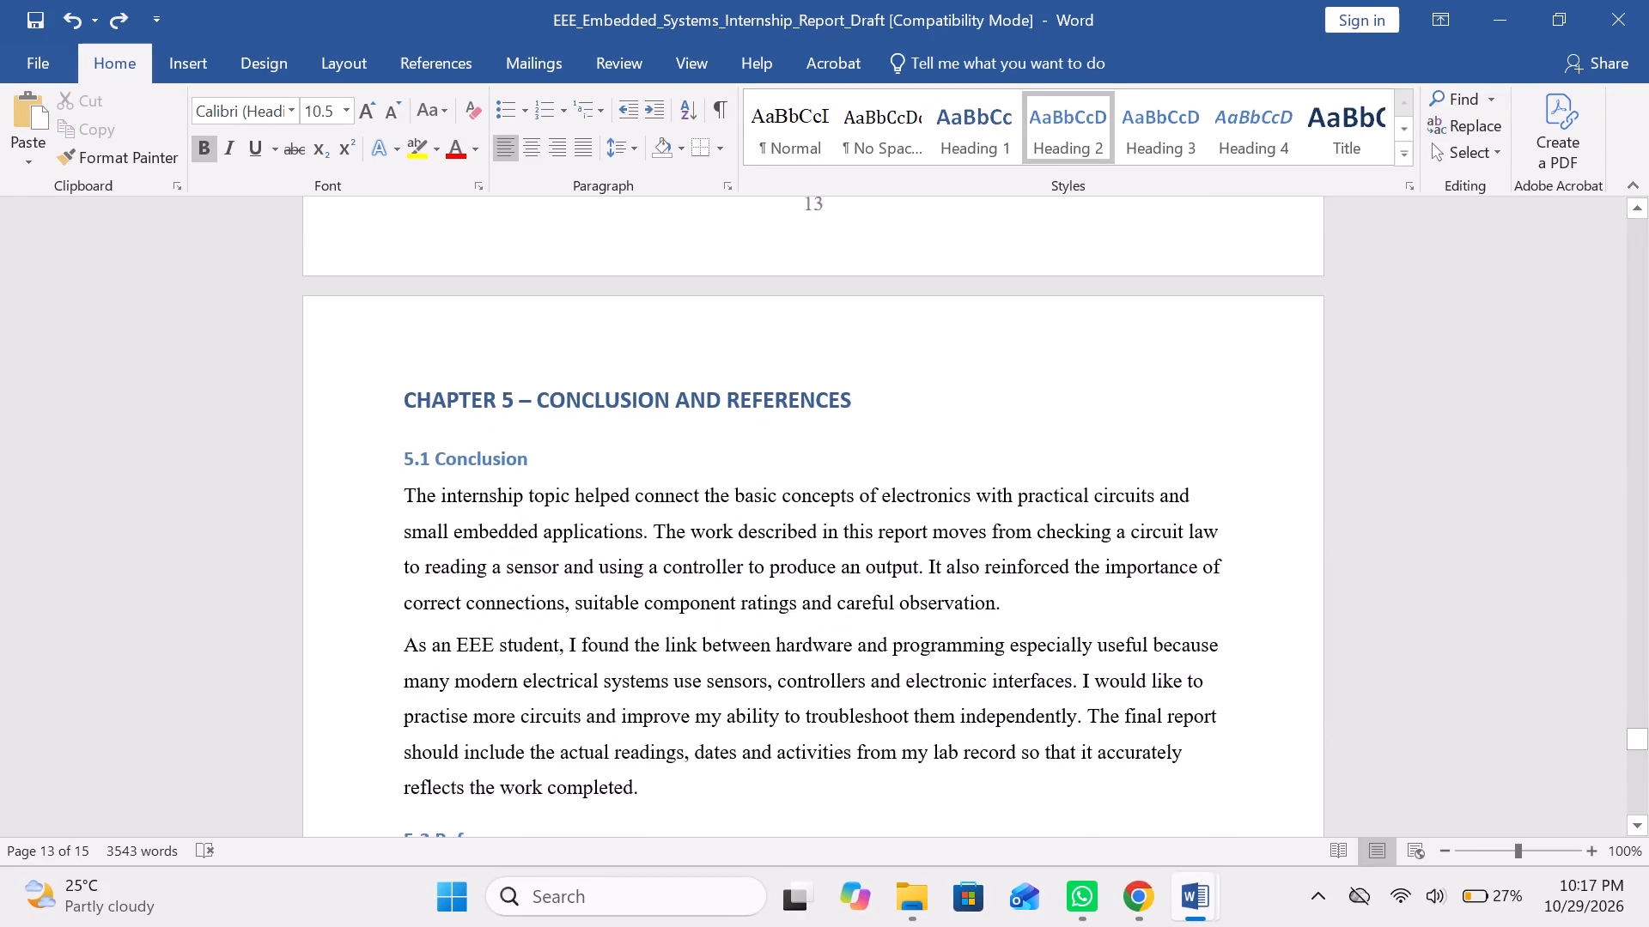
scroll(1028, 659, down, 4)
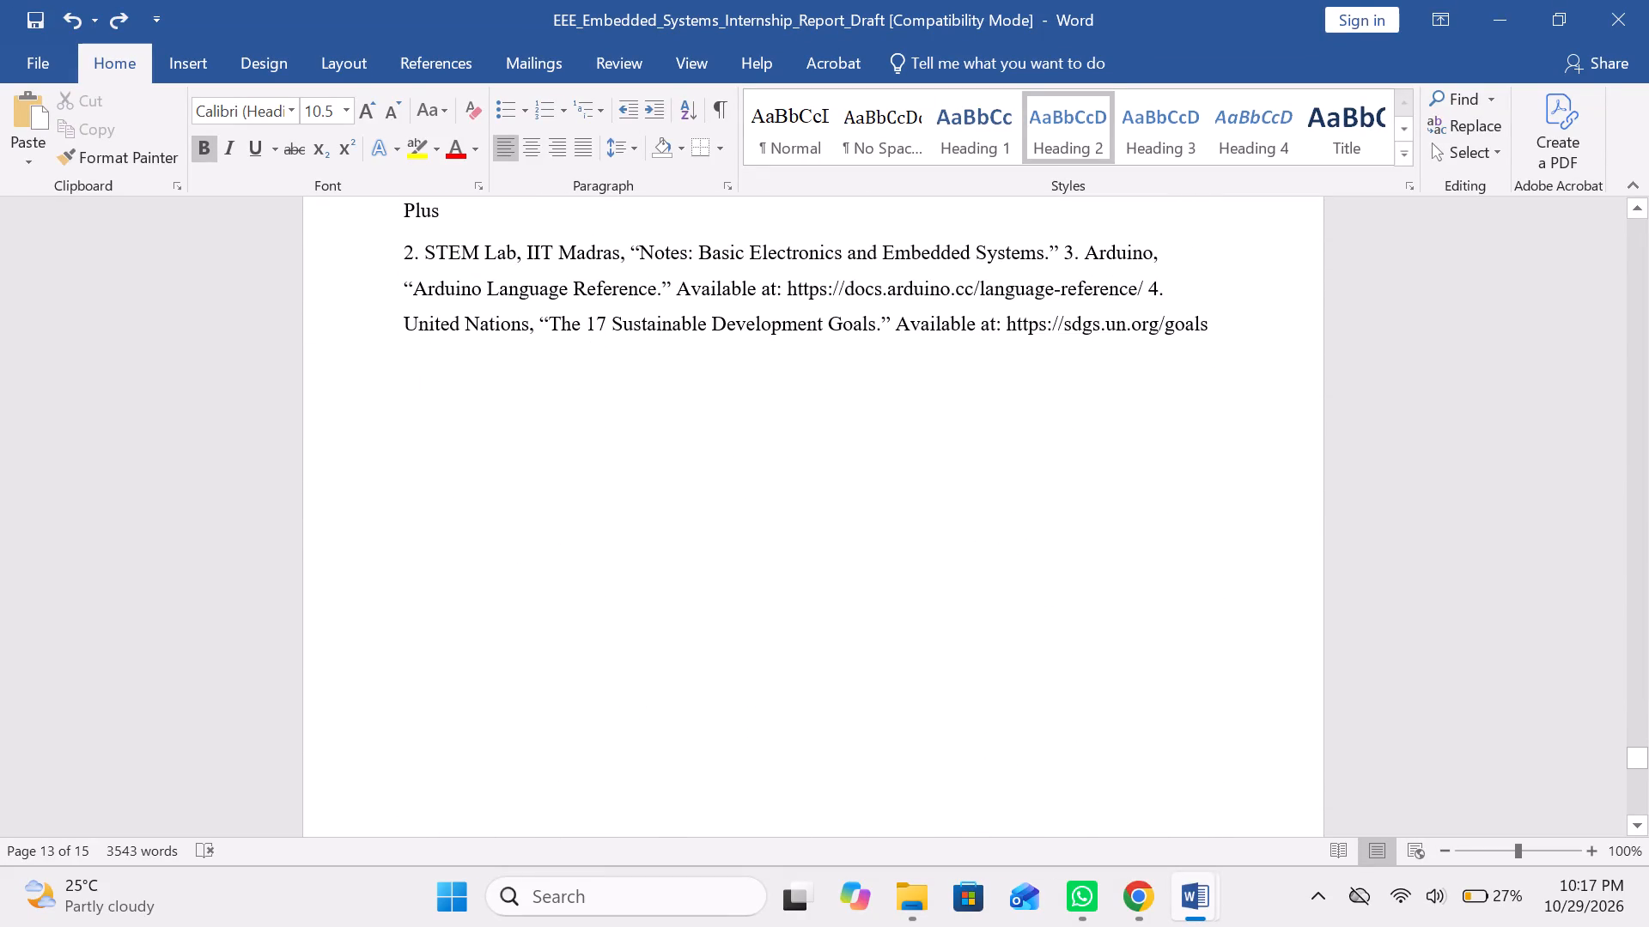
scroll(1028, 659, down, 4)
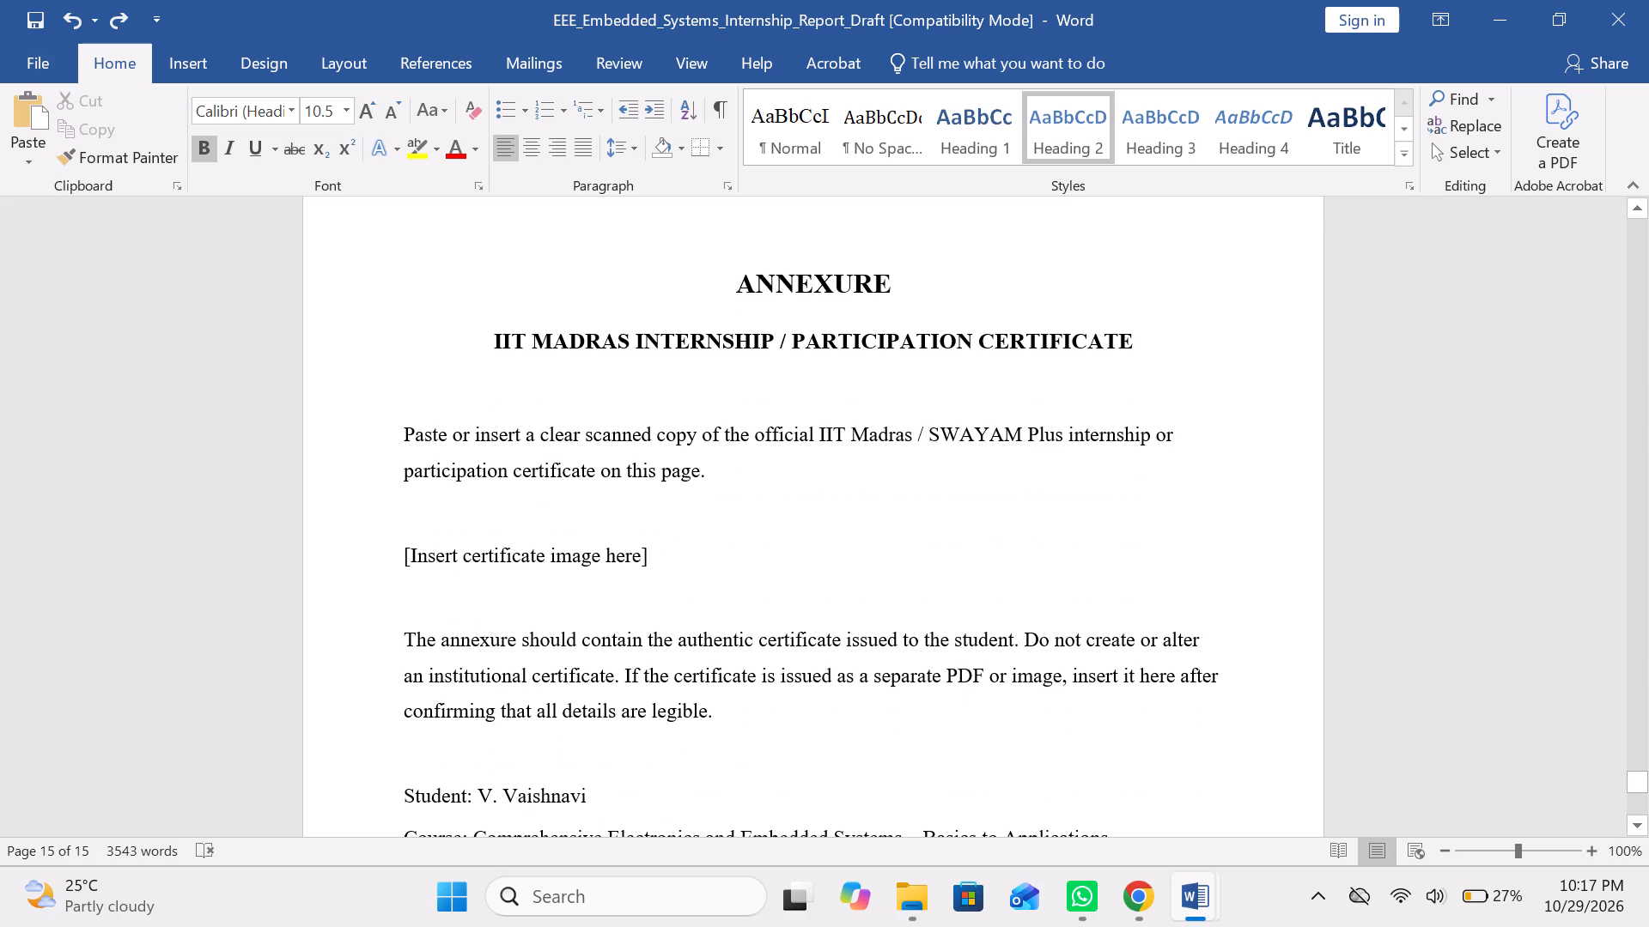
scroll(1028, 659, down, 2)
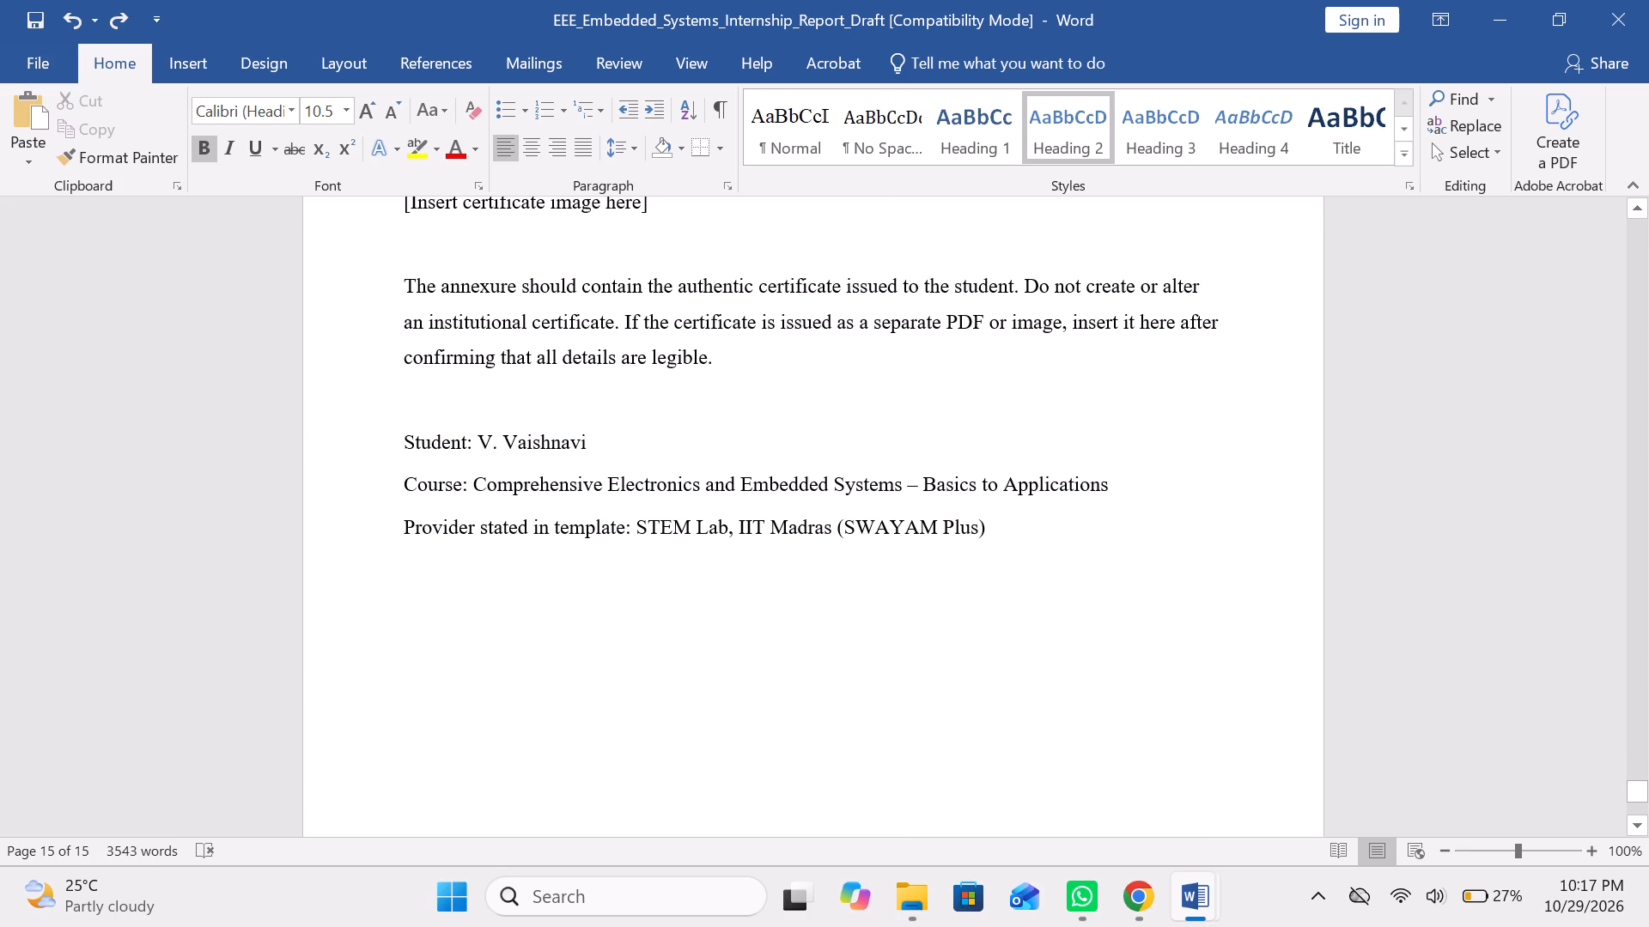
Look back from the Annexure certificate page through the Chapter 5 conclusion to the SDG mapping table in section 4.4.
scroll(1028, 659, up, 1)
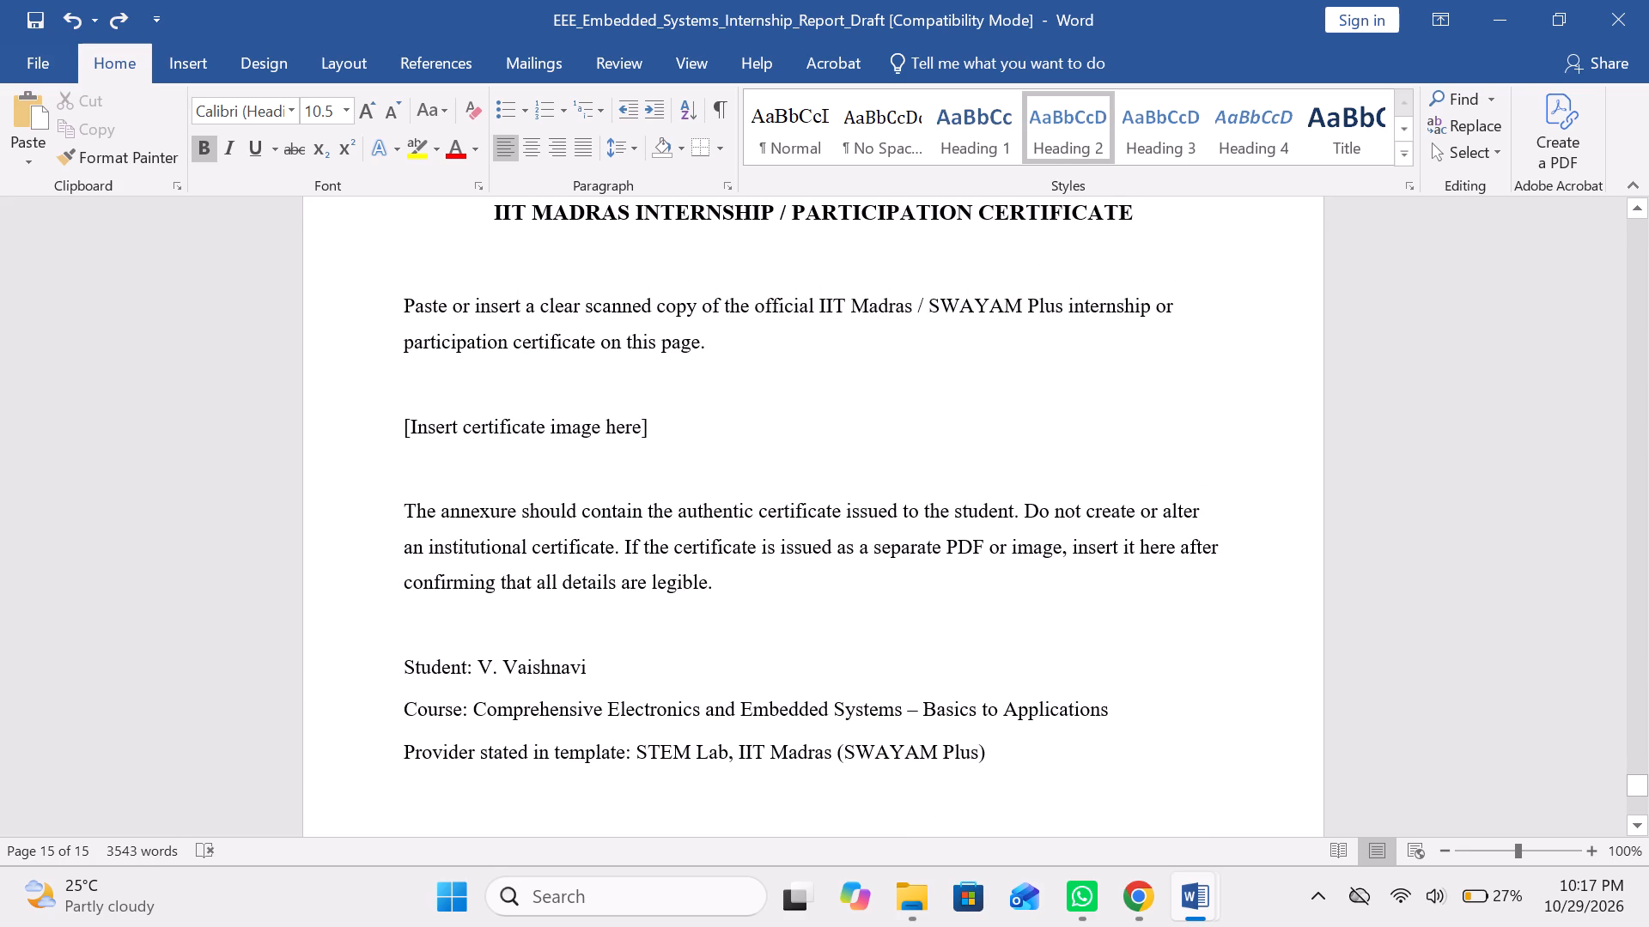
scroll(1020, 615, up, 1)
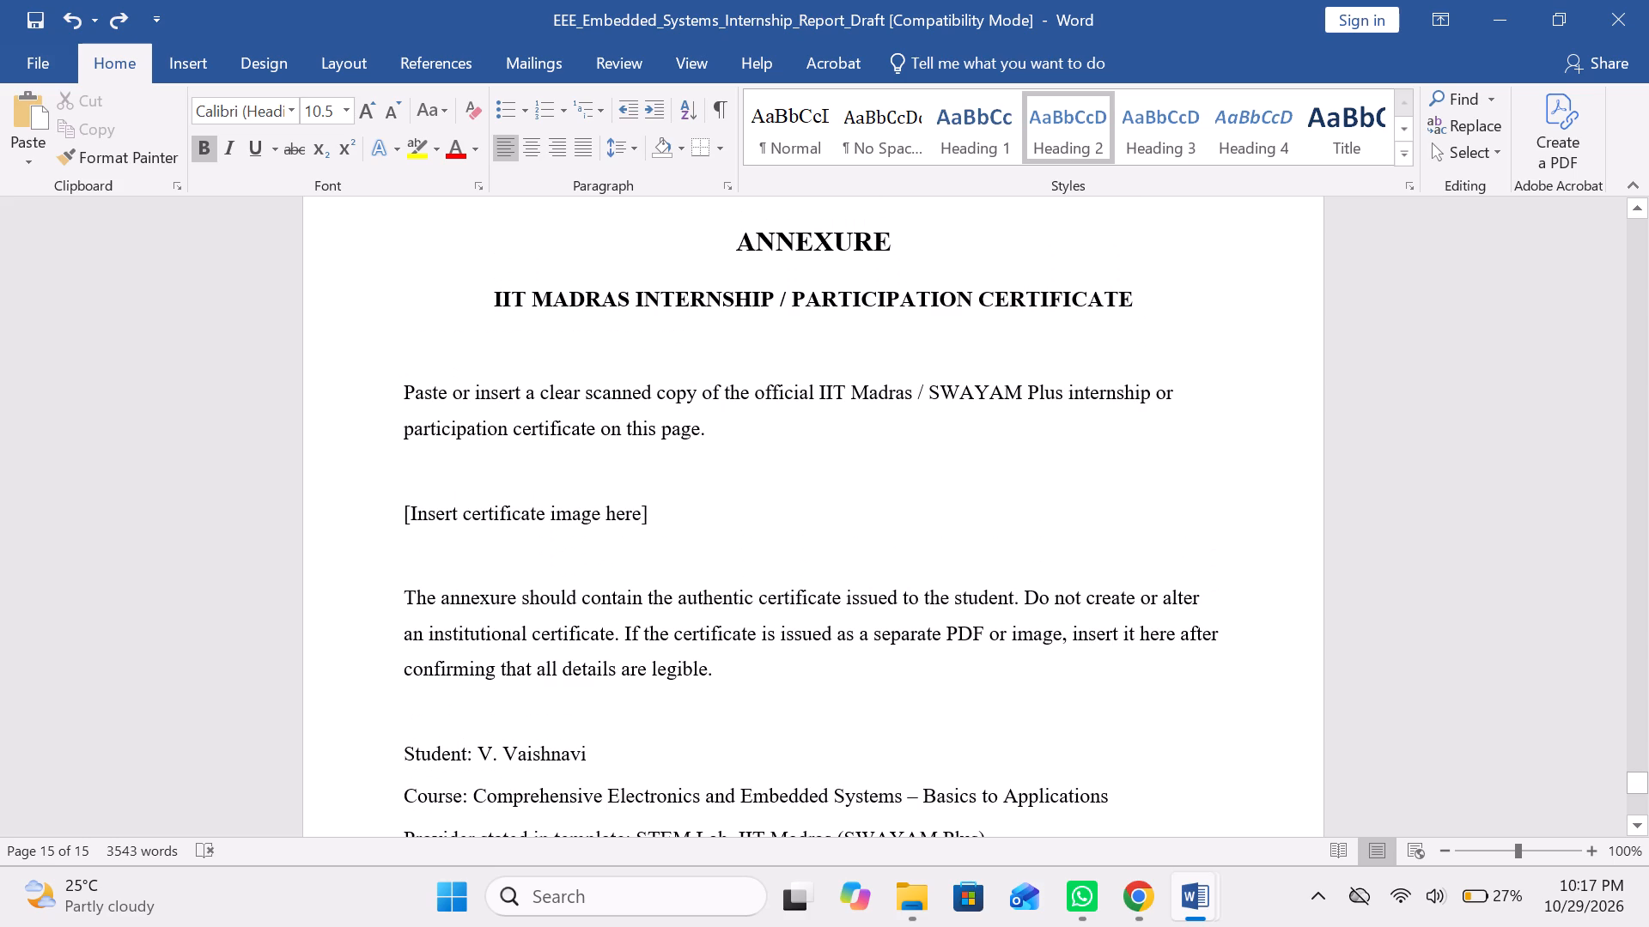
scroll(1020, 615, up, 2)
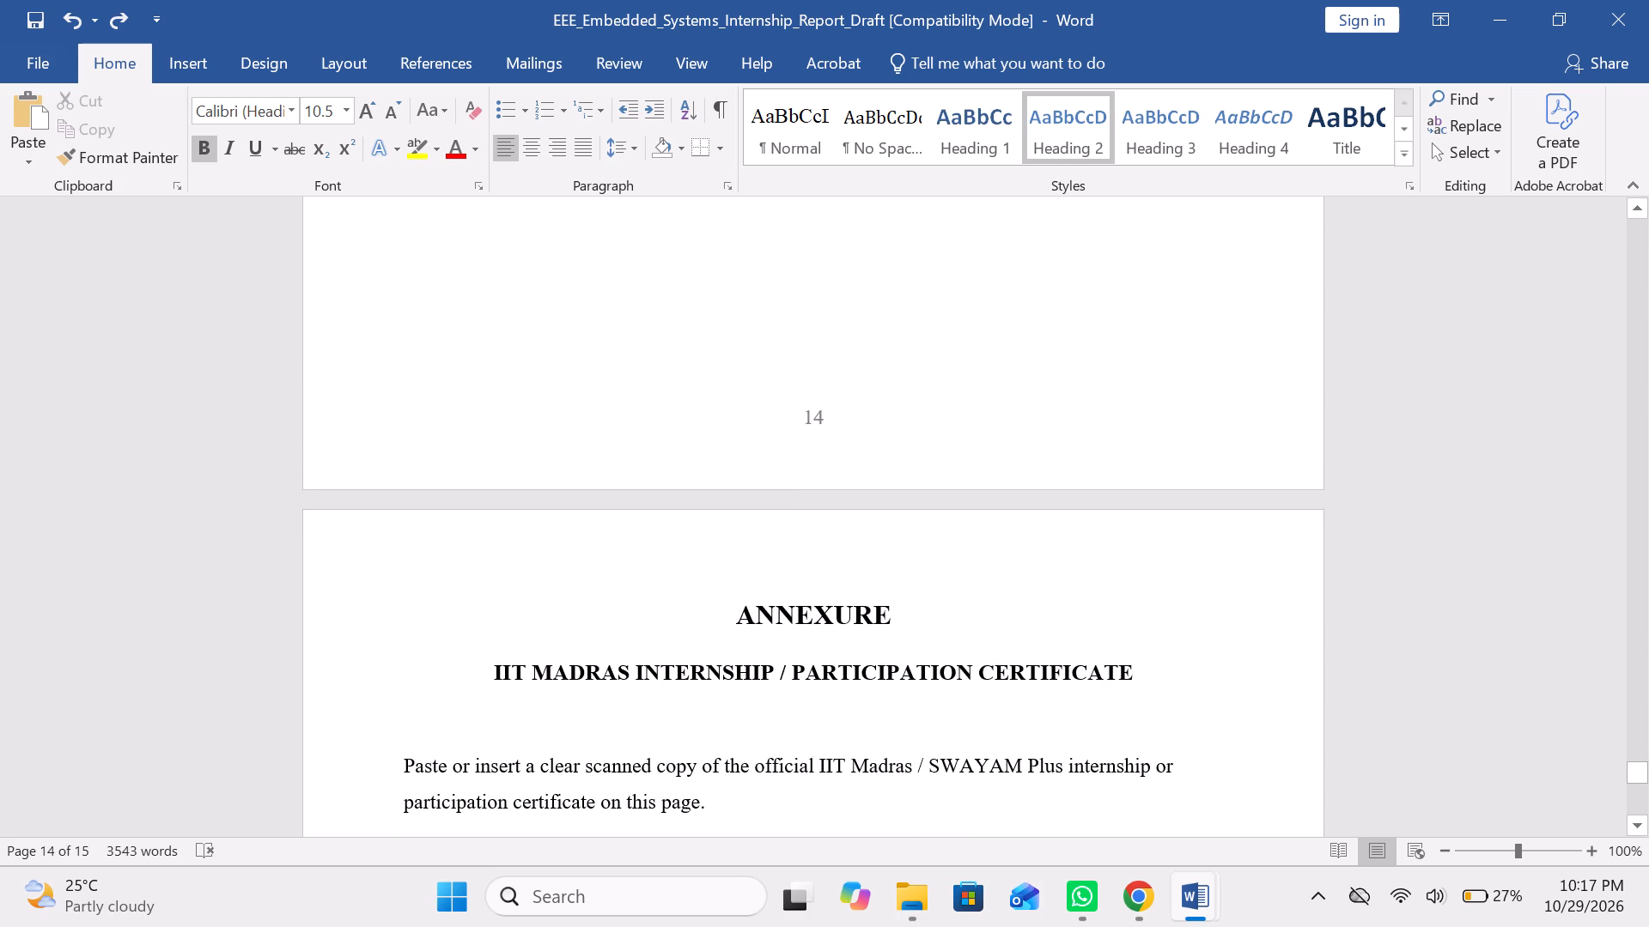
scroll(1020, 615, up, 3)
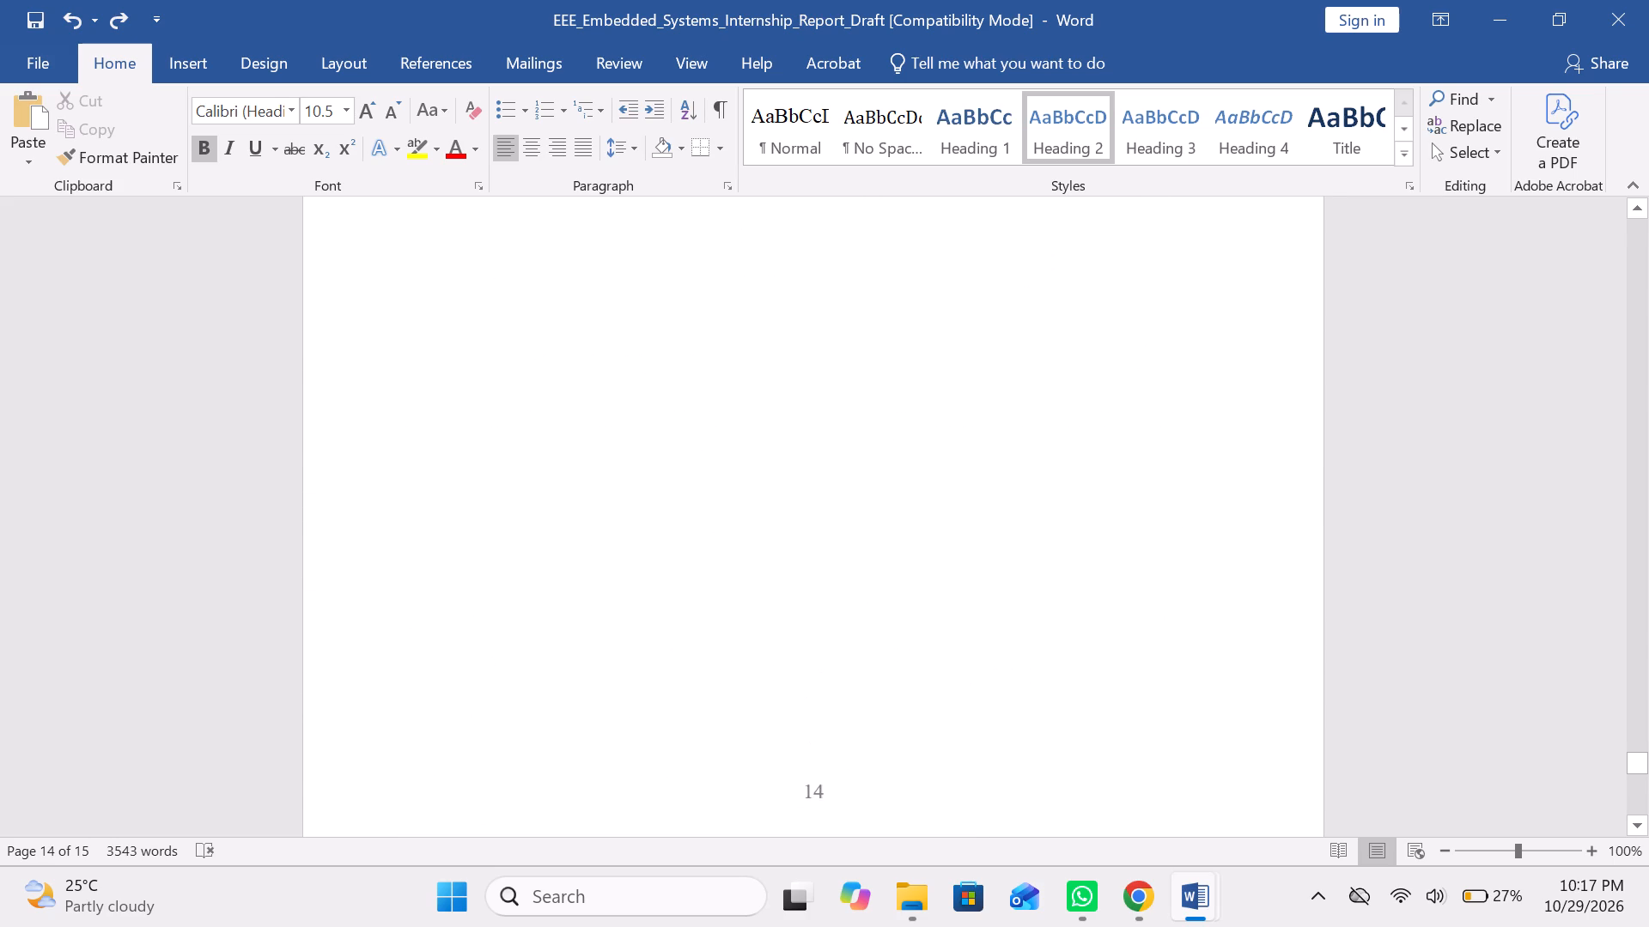
scroll(1020, 615, up, 4)
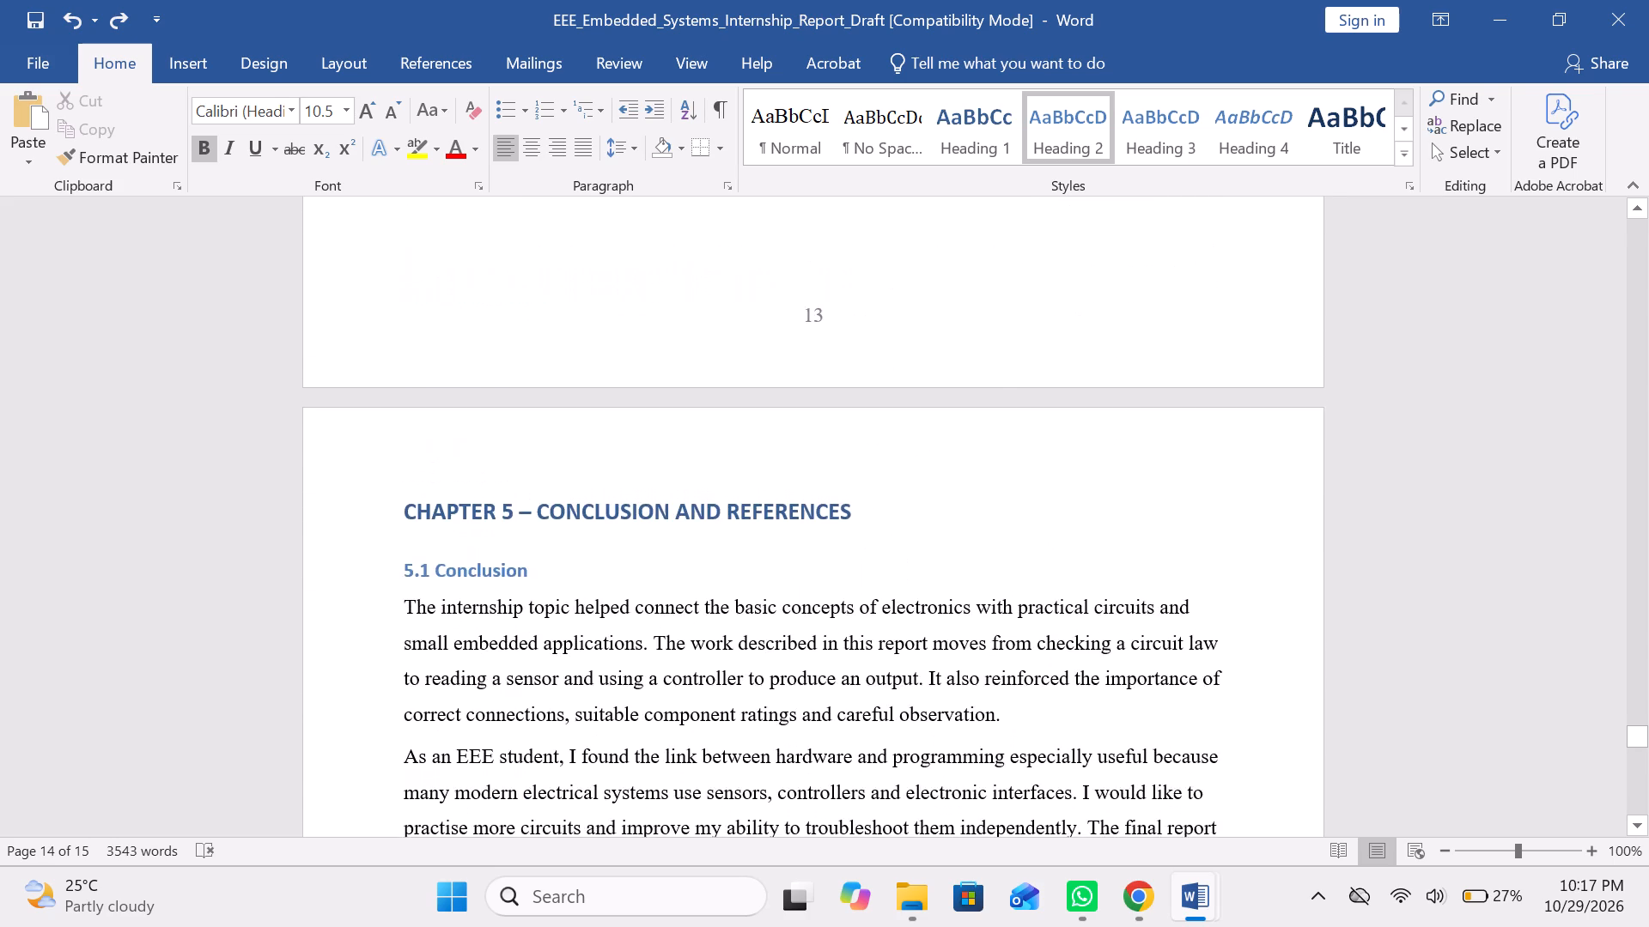
scroll(1020, 615, up, 5)
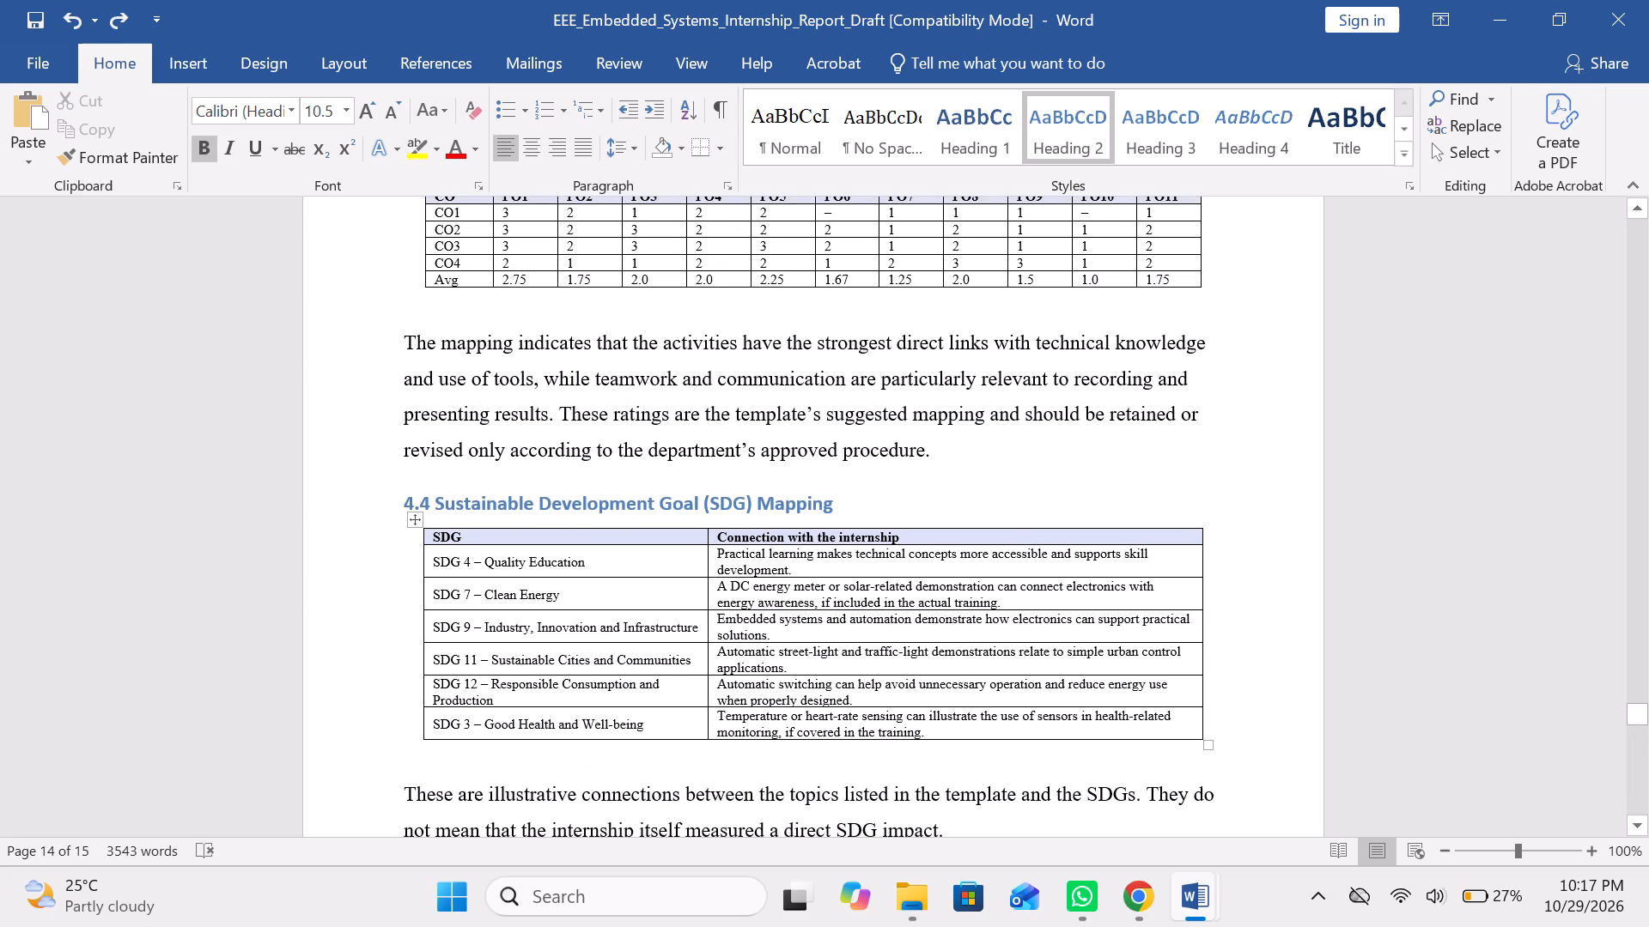
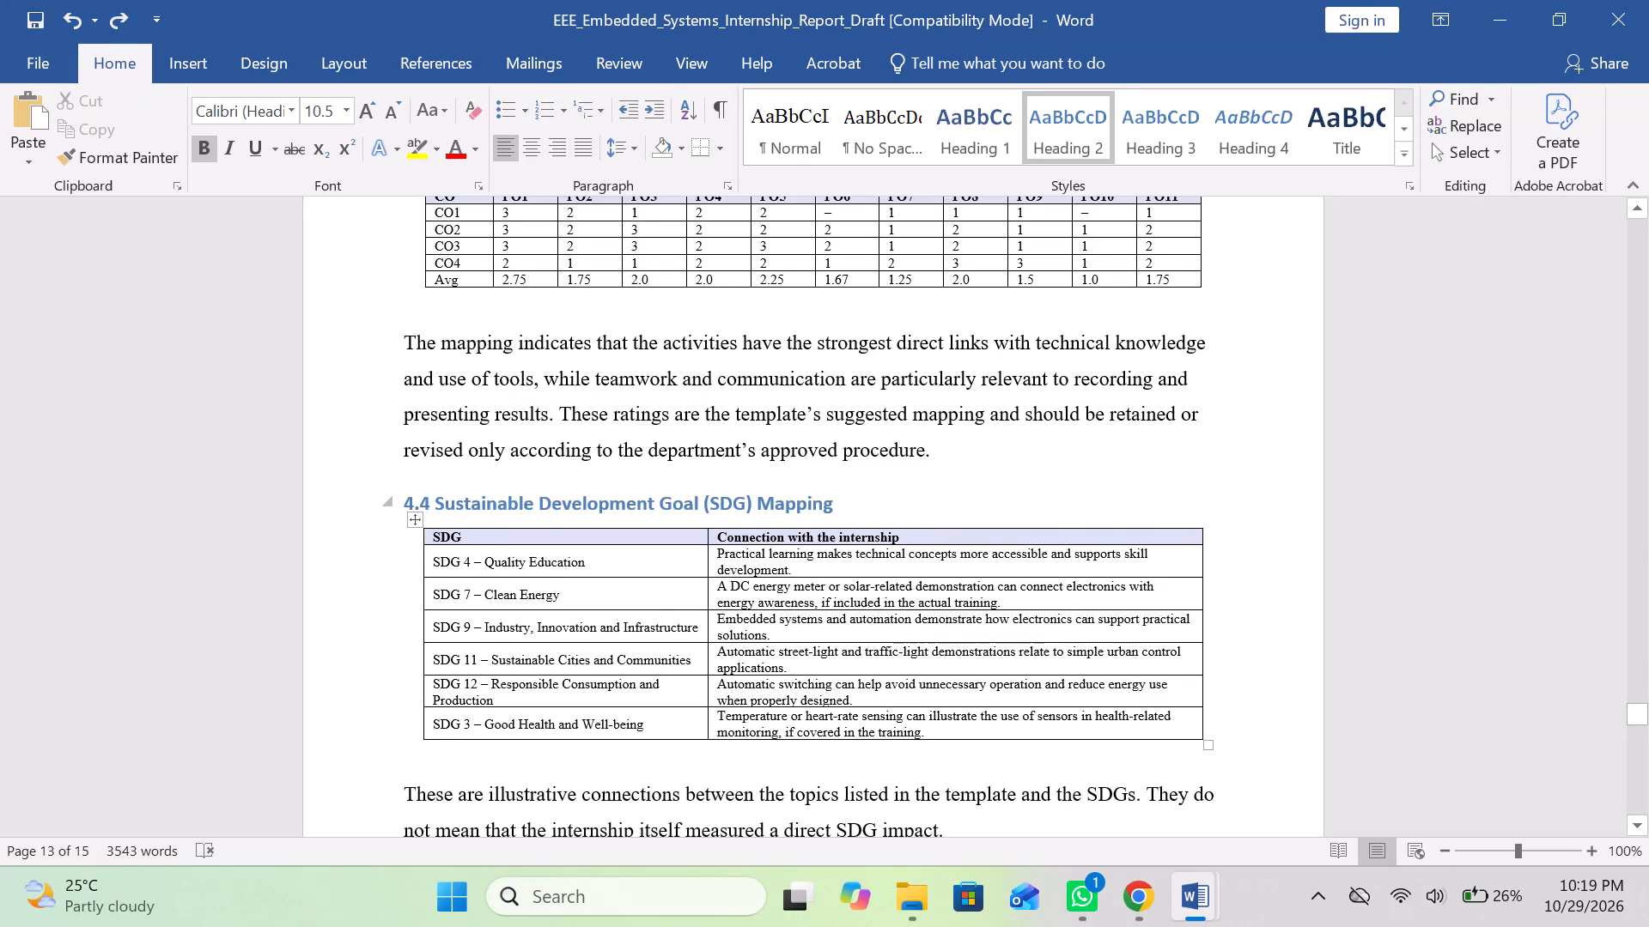
Review Chapter 4 backwards from the SDG mapping in section 4.4 through the CO–PO mapping and learning reflections to the Course Outcomes table.
scroll(1249, 617, down, 3)
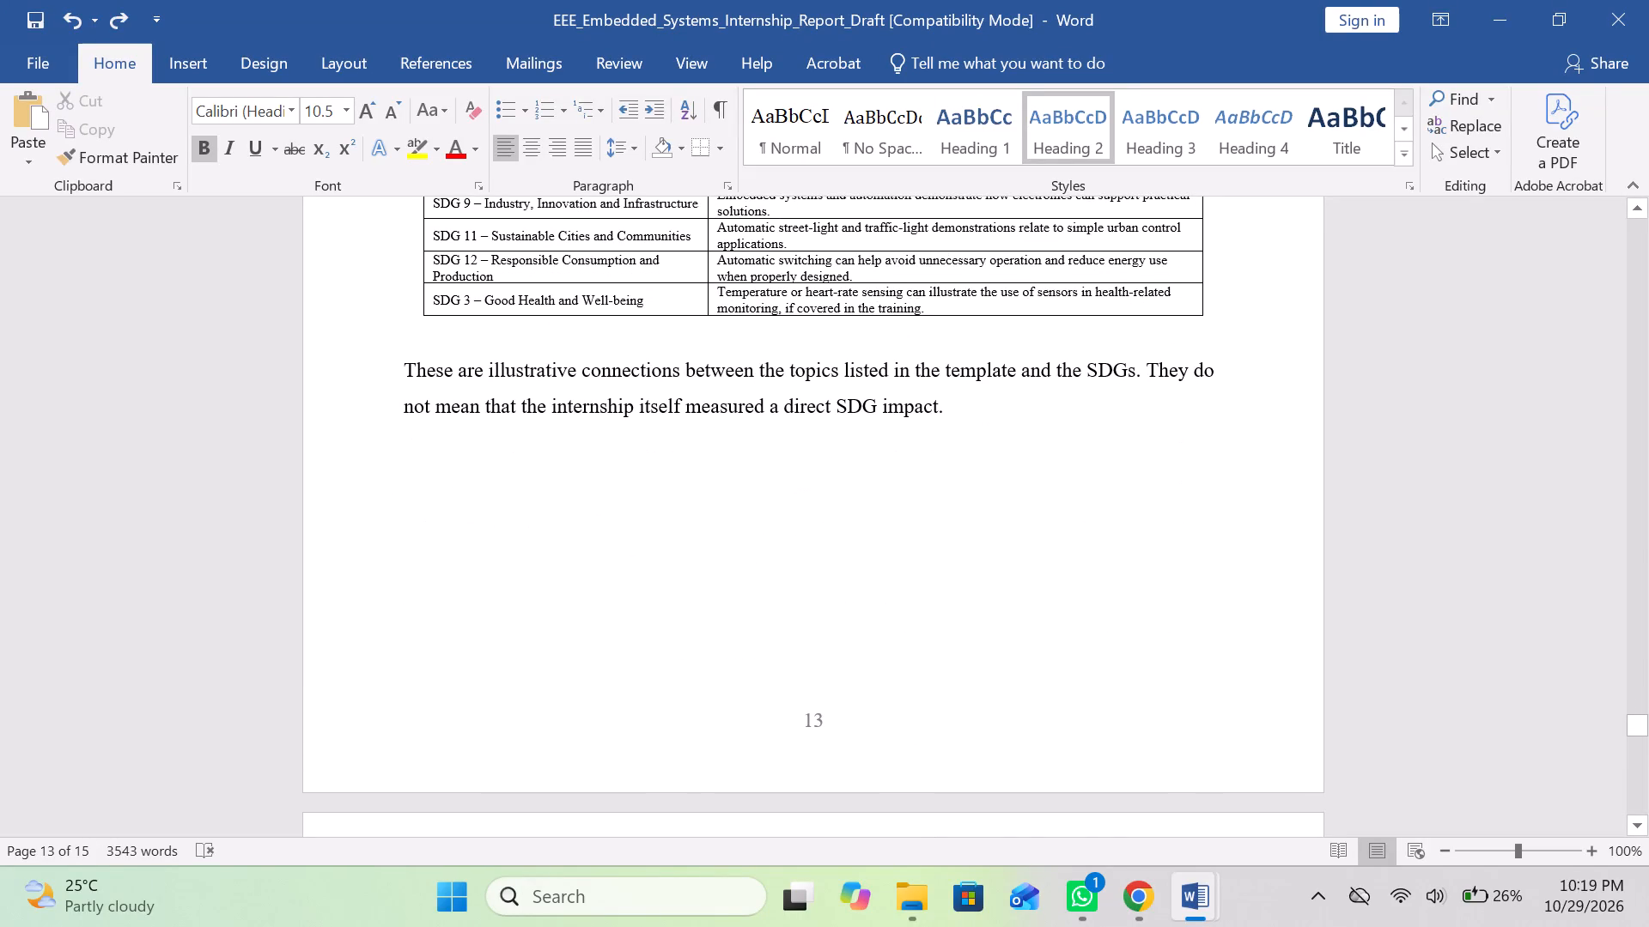
scroll(1249, 617, down, 3)
scroll(1249, 617, up, 2)
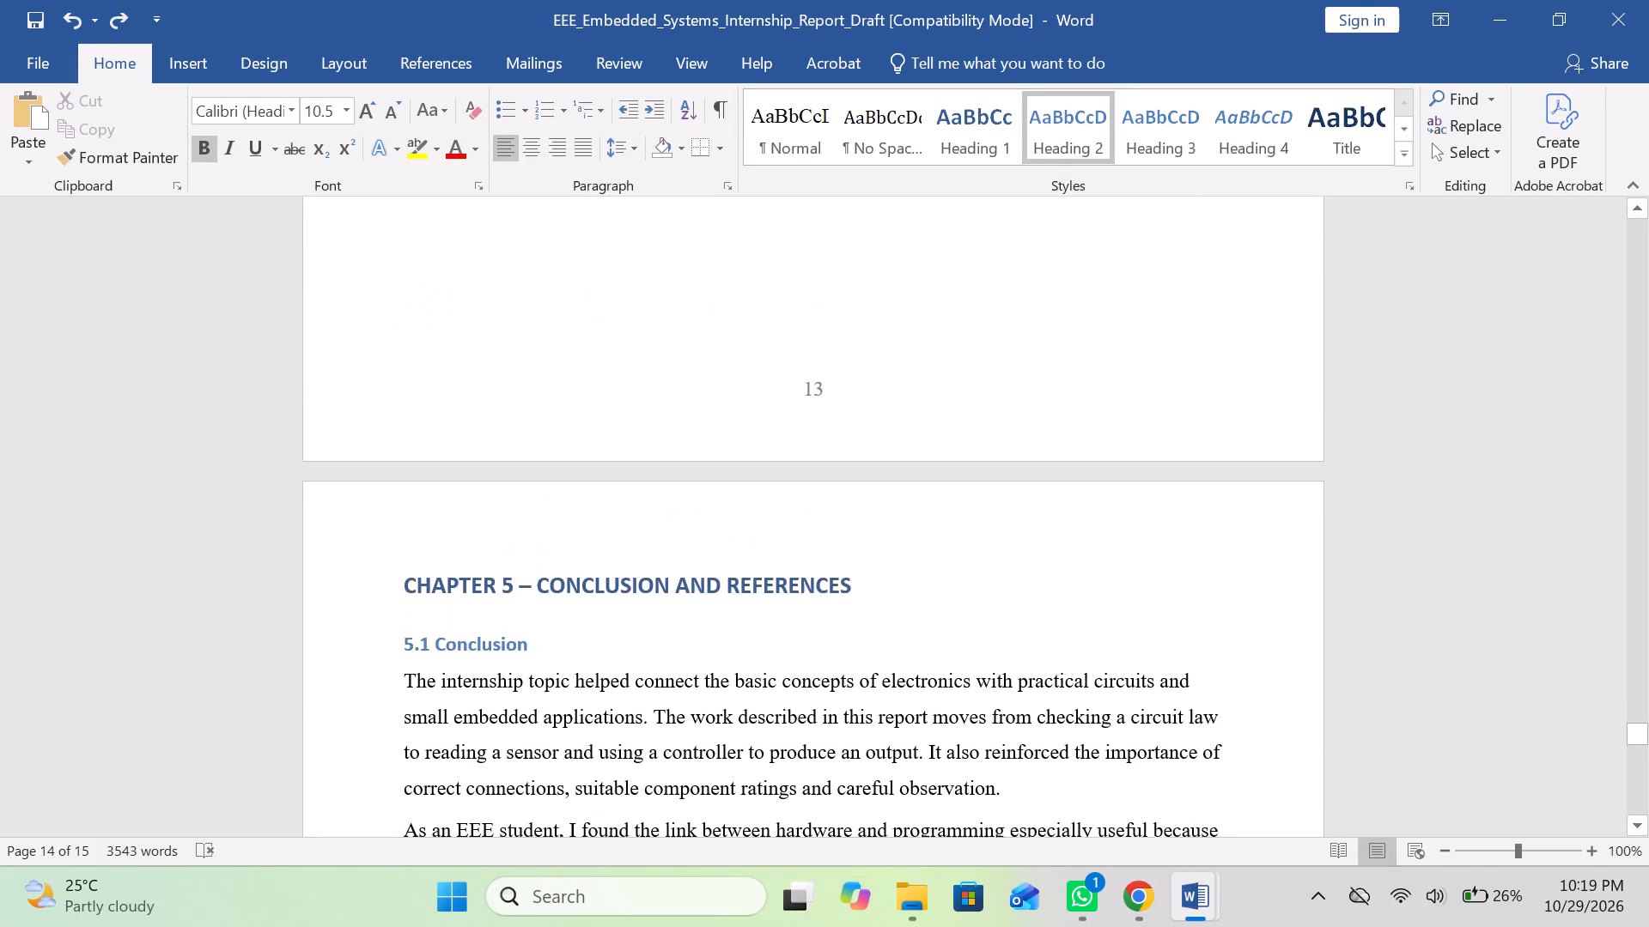
scroll(1249, 617, up, 2)
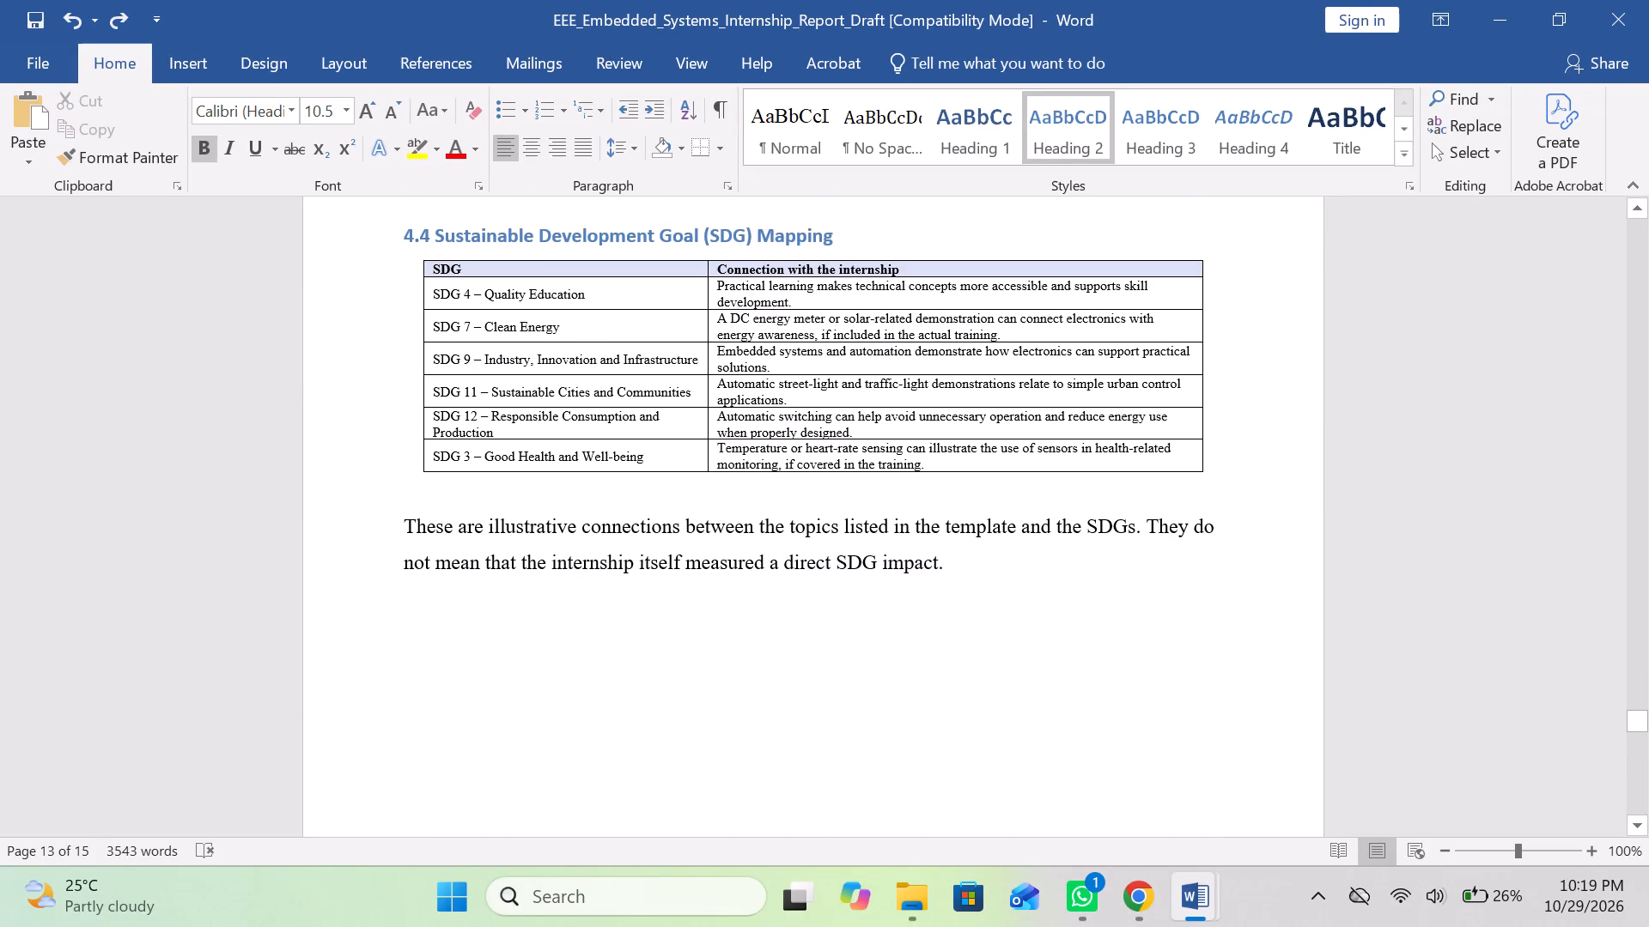
scroll(1249, 617, up, 2)
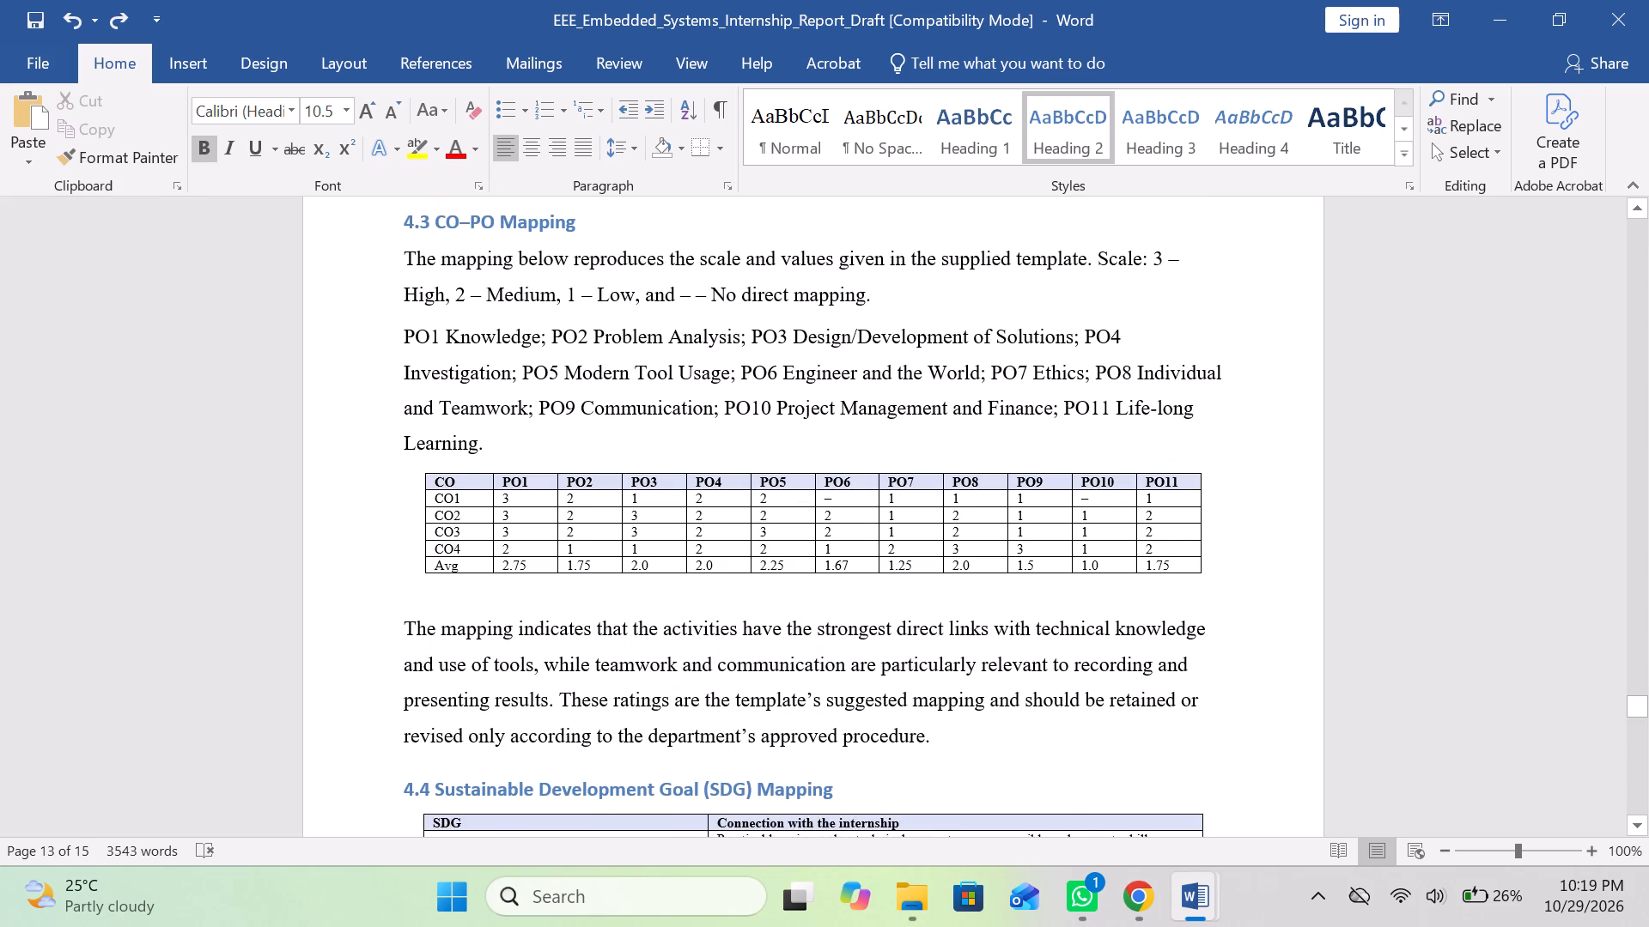
scroll(1249, 617, up, 4)
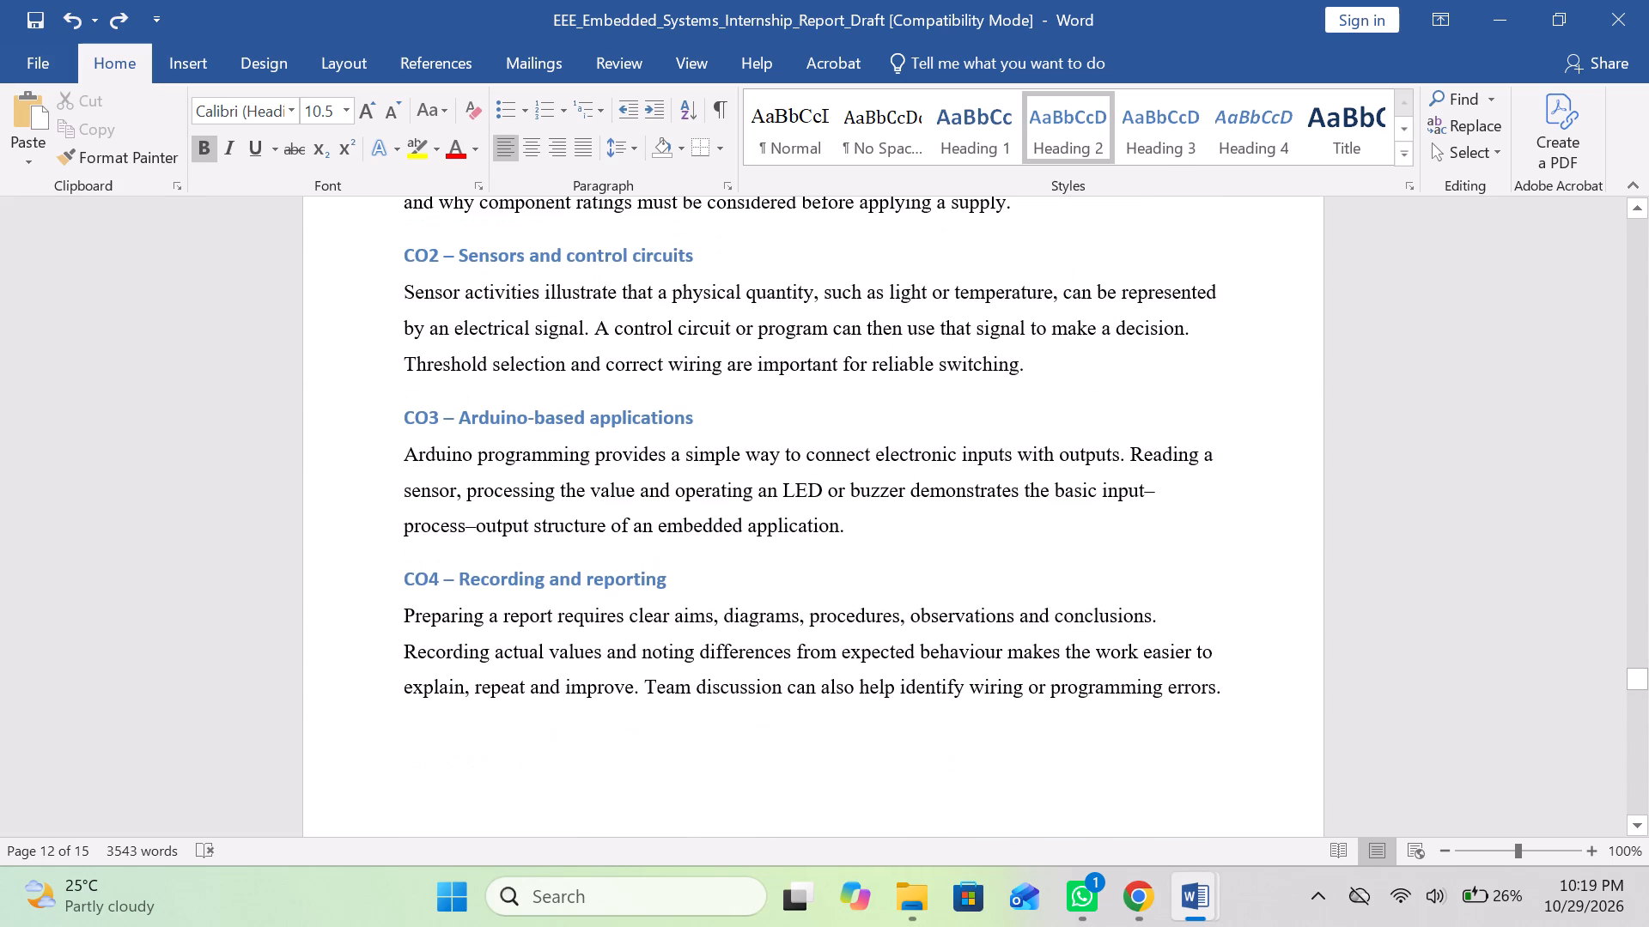
scroll(1249, 617, up, 2)
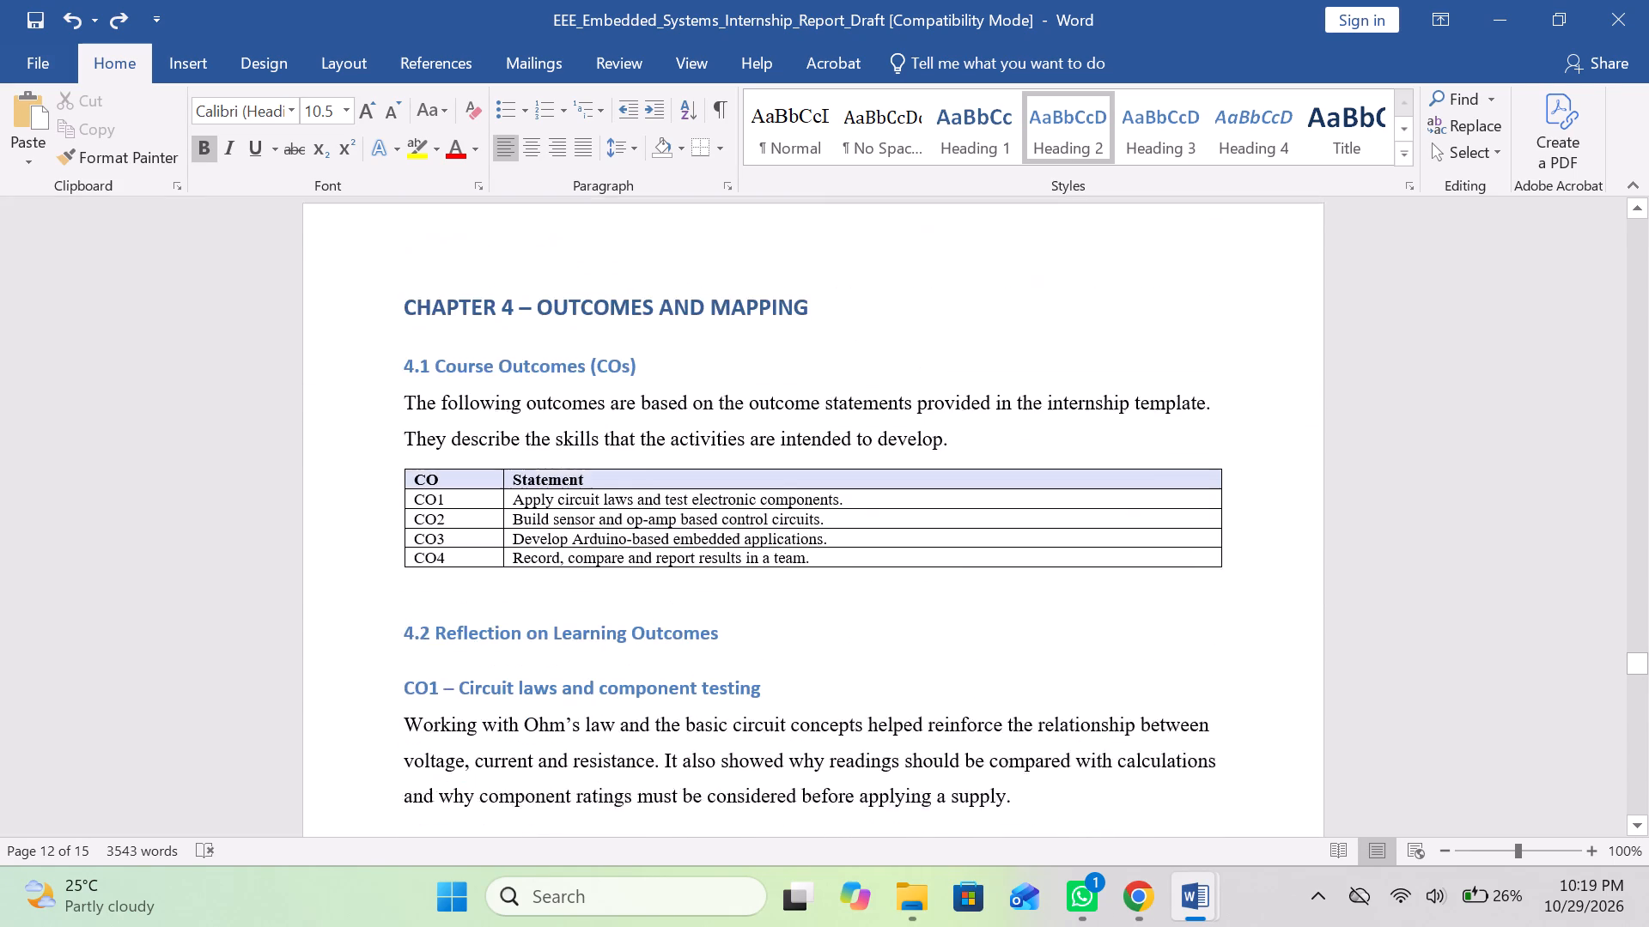
Look back through Chapter 3 from the overall learning notes and LED Blinking program to Experiment 3: Ultrasonic Anti-Collision Alarm.
scroll(1249, 617, up, 7)
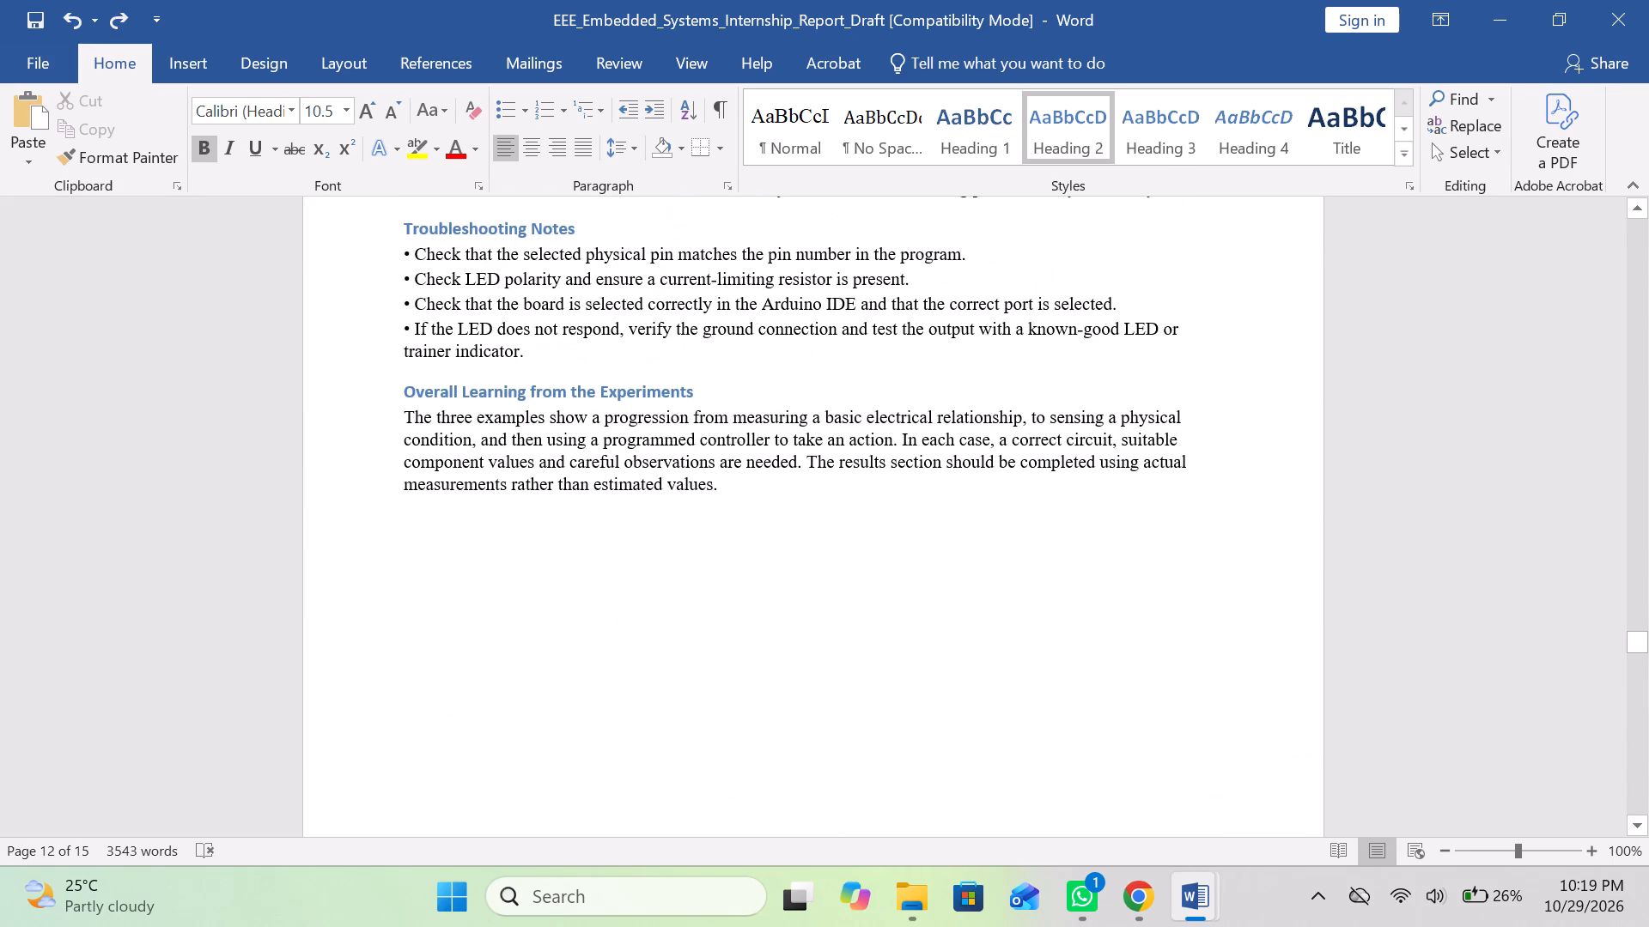
scroll(1249, 617, up, 3)
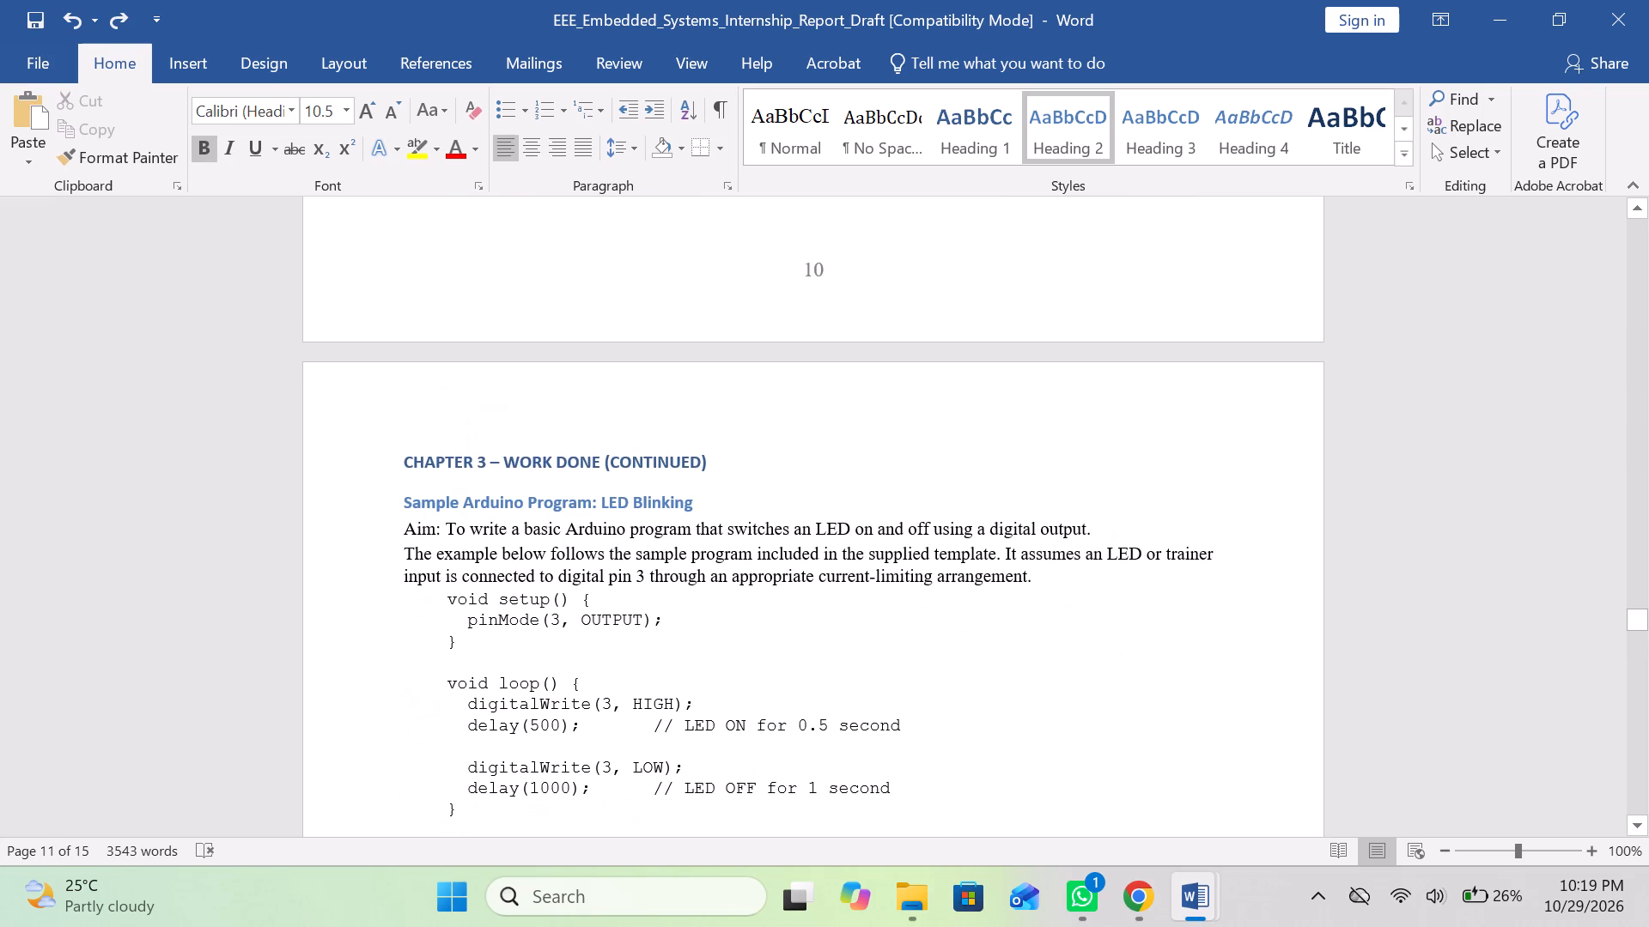
scroll(1249, 617, up, 4)
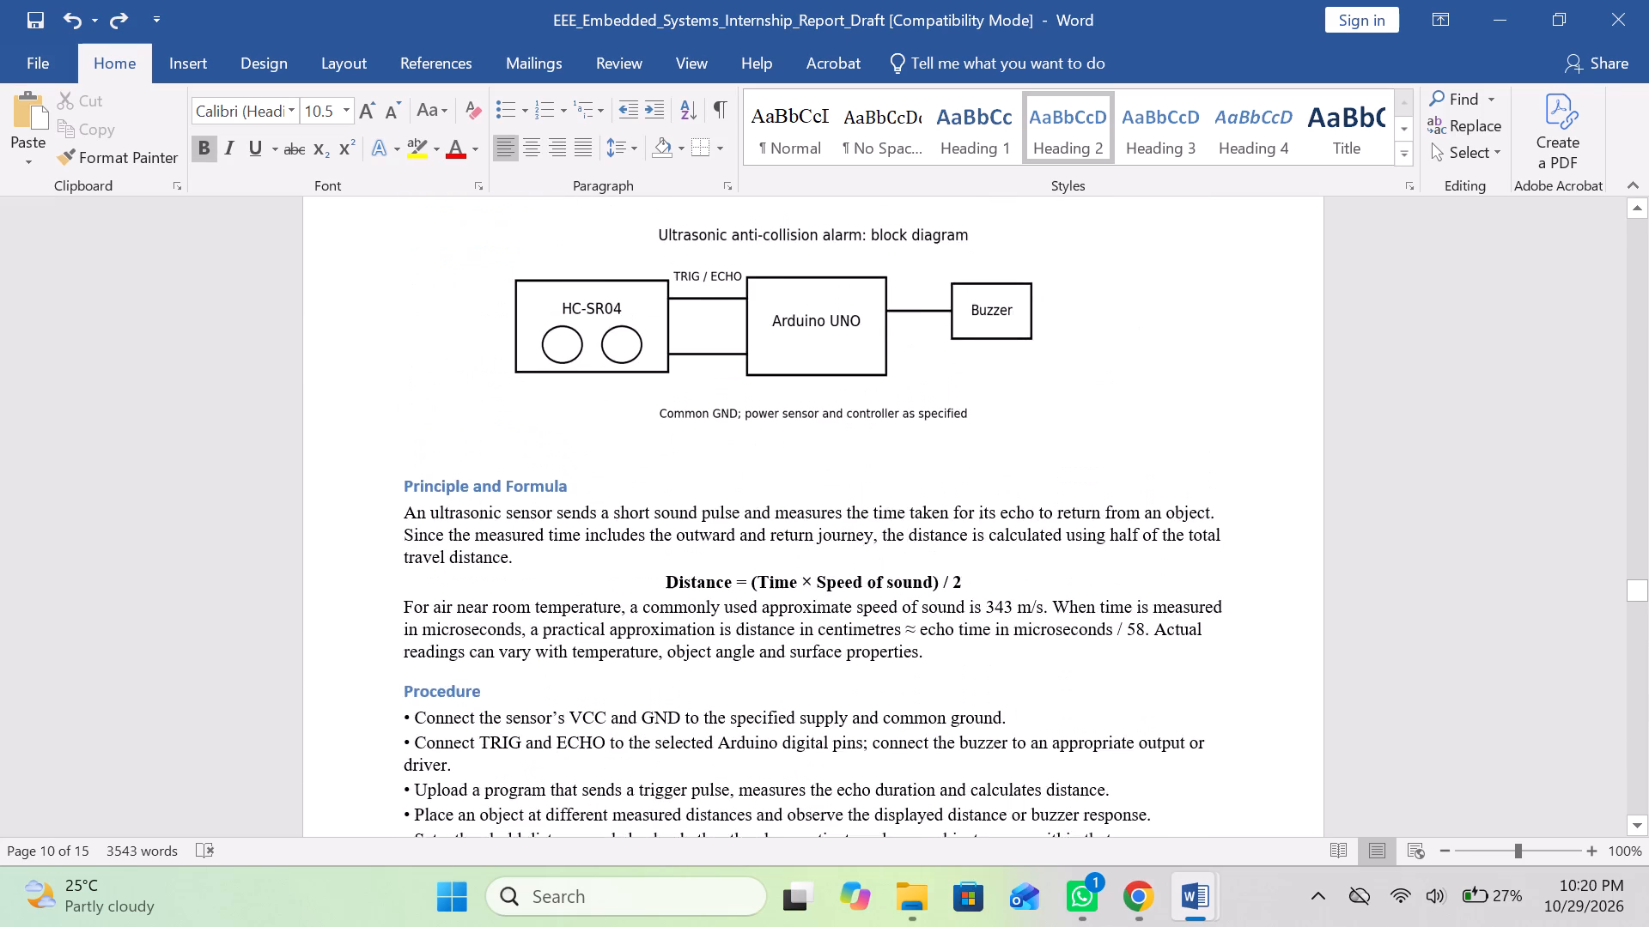
scroll(1249, 617, up, 1)
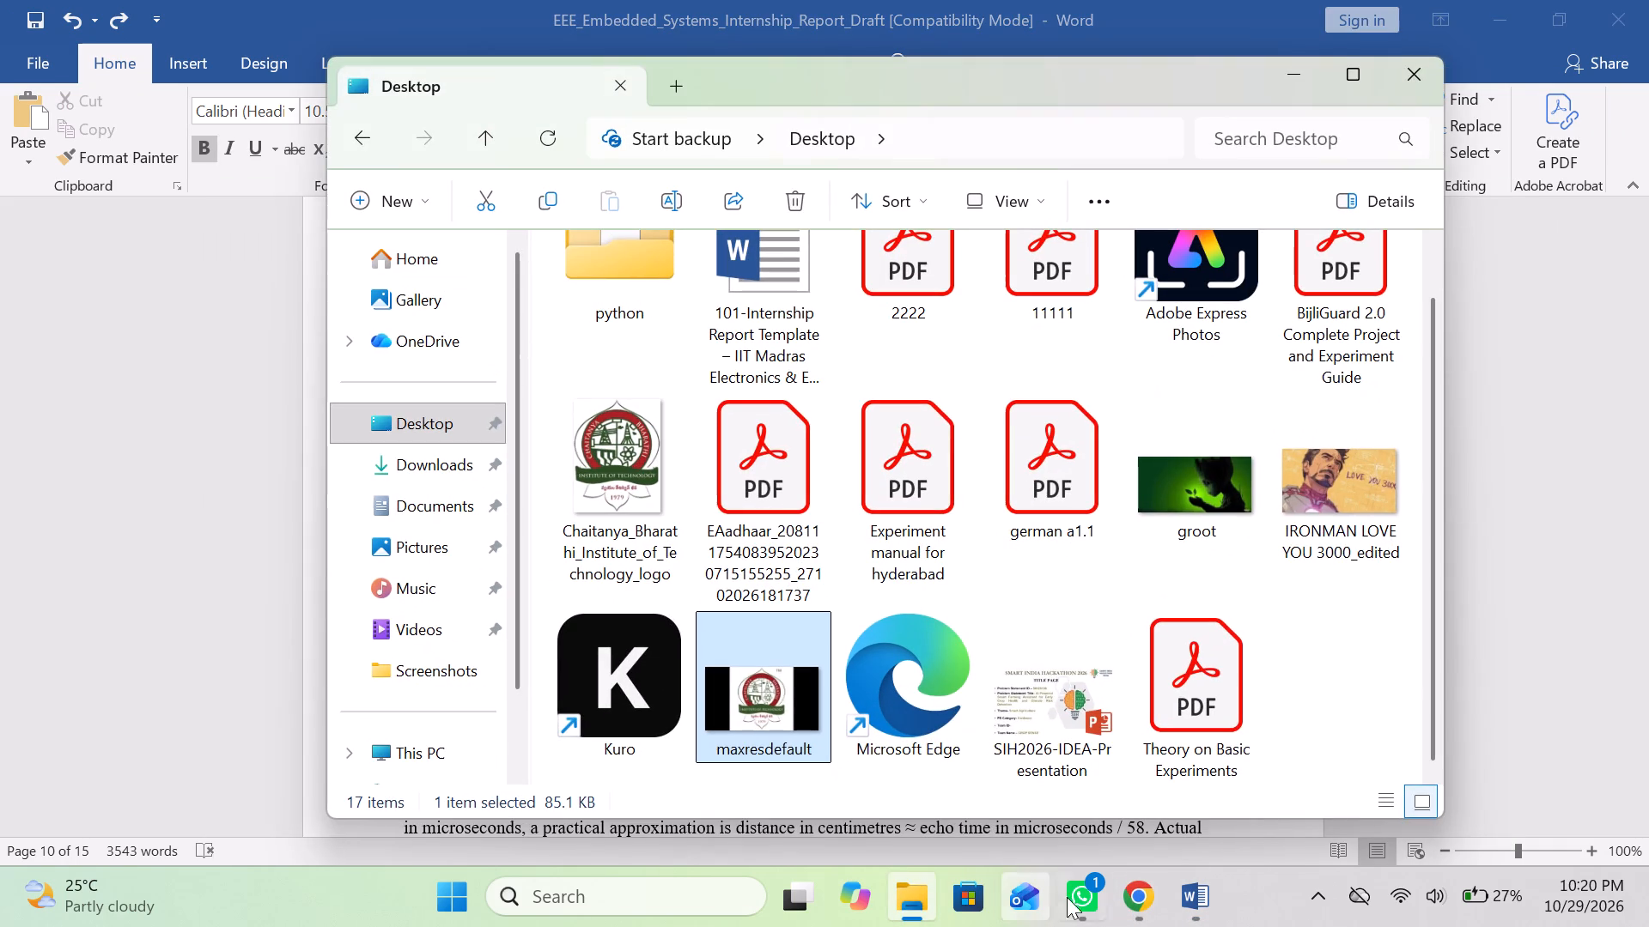
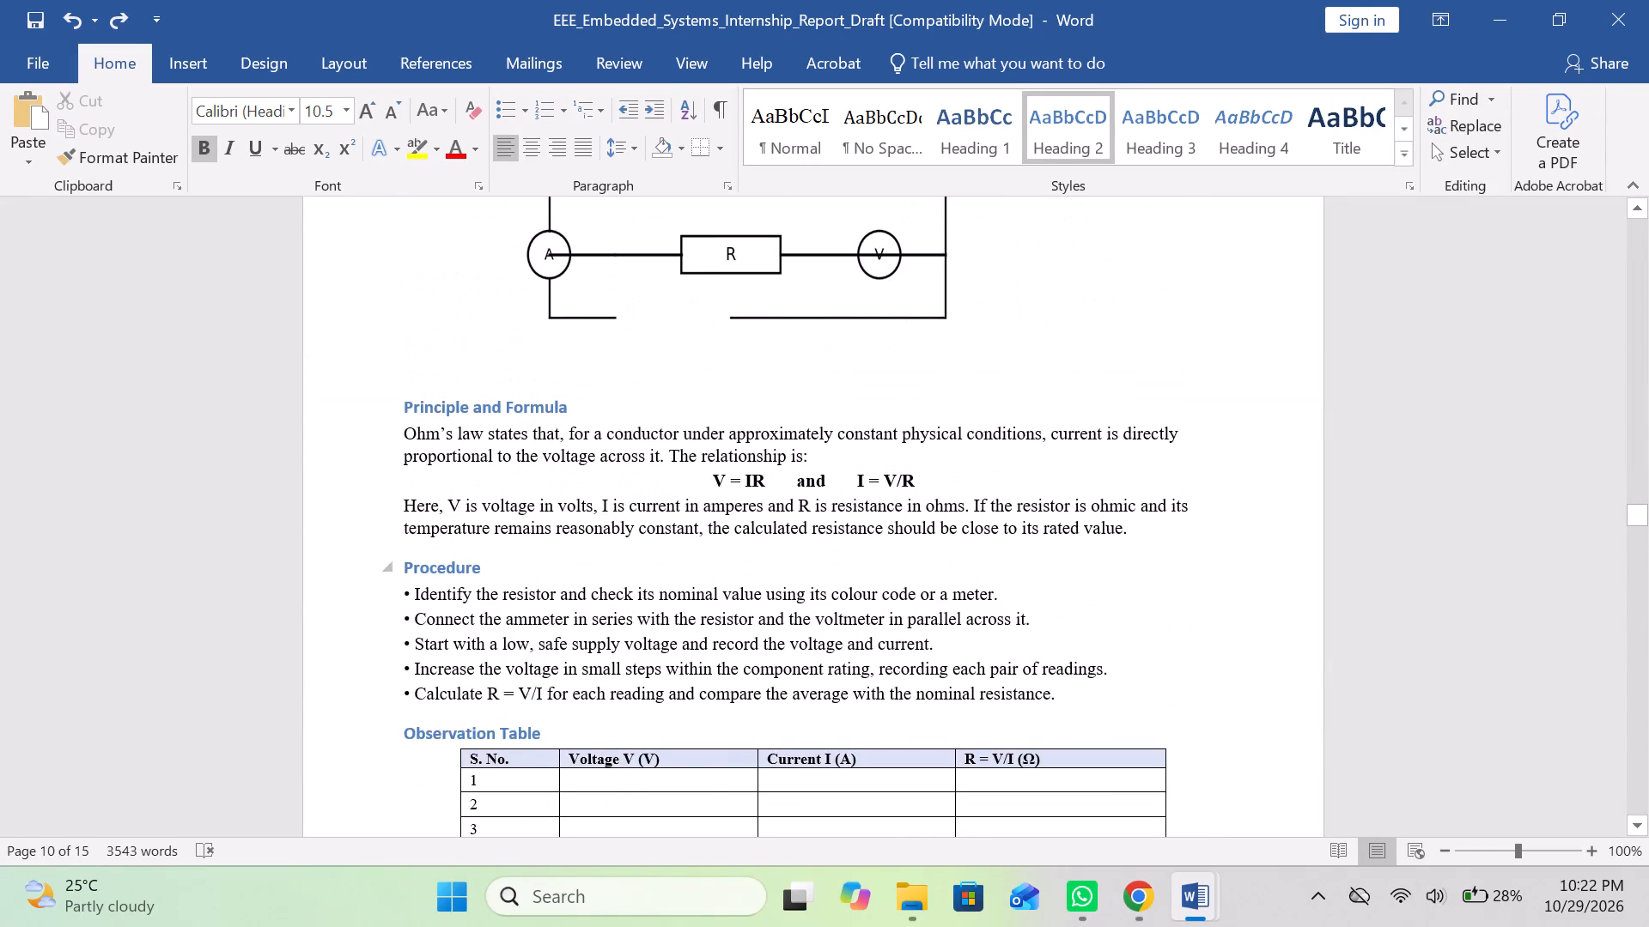
Set the font size of all Chapter 3 – Work Done text, up to the Chapter 4 heading, to 12.
scroll(1170, 555, up, 5)
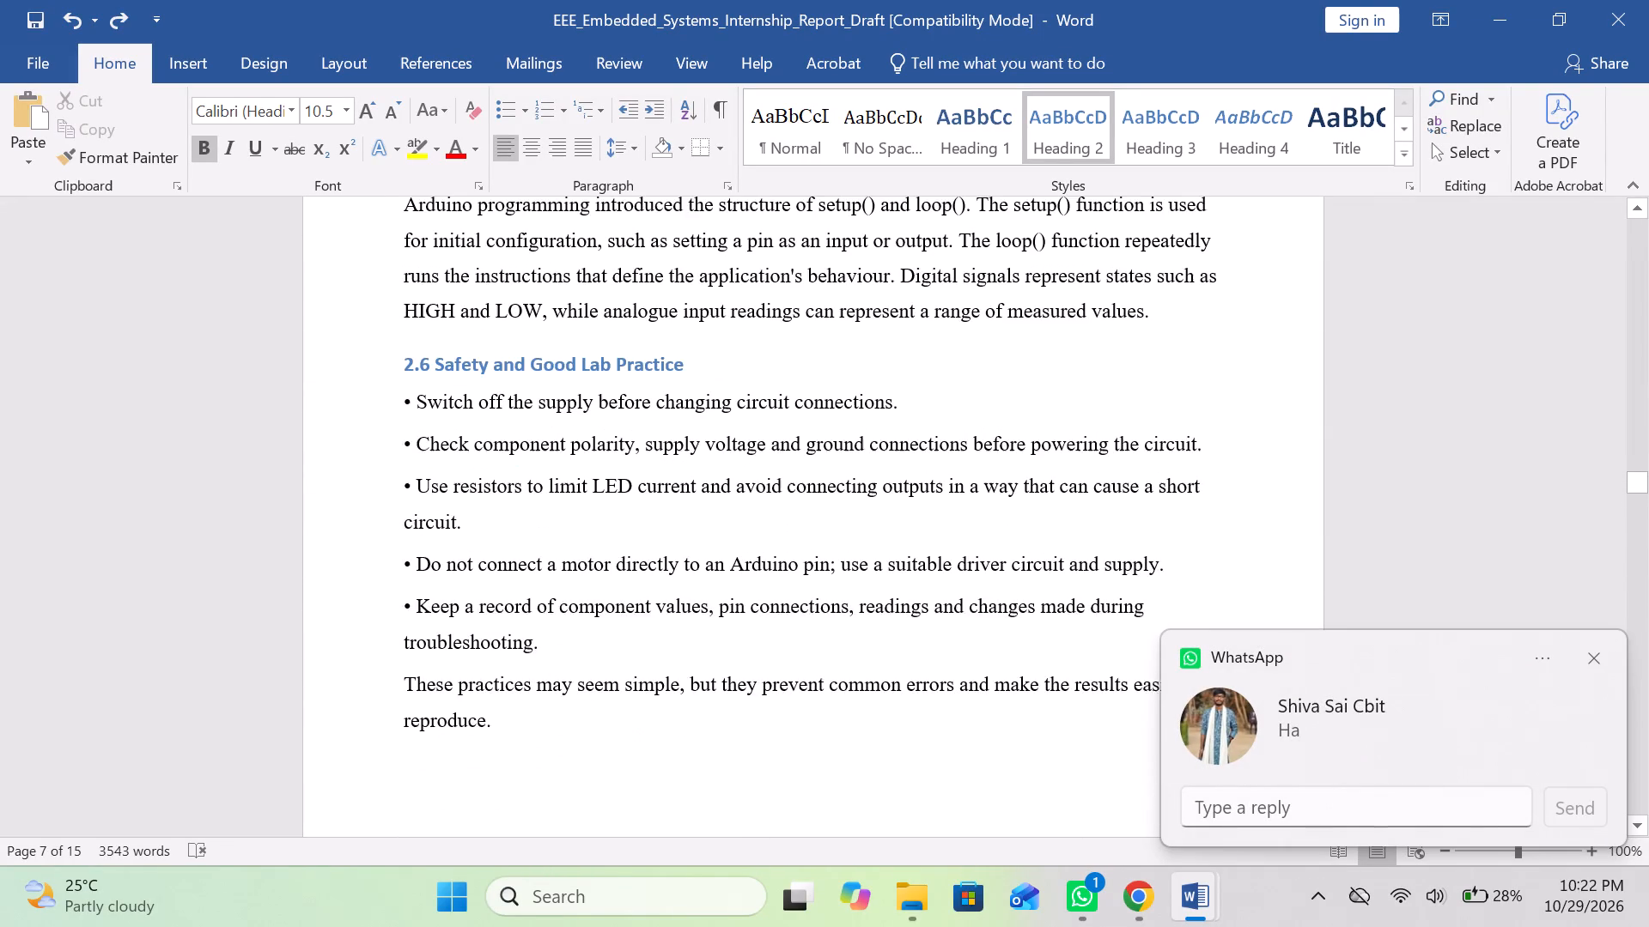
scroll(1170, 555, down, 3)
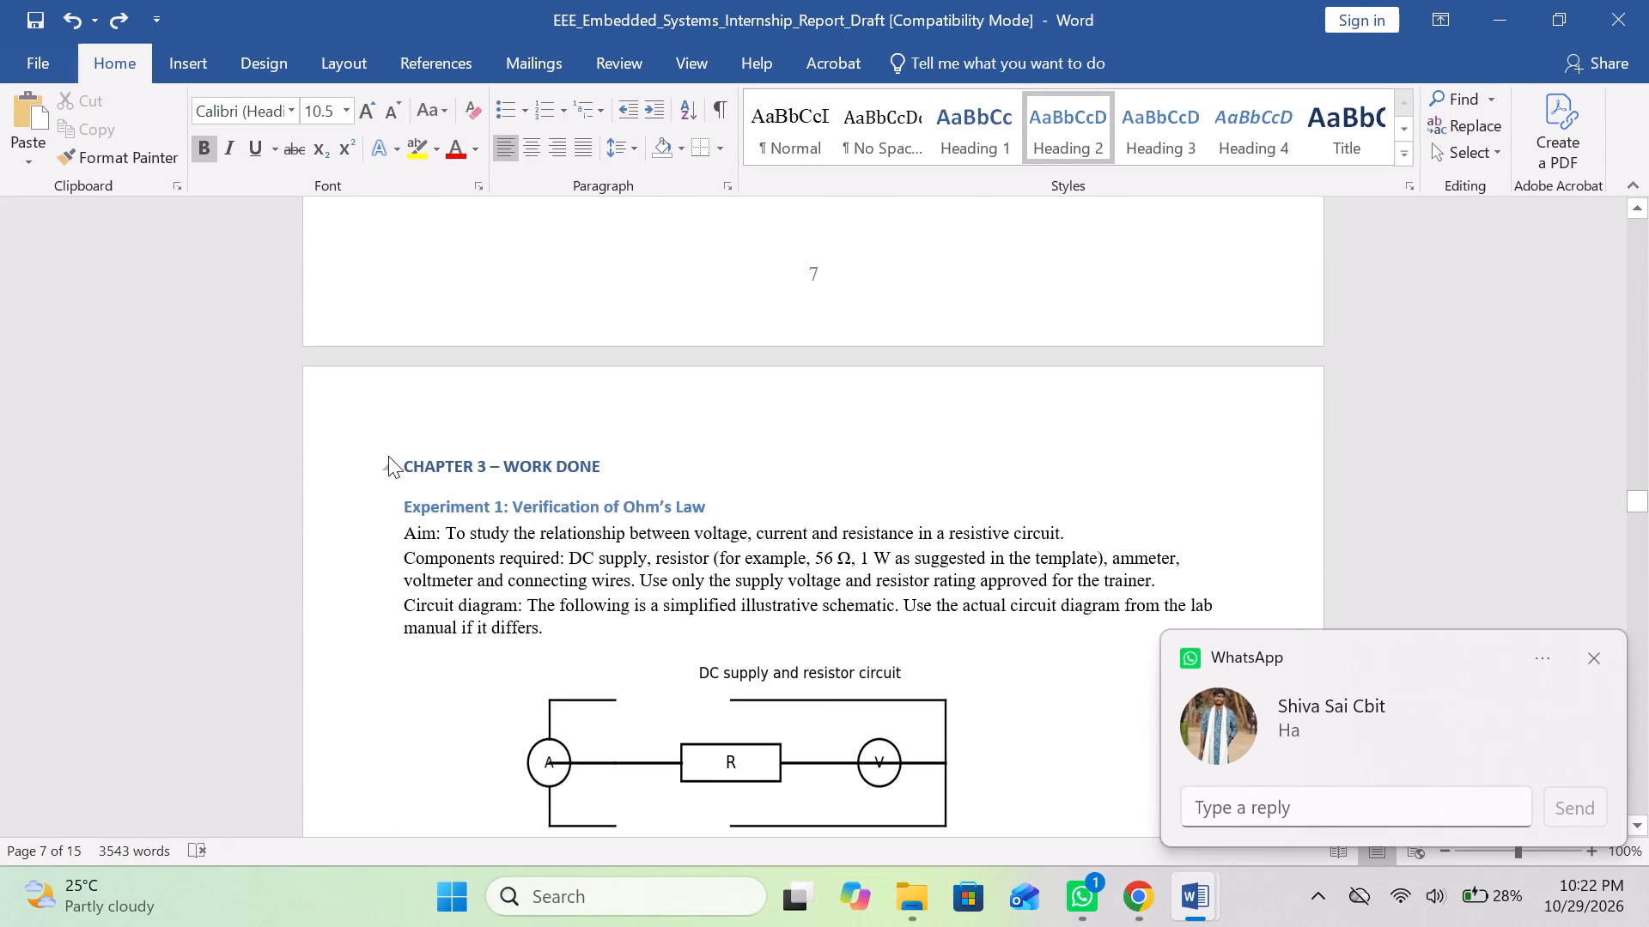
drag(401, 457, 453, 509)
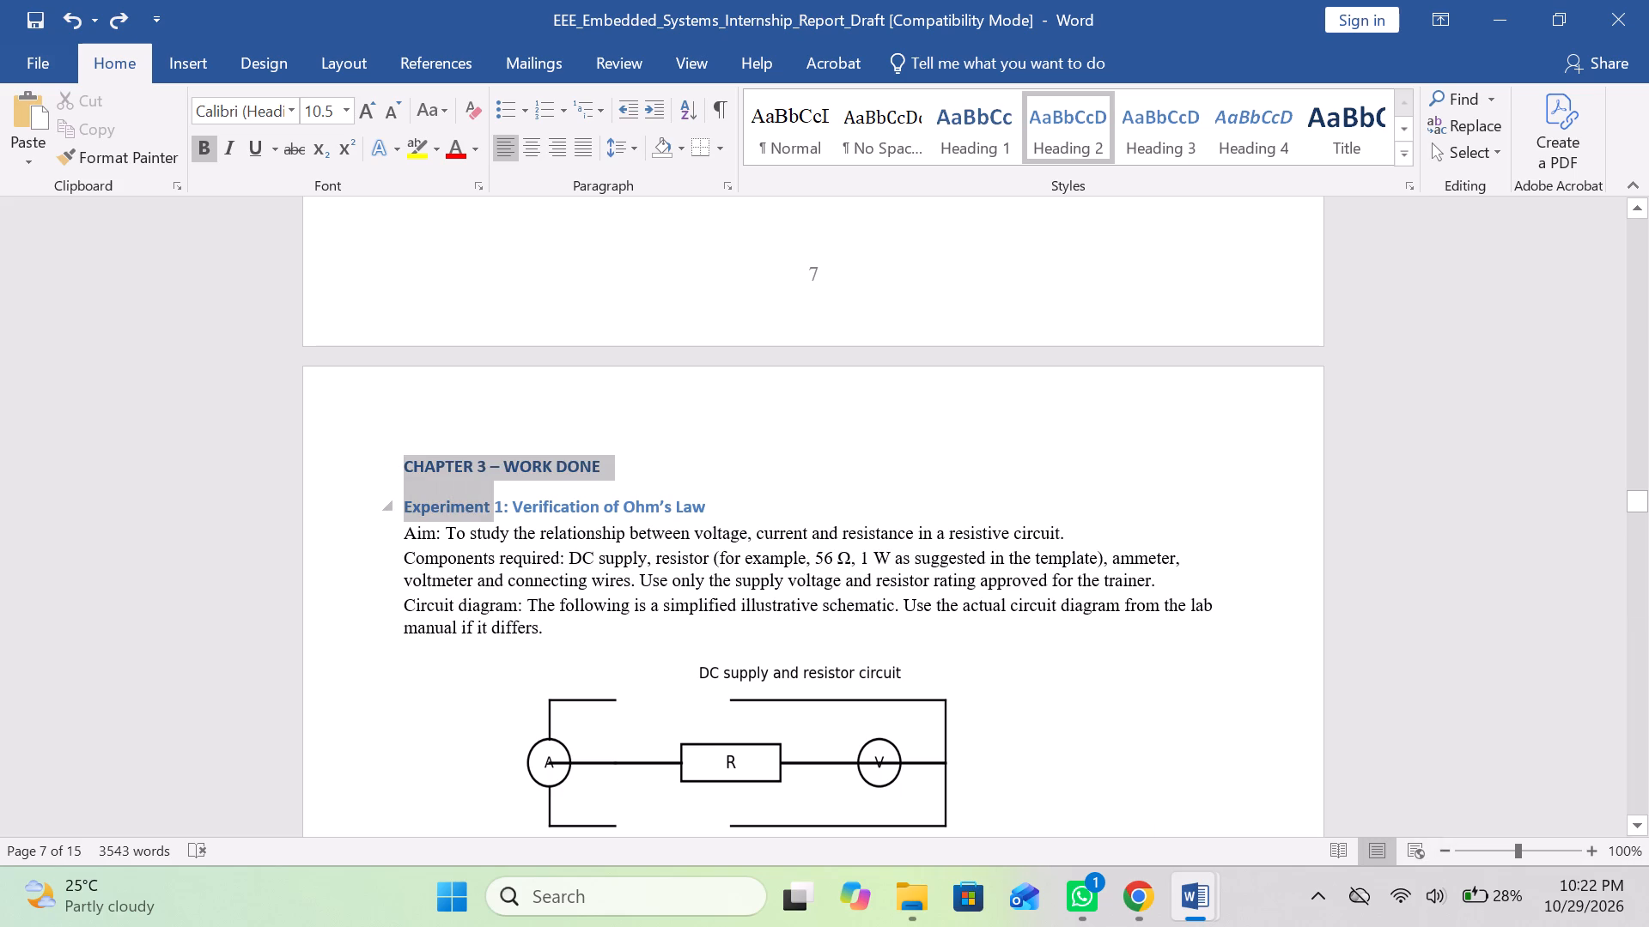
drag(453, 509, 1146, 903)
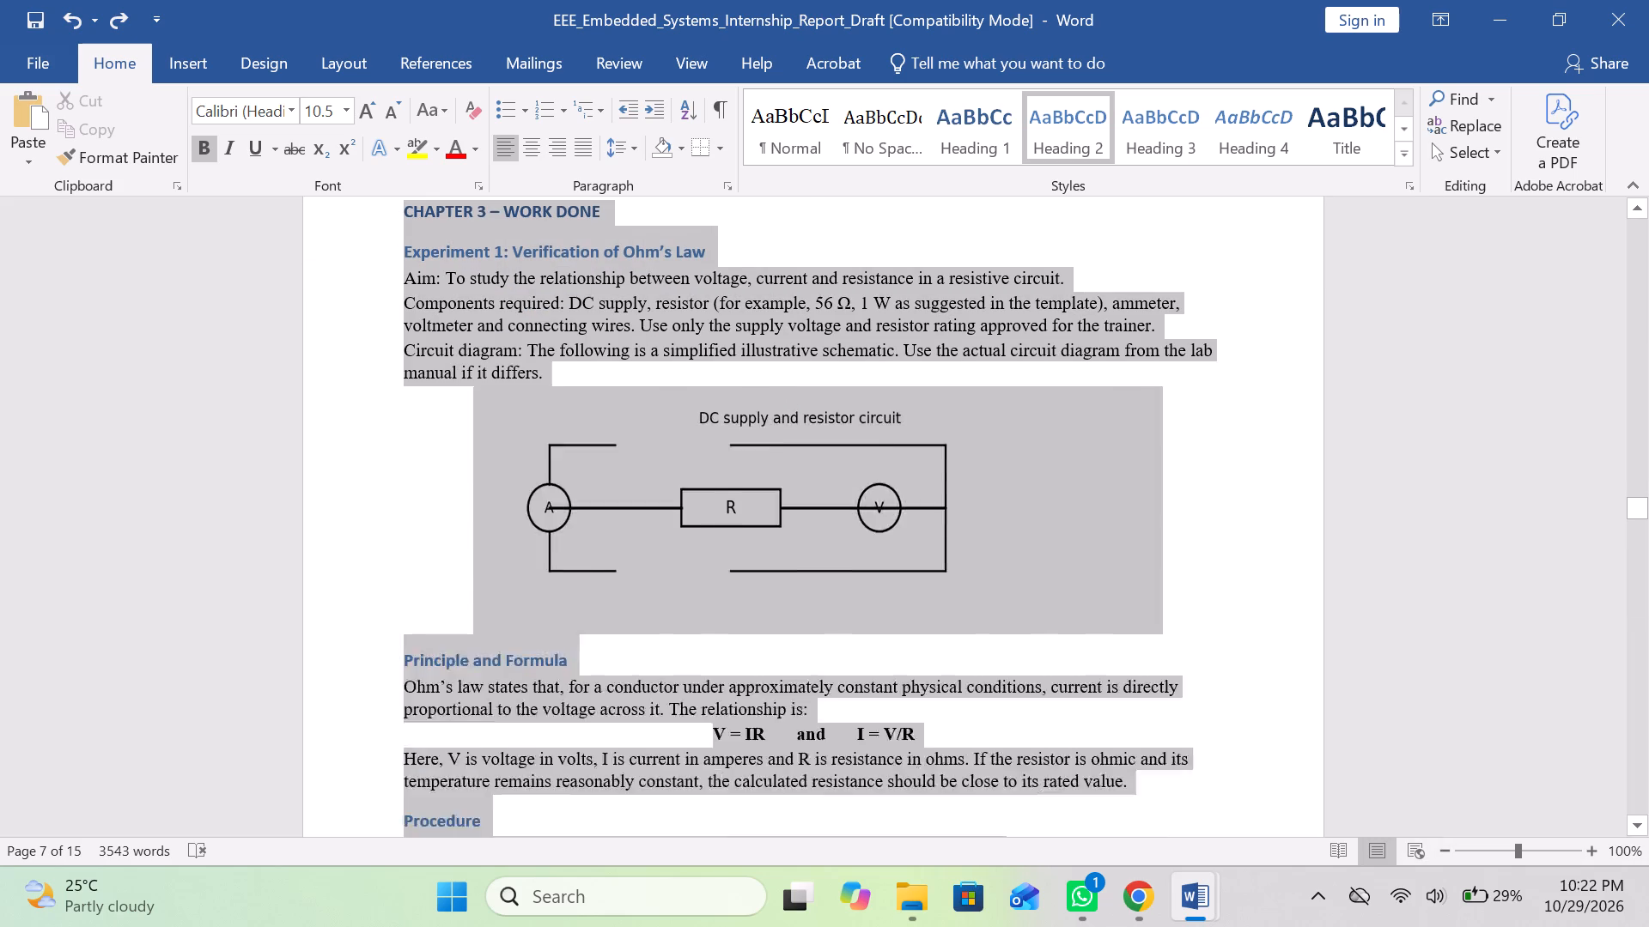
drag(1146, 903, 1172, 913)
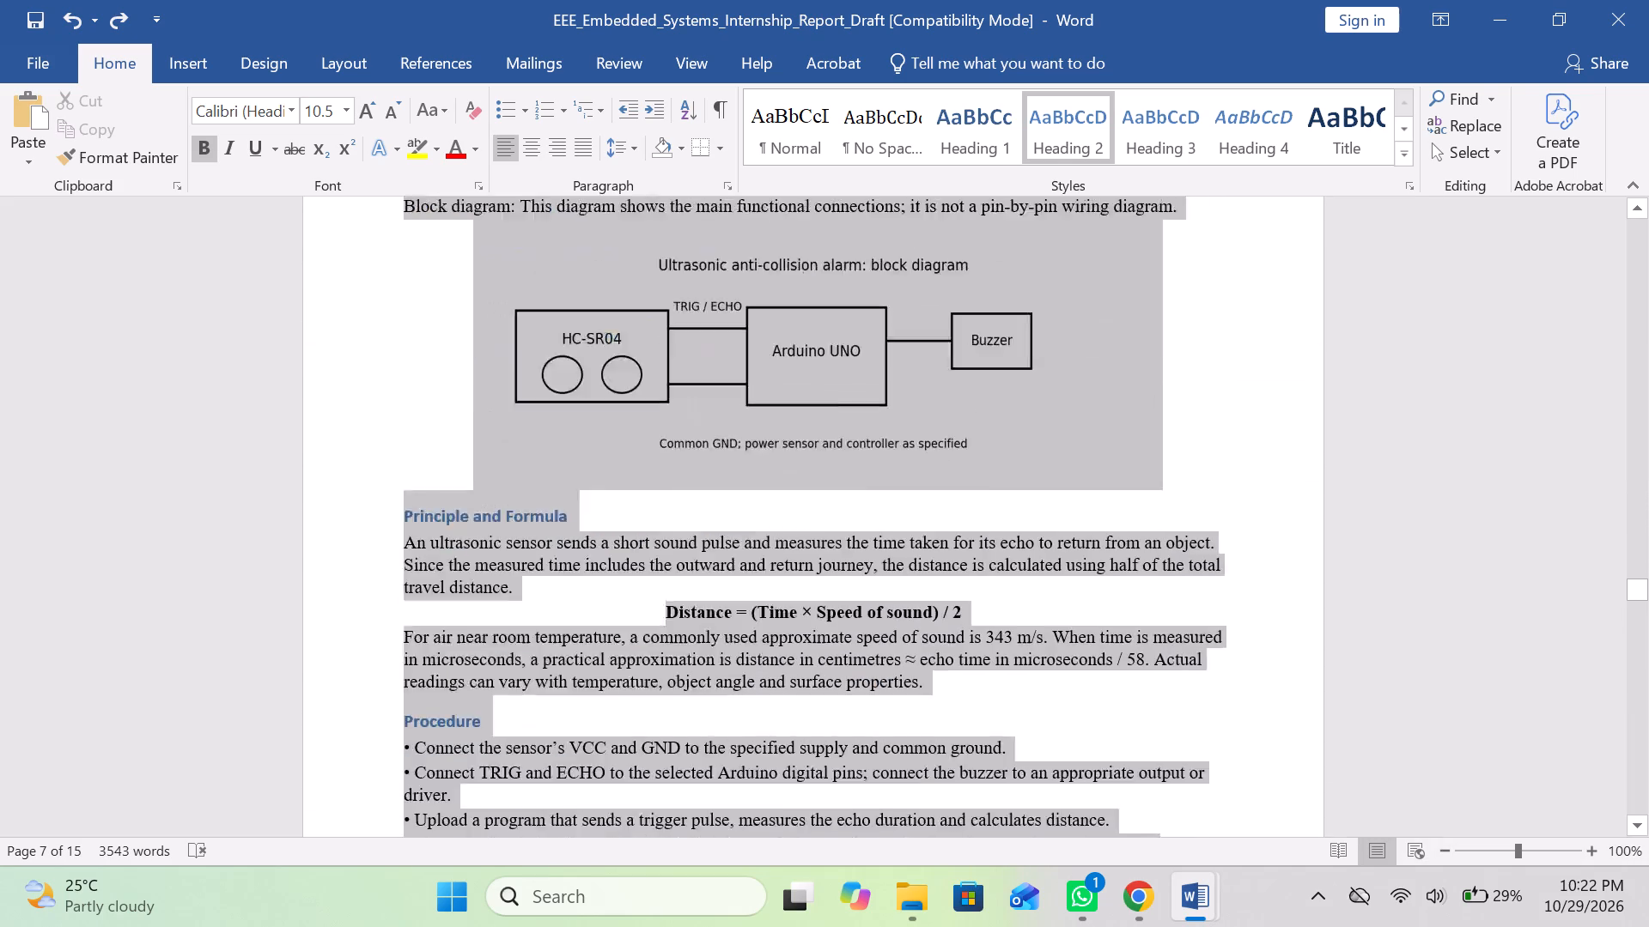
drag(1172, 913, 1171, 779)
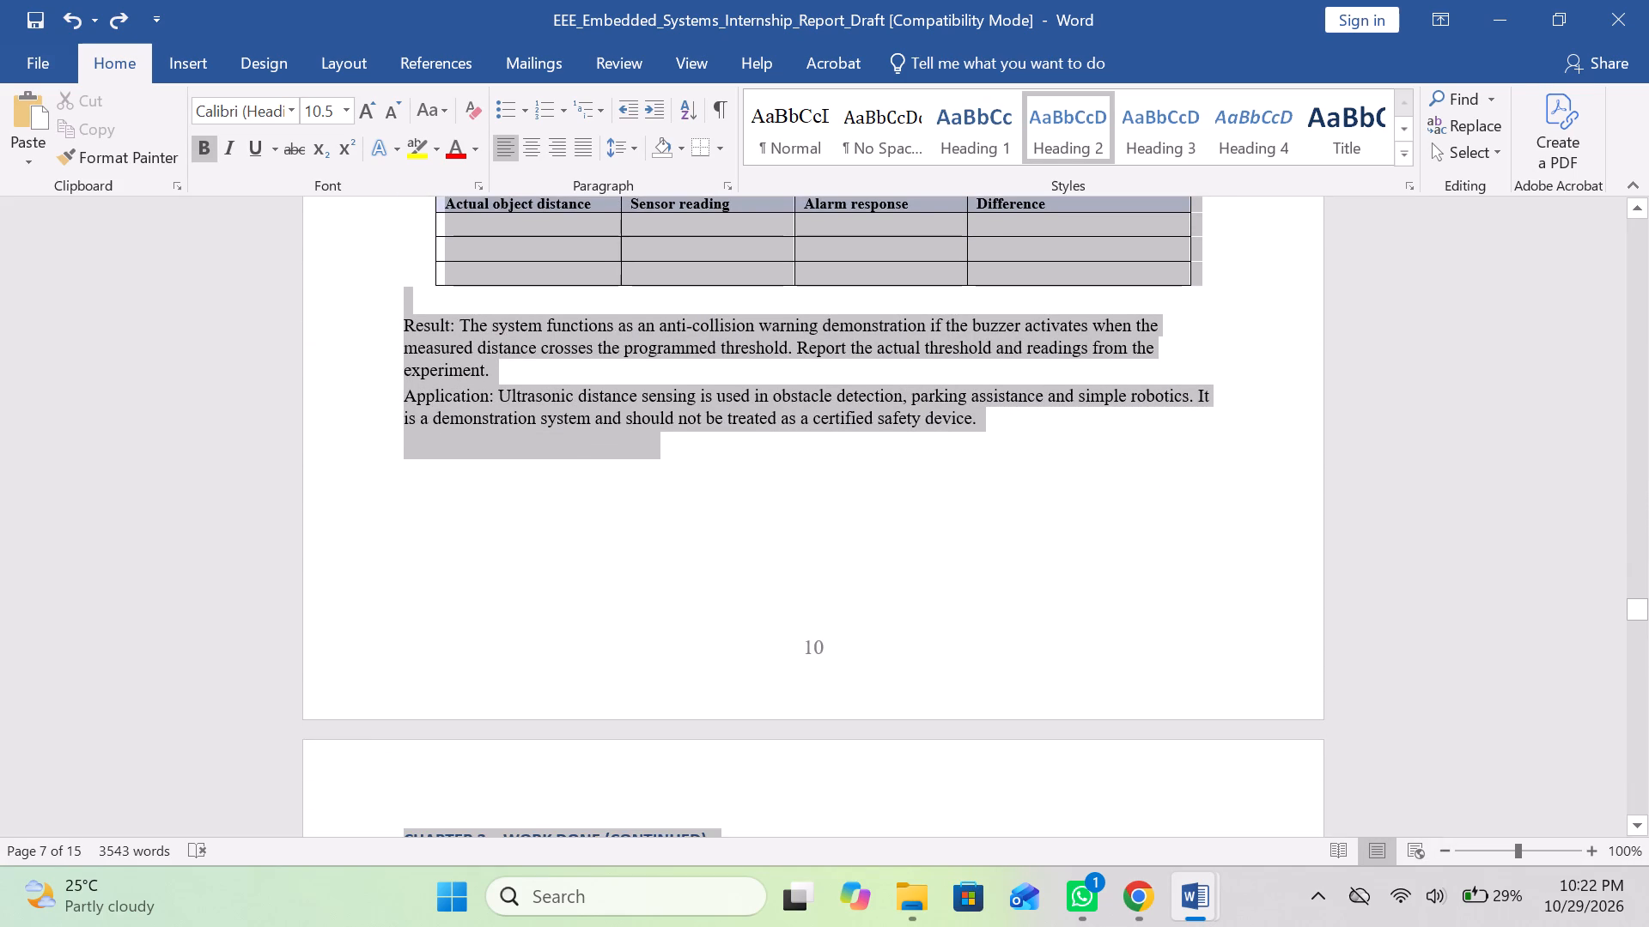
drag(1171, 779, 1177, 862)
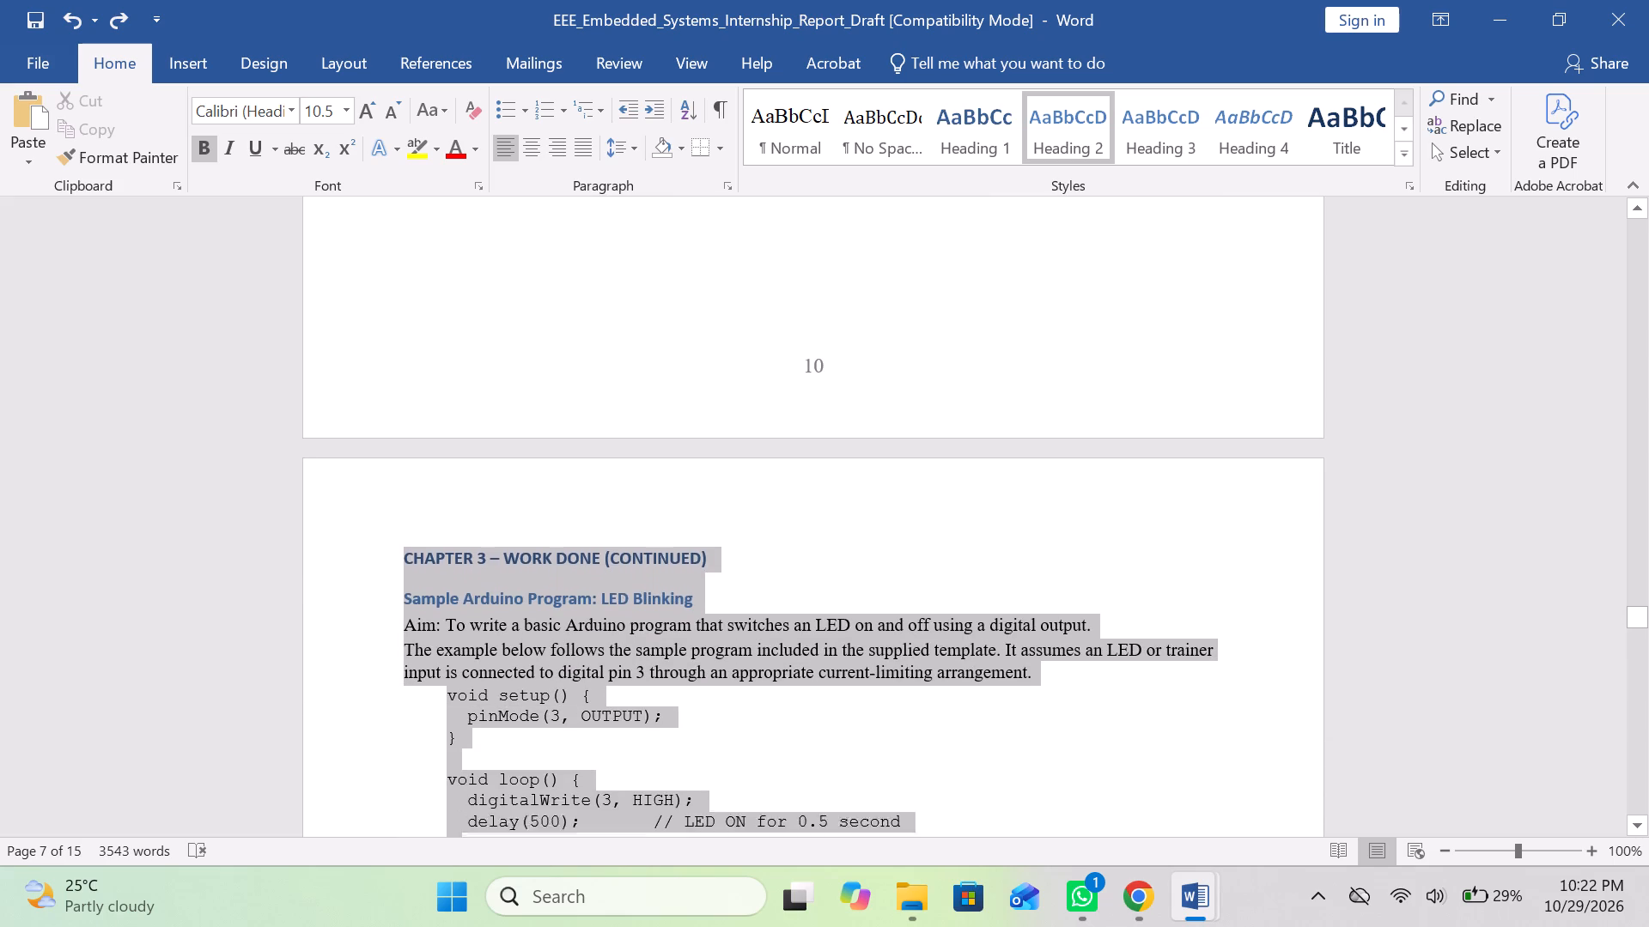
drag(1177, 862, 1154, 669)
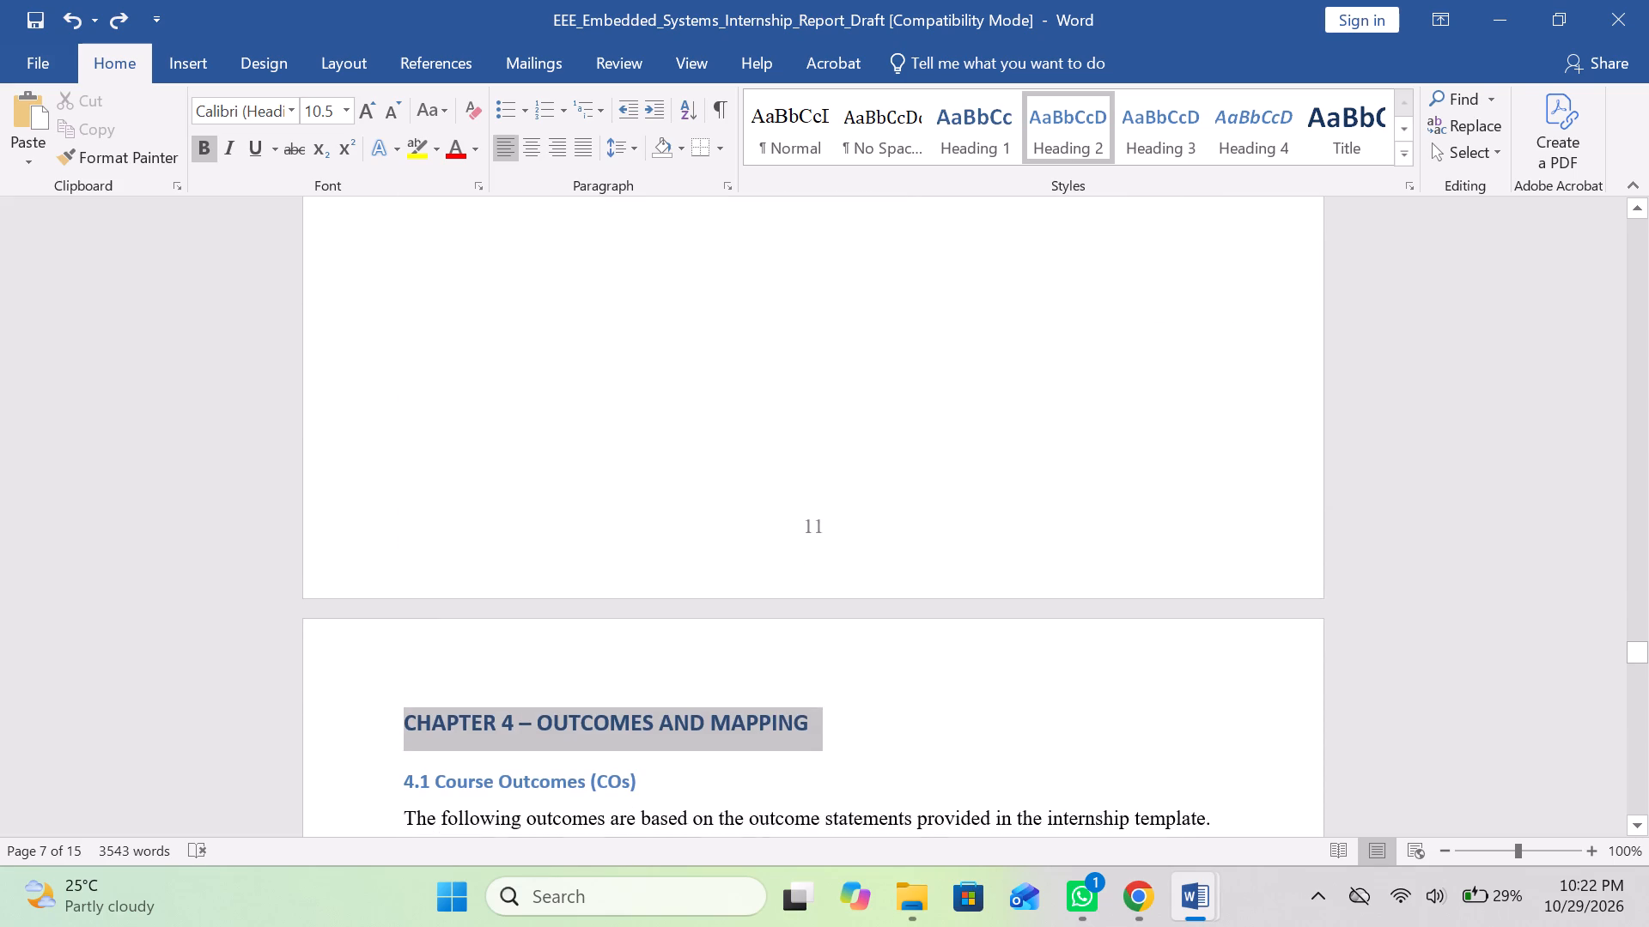
drag(1154, 669, 1147, 482)
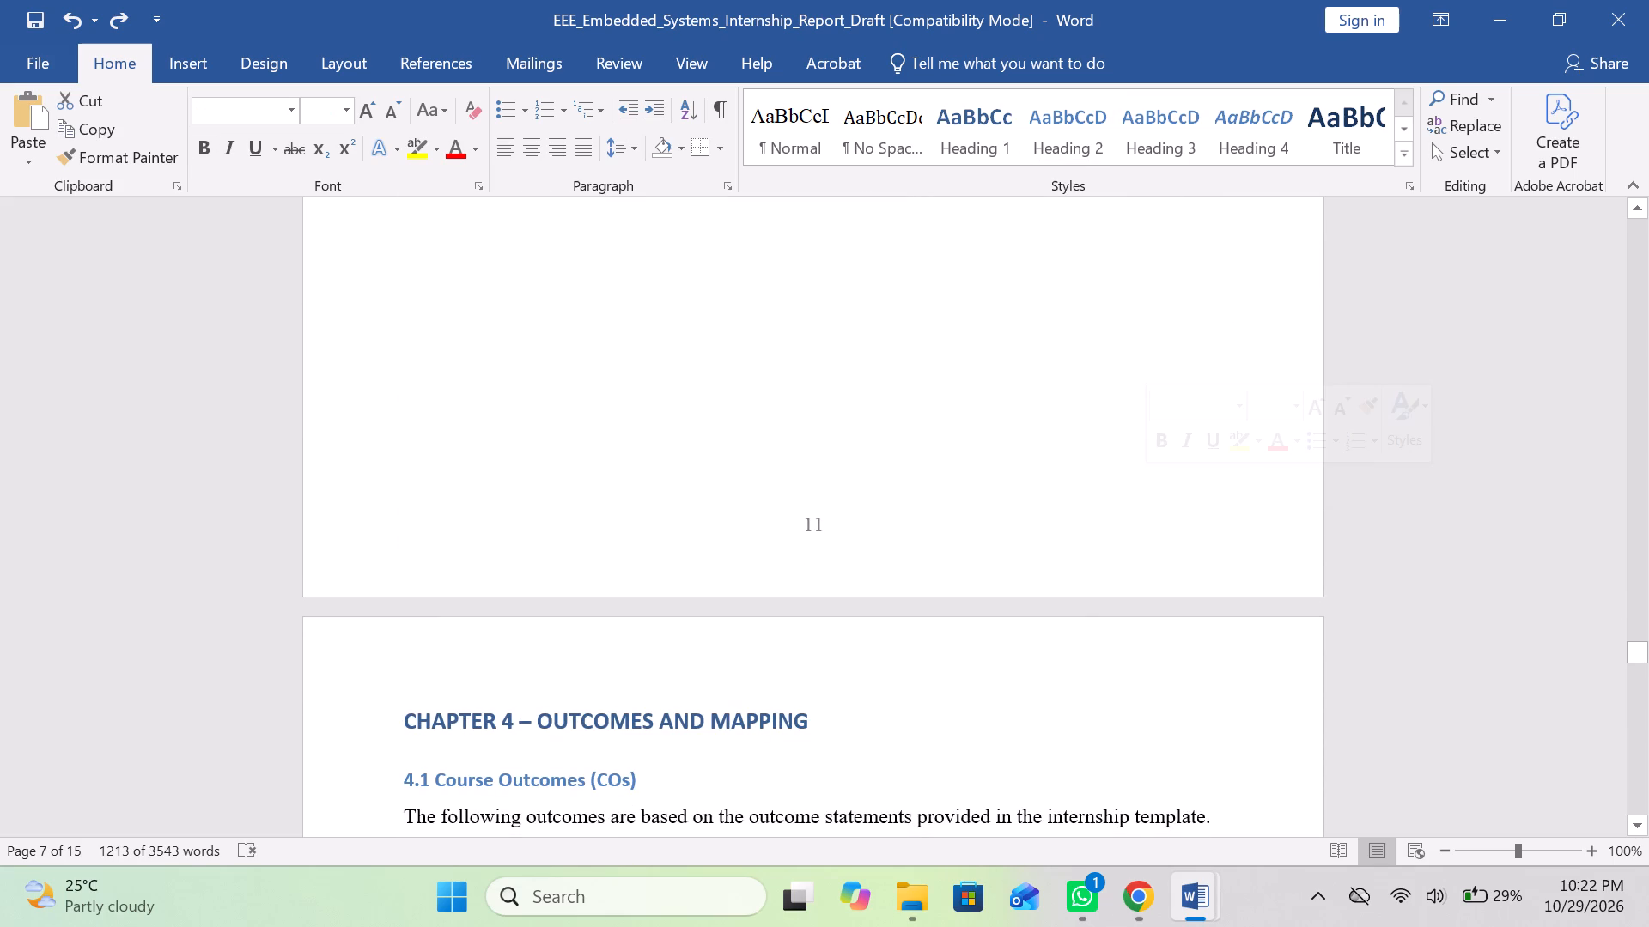
click(350, 115)
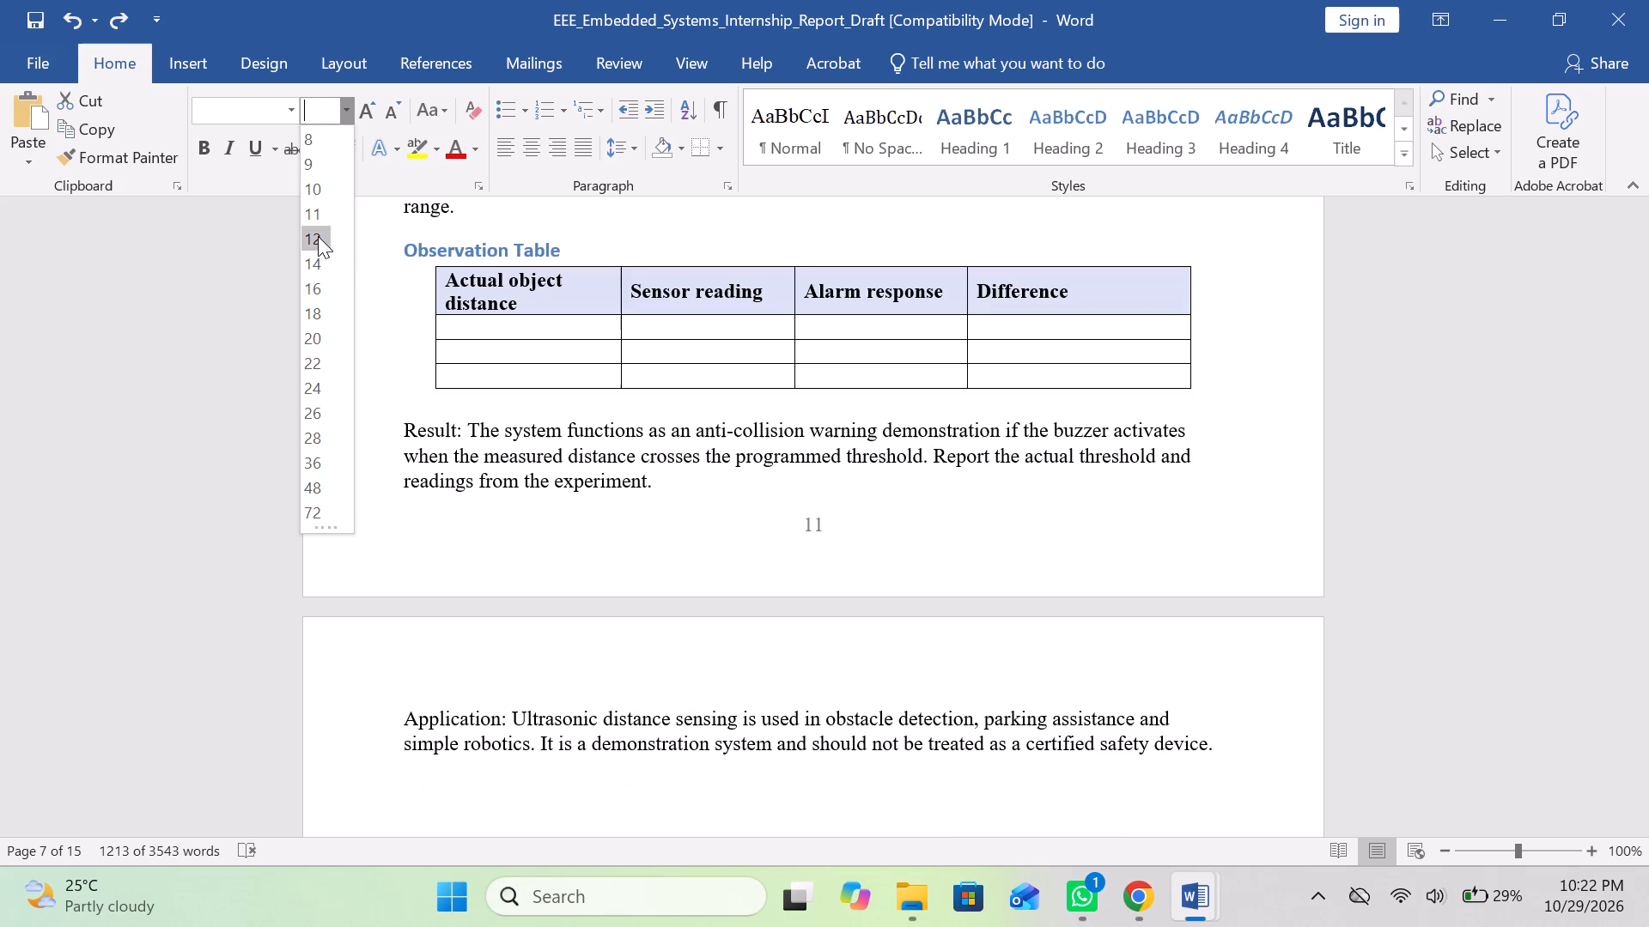
click(318, 236)
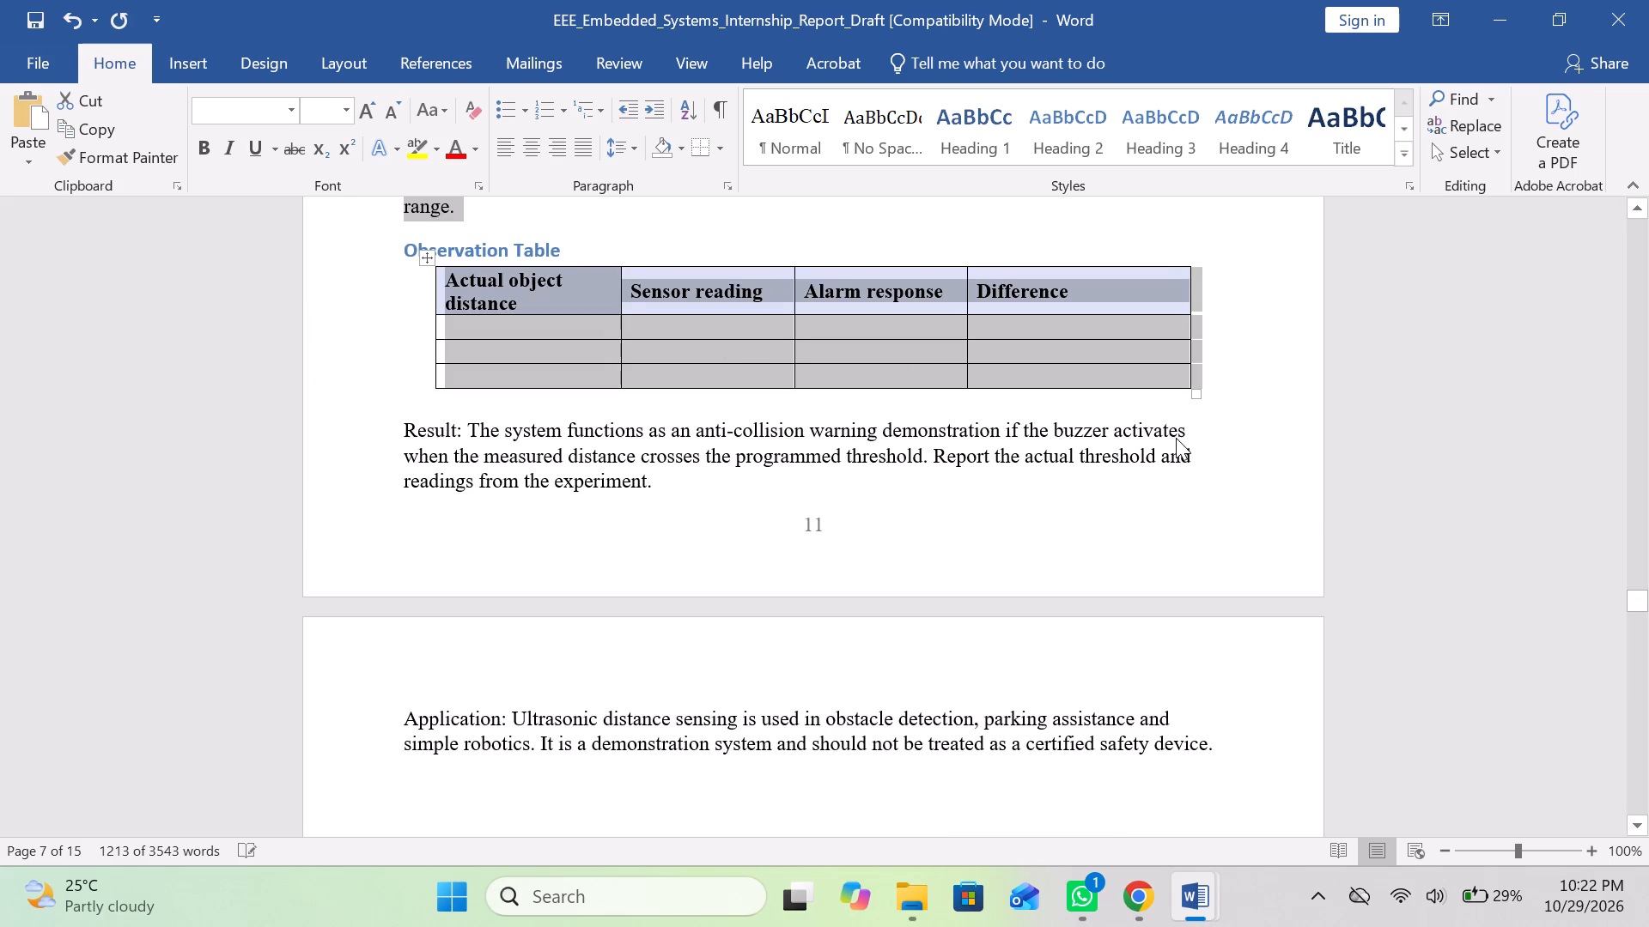
Look back through the resized Chapter 3 from Experiment 3's observation table to the Chapter 3 – Work Done heading.
scroll(1555, 365, down, 3)
scroll(1555, 365, up, 2)
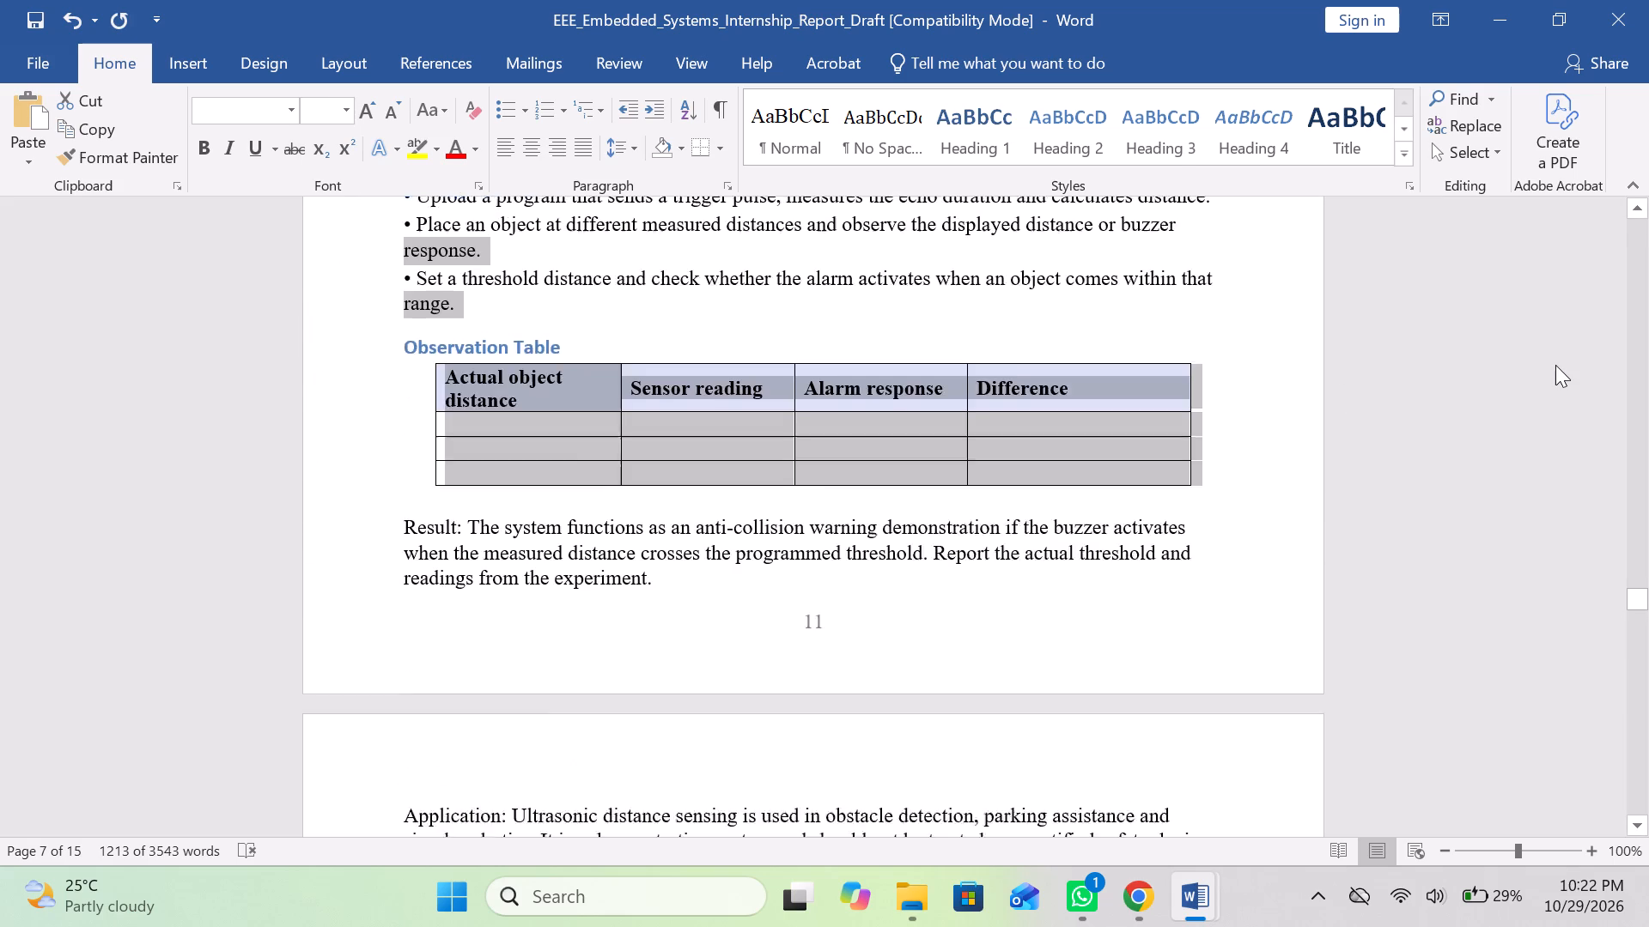
scroll(1555, 365, up, 4)
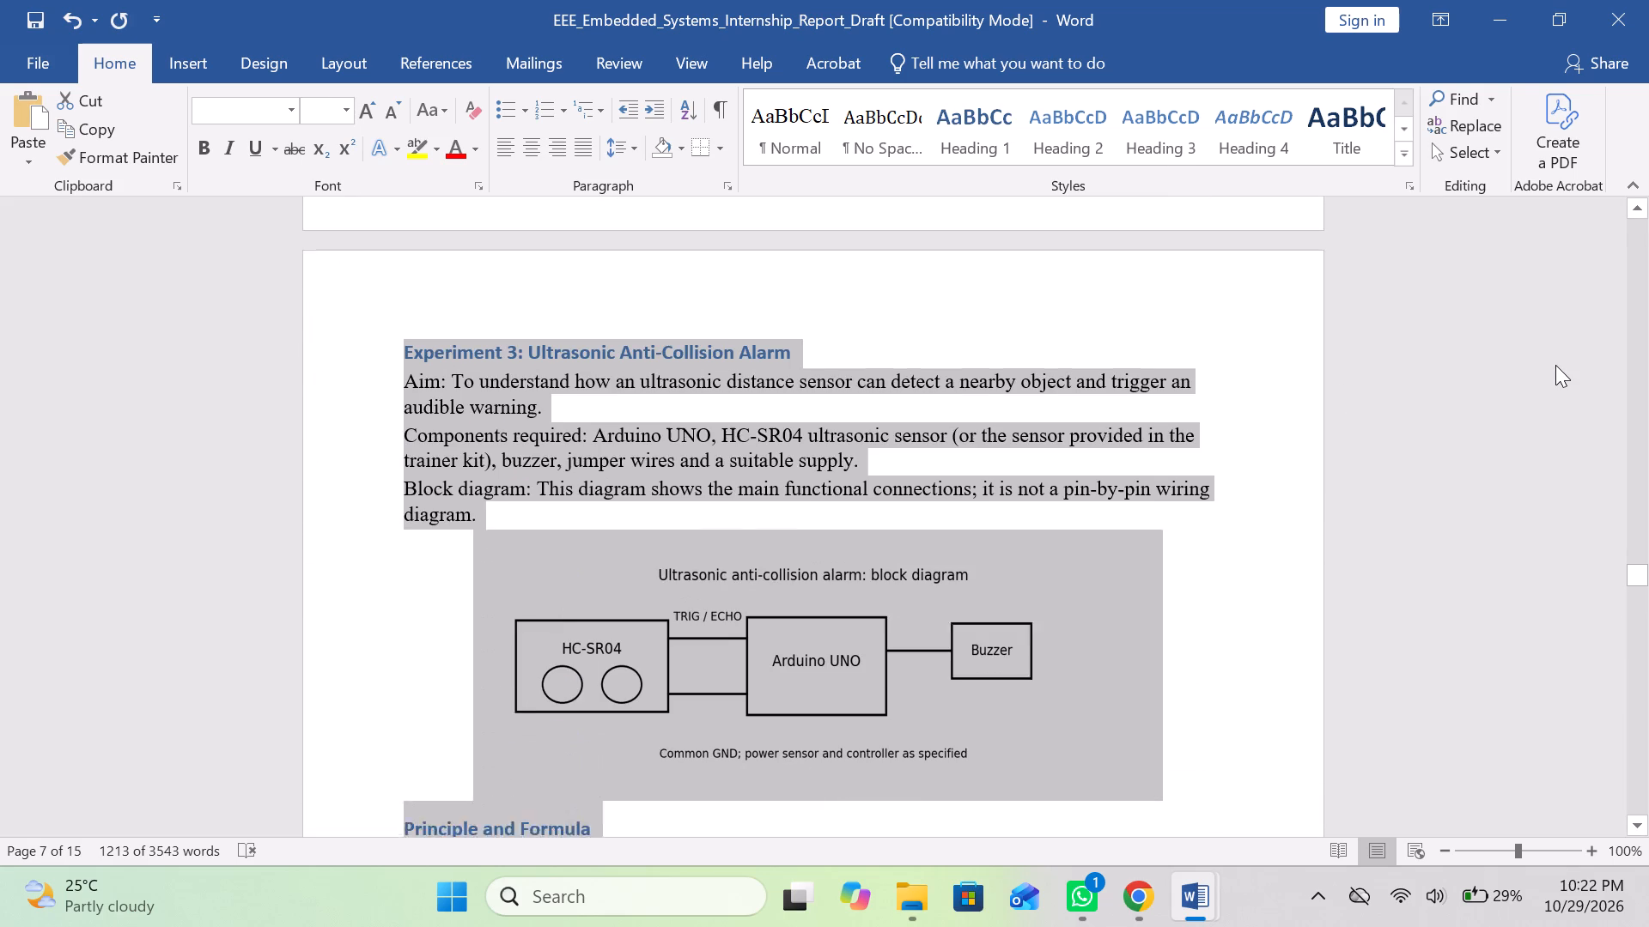
scroll(1555, 365, up, 4)
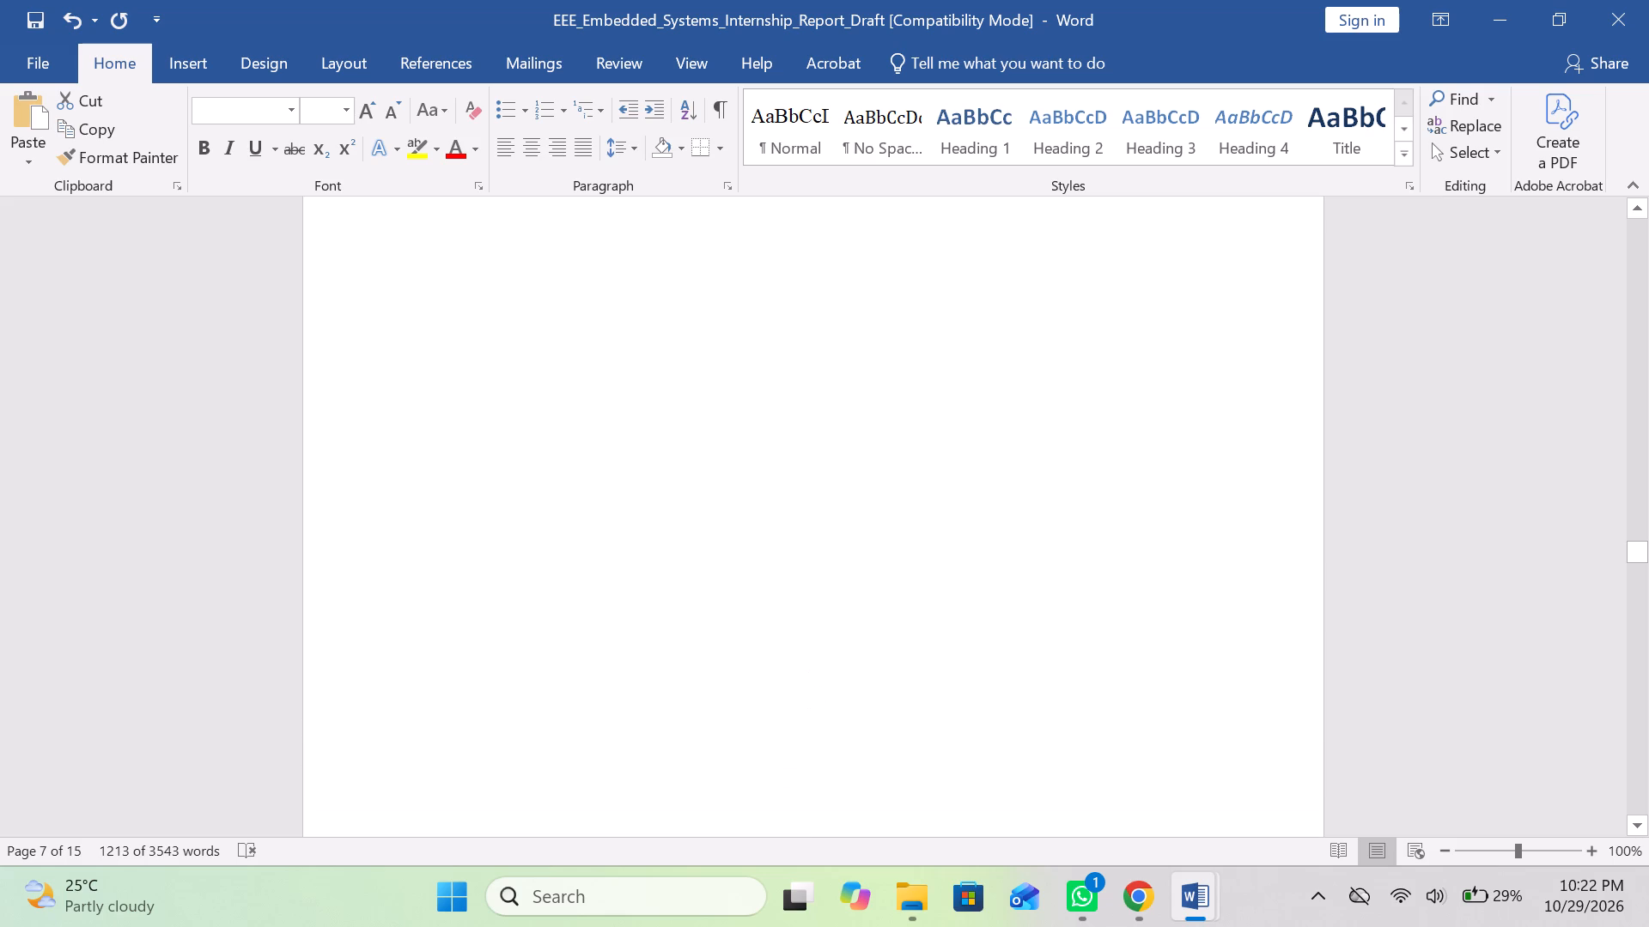
scroll(1555, 365, up, 3)
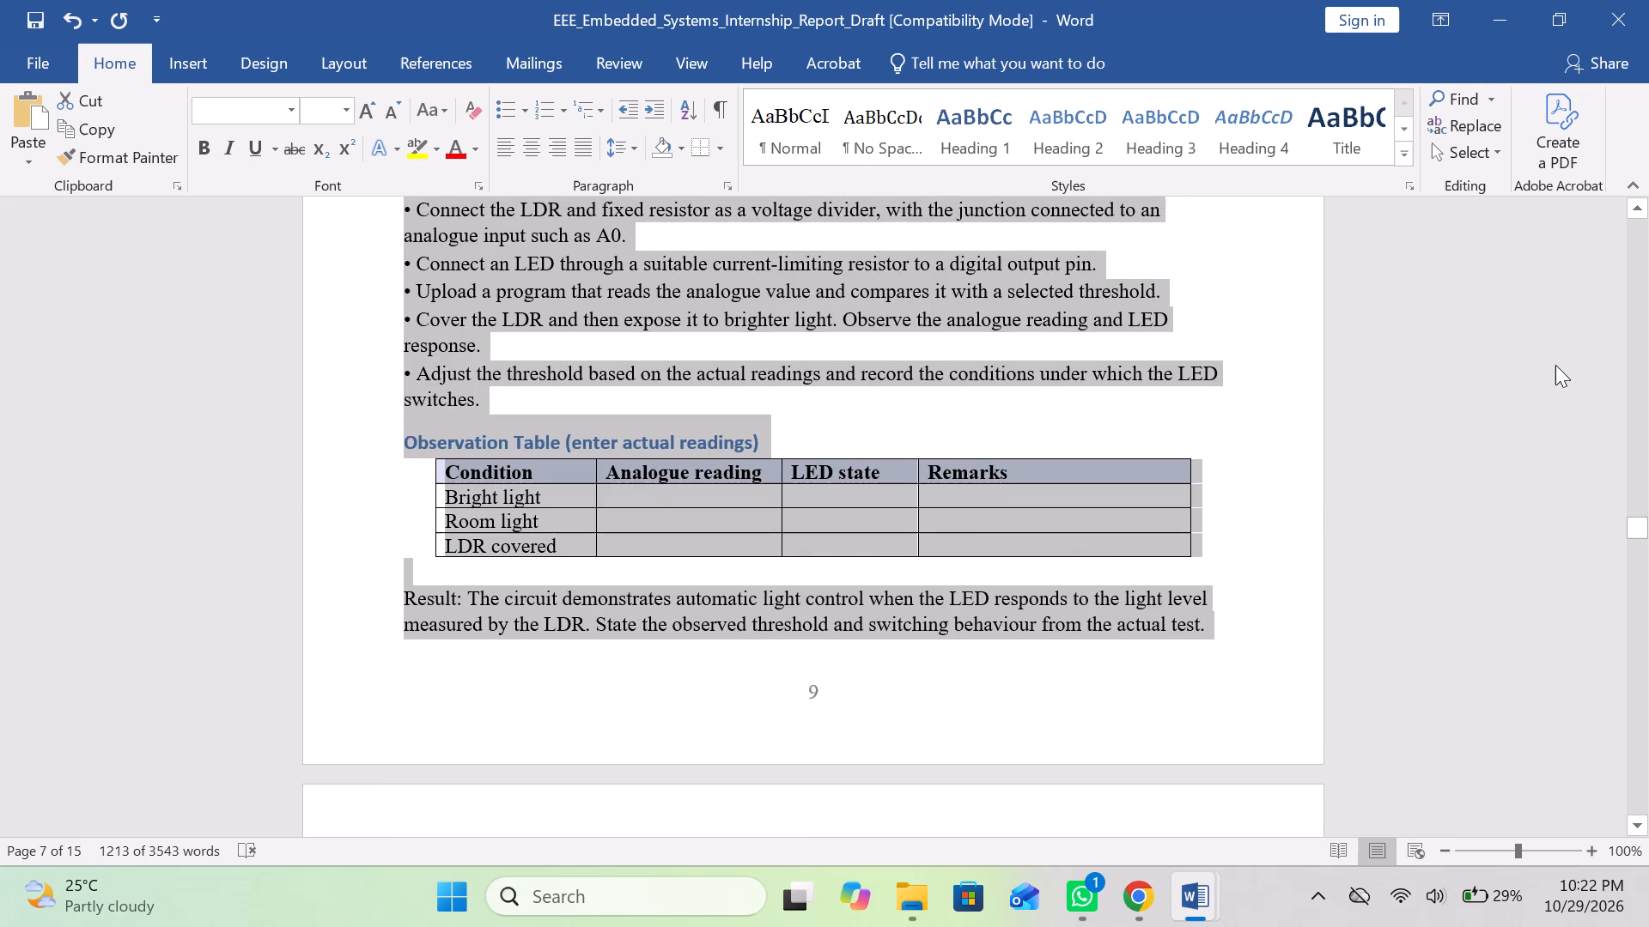
scroll(1555, 365, up, 5)
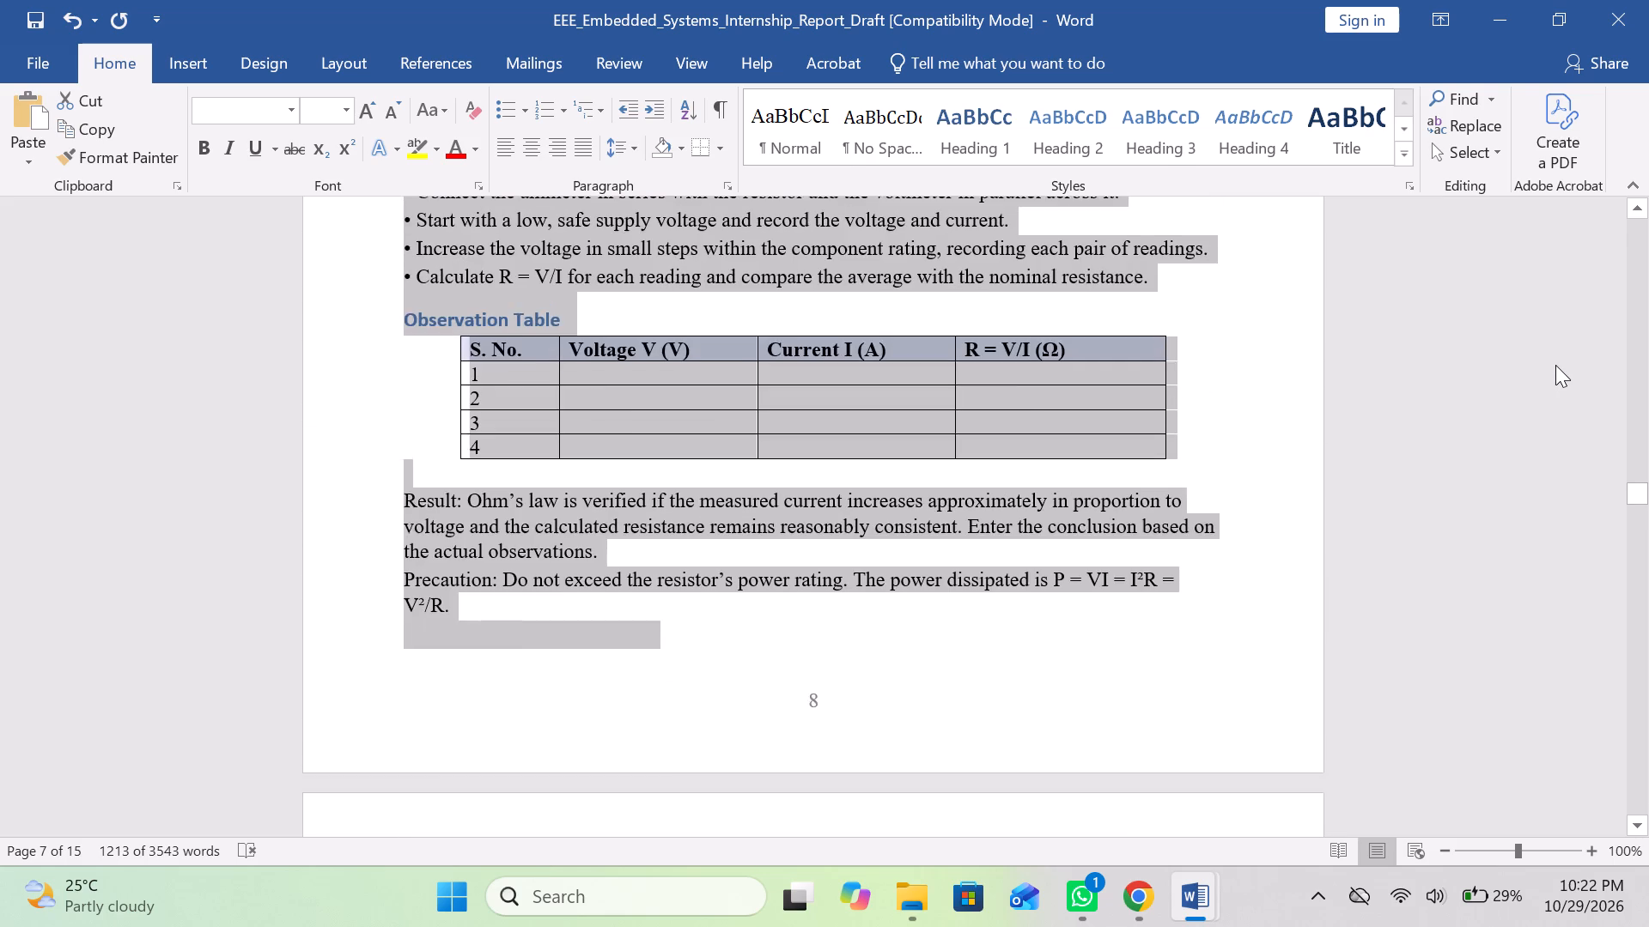
scroll(1555, 365, up, 3)
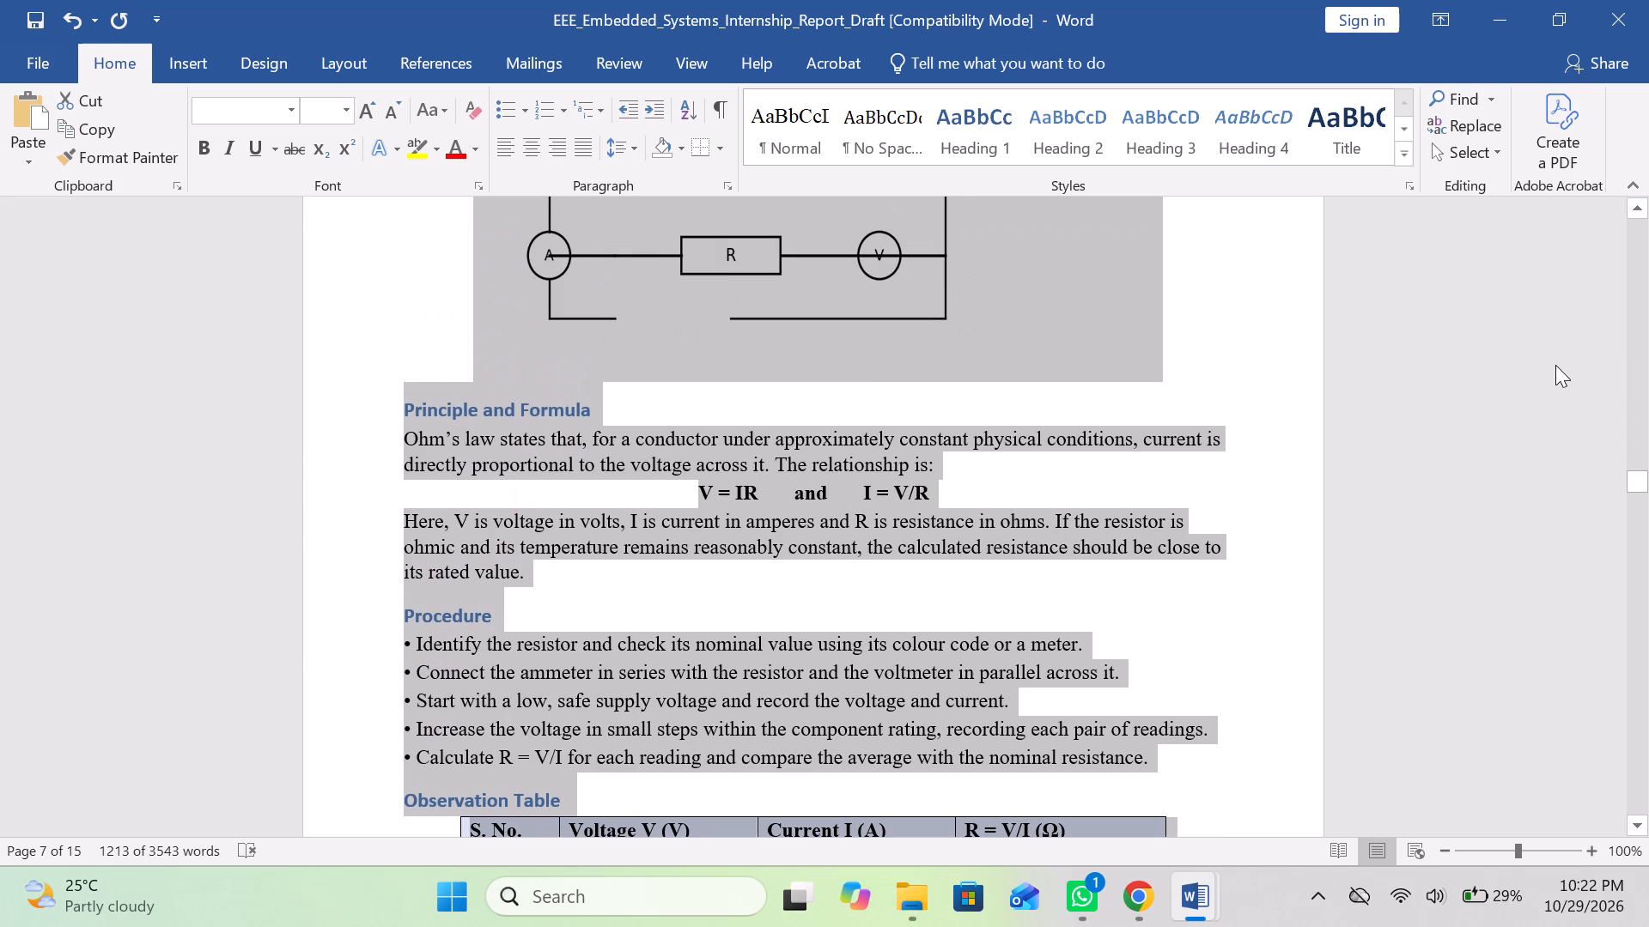
scroll(1555, 365, up, 2)
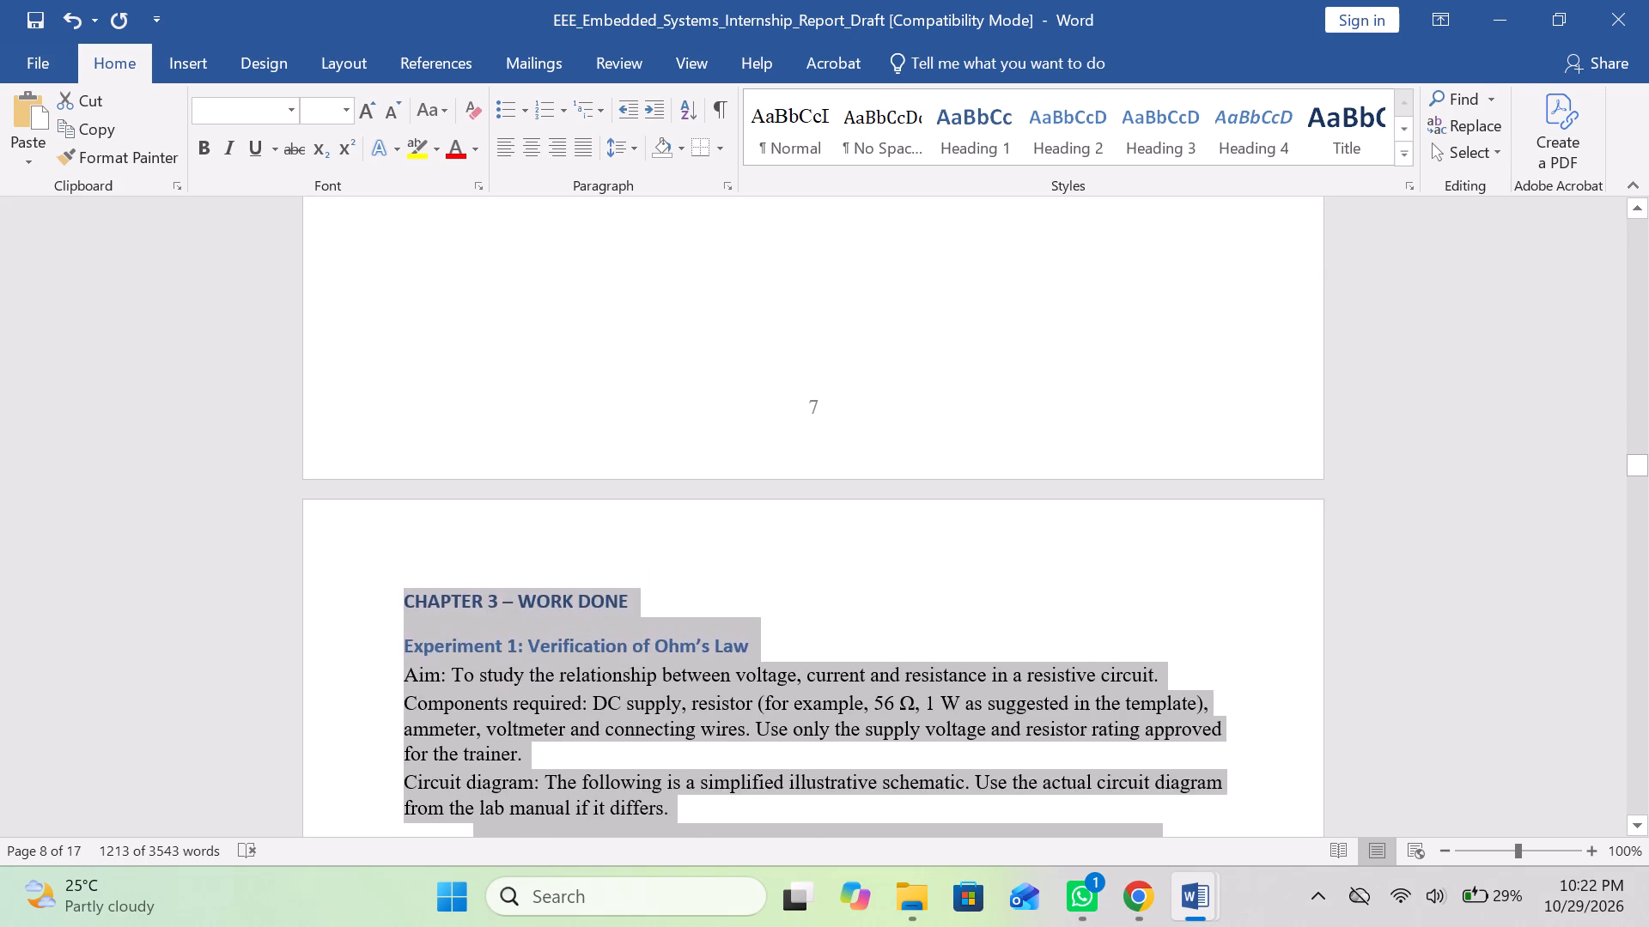
scroll(1555, 365, up, 2)
Set the line spacing of the selected Chapter 3 text to 1.5.
scroll(1555, 365, down, 5)
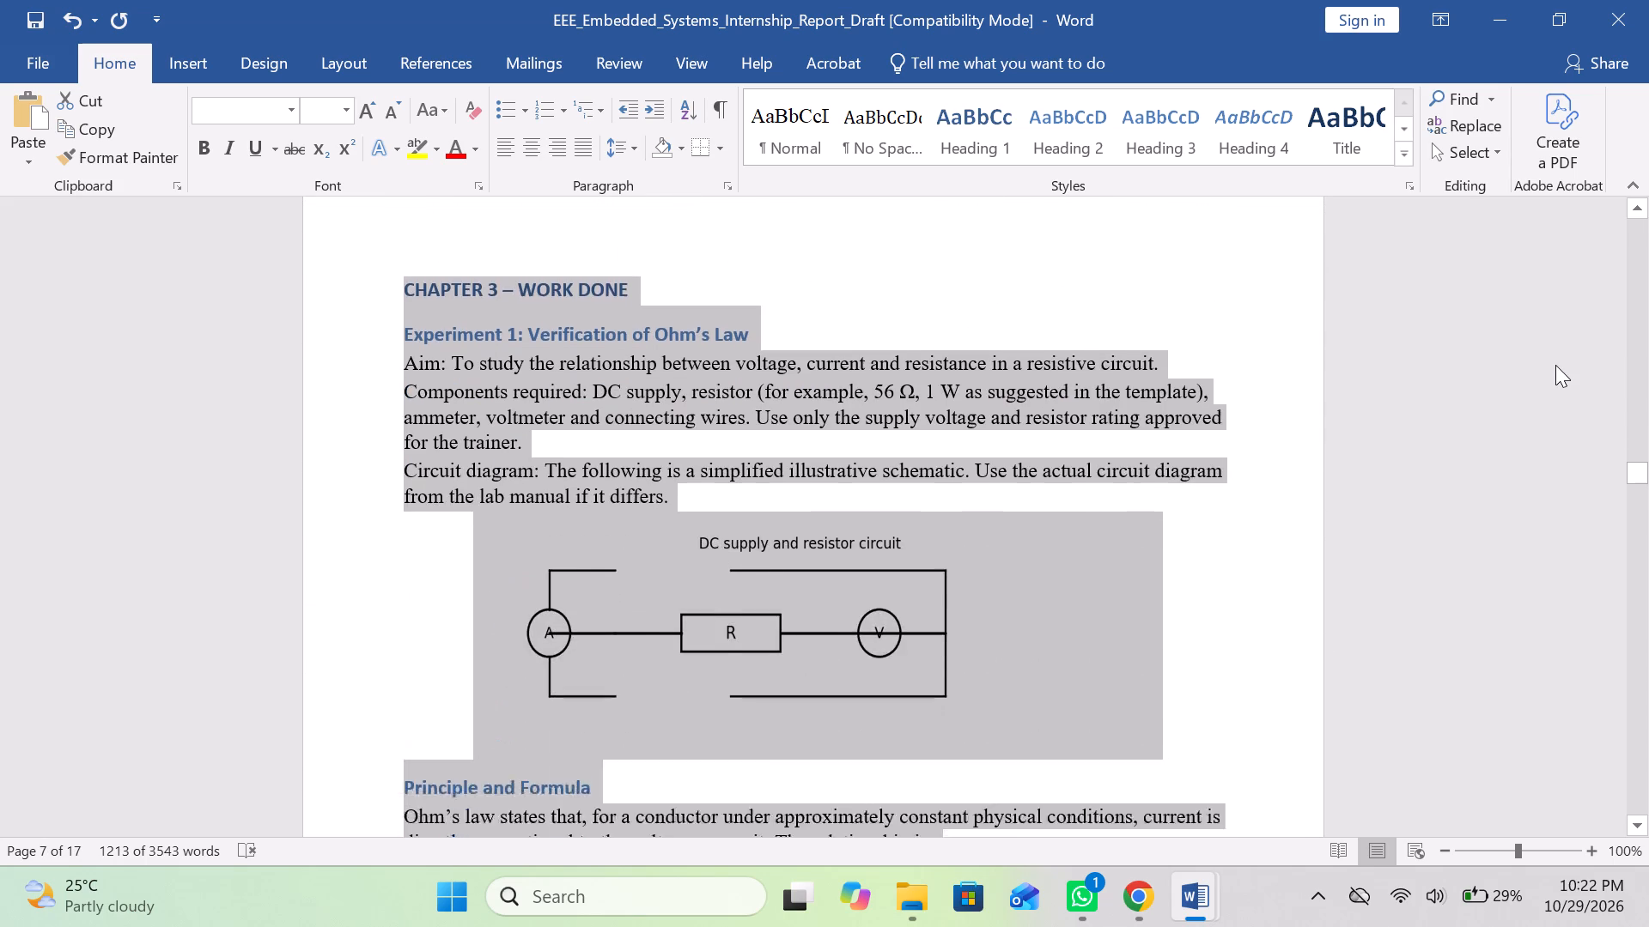
scroll(1555, 365, down, 1)
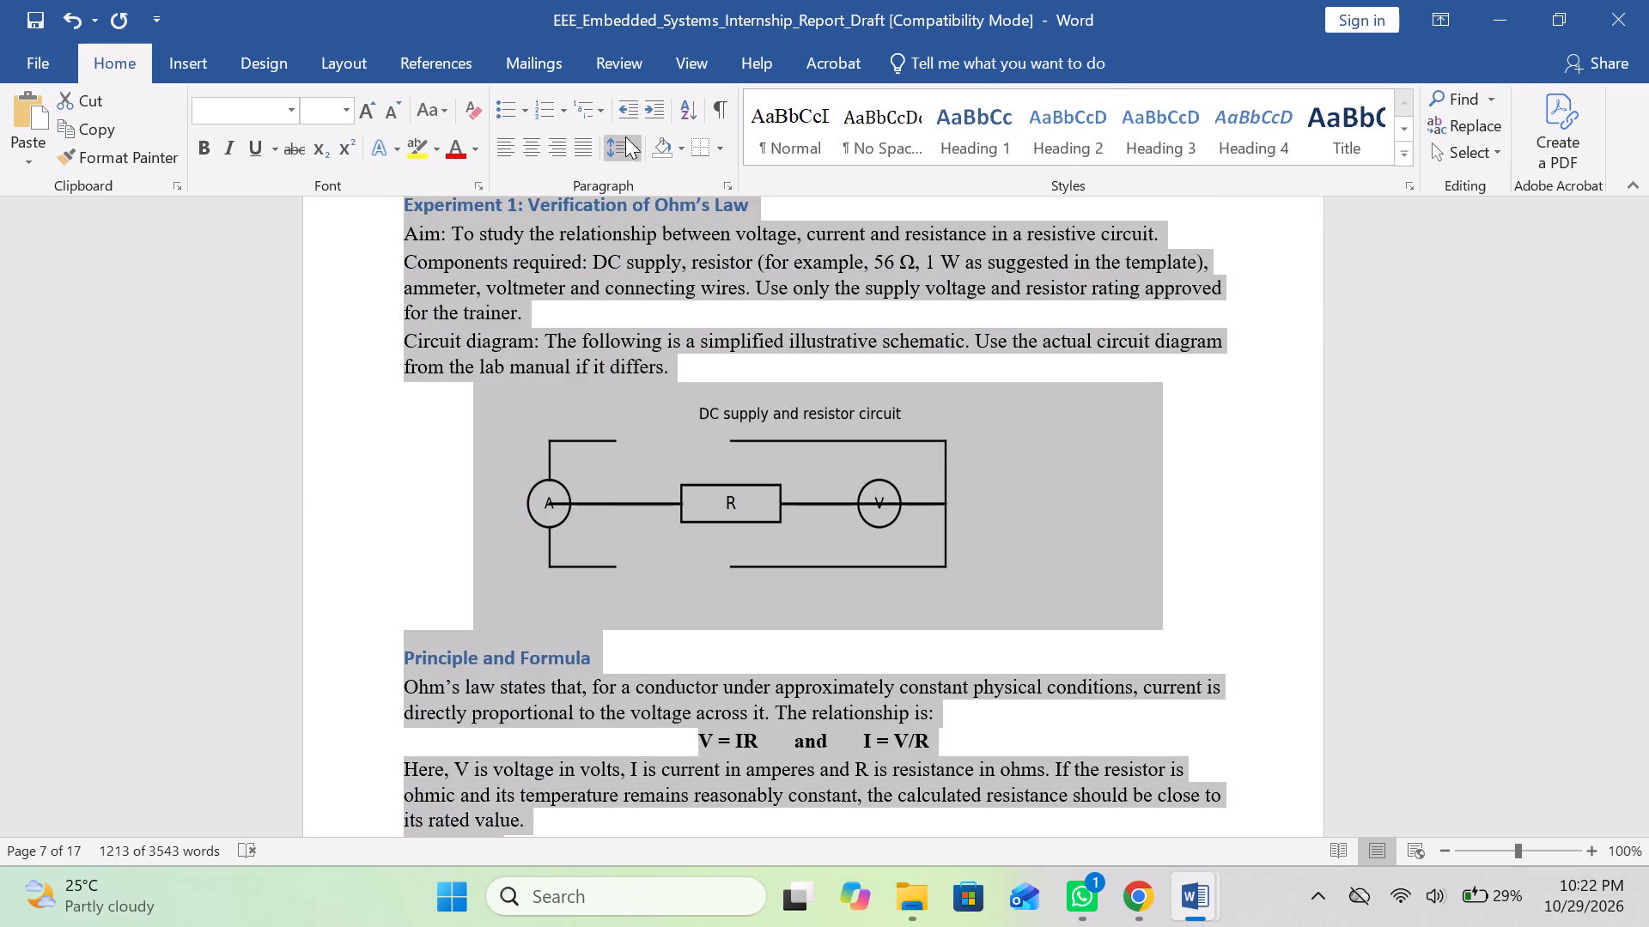
click(633, 141)
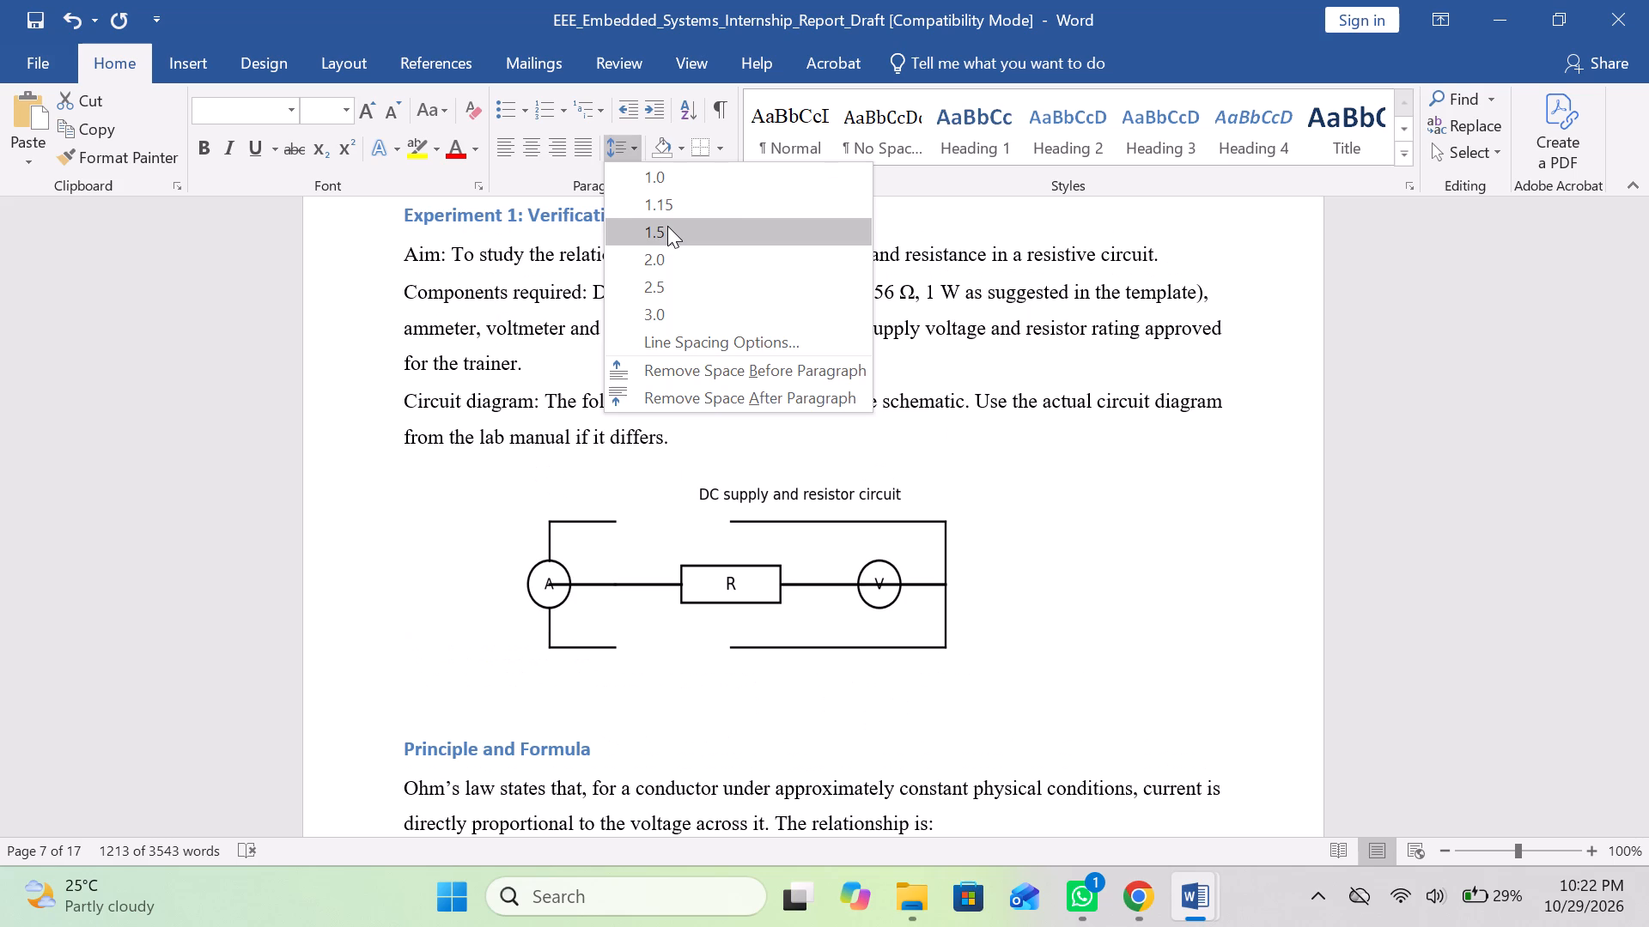
click(667, 226)
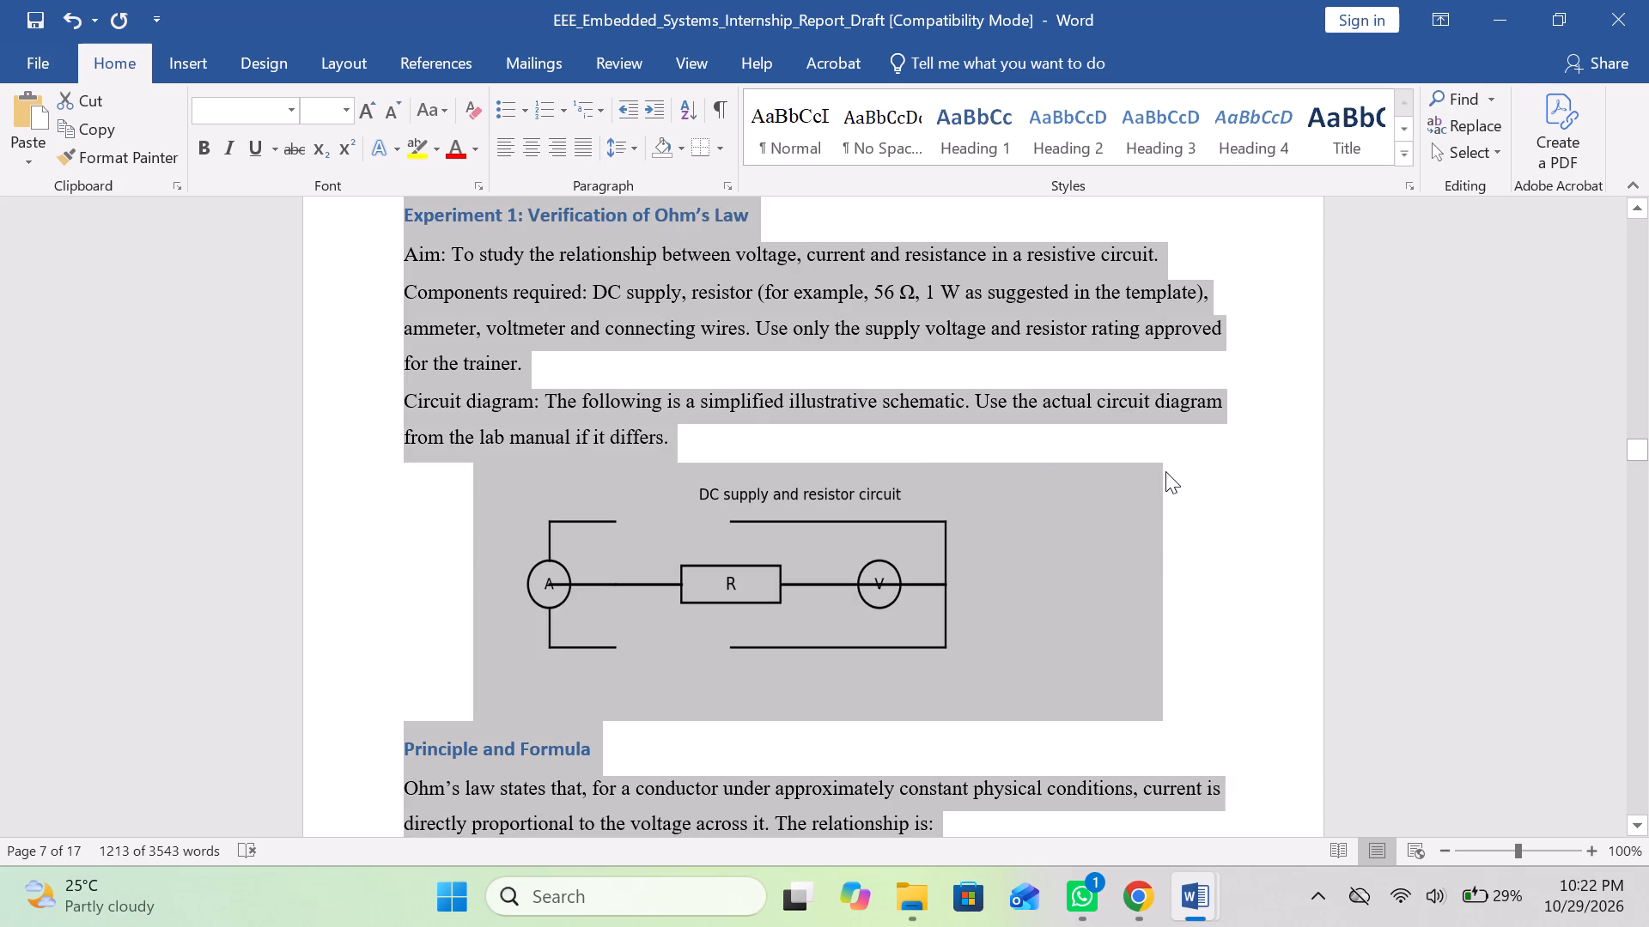
Review the layout of Chapter 3 from Experiment 1: Verification of Ohm's Law through the LED Blinking program to the chapter's end.
scroll(1165, 471, up, 1)
scroll(1165, 471, down, 1)
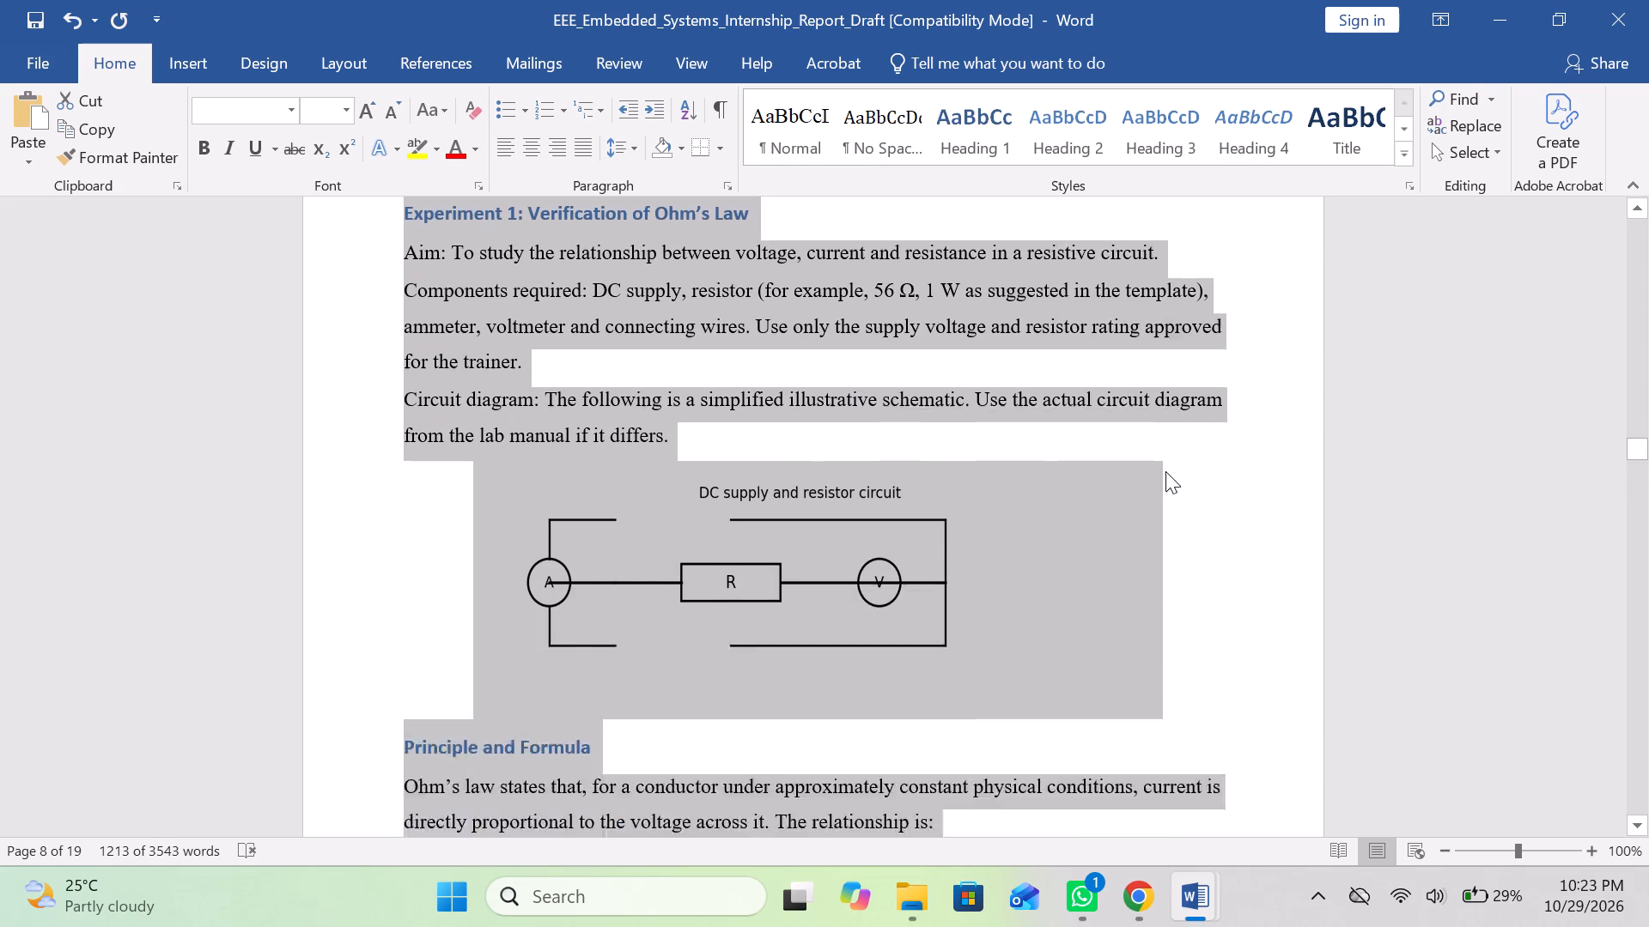
scroll(1165, 471, down, 5)
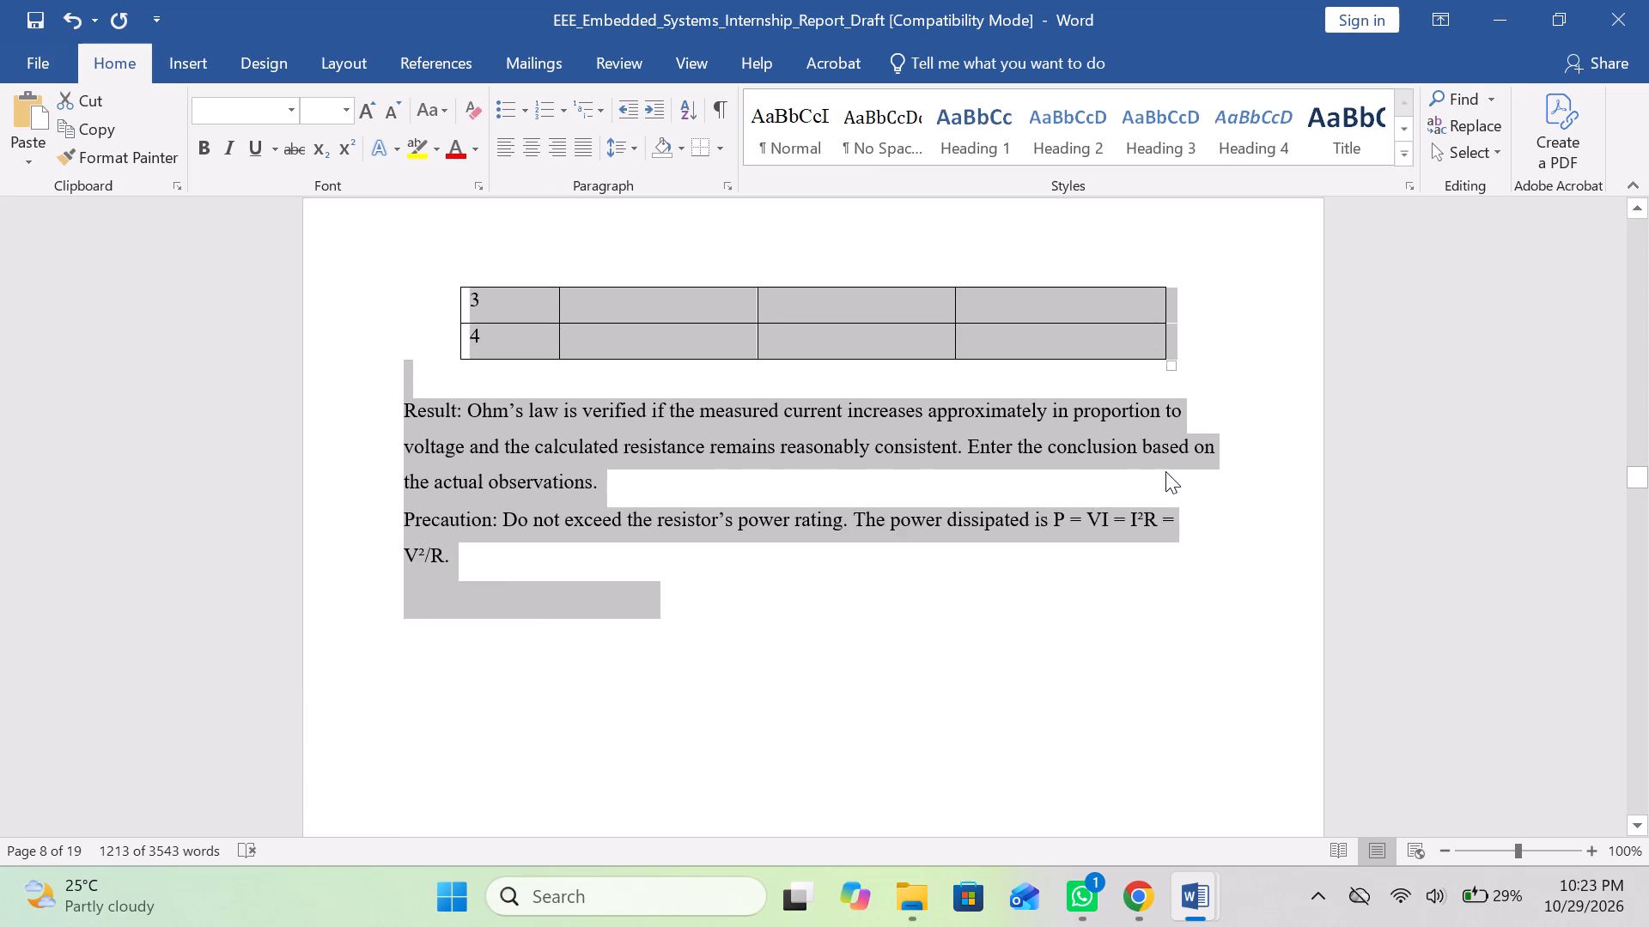
scroll(1165, 471, right, 1)
scroll(1165, 471, down, 1)
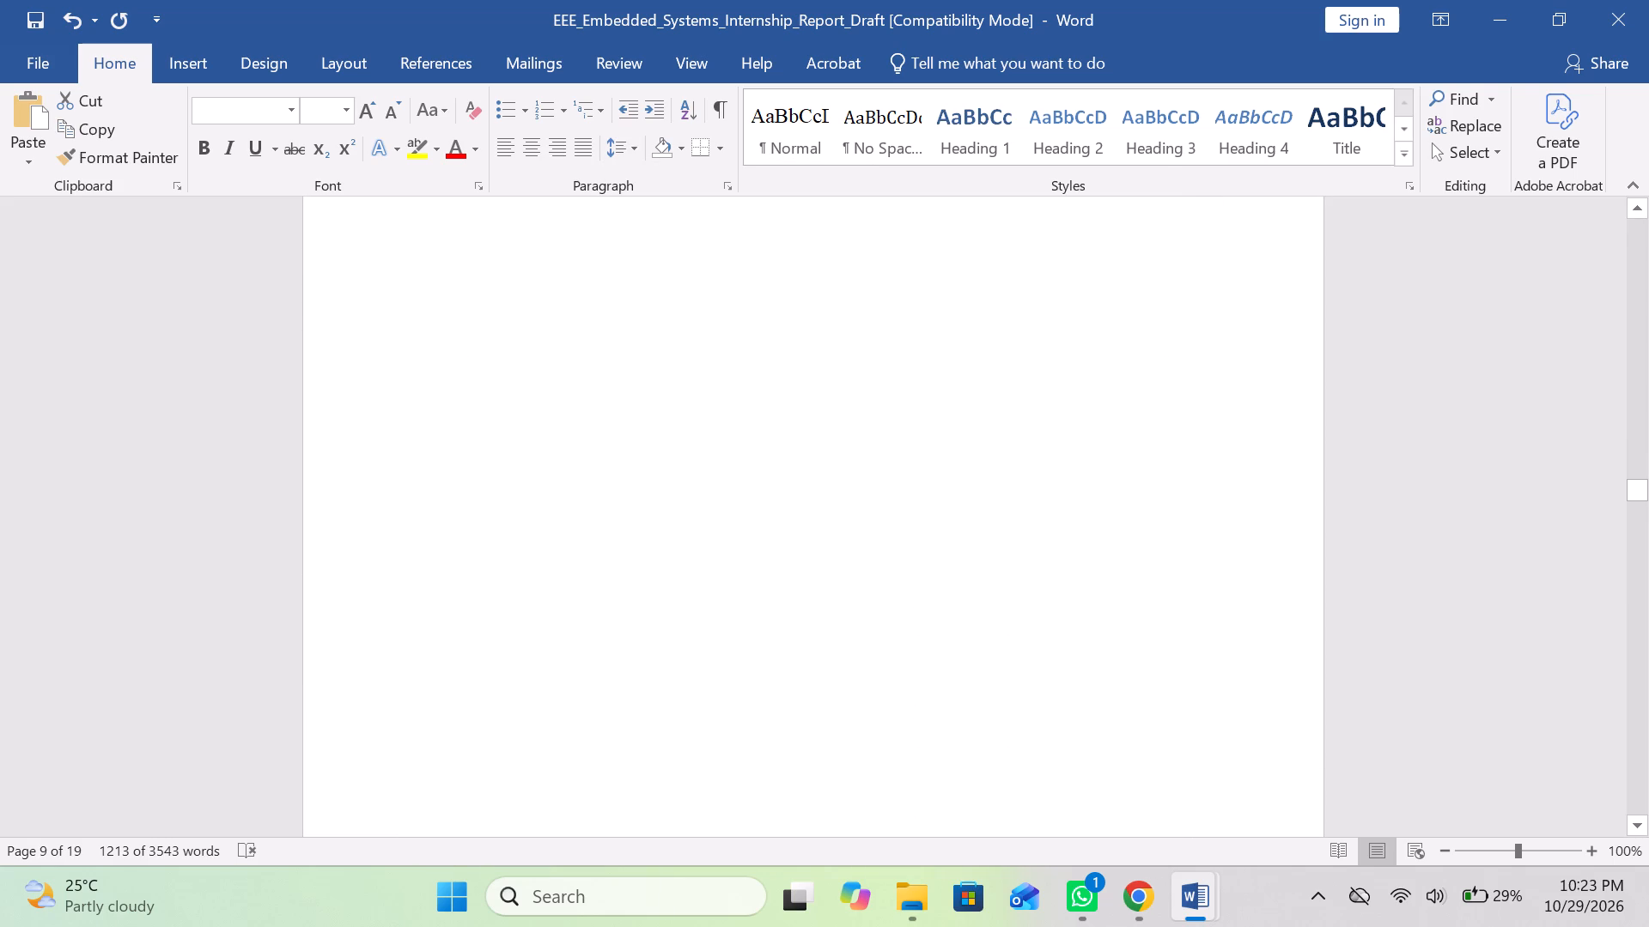
scroll(1165, 471, down, 3)
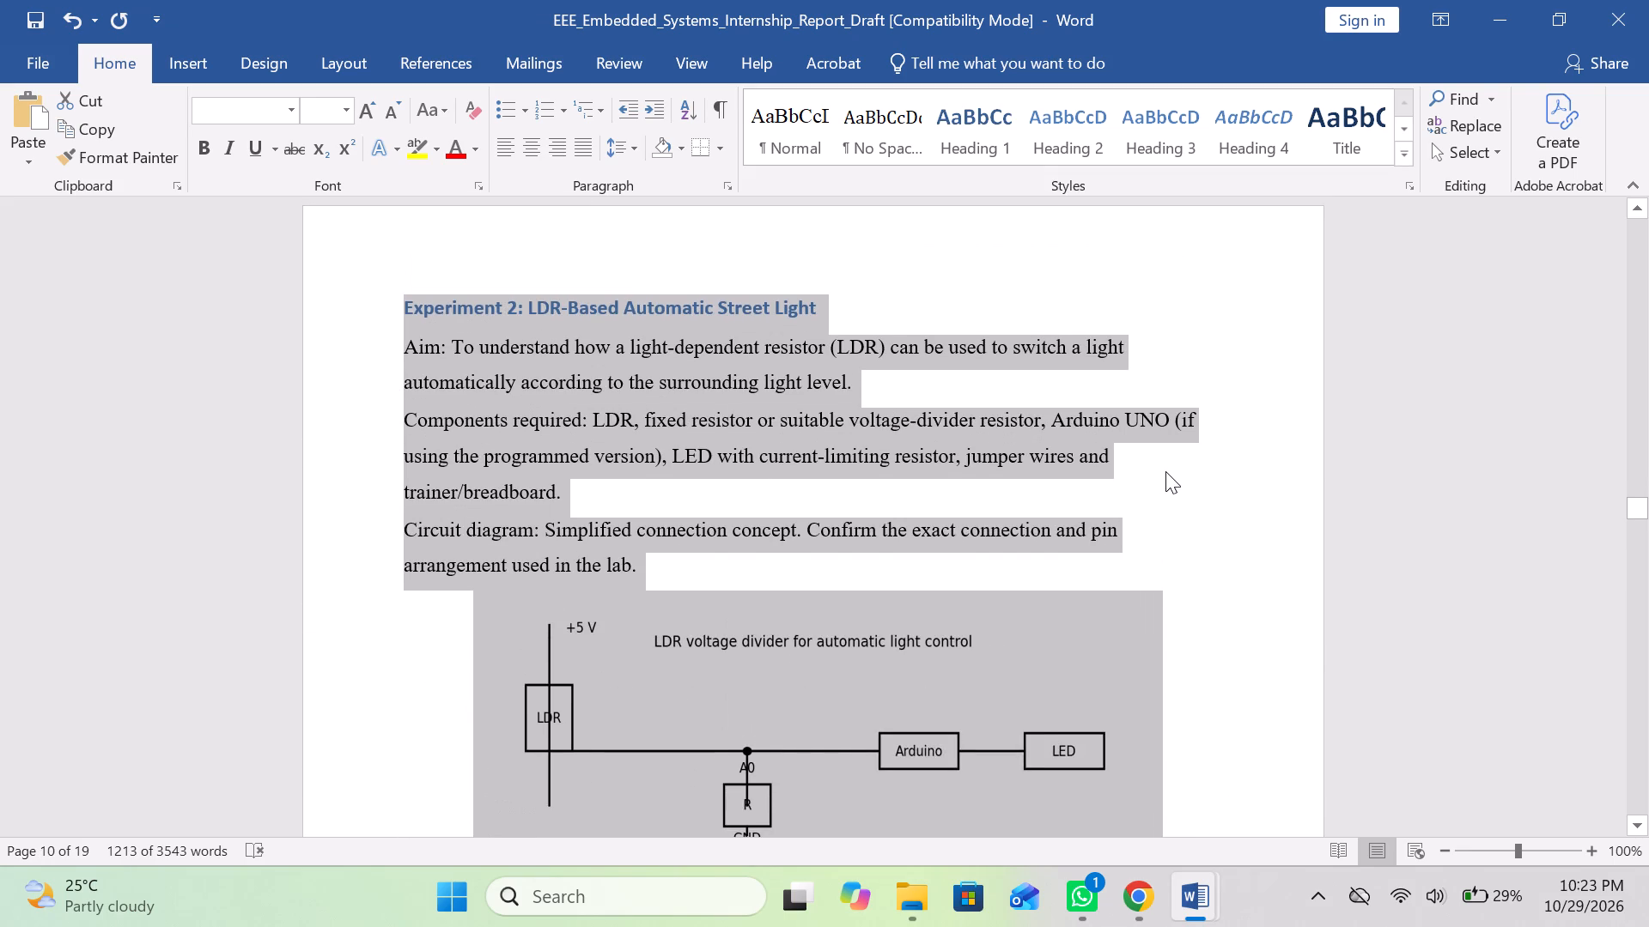
scroll(1165, 471, down, 1)
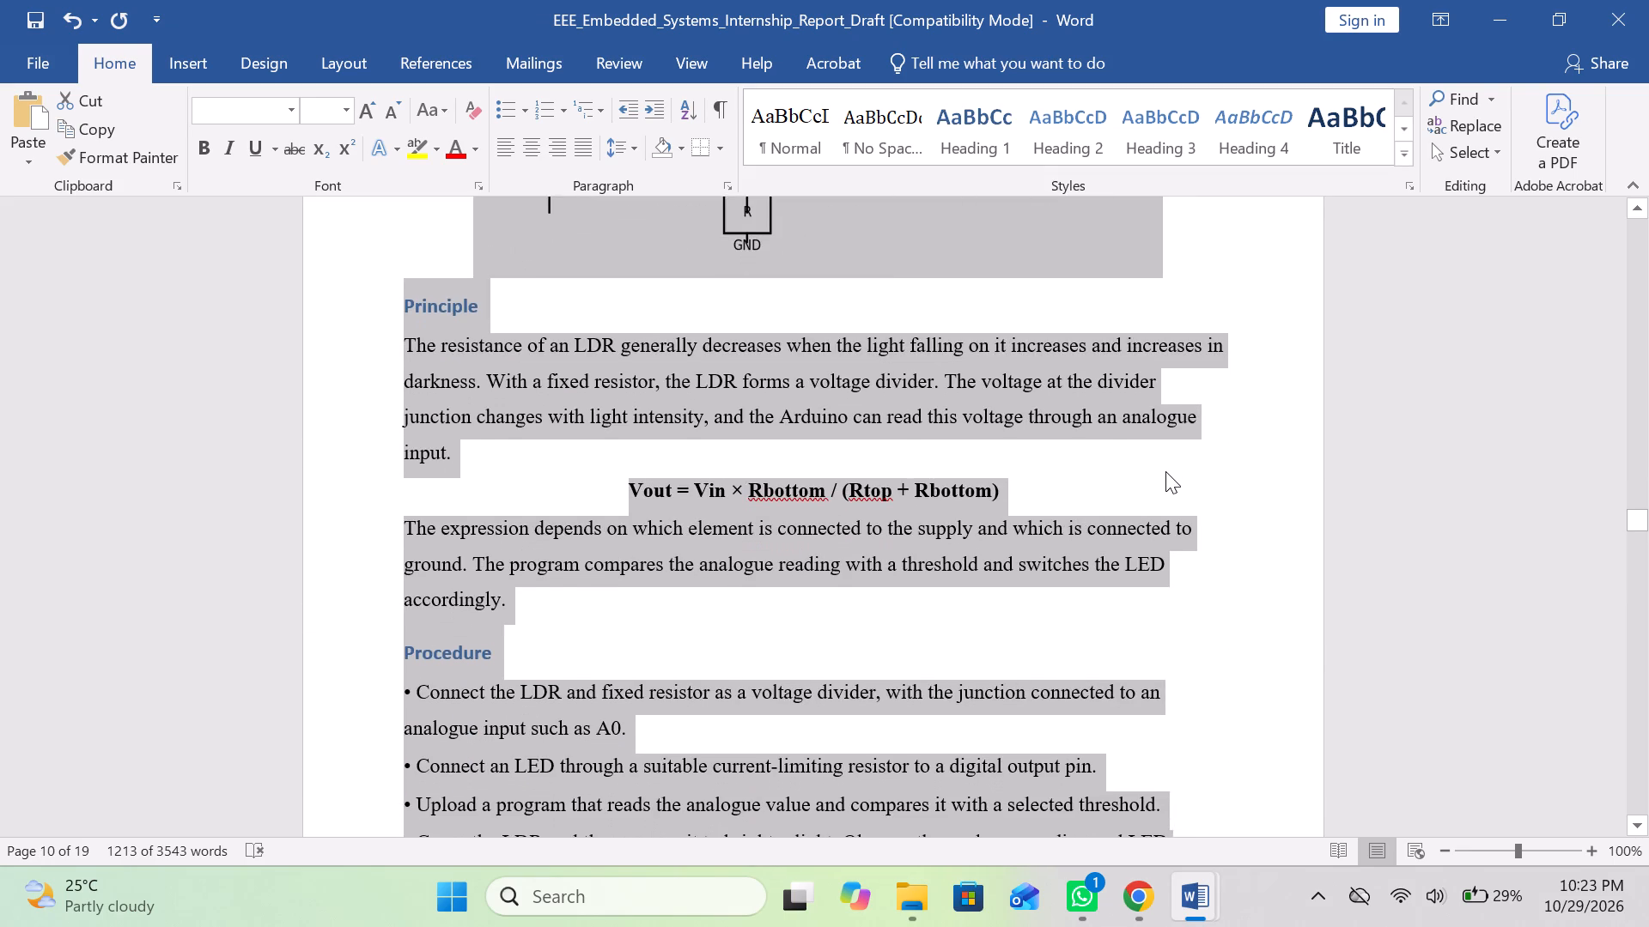
scroll(1165, 471, down, 4)
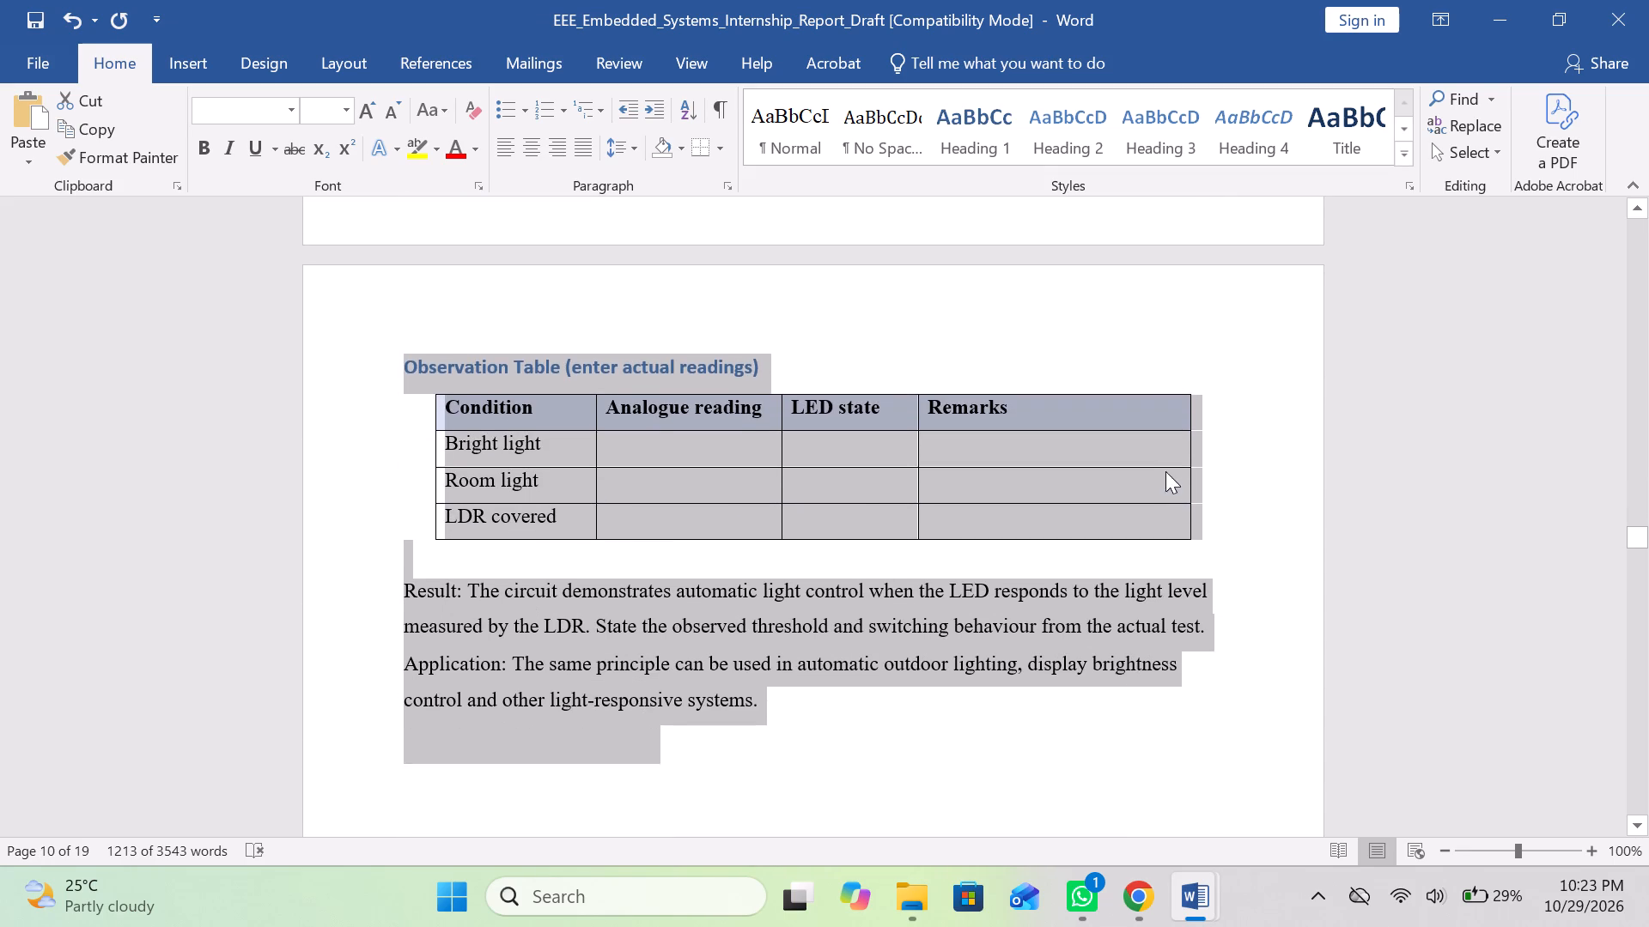
scroll(1165, 471, down, 3)
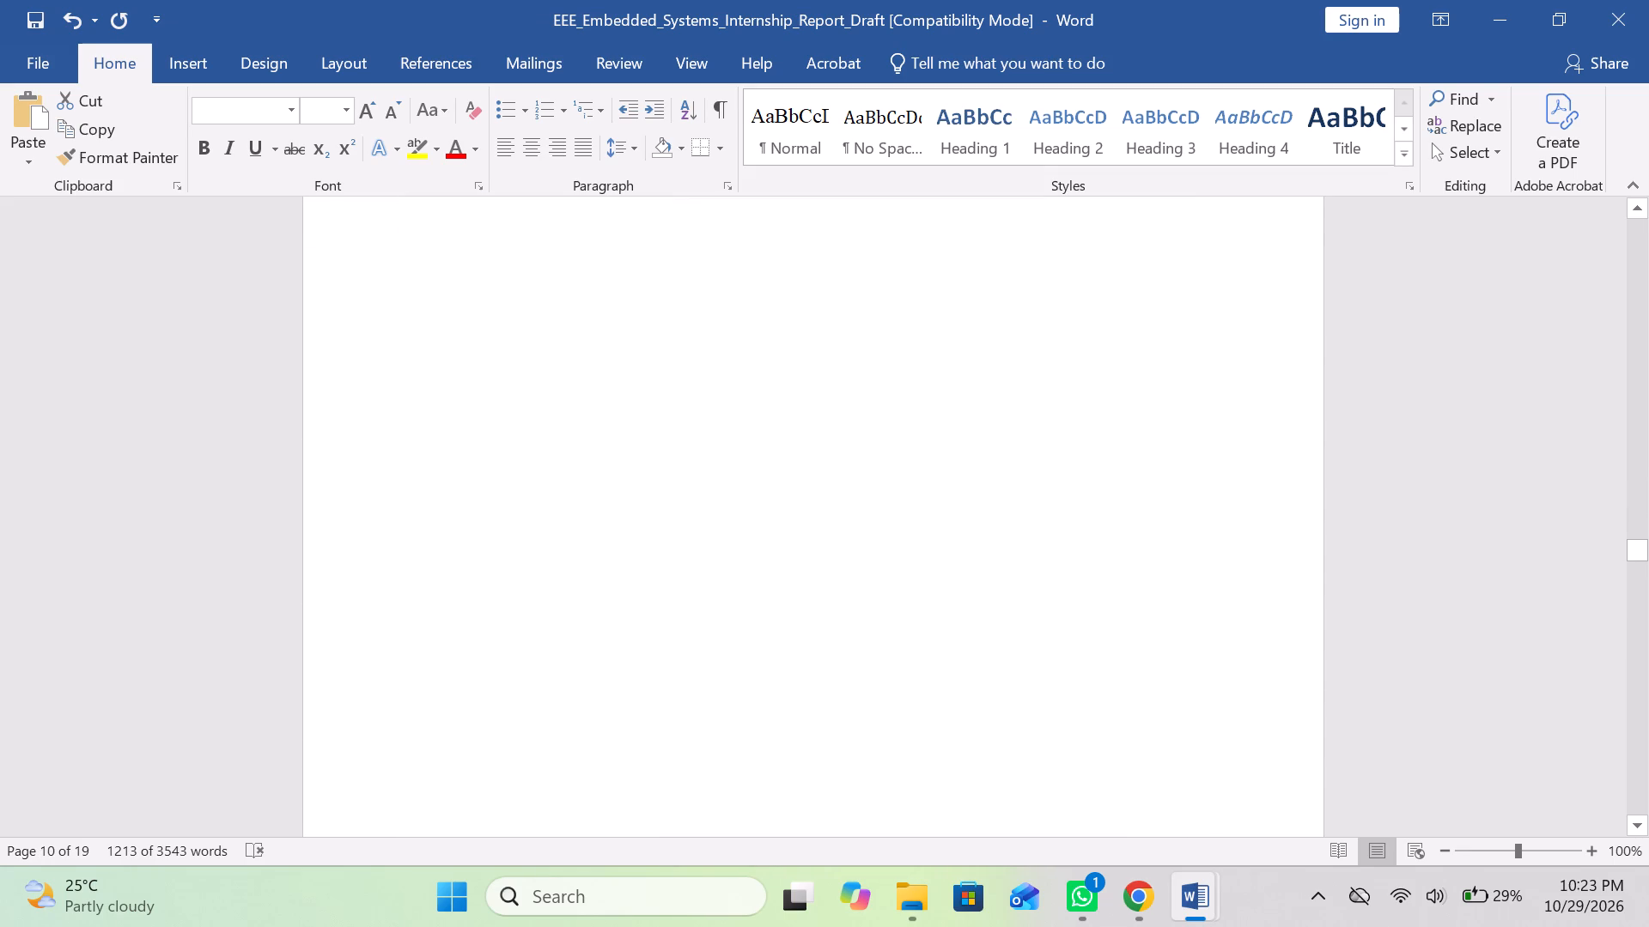
scroll(1165, 471, down, 4)
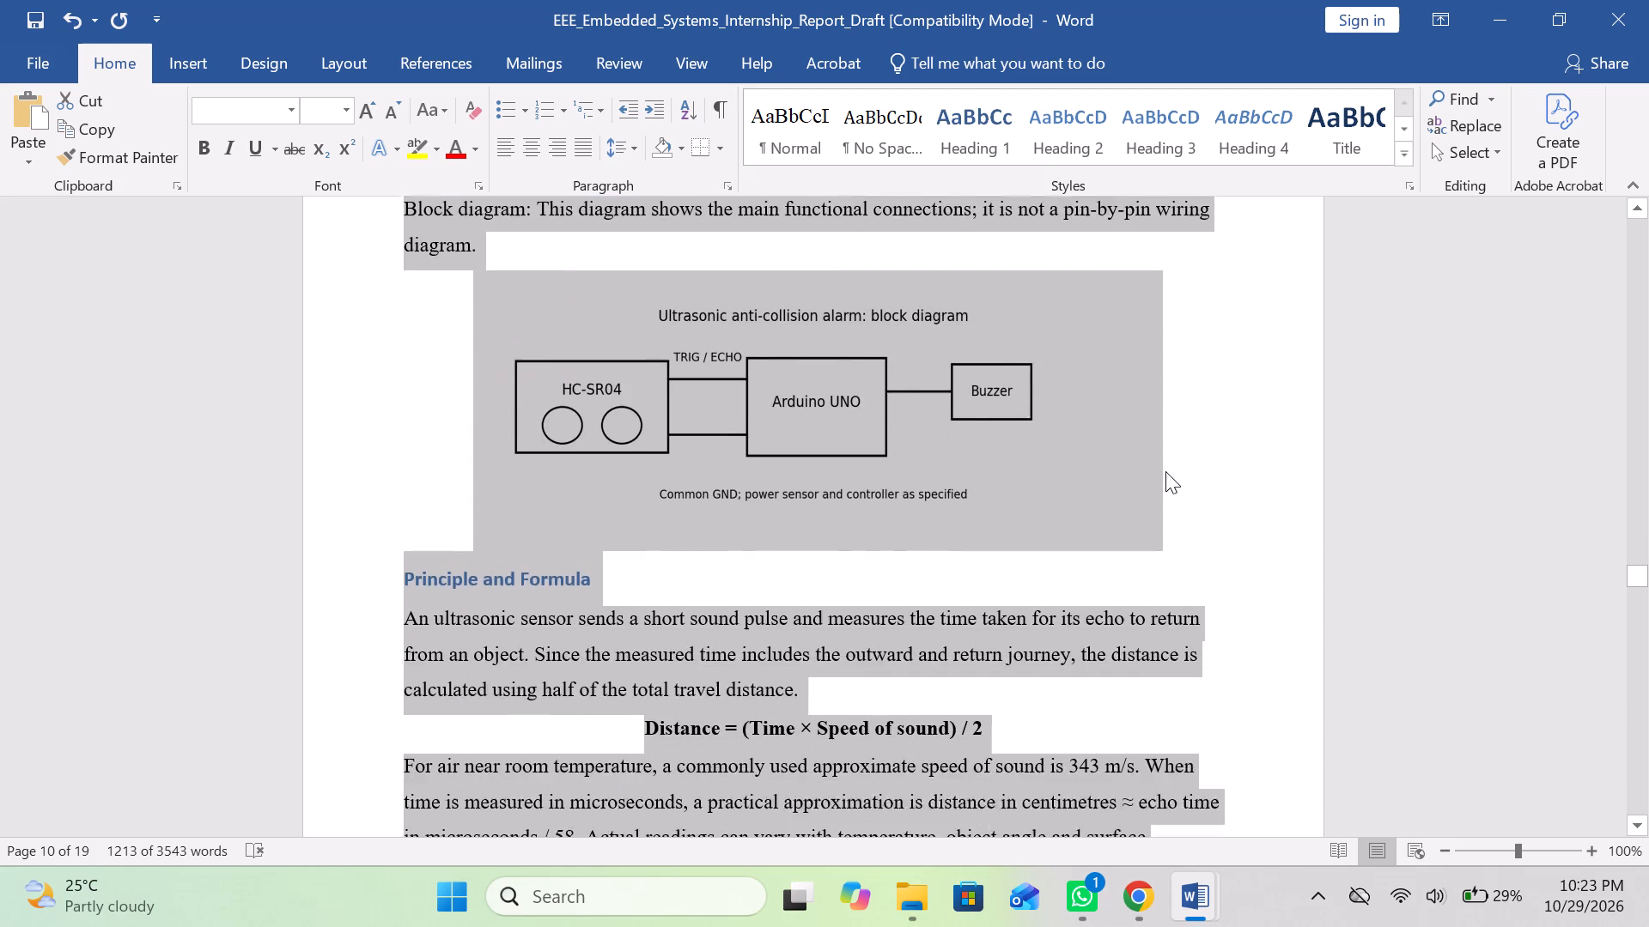
scroll(1165, 471, down, 3)
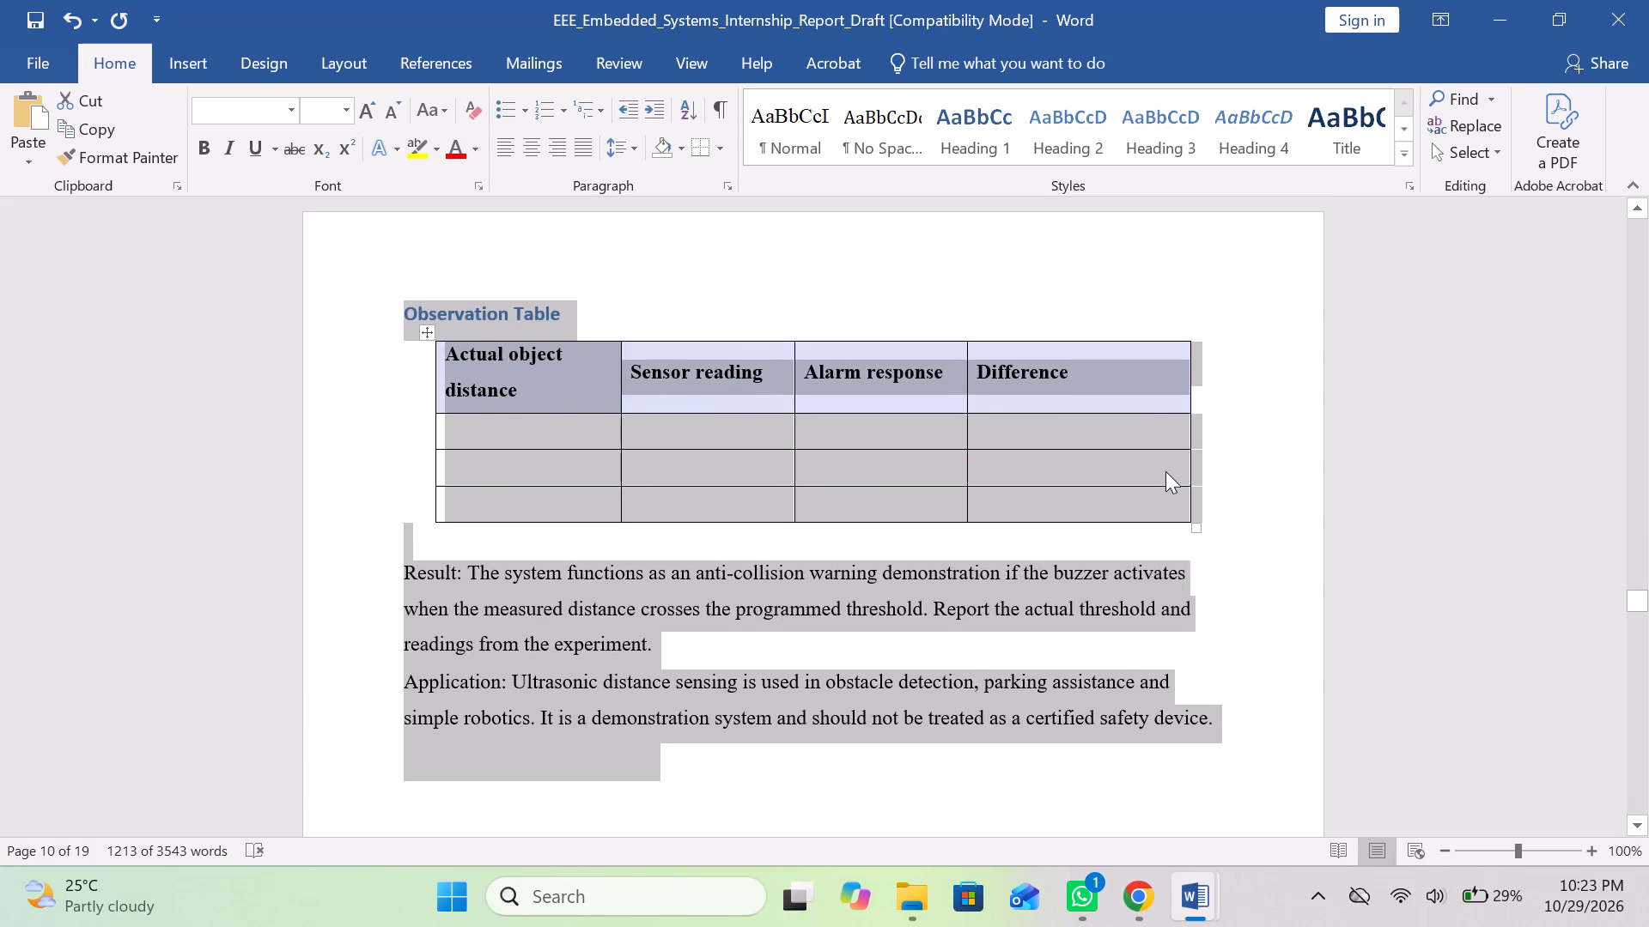
scroll(1165, 471, down, 5)
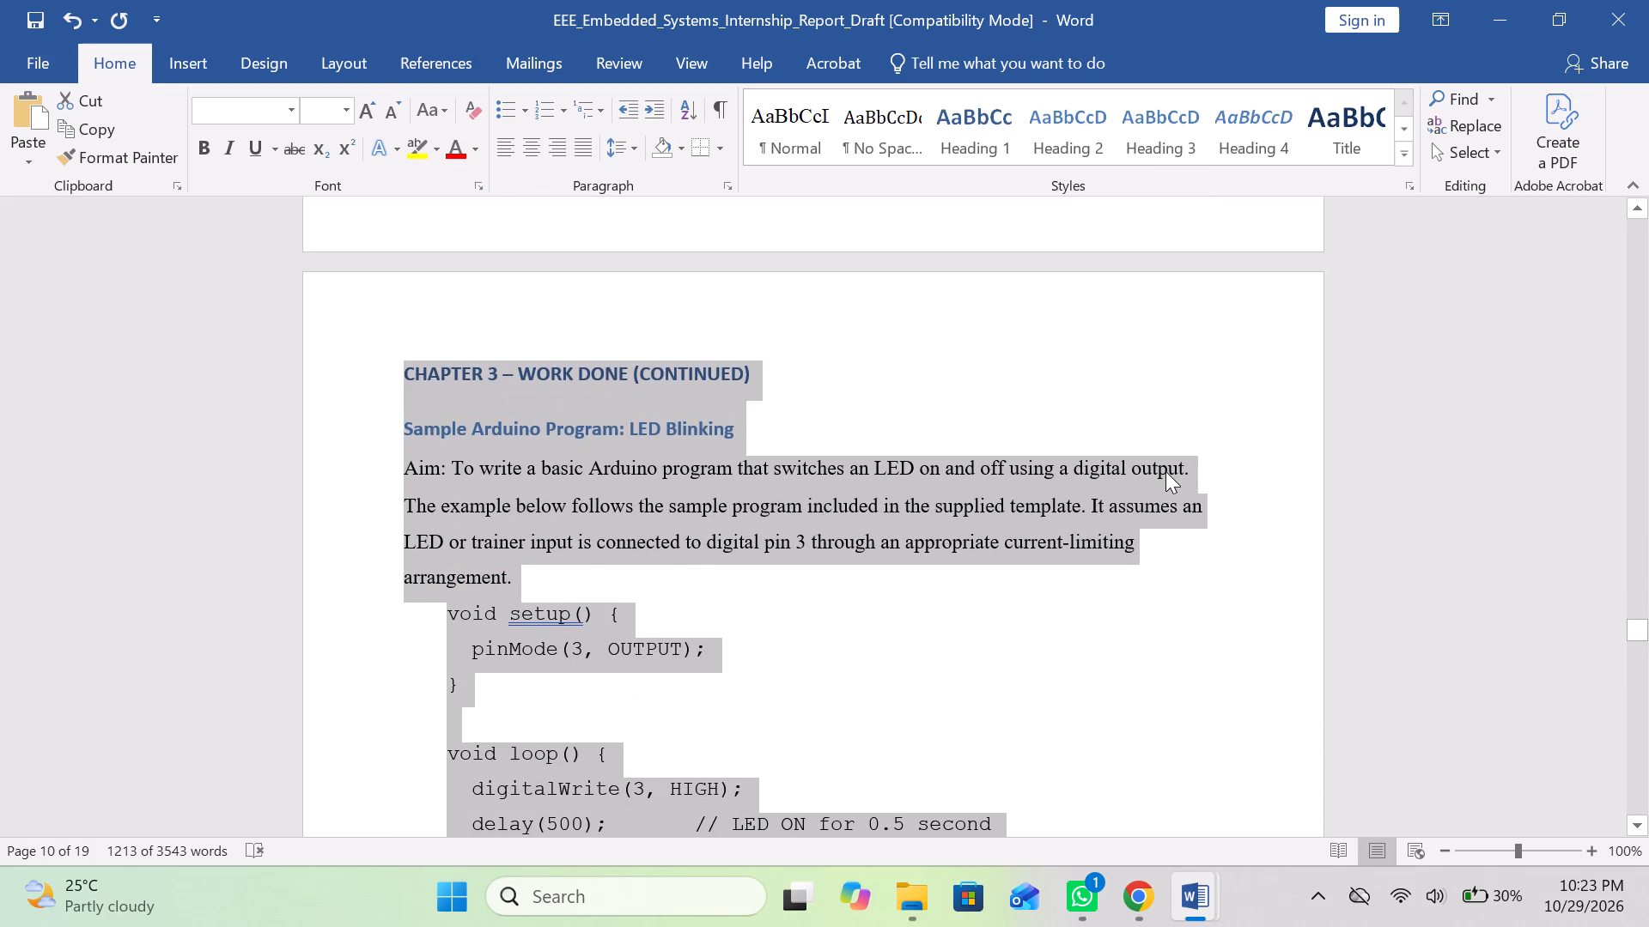
scroll(1165, 471, down, 1)
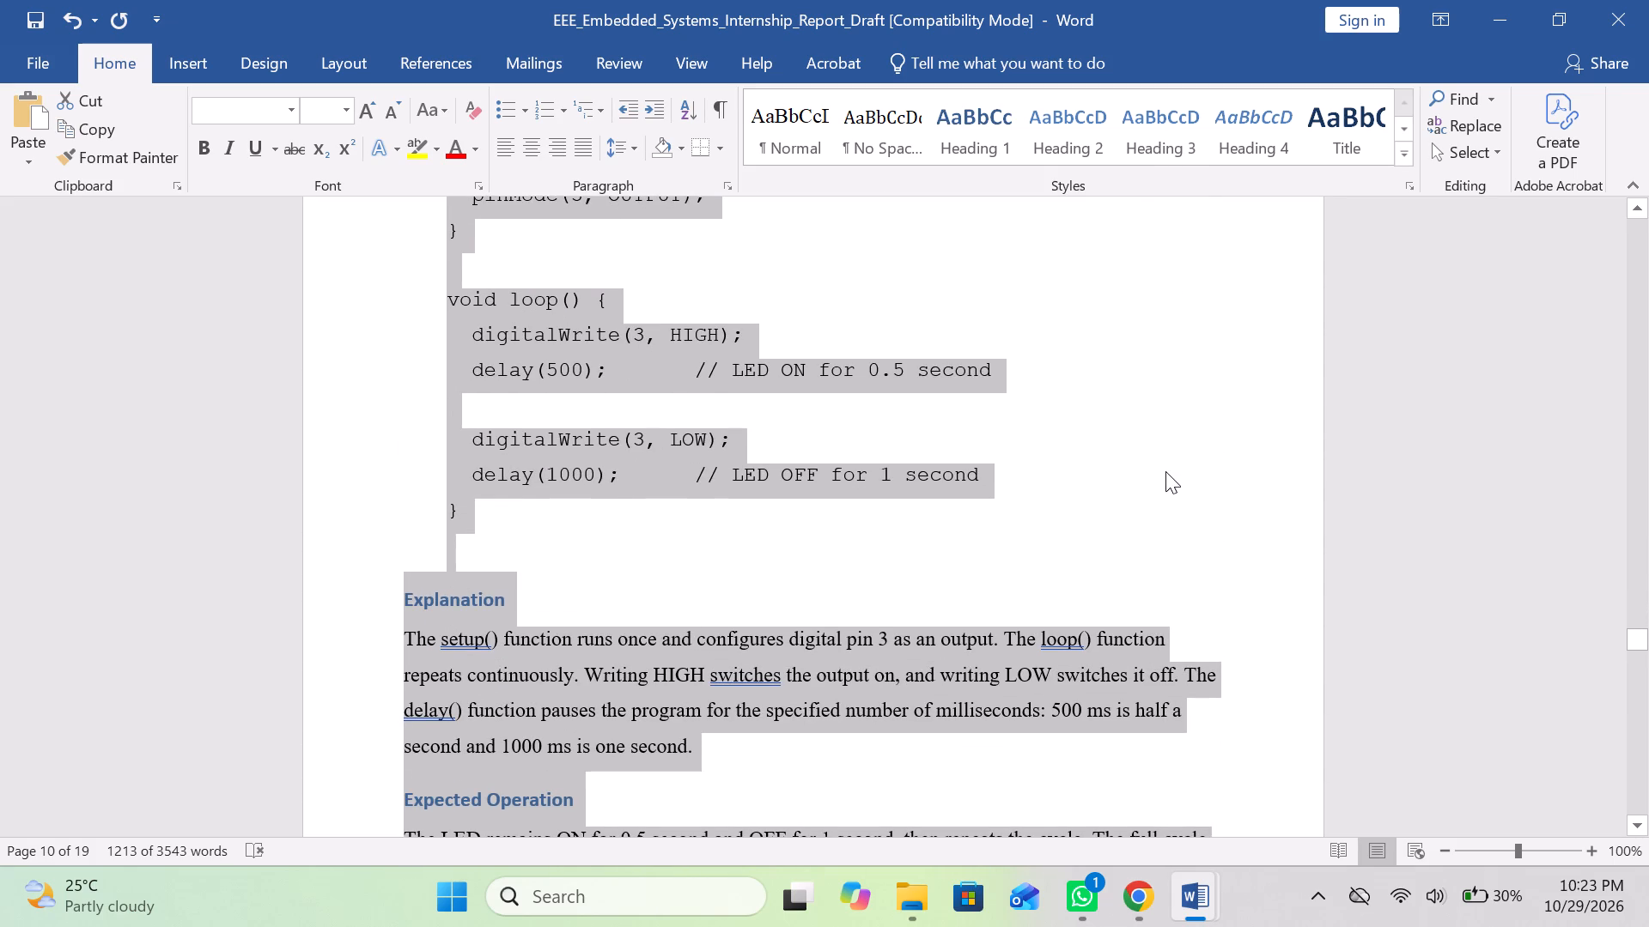
scroll(1163, 414, down, 5)
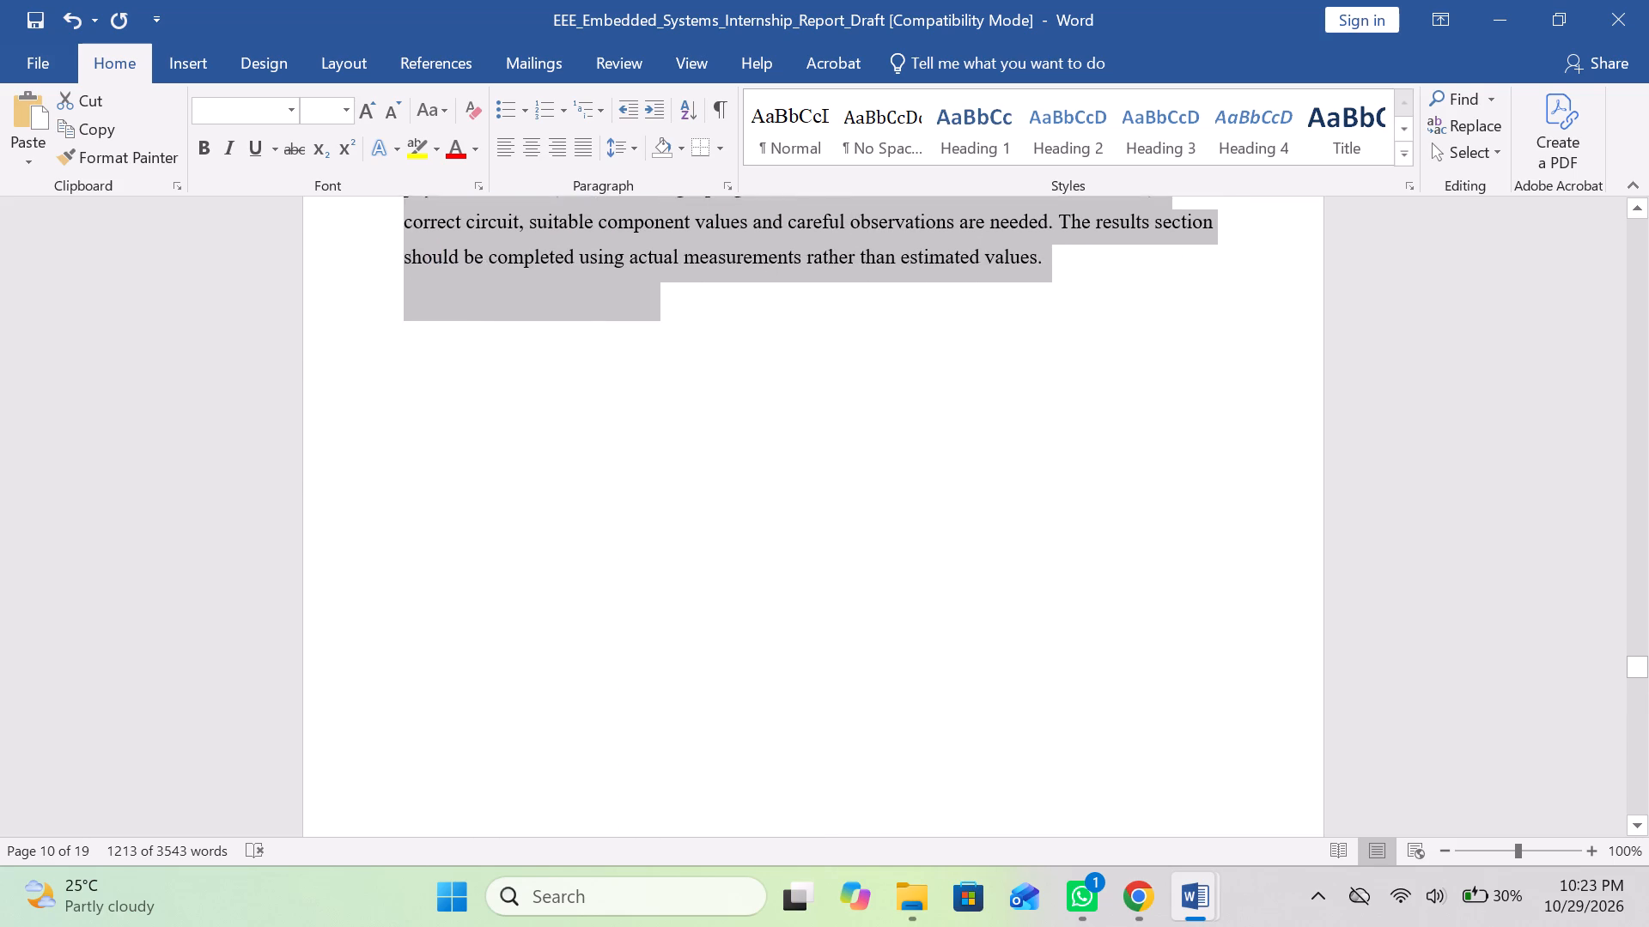
Set the font size of the LED Blinking program code, from void setup() through the loop's closing brace, to 9.
scroll(1163, 414, down, 3)
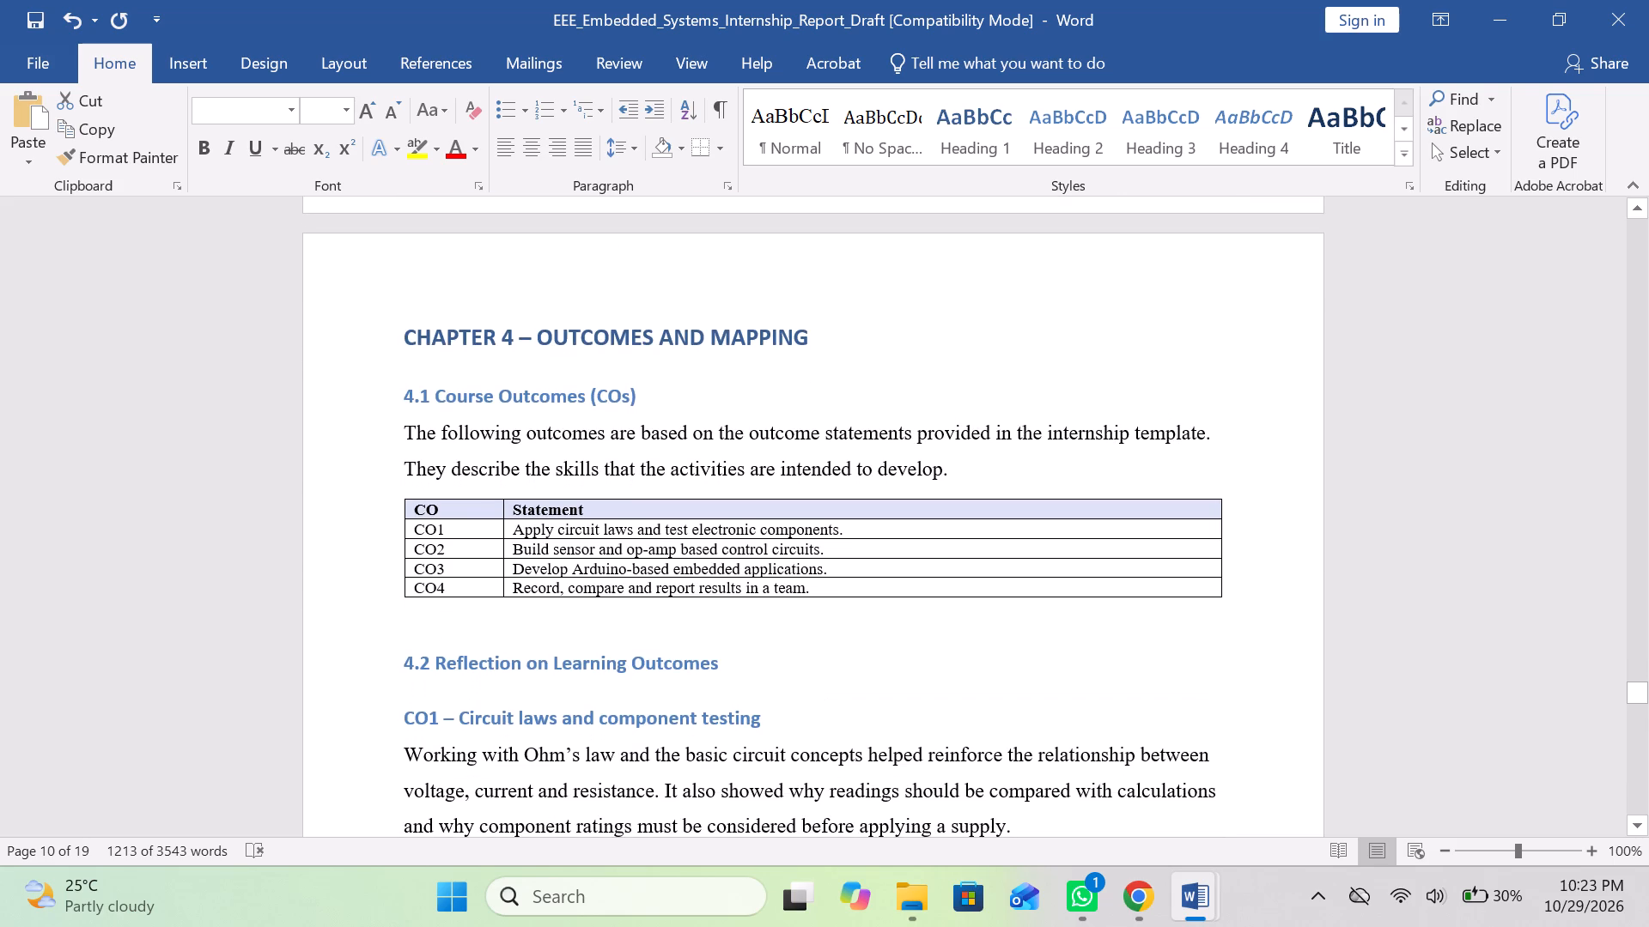
scroll(1163, 414, up, 8)
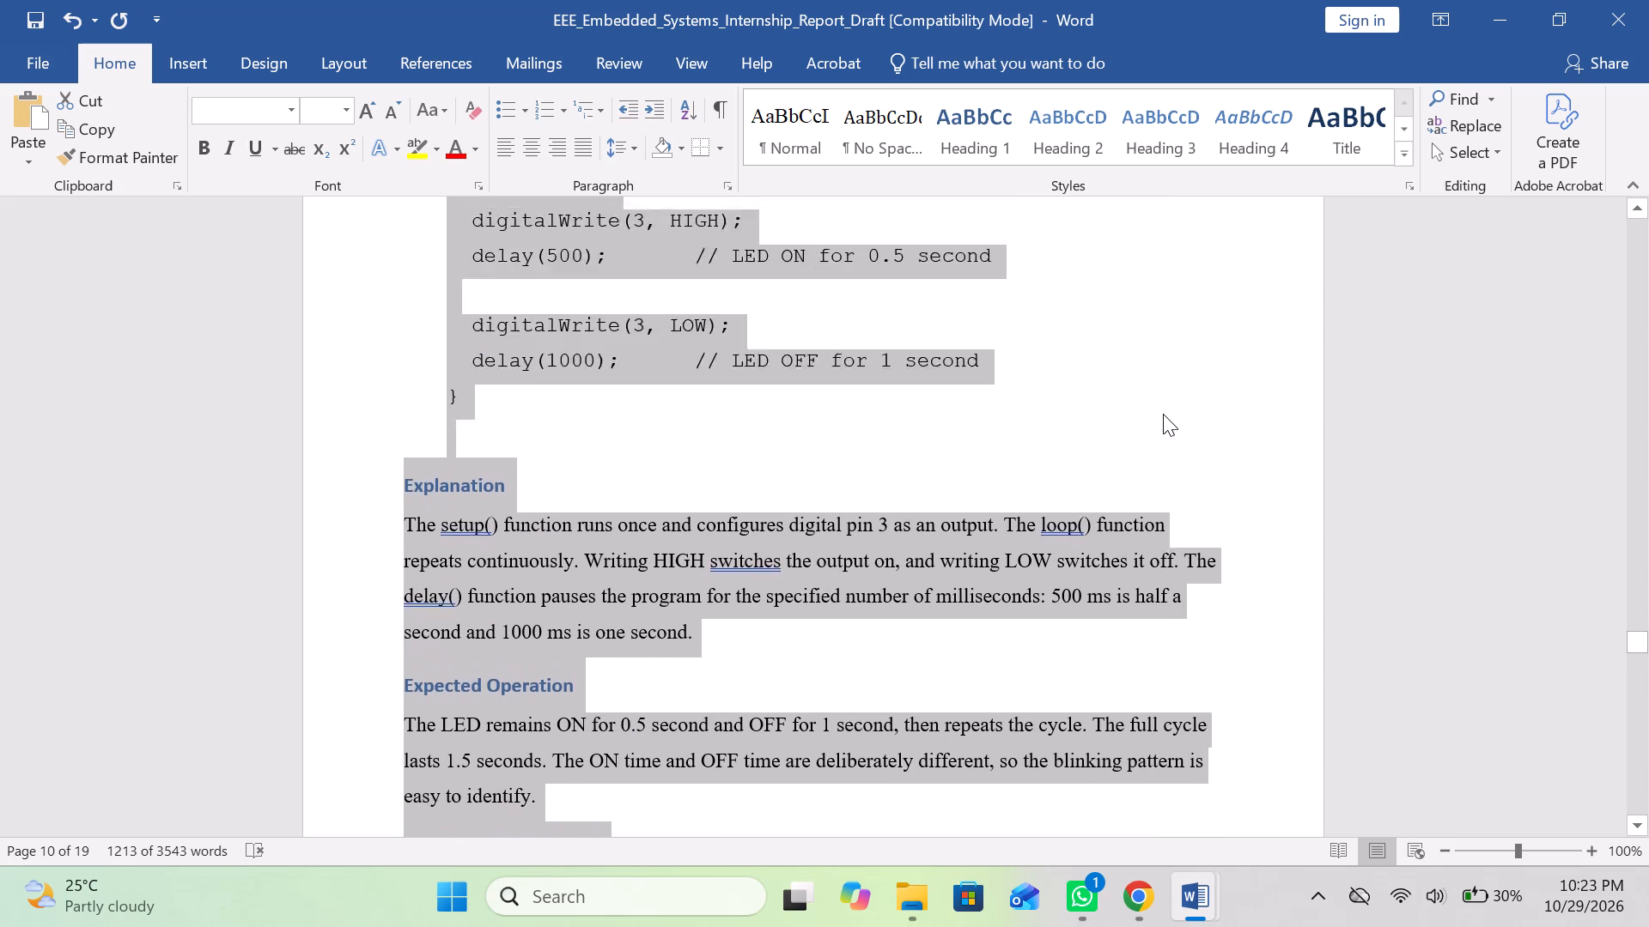
scroll(1163, 414, up, 1)
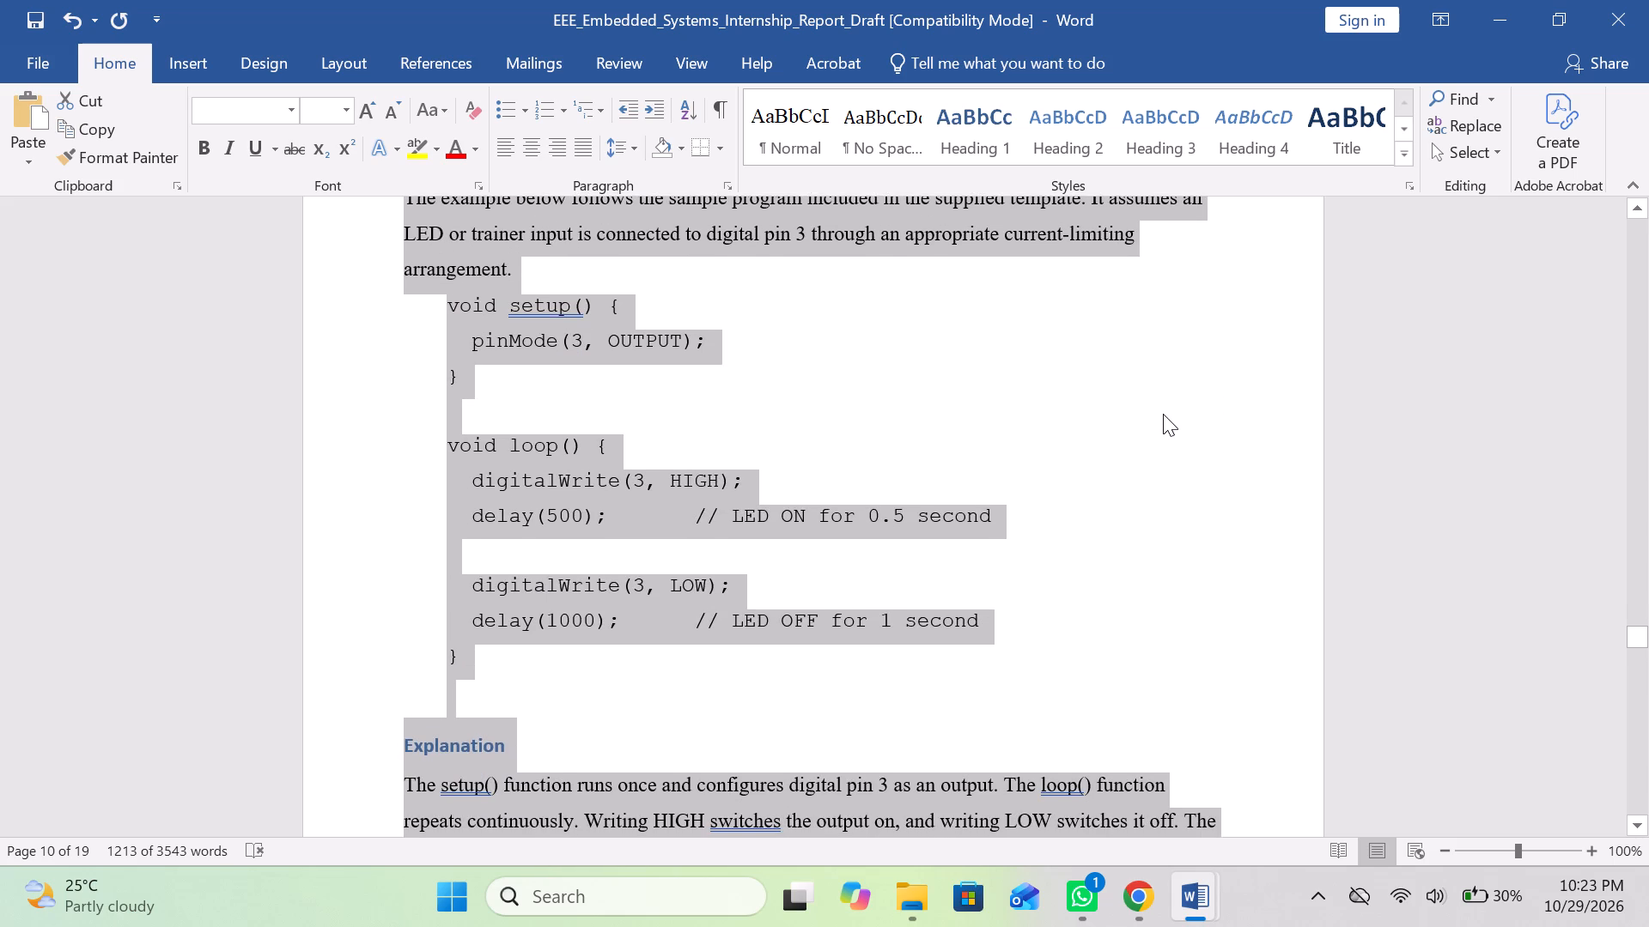
click(1417, 406)
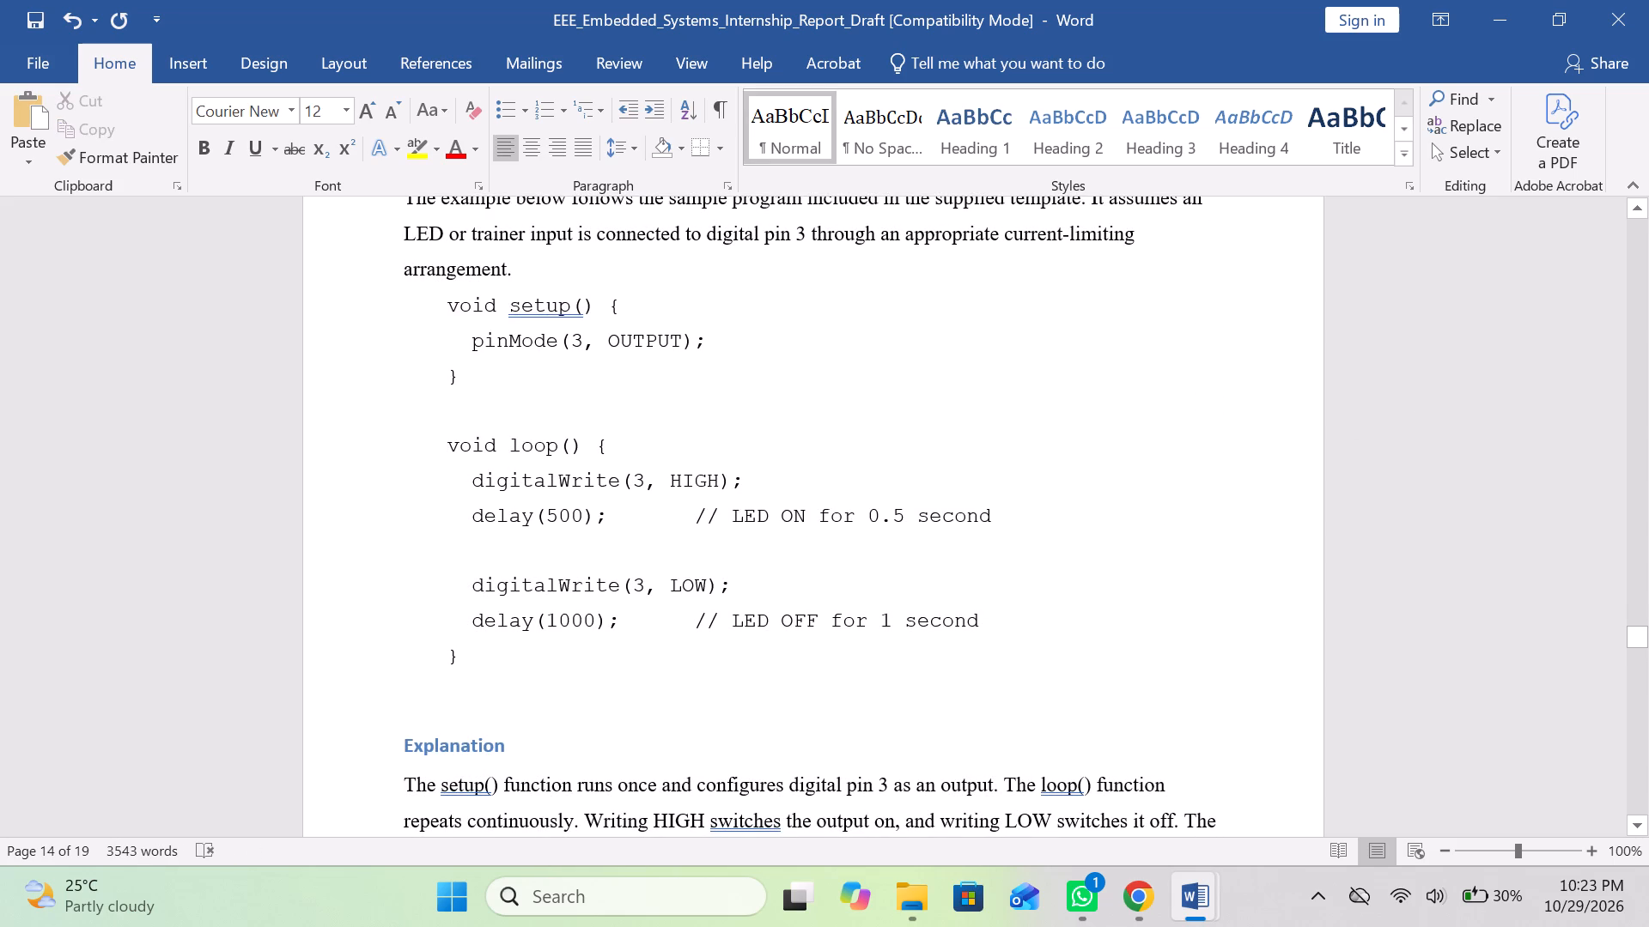
drag(444, 300, 1028, 633)
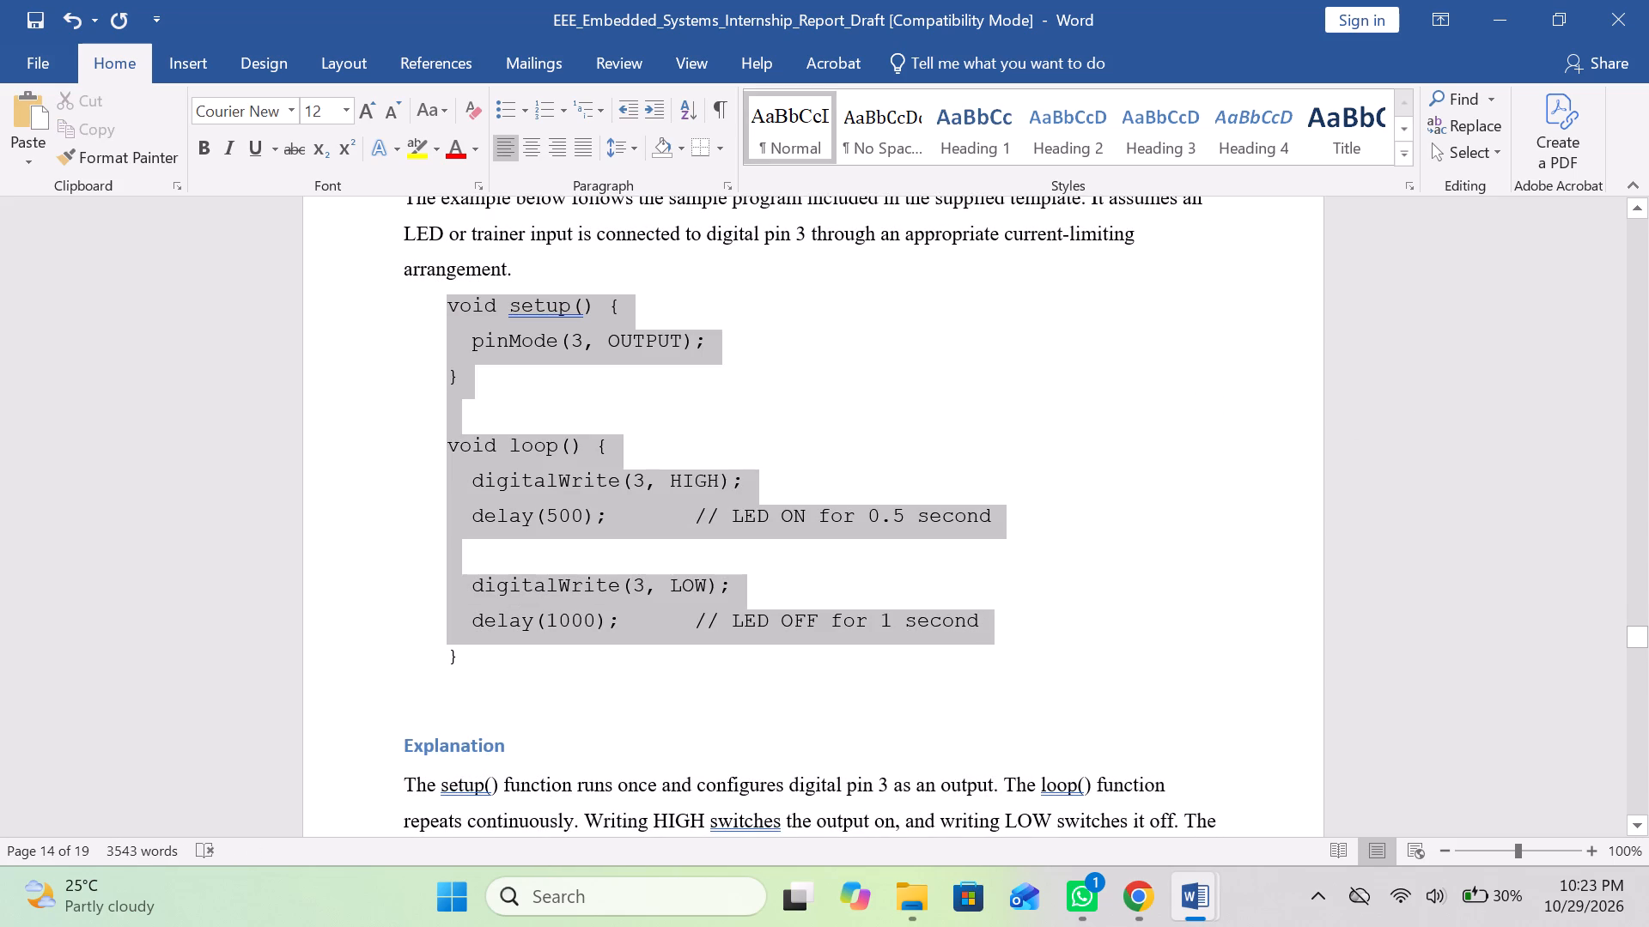
drag(1028, 633, 1044, 672)
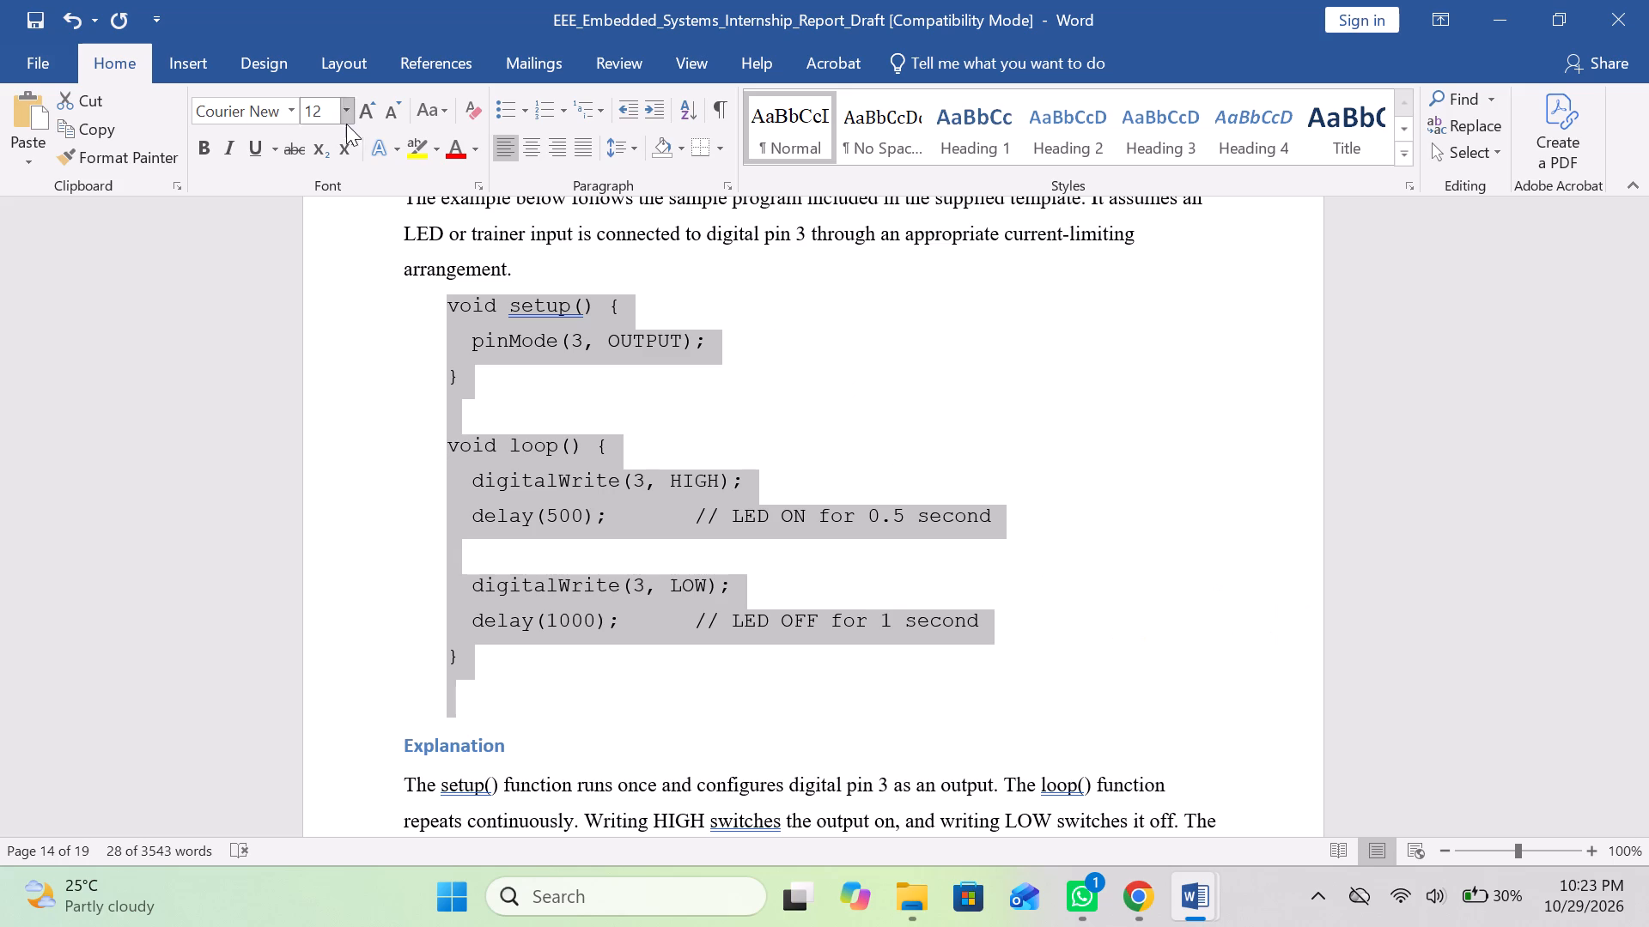
click(346, 119)
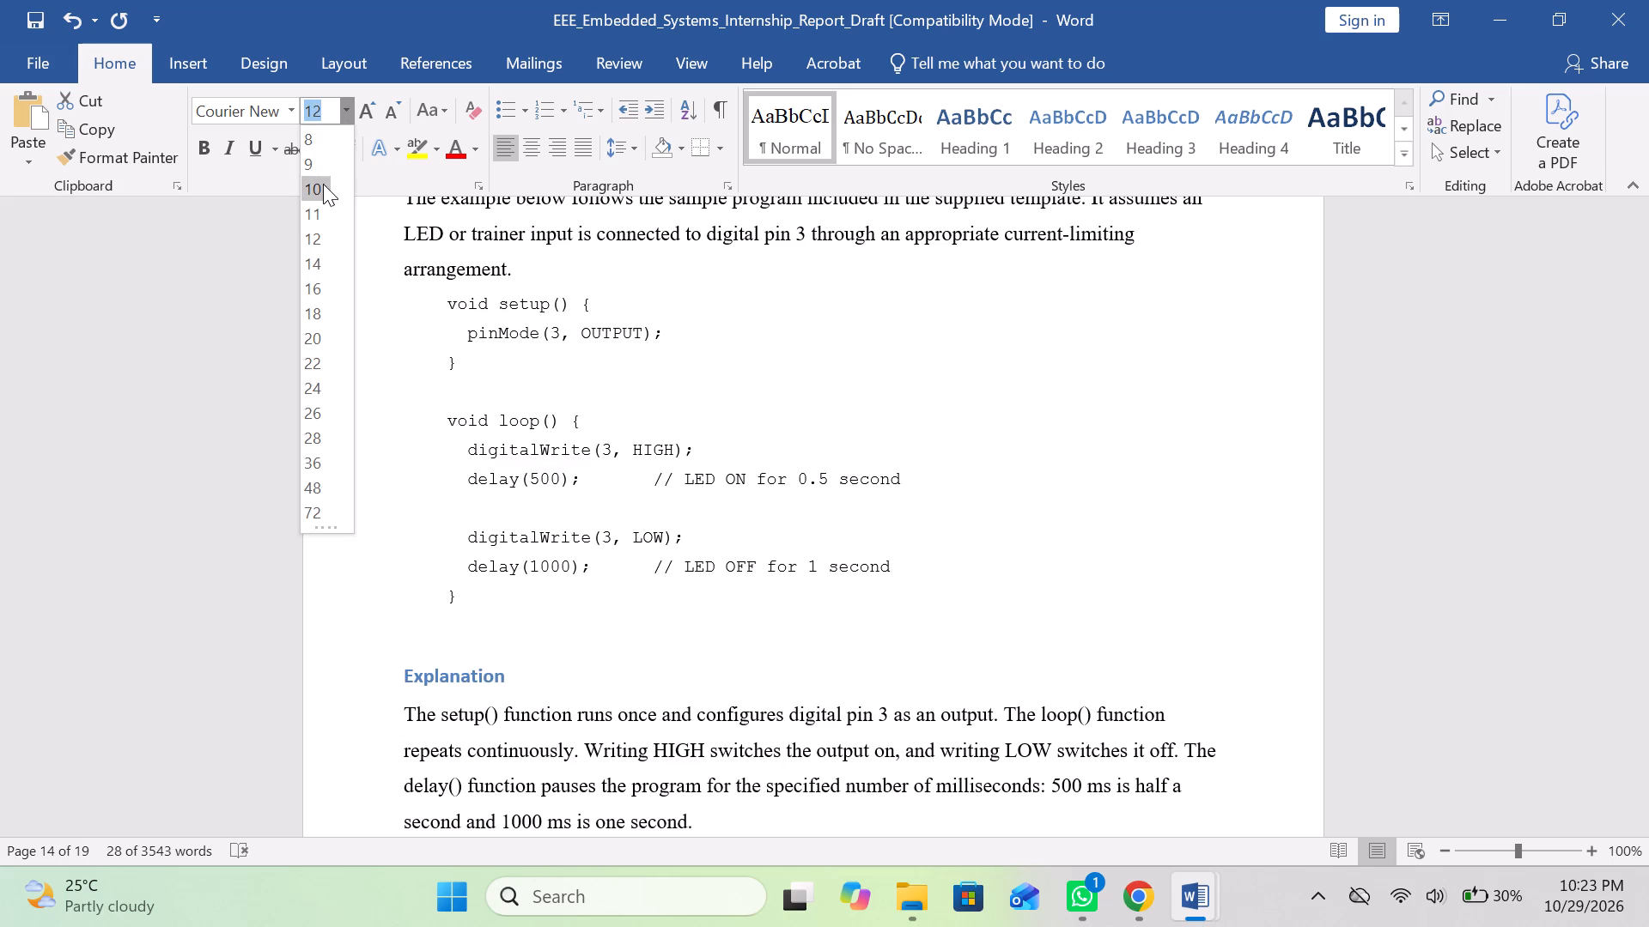
click(326, 160)
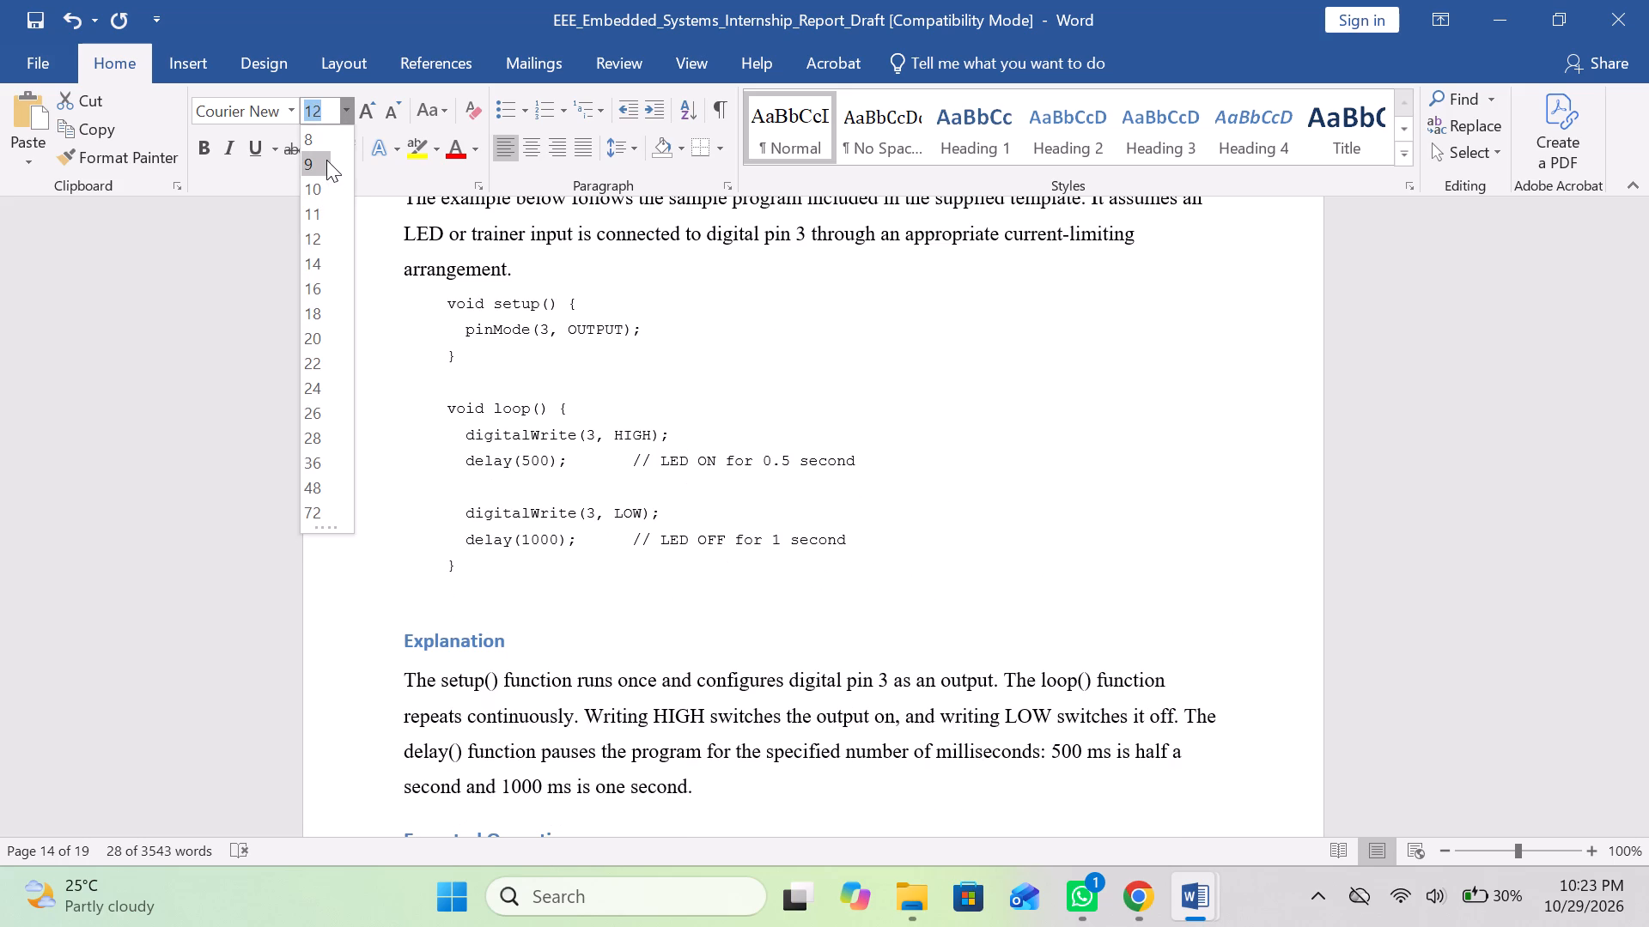
click(1324, 470)
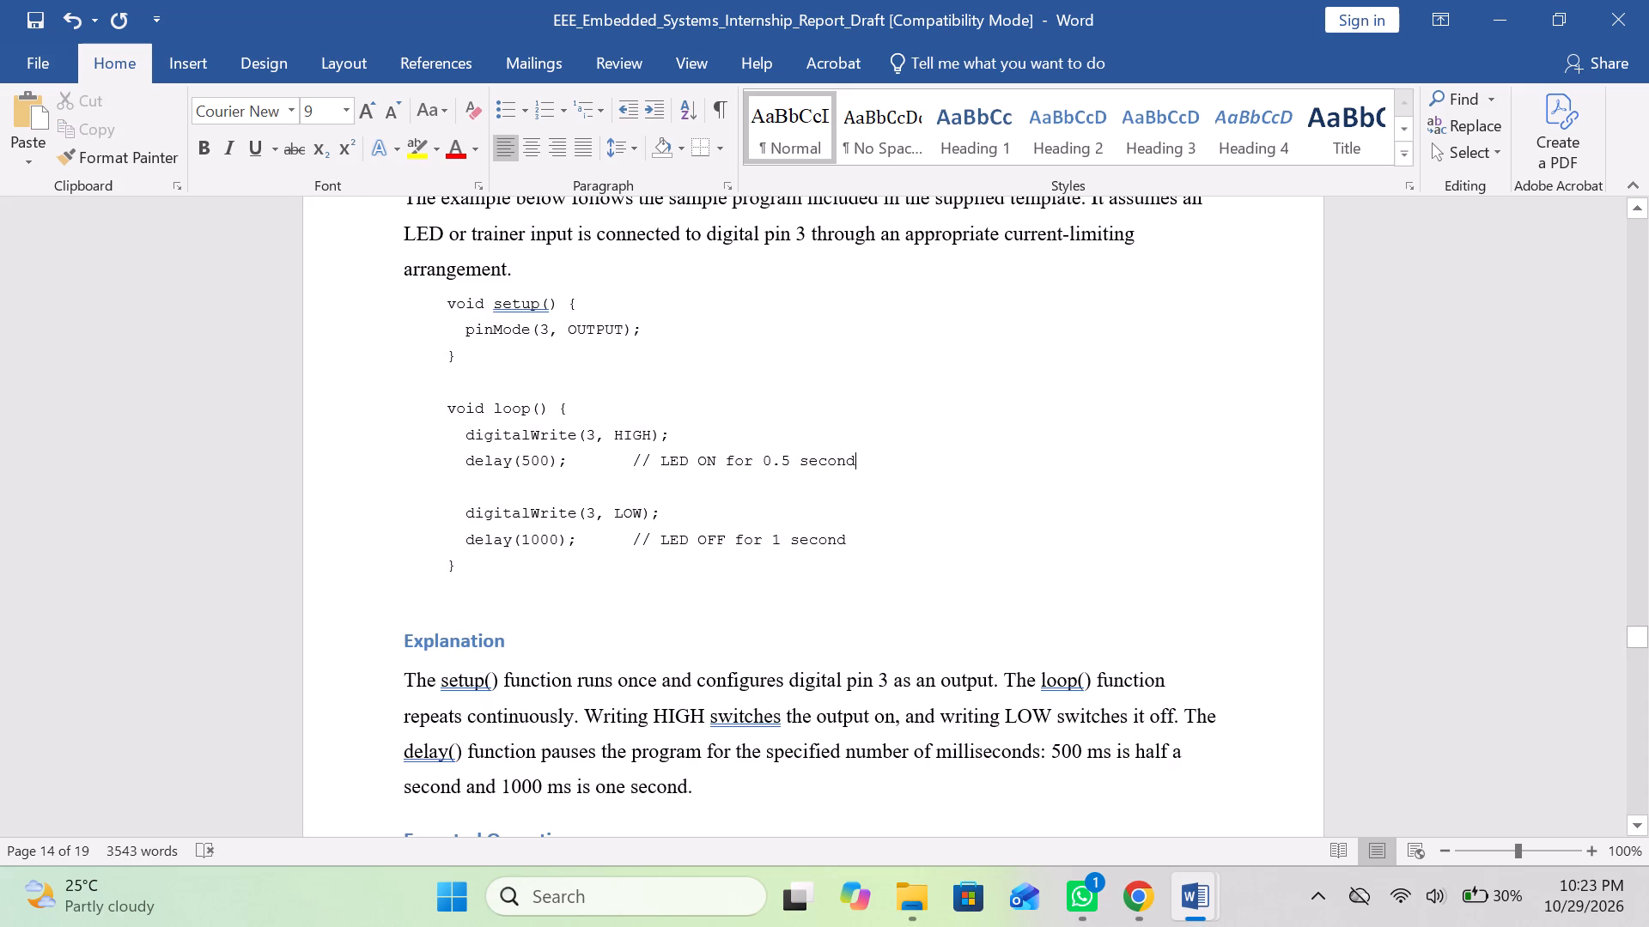
Check the layout from the end of Chapter 3 through Chapter 4's course outcomes table and the CO1 and CO2 reflections.
scroll(1144, 491, down, 7)
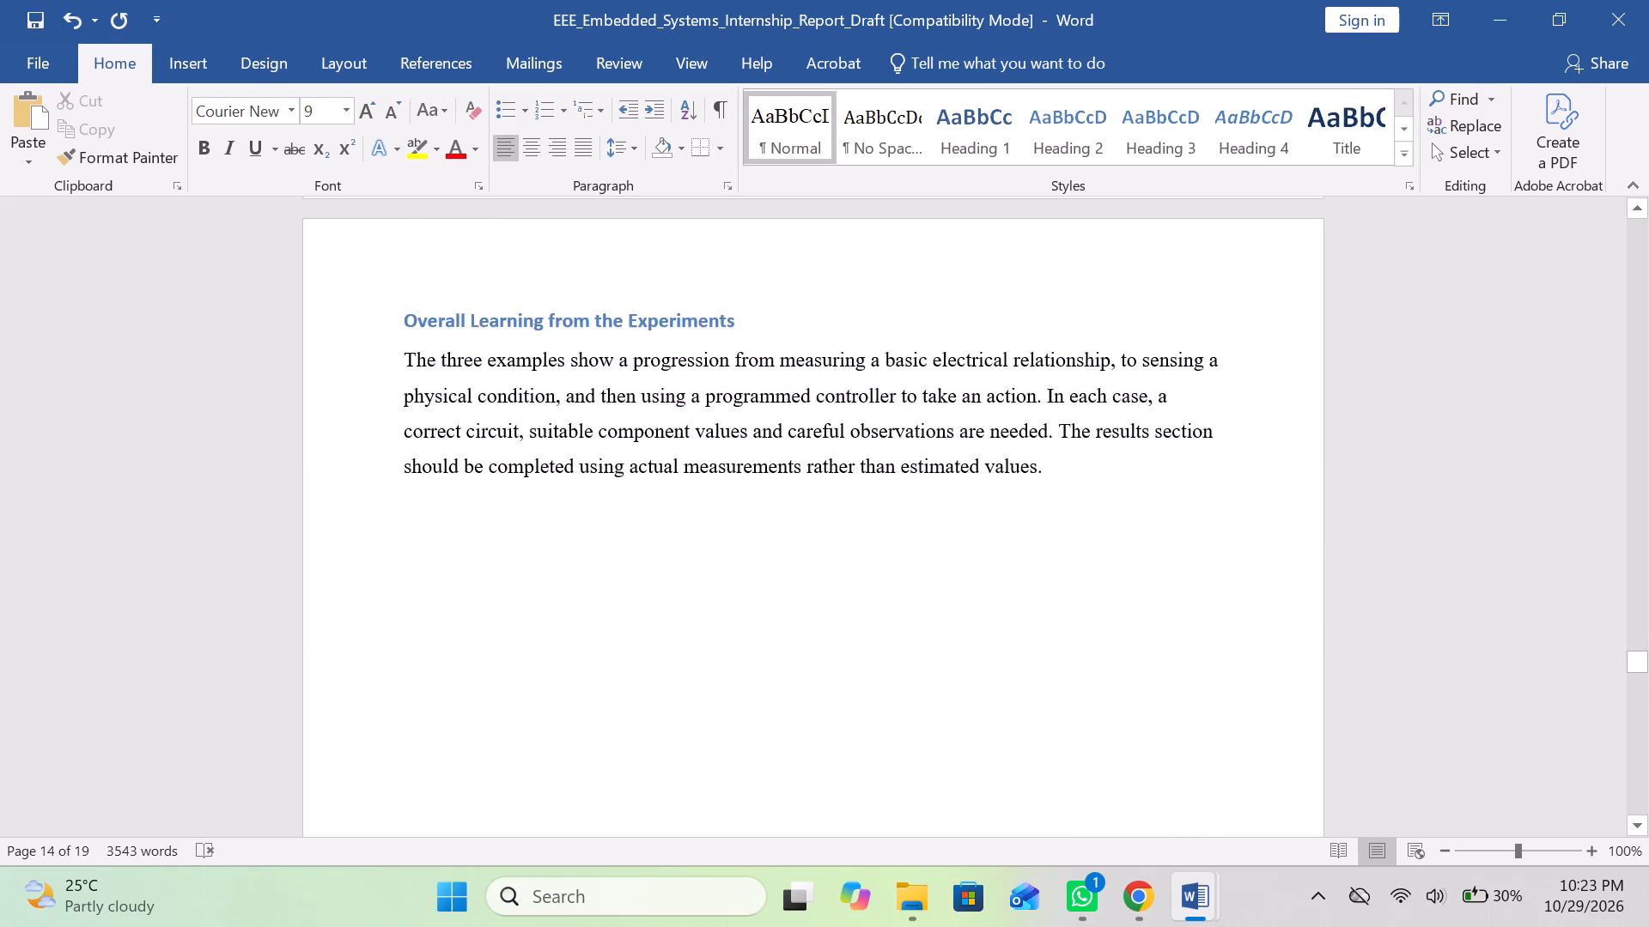
scroll(1144, 491, down, 5)
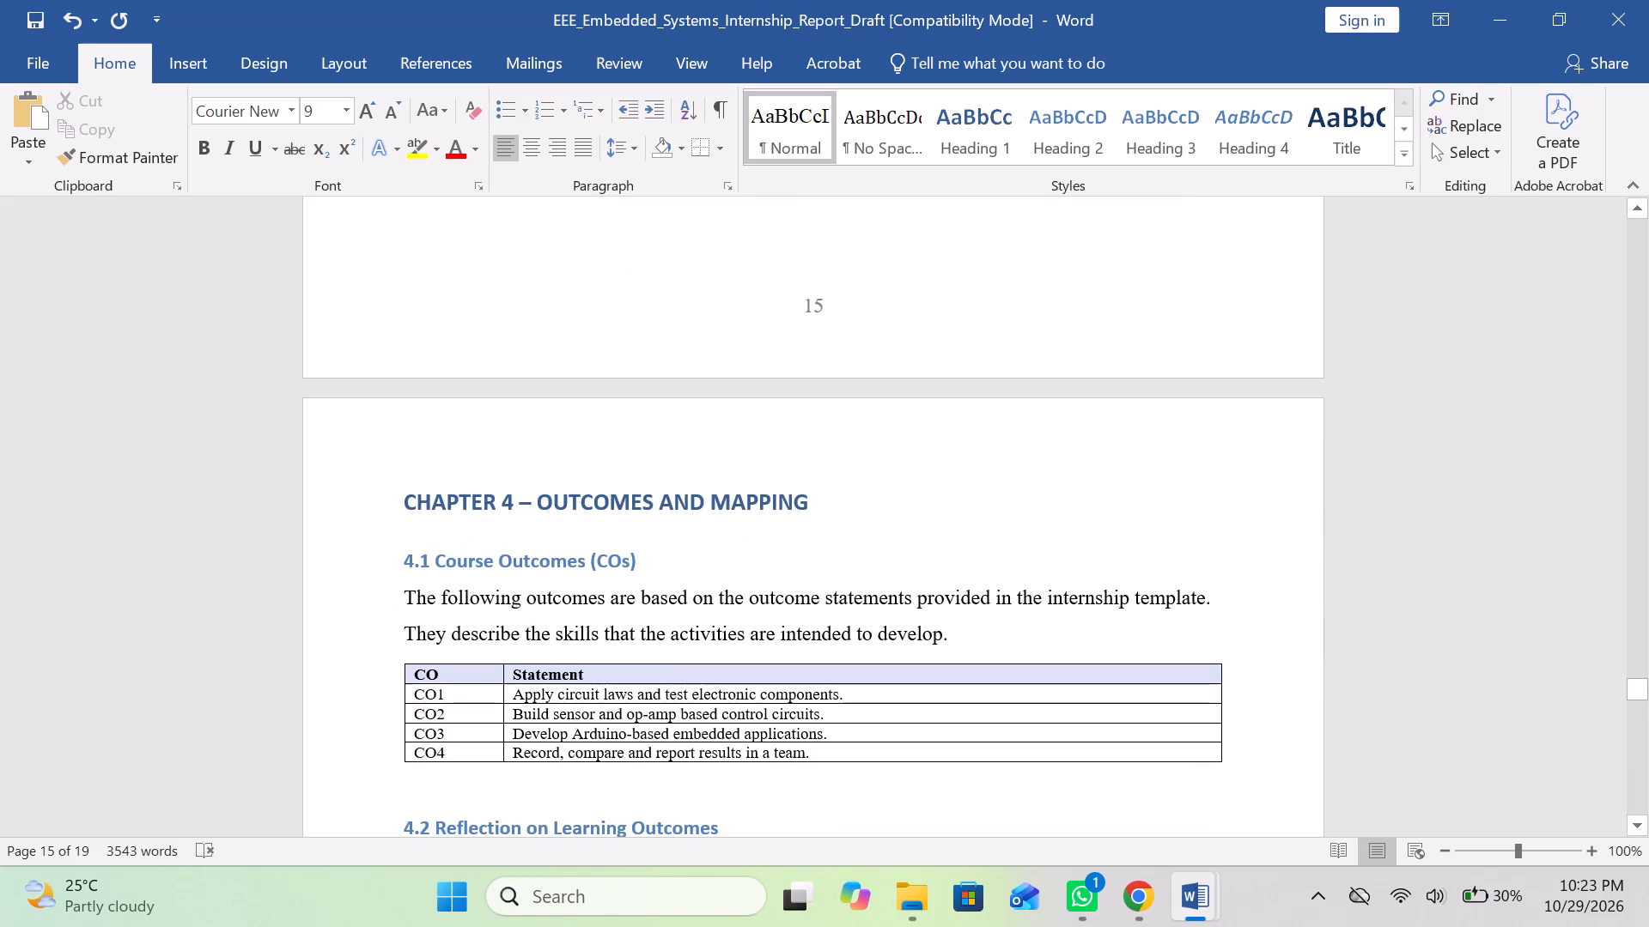
scroll(1144, 491, down, 1)
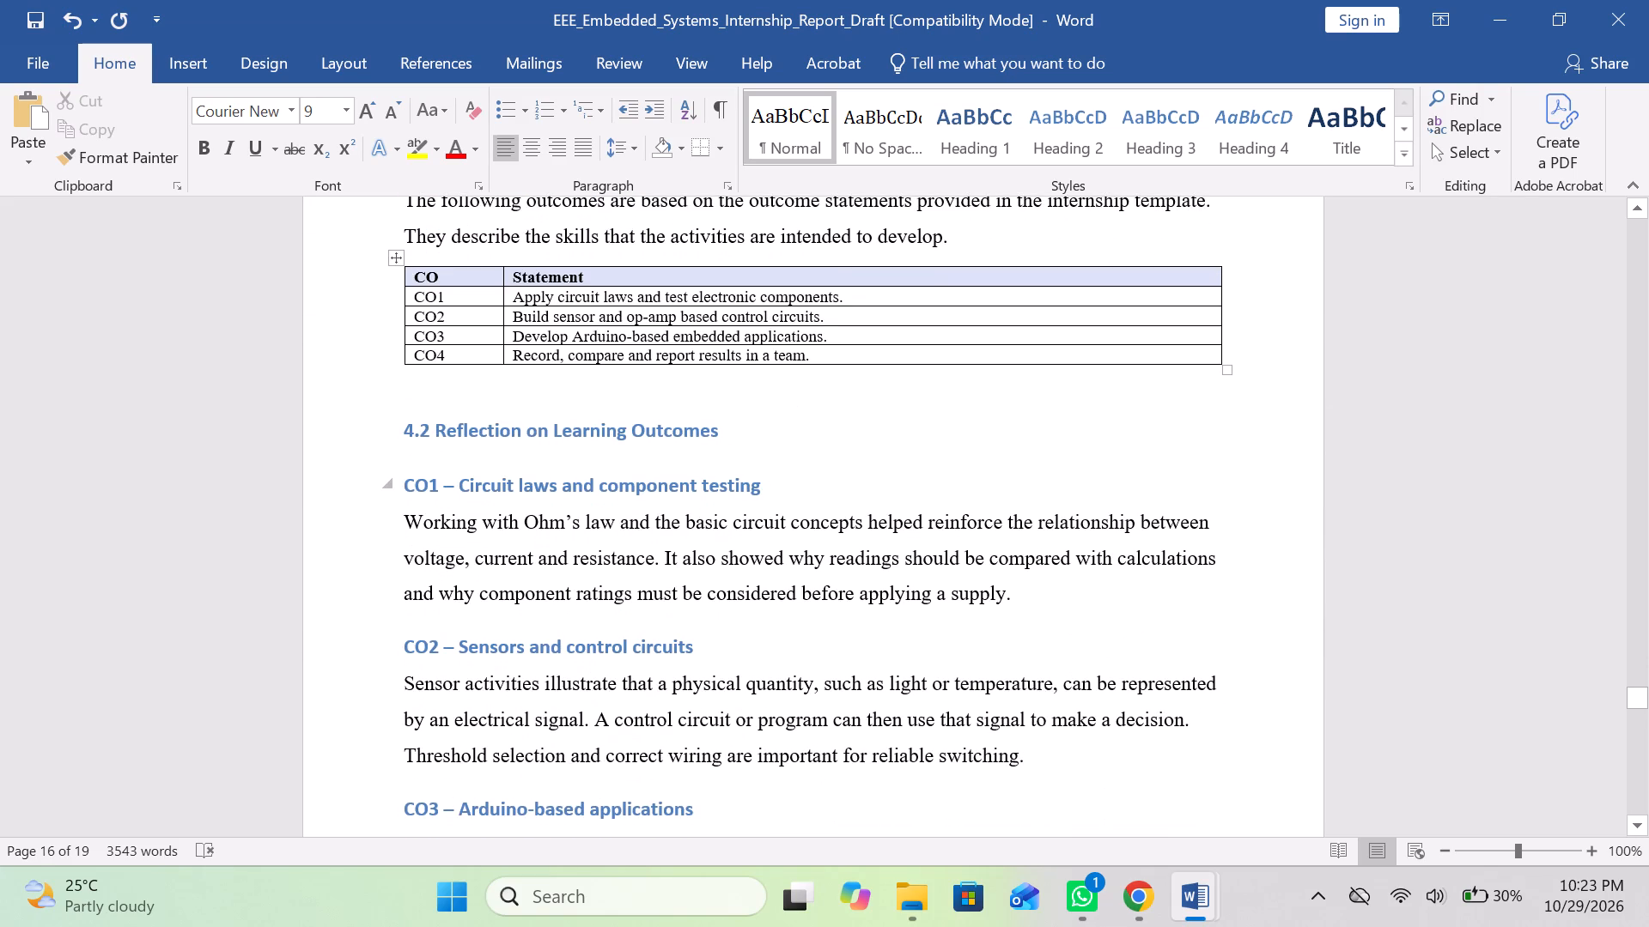
click(1173, 472)
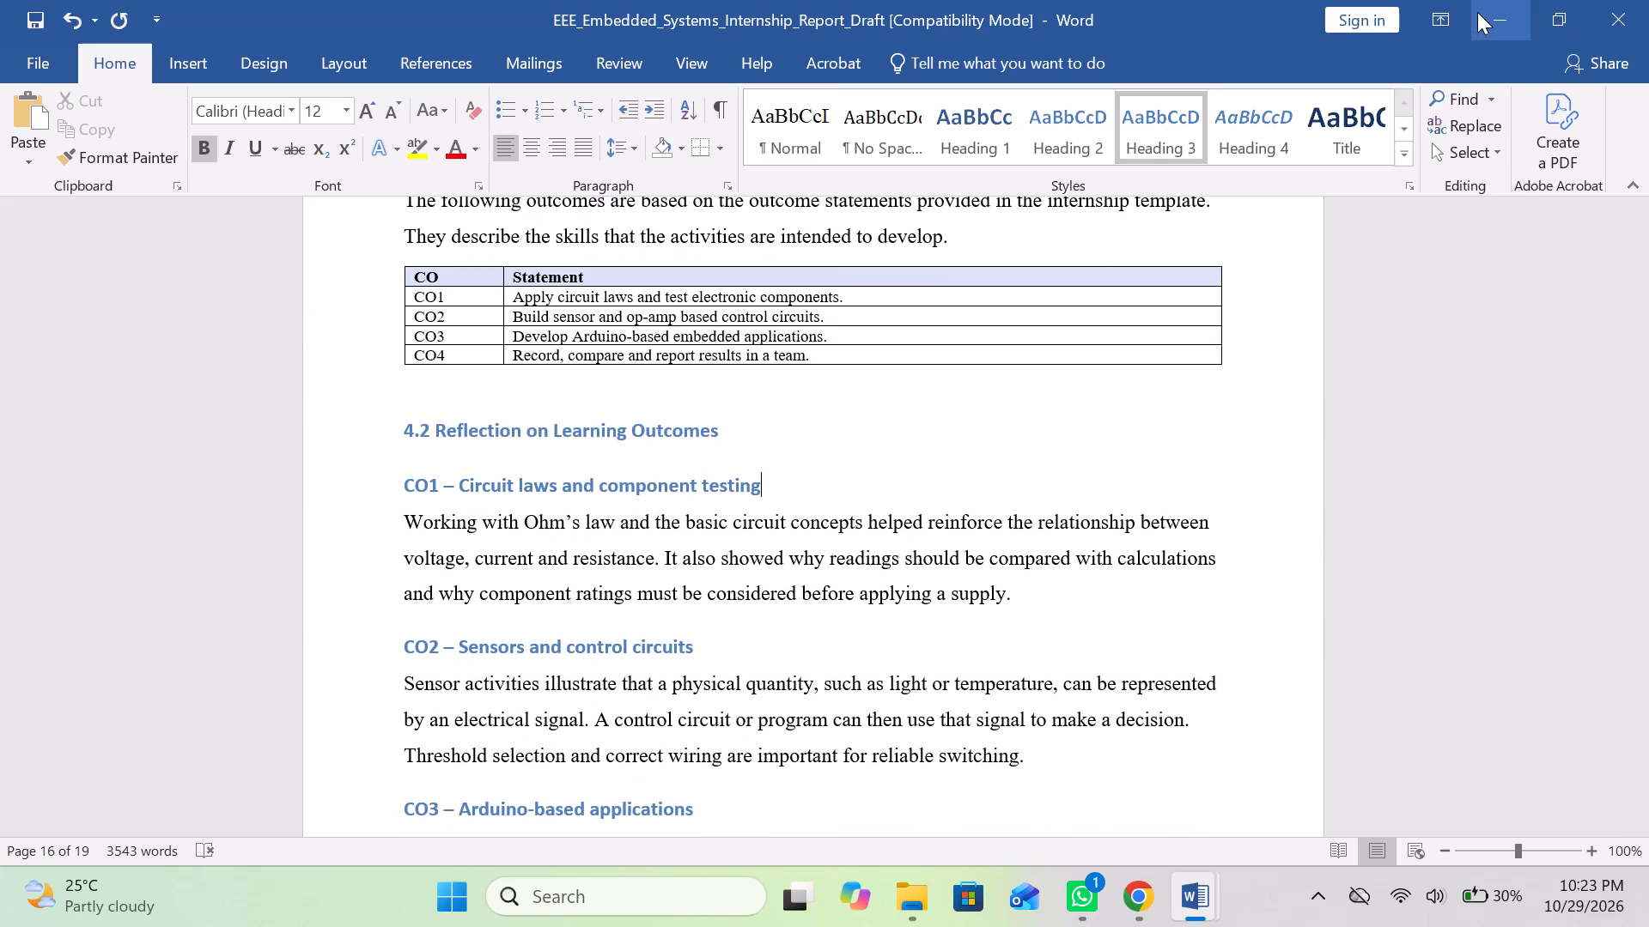
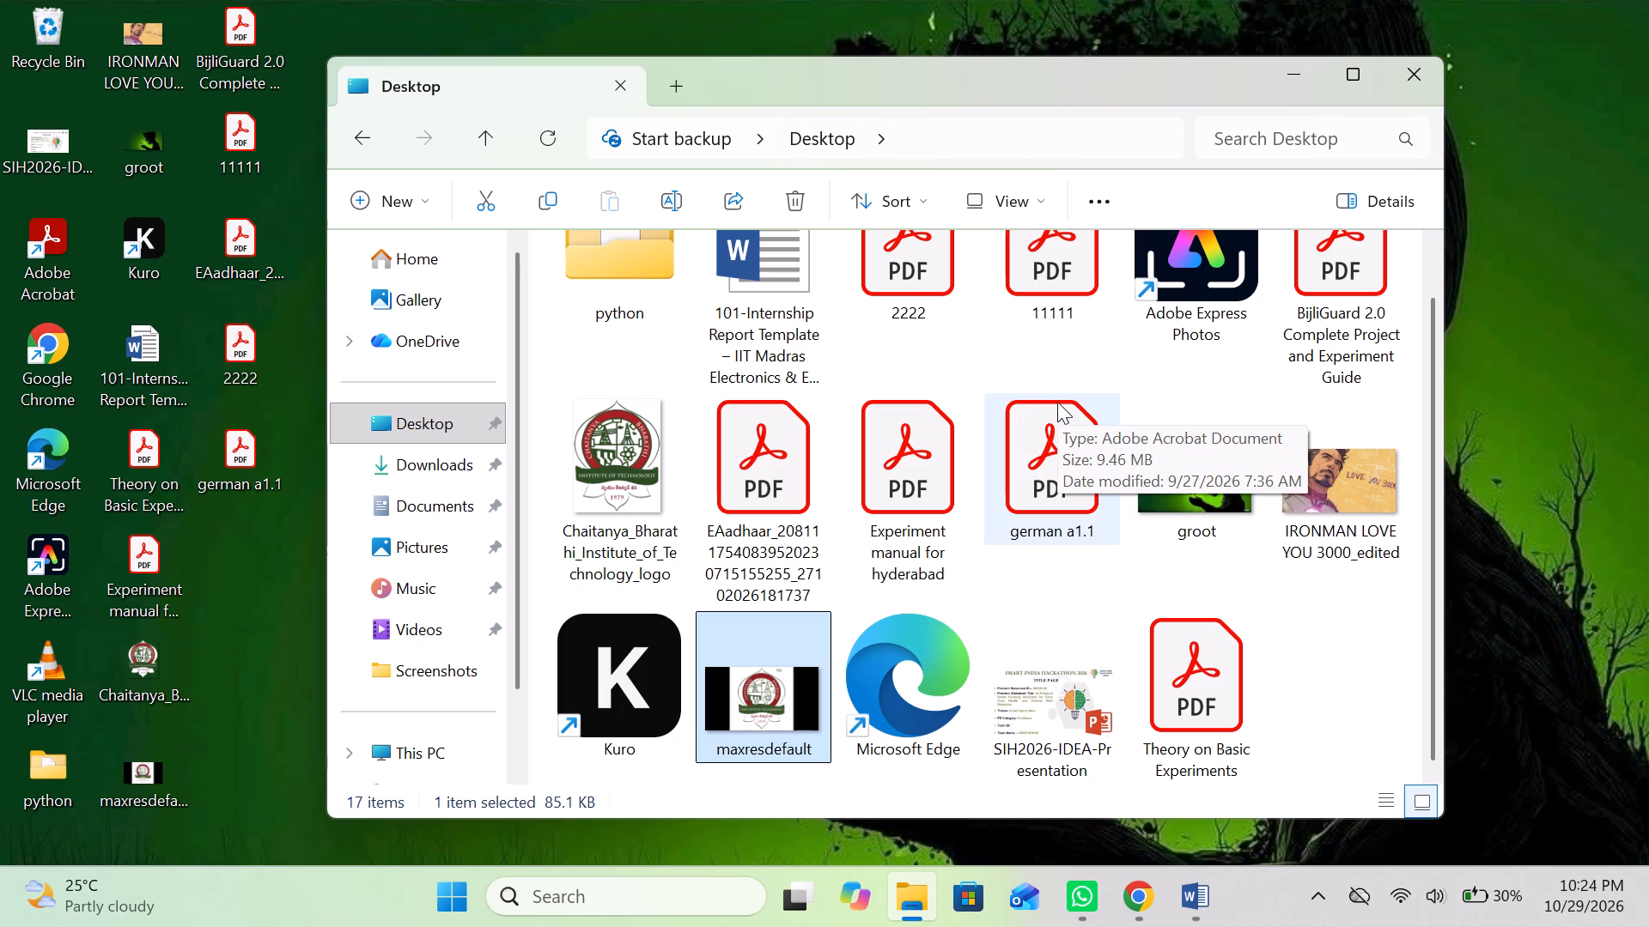
Open the EEE_Embedded_Systems_Internship_Report_Draft document from the Downloads folder.
click(455, 469)
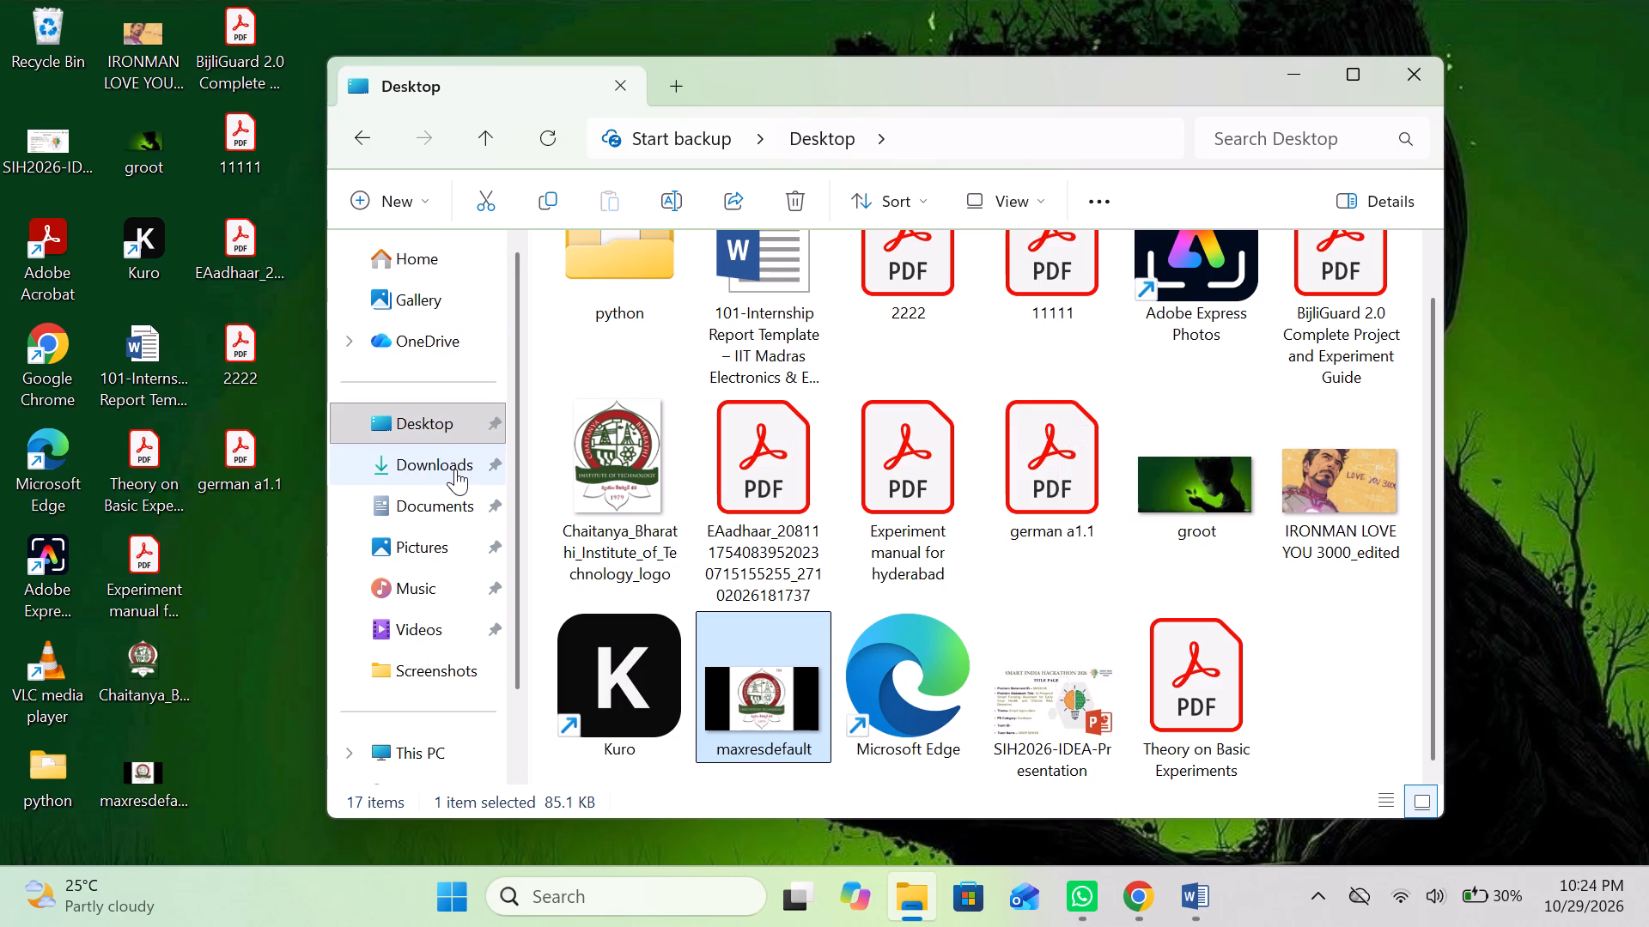
click(730, 330)
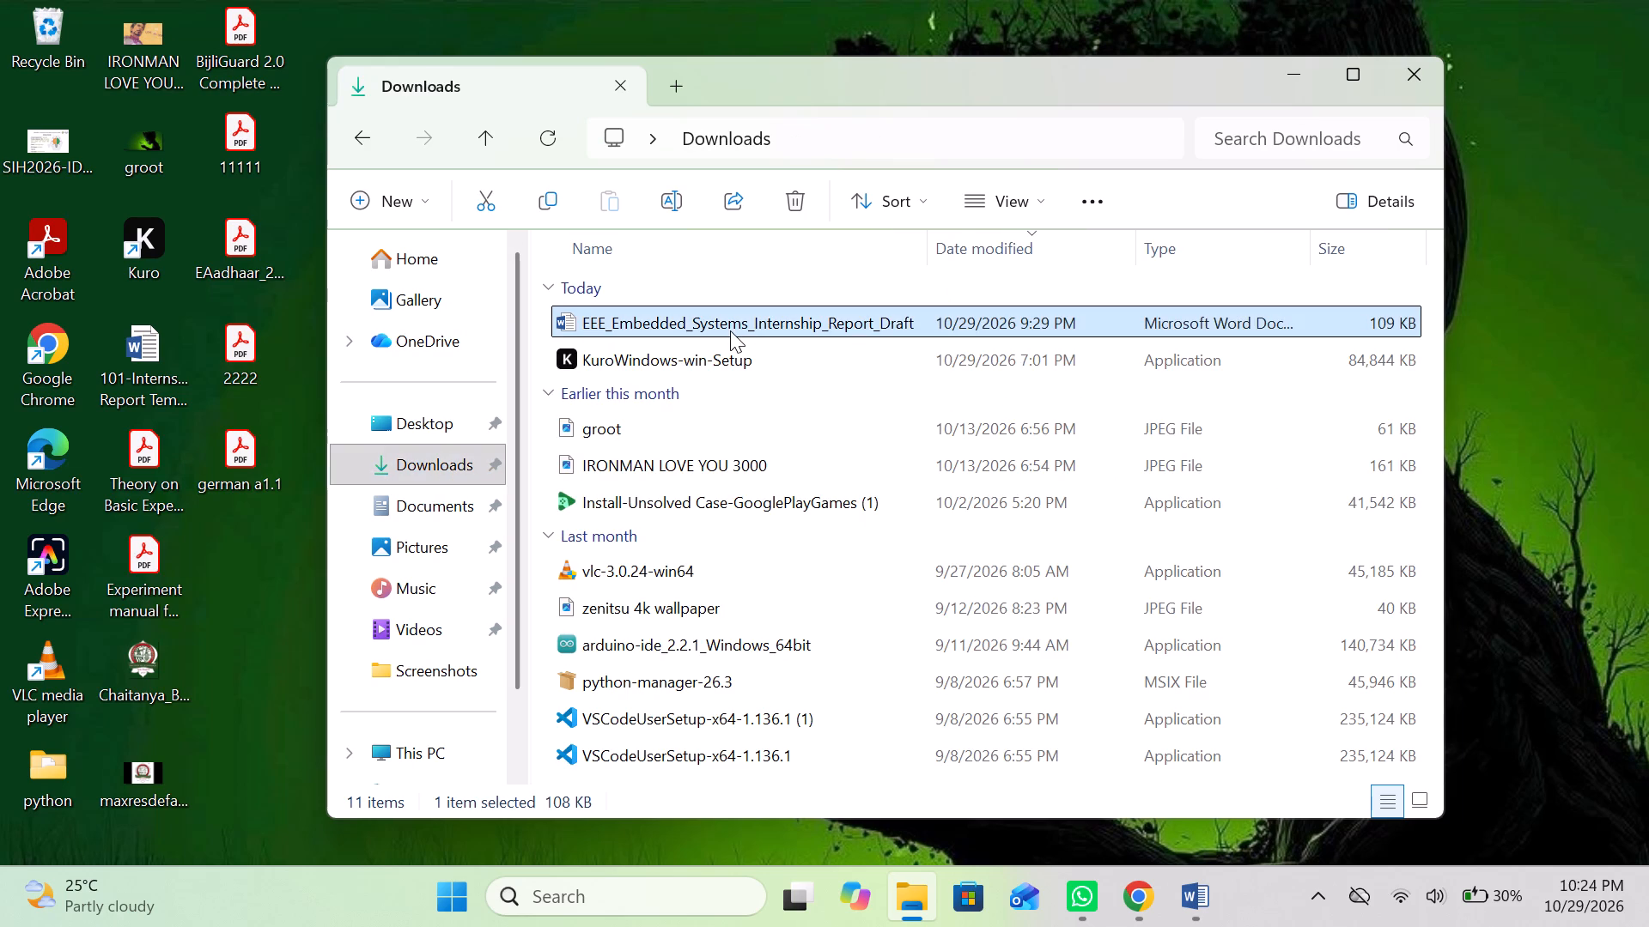
double_click(730, 330)
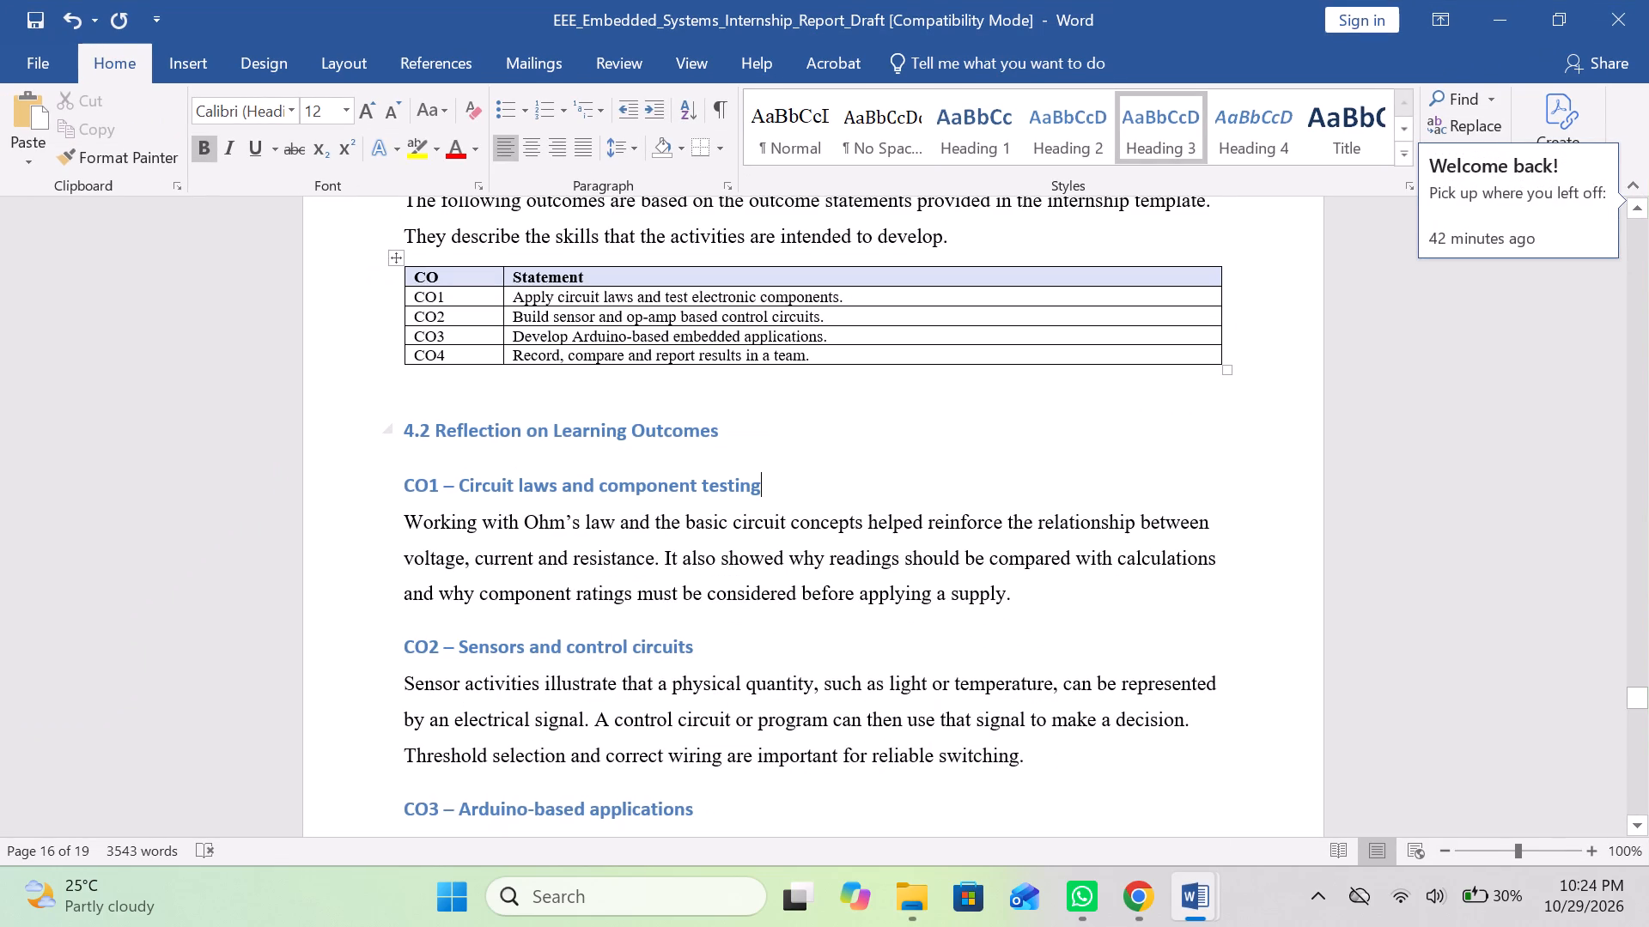
Check the font formatting of the Aim paragraph and the code layout in Sample Arduino Program: LED Blinking.
scroll(1026, 403, up, 5)
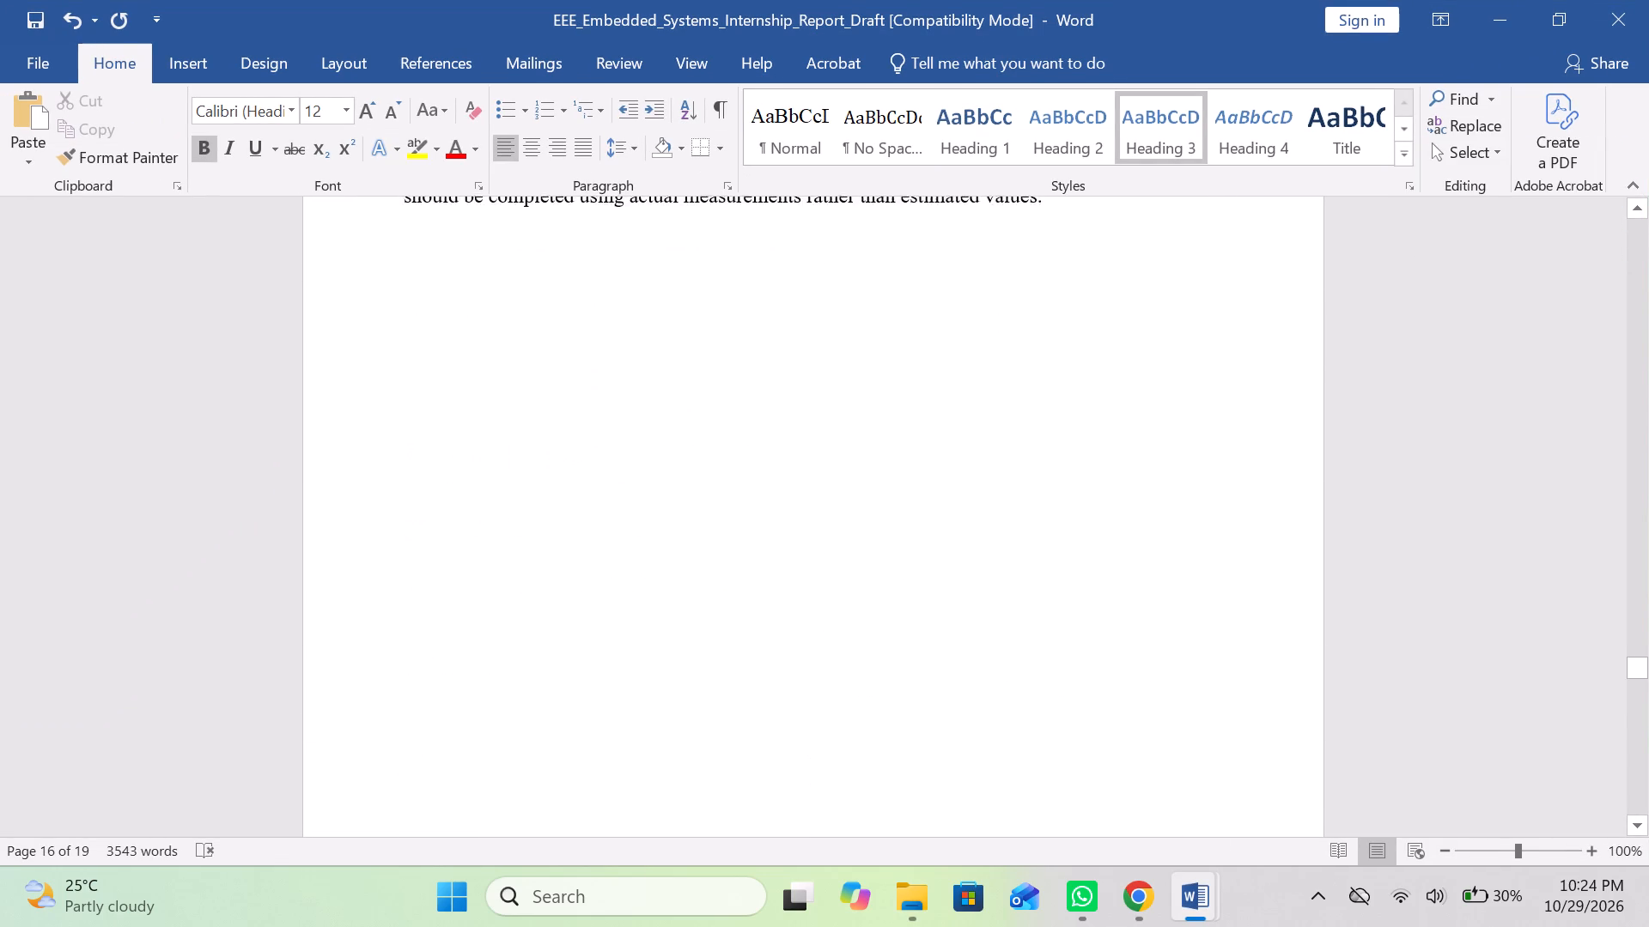
scroll(1026, 403, up, 6)
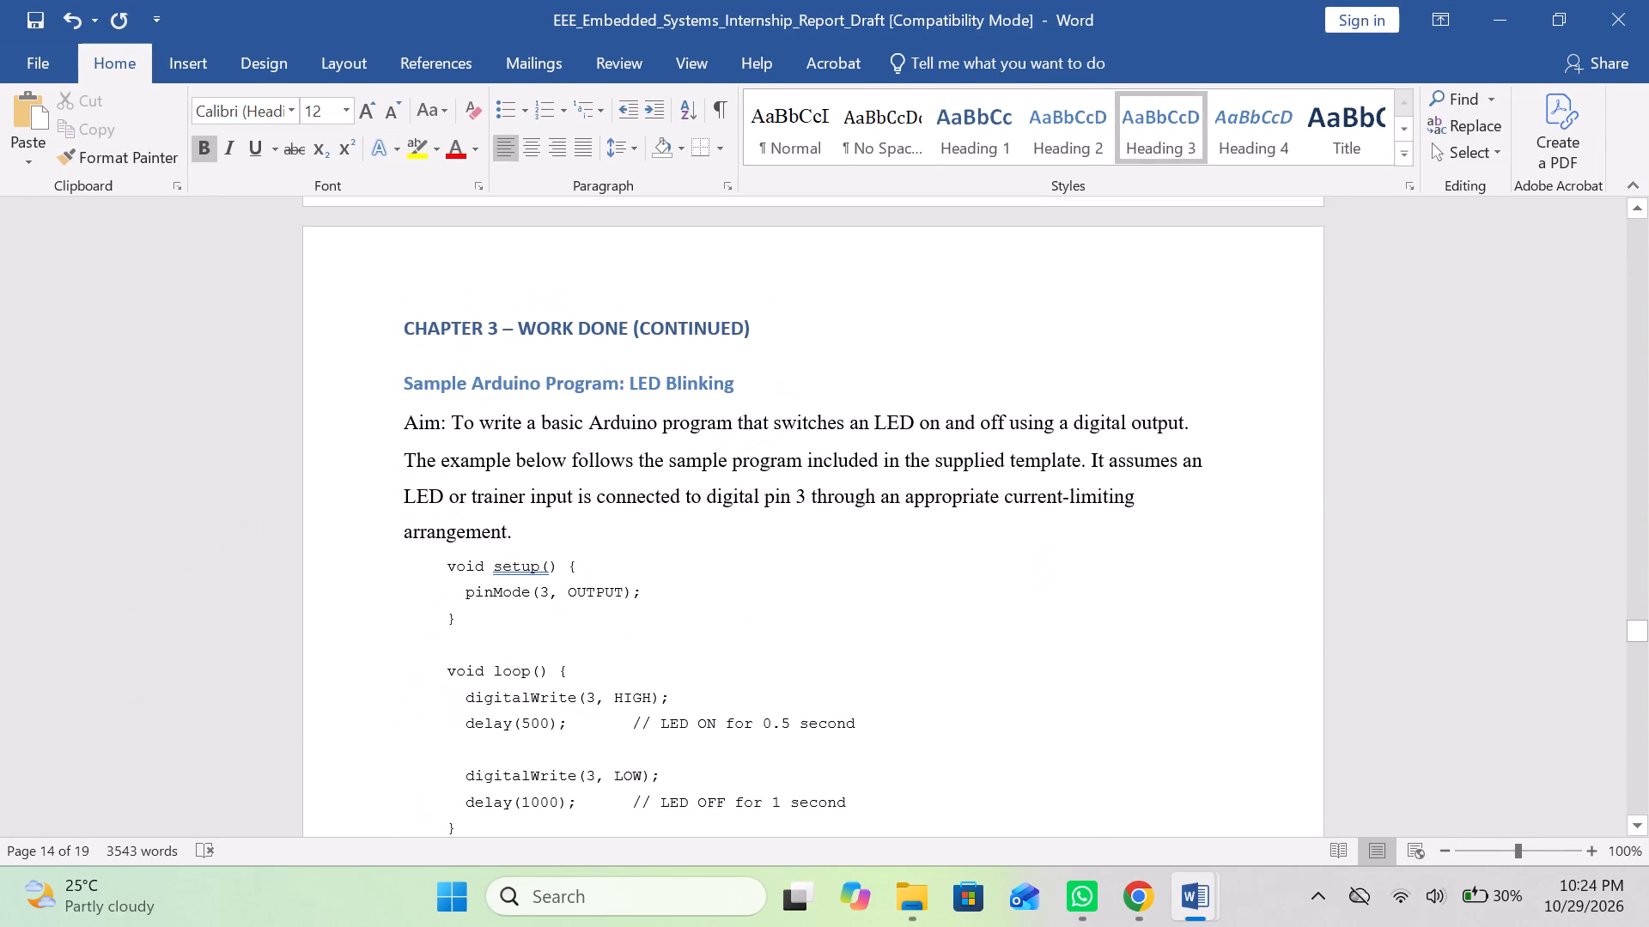
scroll(1026, 403, down, 1)
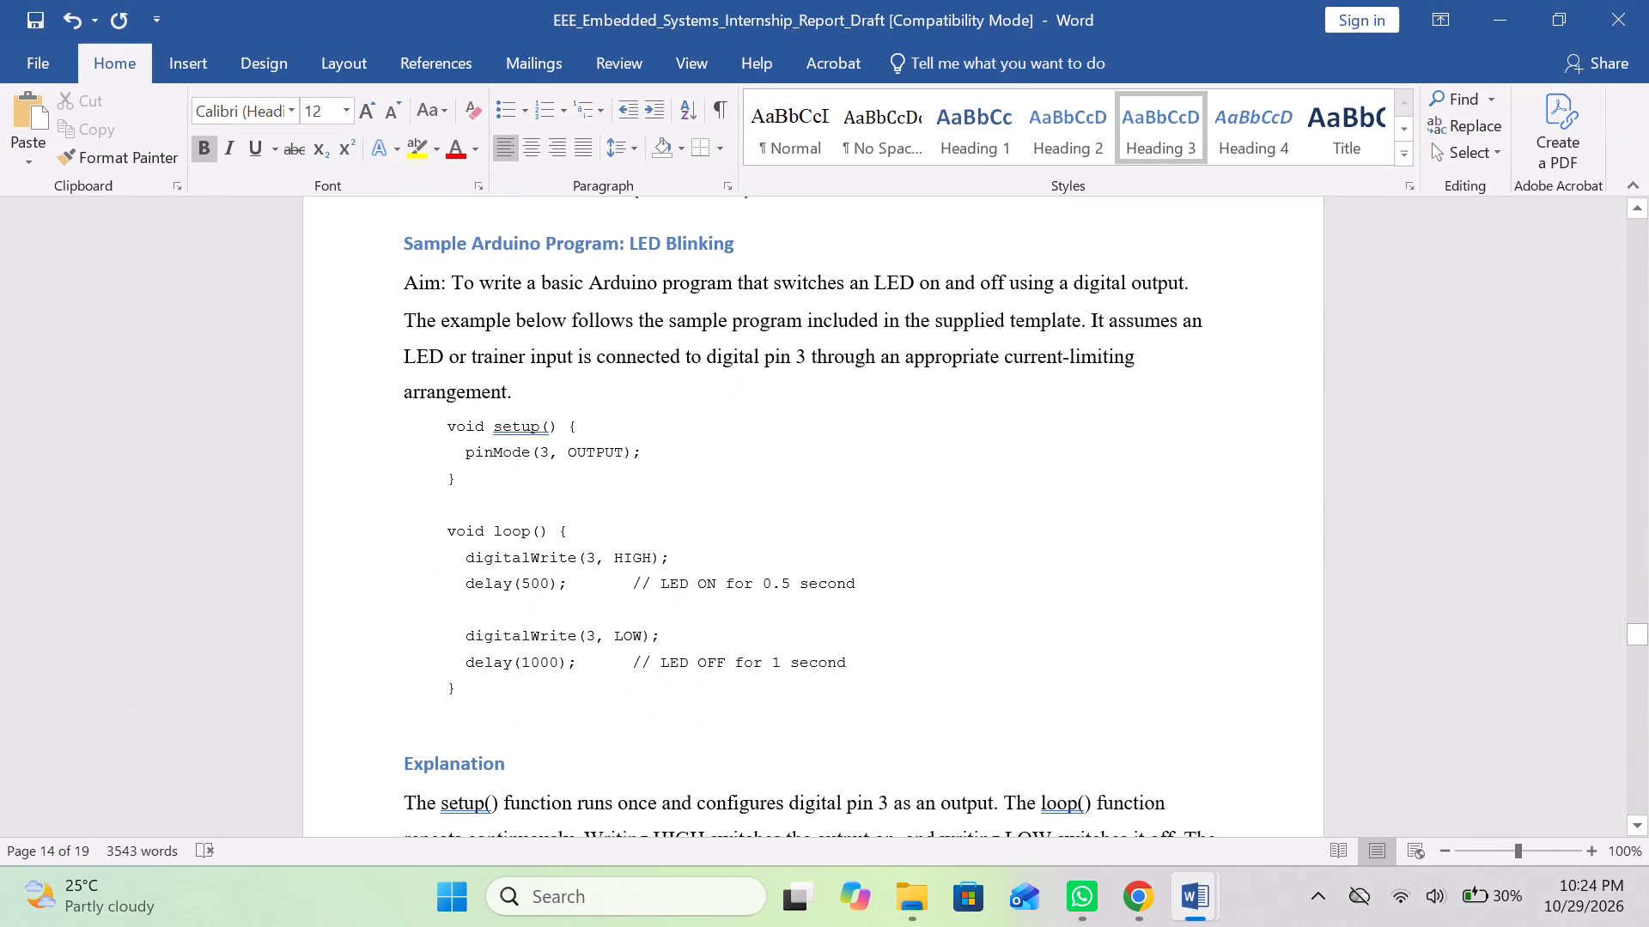
drag(397, 278, 612, 388)
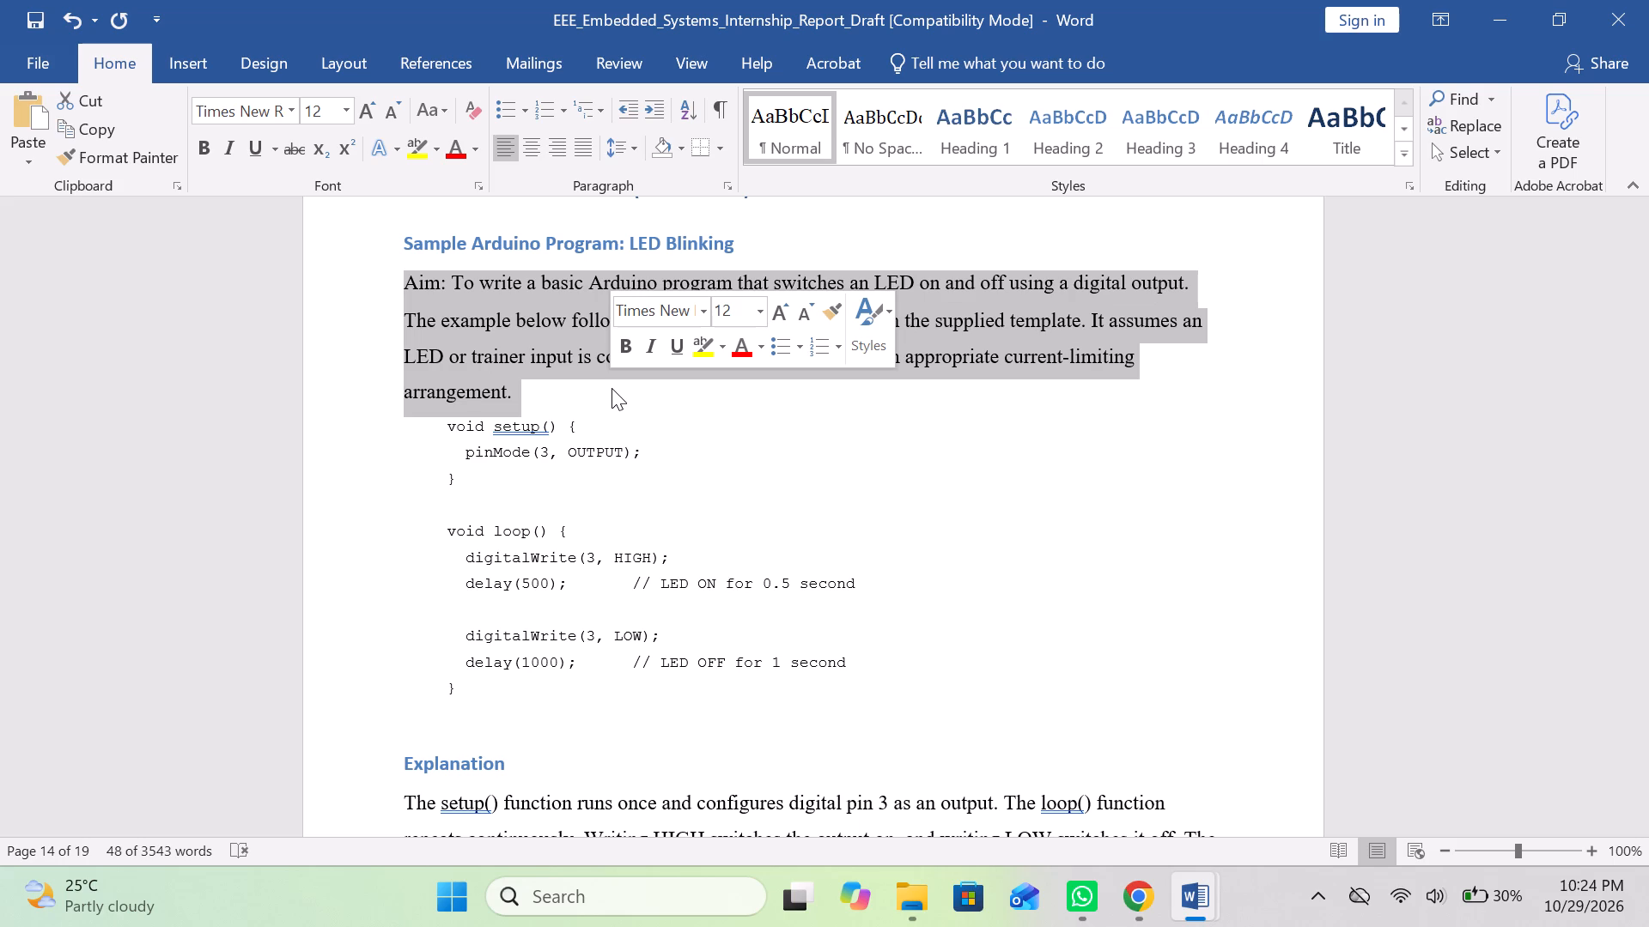
click(1370, 459)
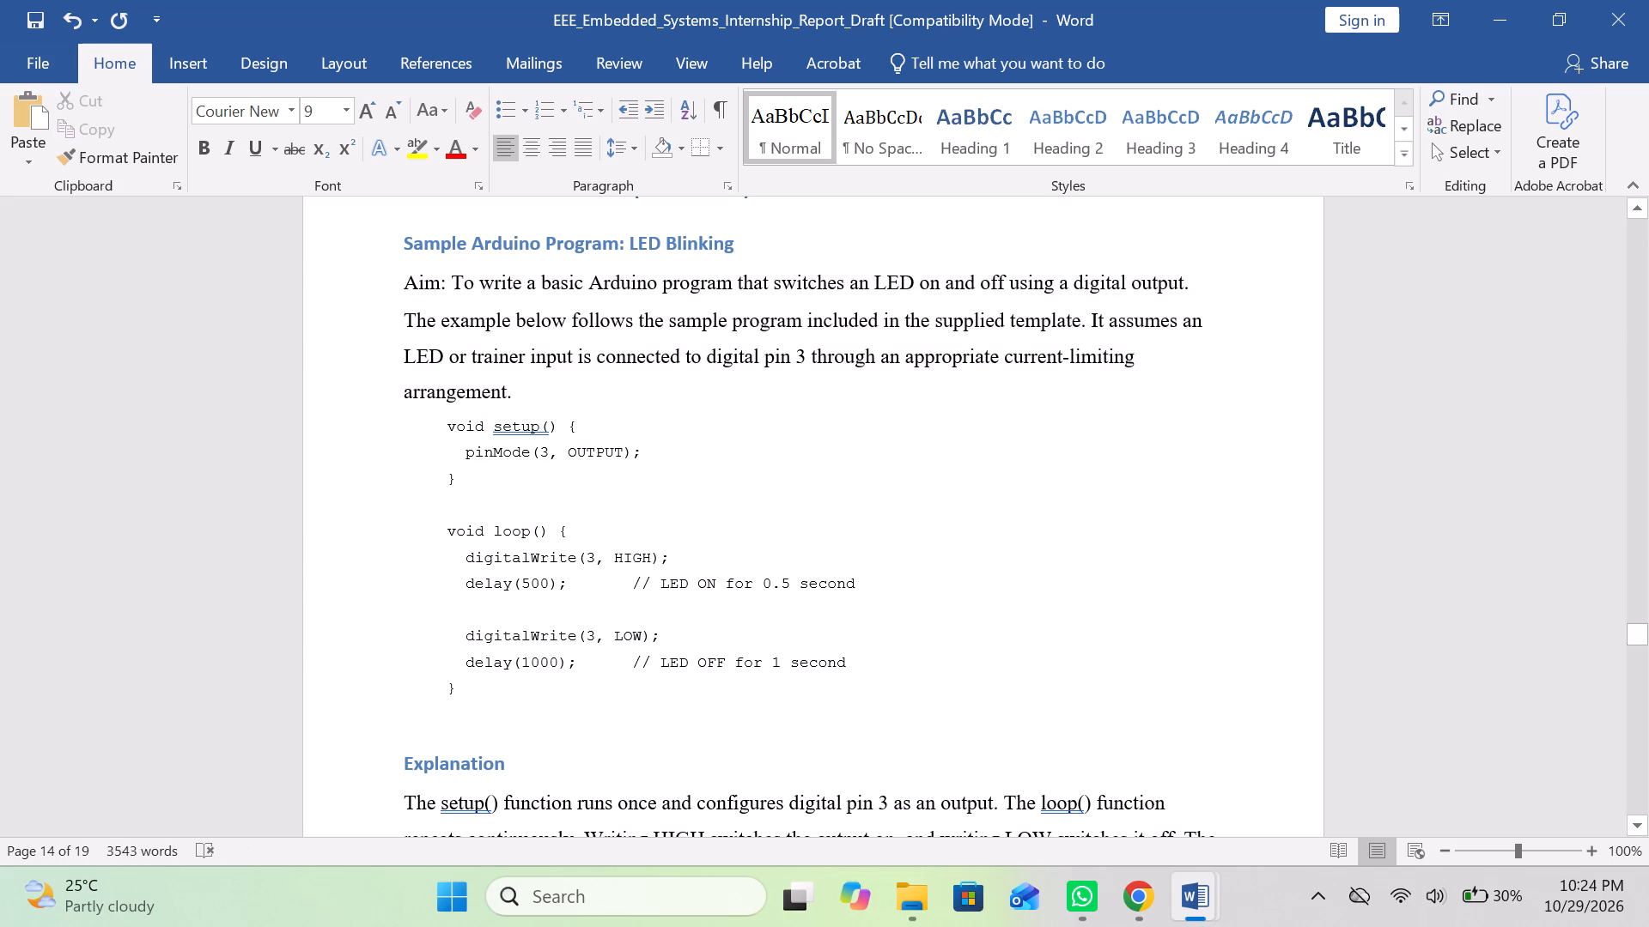
Review the layout from the ultrasonic anti-collision alarm experiment back through Experiment 1 and Chapter 2's training details.
scroll(1086, 370, up, 5)
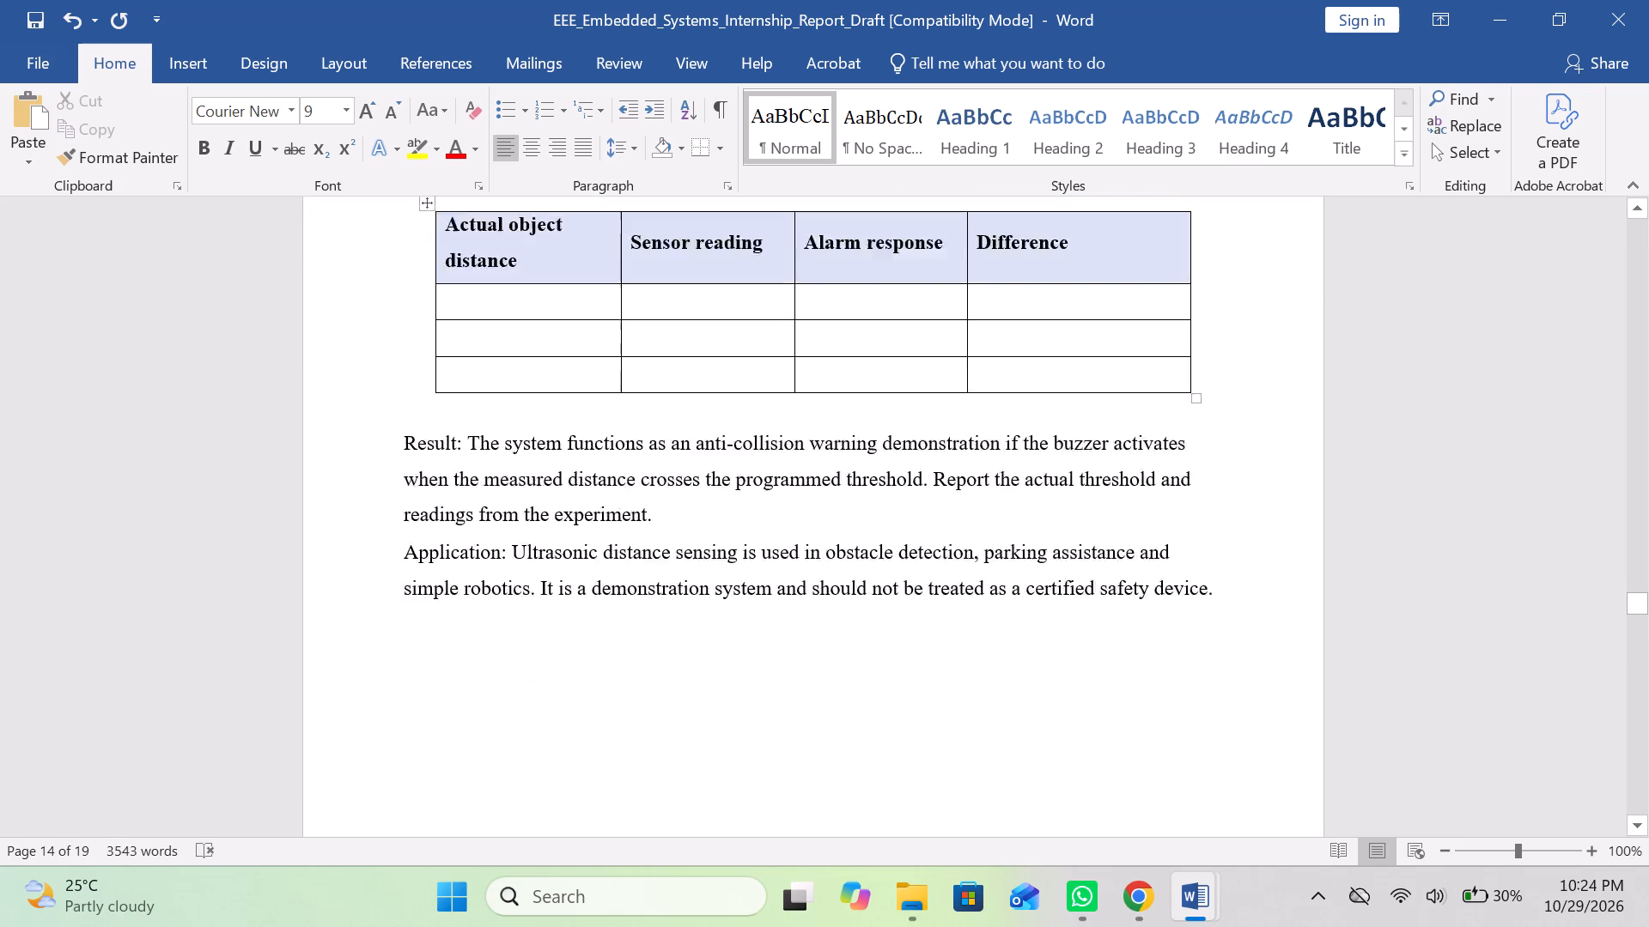
scroll(1086, 370, up, 5)
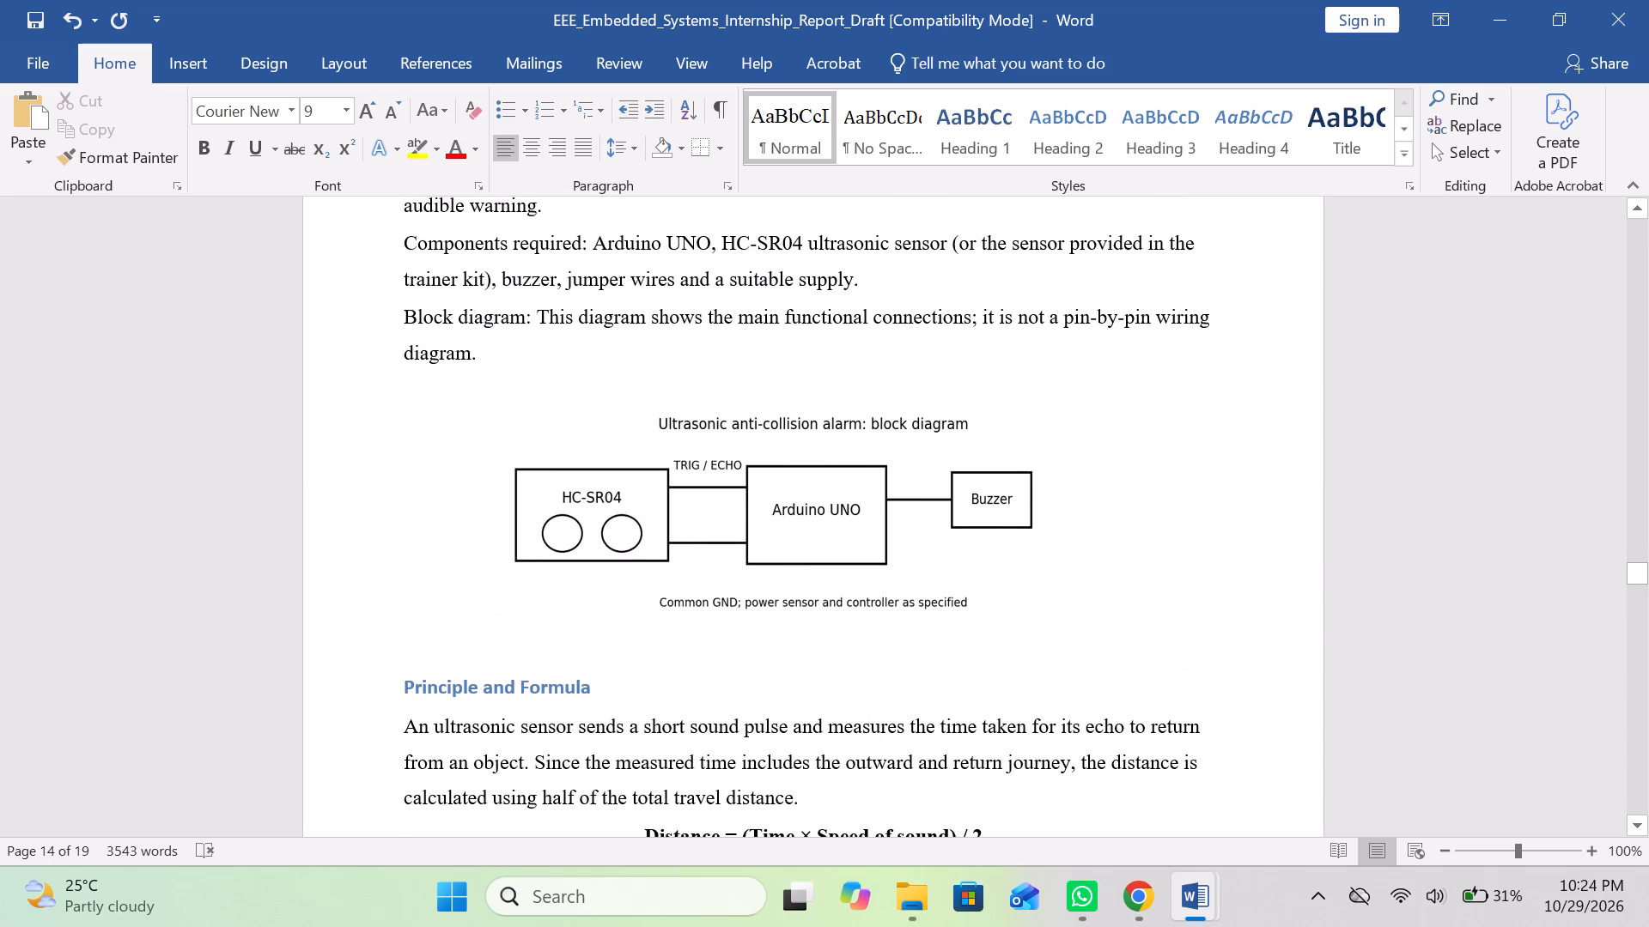
scroll(1086, 370, up, 5)
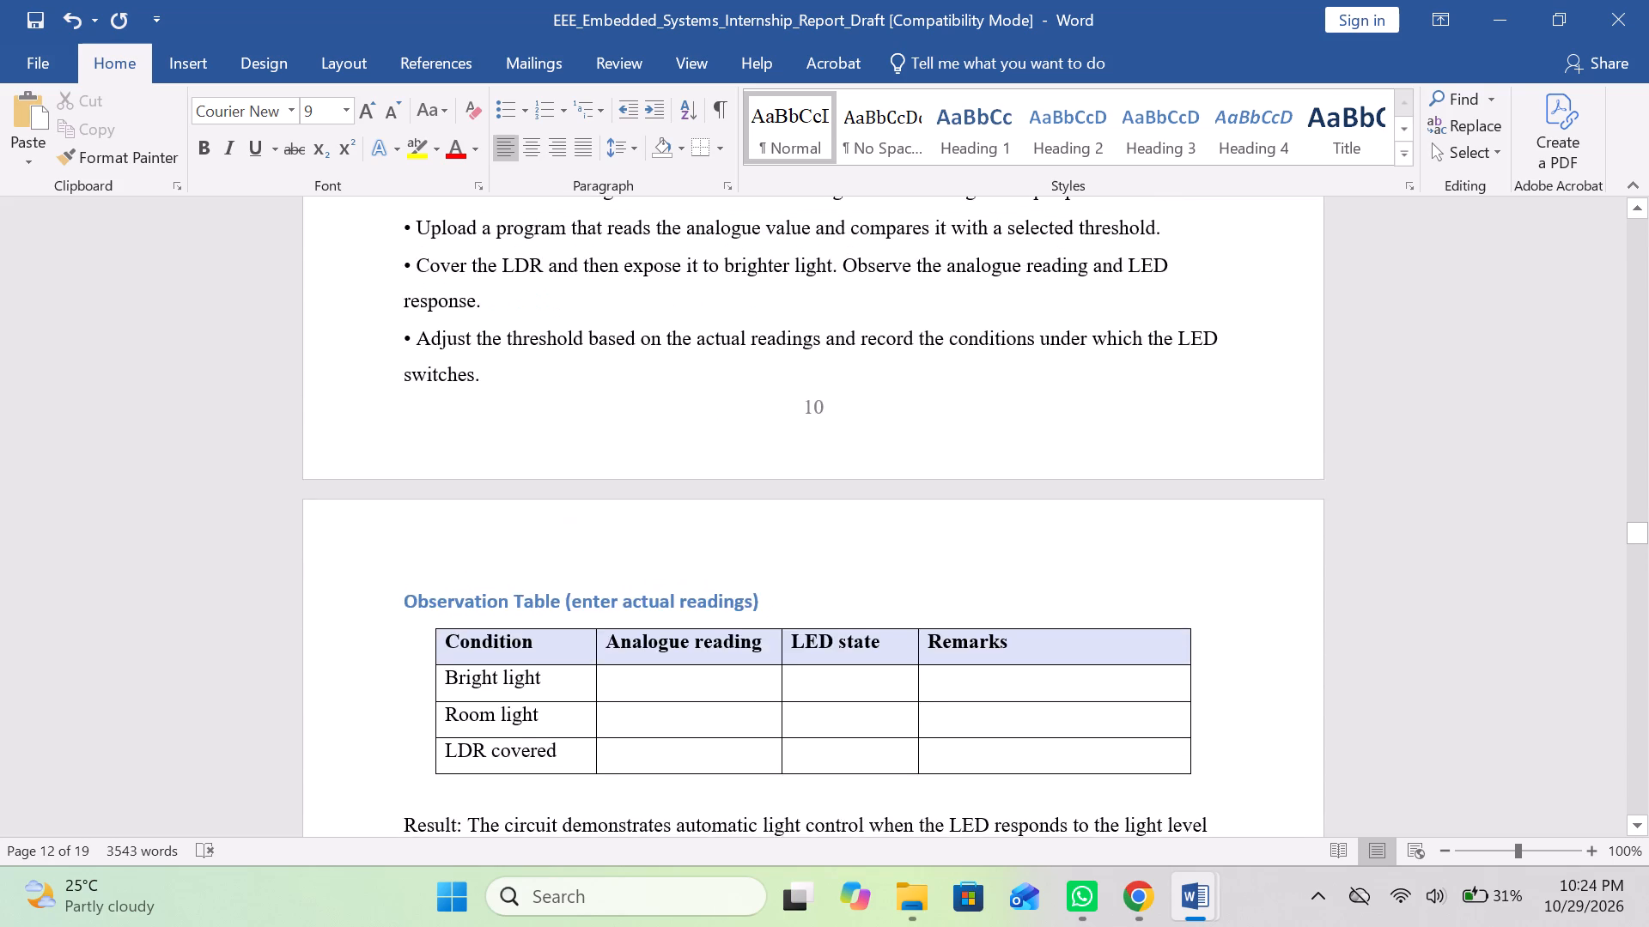
scroll(1086, 370, up, 5)
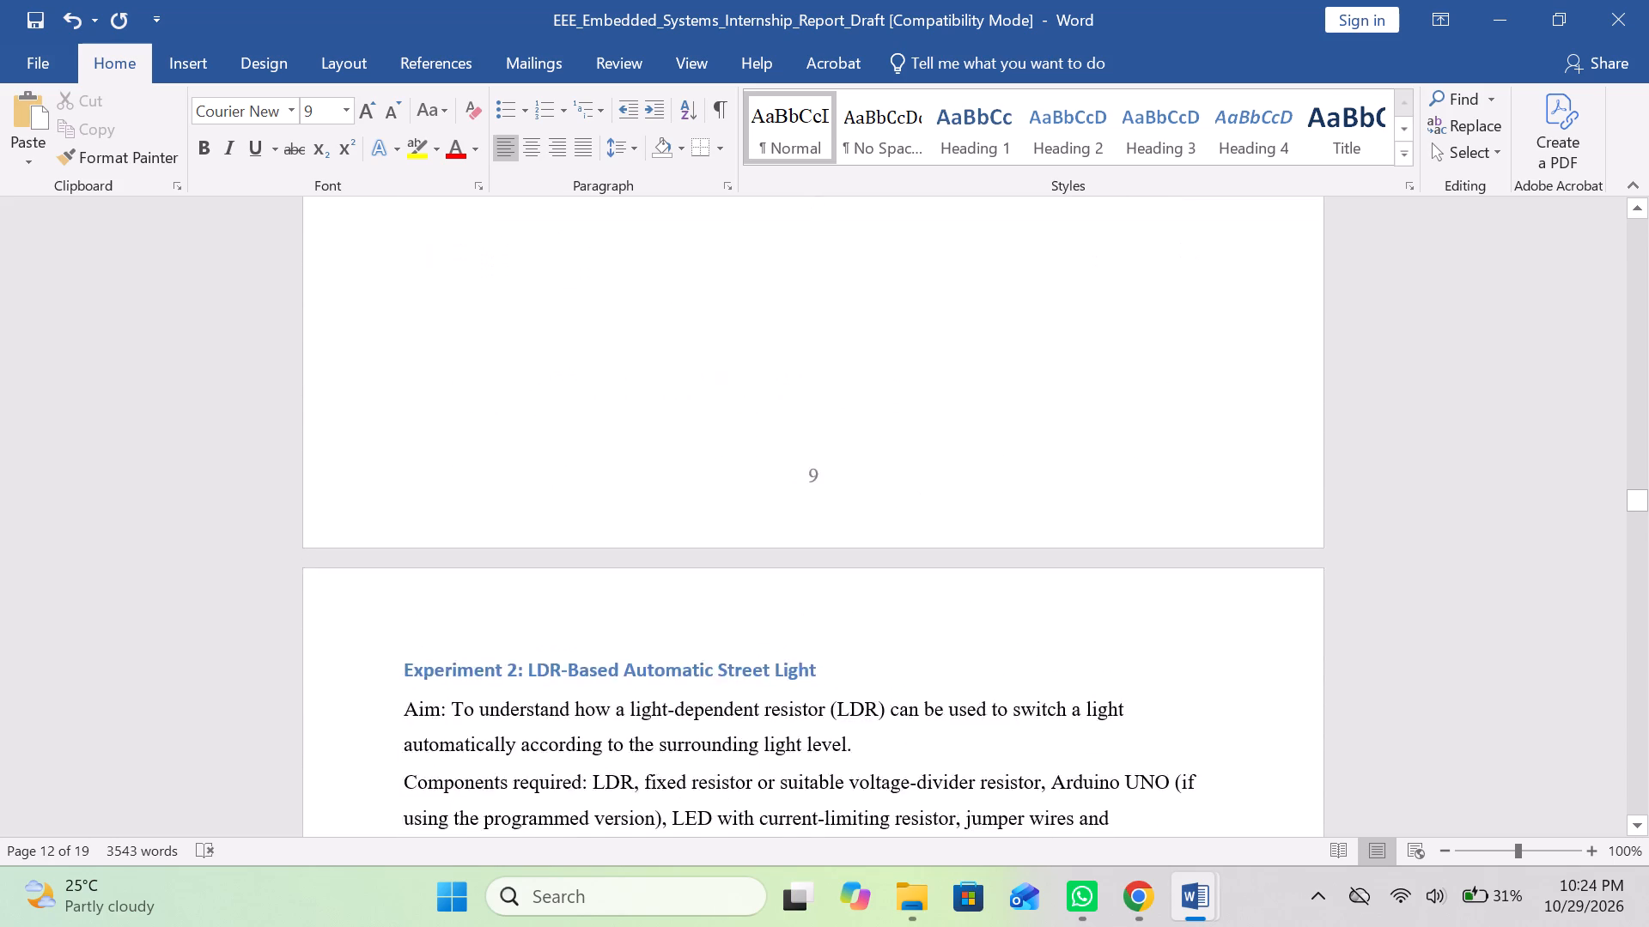
scroll(1086, 370, up, 3)
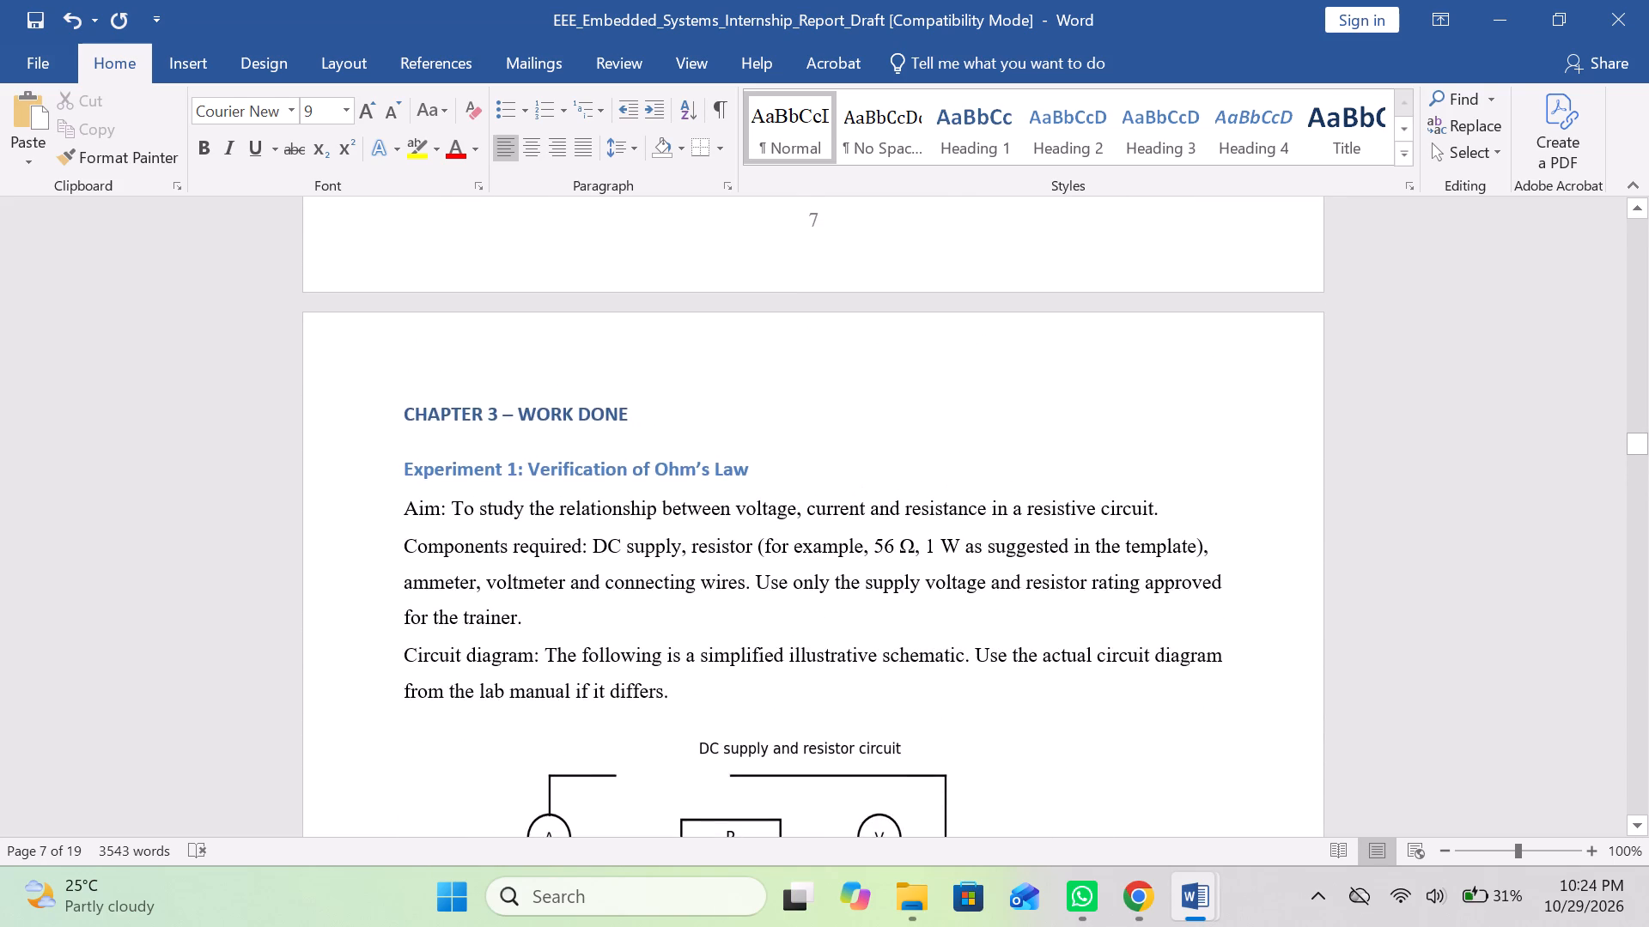
scroll(1086, 370, down, 3)
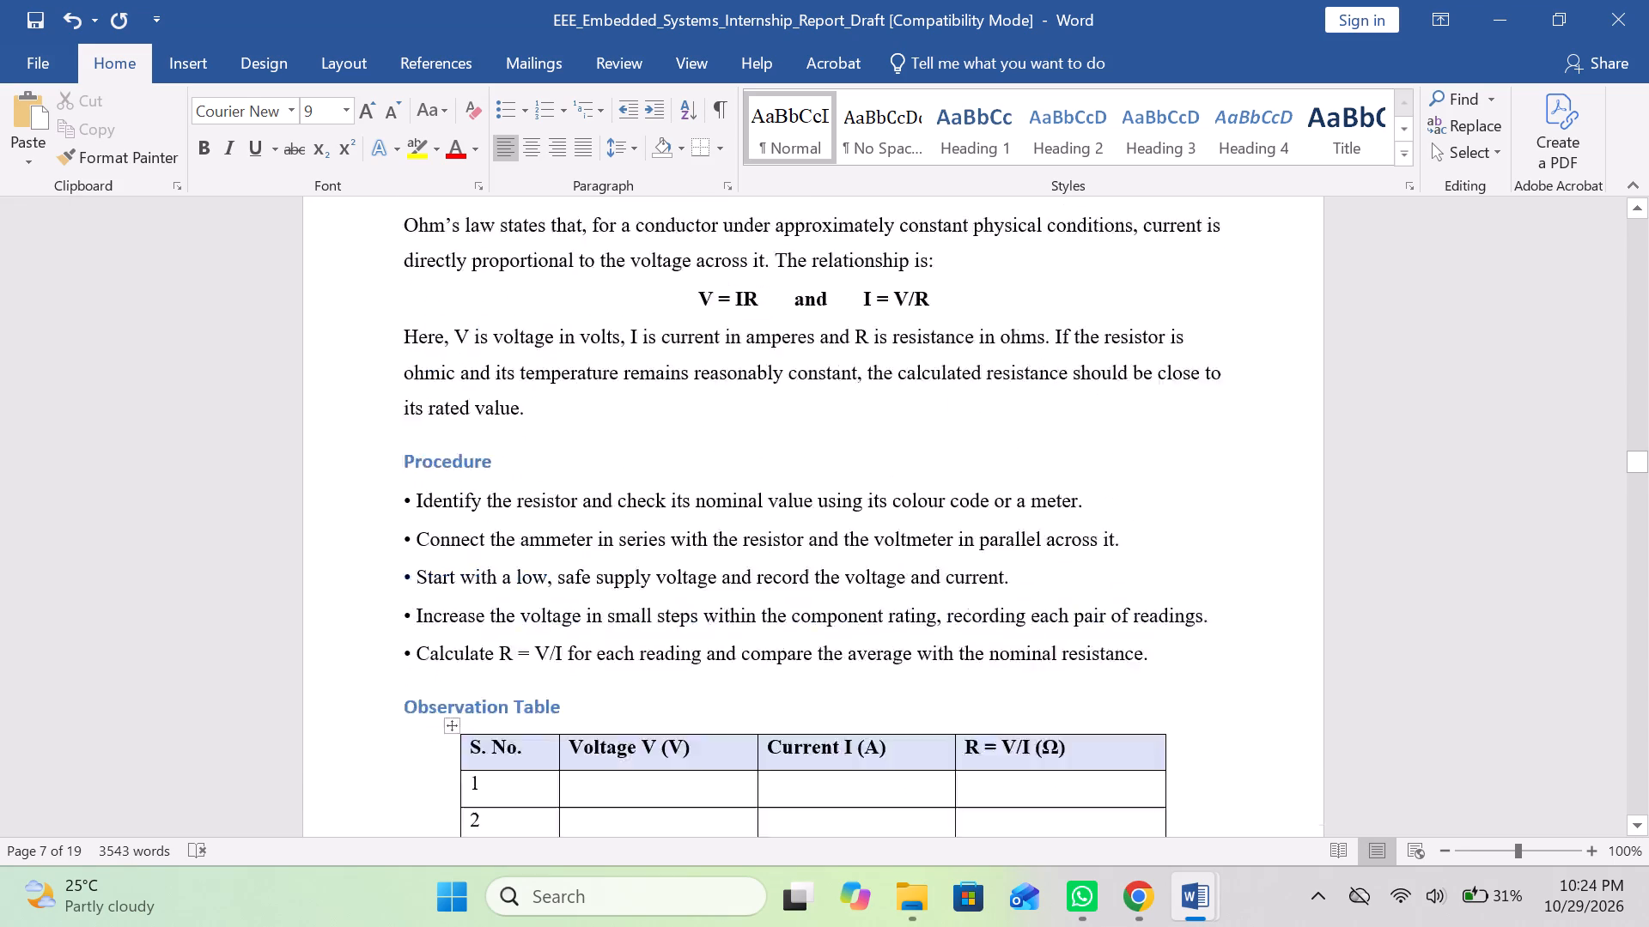
scroll(1086, 370, up, 5)
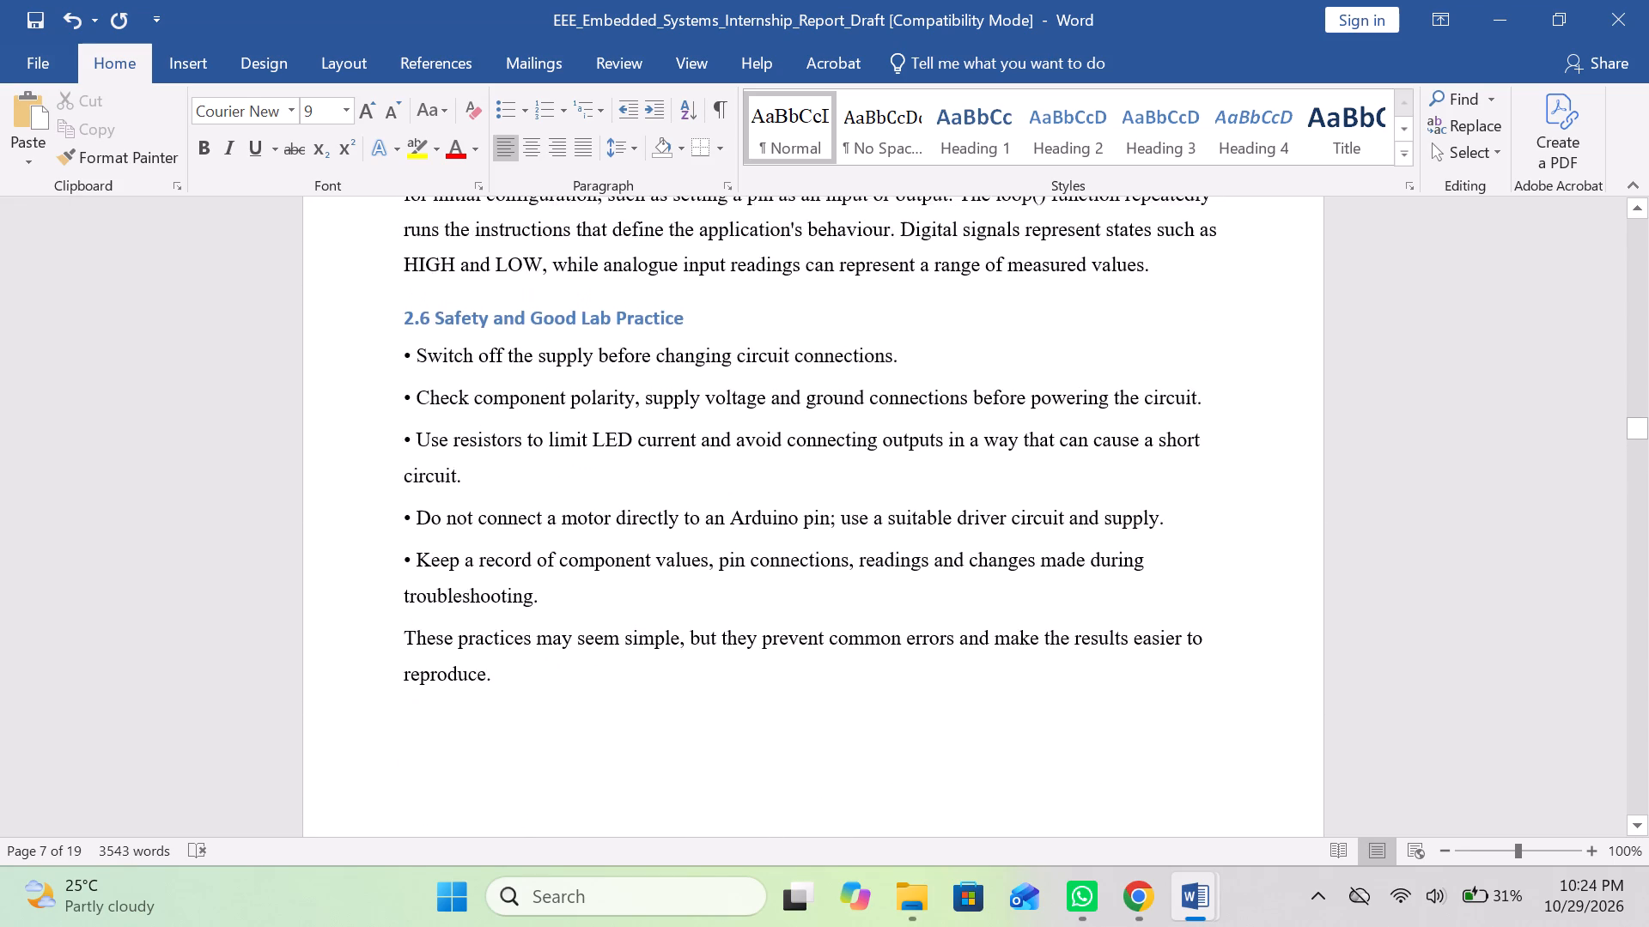
scroll(1086, 370, up, 5)
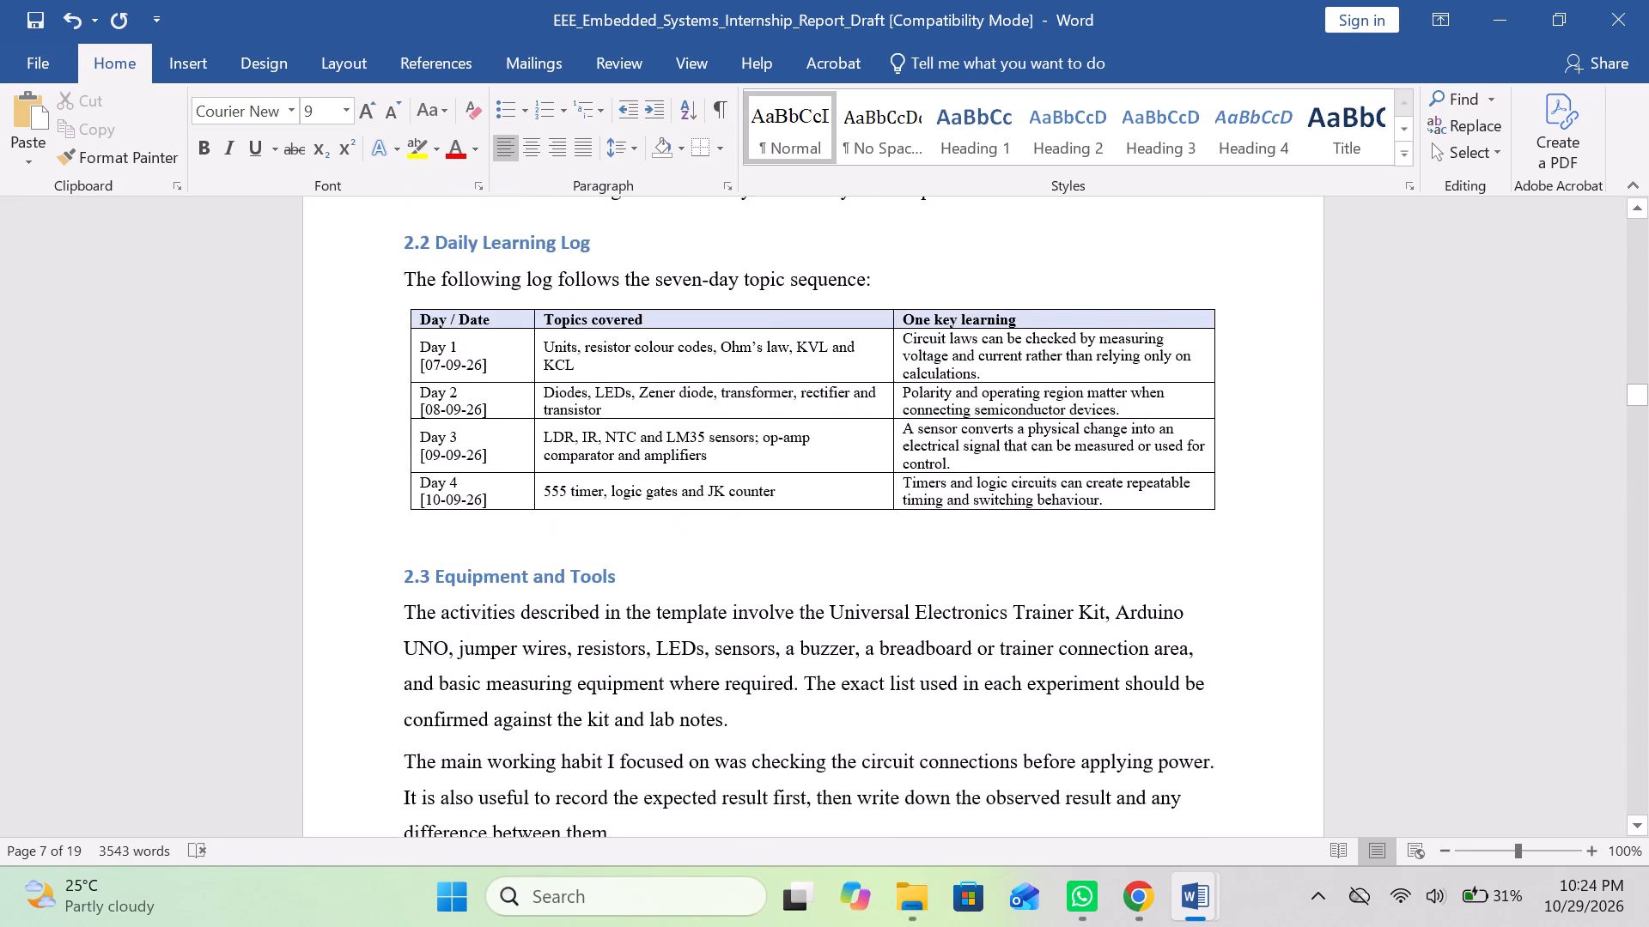
scroll(1086, 370, up, 2)
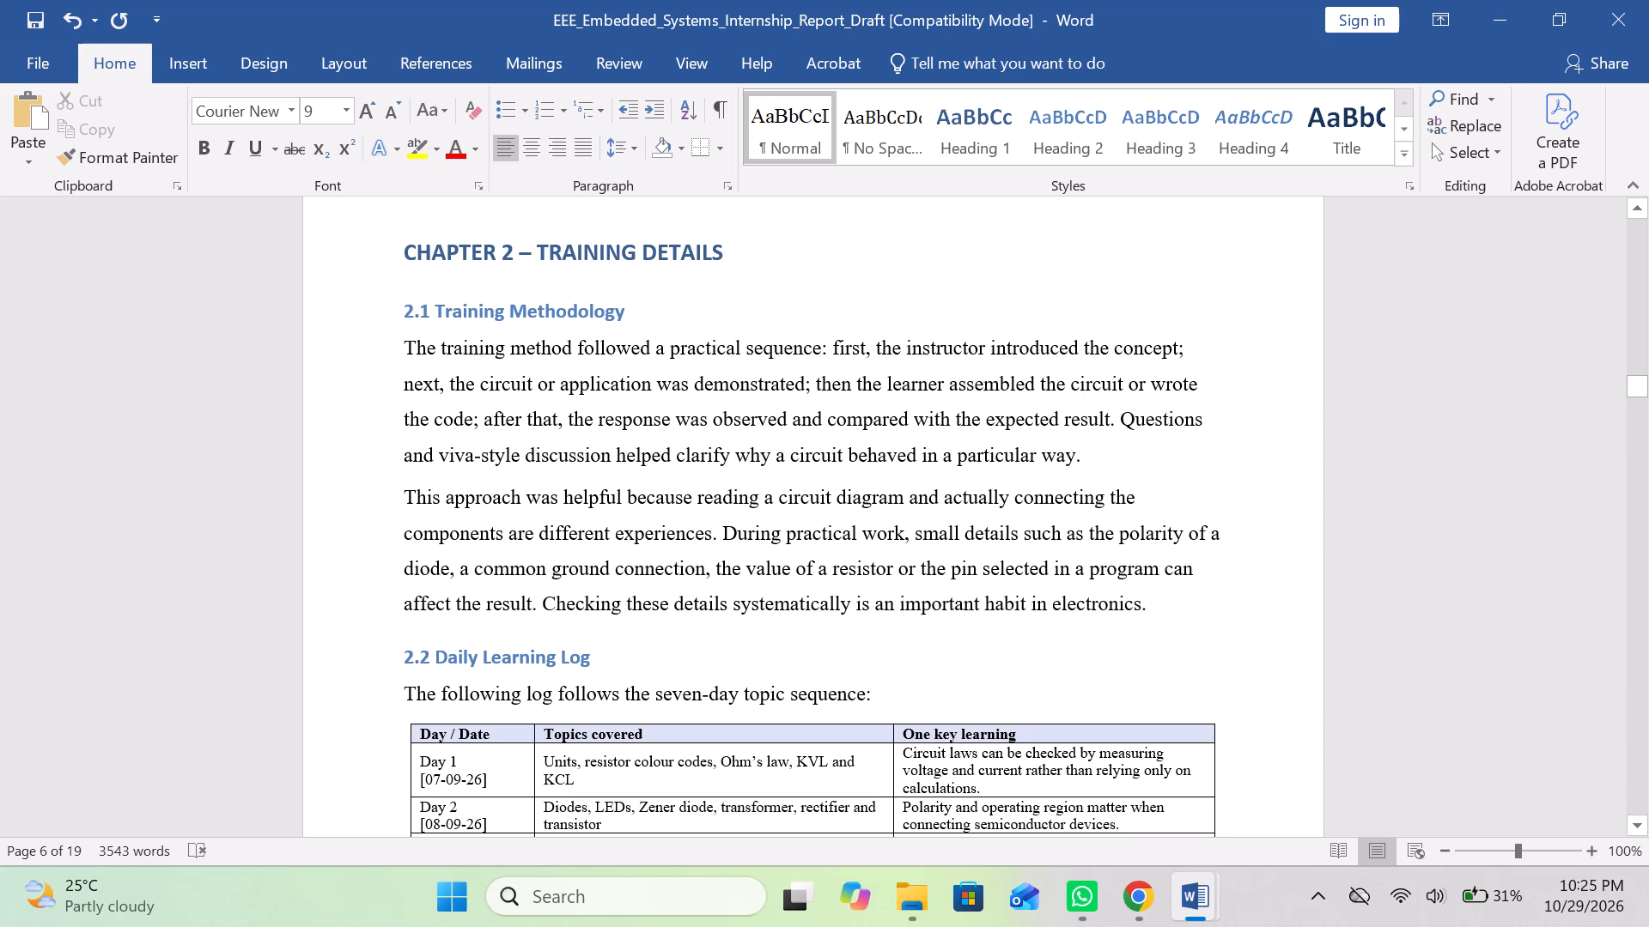
Delete the [date] placeholder under Day 7 in the table of section 2.4 Daily Learning Log (continued).
scroll(916, 383, down, 3)
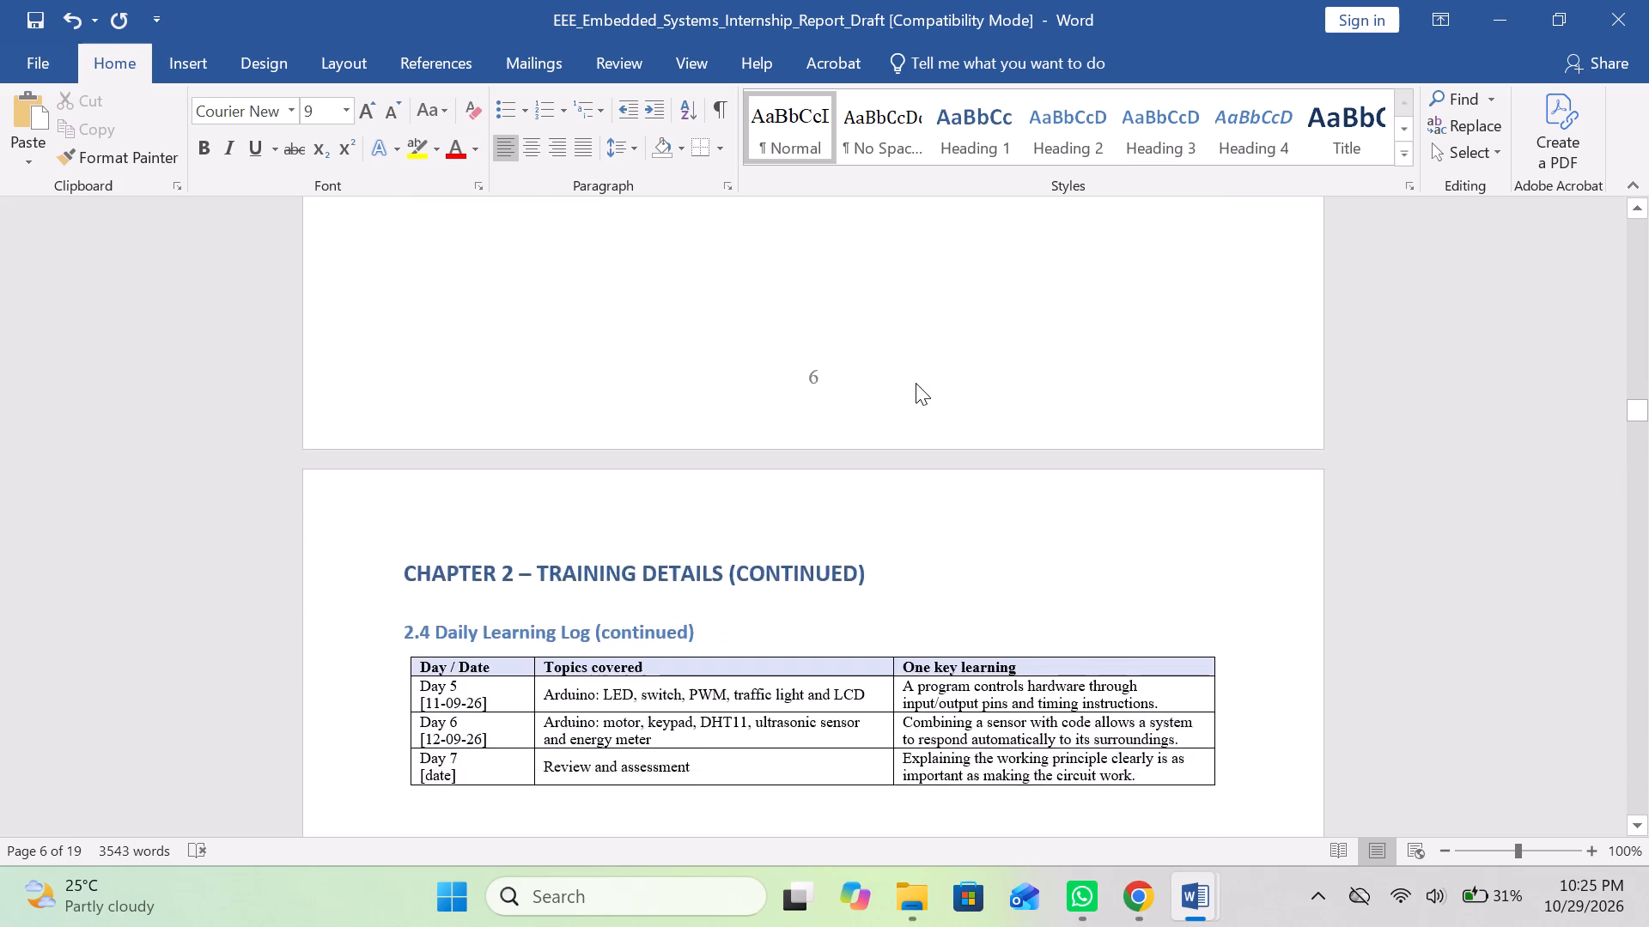
scroll(916, 383, down, 2)
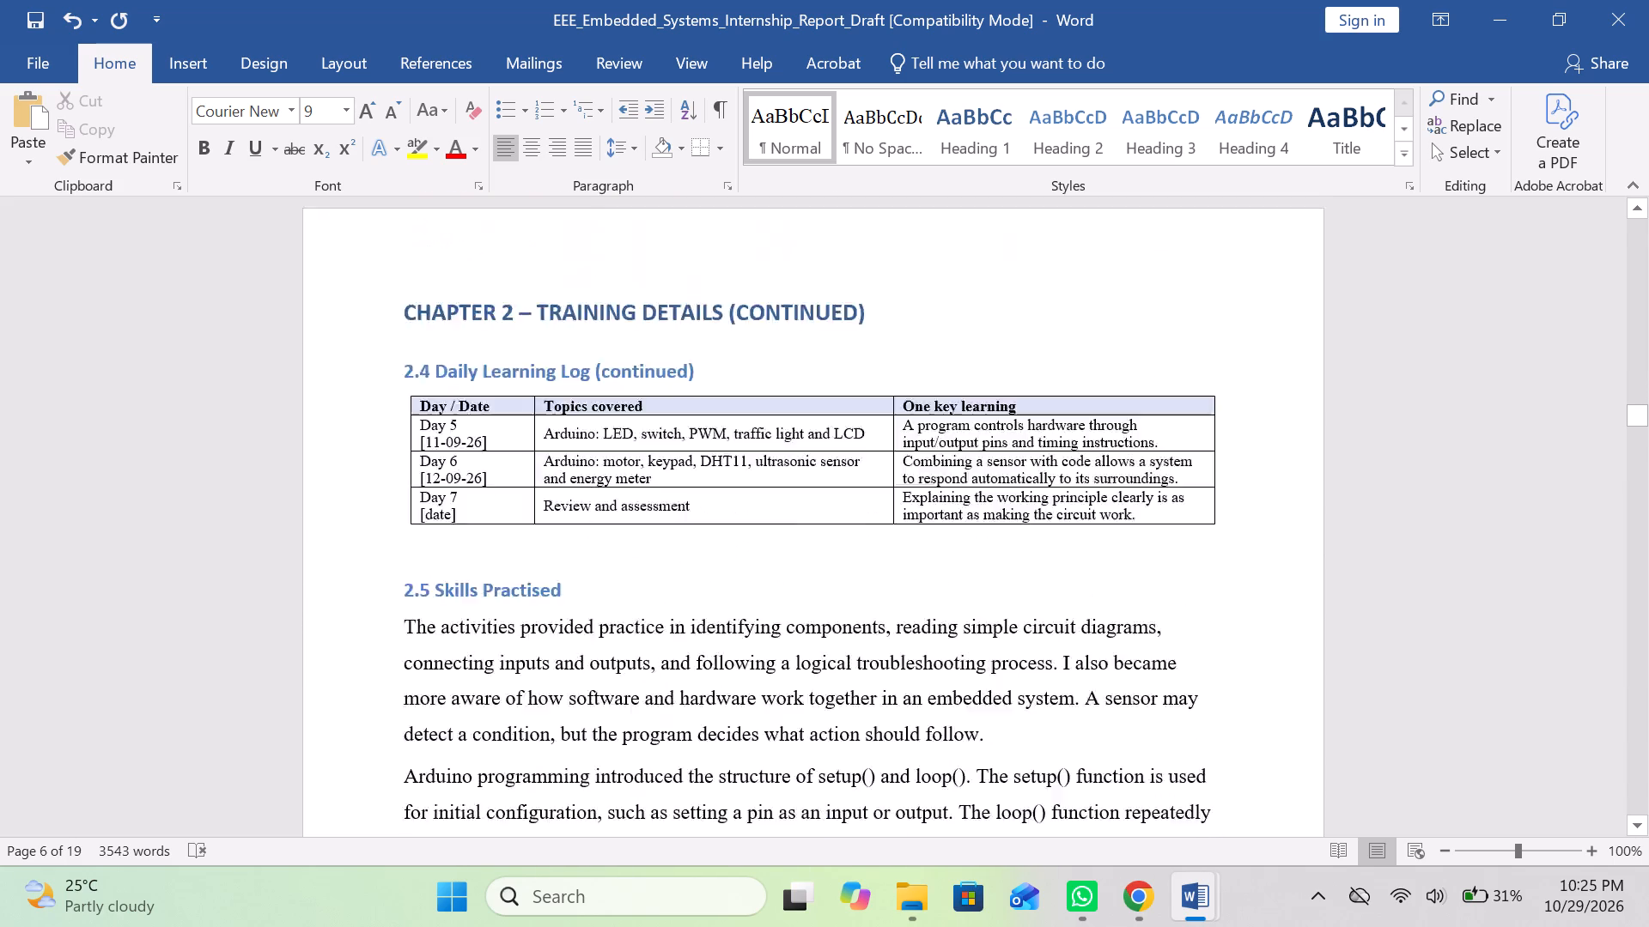
scroll(916, 383, down, 2)
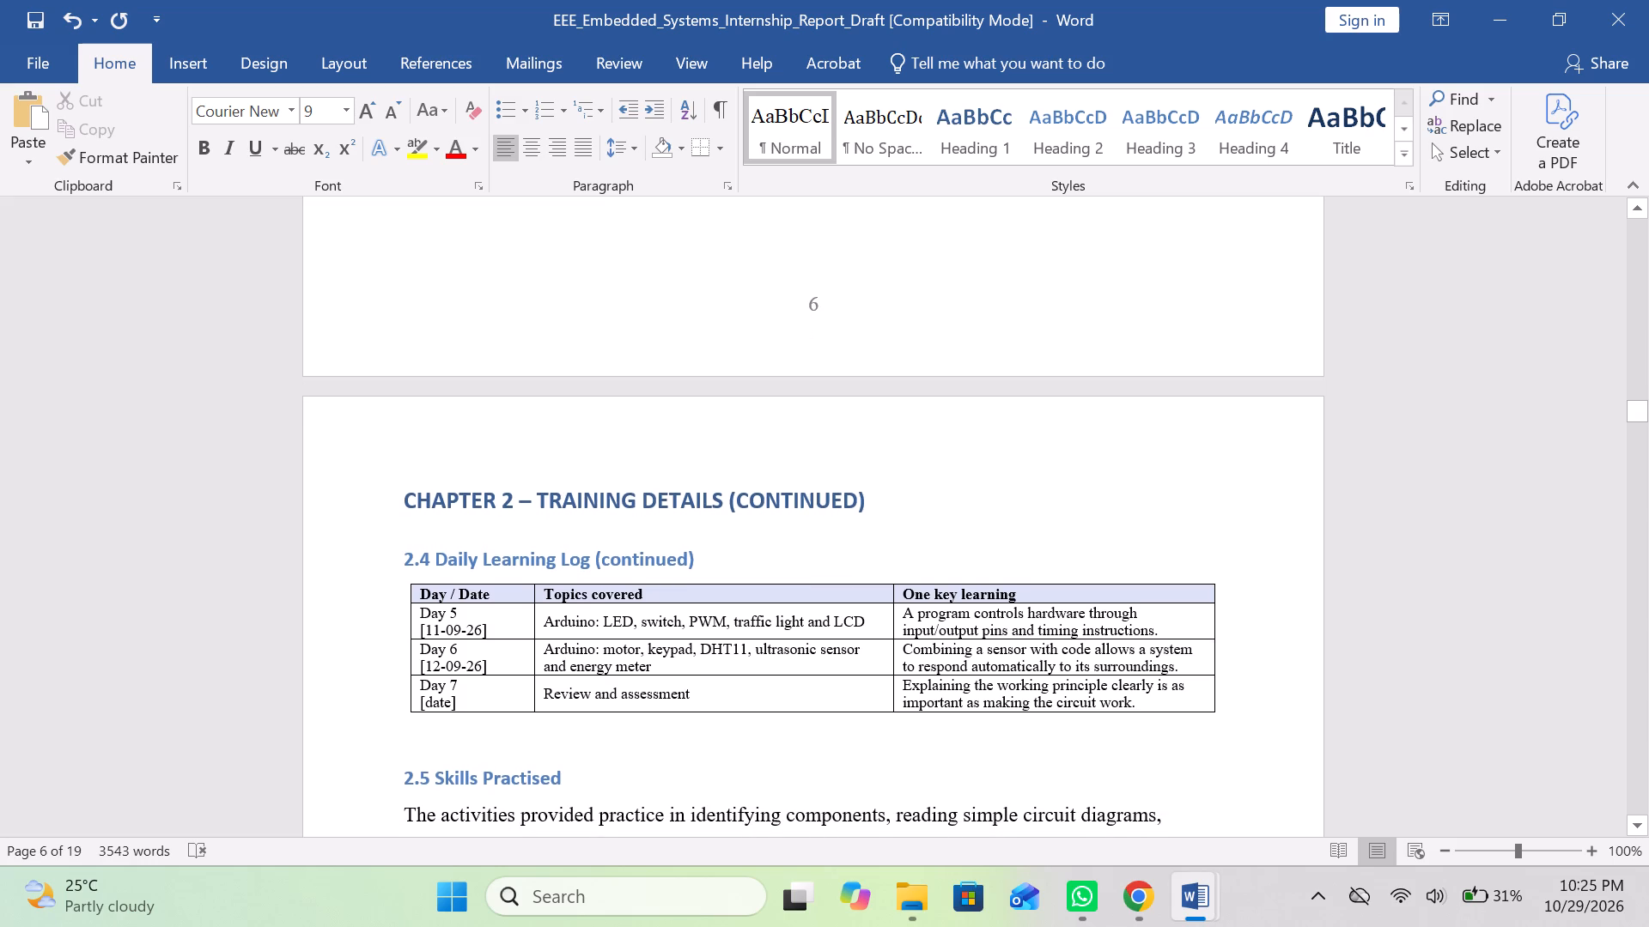
scroll(916, 383, down, 1)
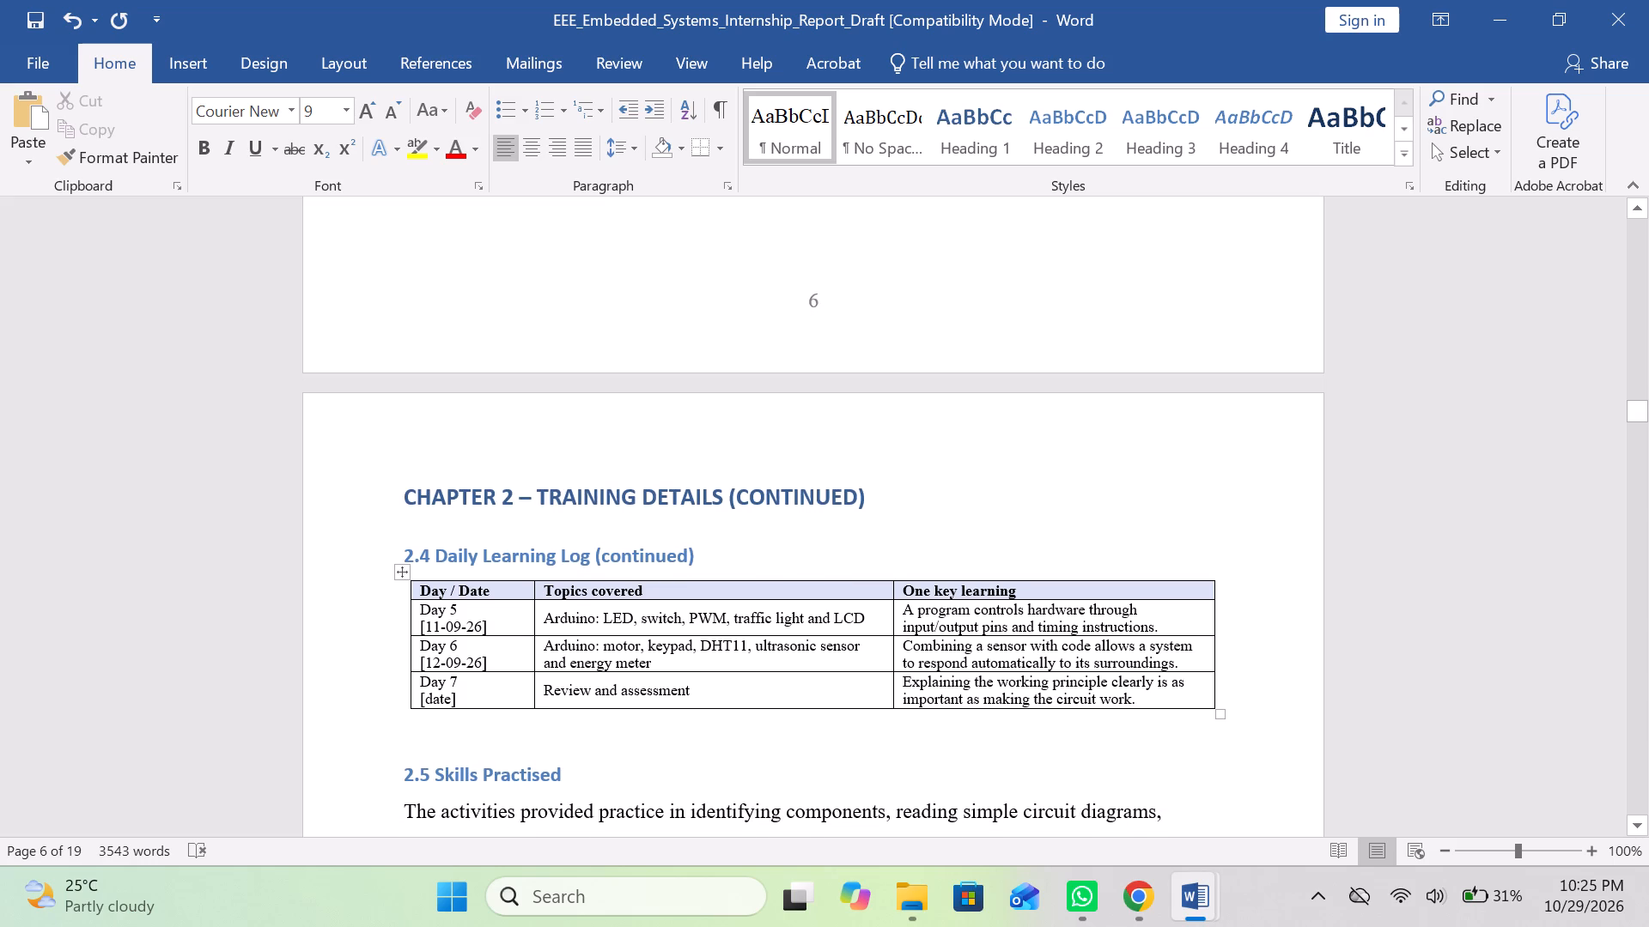
scroll(732, 617, down, 2)
scroll(732, 617, up, 1)
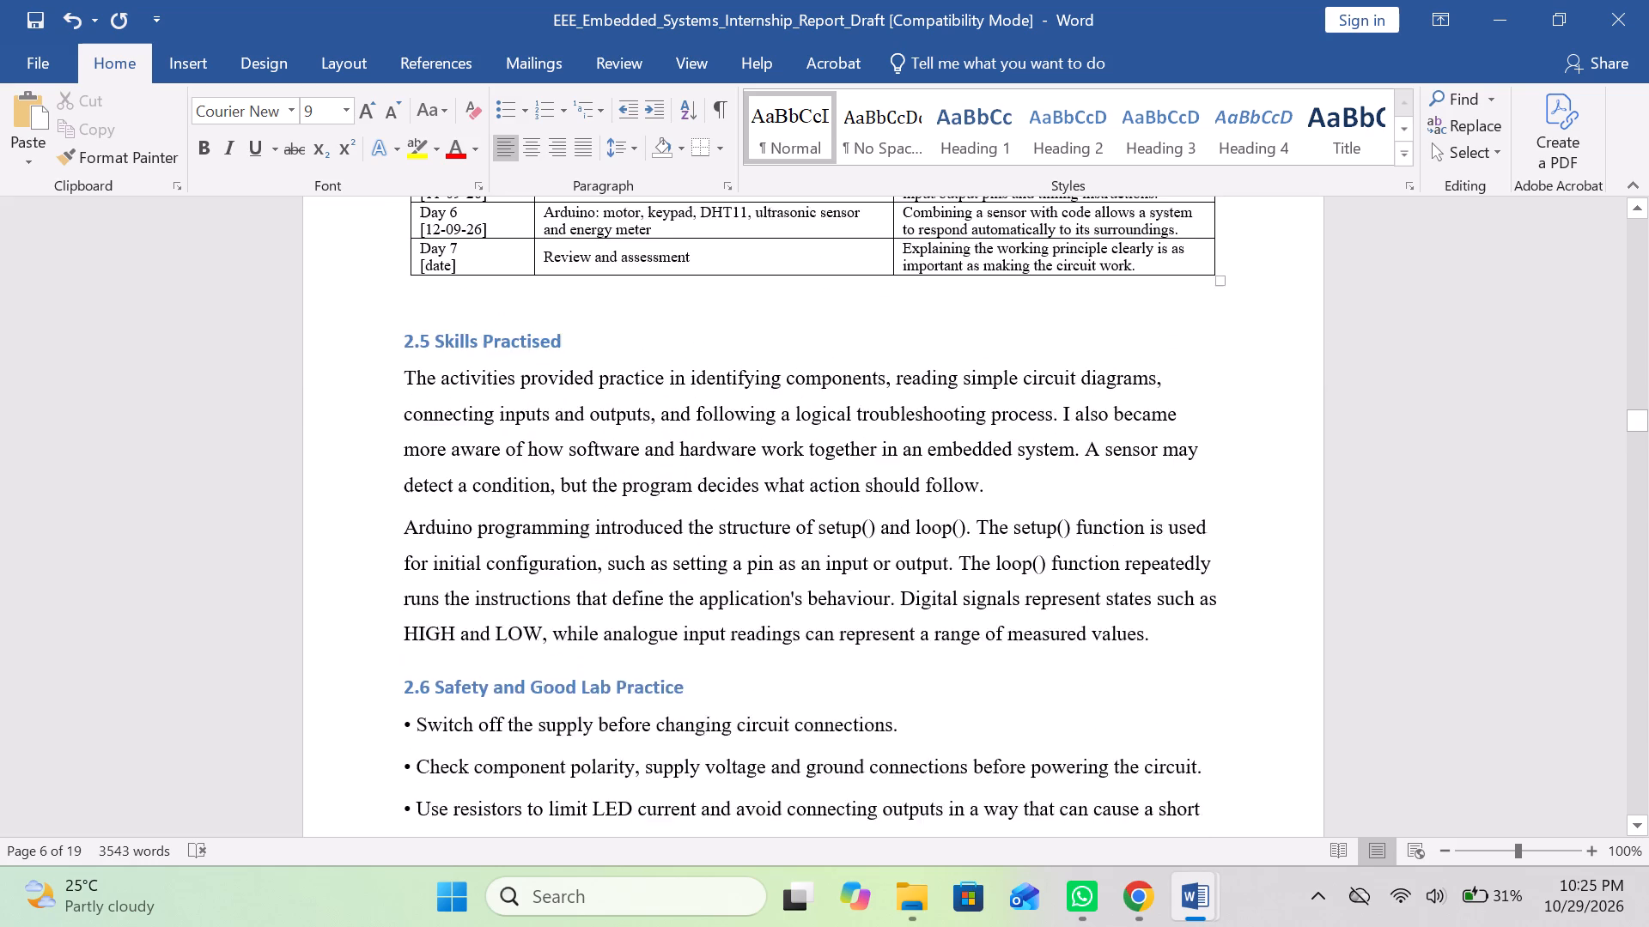
scroll(732, 617, up, 1)
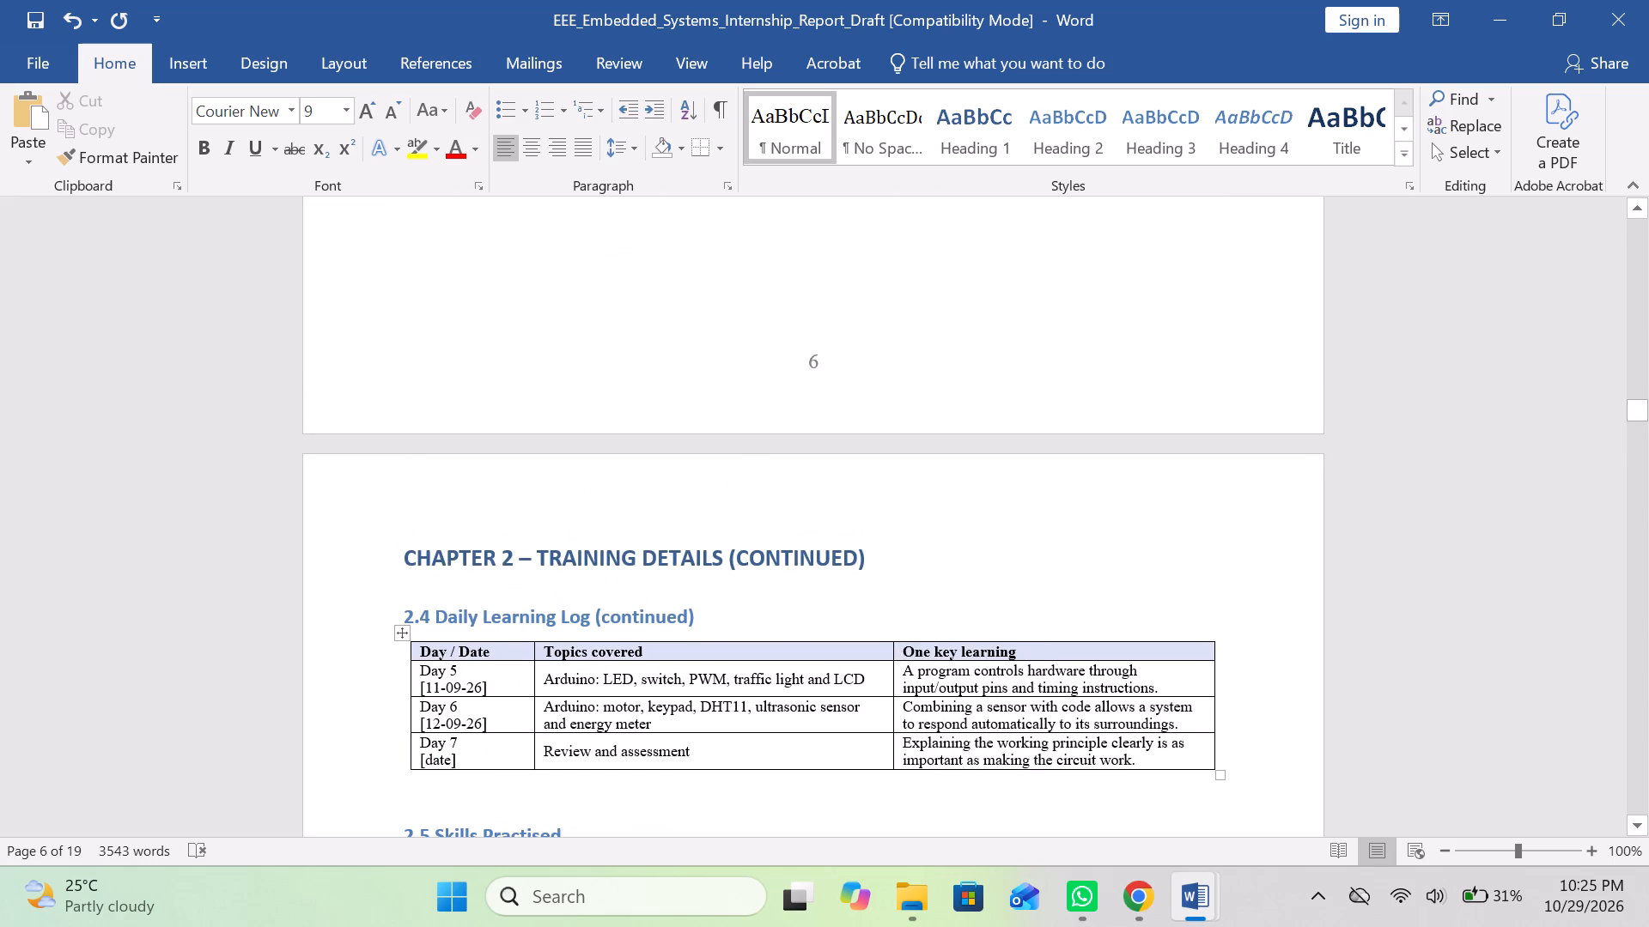
click(484, 759)
key(BackSpace)
key(BackSpace)
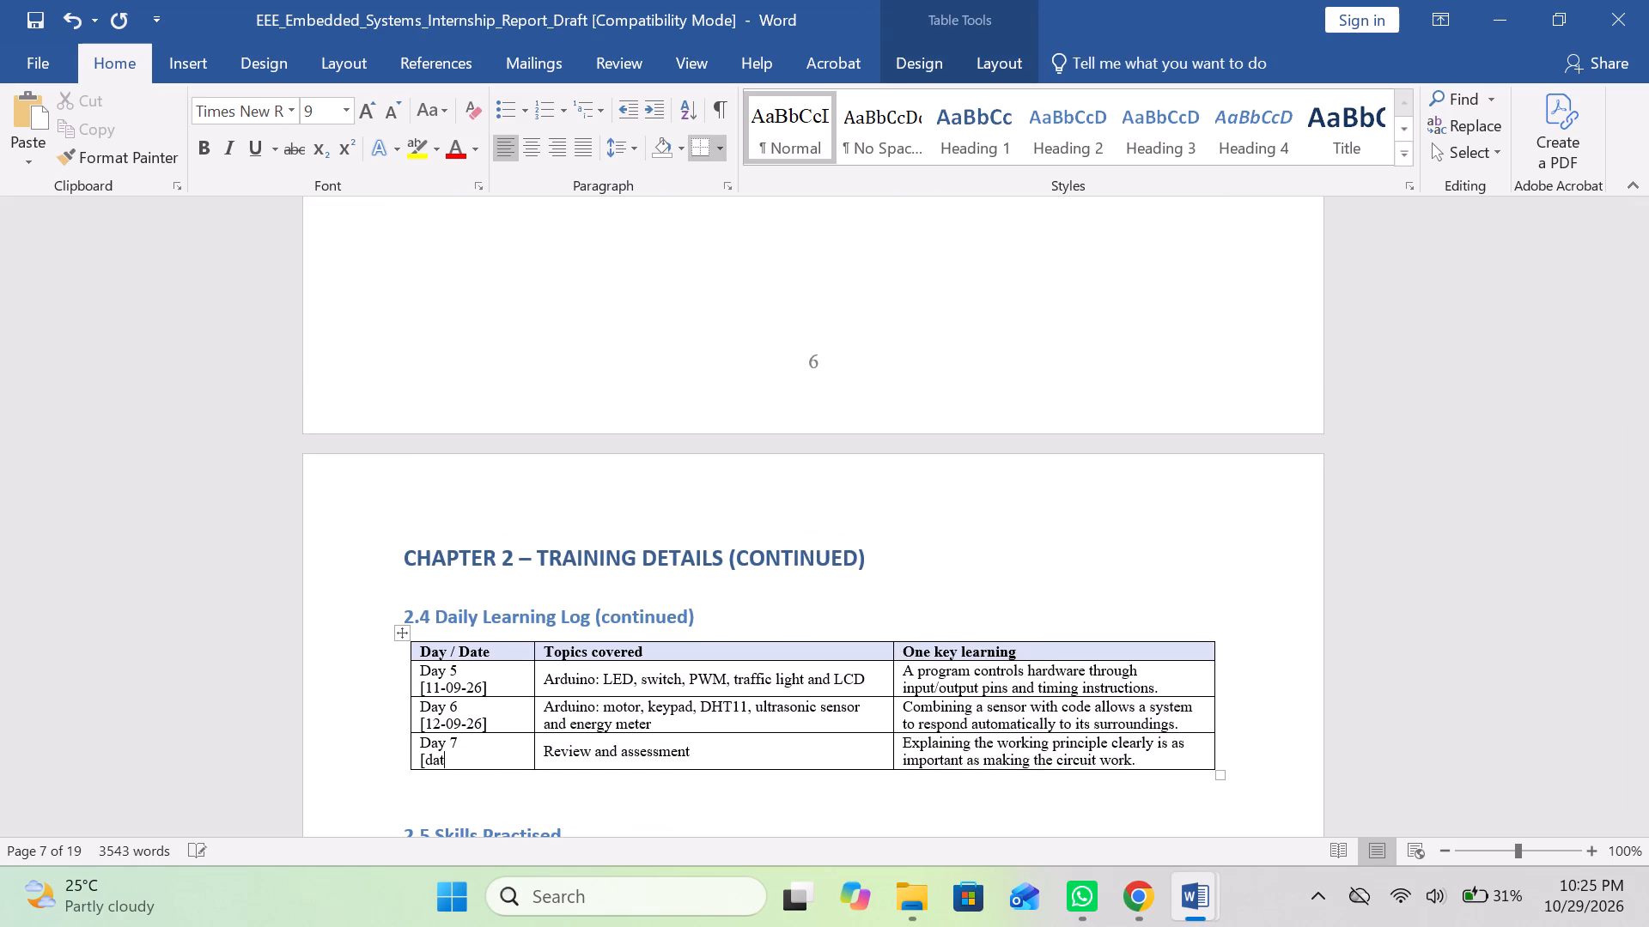
key(BackSpace)
key(BackSpace)
key(BackSpace)
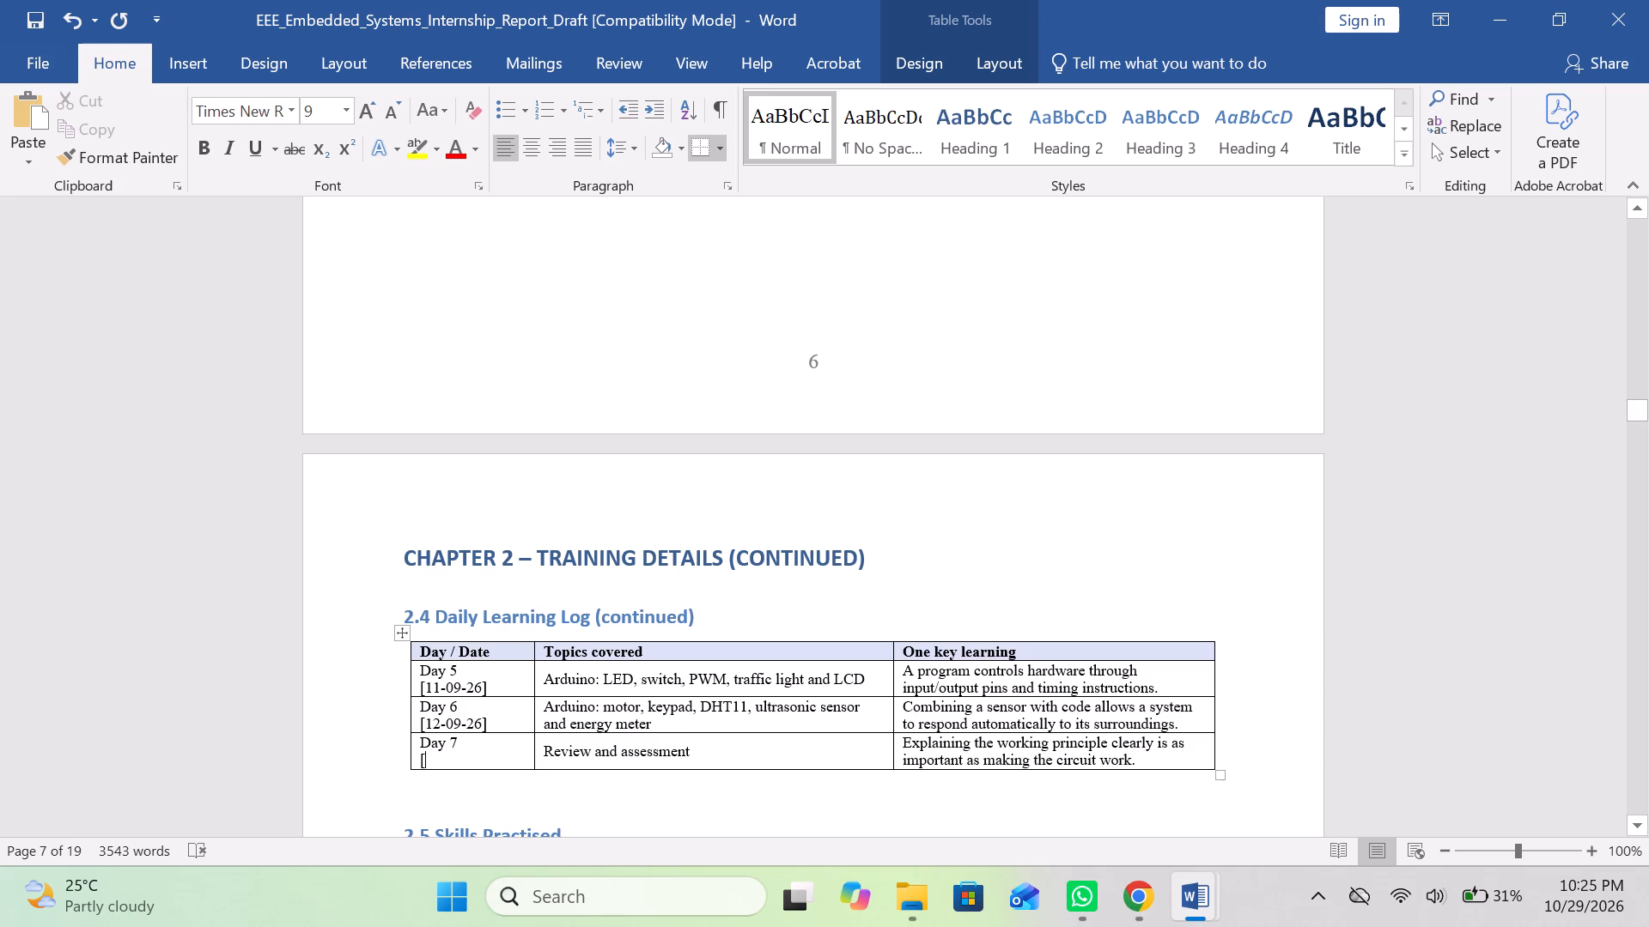
key(BackSpace)
Review the report's opening pages, including the cover page, certificate, declaration and Chapter 1 – Introduction.
scroll(665, 439, up, 1)
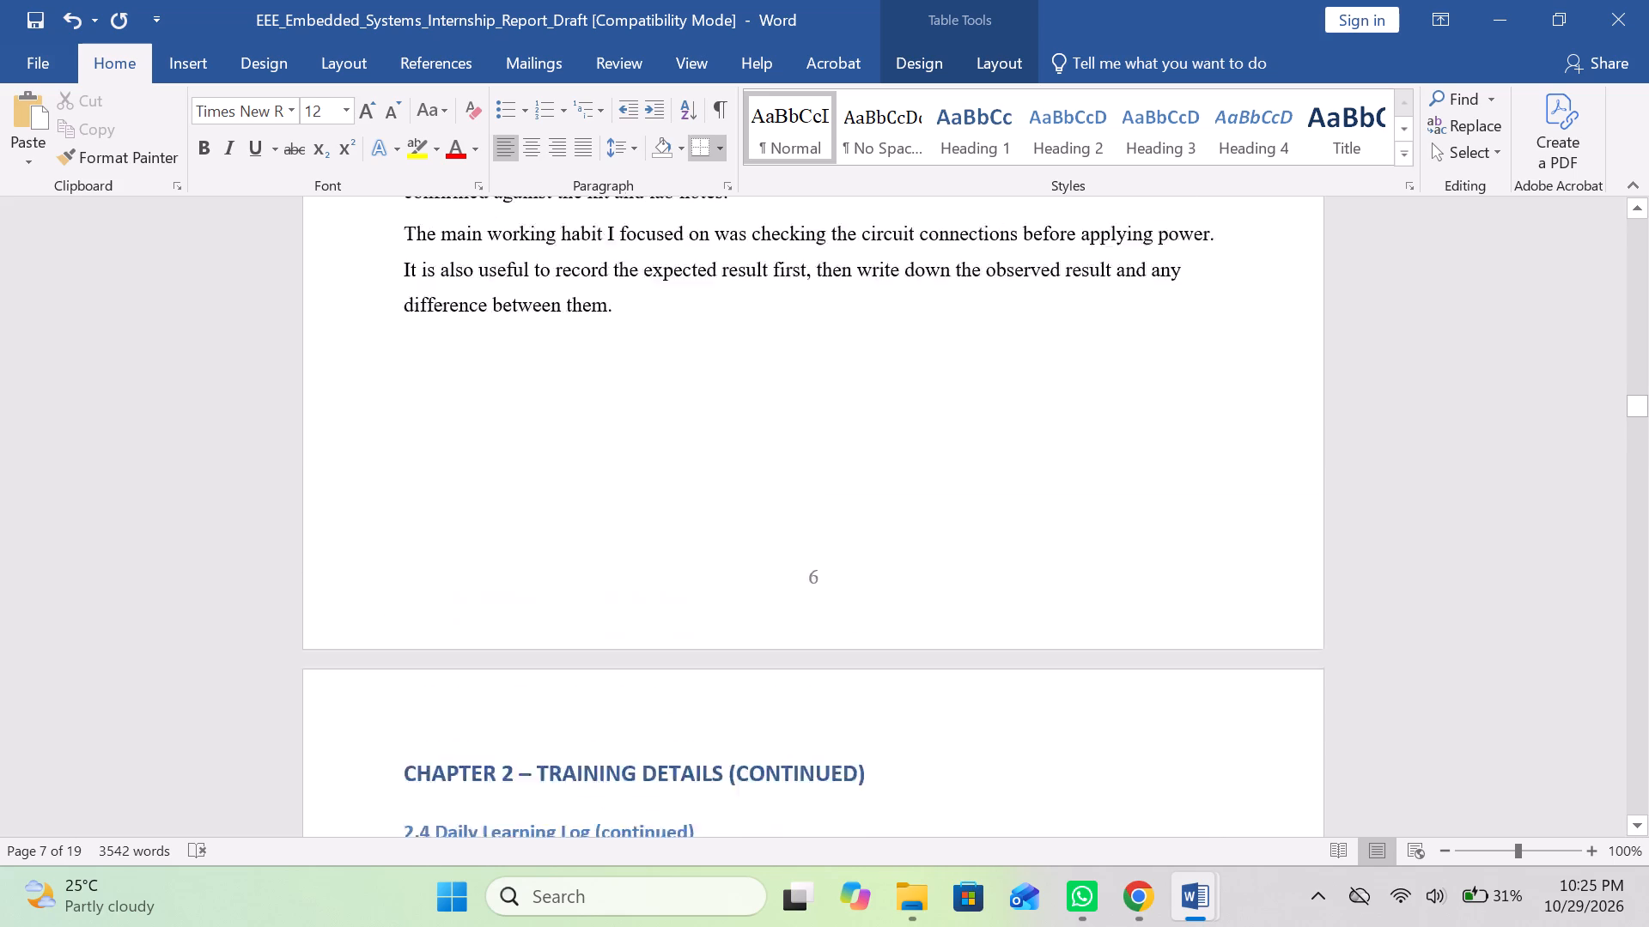
scroll(665, 439, up, 3)
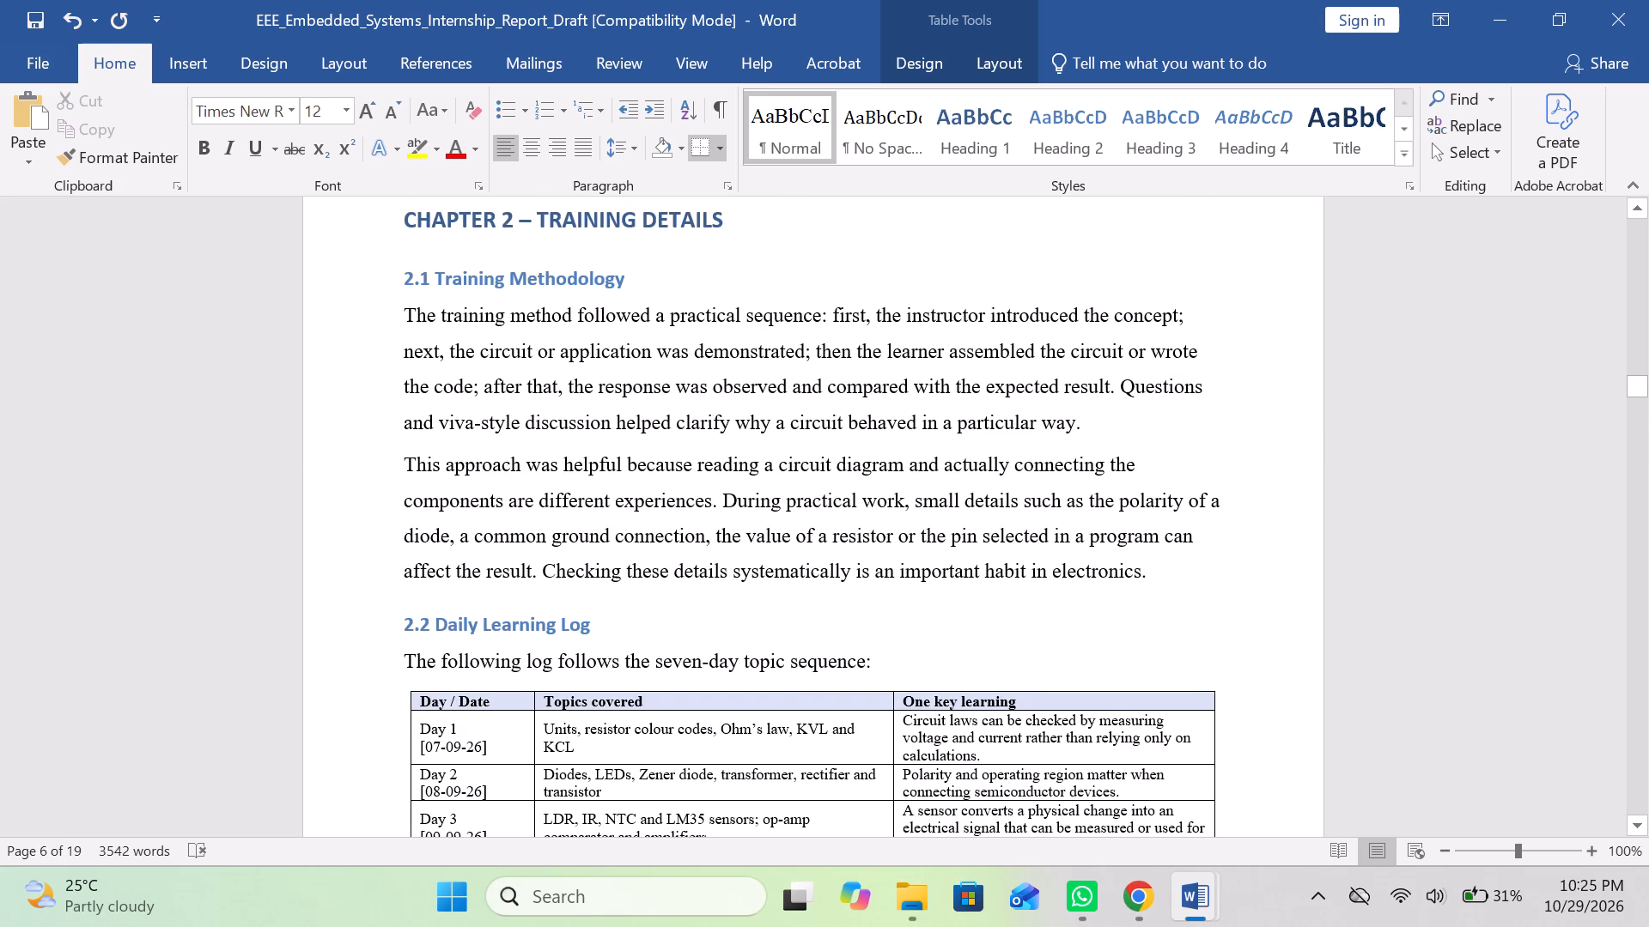
scroll(666, 540, up, 5)
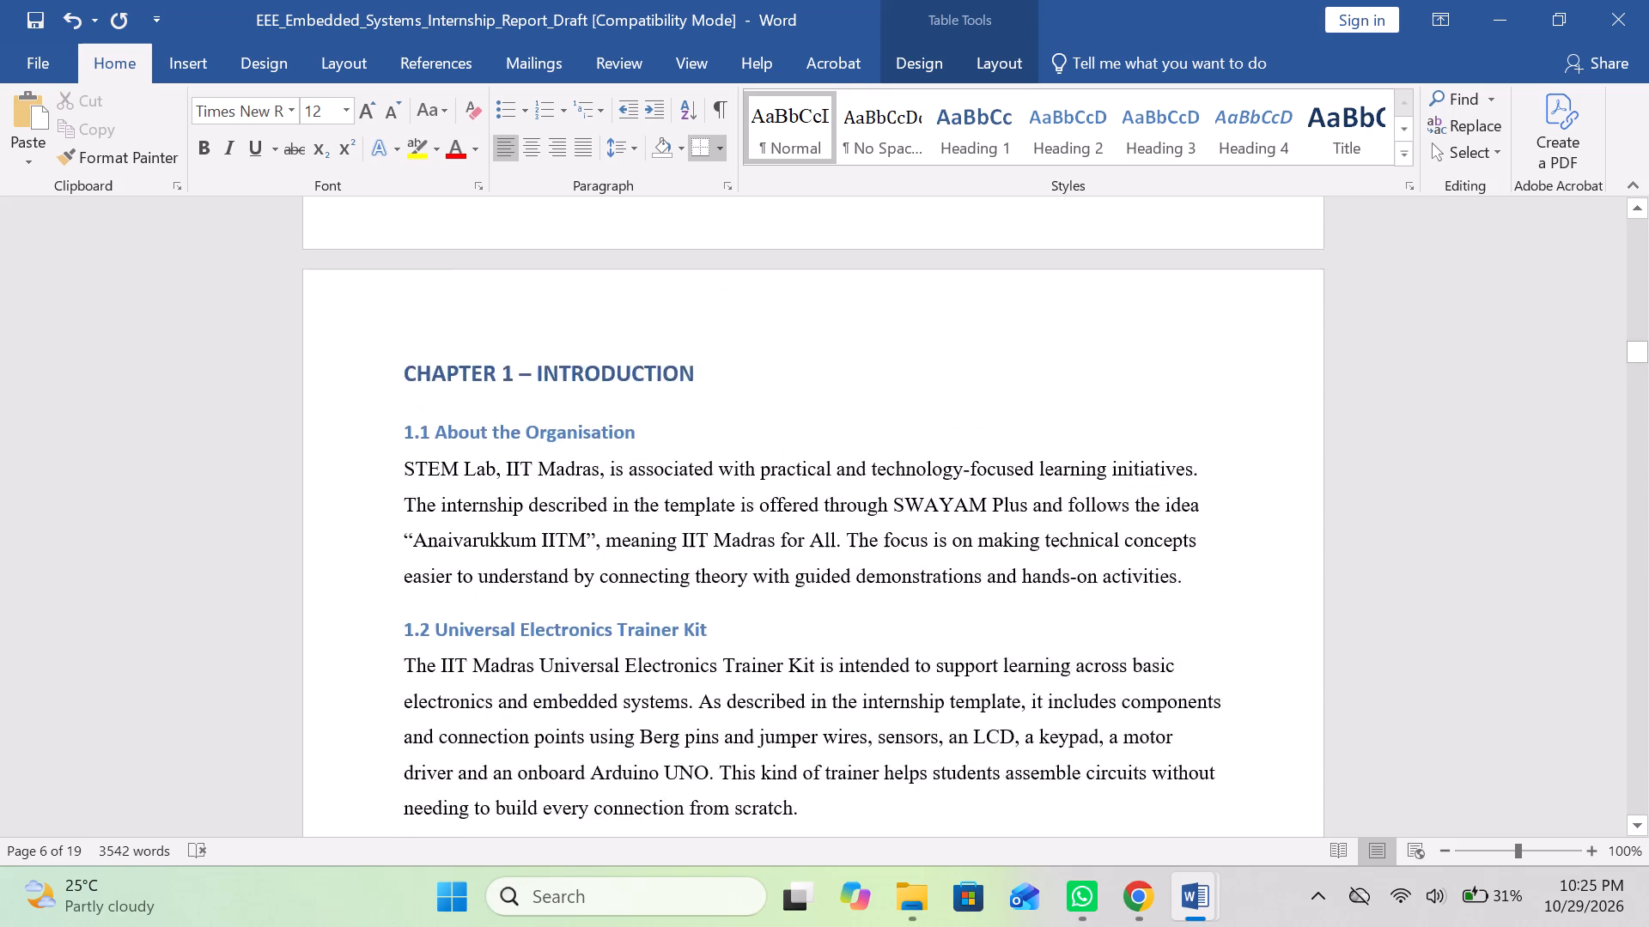
scroll(666, 540, up, 3)
scroll(666, 540, right, 1)
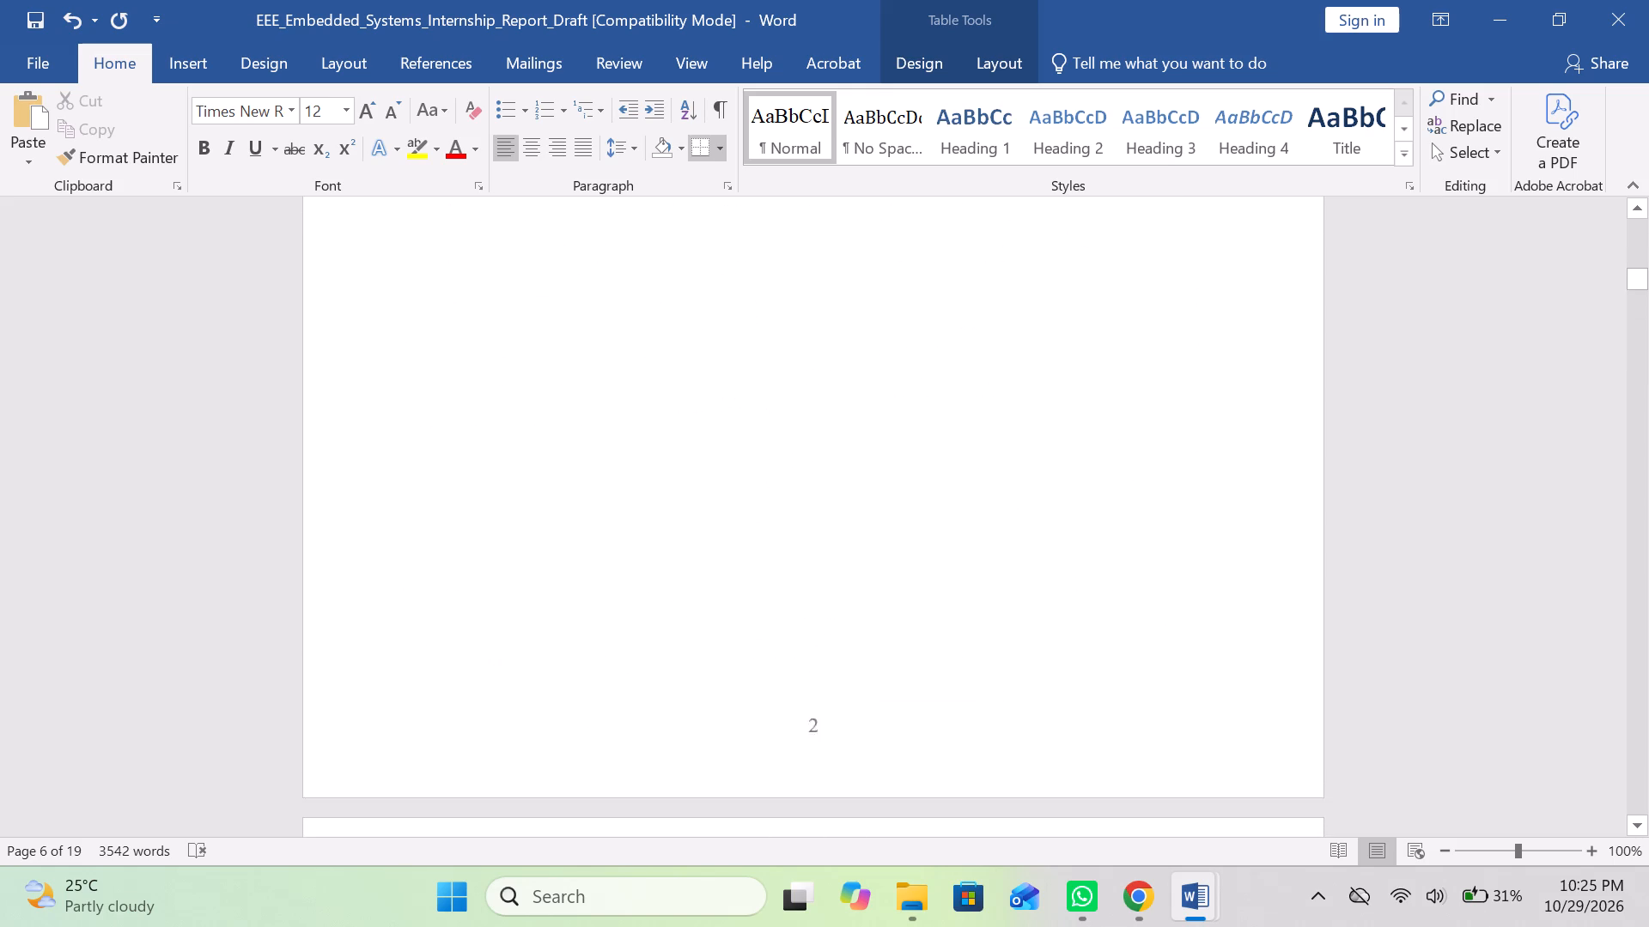
scroll(666, 540, right, 1)
scroll(666, 540, down, 1)
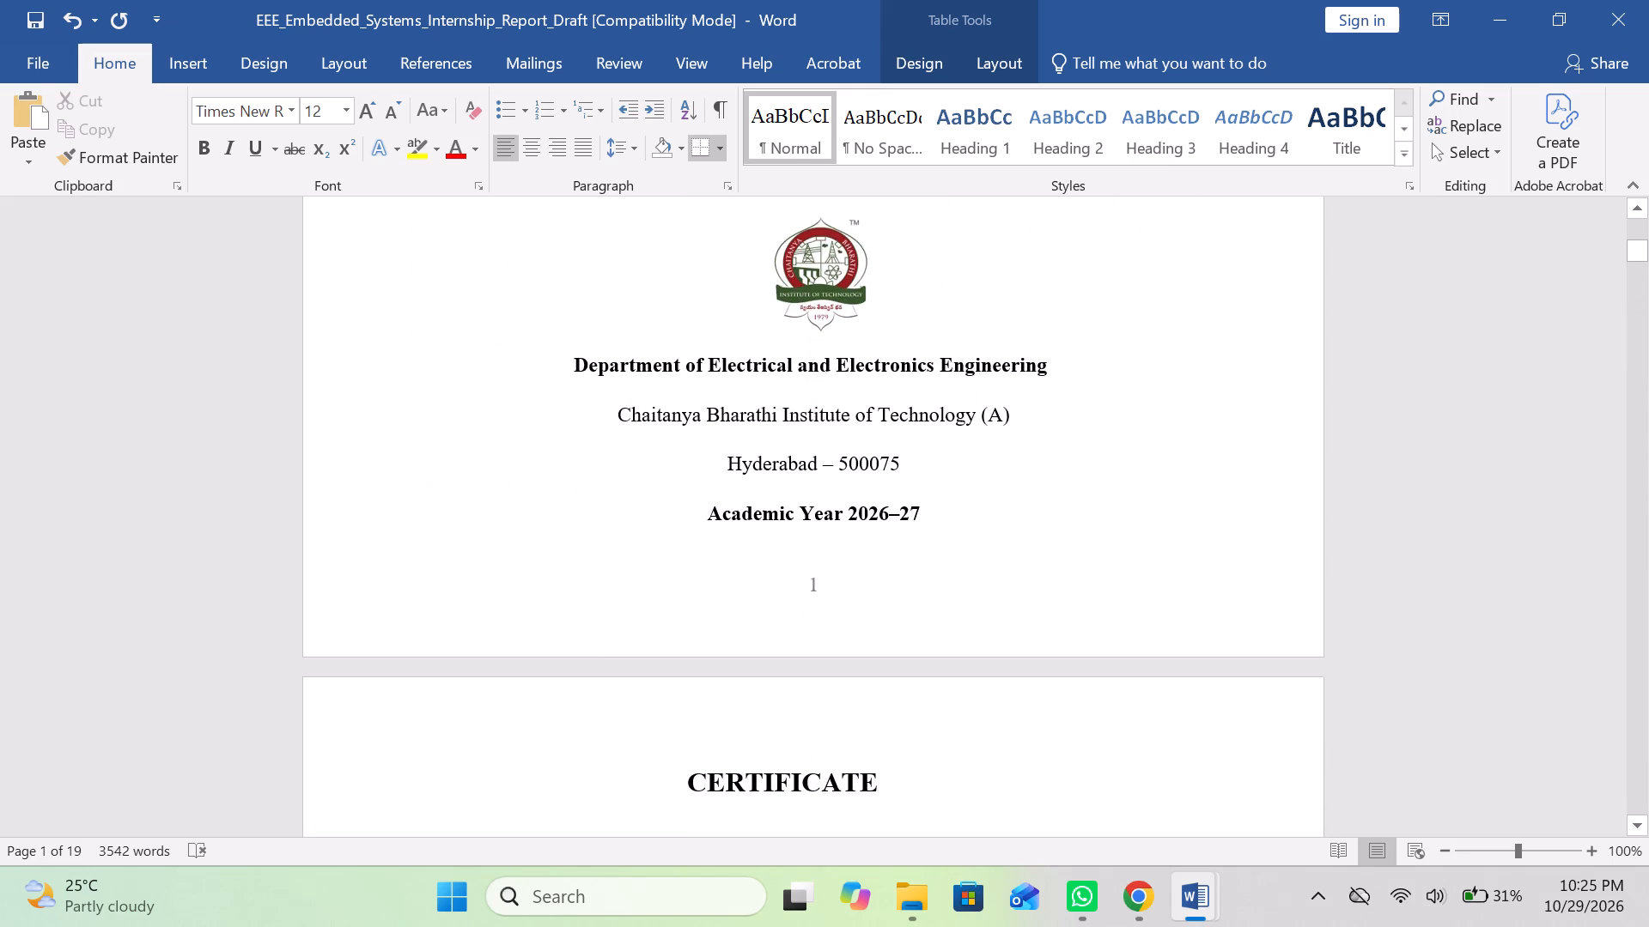
scroll(666, 540, down, 1)
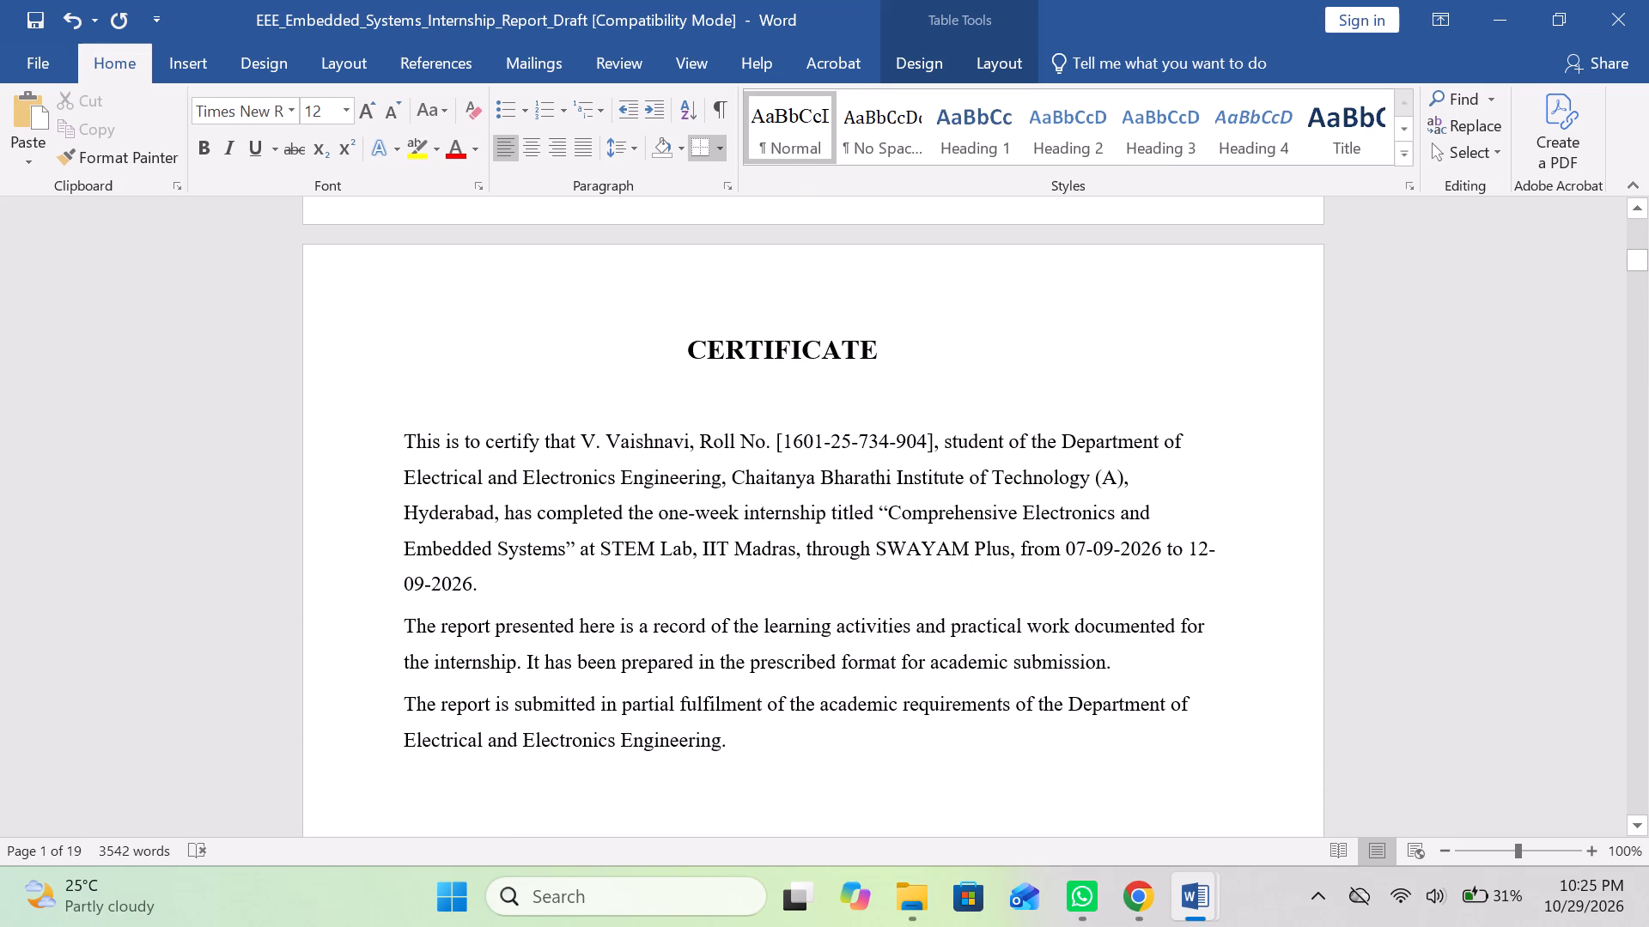
scroll(666, 540, down, 1)
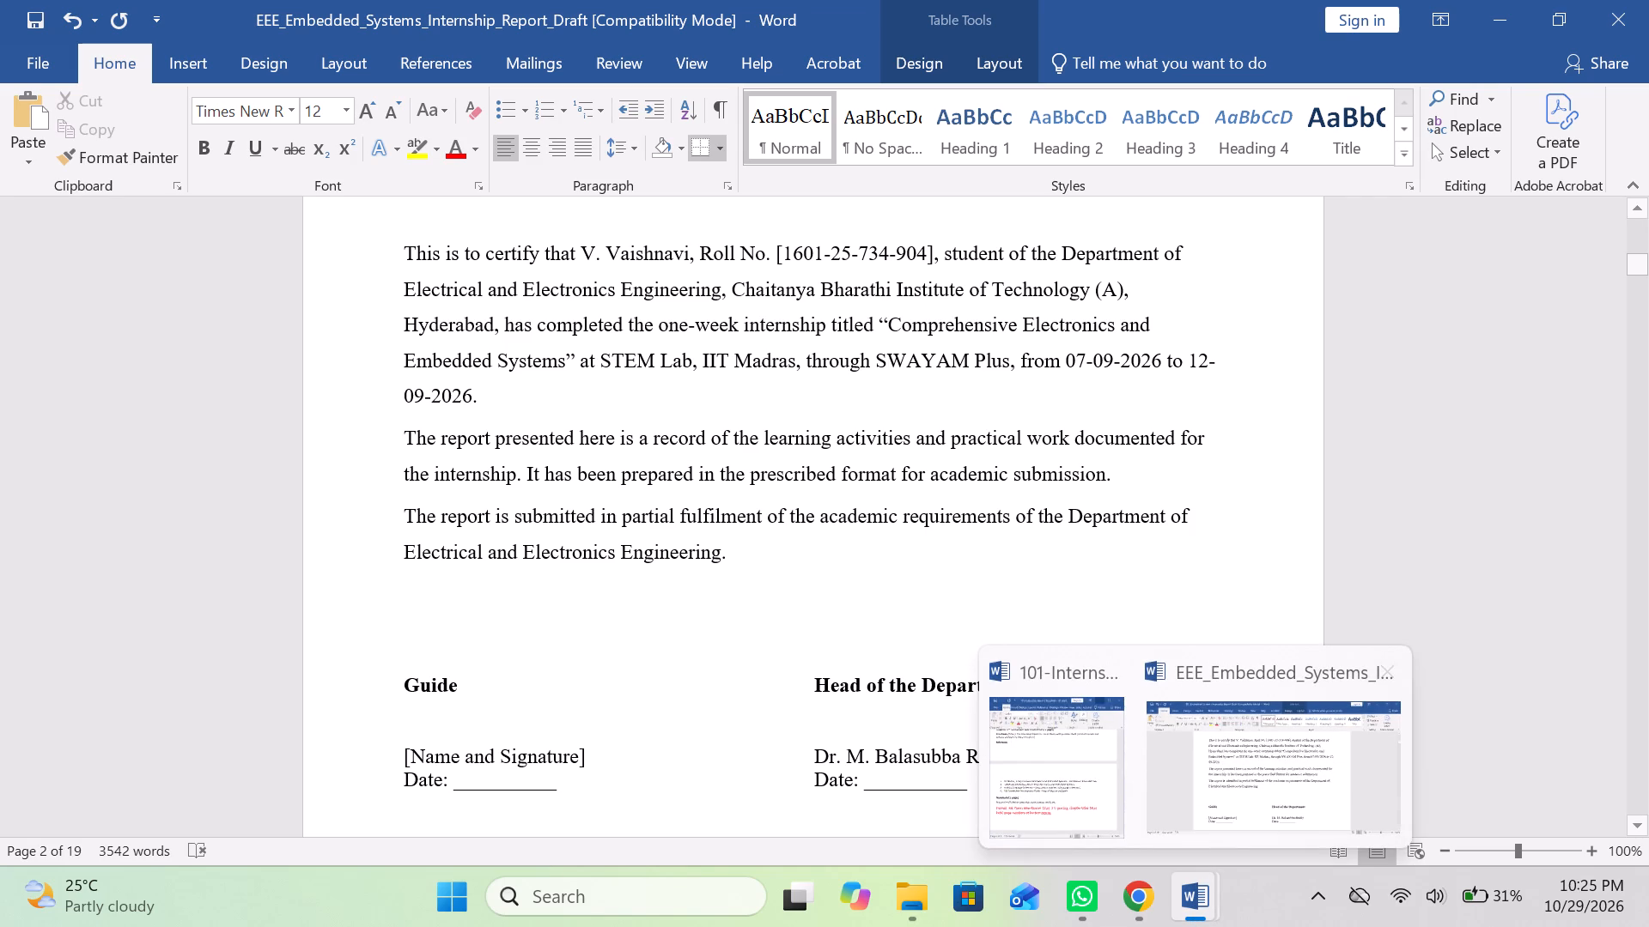
click(1495, 439)
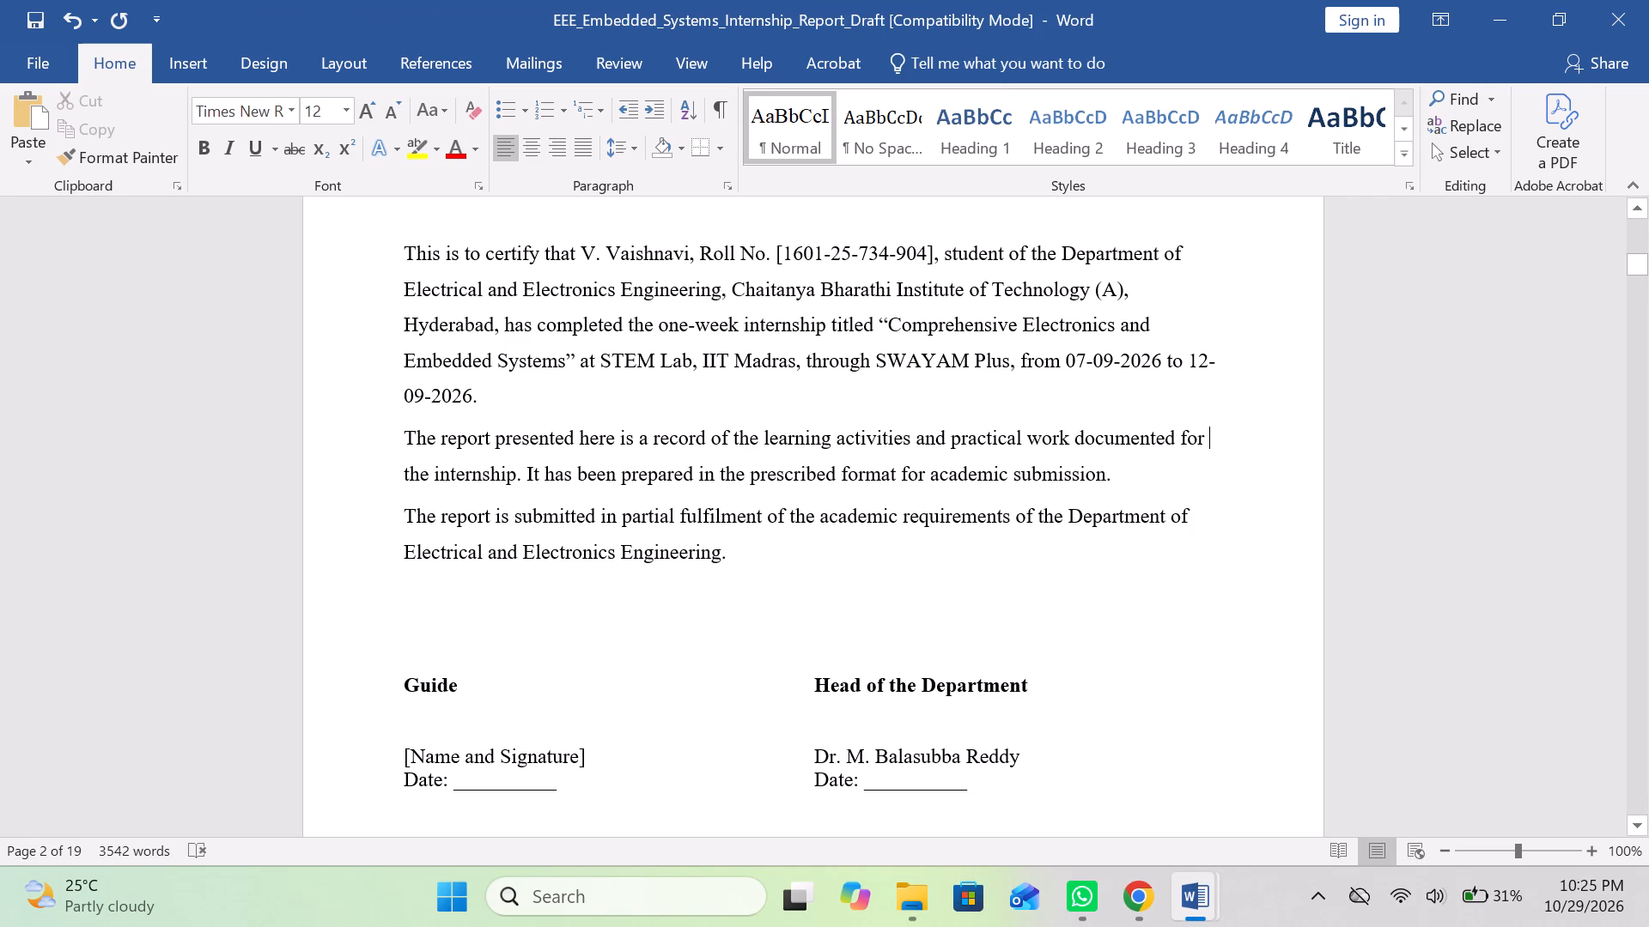
scroll(1122, 546, down, 4)
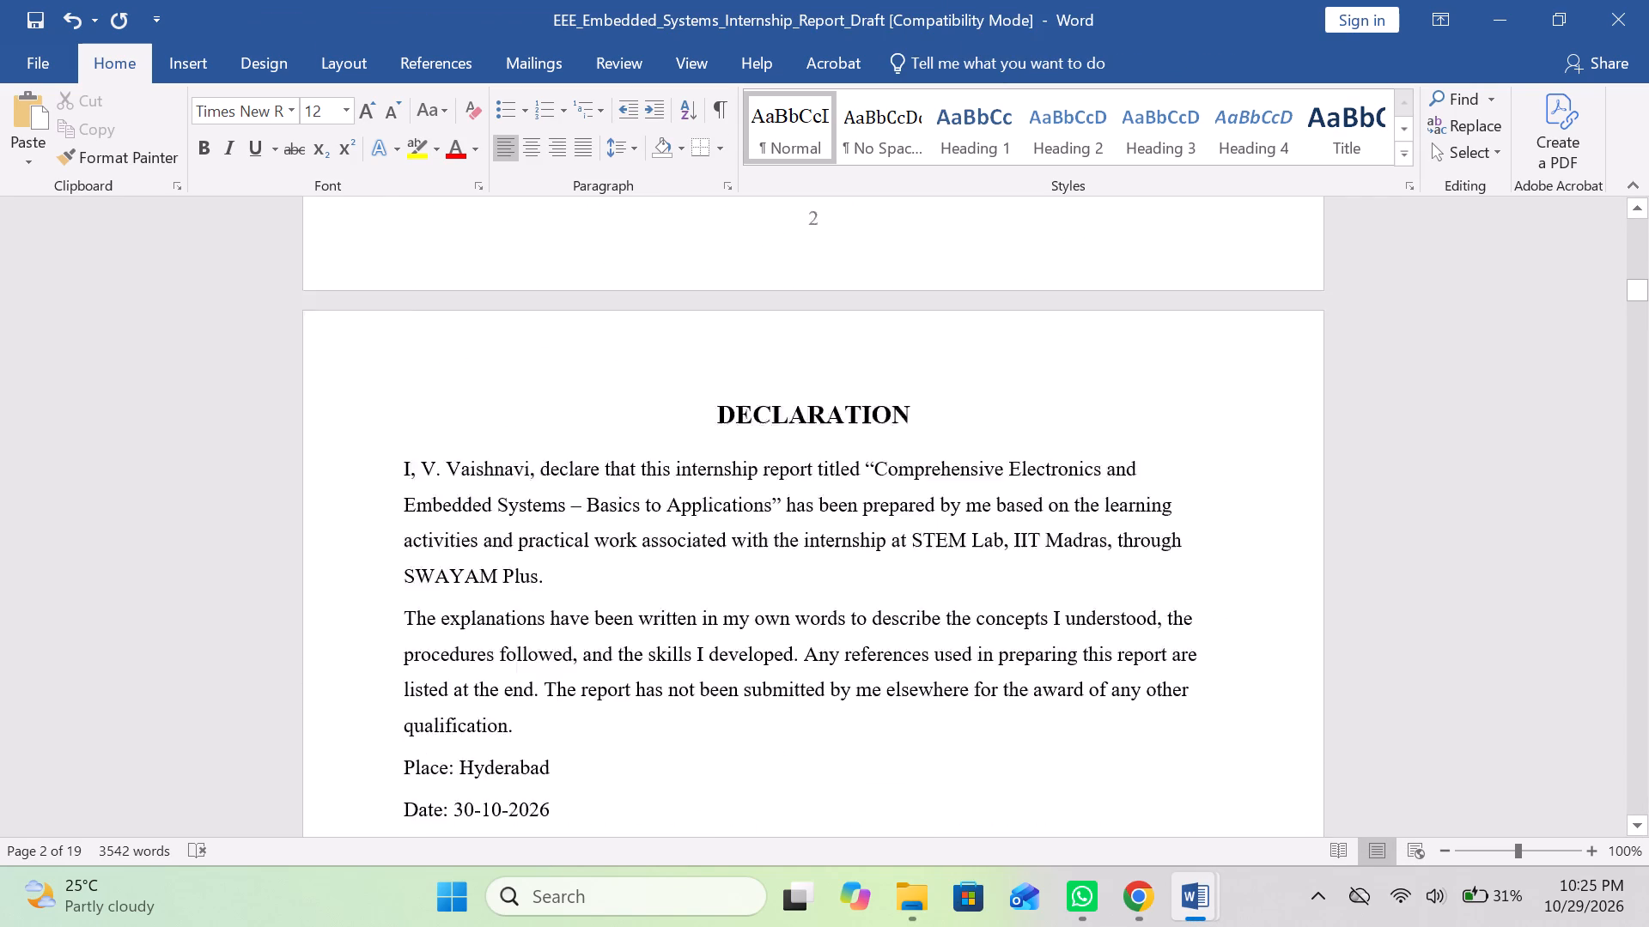
scroll(1122, 546, down, 8)
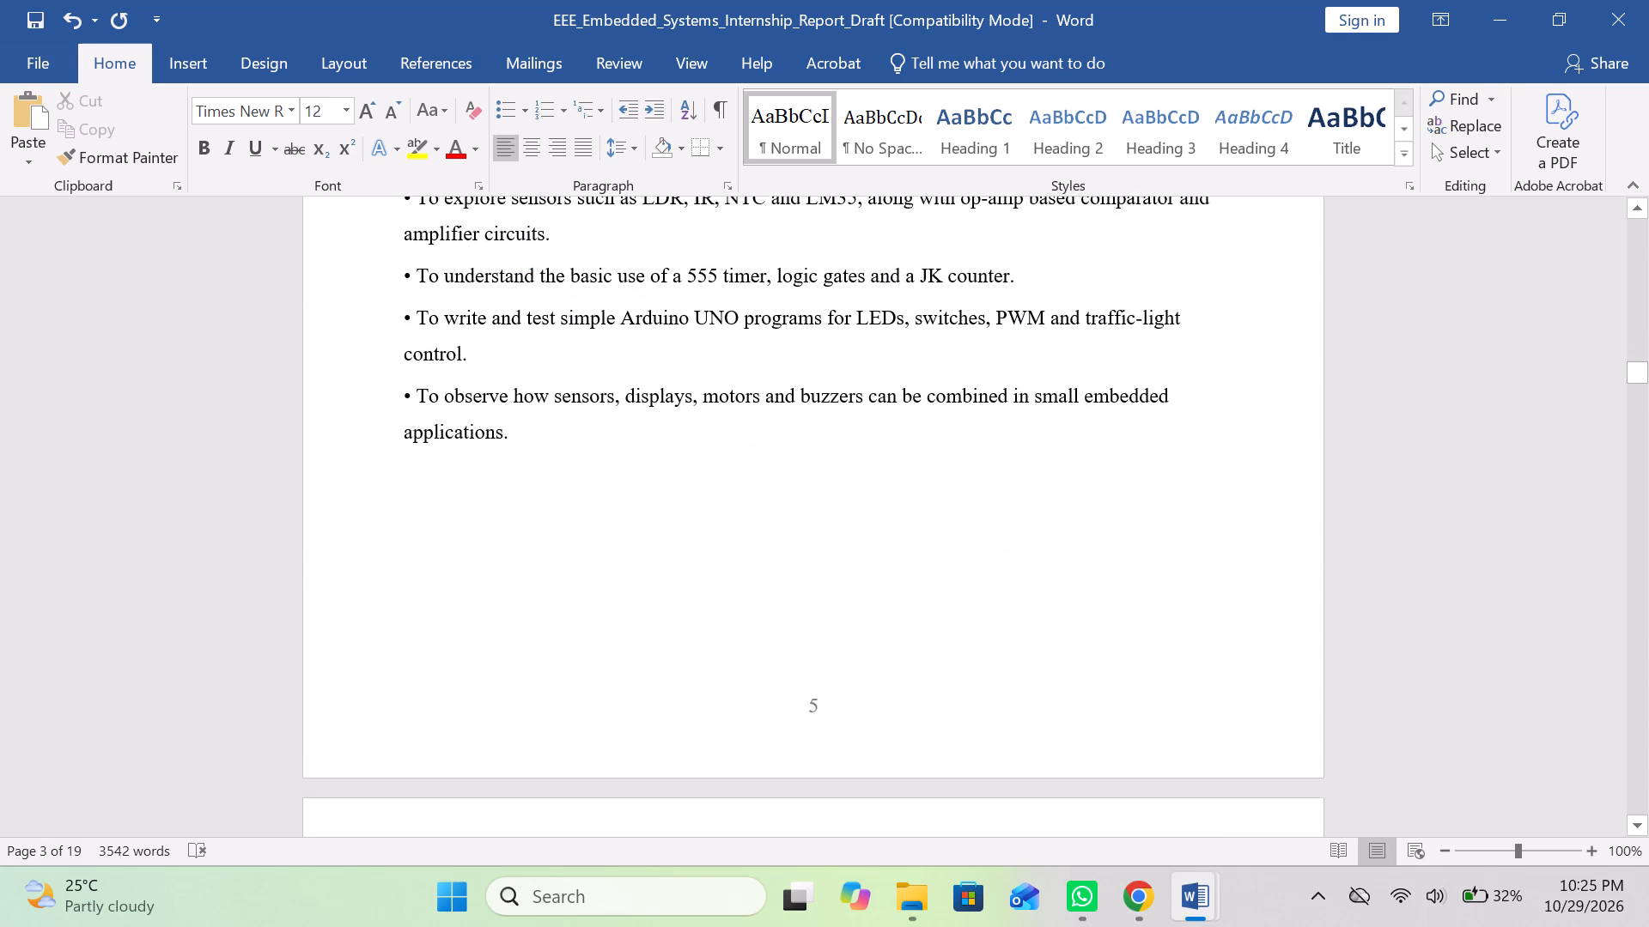
Review the layout from the end of Chapter 1 through Experiment 1: Verification of Ohm's Law, including its observation table.
scroll(1122, 546, down, 5)
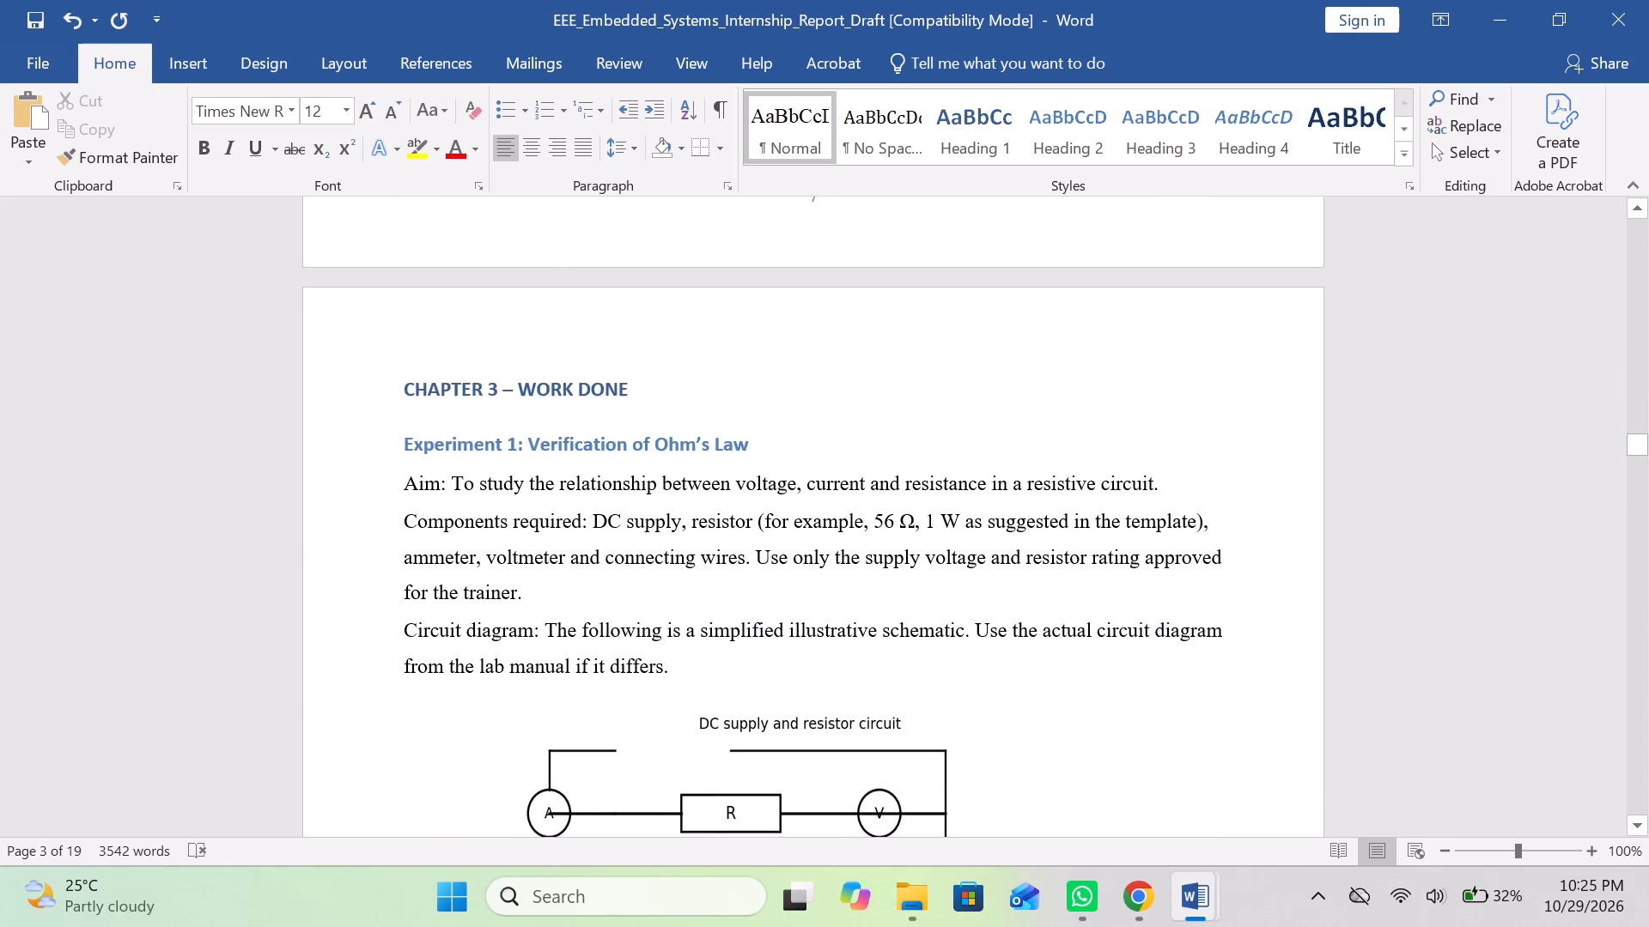
scroll(1122, 546, down, 3)
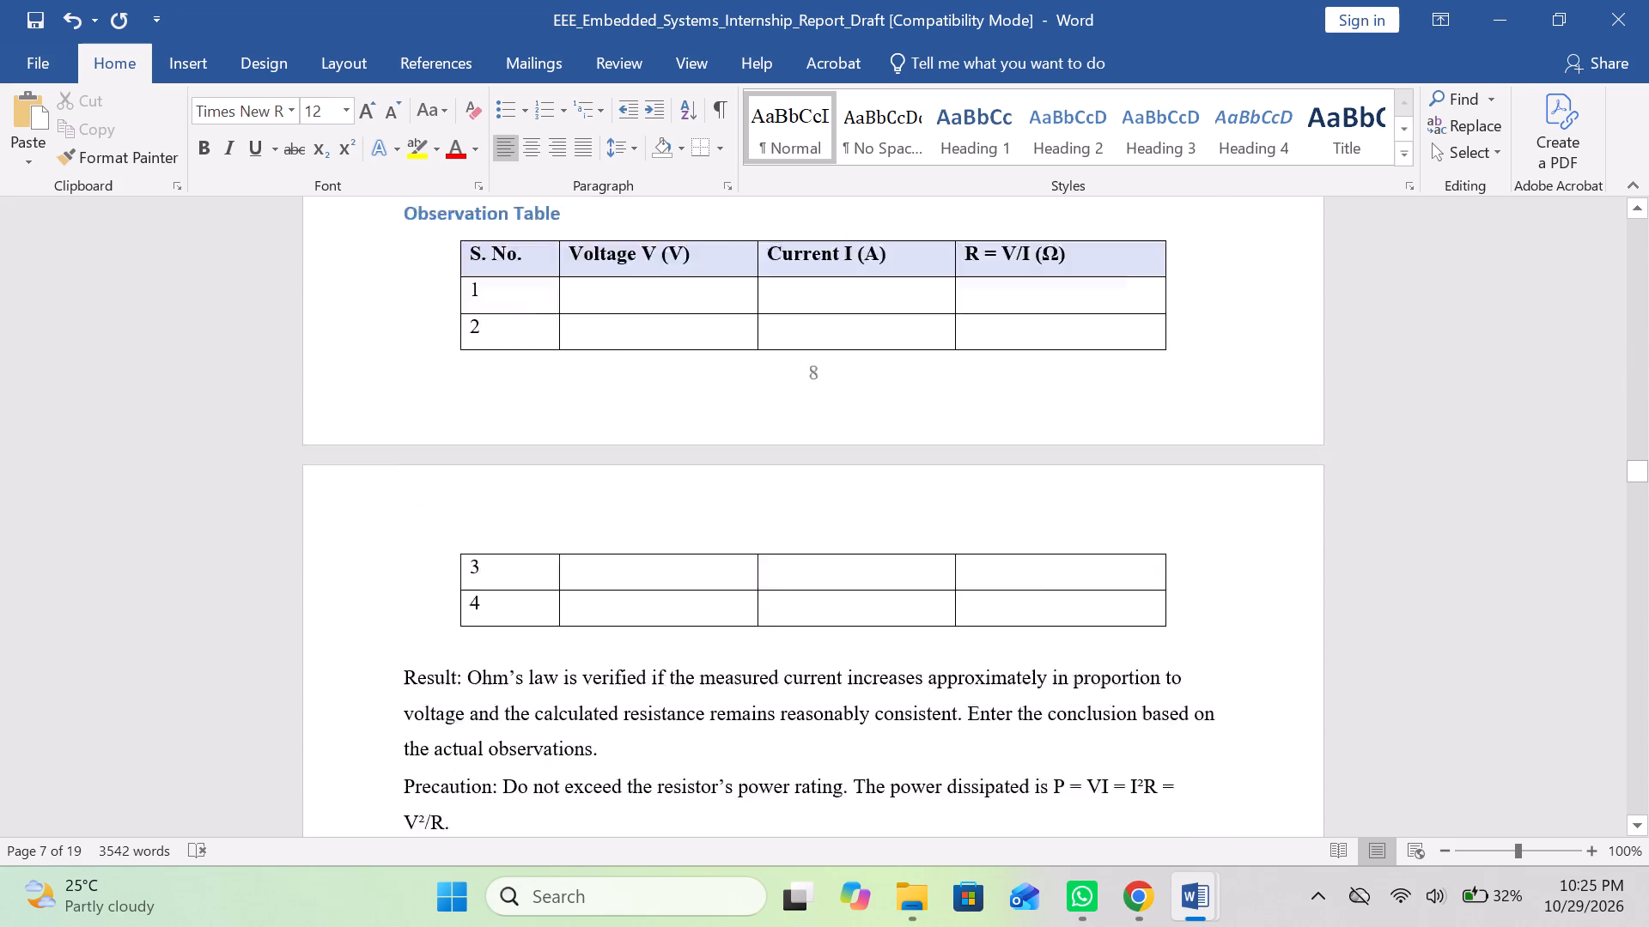
scroll(1122, 546, down, 1)
scroll(1122, 546, right, 2)
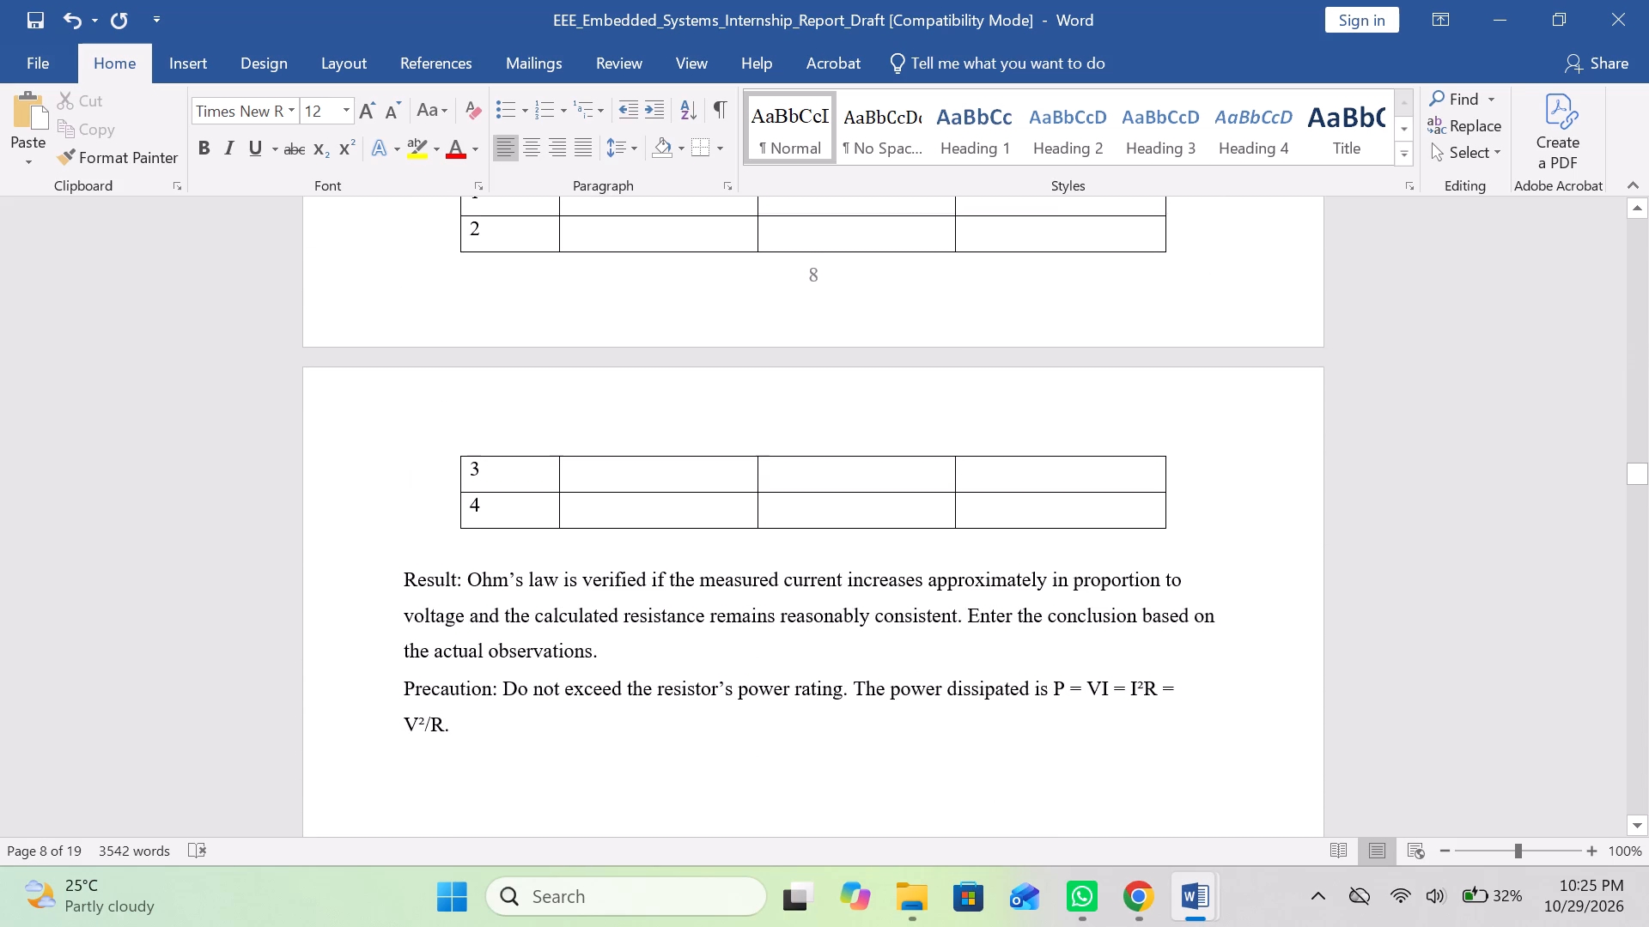
scroll(1122, 546, right, 1)
Undo the deletion of the [date] placeholder under Day 7 in the 2.4 Daily Learning Log (continued) table.
key(ctrl+z)
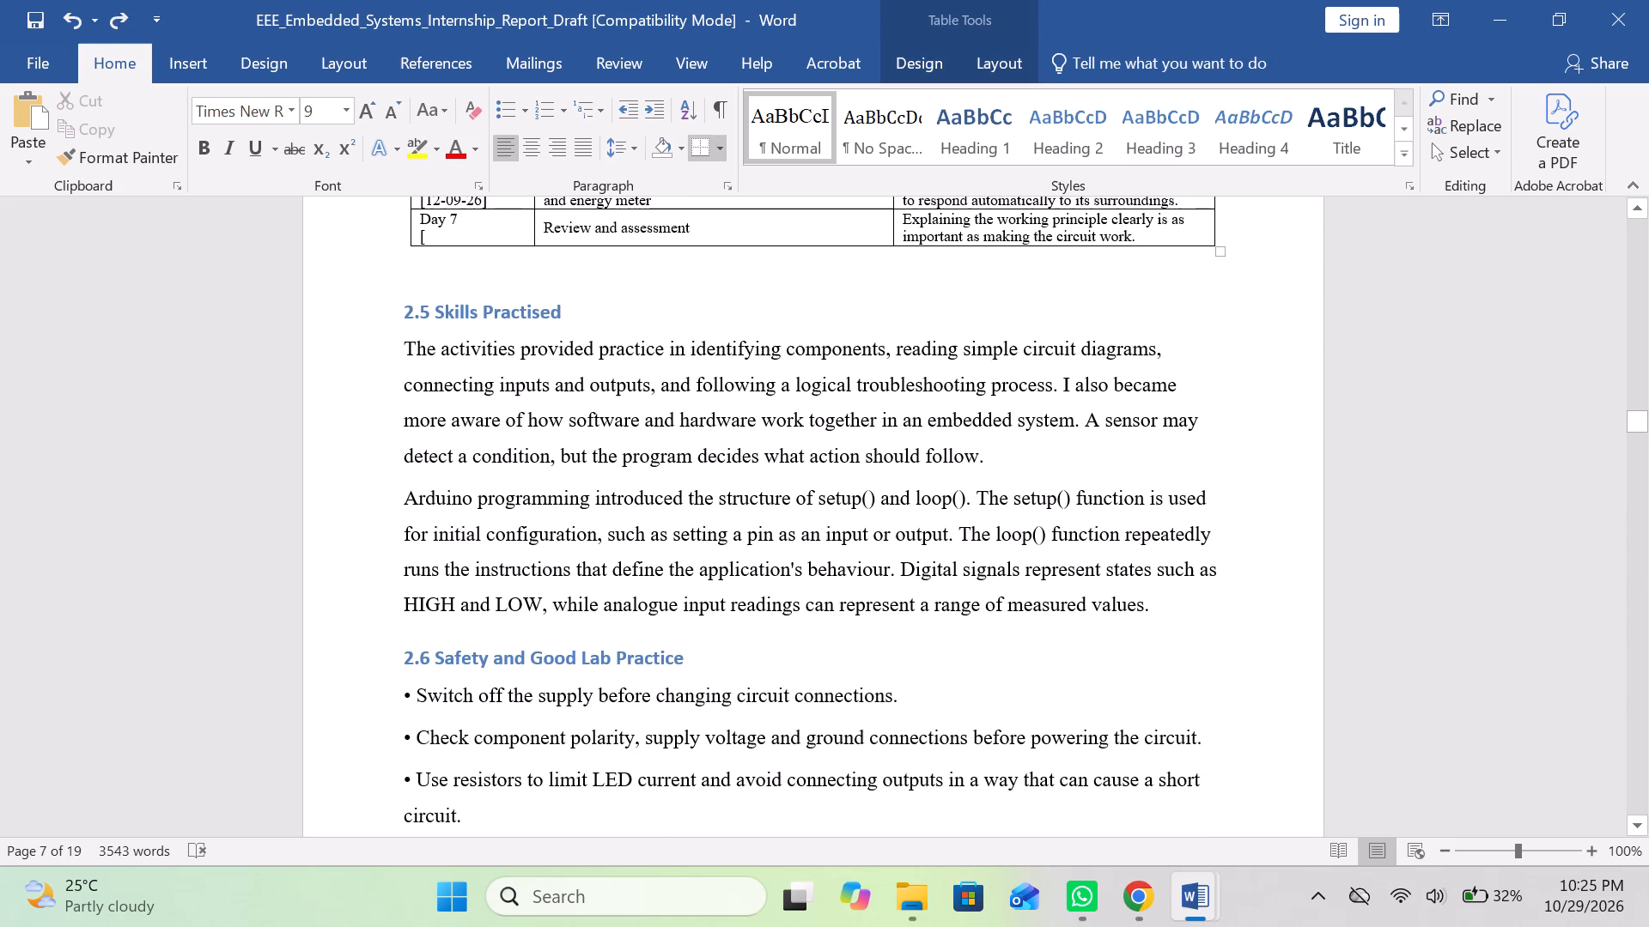
key(ctrl+z)
key(ctrl+z)
key(ctrl+z)
key(ctrl+z)
key(ctrl+z)
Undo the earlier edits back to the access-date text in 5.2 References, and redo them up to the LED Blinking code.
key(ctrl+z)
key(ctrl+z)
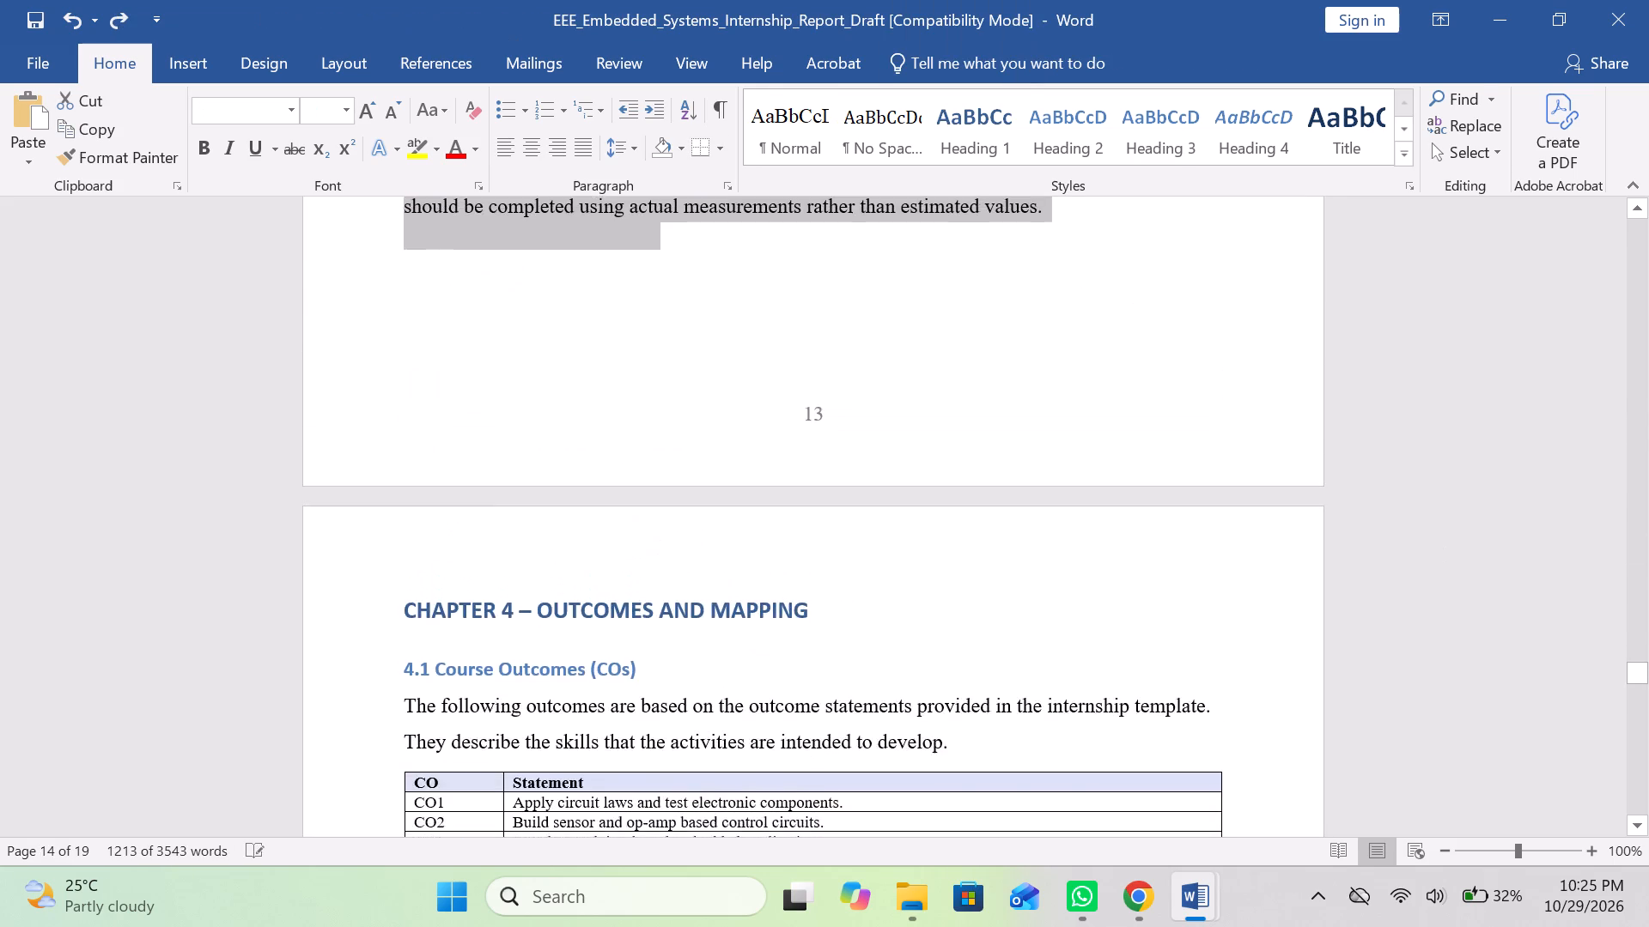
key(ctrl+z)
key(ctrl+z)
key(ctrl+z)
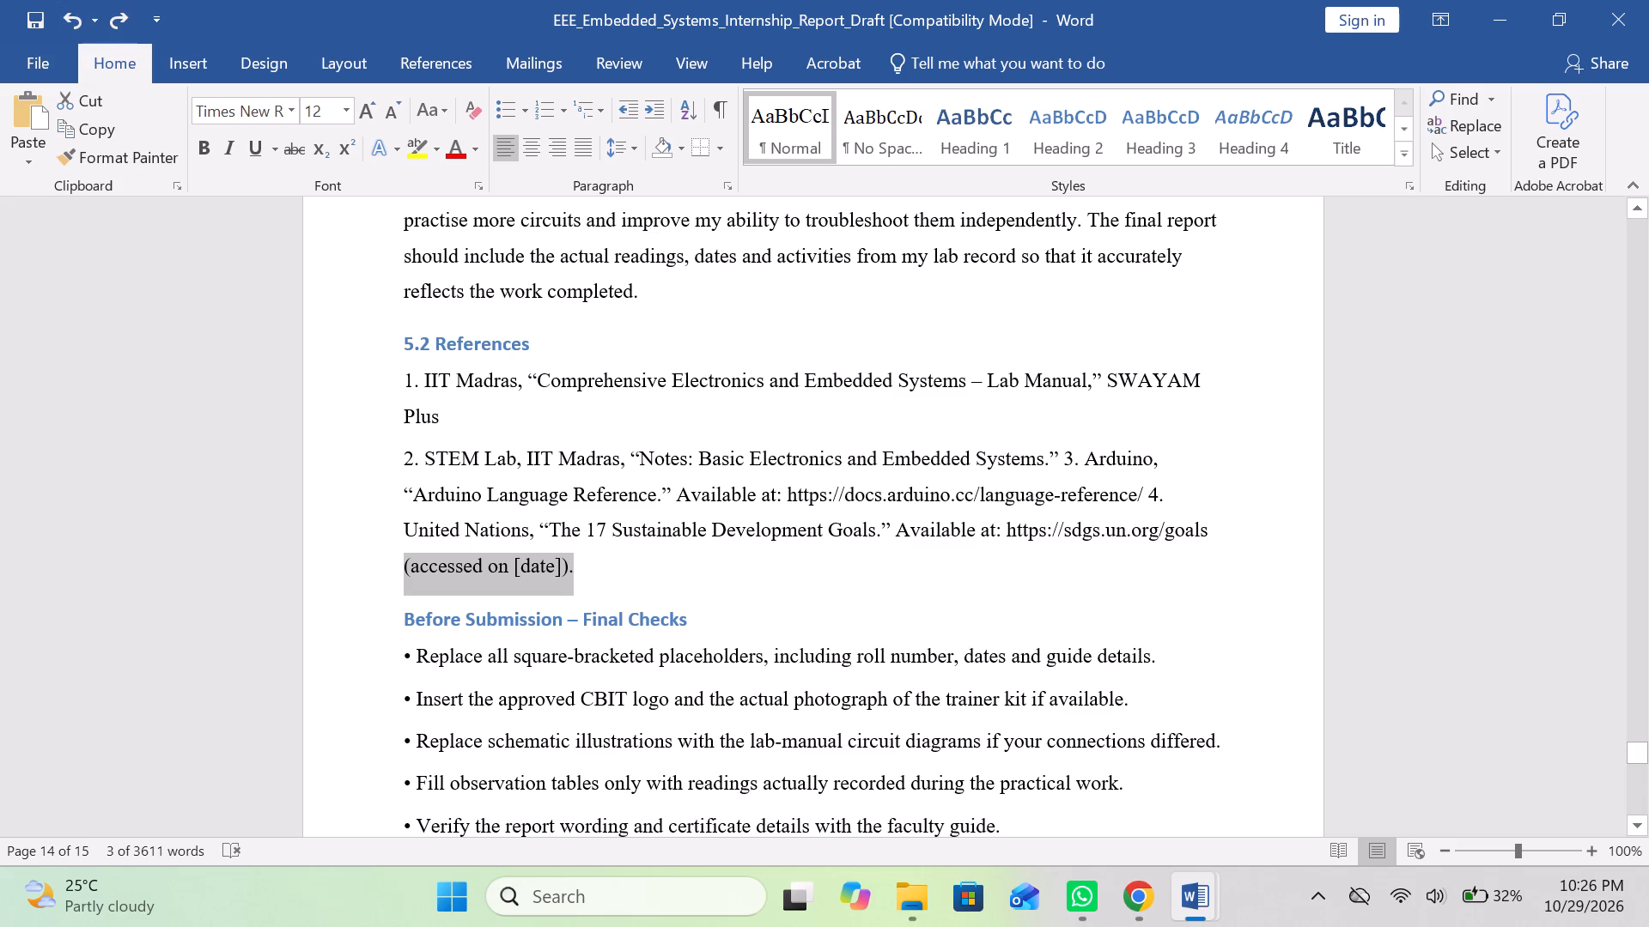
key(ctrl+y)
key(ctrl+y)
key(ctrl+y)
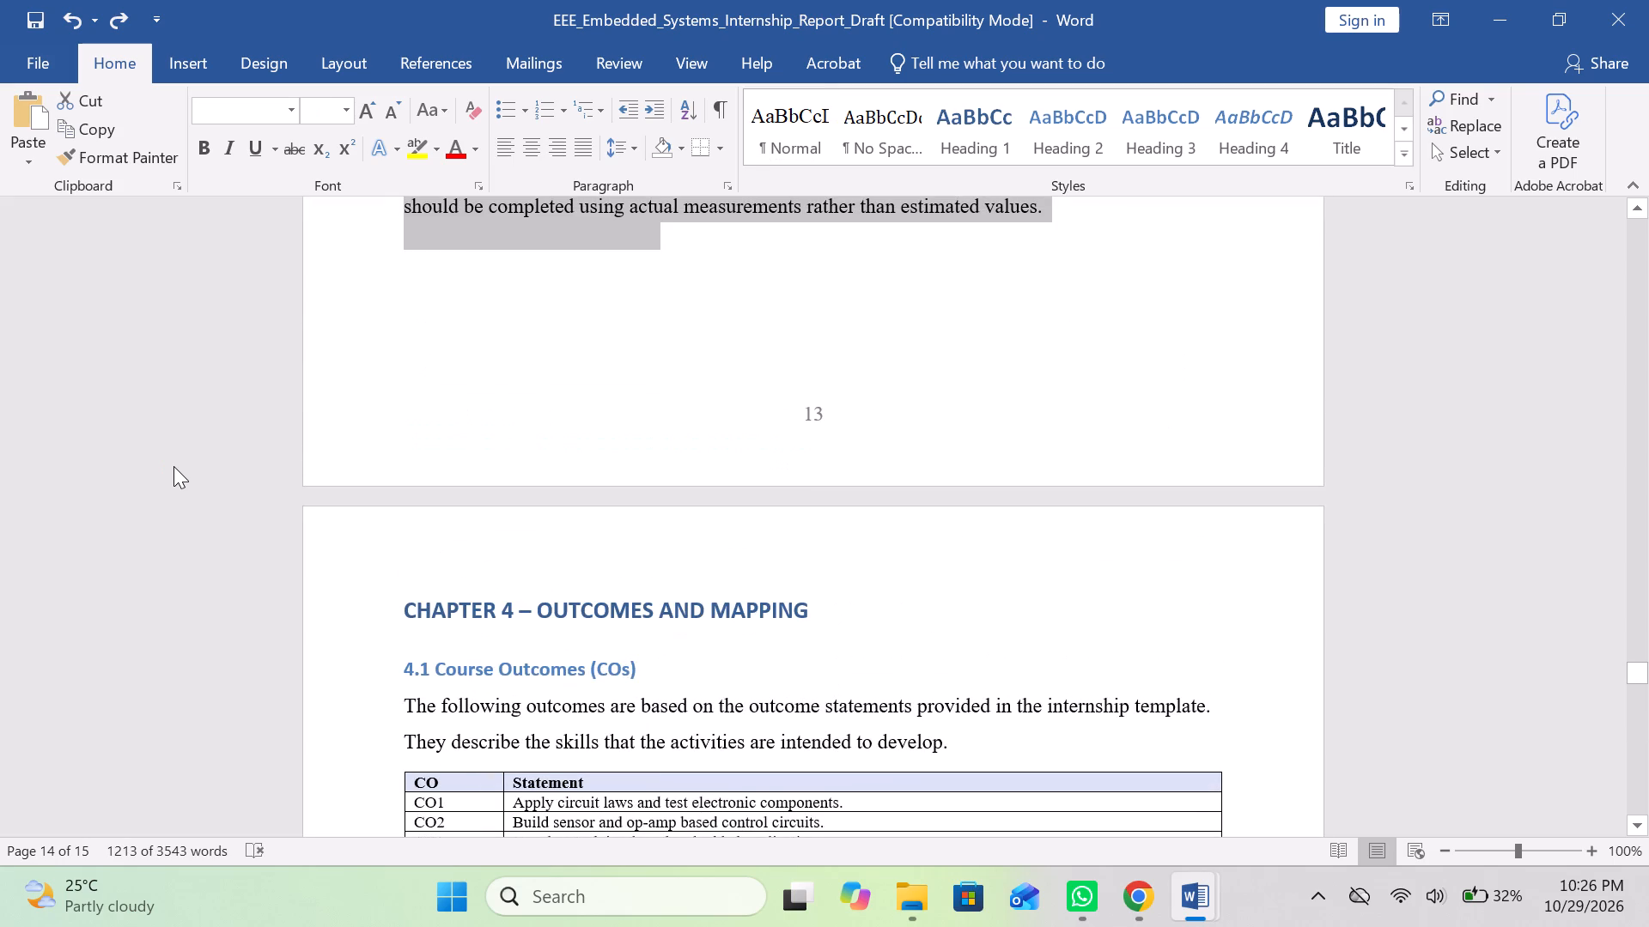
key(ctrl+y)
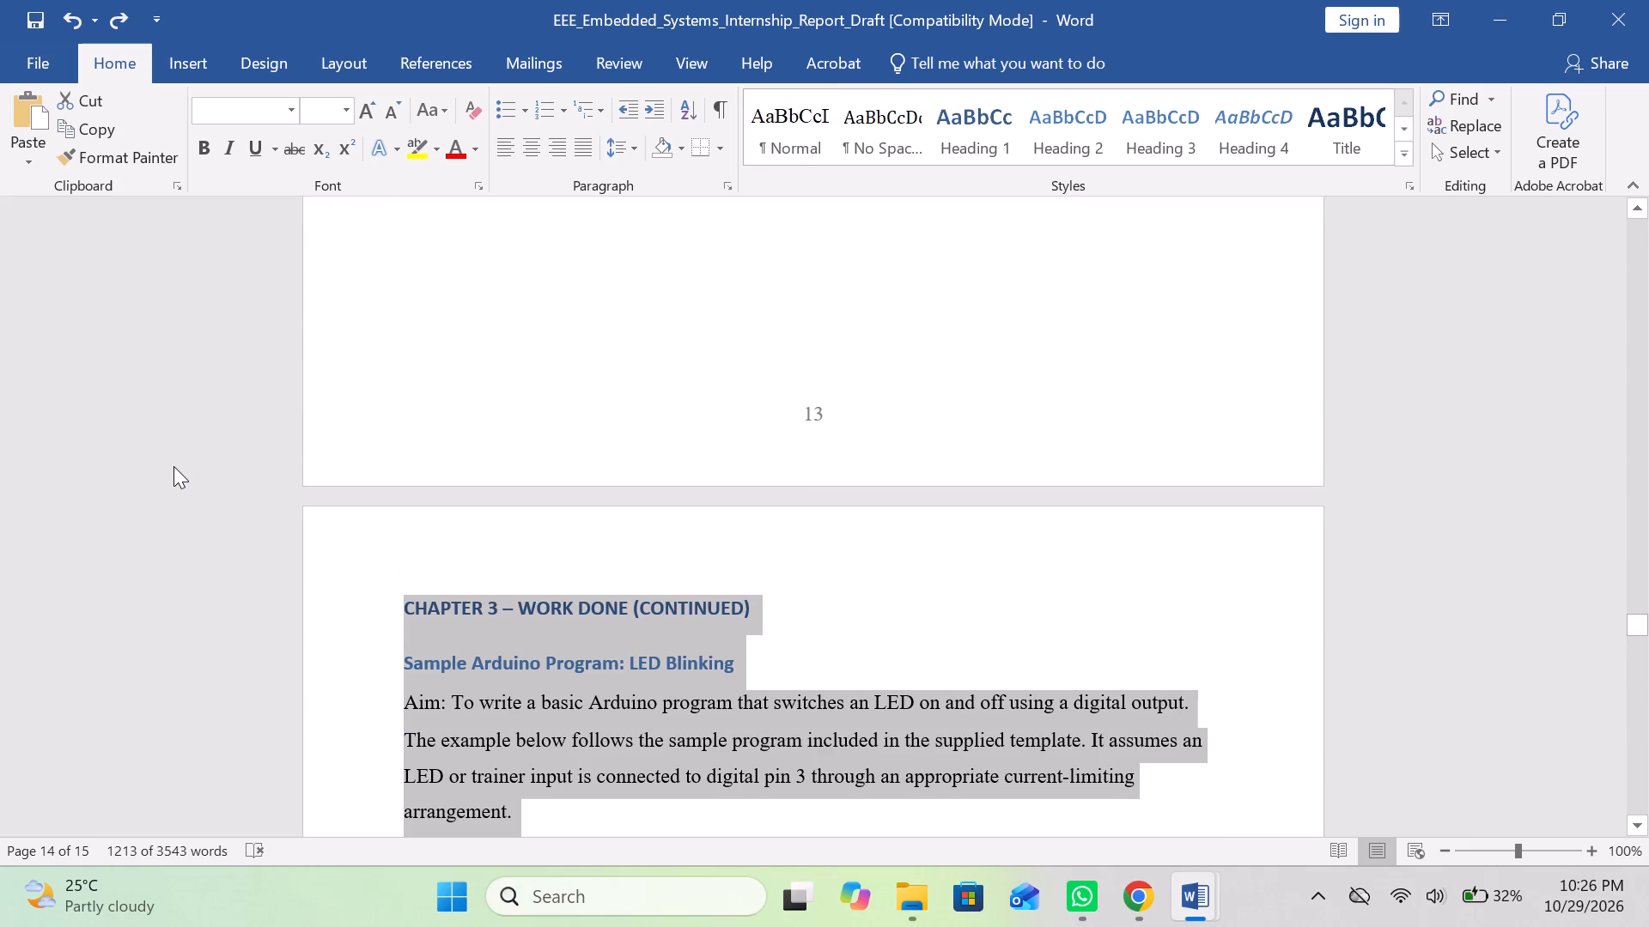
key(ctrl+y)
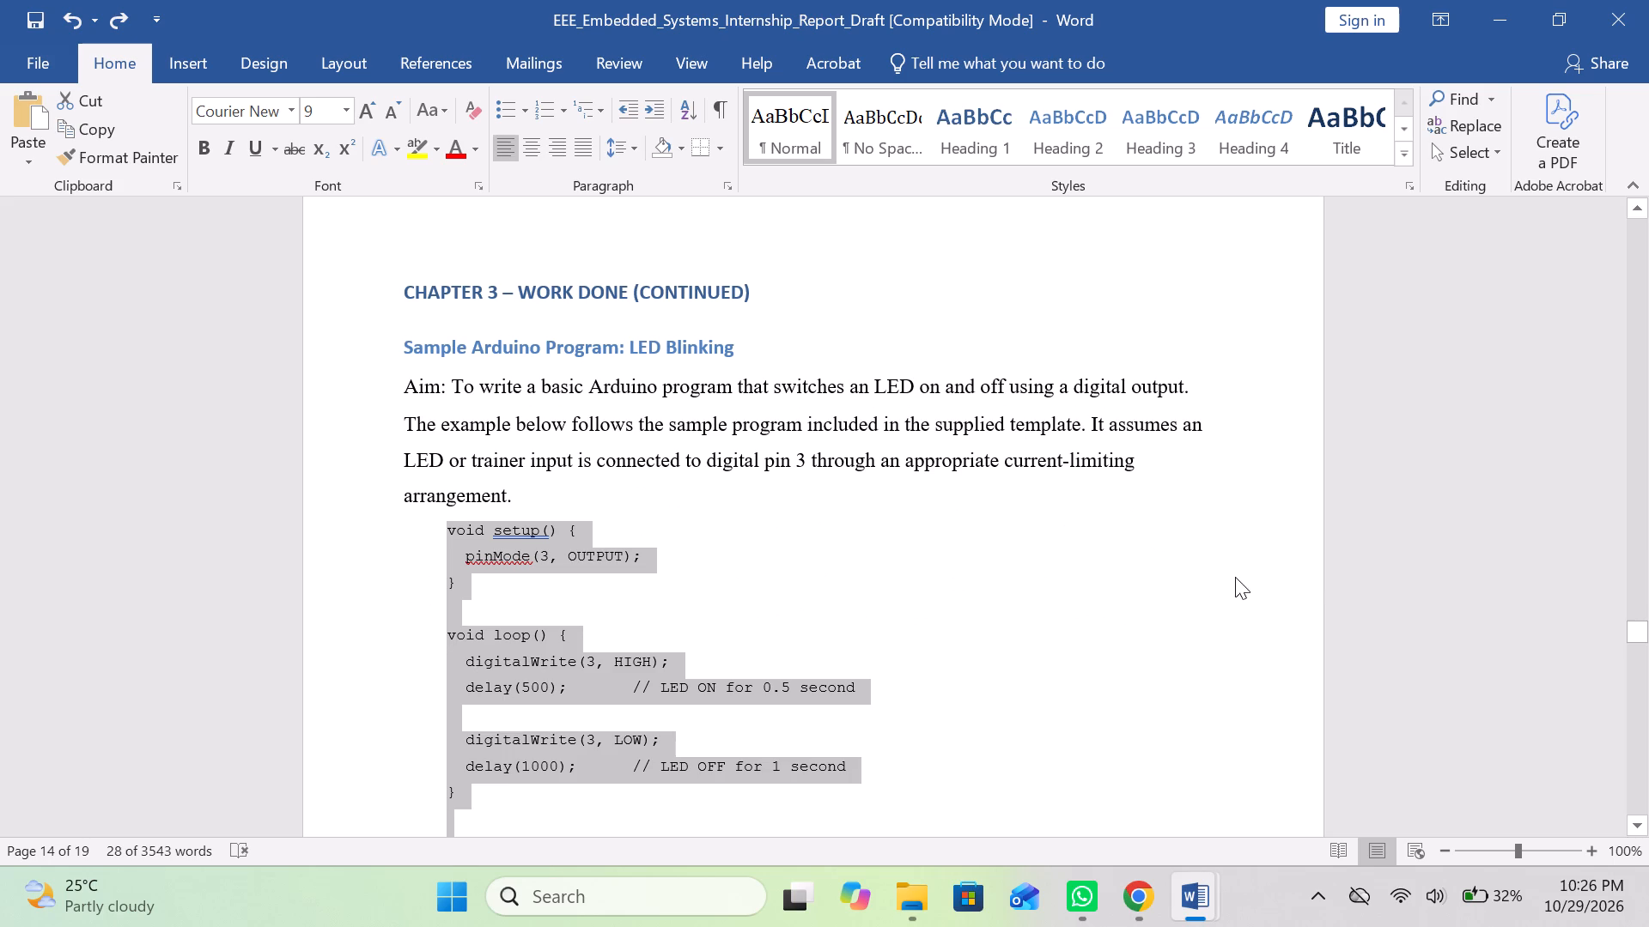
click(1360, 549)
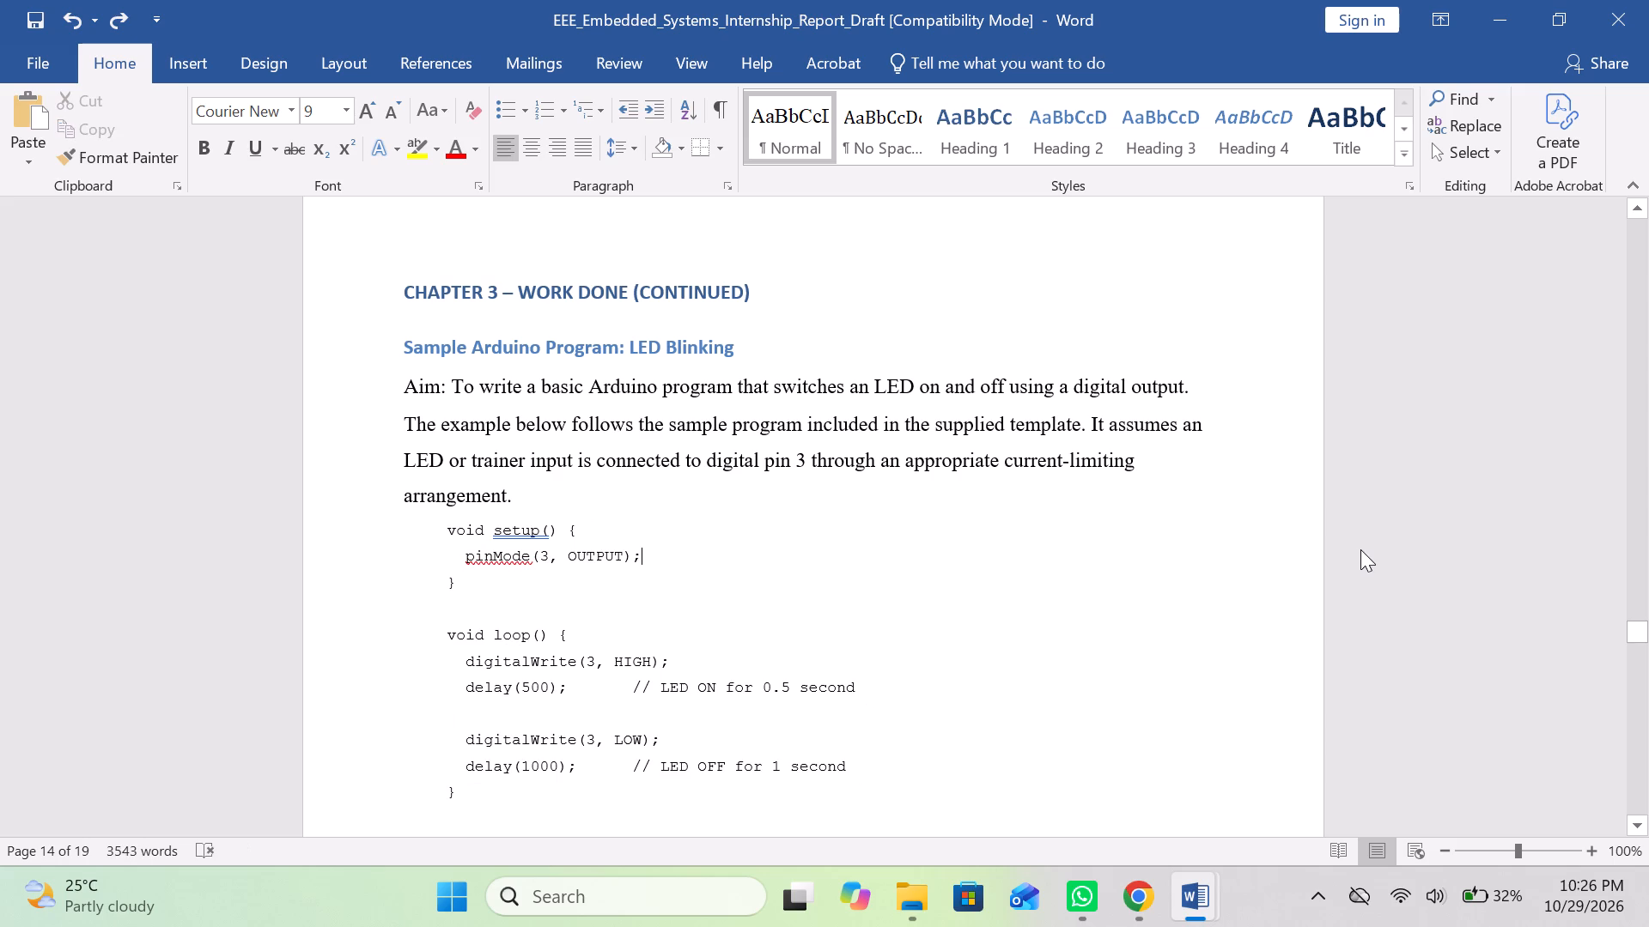
Review the page layout from Sample Arduino Program: LED Blinking back through Experiments 3 and 2 to Experiment 1's observation table.
scroll(1355, 355, up, 1)
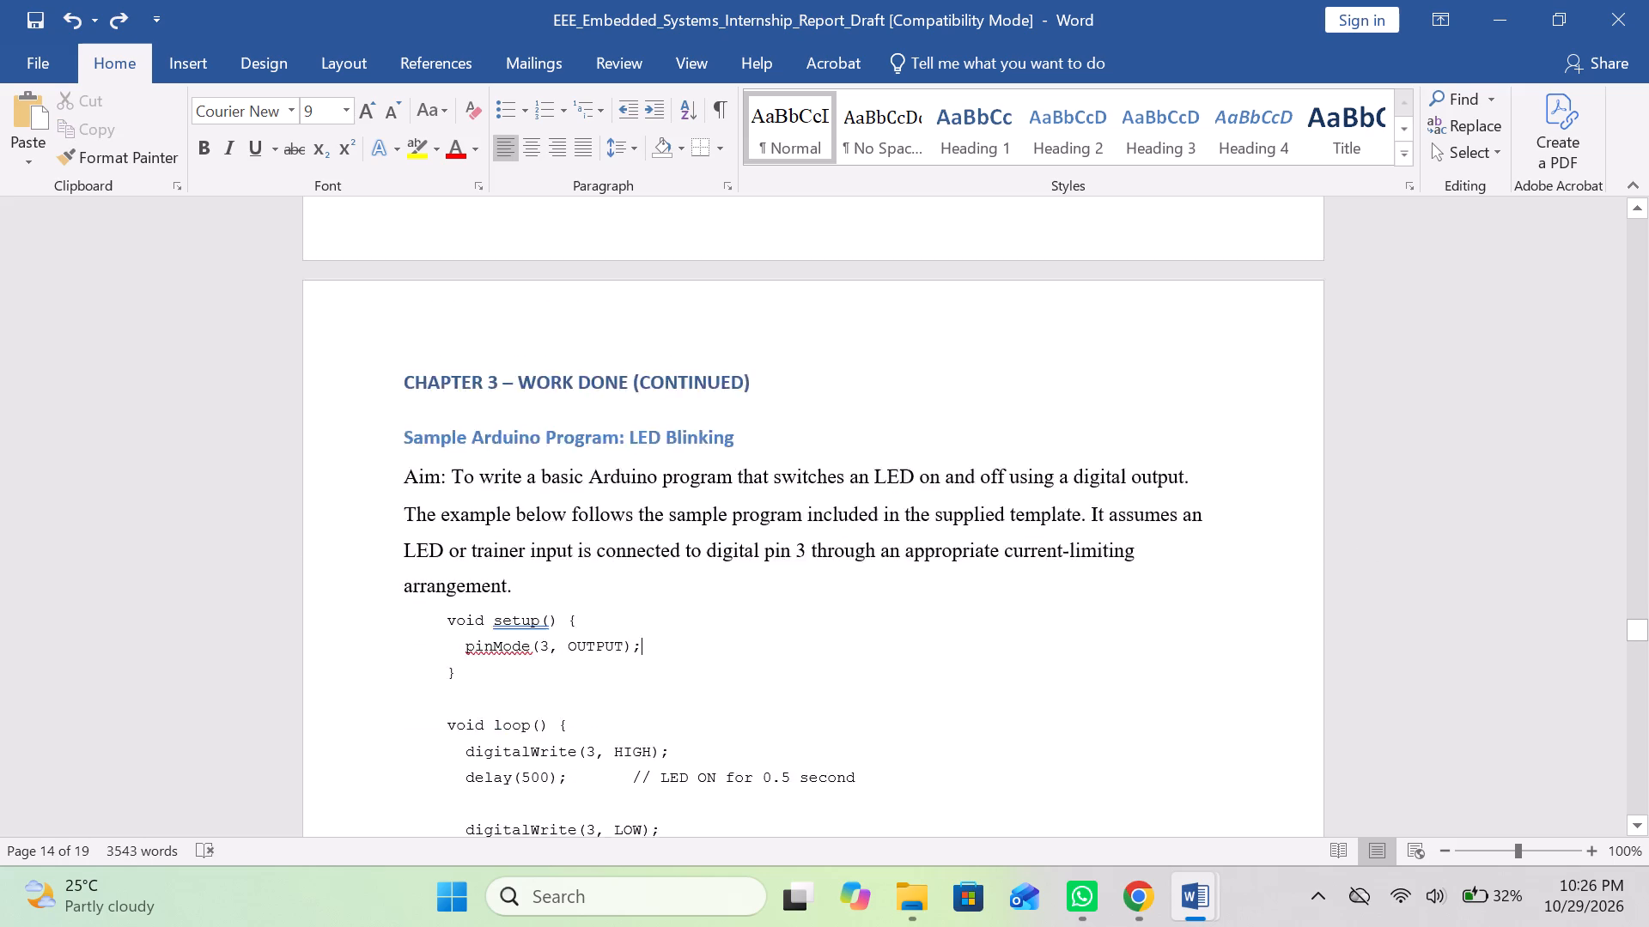
scroll(1355, 355, up, 3)
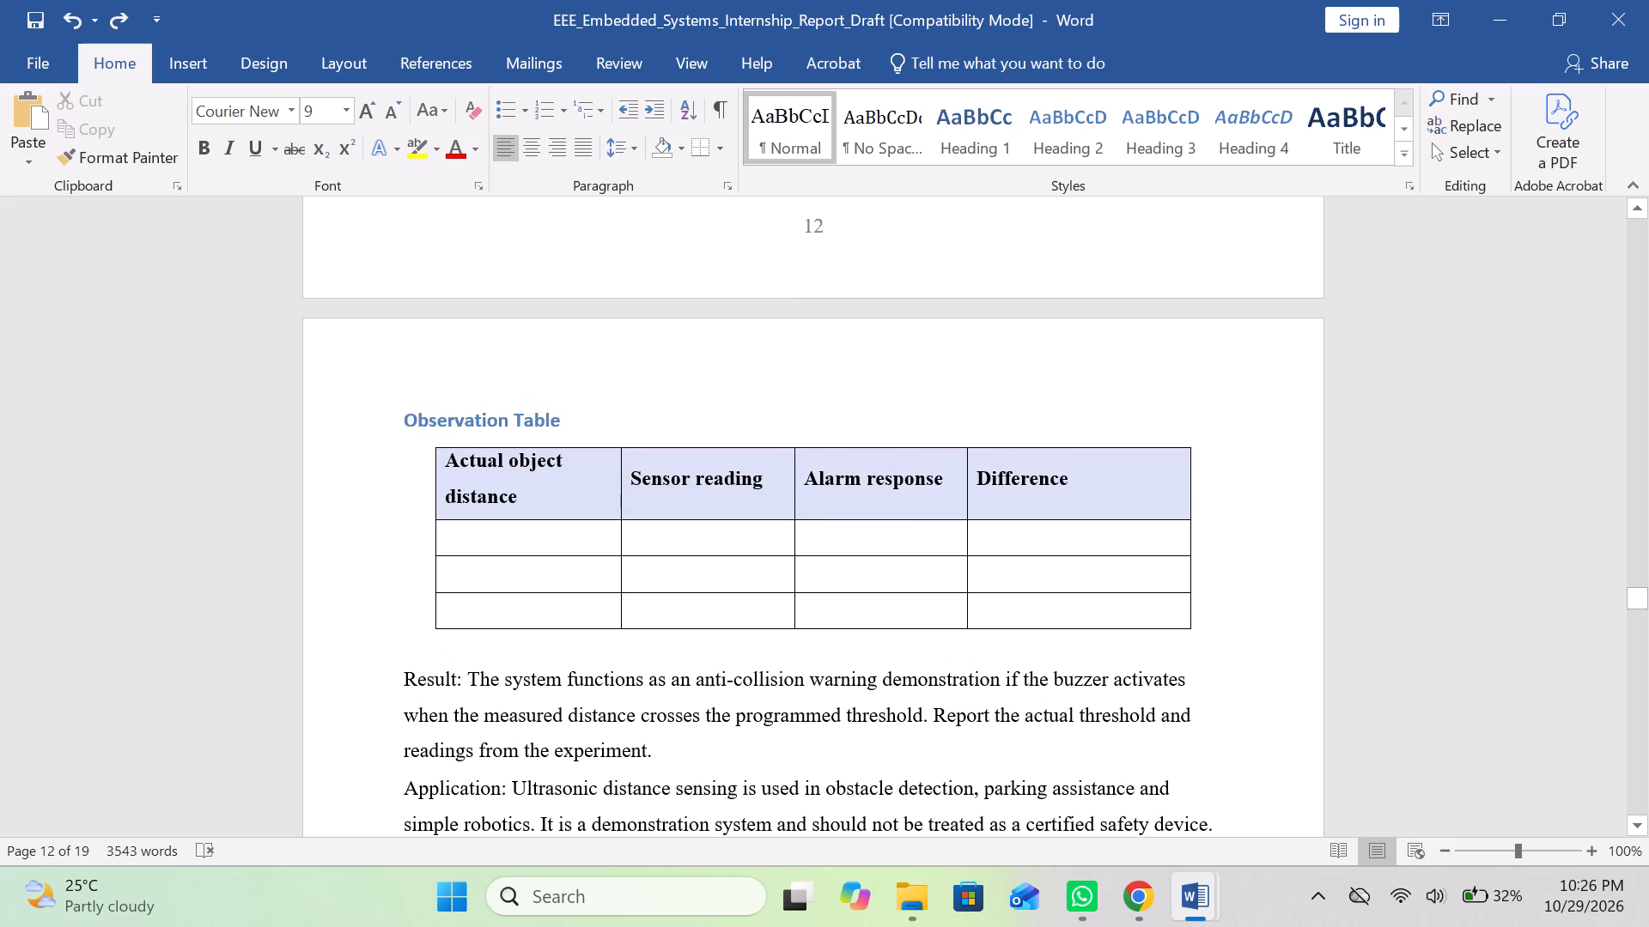
scroll(1355, 355, up, 3)
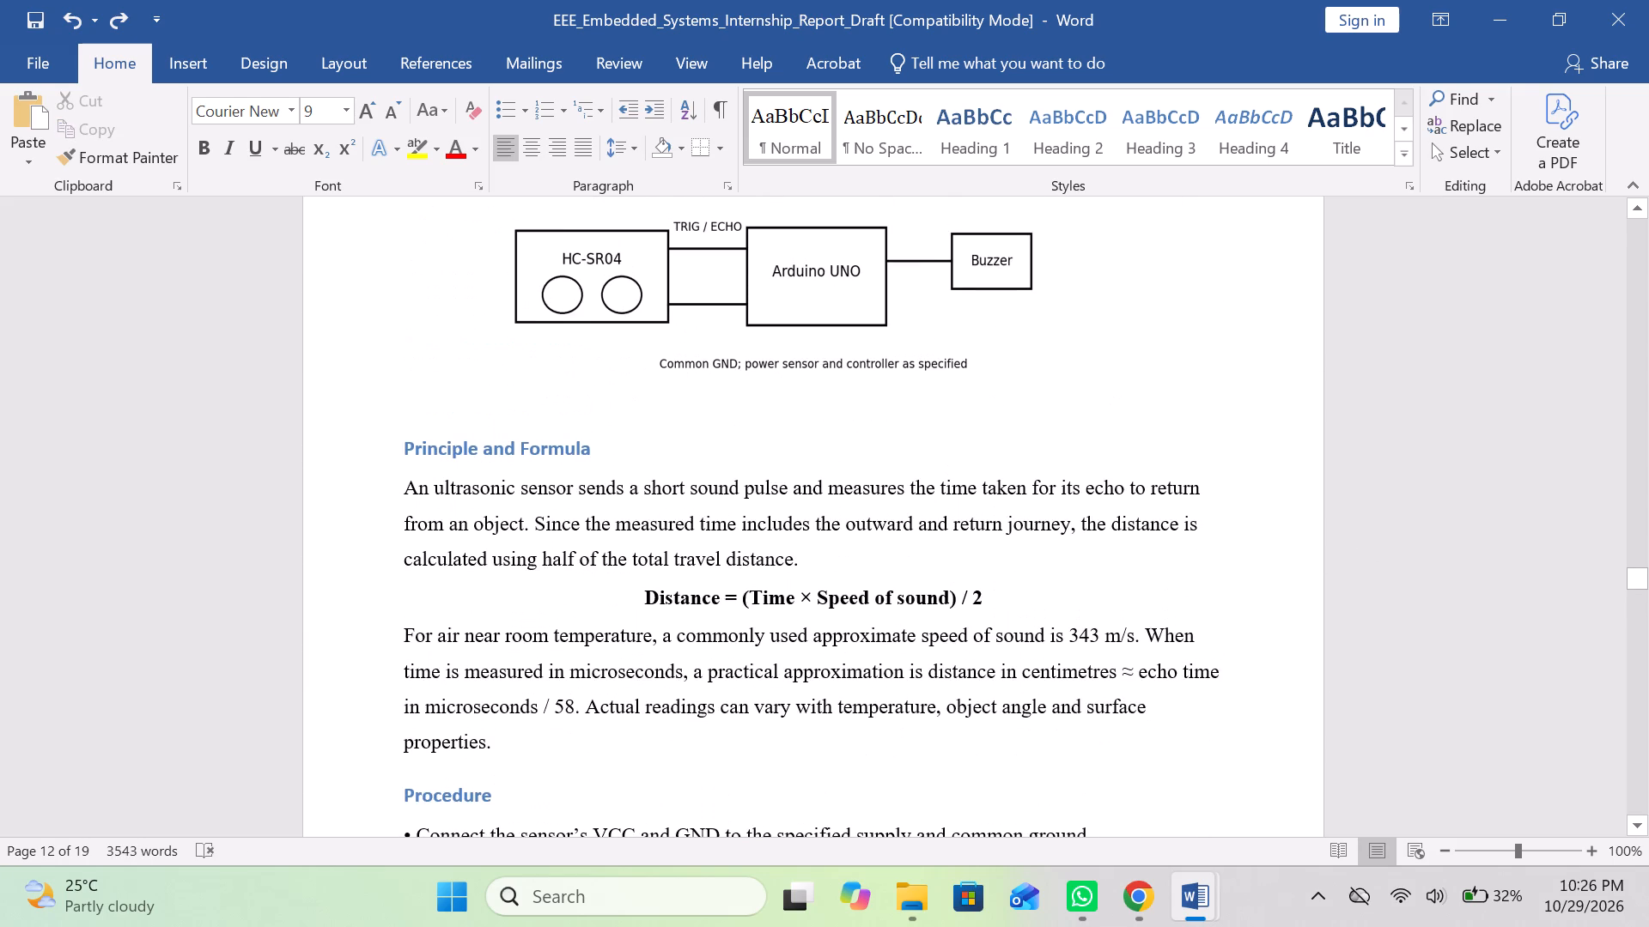
scroll(1355, 355, up, 3)
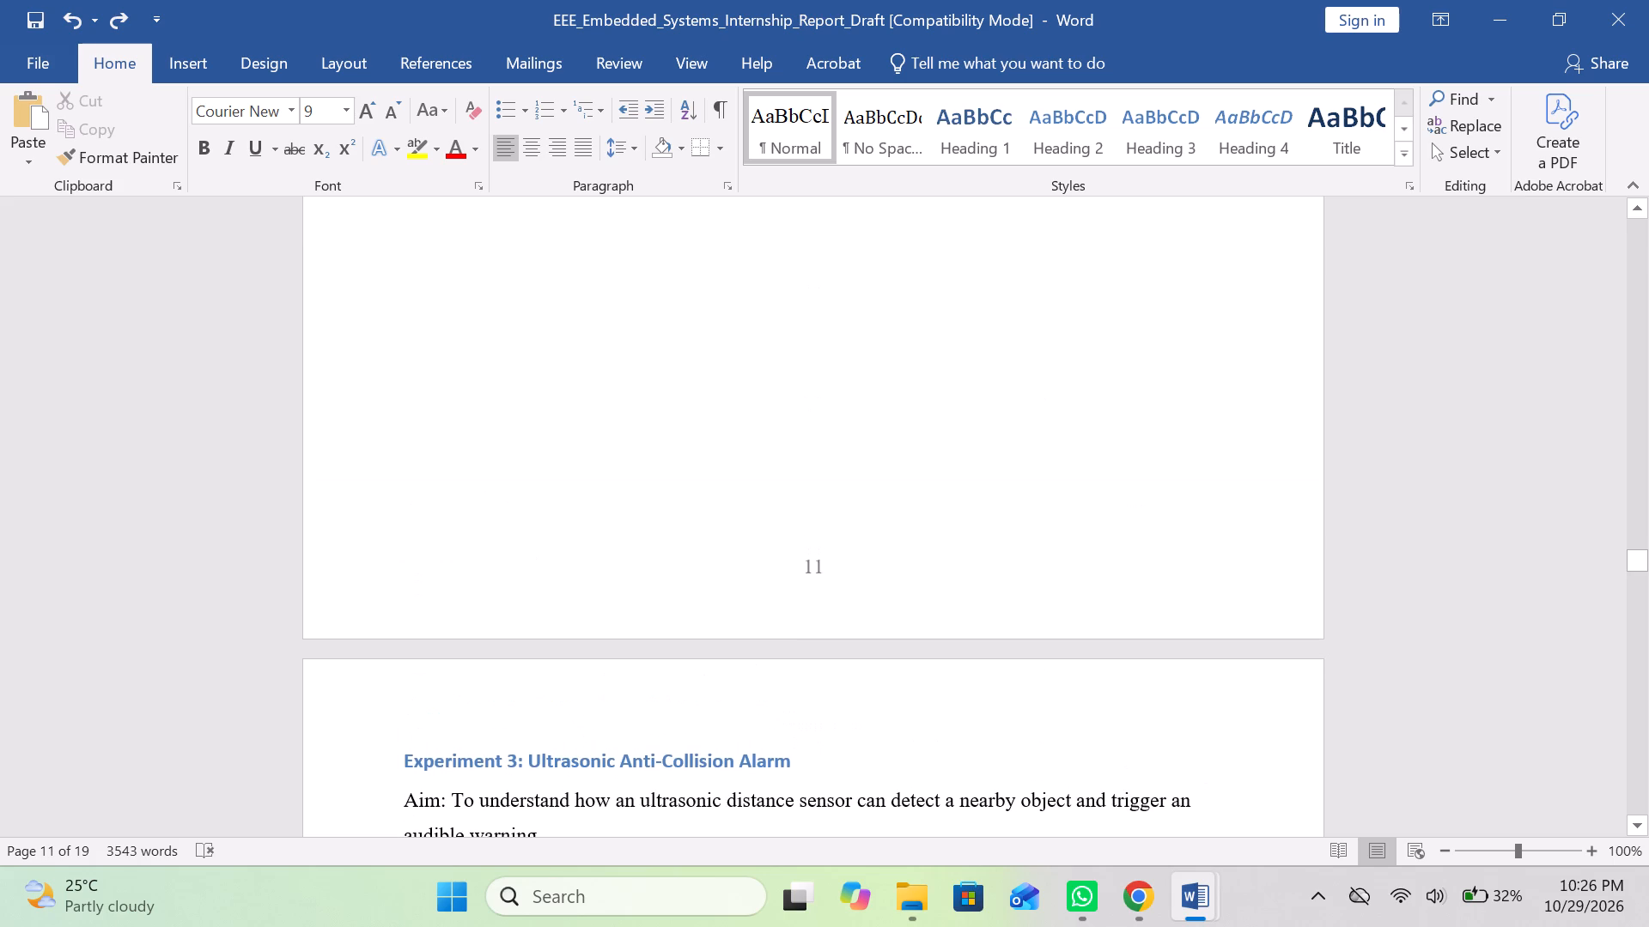
scroll(1355, 355, up, 5)
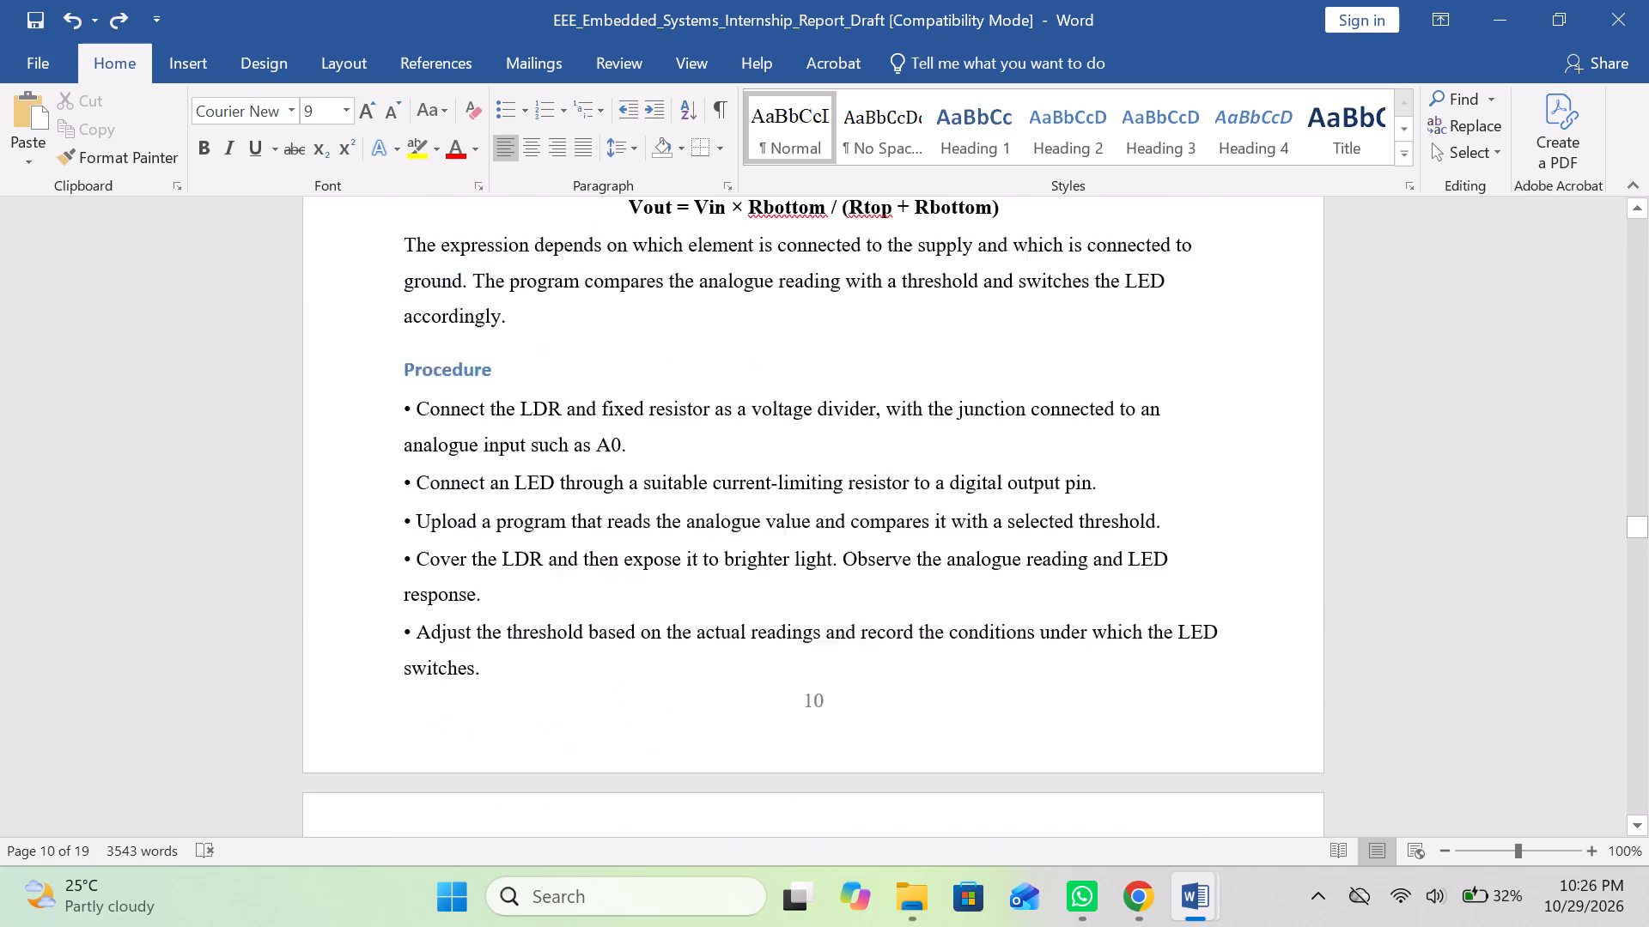
scroll(1355, 355, up, 5)
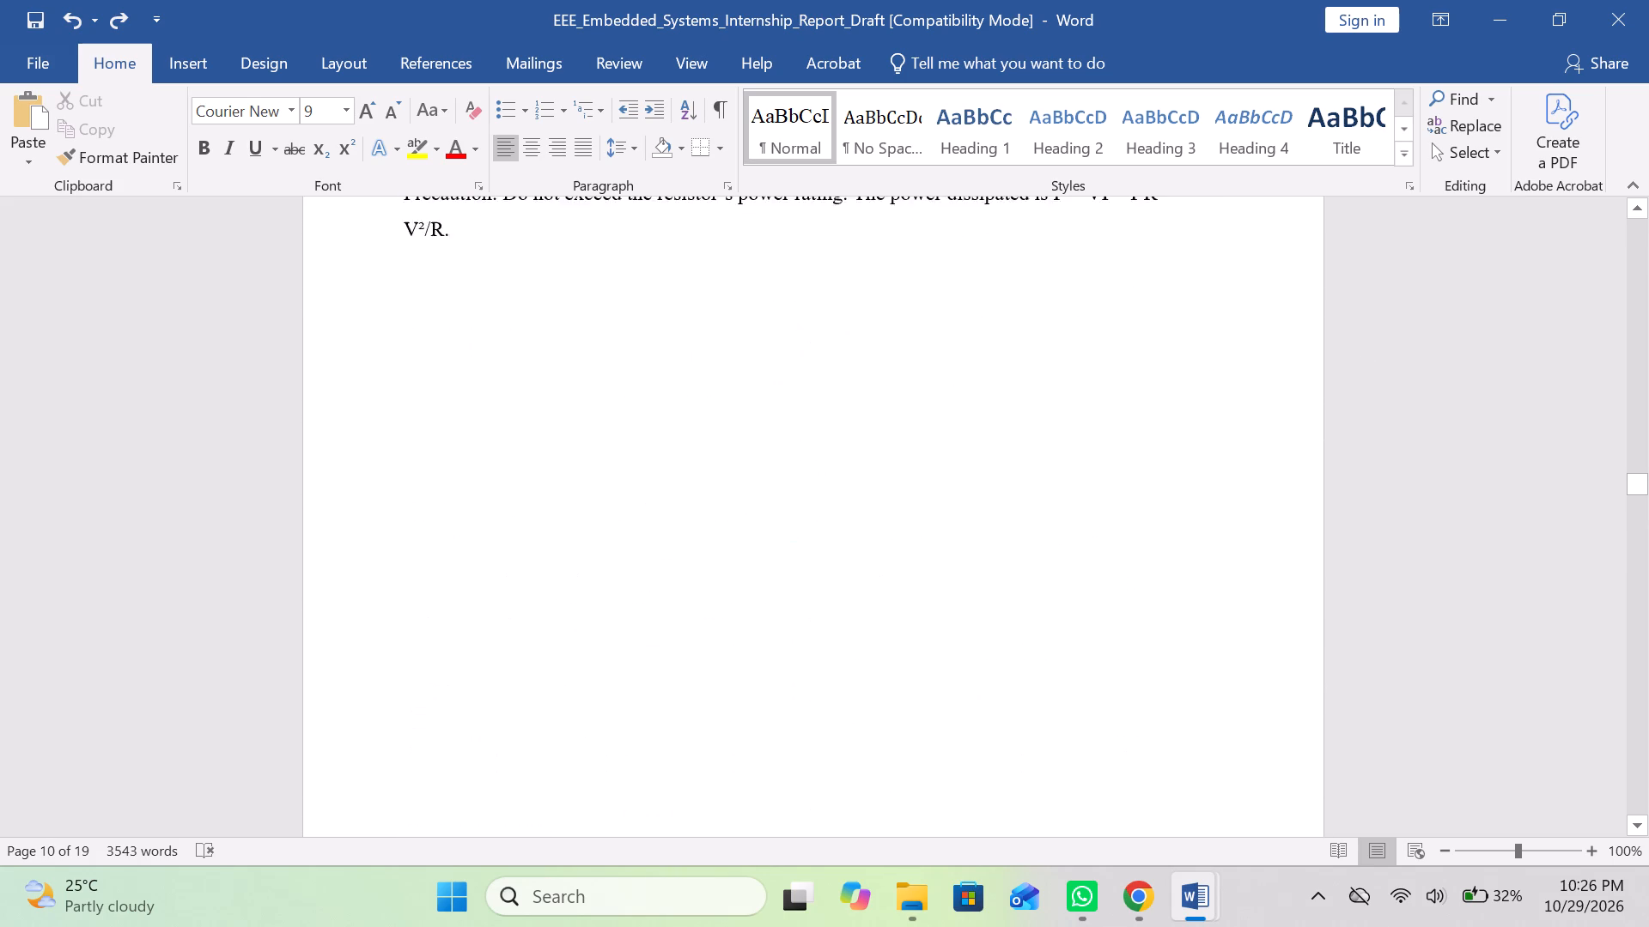
scroll(1355, 355, up, 3)
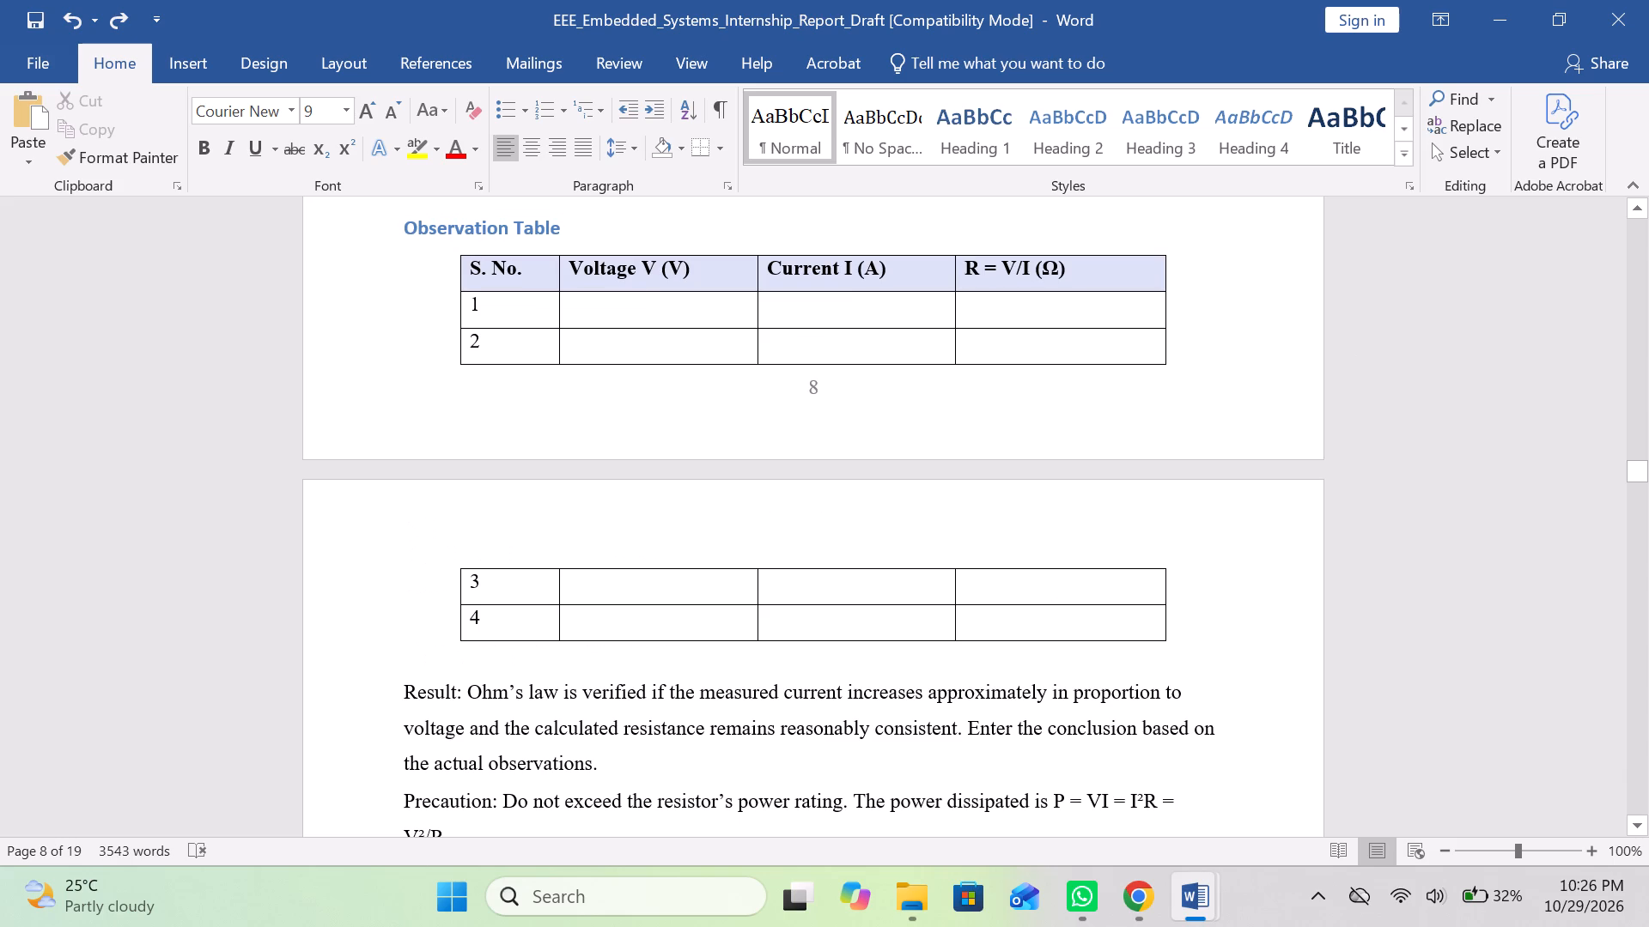
Insert two blank lines before Experiment 1's Observation Table heading to move the heading and whole table onto the next page.
scroll(542, 346, up, 1)
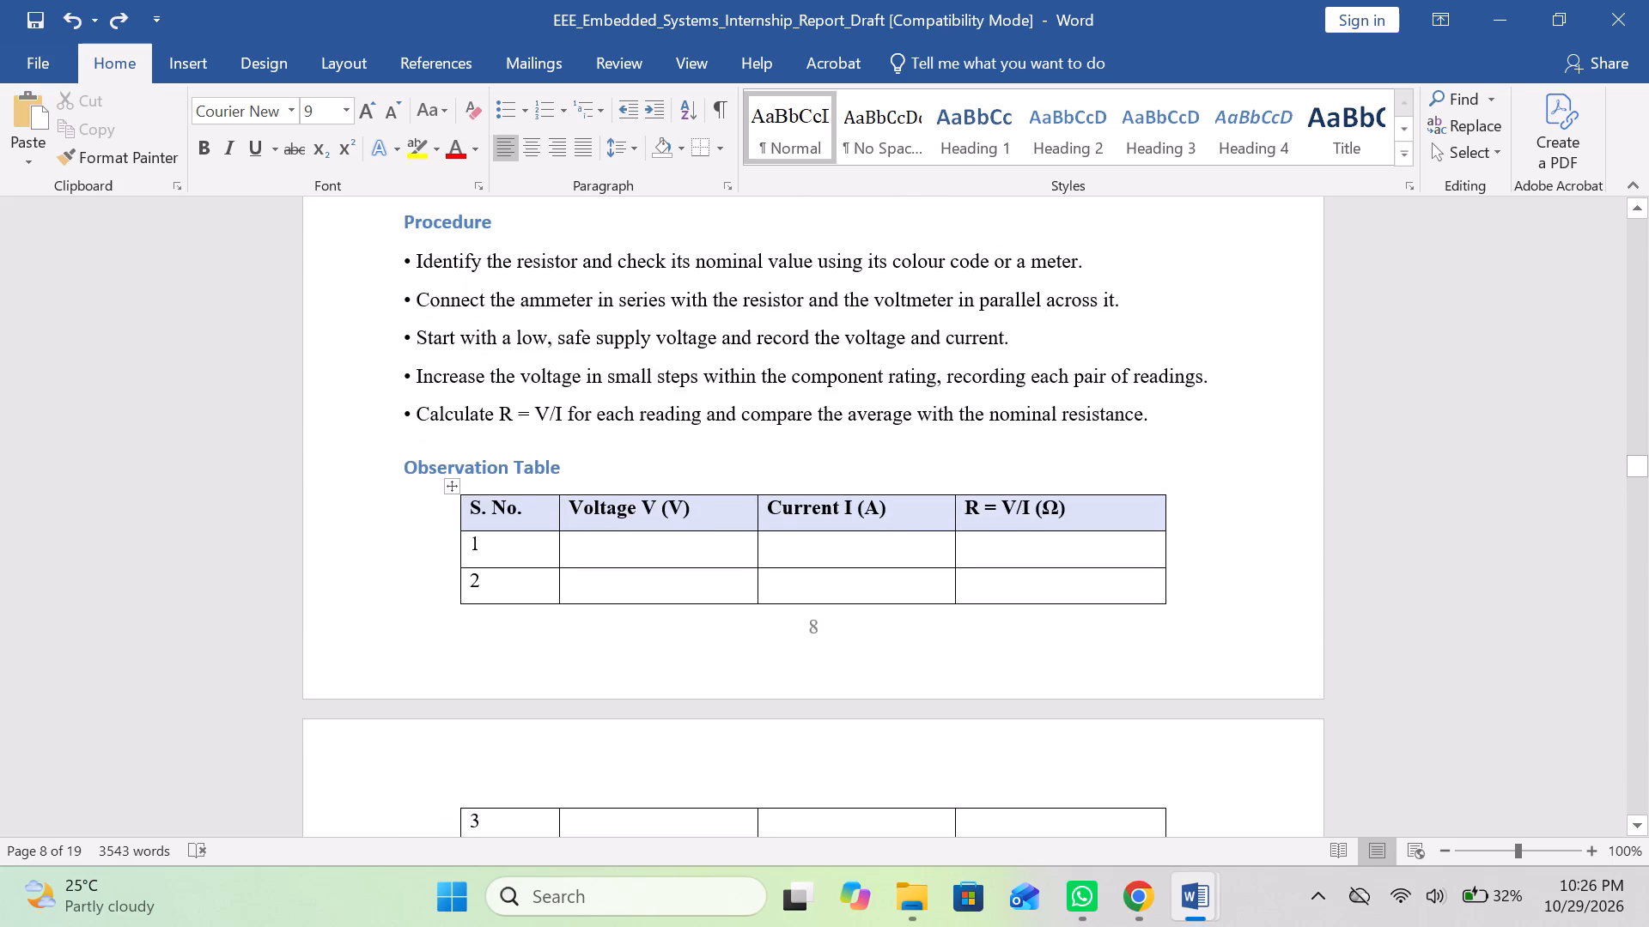
click(402, 455)
key(BackSpace)
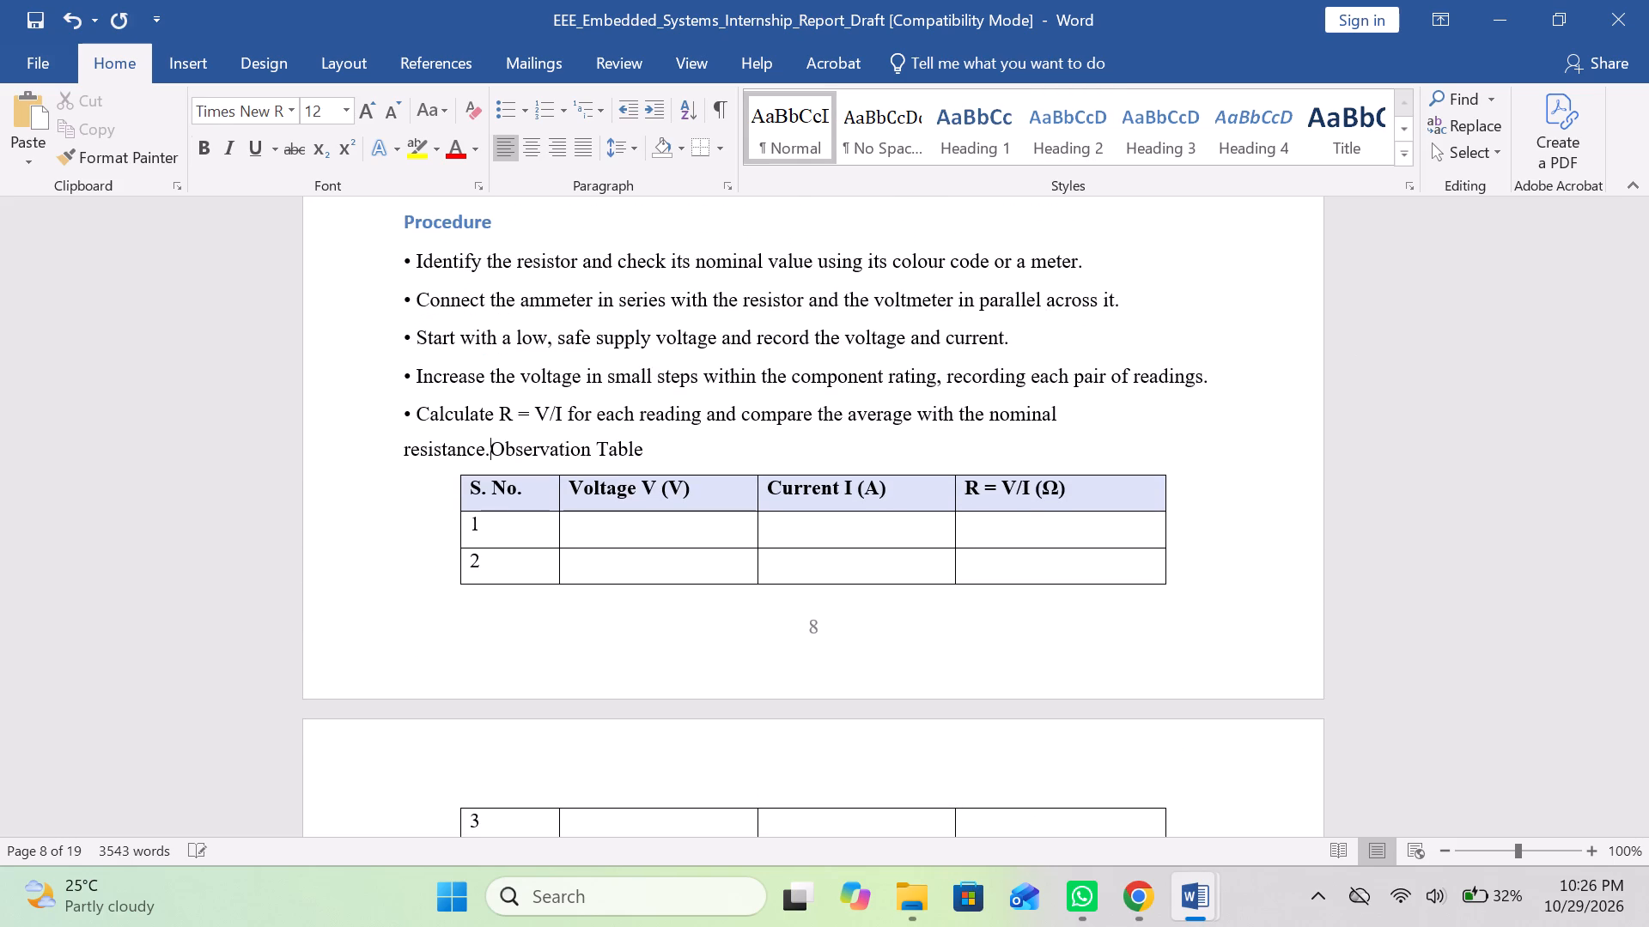
key(ctrl+z)
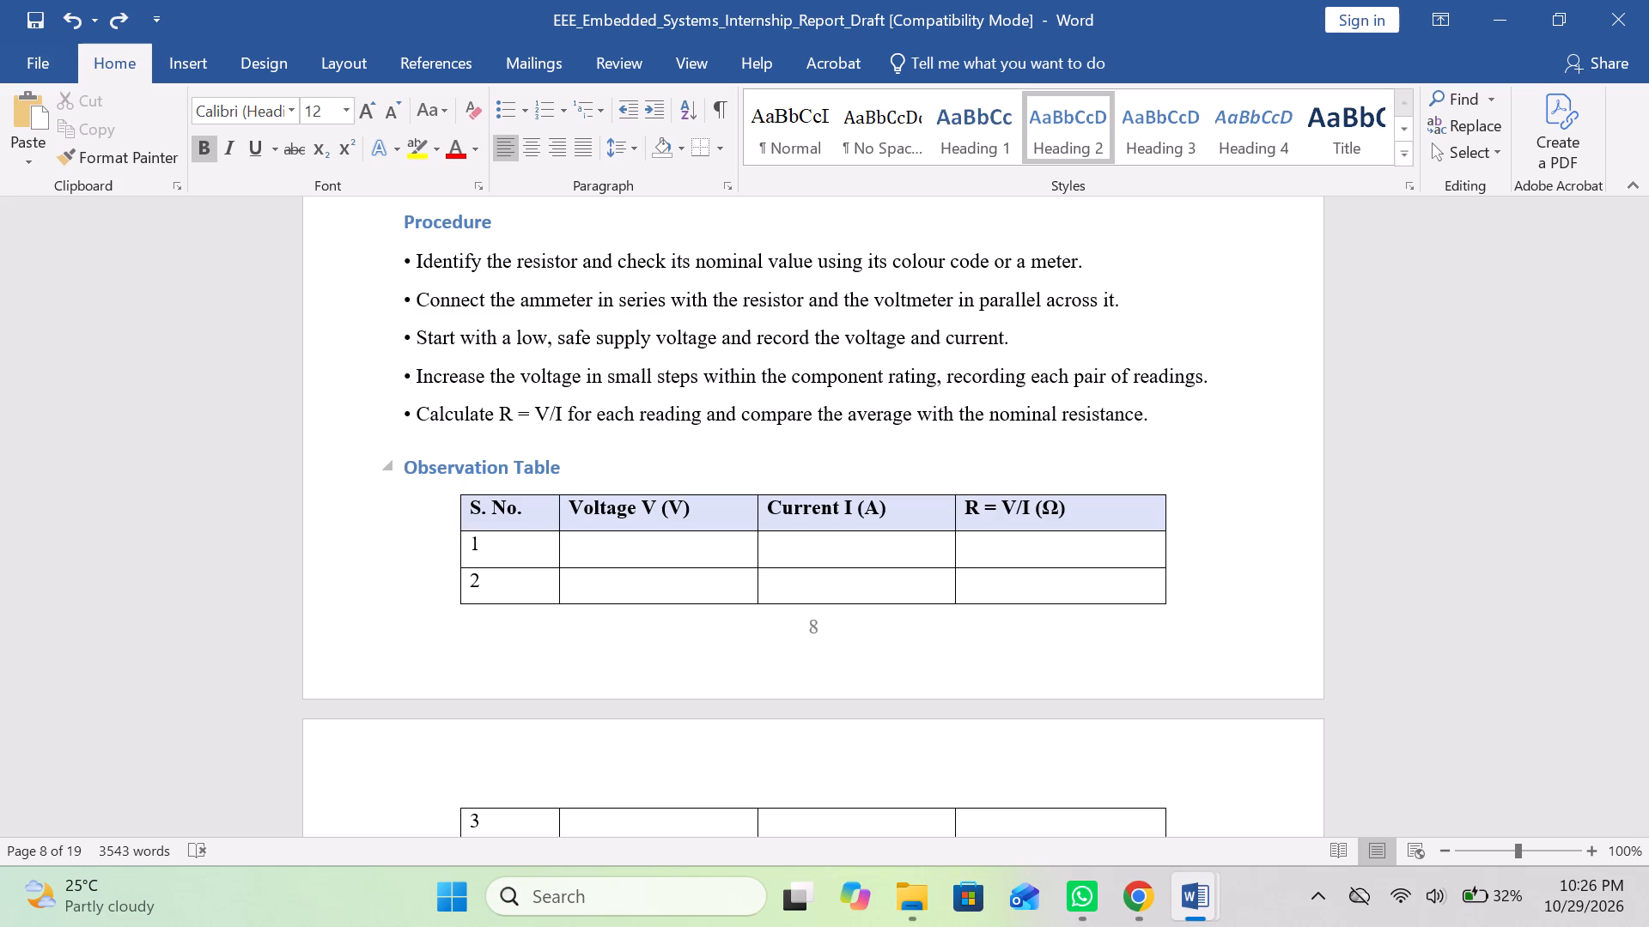
key(Return)
key(Return)
scroll(402, 455, down, 1)
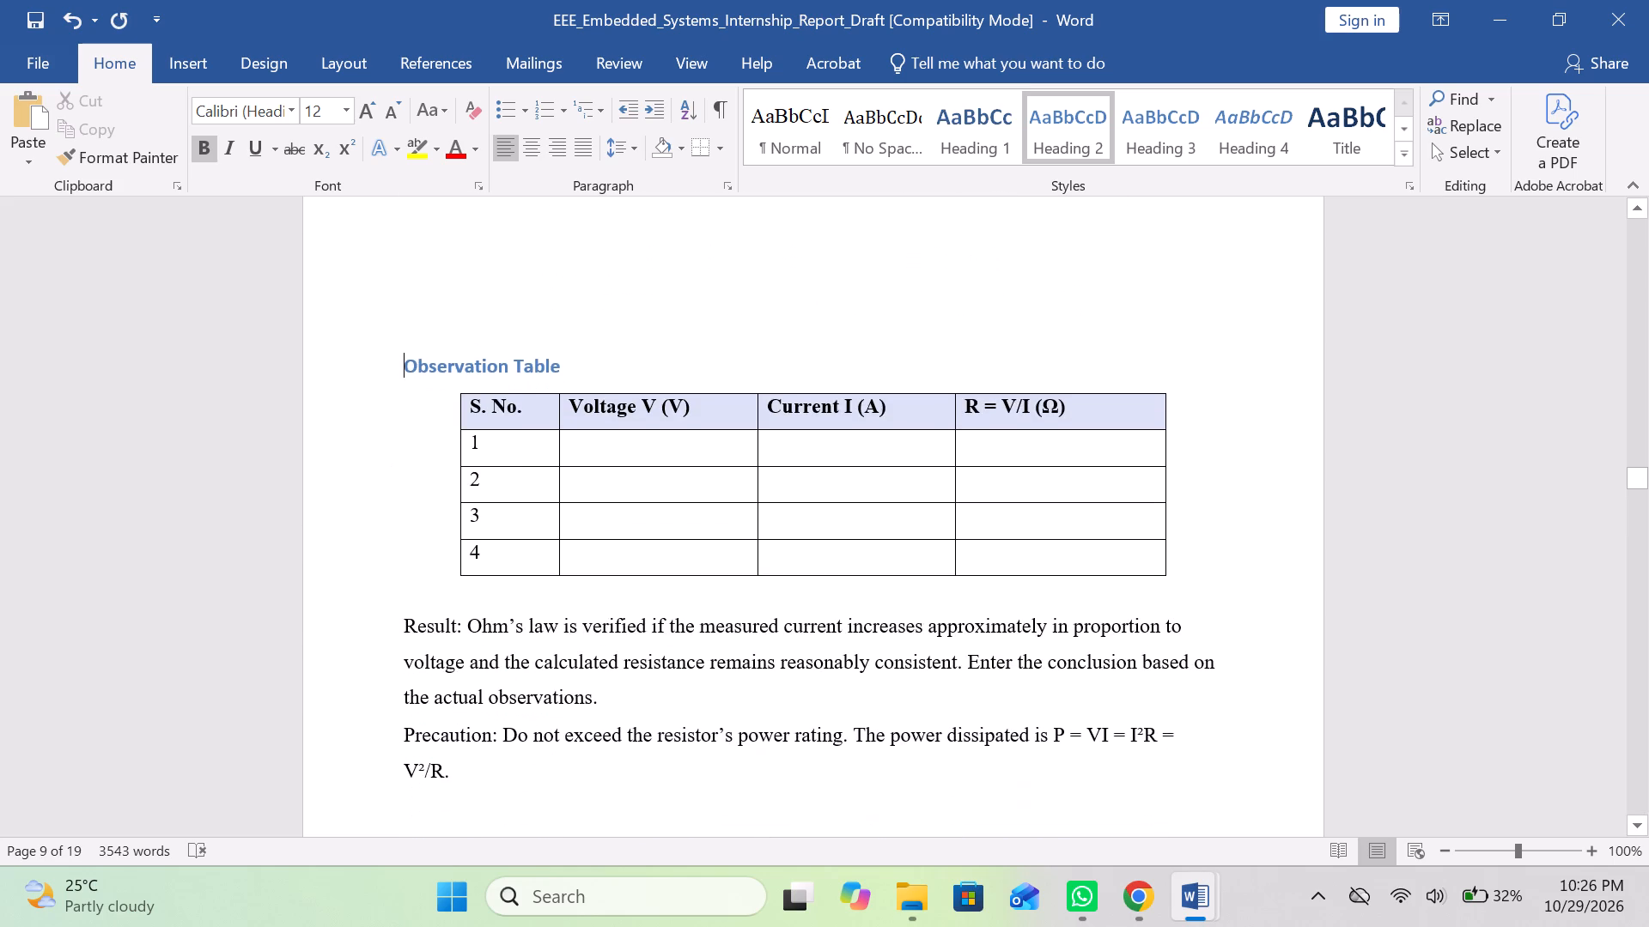
Review the pages from Experiment 1's procedure back through the daily learning log and Chapter 1 objectives to Chapter 2's opening.
scroll(402, 455, up, 3)
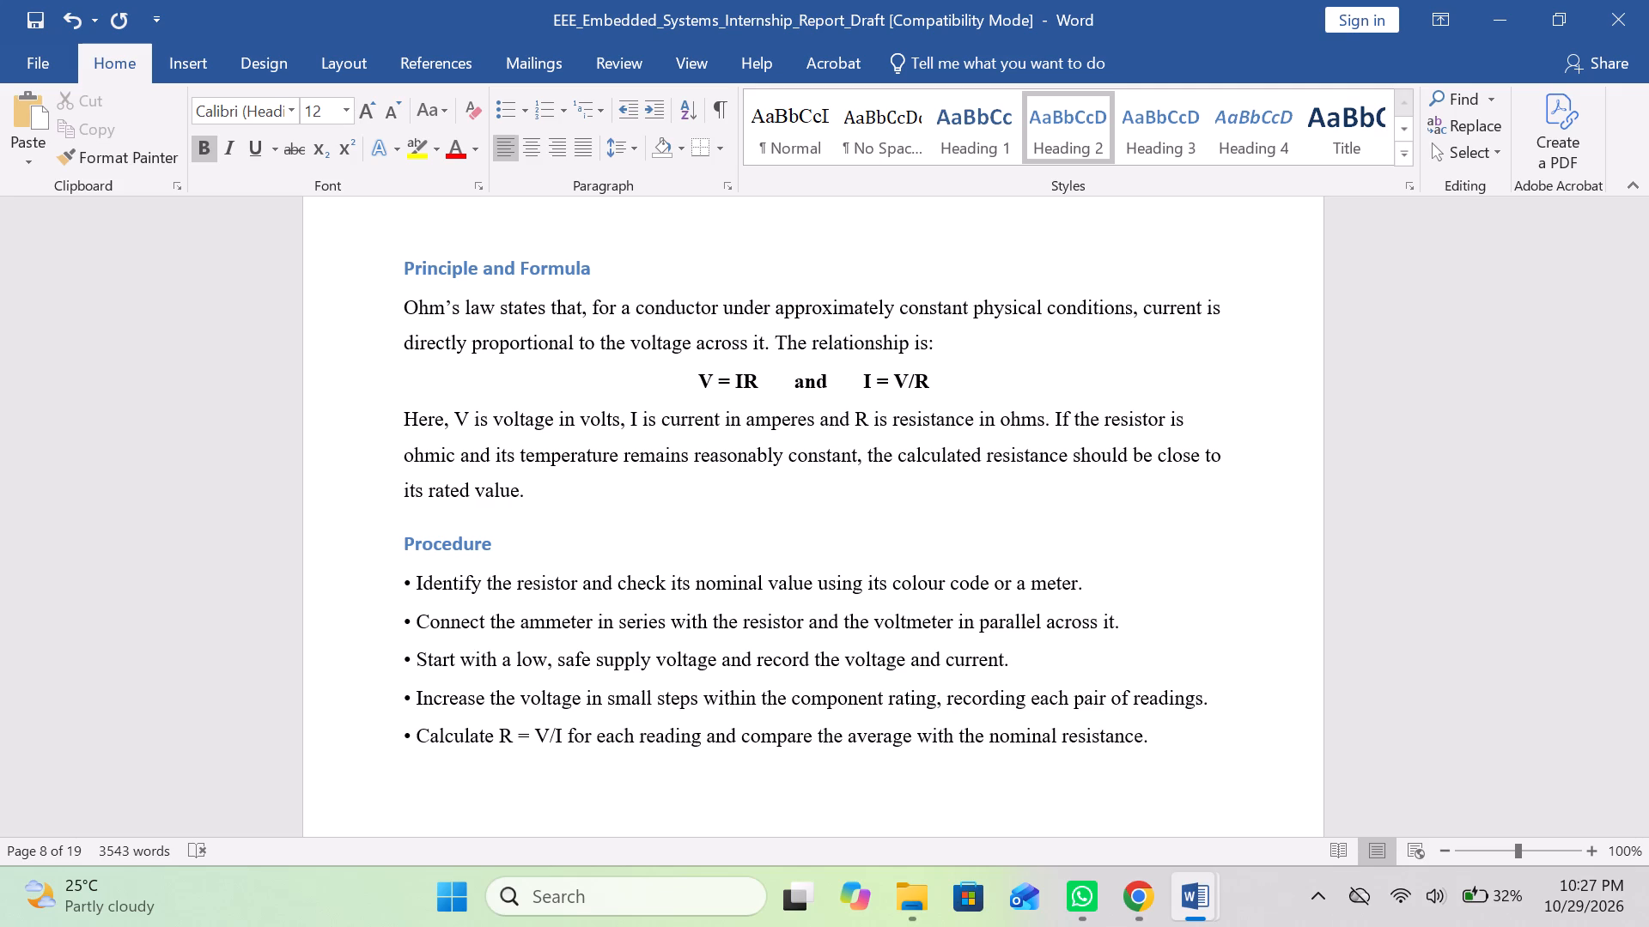
scroll(402, 455, up, 2)
scroll(775, 385, up, 1)
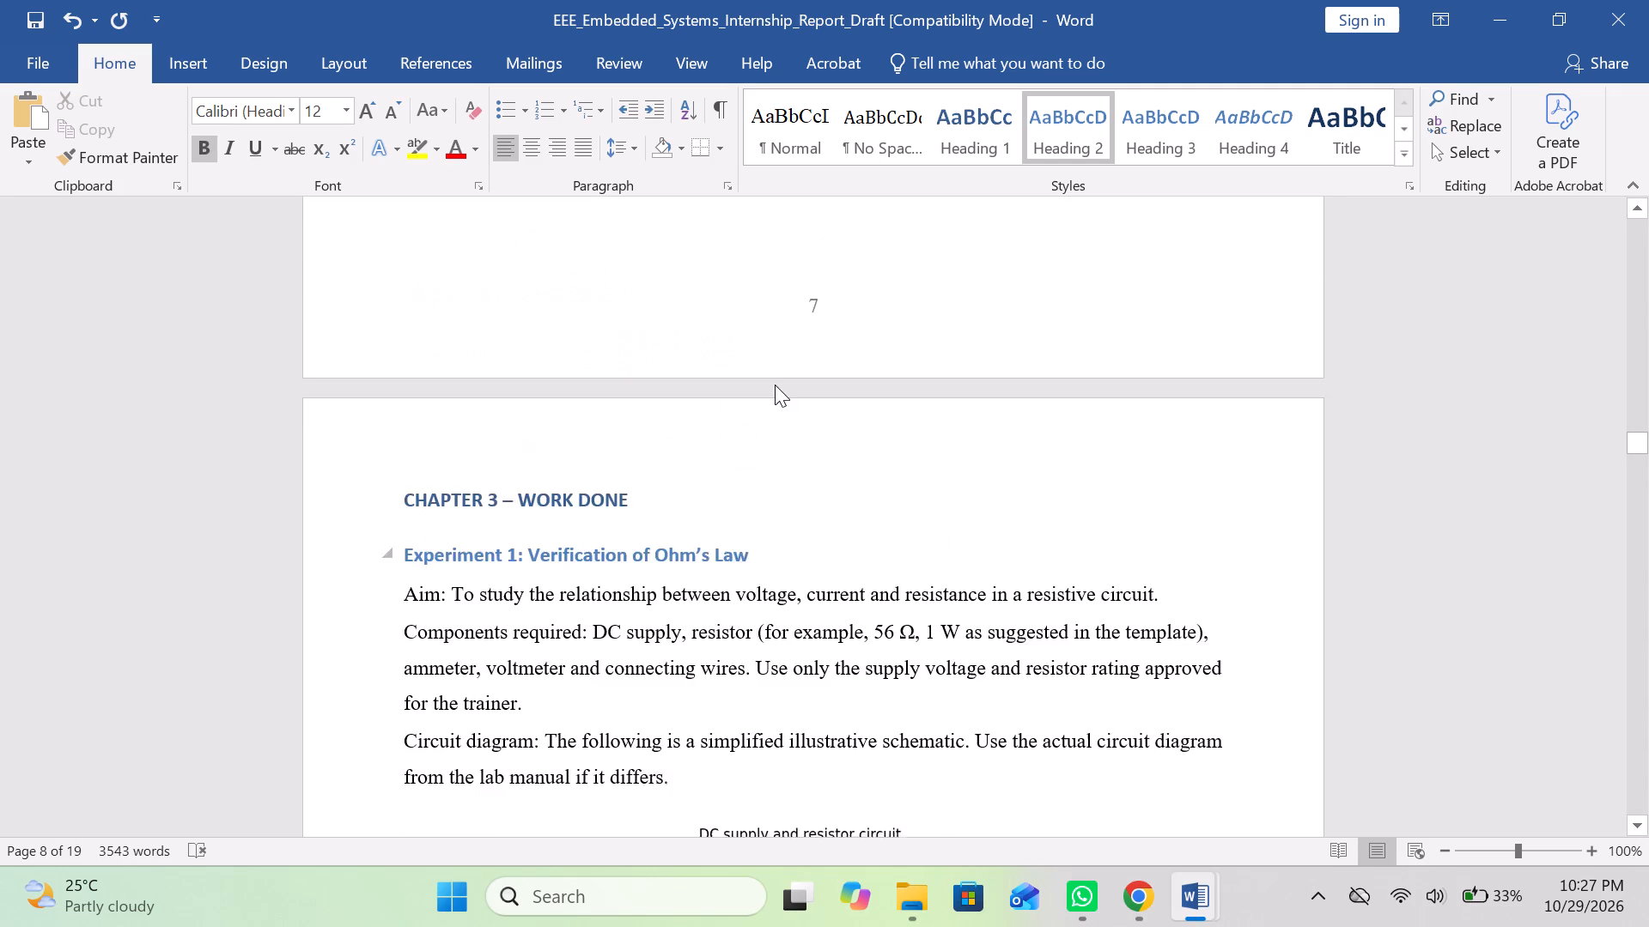
scroll(775, 385, up, 5)
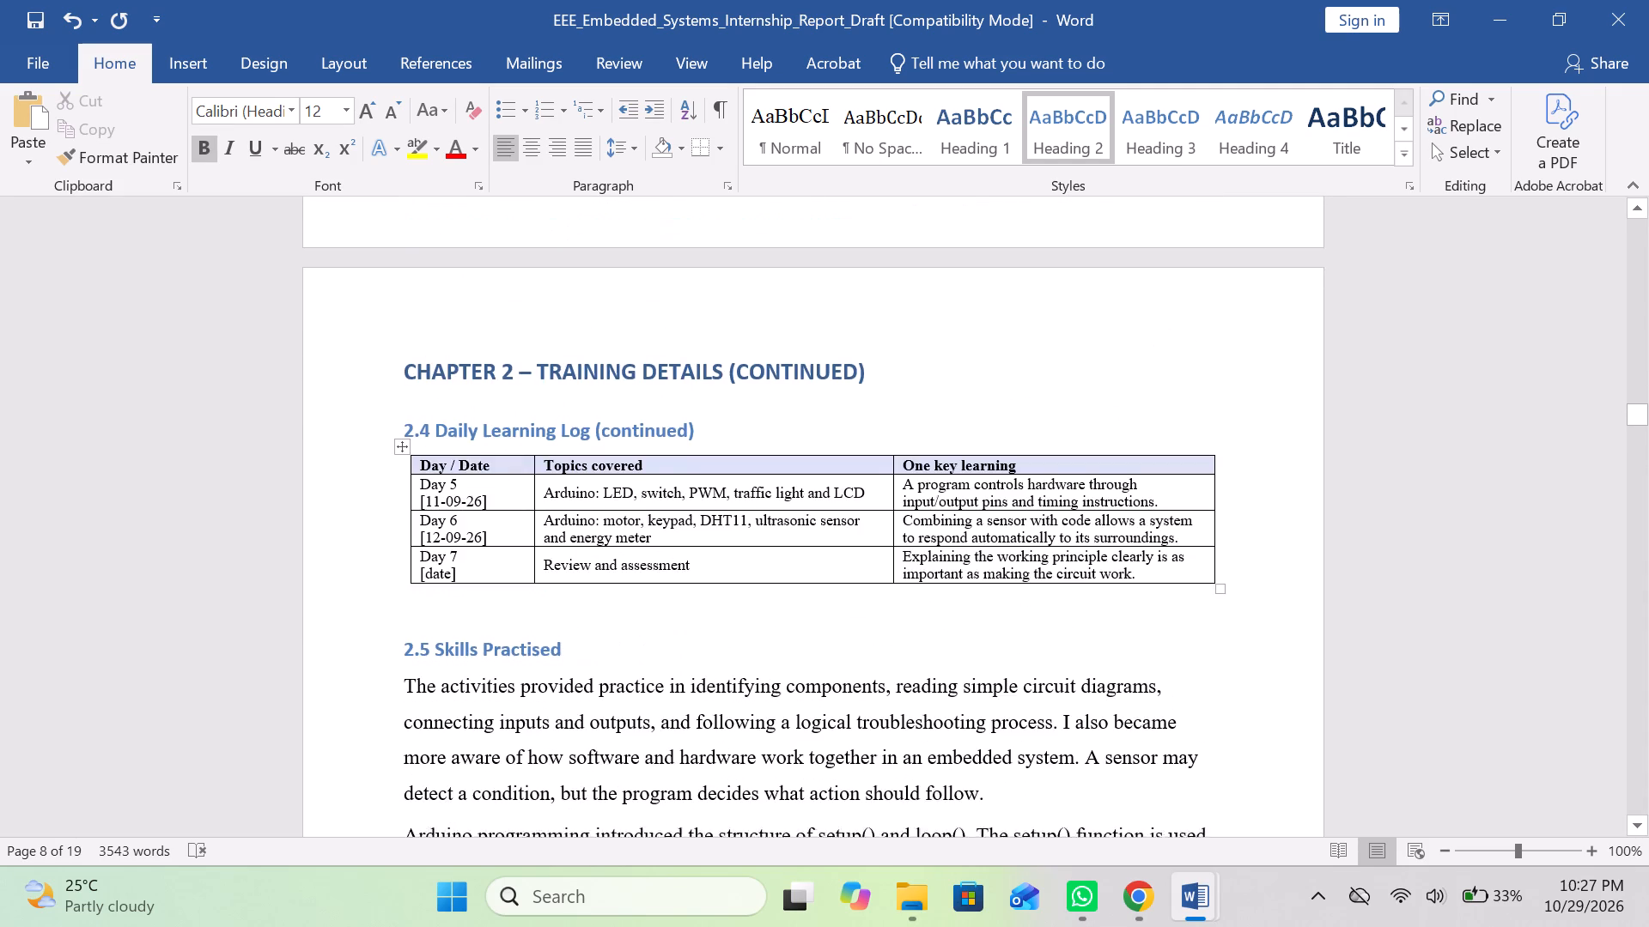
scroll(775, 385, up, 7)
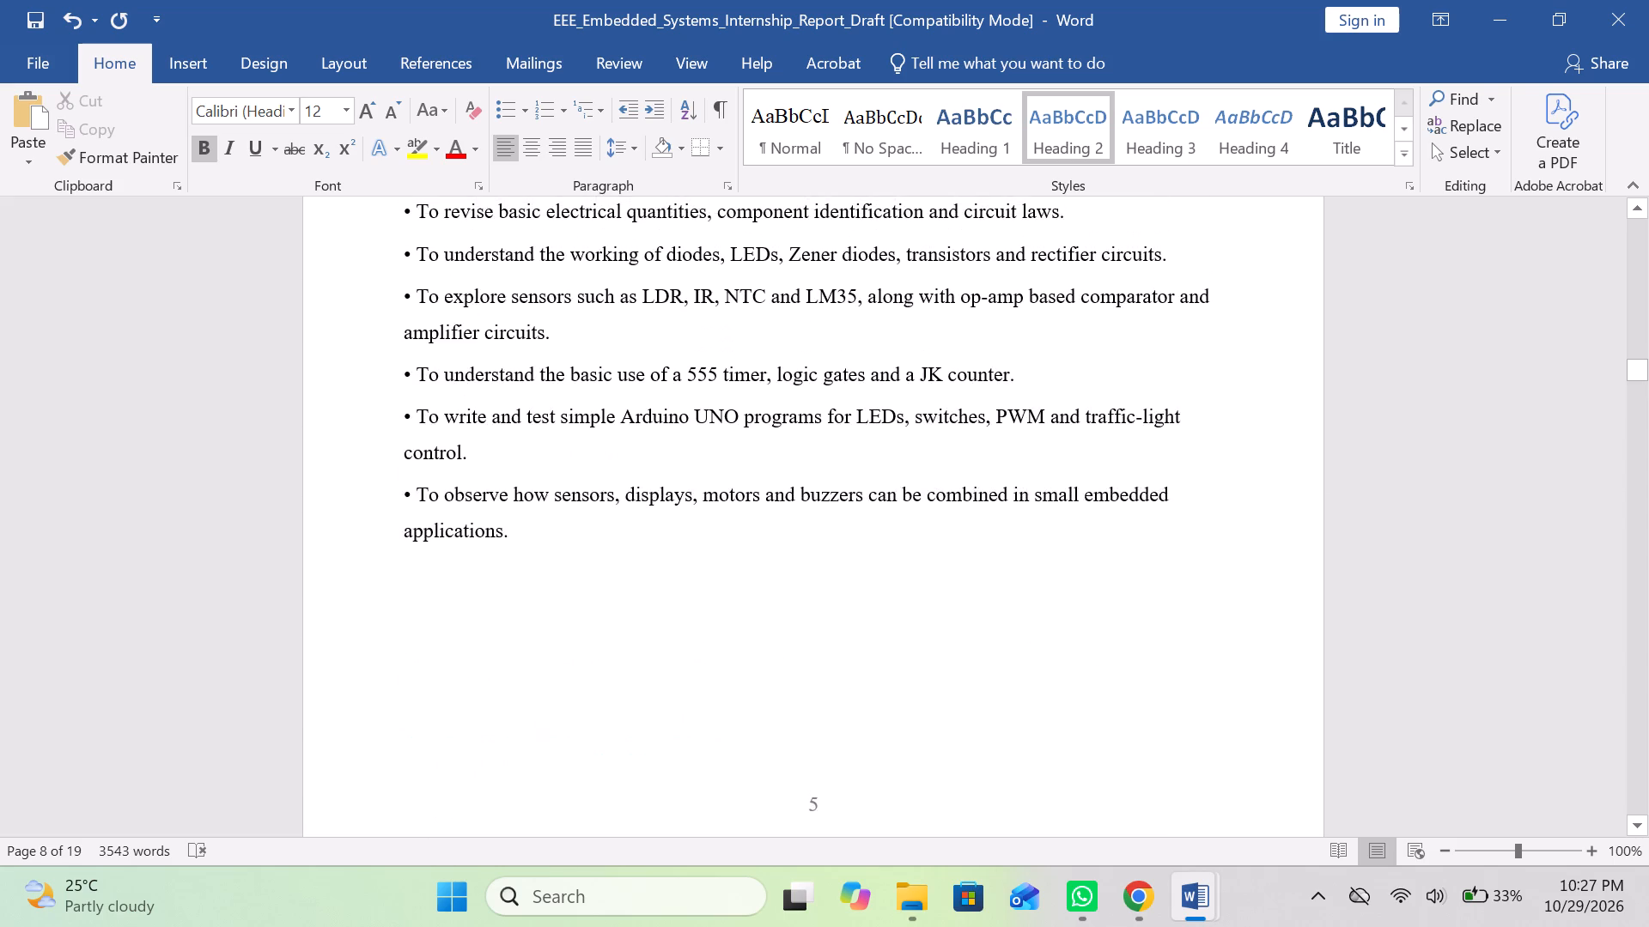
scroll(775, 385, up, 1)
scroll(775, 385, down, 3)
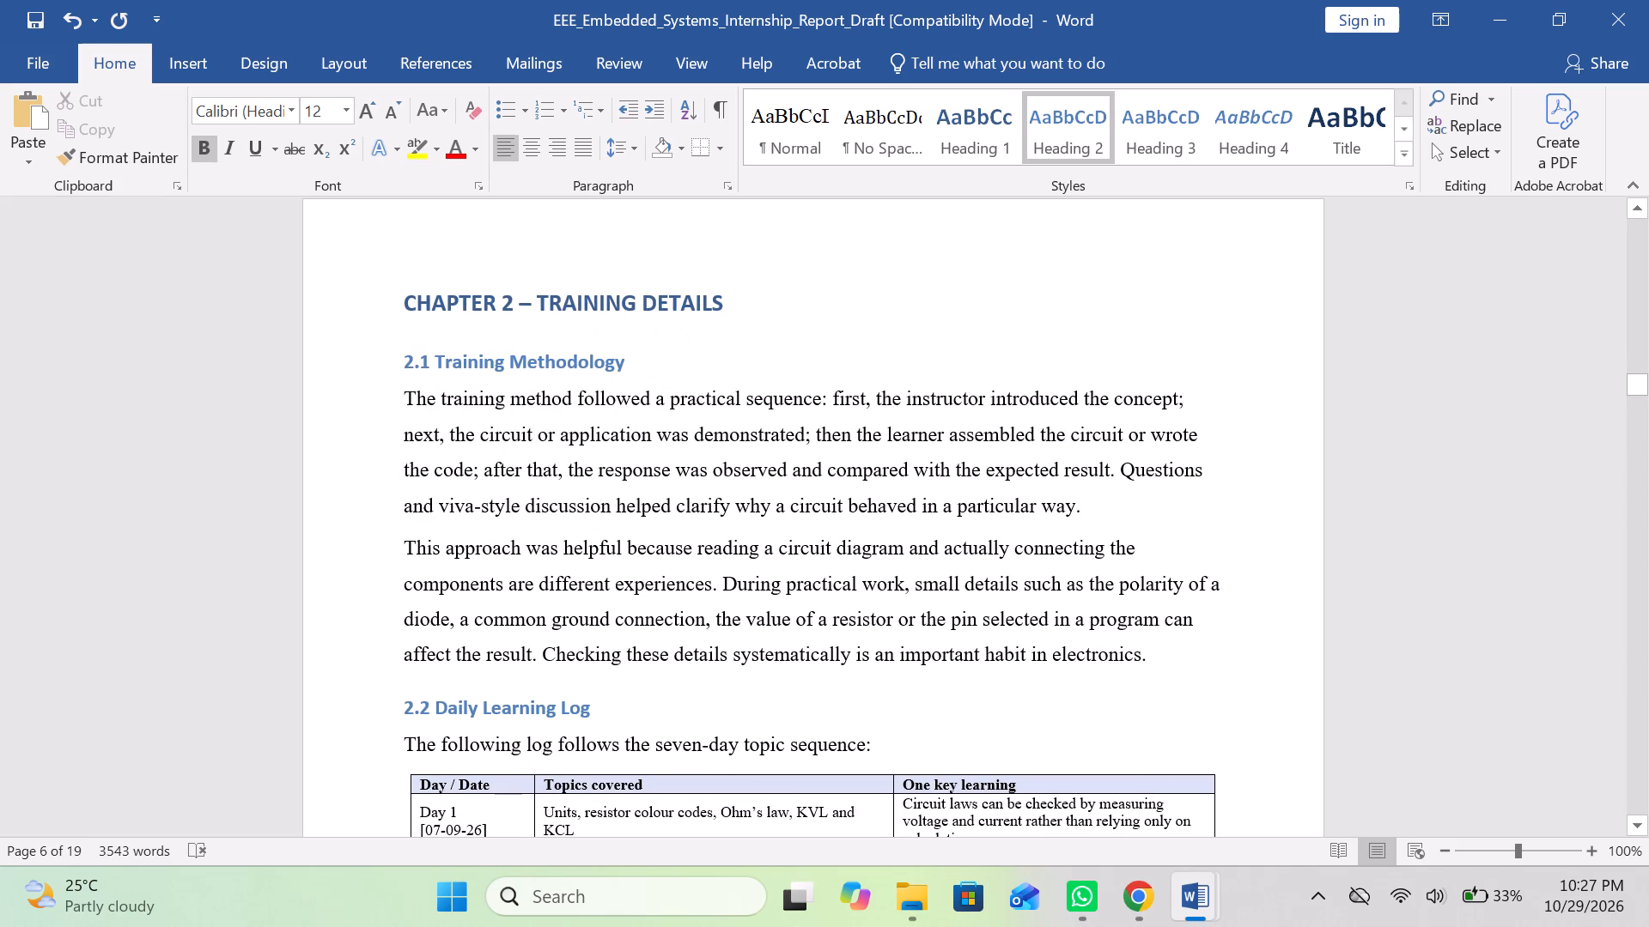
Check the font formatting of the two paragraphs under 2.1 Training Methodology.
drag(402, 391, 1068, 659)
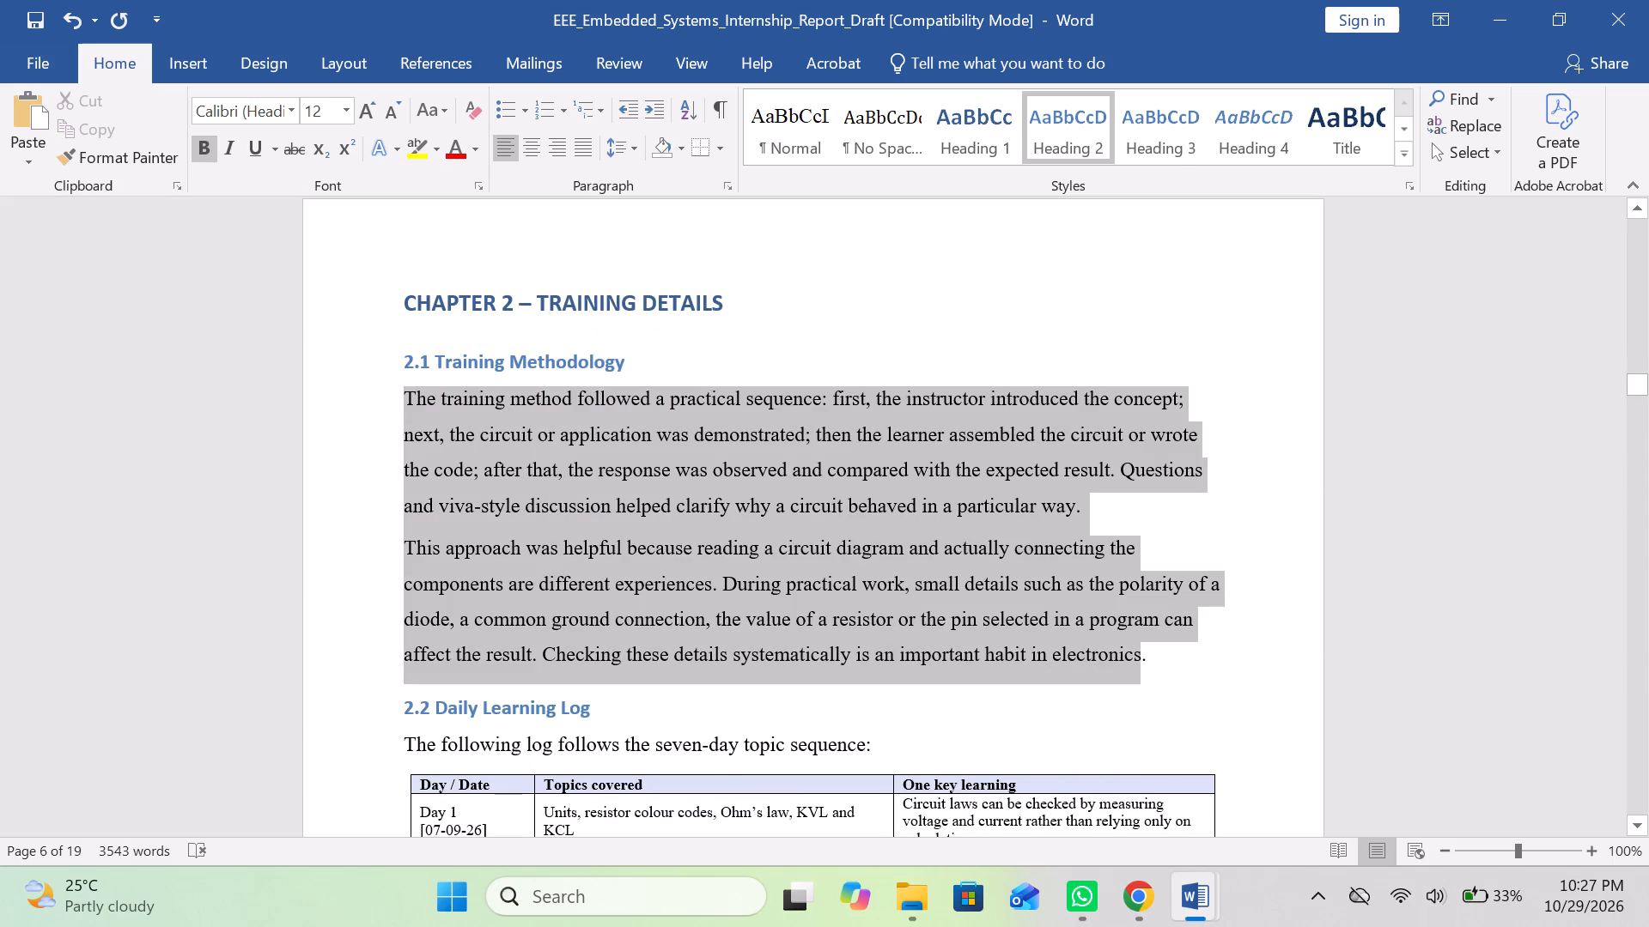
drag(1068, 659, 1075, 667)
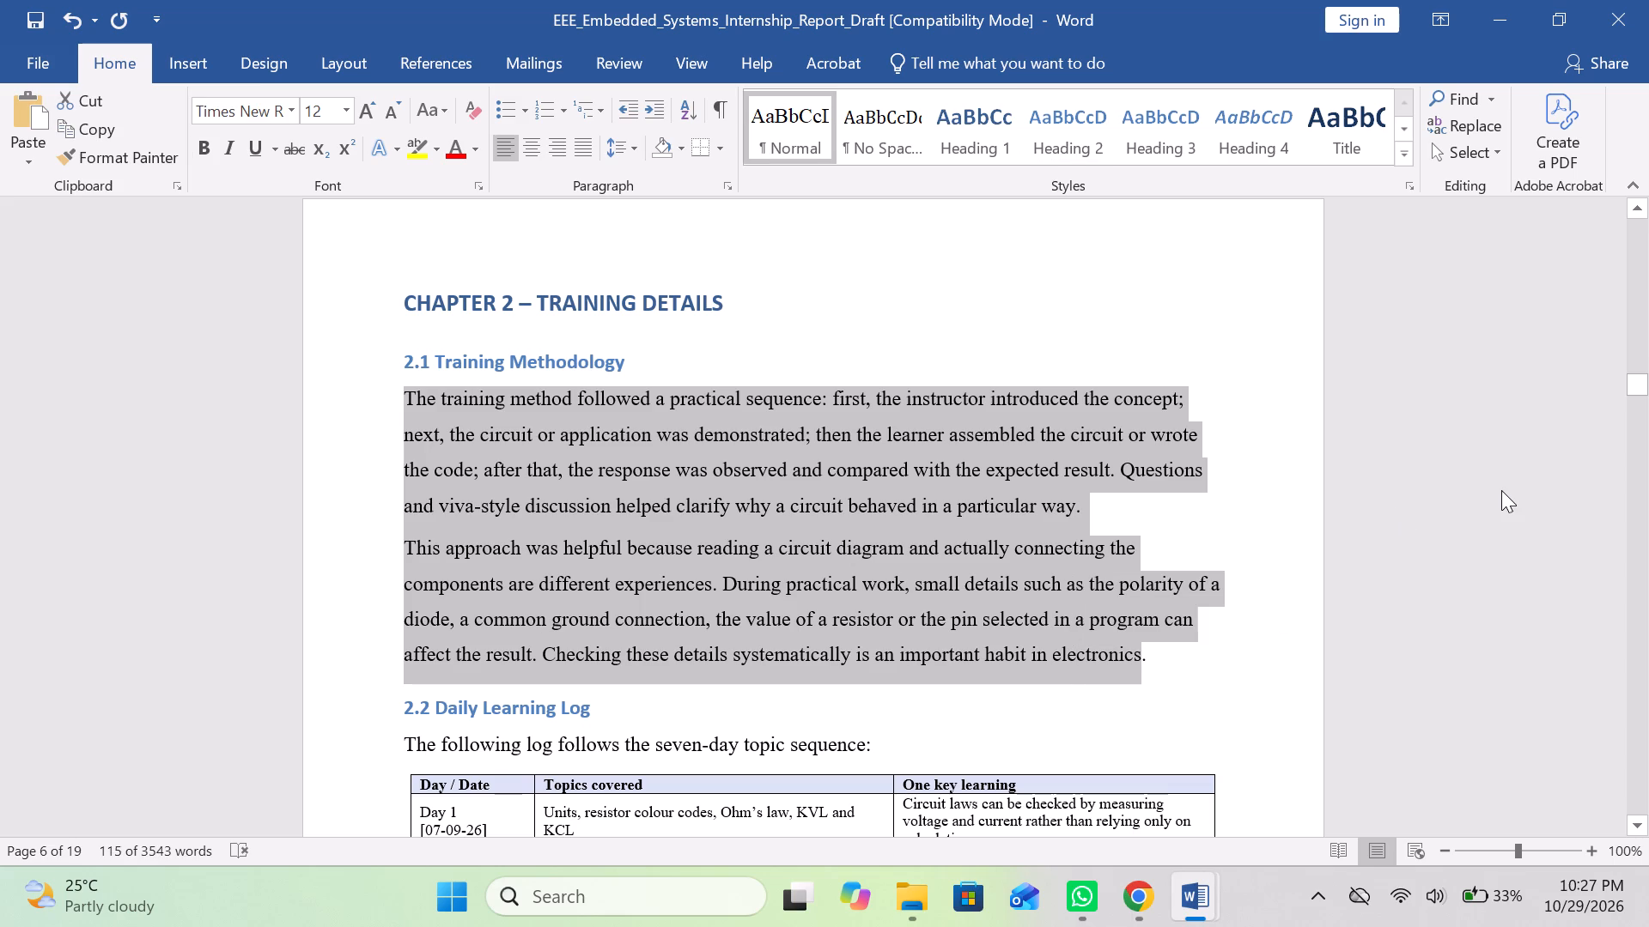
click(1506, 490)
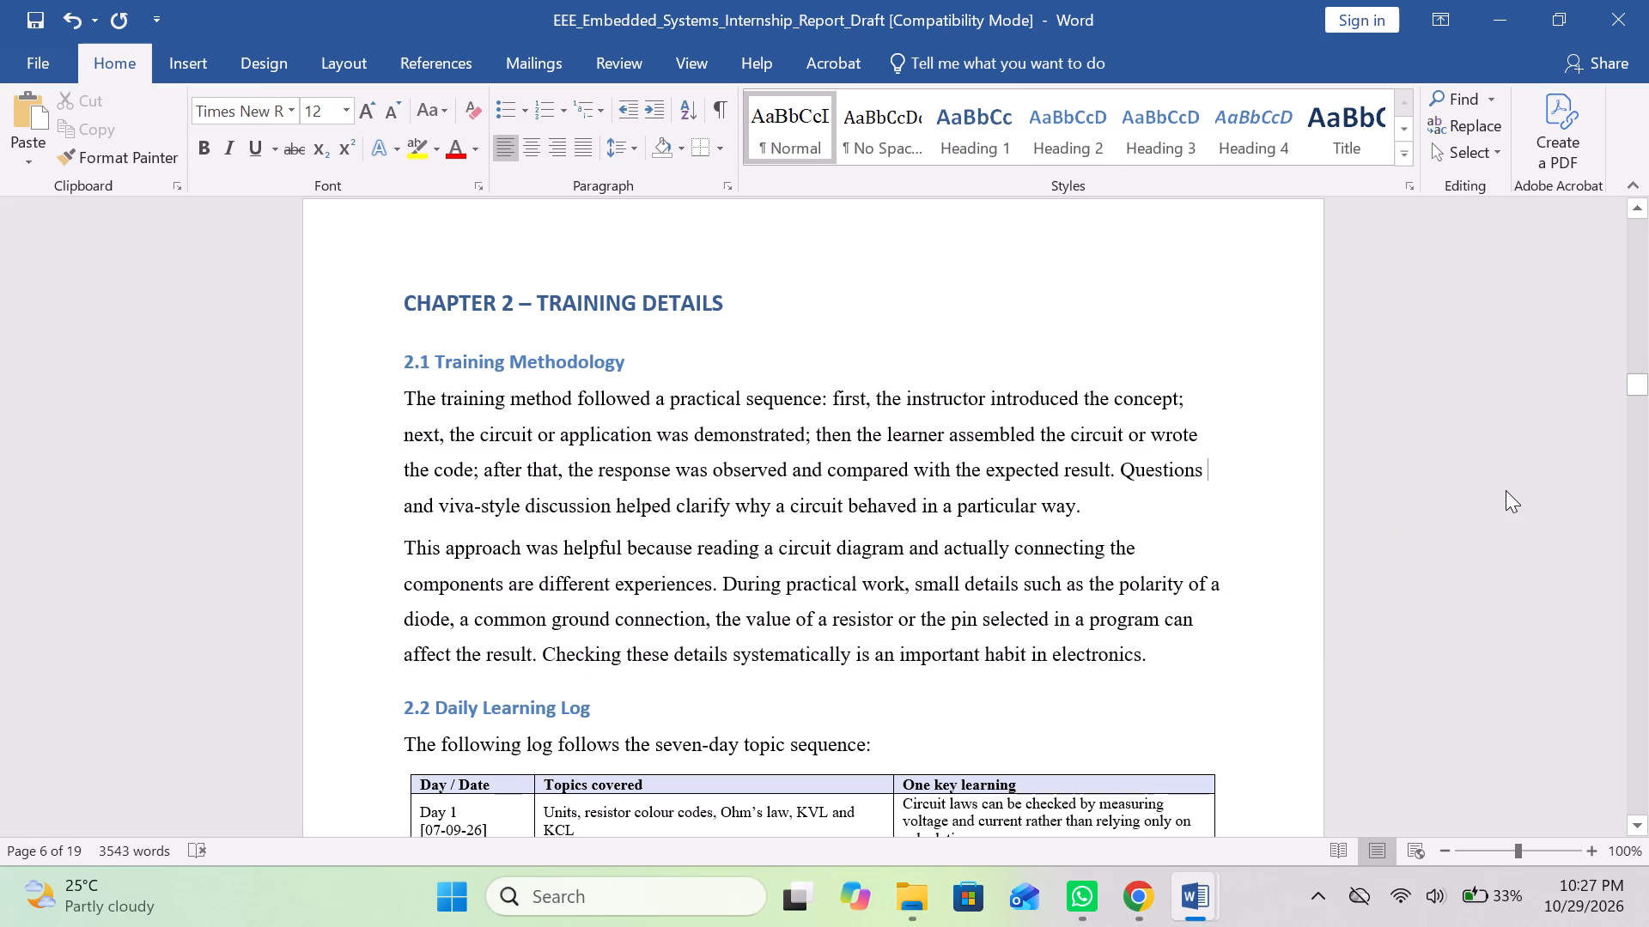
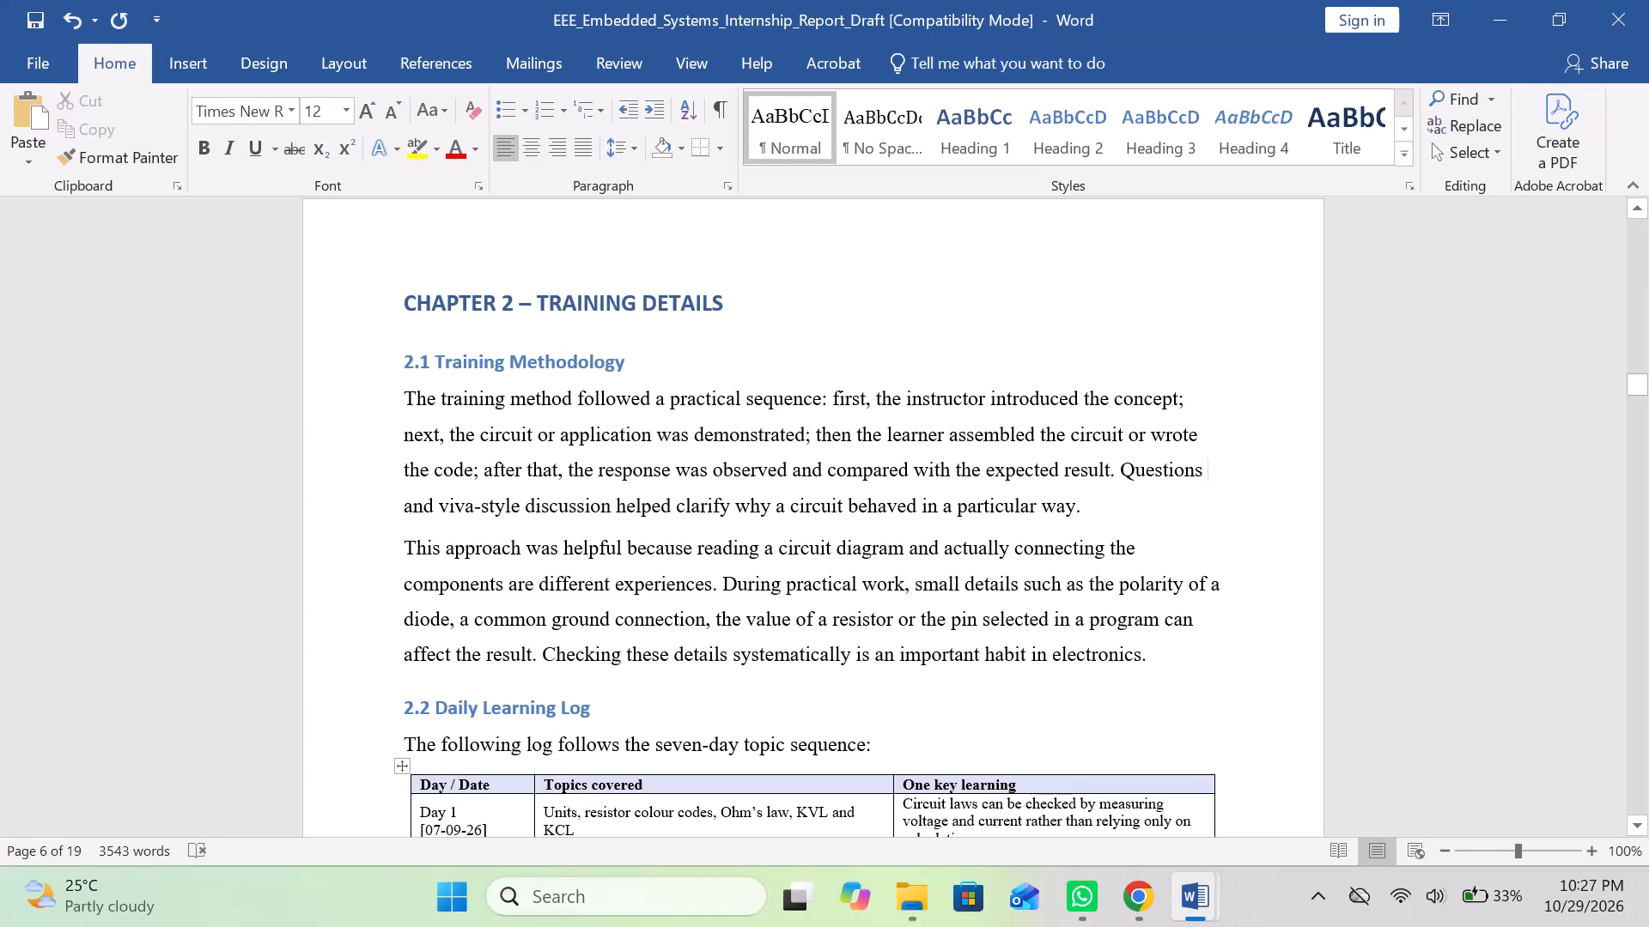
Review the page layout from 2.1 Training Methodology through Chapter 3's Experiment 1 to its observation table, result and precaution.
scroll(1044, 458, down, 4)
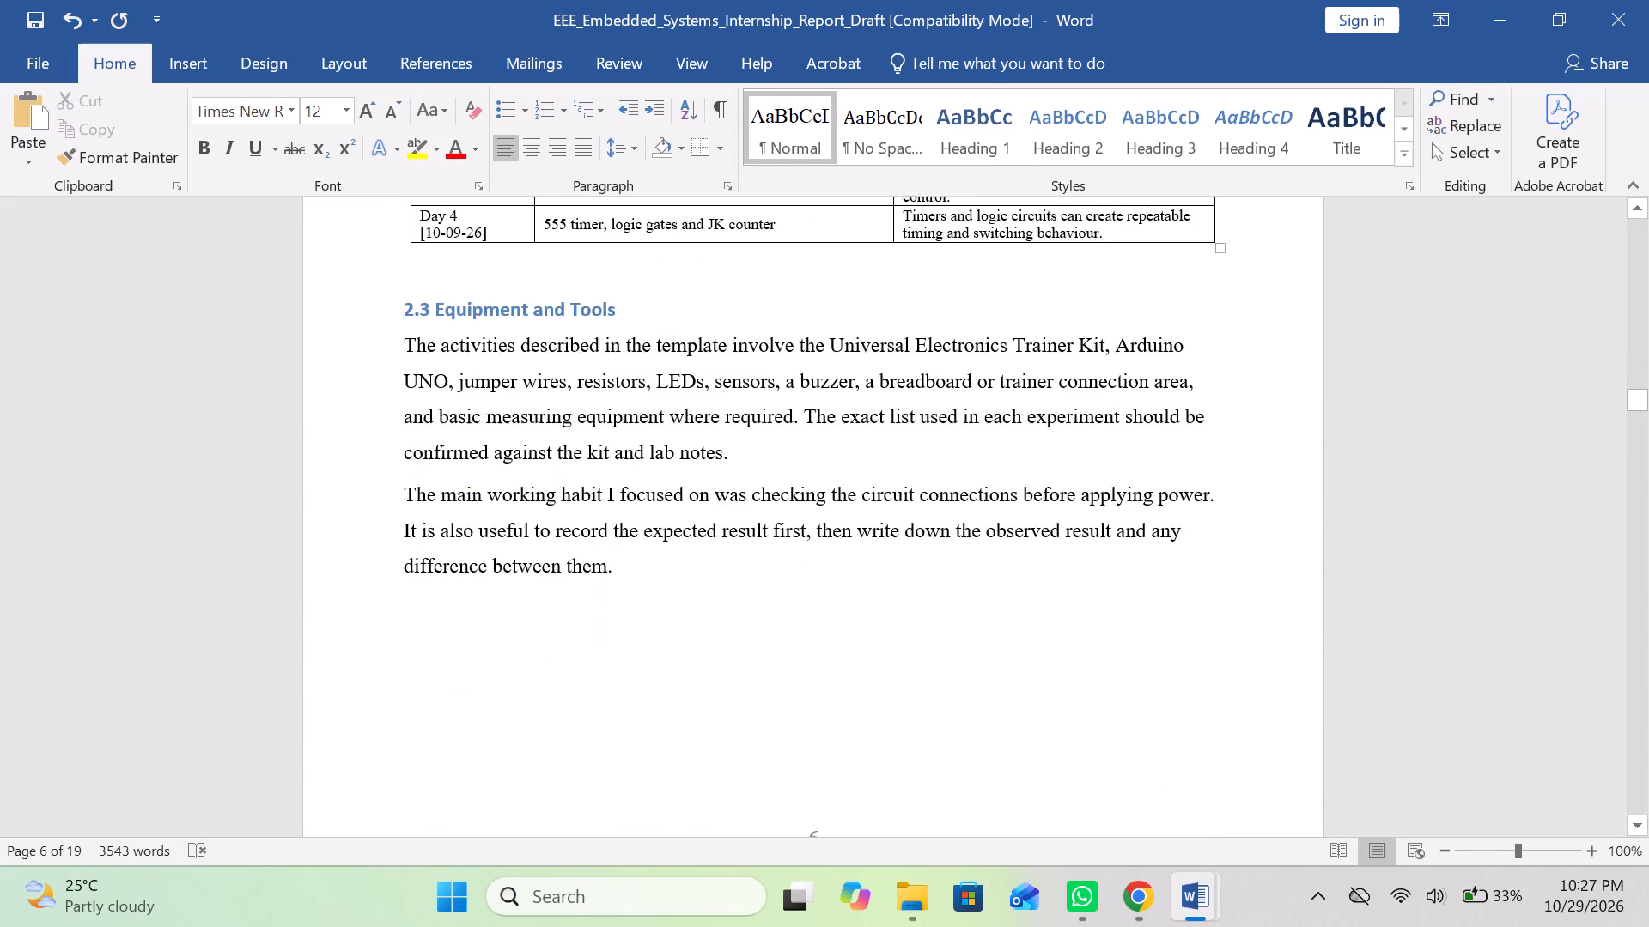
scroll(1044, 458, down, 3)
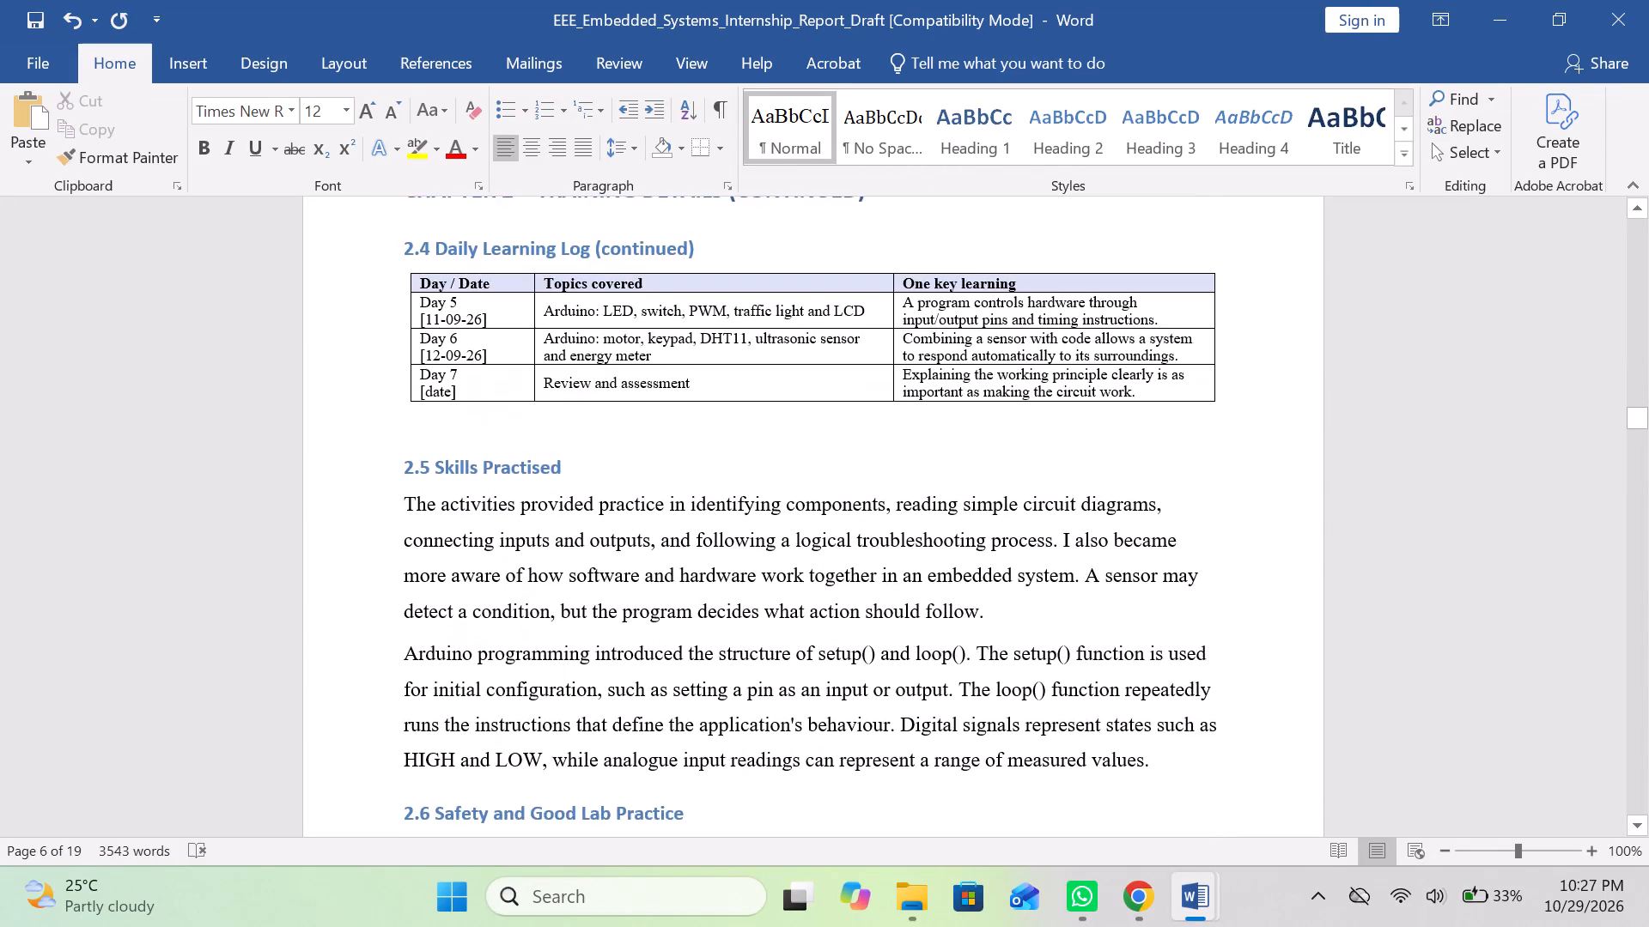
scroll(1044, 458, down, 3)
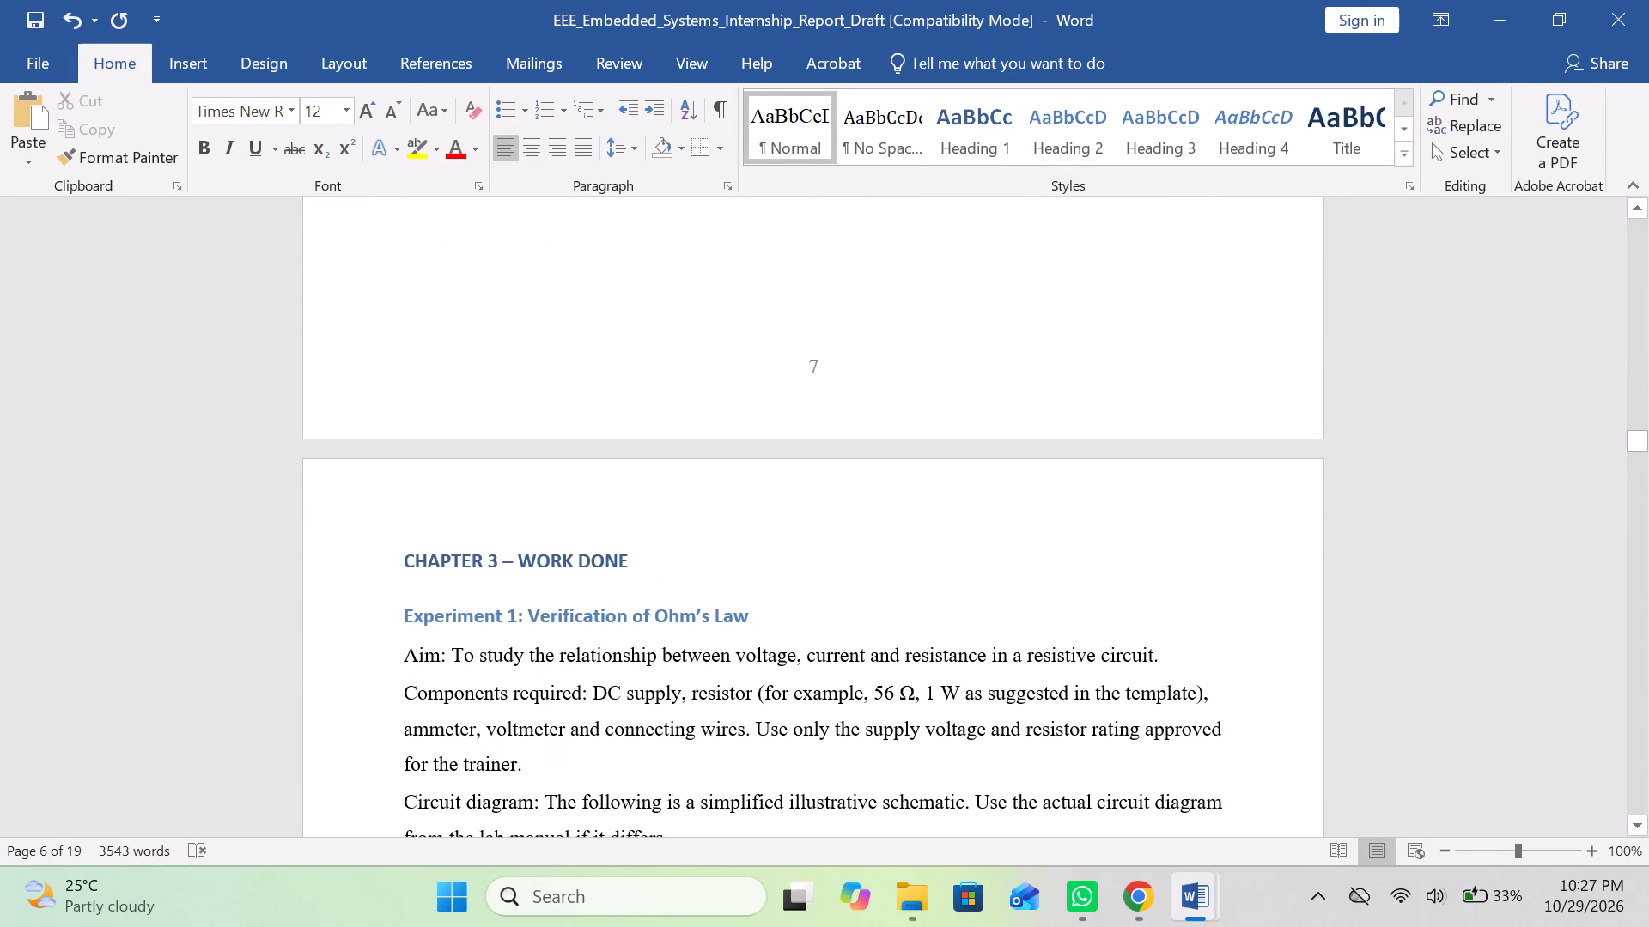
scroll(1044, 458, down, 4)
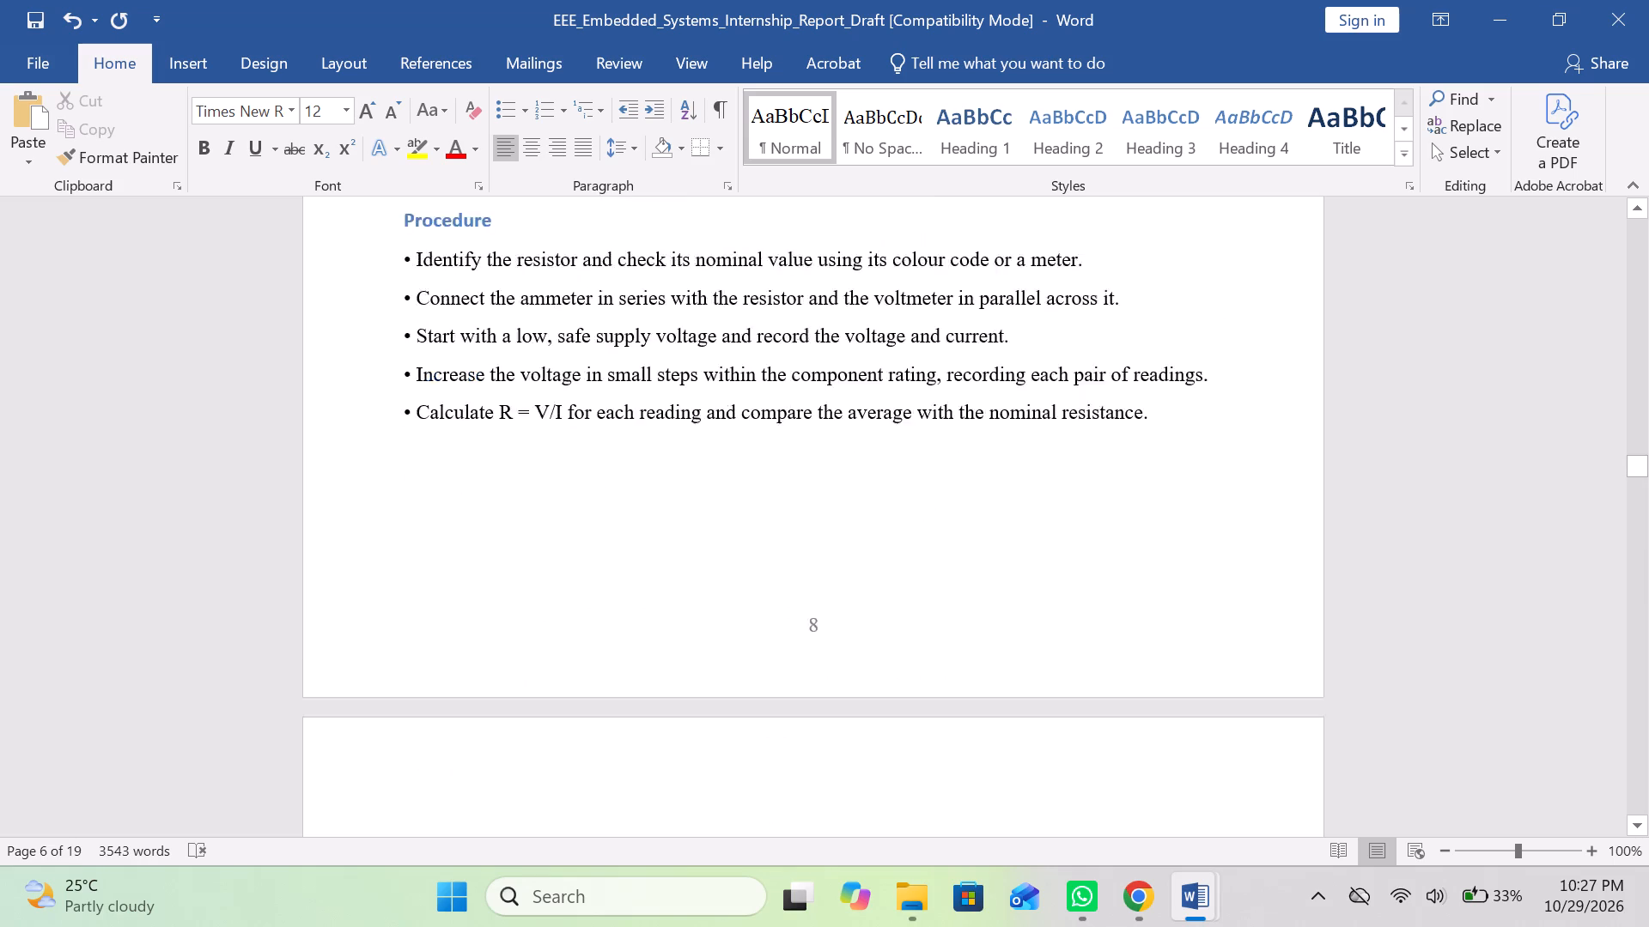
scroll(1044, 458, down, 3)
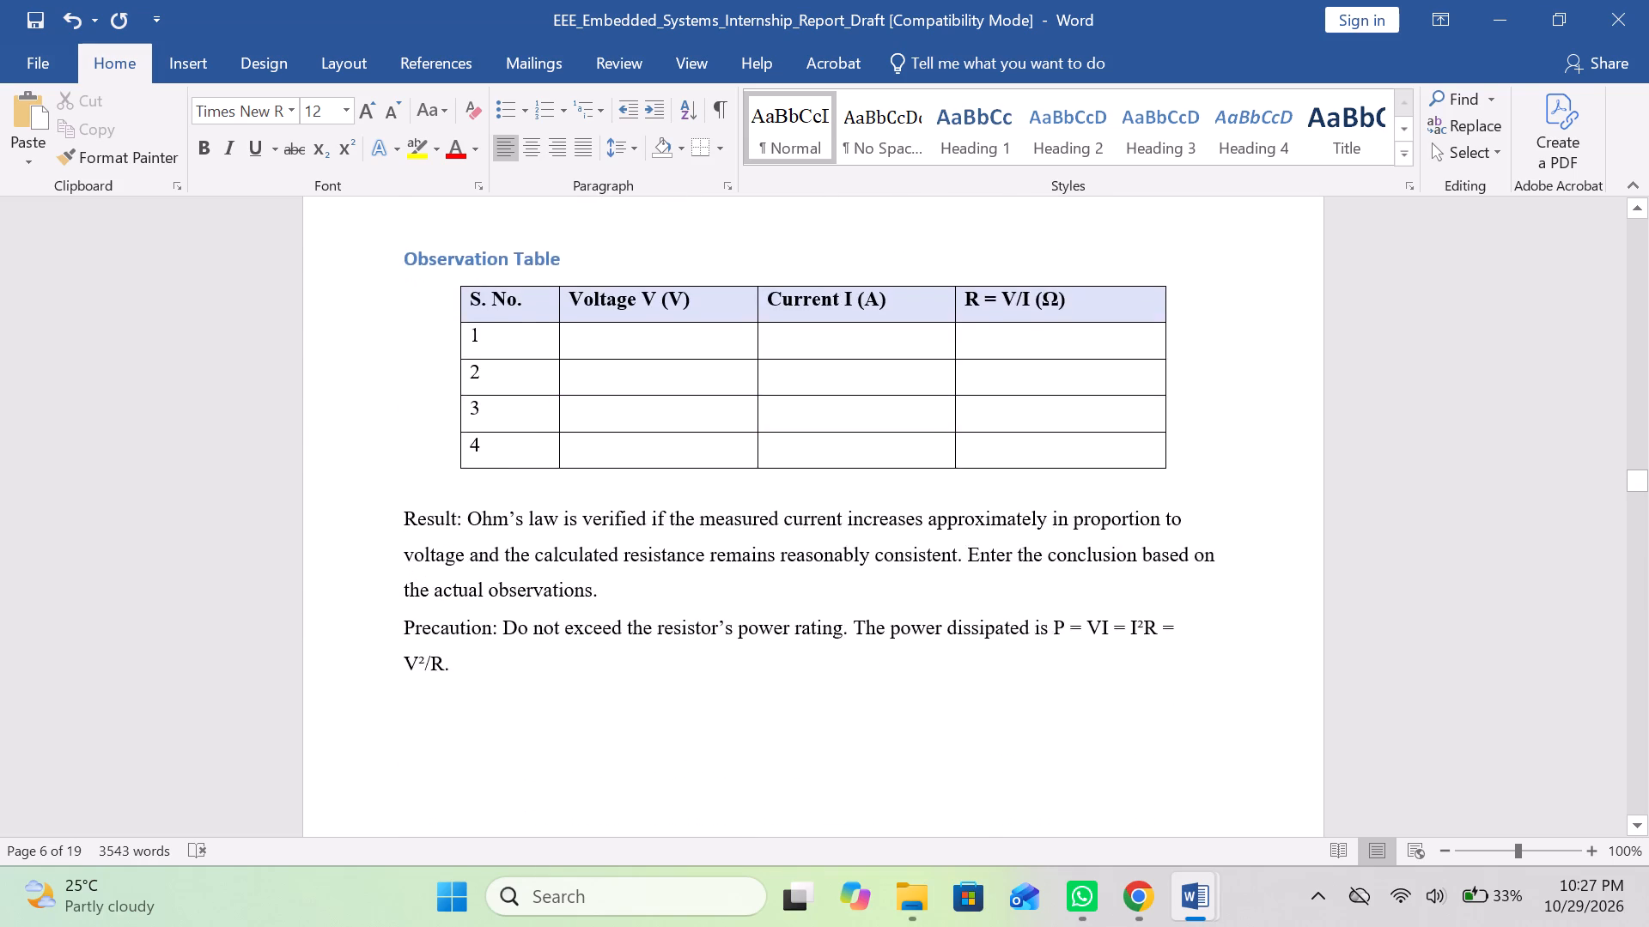
Remove the page break before the Experiment 2: LDR-Based Automatic Street Light heading so it directly follows Experiment 1's precaution.
scroll(1044, 458, down, 3)
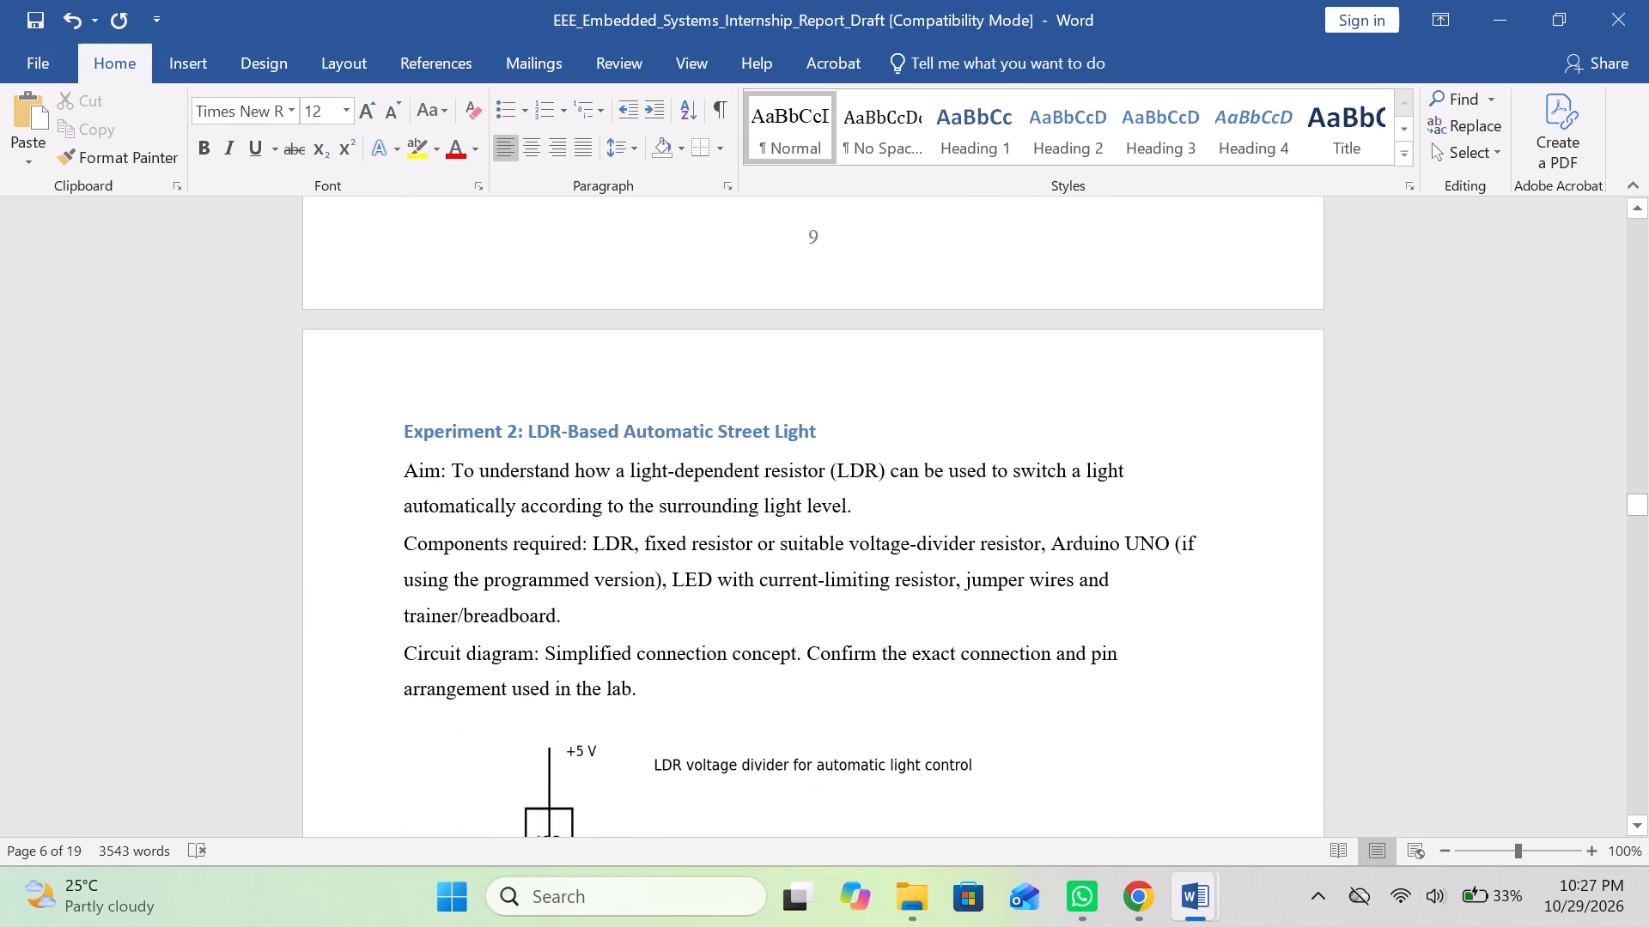
scroll(1044, 458, down, 1)
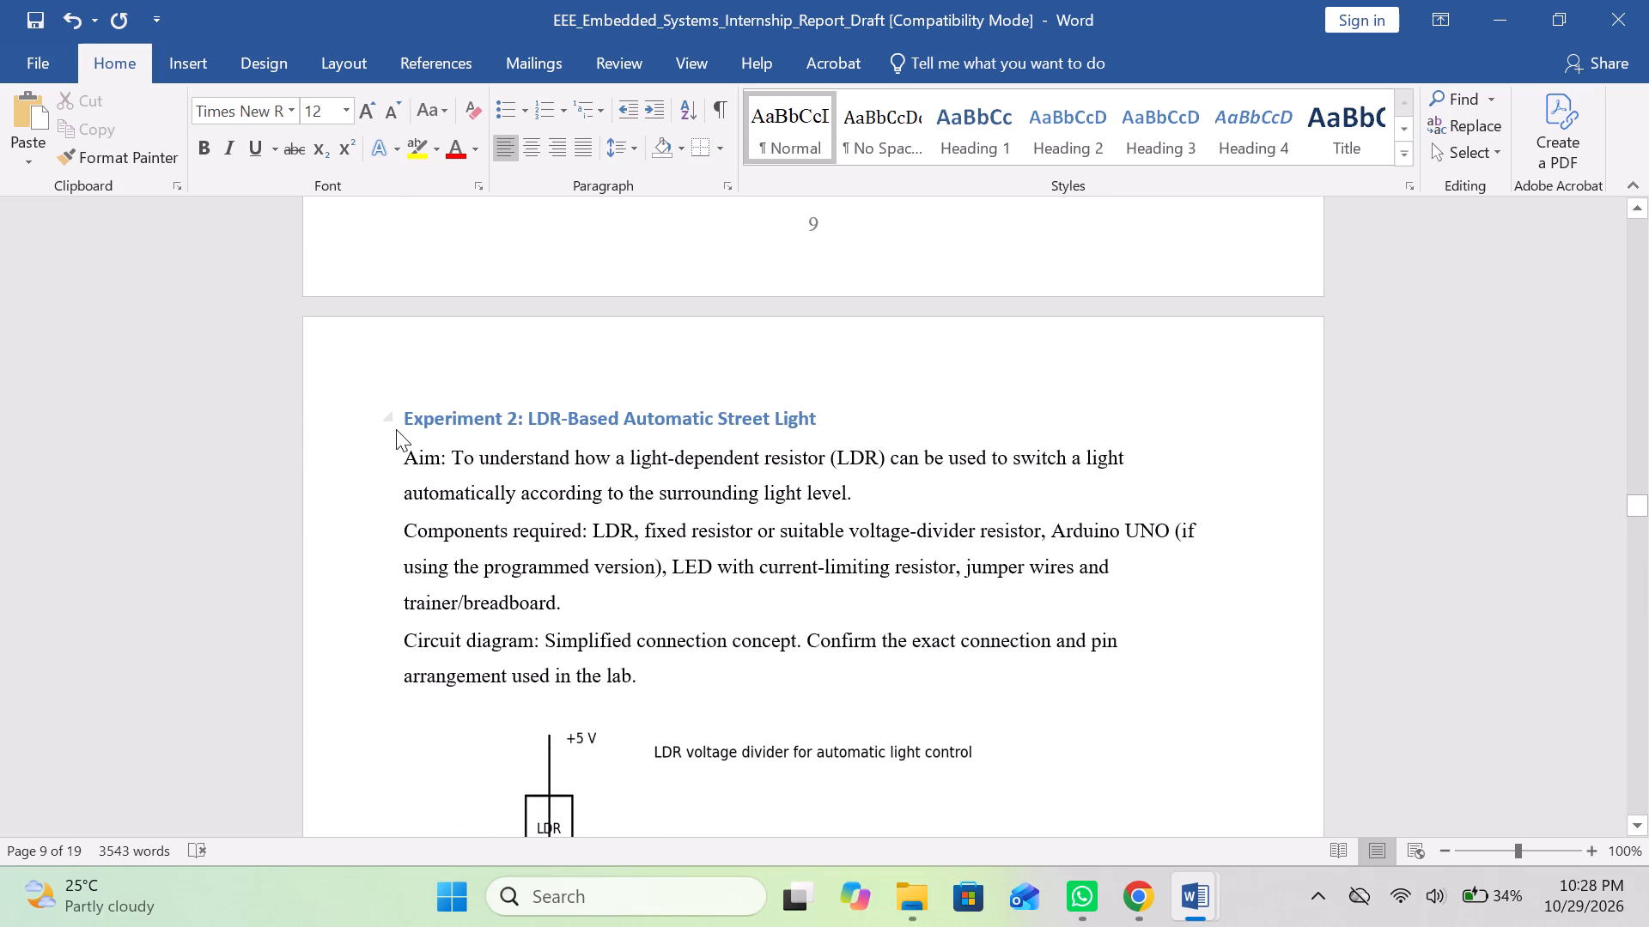
click(405, 417)
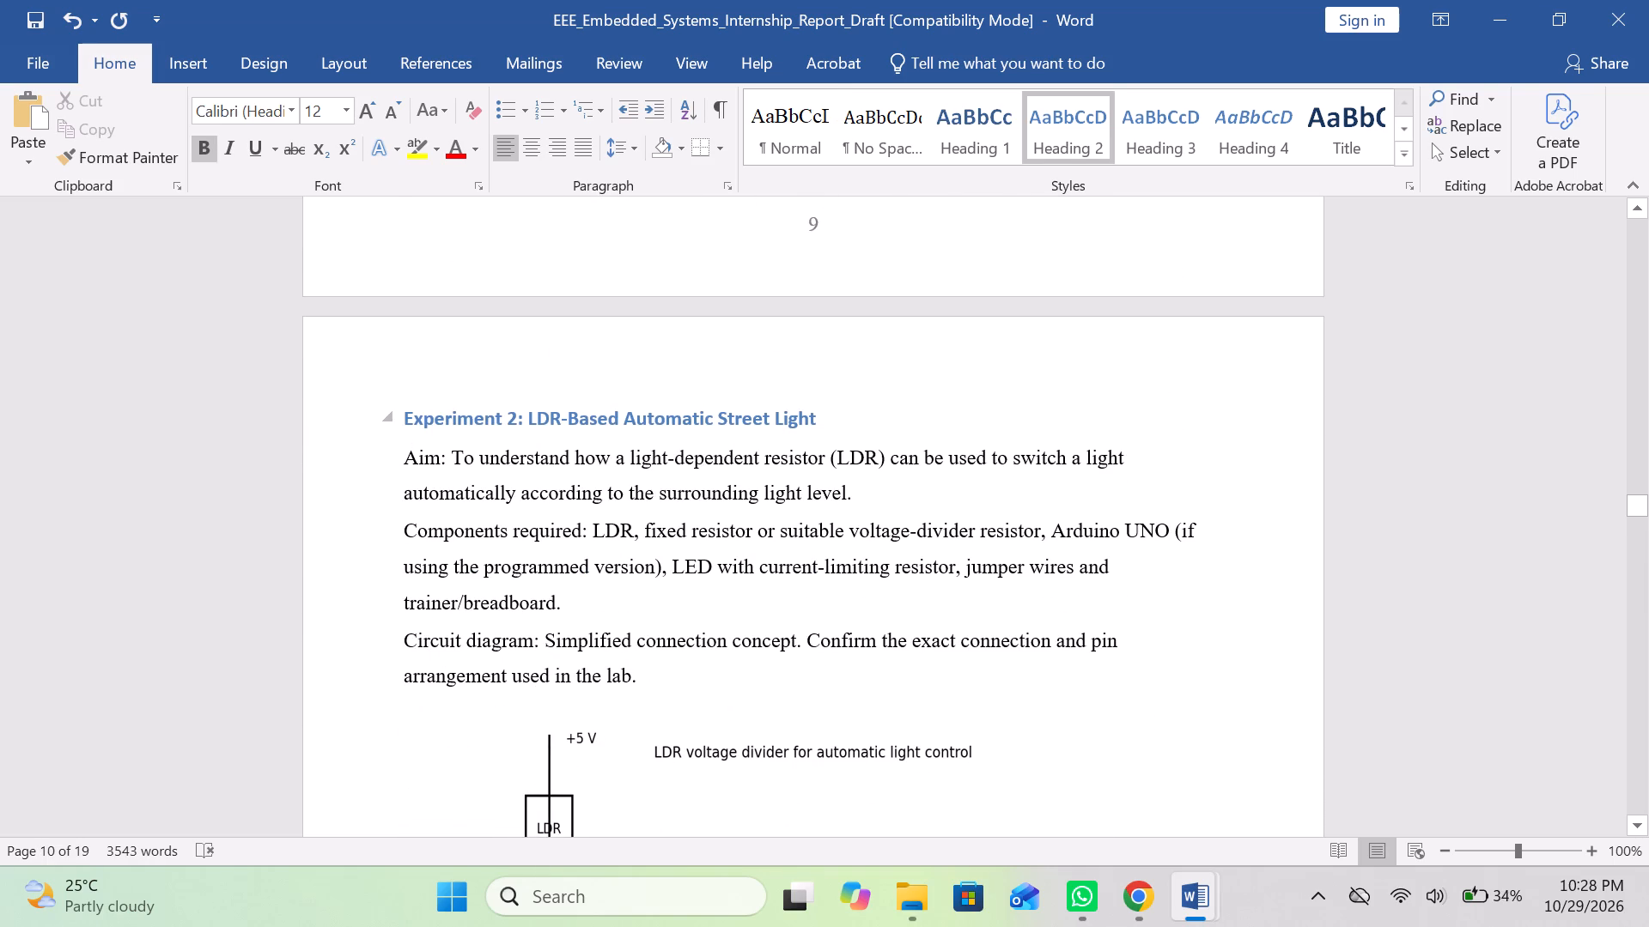
key(Return)
key(BackSpace)
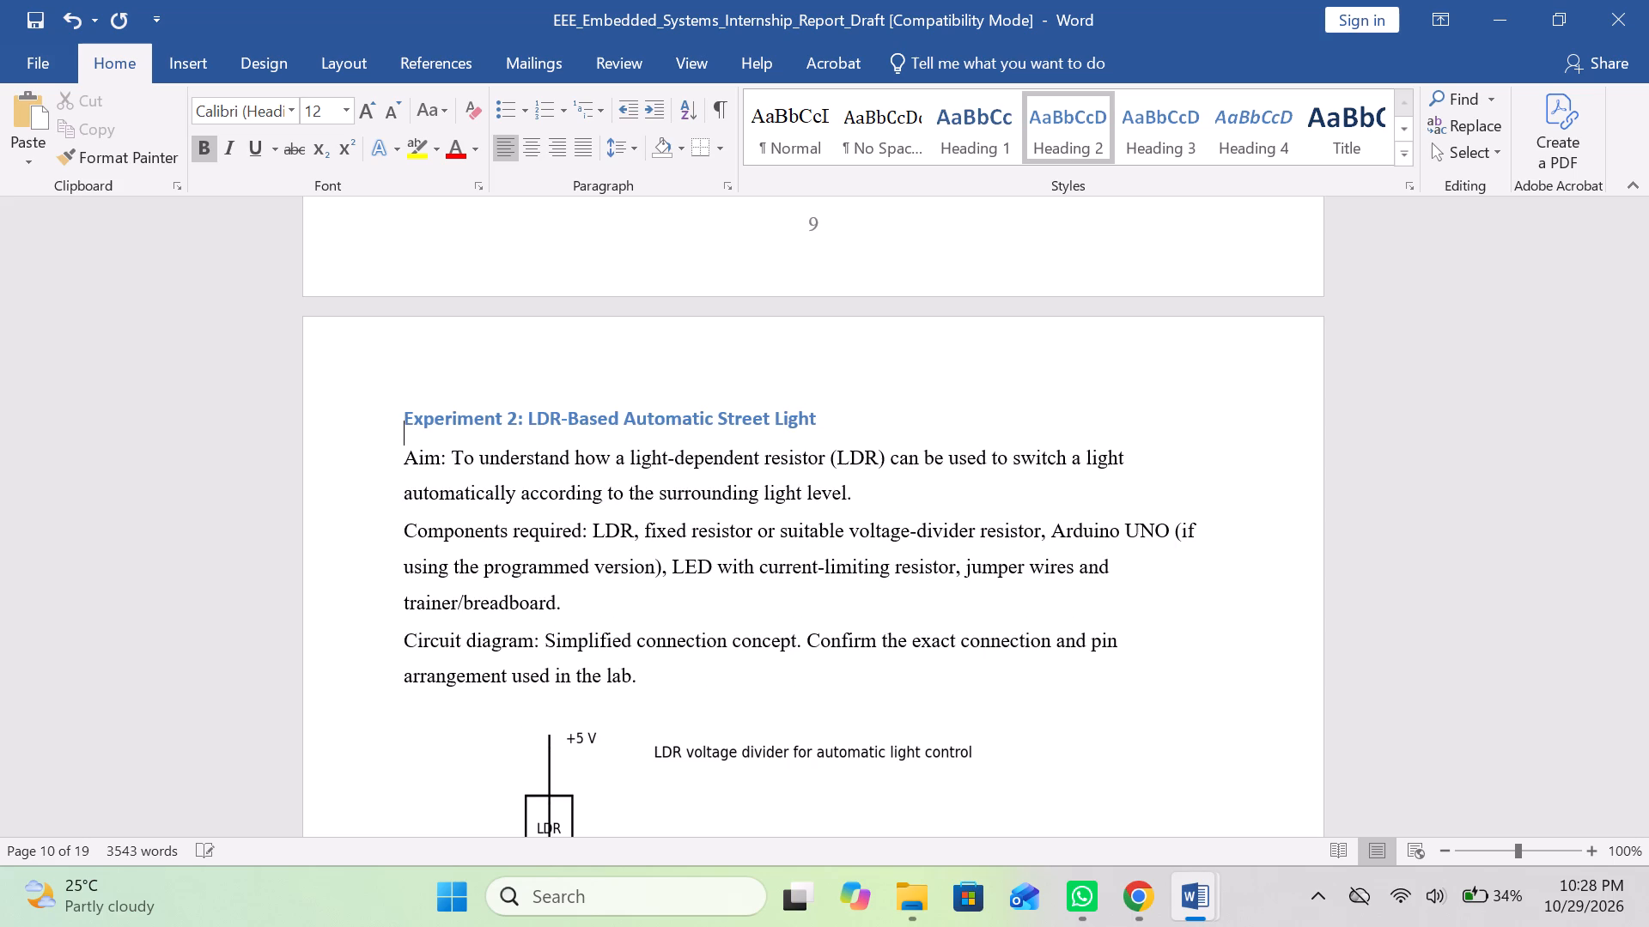
key(BackSpace)
key(BackSpace)
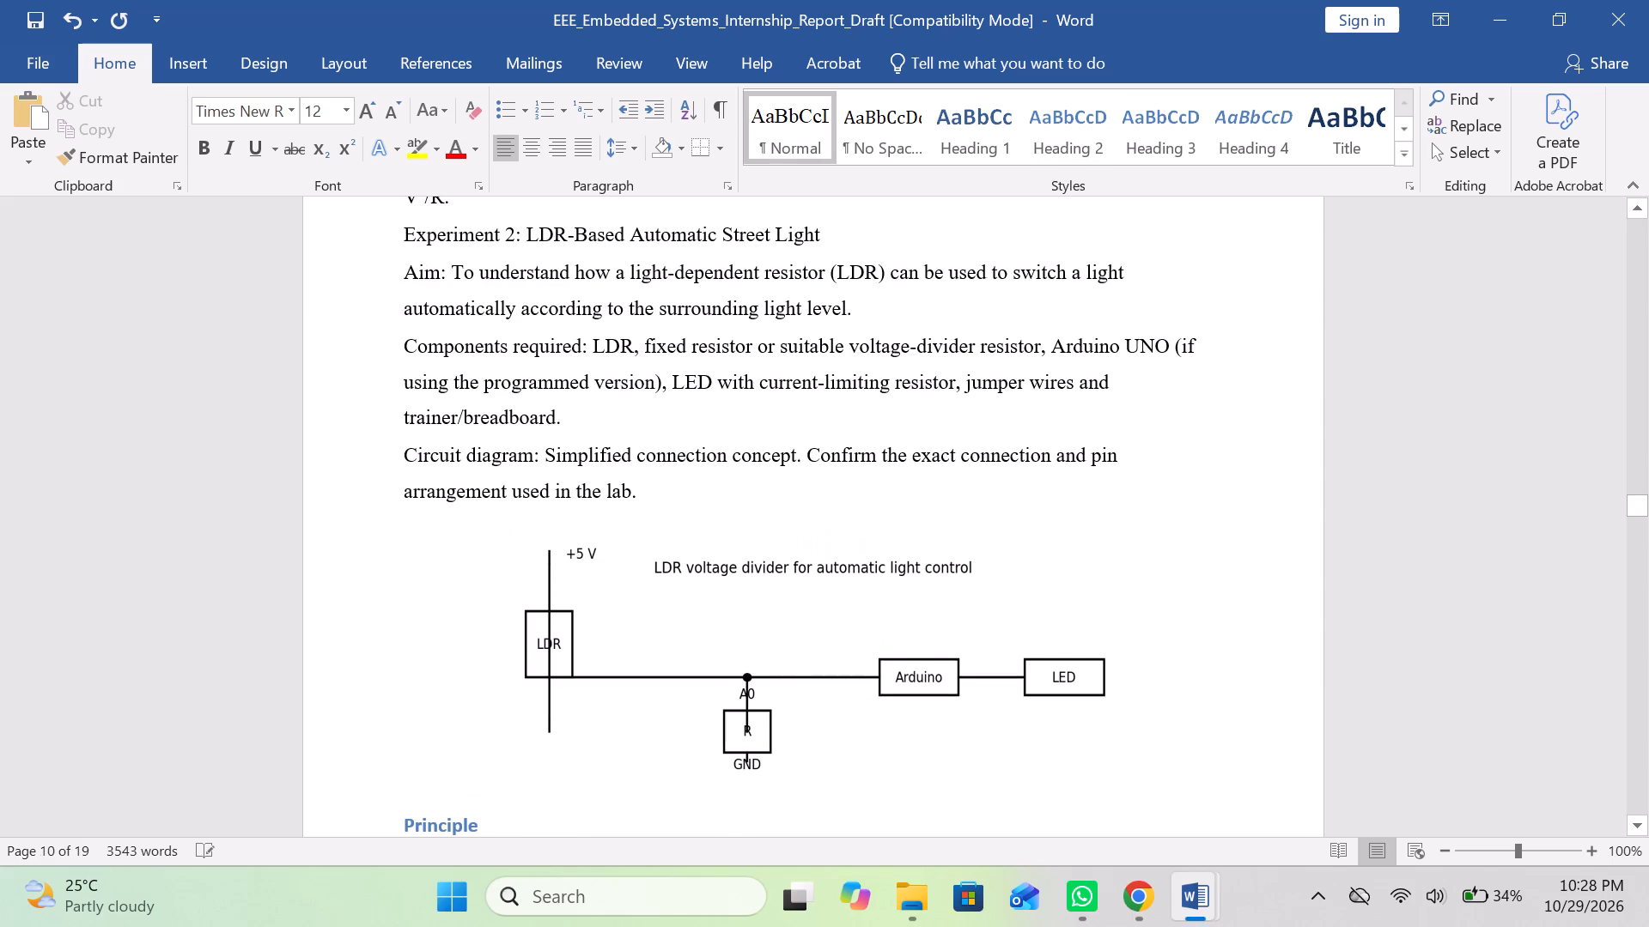
Format the Experiment 2: LDR-Based Automatic Street Light line as bold in a medium blue theme colour.
scroll(405, 417, up, 1)
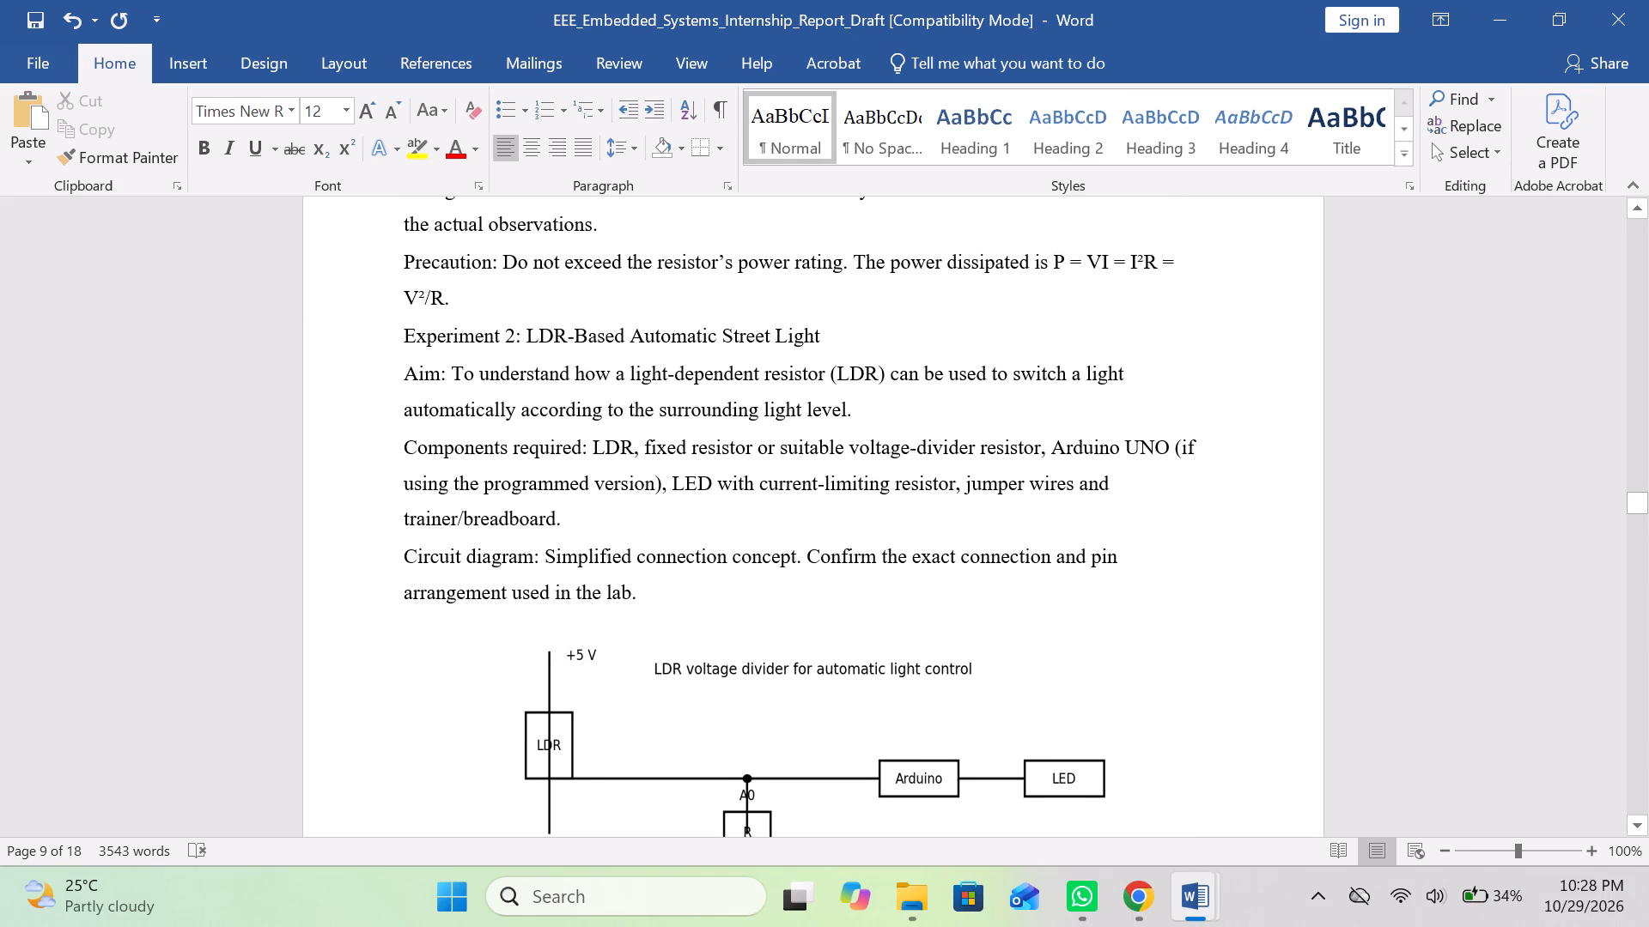
drag(405, 336, 588, 349)
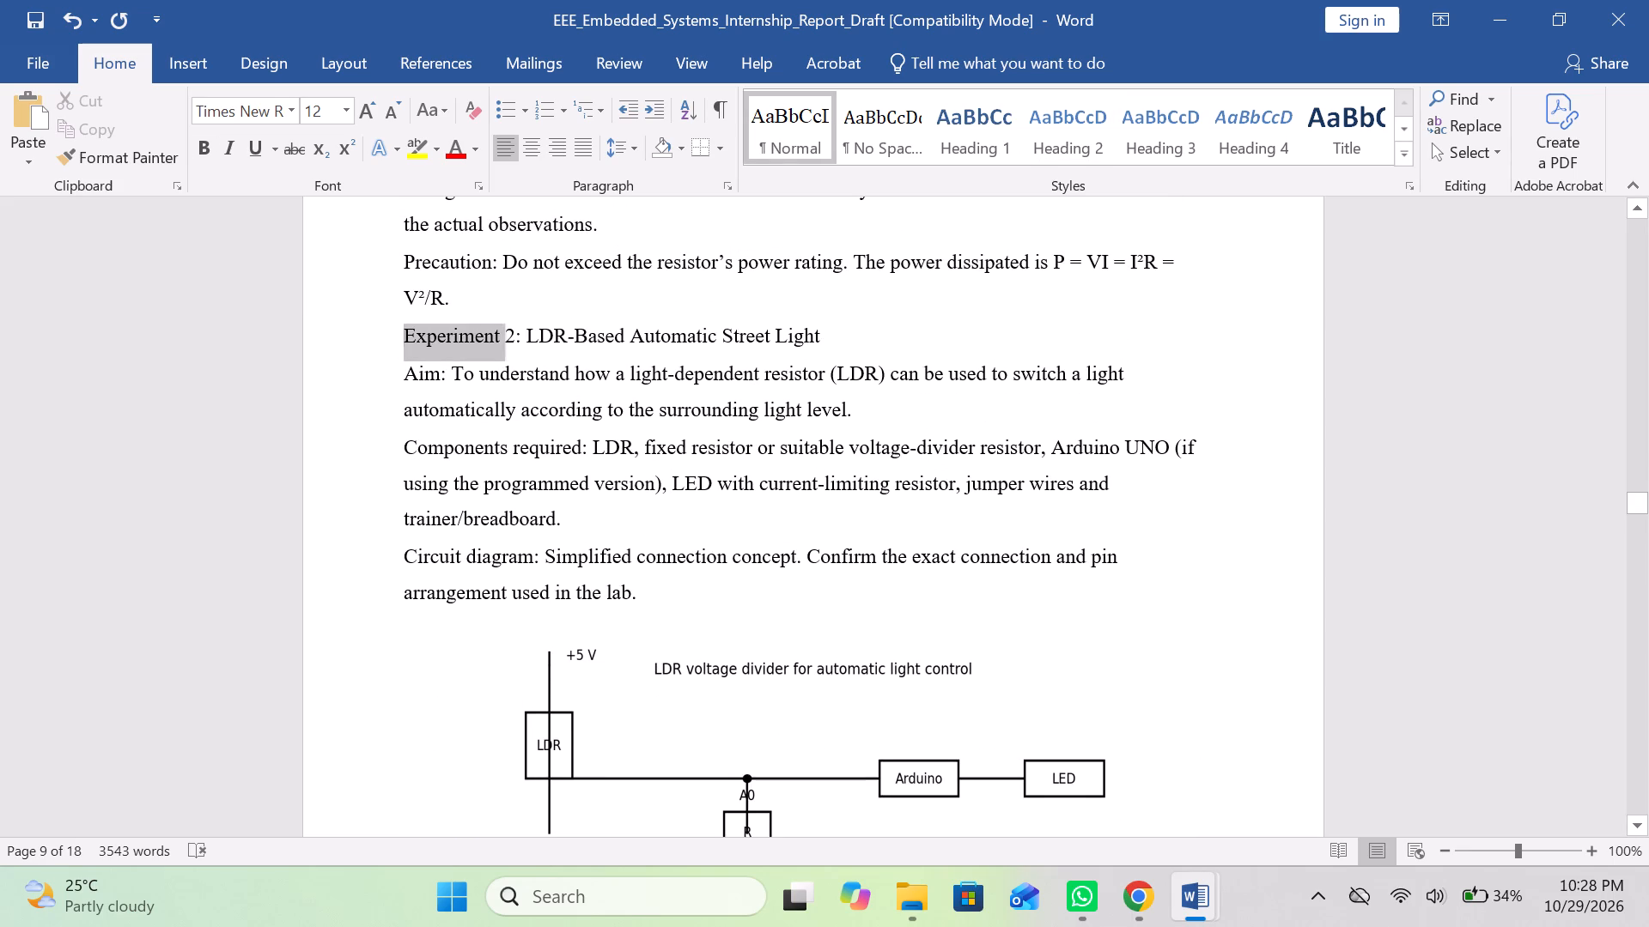
drag(588, 349, 830, 334)
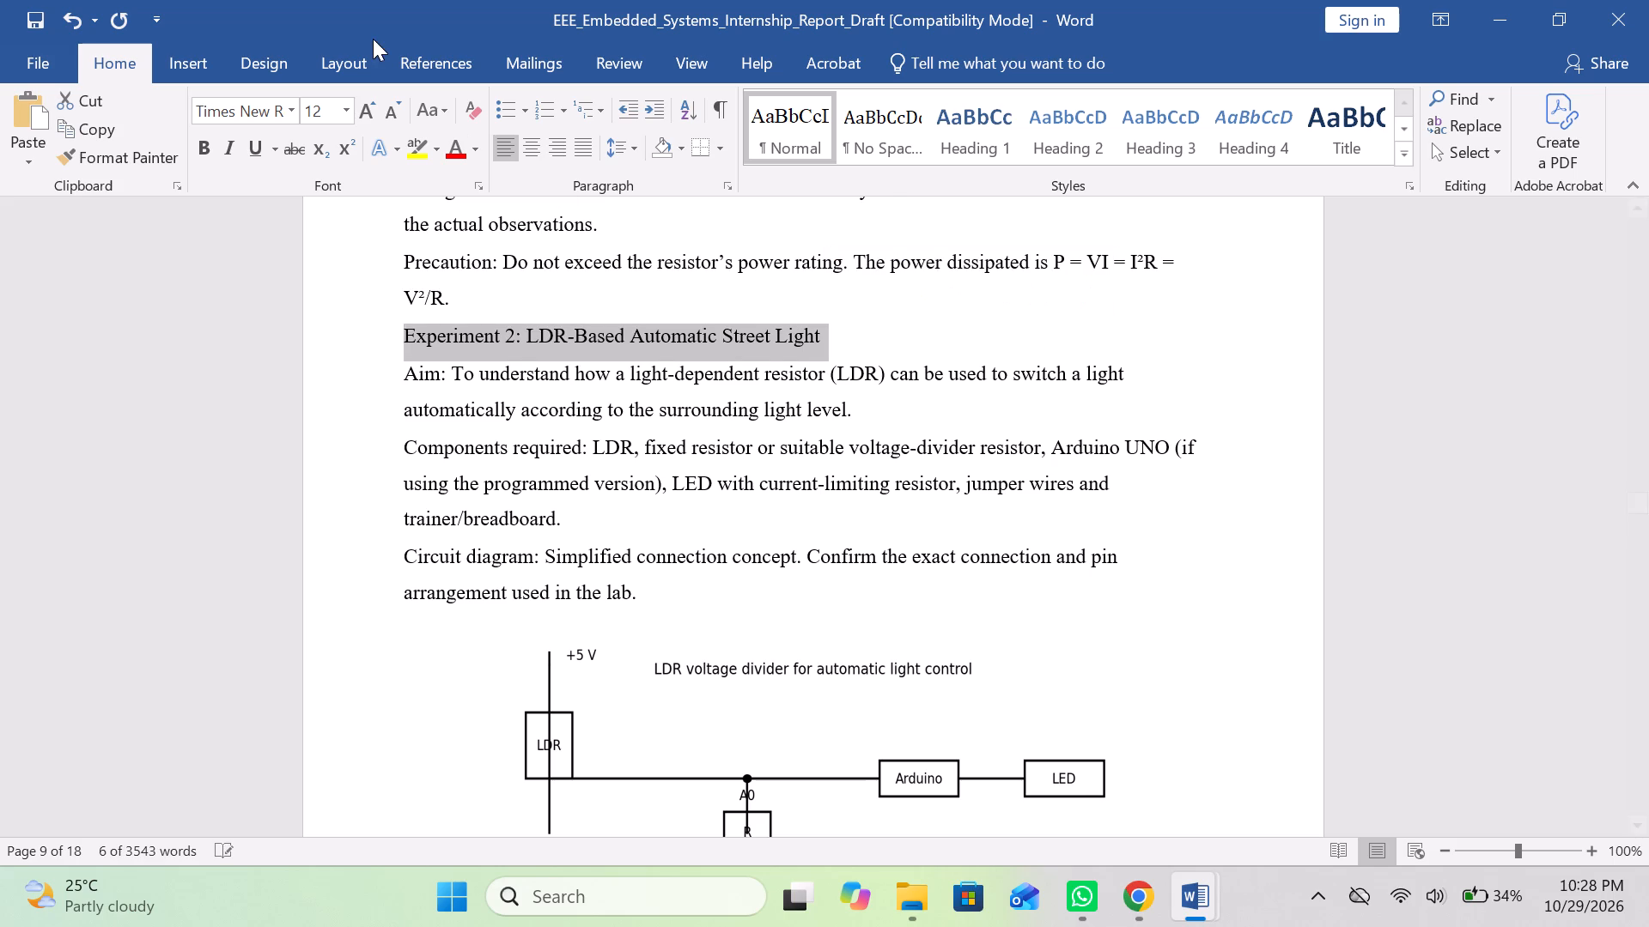
click(472, 149)
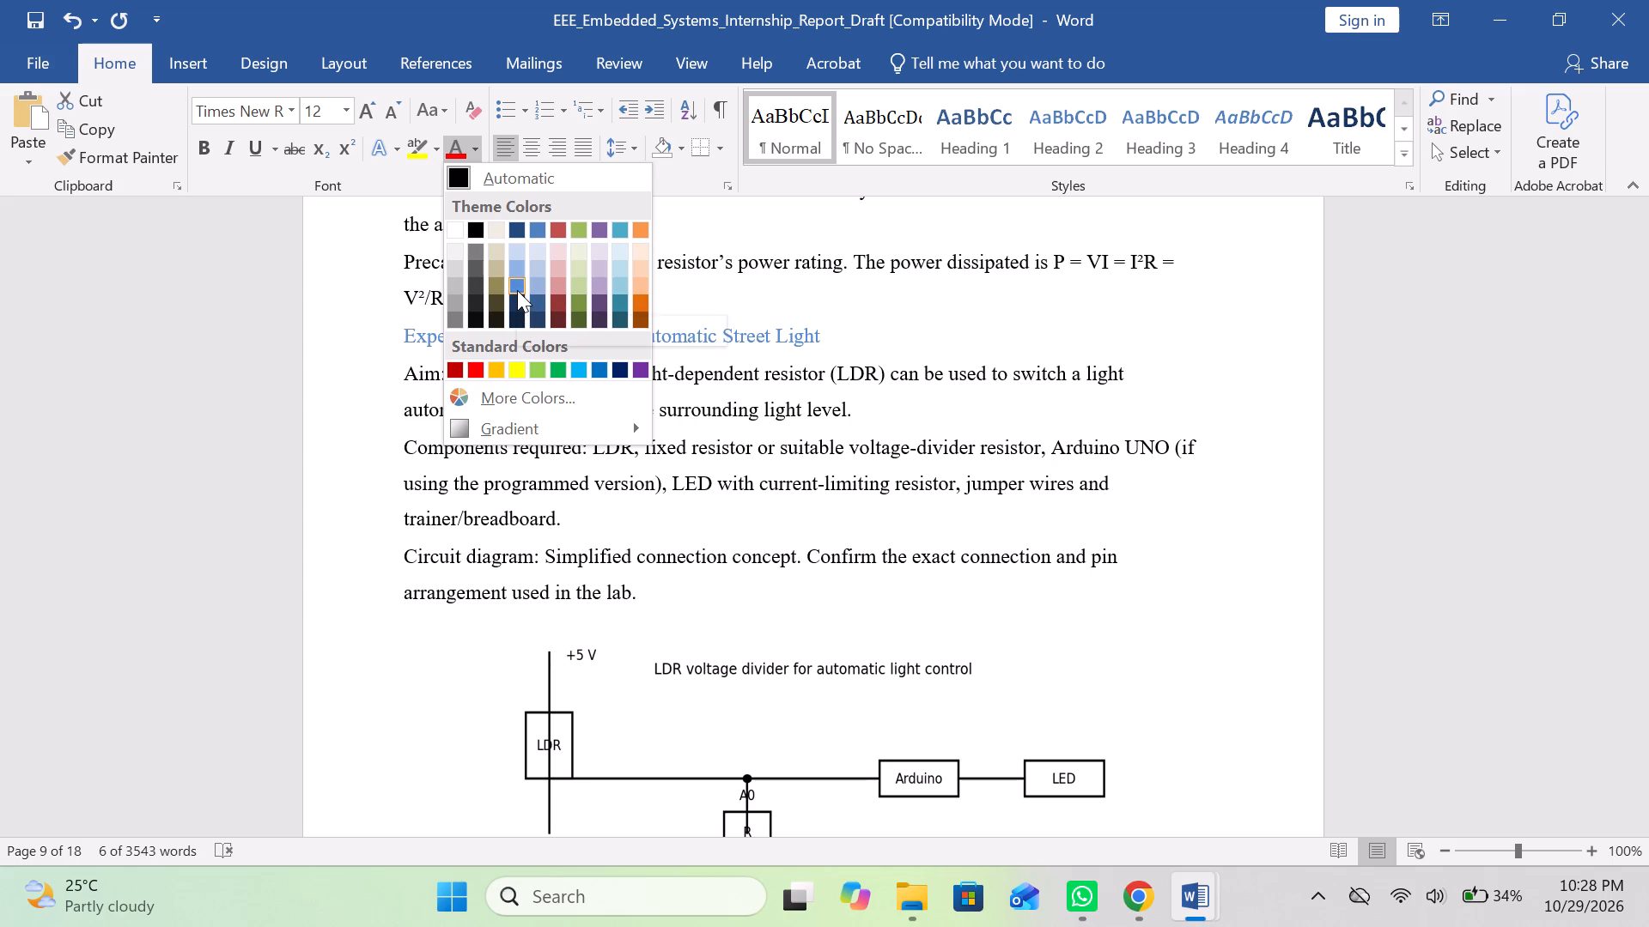
click(517, 290)
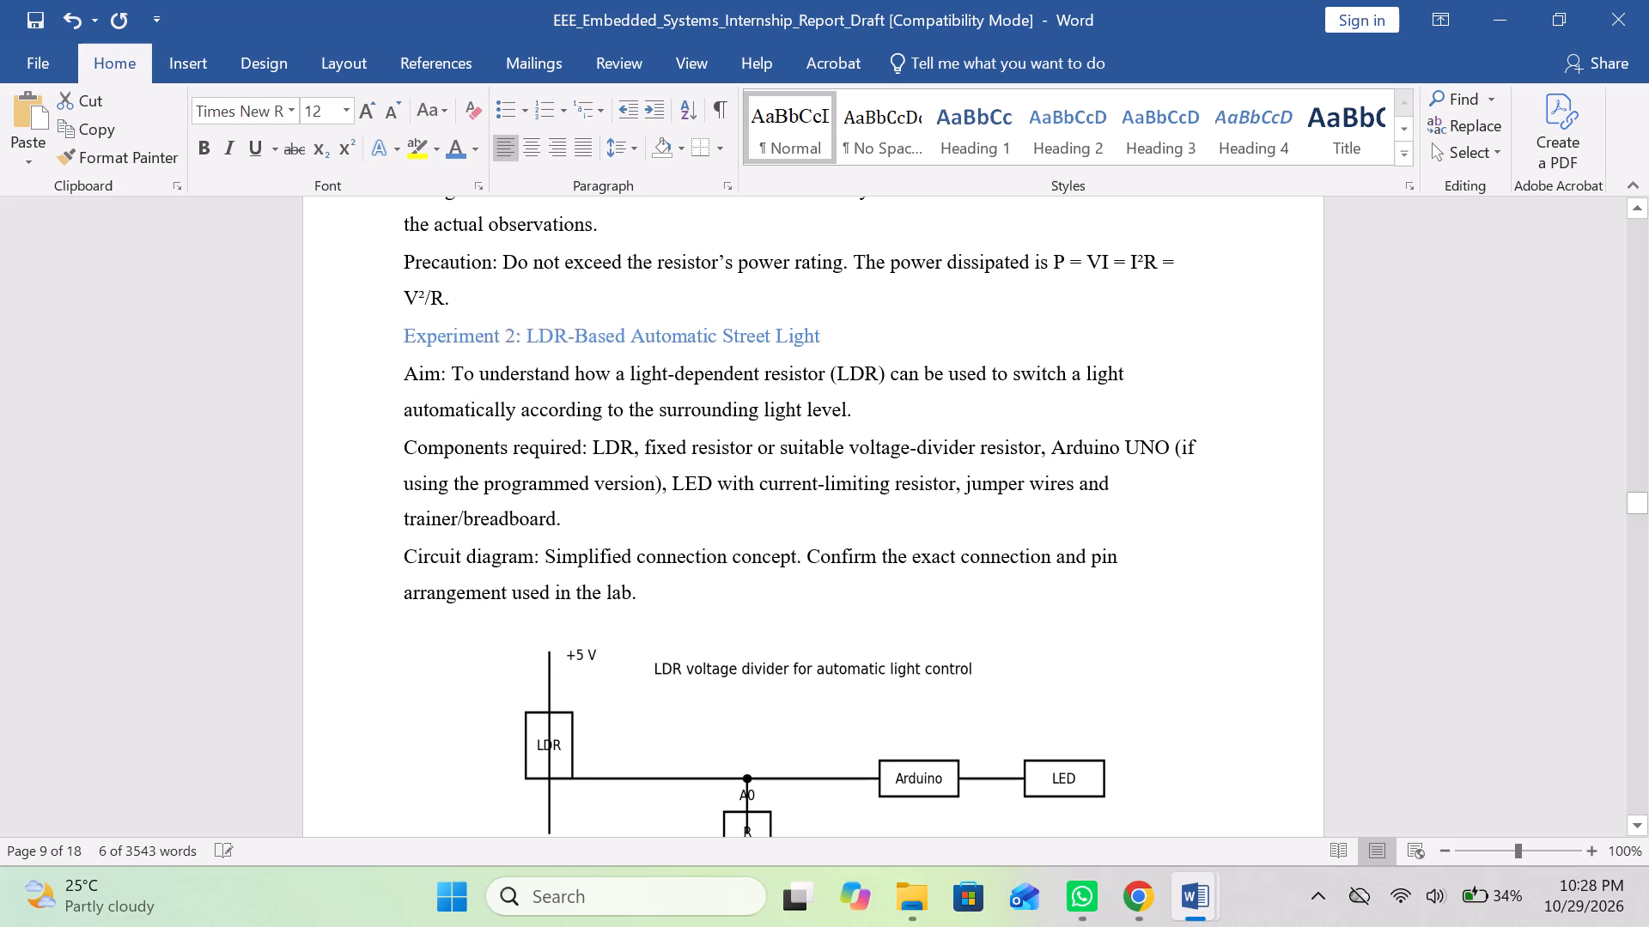
click(204, 149)
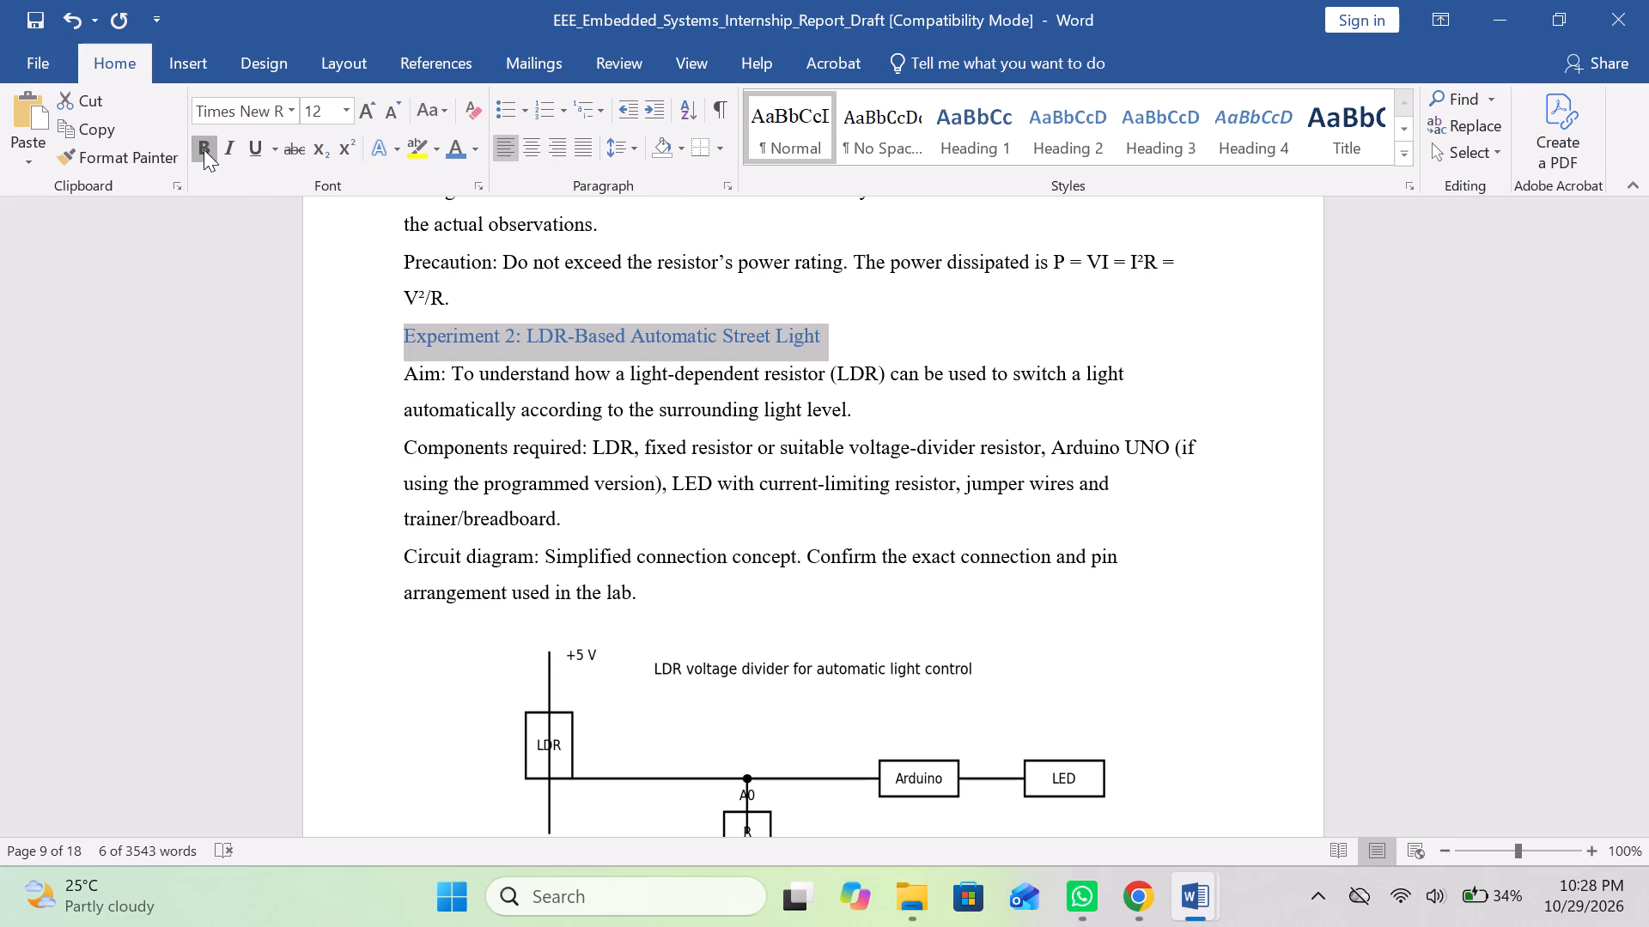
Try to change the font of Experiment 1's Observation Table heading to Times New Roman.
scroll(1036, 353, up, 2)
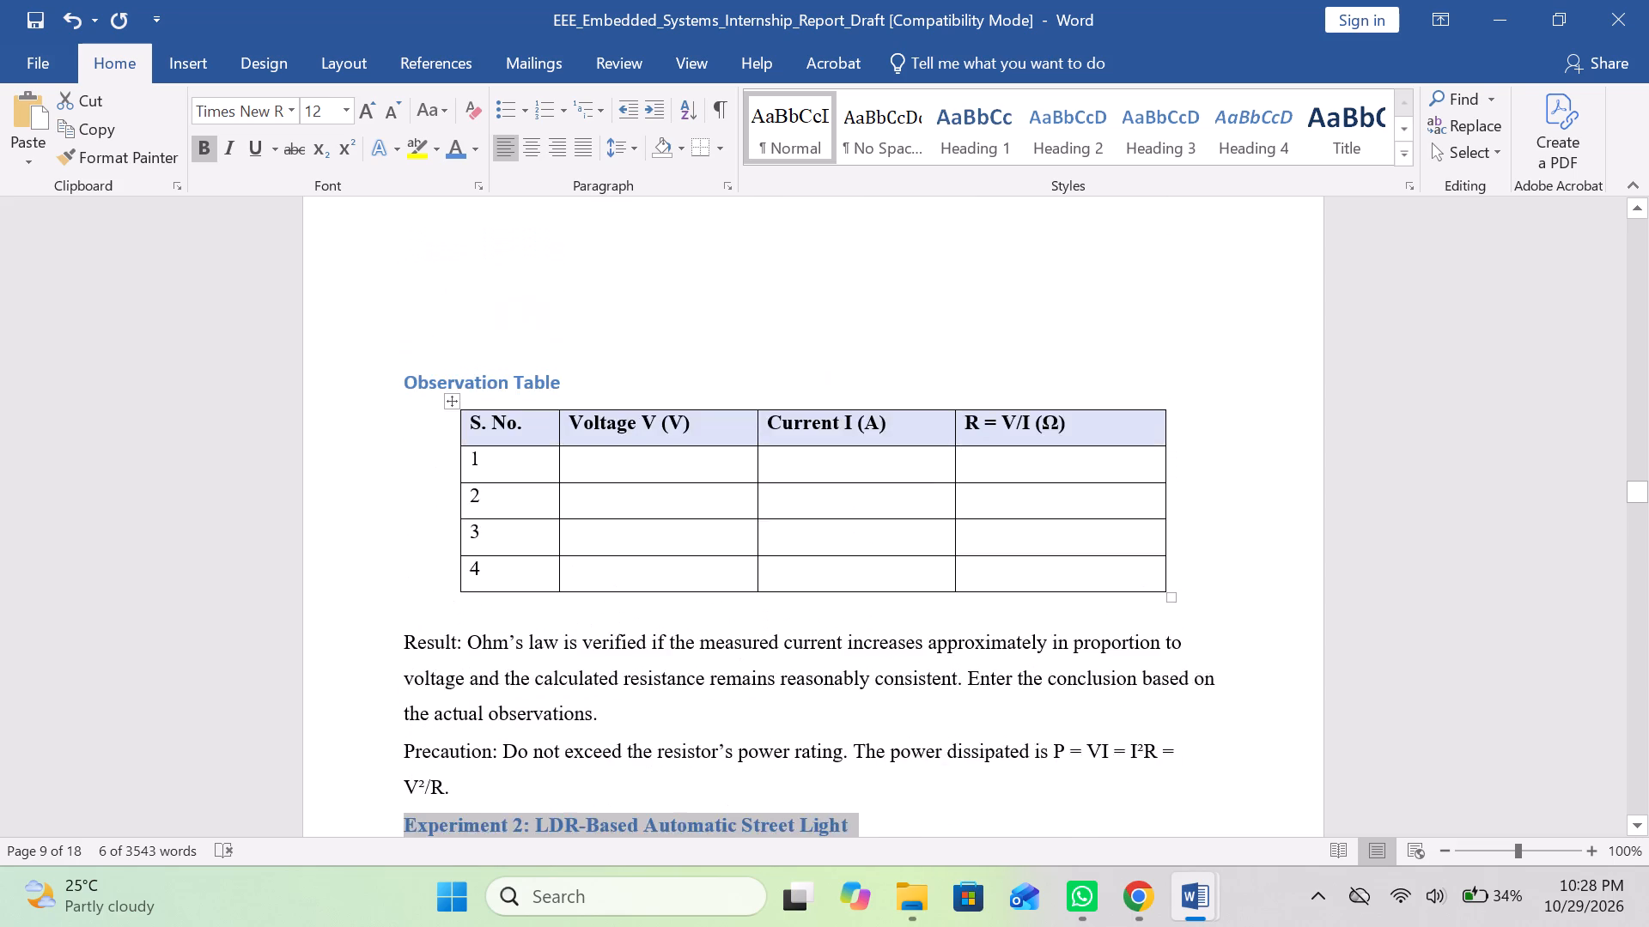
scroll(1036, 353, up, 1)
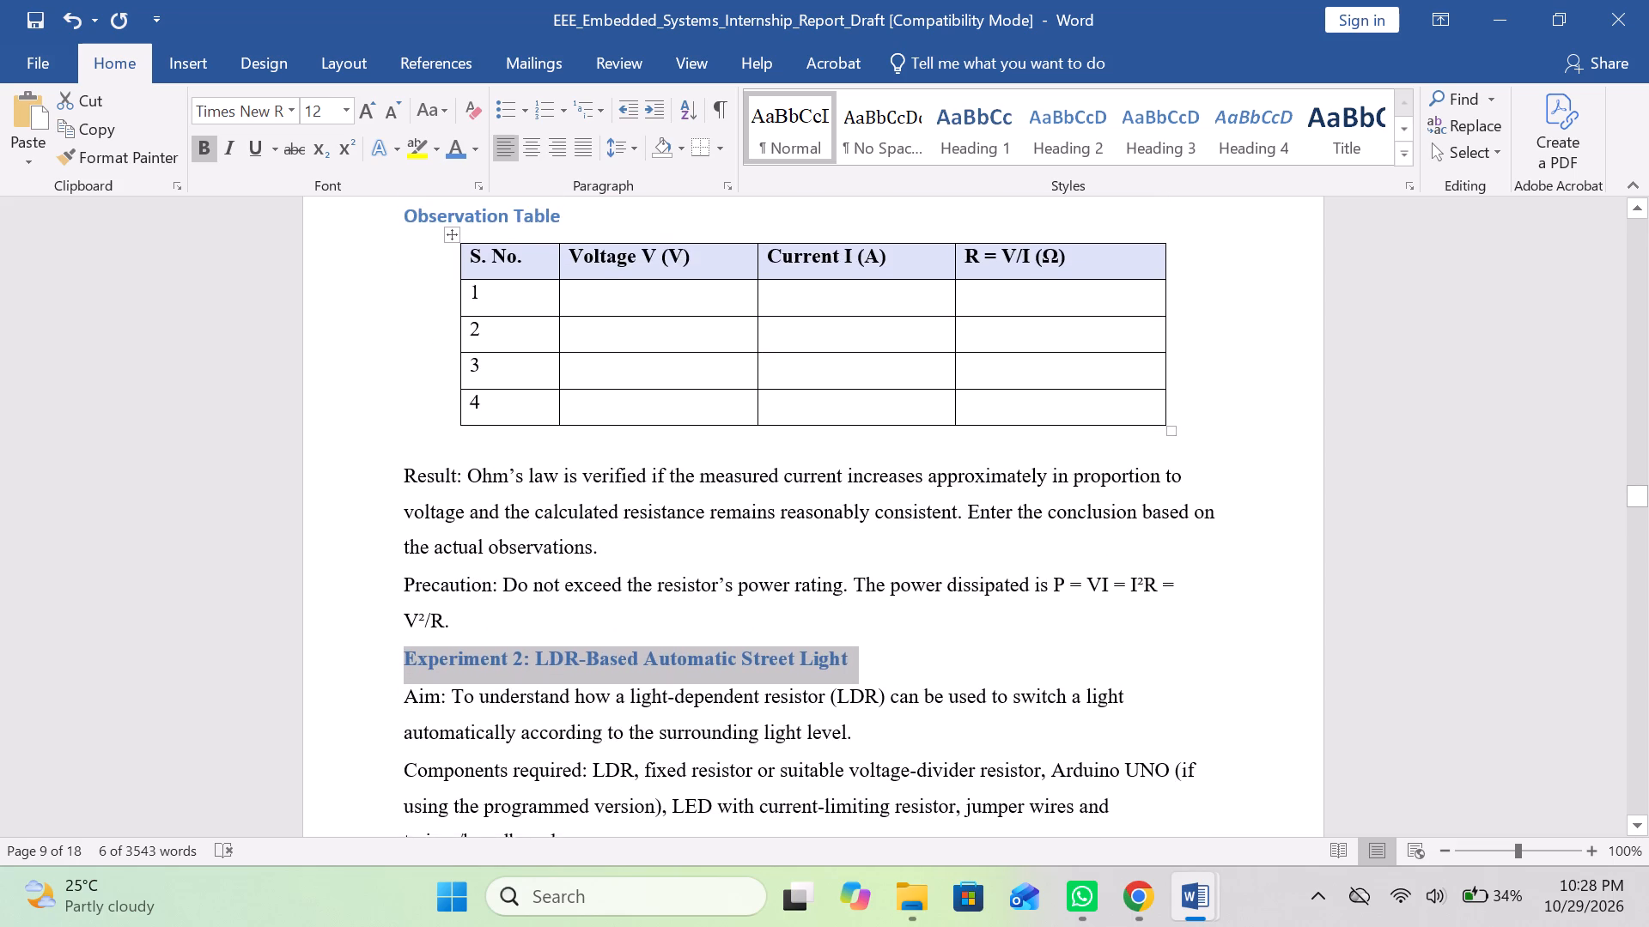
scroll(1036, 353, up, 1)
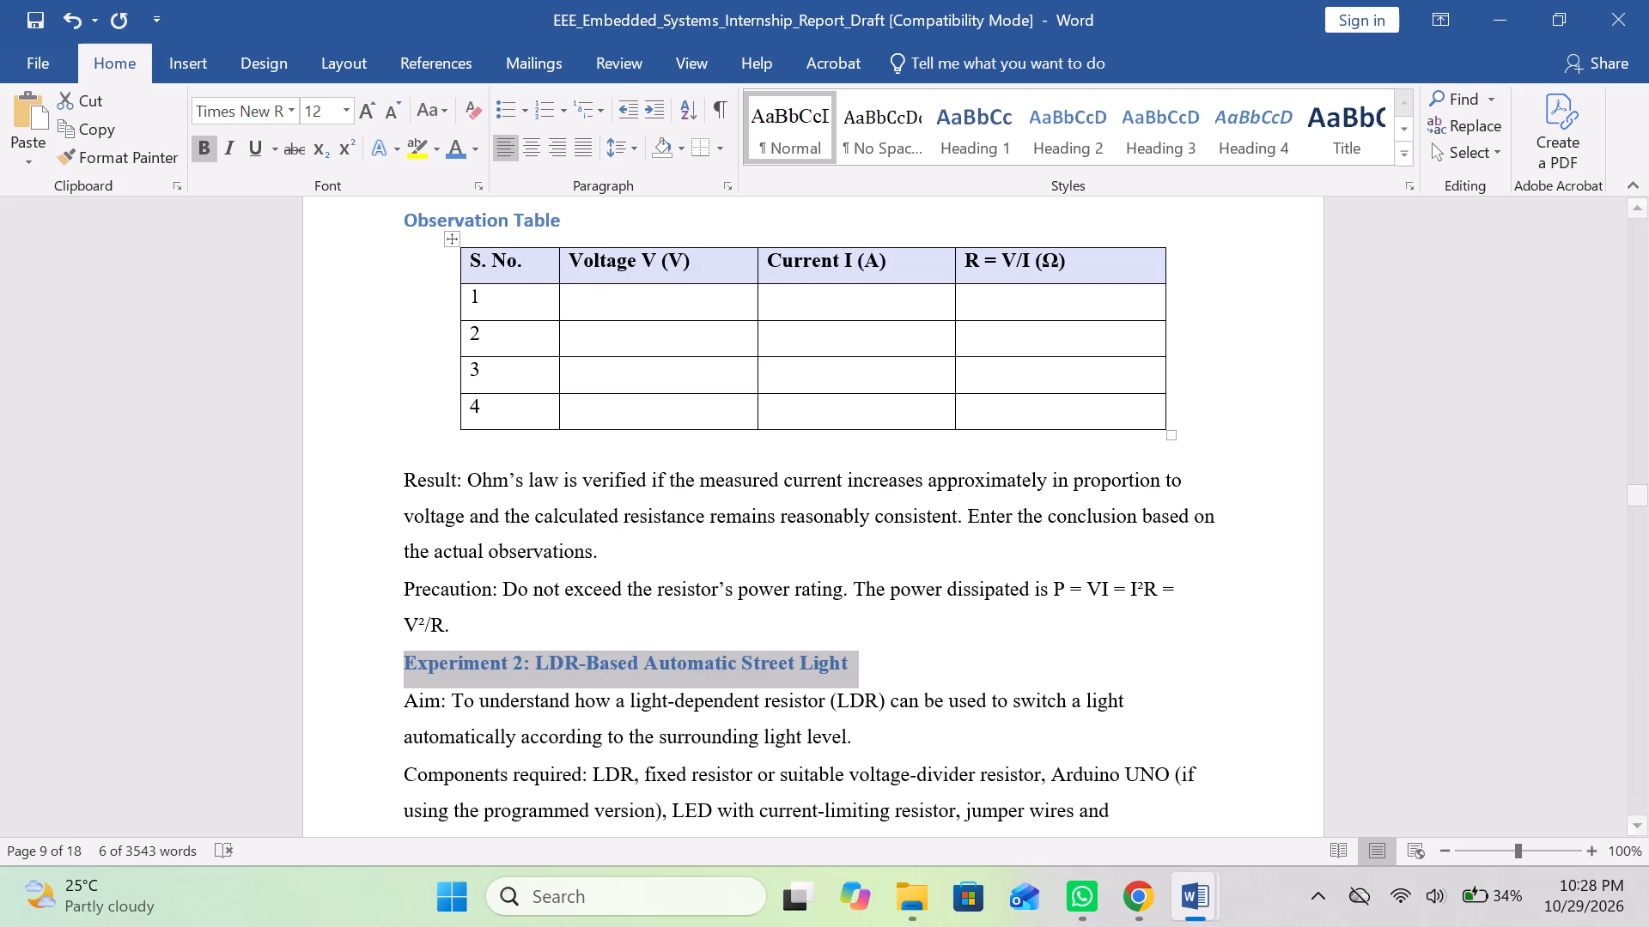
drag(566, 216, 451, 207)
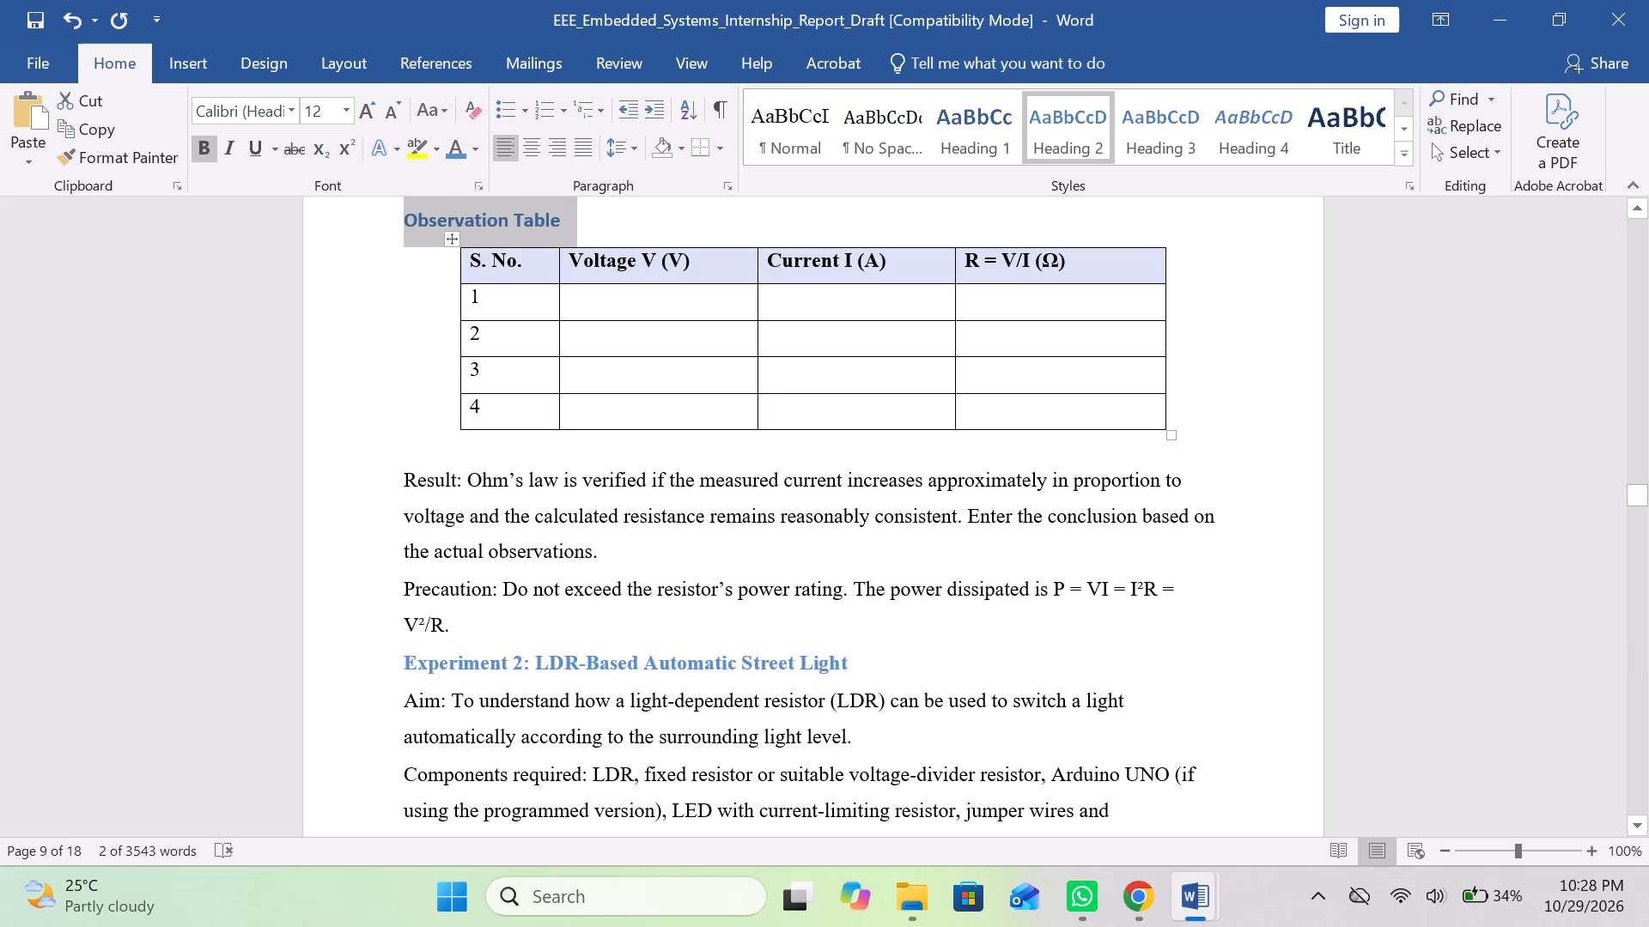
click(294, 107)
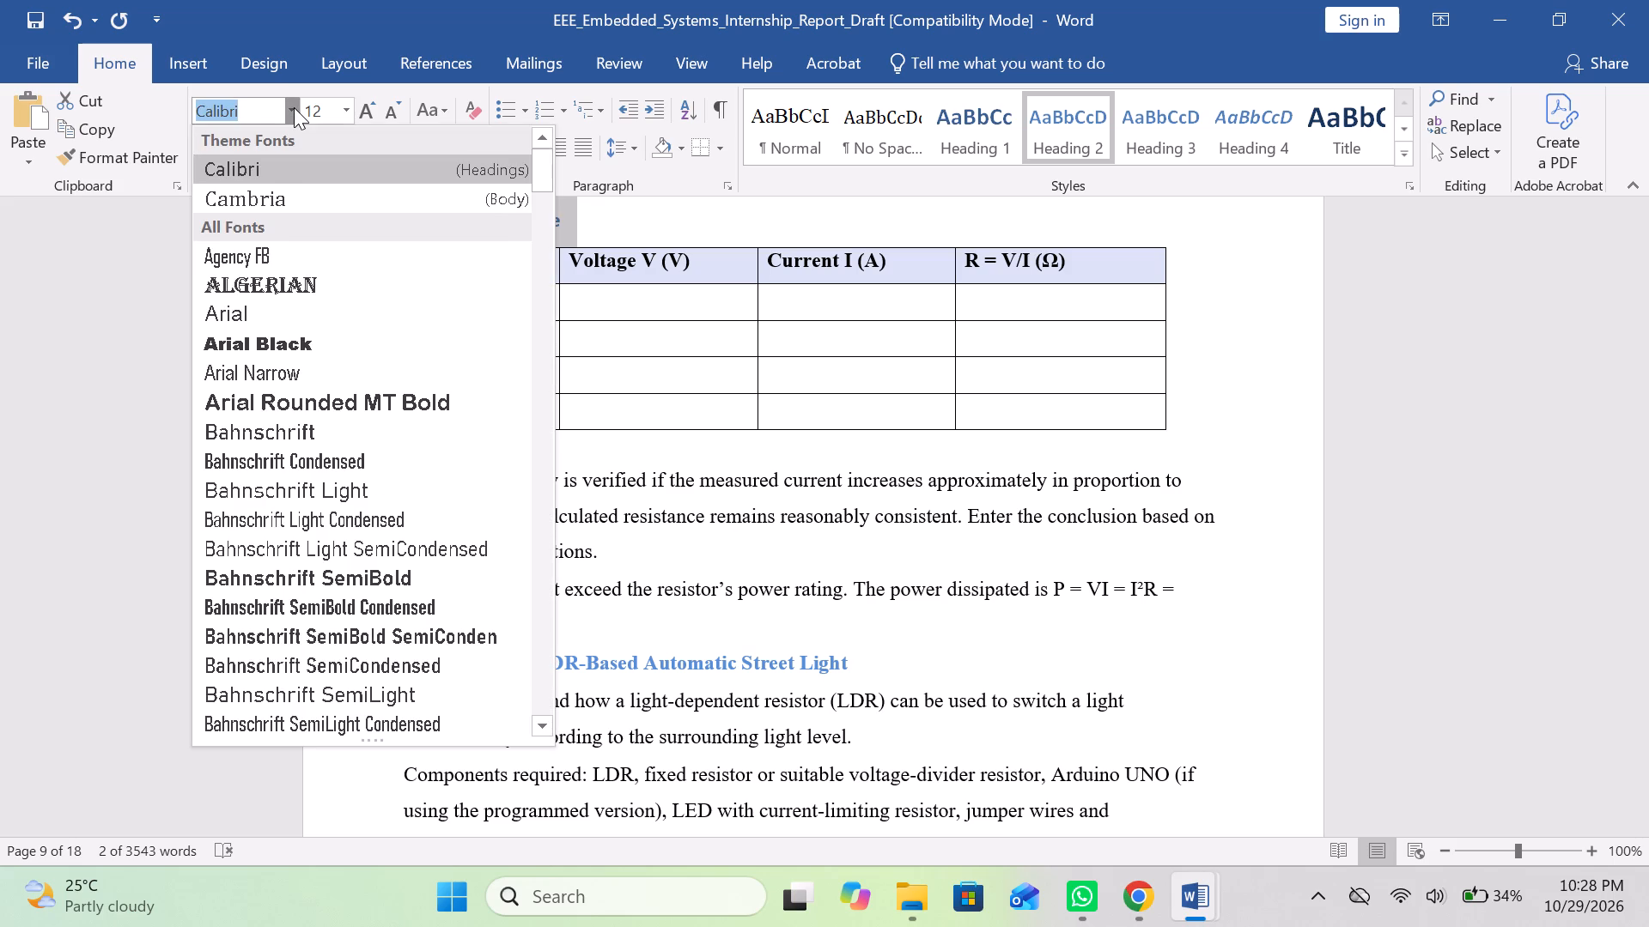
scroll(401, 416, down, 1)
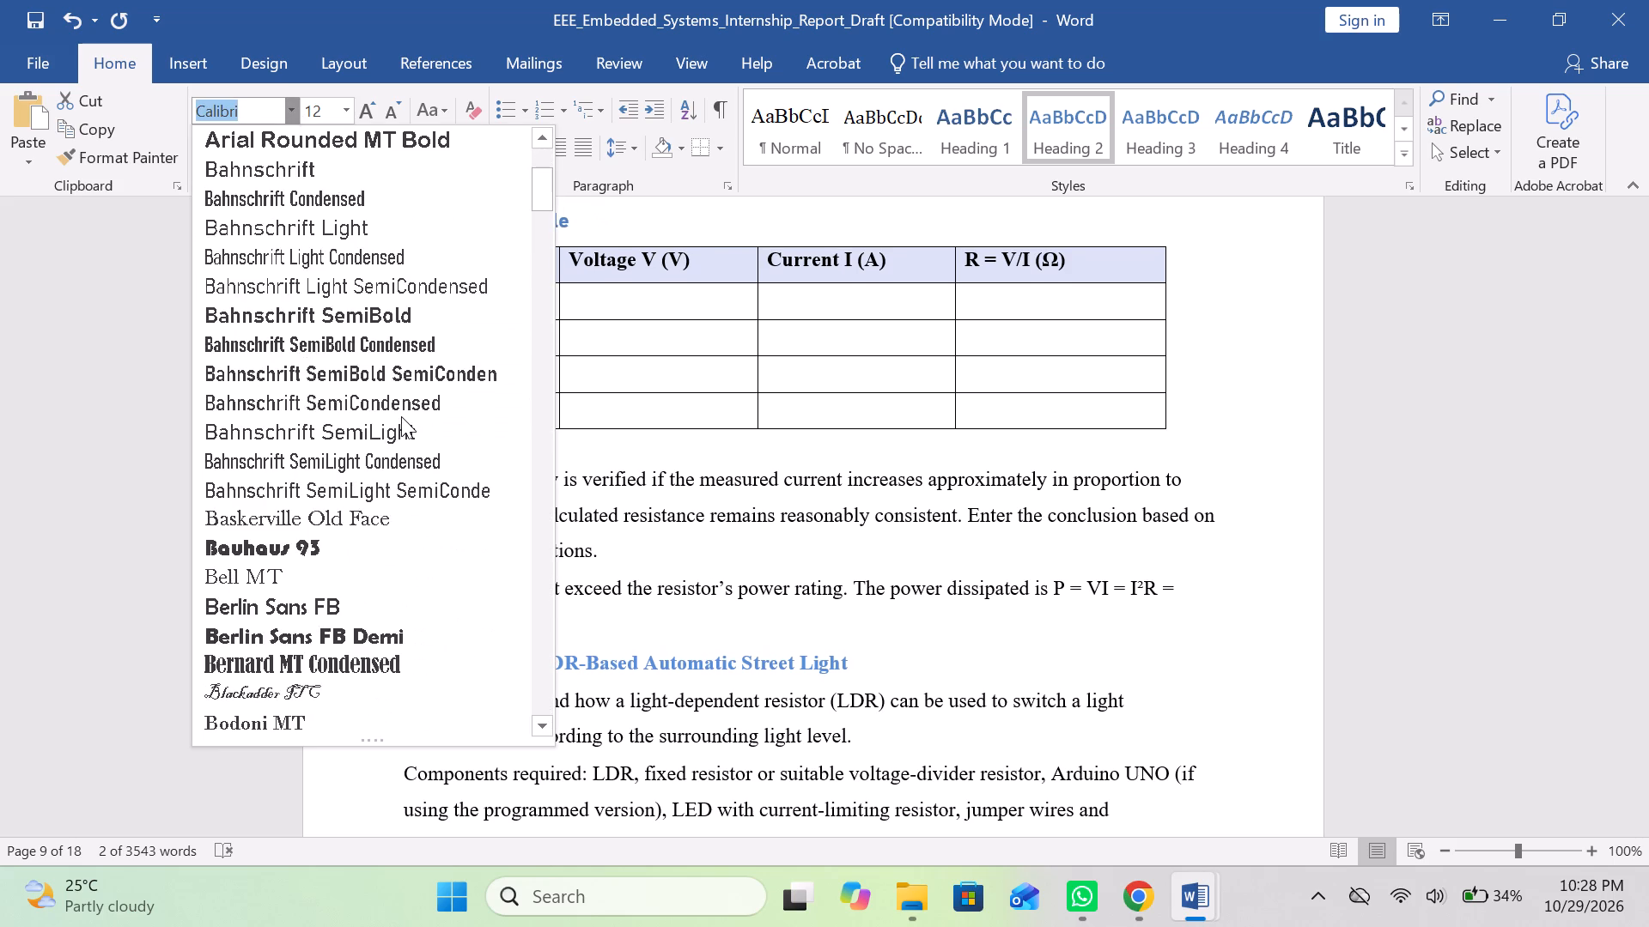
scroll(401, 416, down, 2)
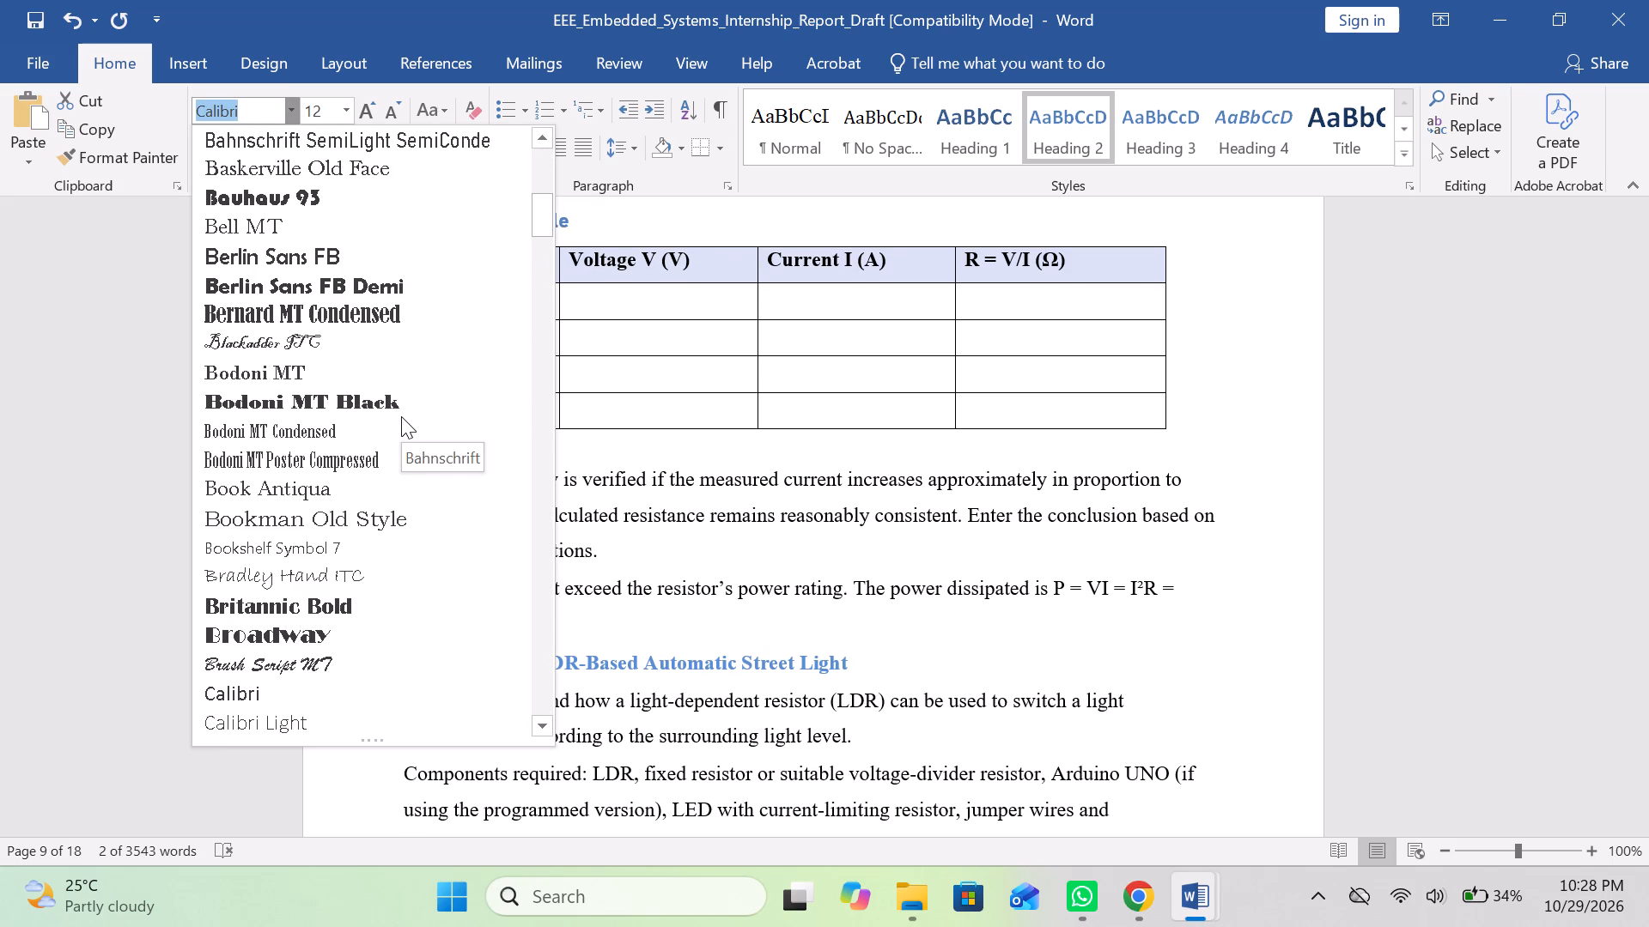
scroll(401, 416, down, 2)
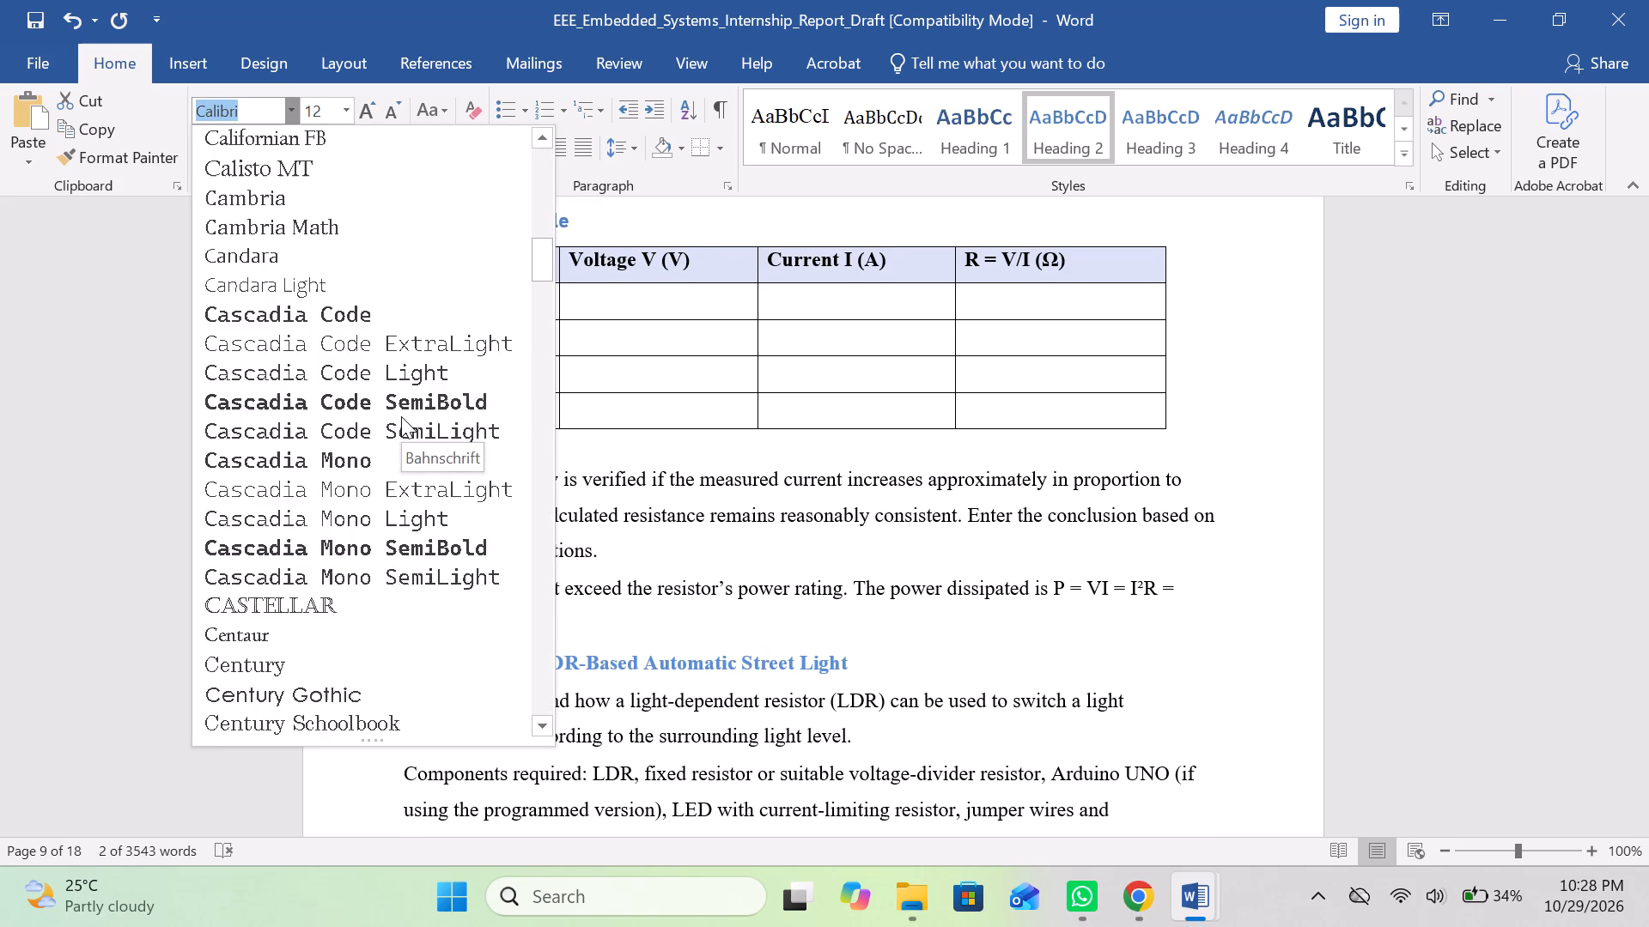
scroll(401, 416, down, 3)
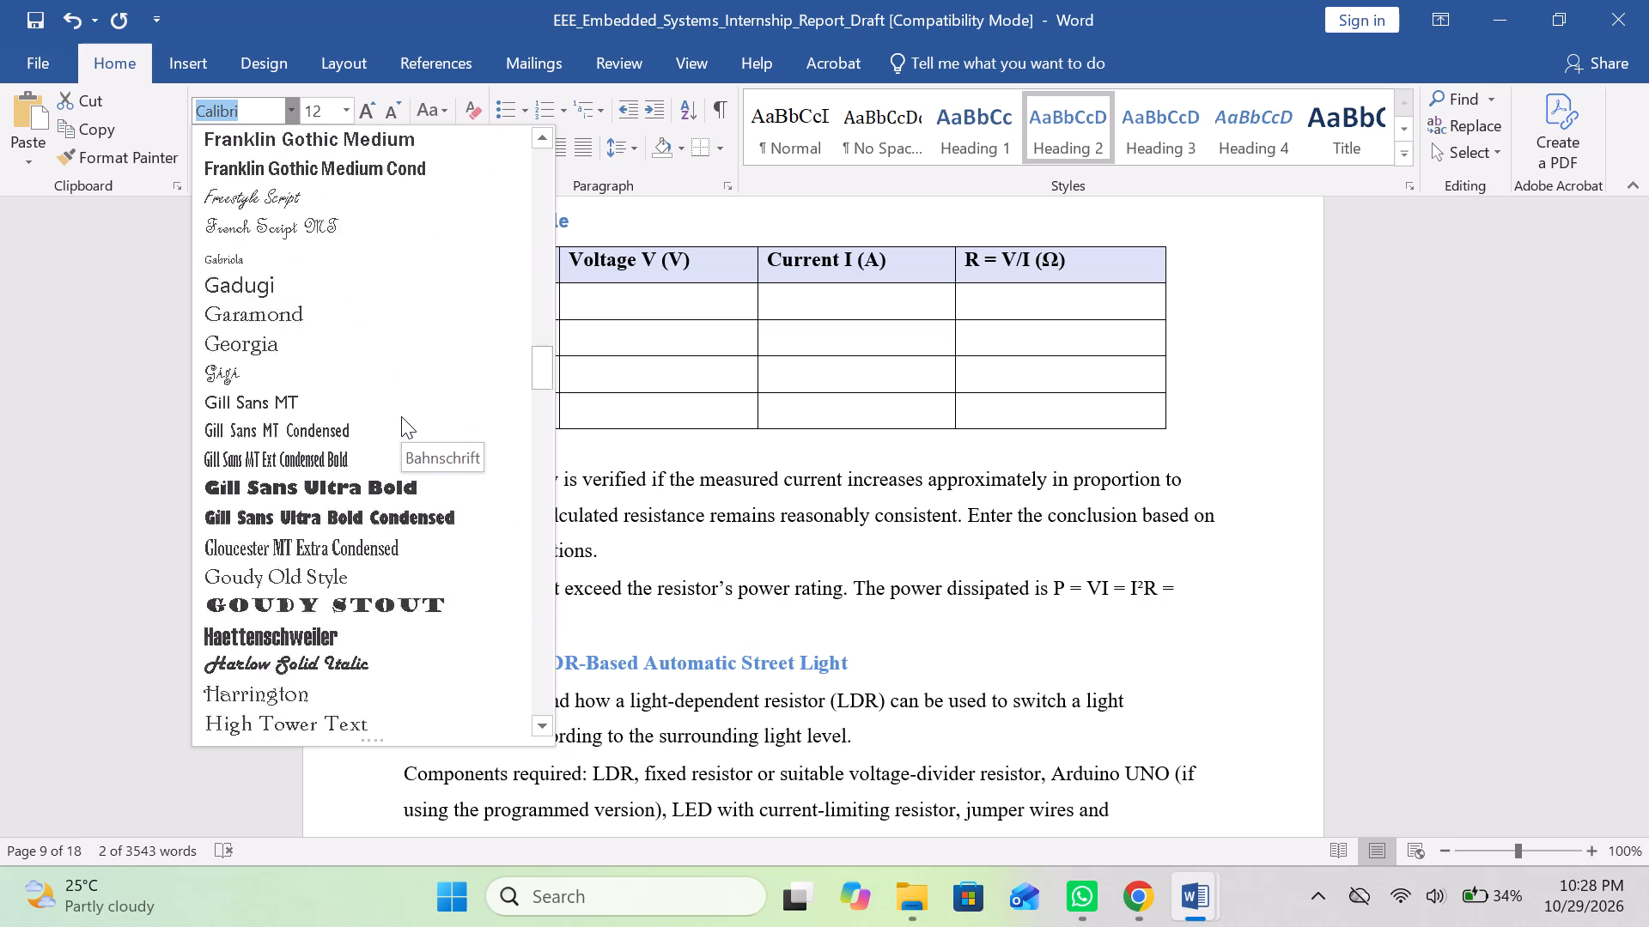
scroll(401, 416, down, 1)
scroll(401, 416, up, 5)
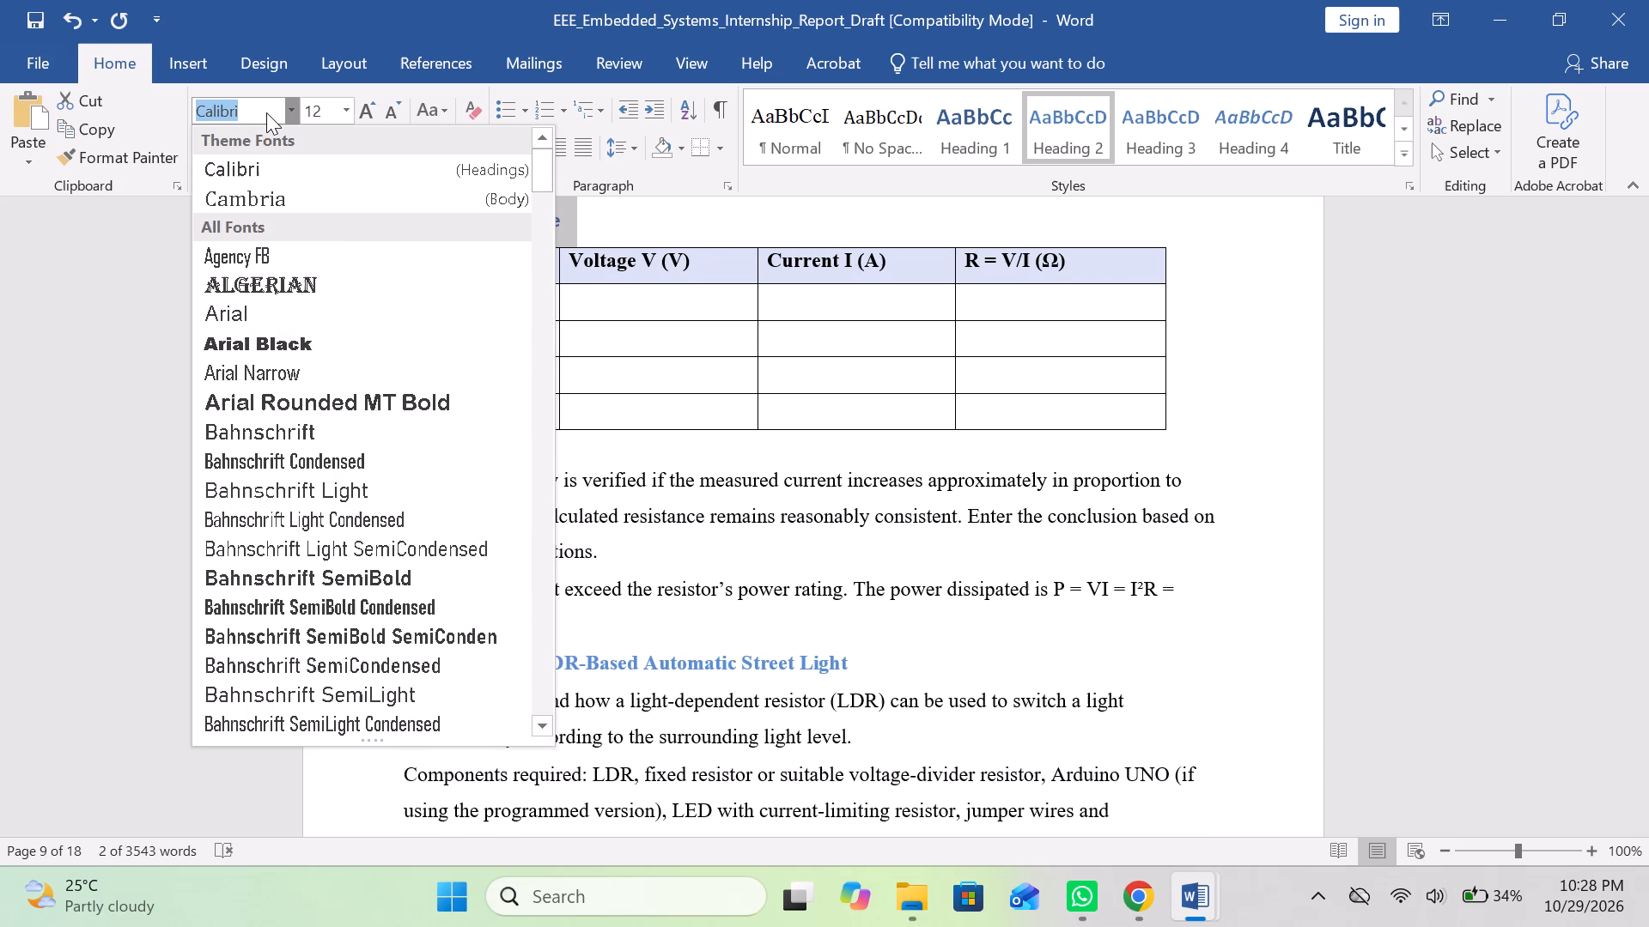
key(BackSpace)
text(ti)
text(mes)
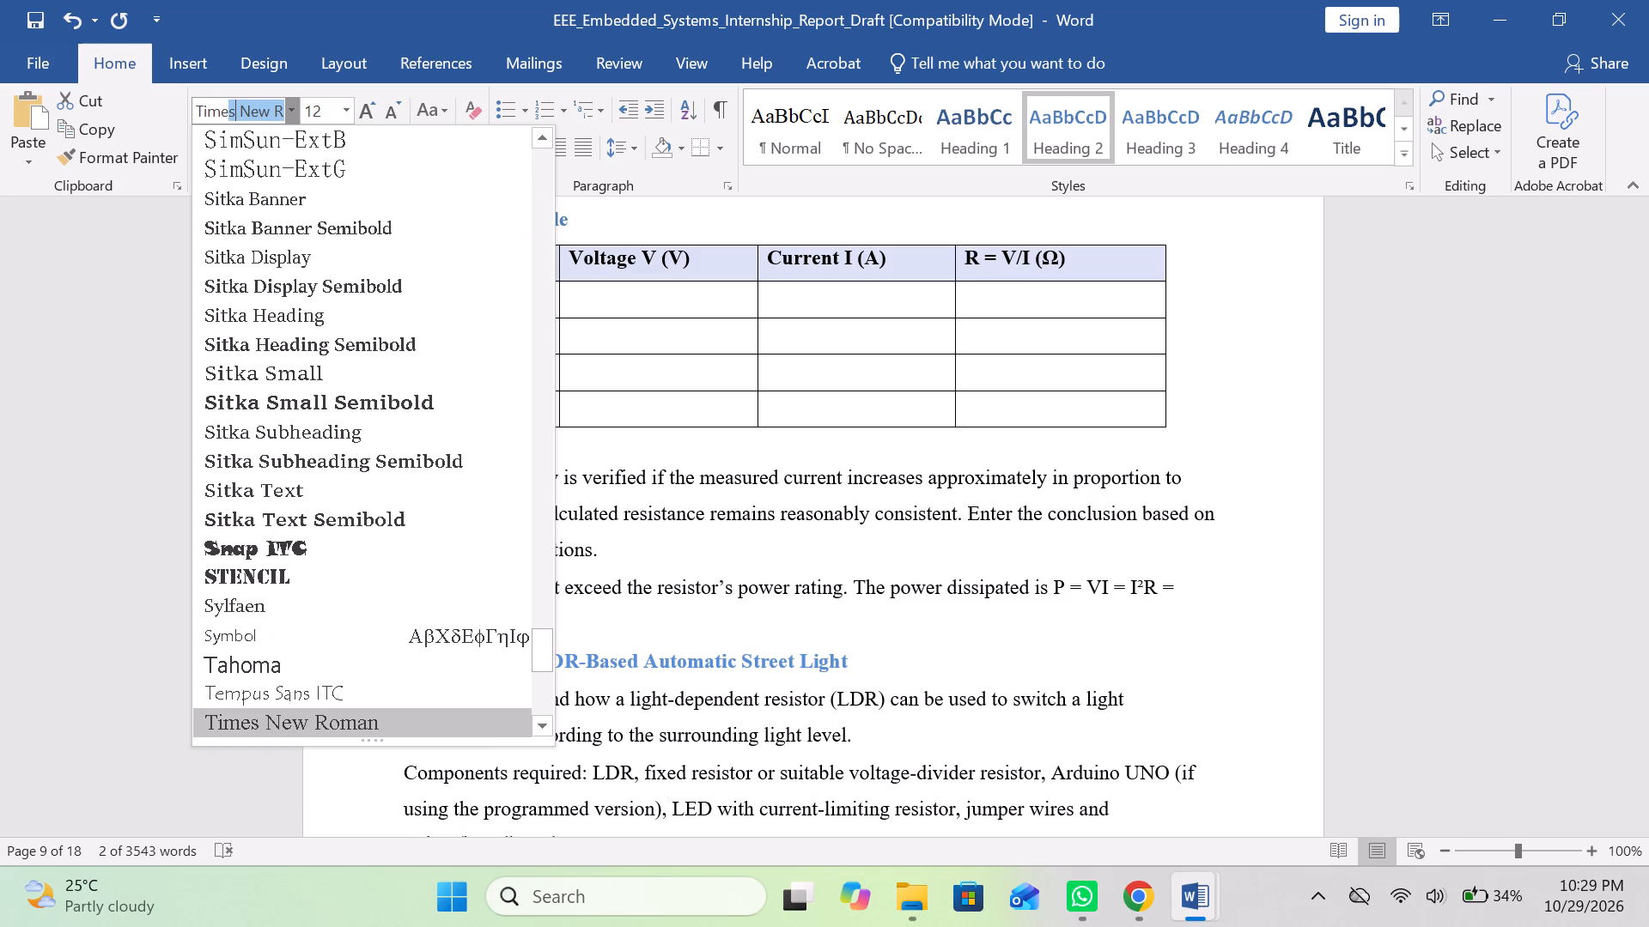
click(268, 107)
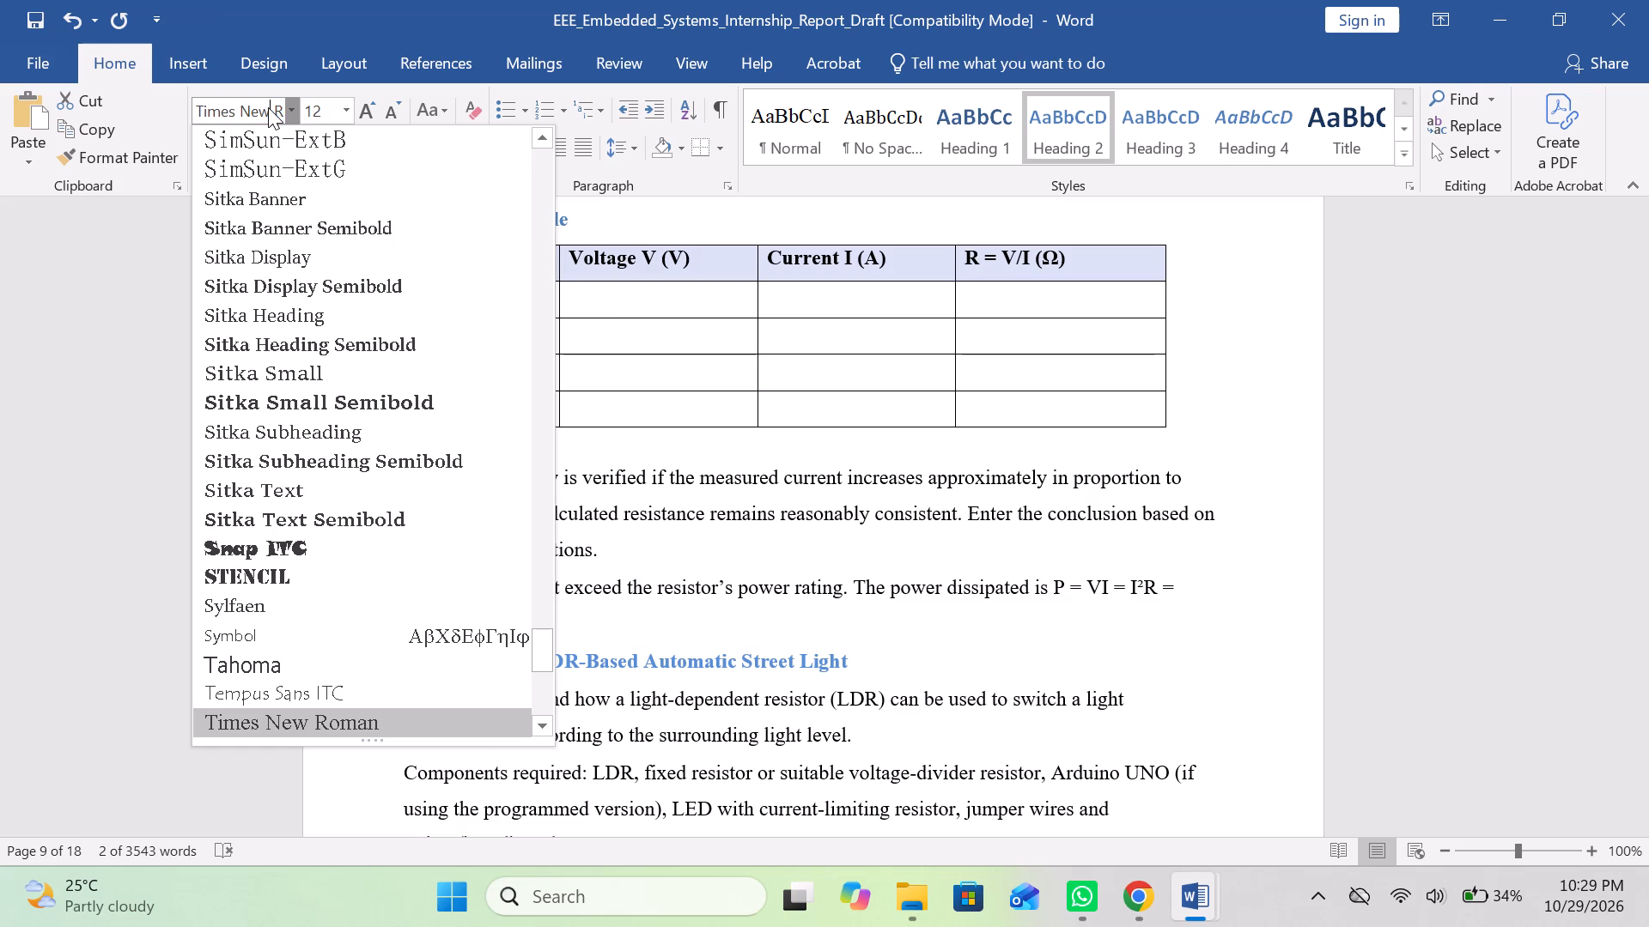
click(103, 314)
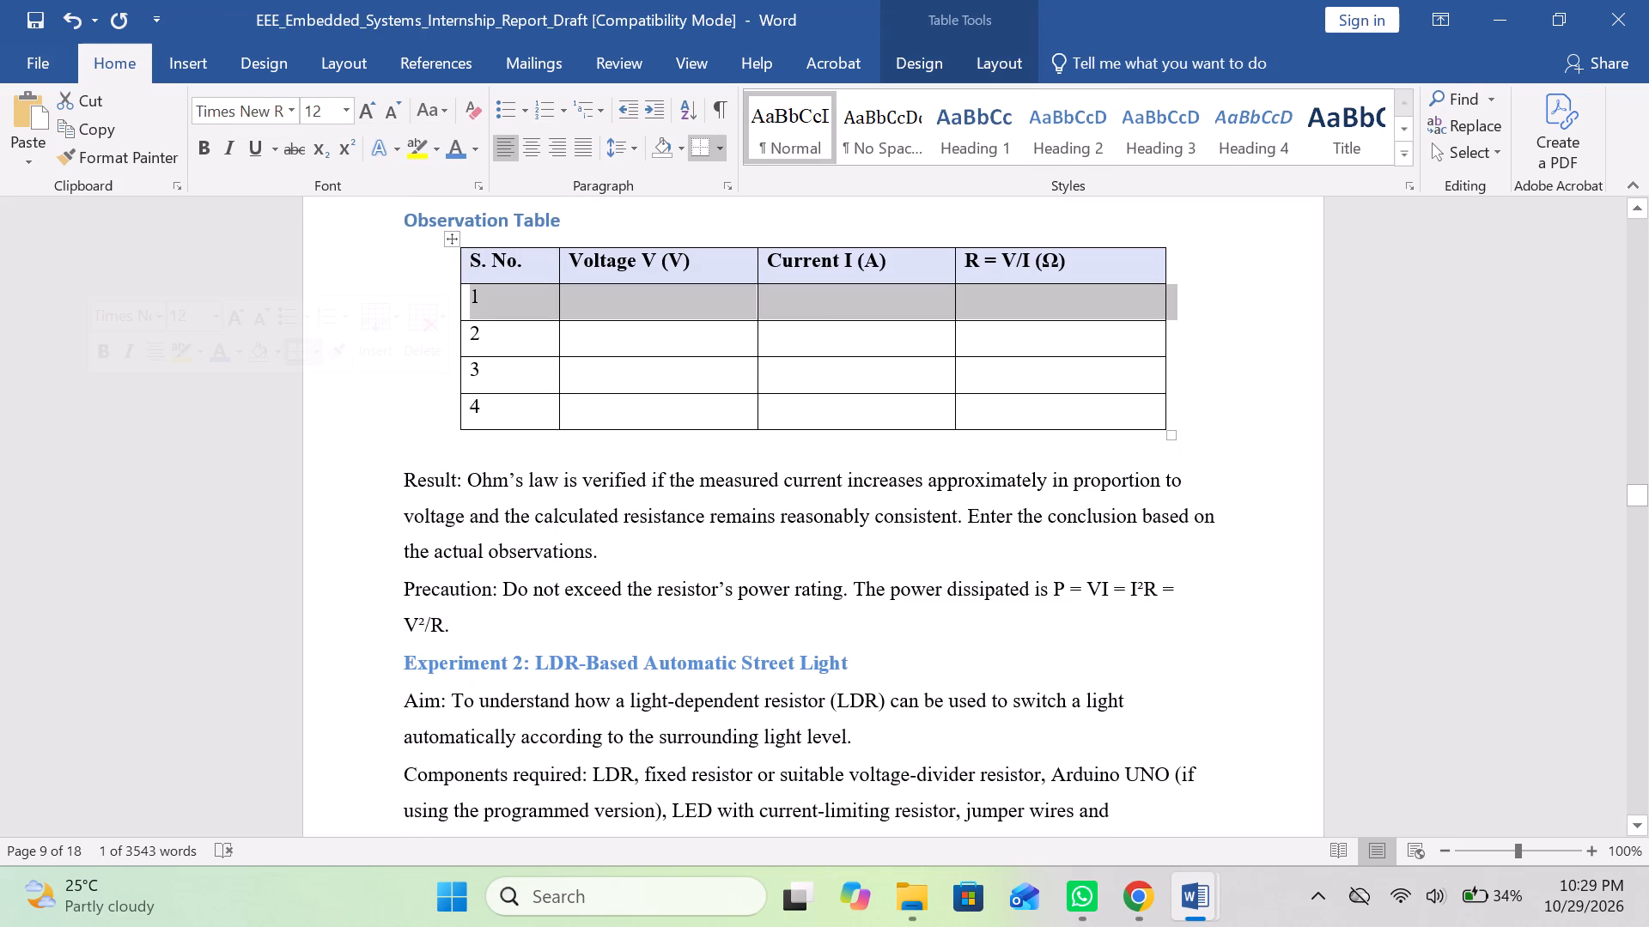
Compare the Principle and Formula, Procedure and Experiment 2 headings, and check the font of Experiment 1's Observation Table heading.
scroll(526, 356, up, 6)
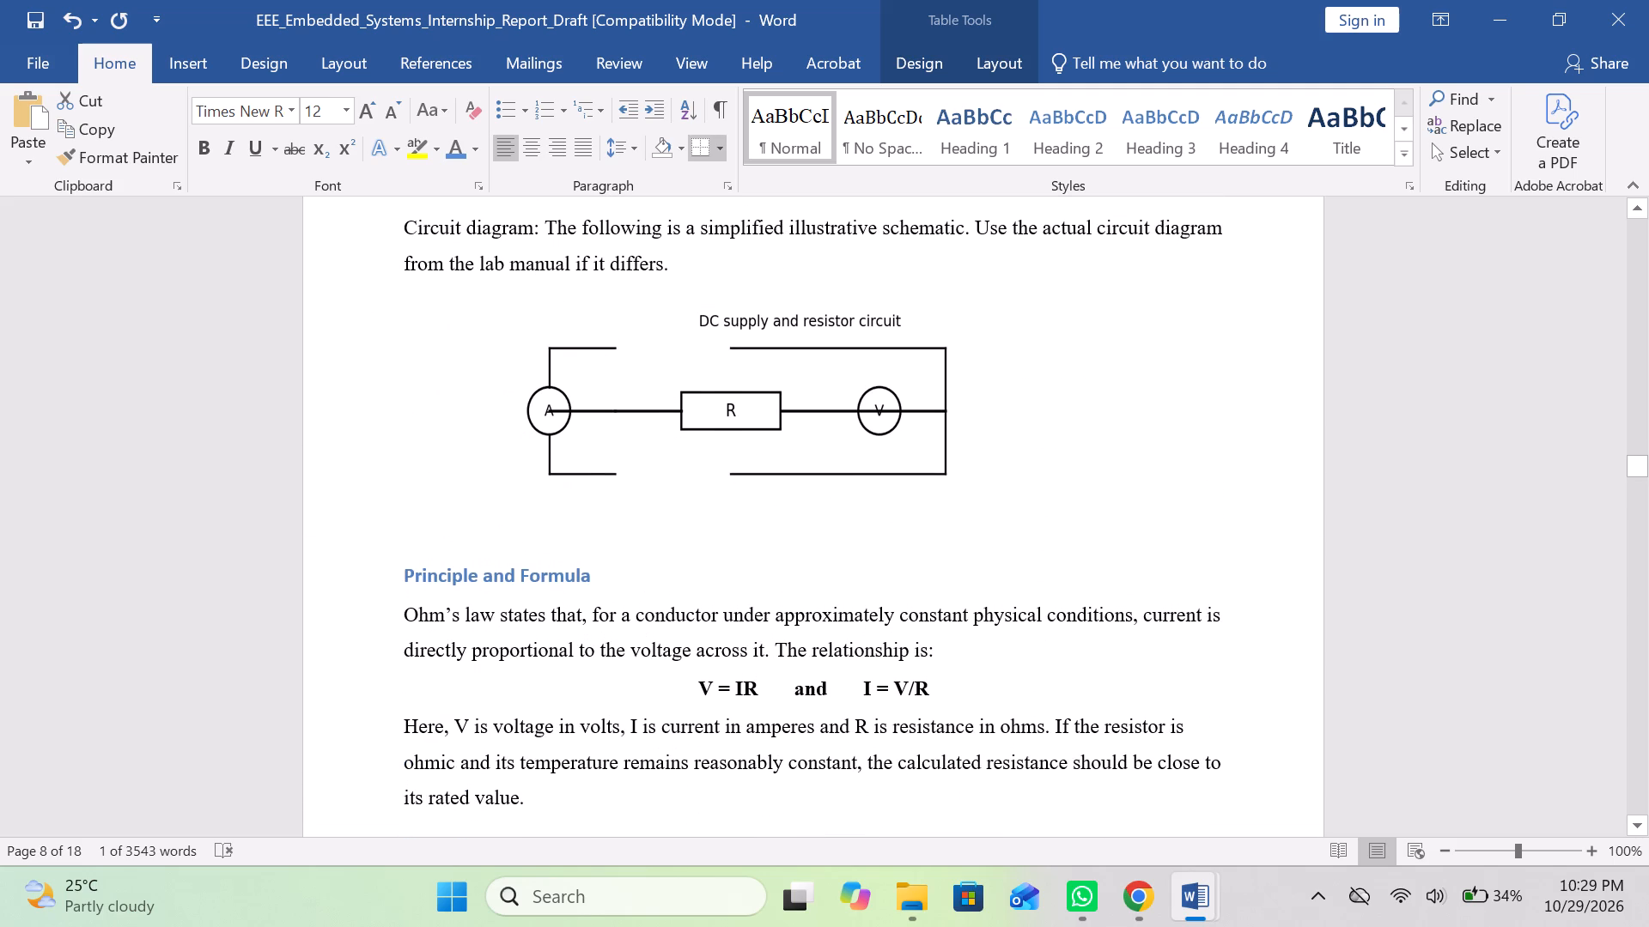
scroll(526, 356, down, 2)
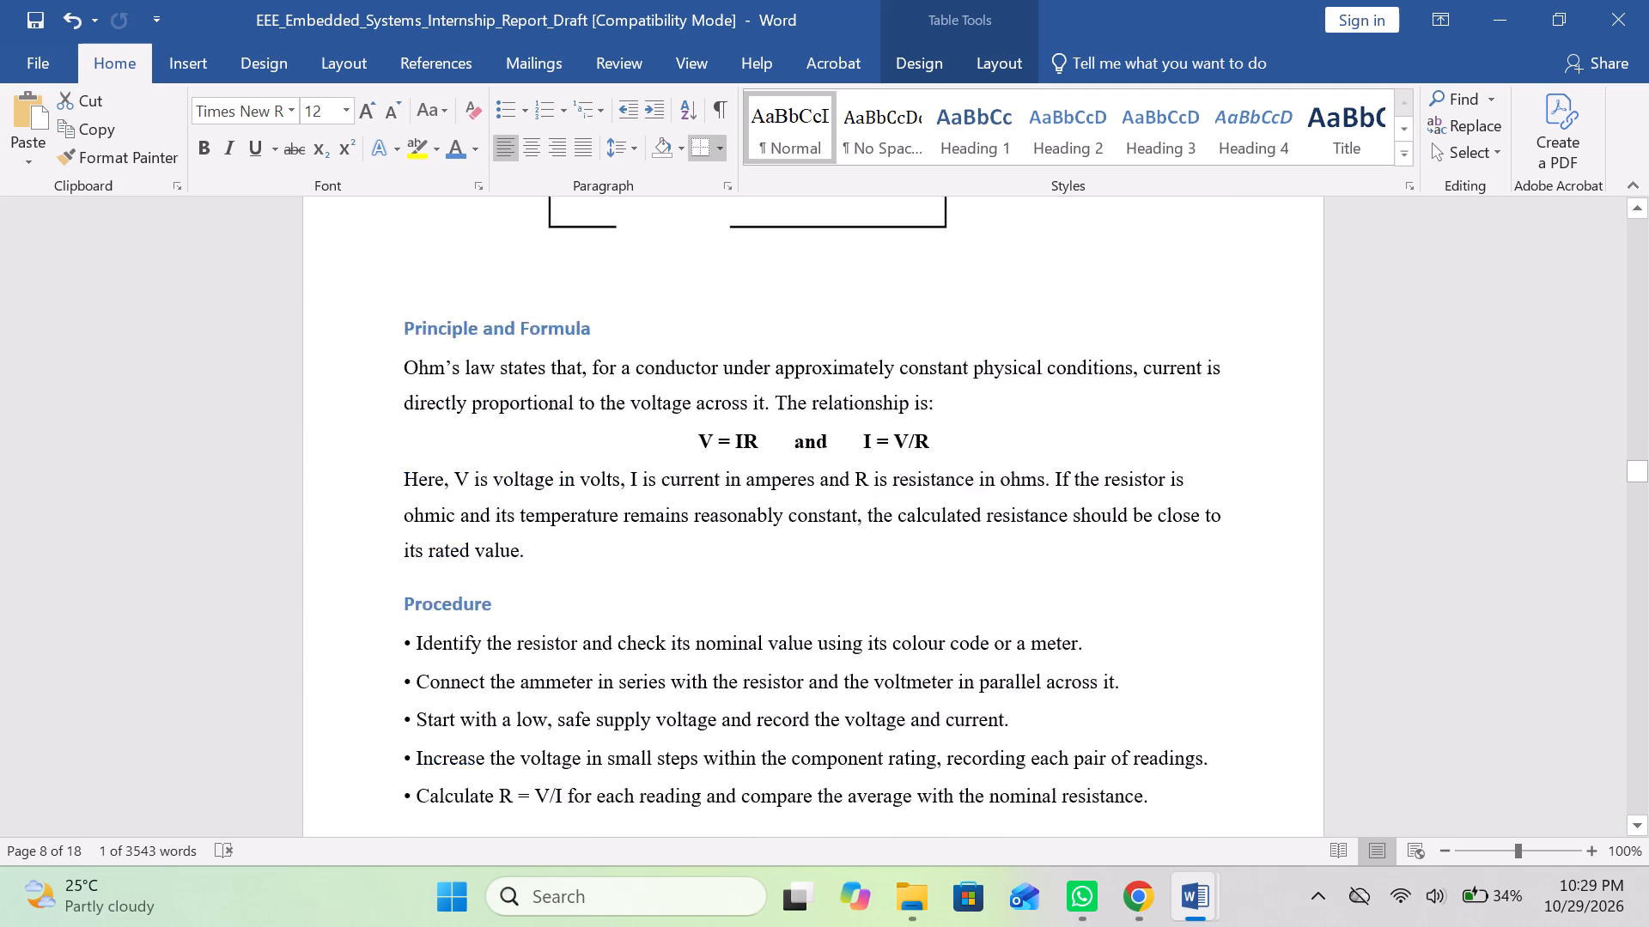
scroll(526, 356, down, 4)
scroll(526, 356, up, 1)
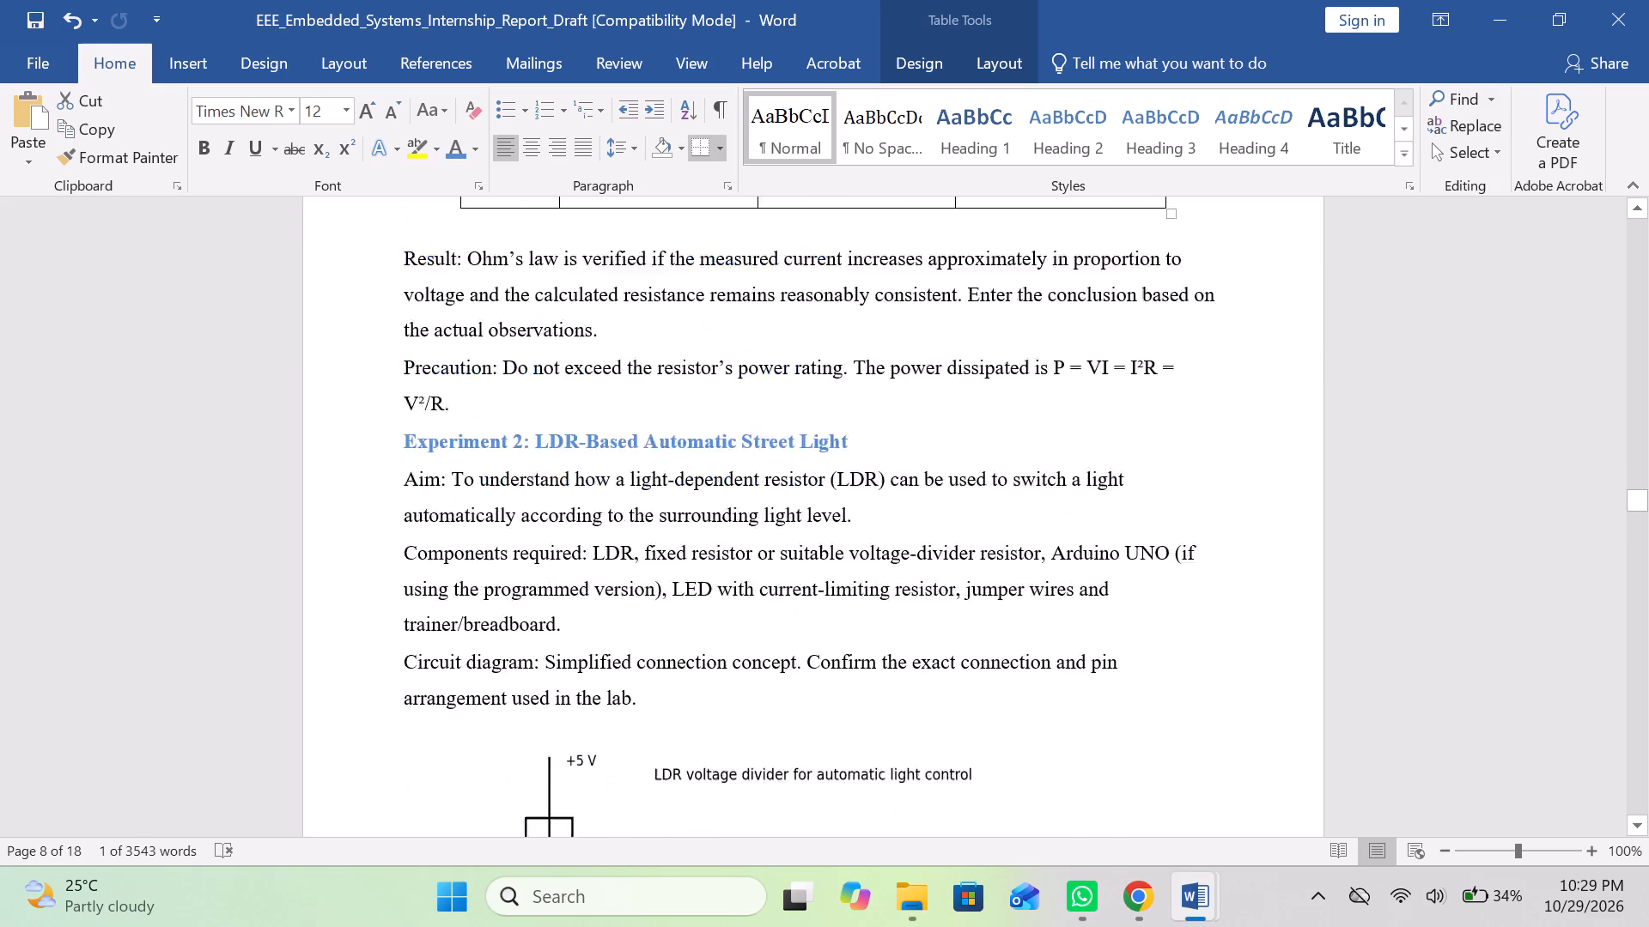
scroll(526, 356, up, 1)
drag(575, 333, 418, 315)
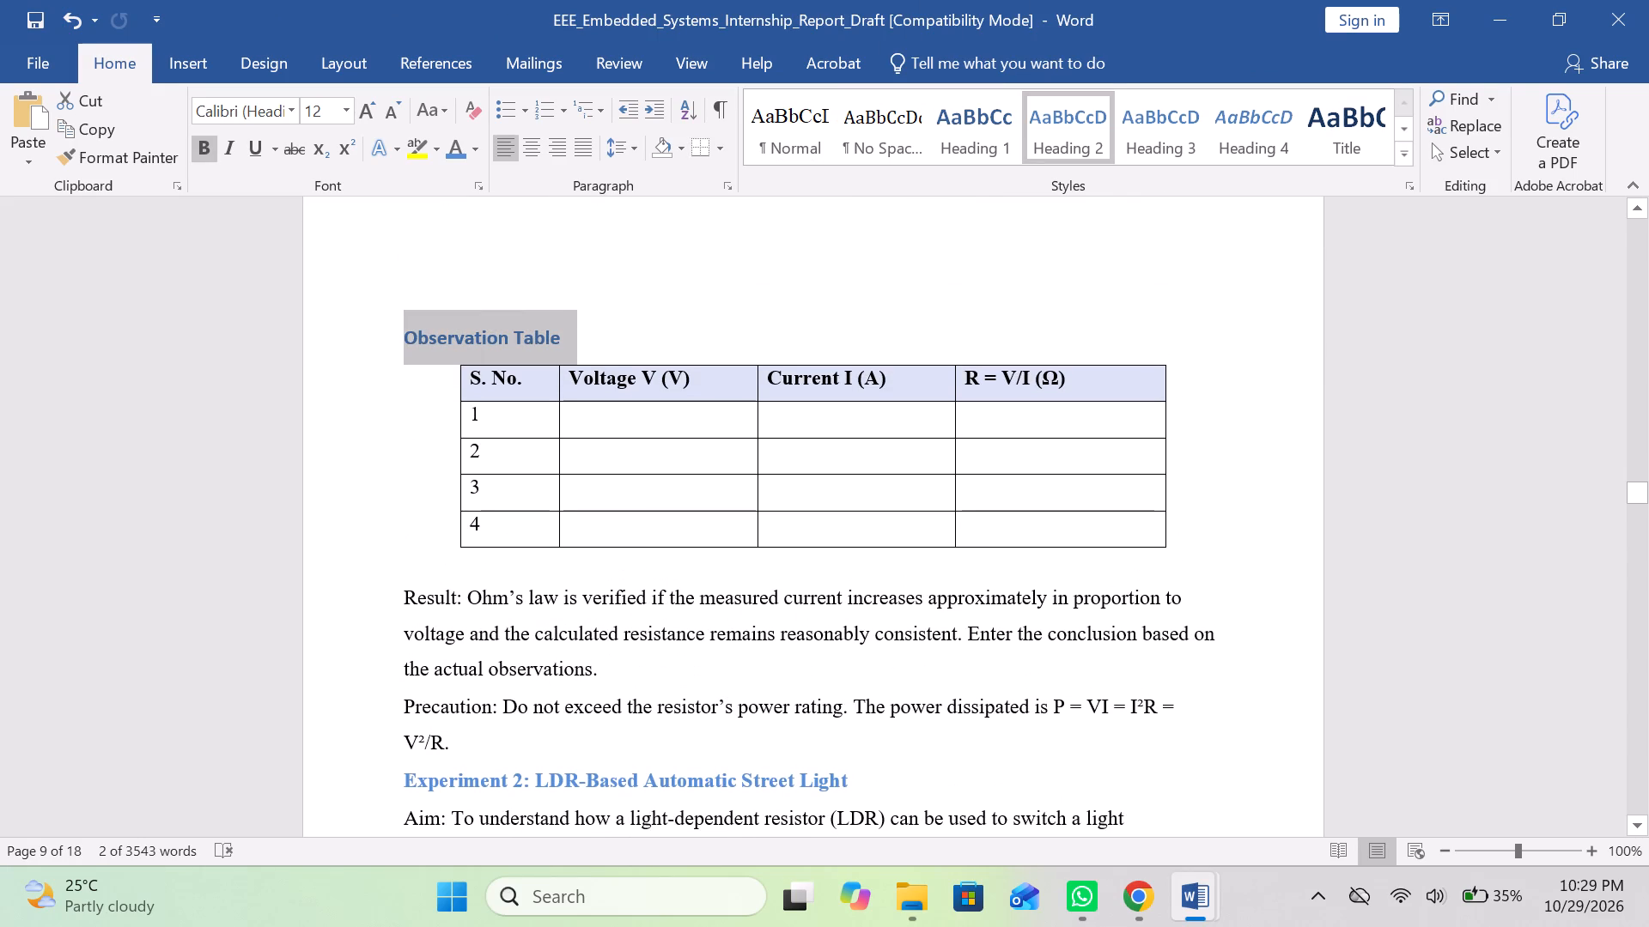
Set the font of the Experiment 2: LDR-Based Automatic Street Light heading to Calibri (Headings).
click(387, 524)
scroll(387, 524, down, 2)
drag(848, 451, 715, 451)
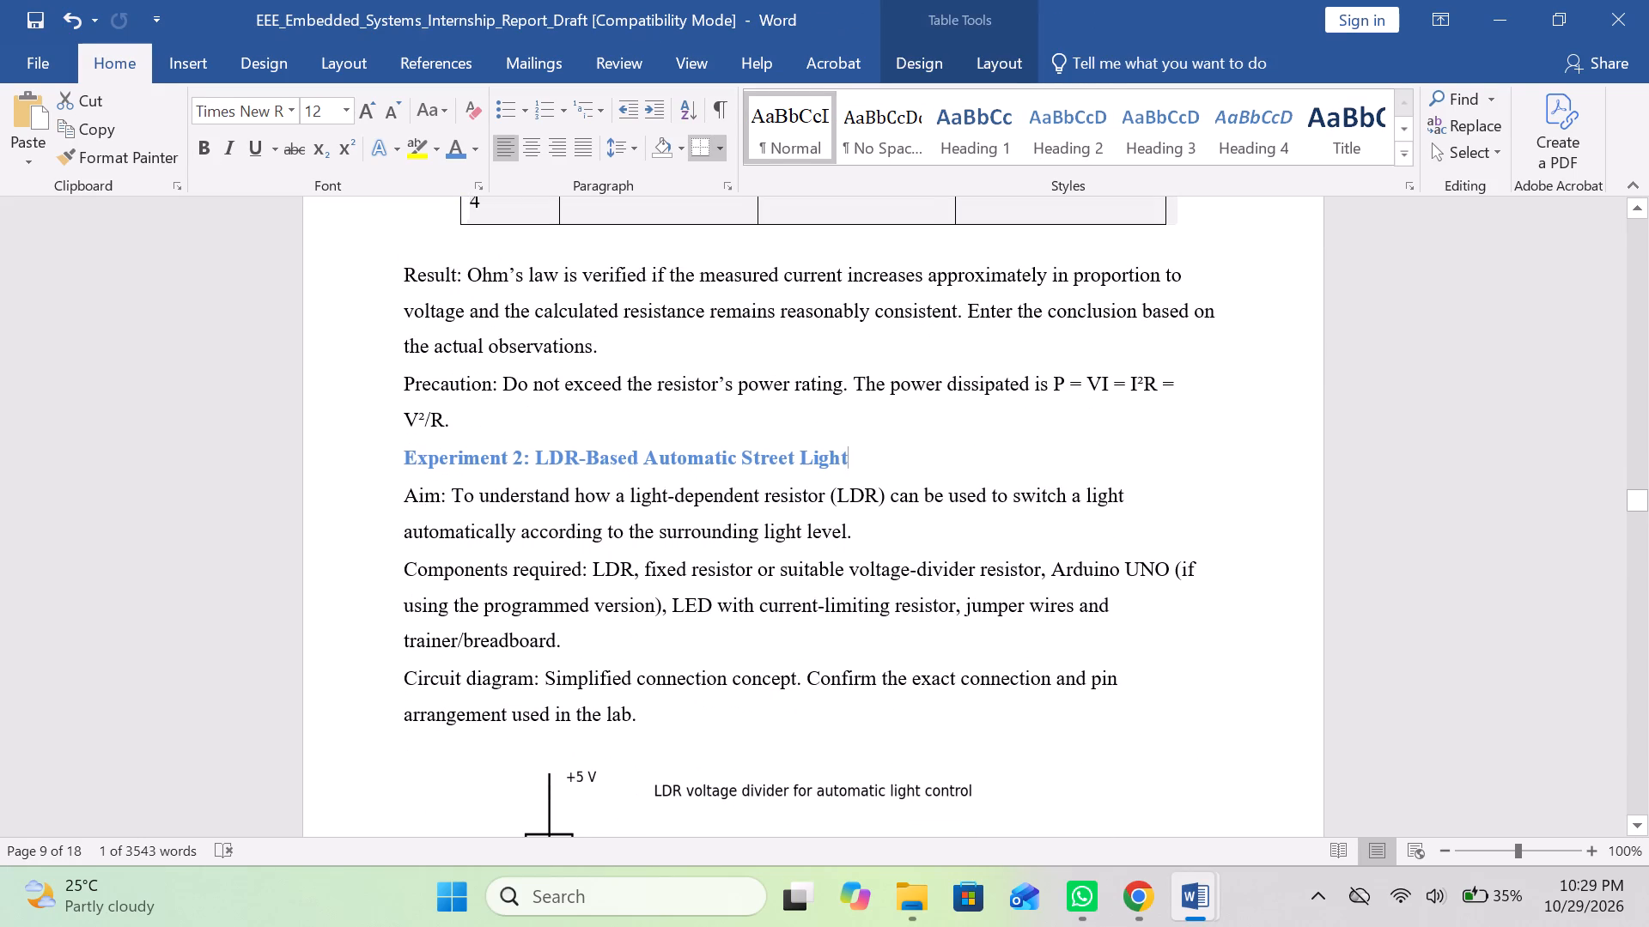
drag(715, 451, 471, 434)
drag(471, 434, 421, 472)
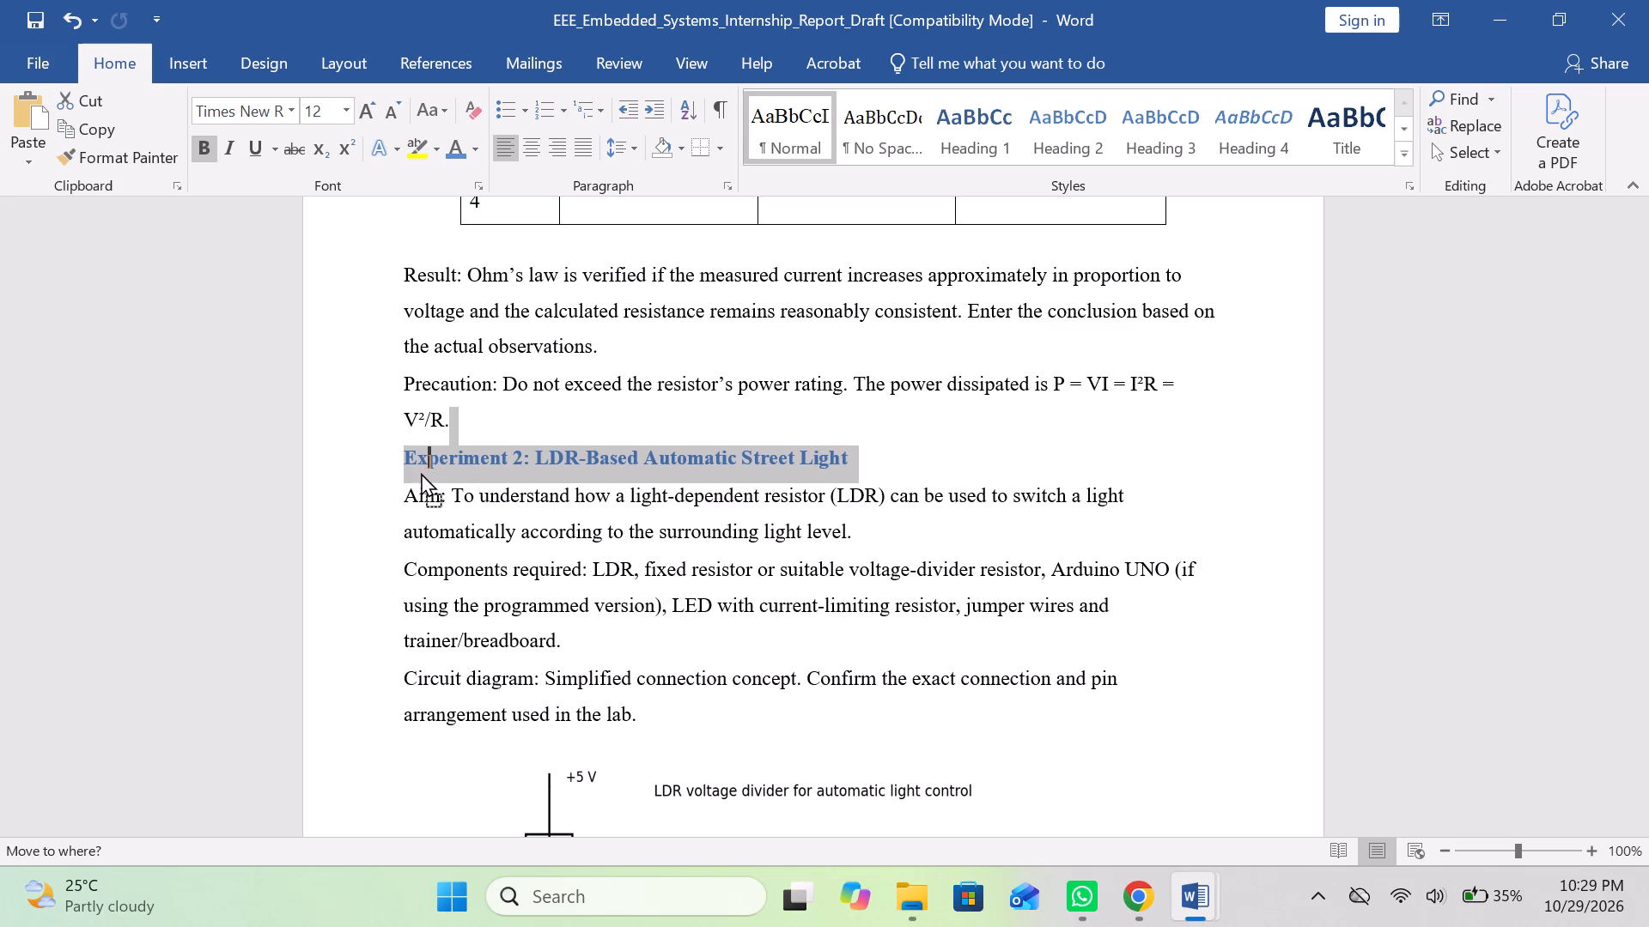
drag(421, 472, 420, 470)
drag(851, 457, 850, 457)
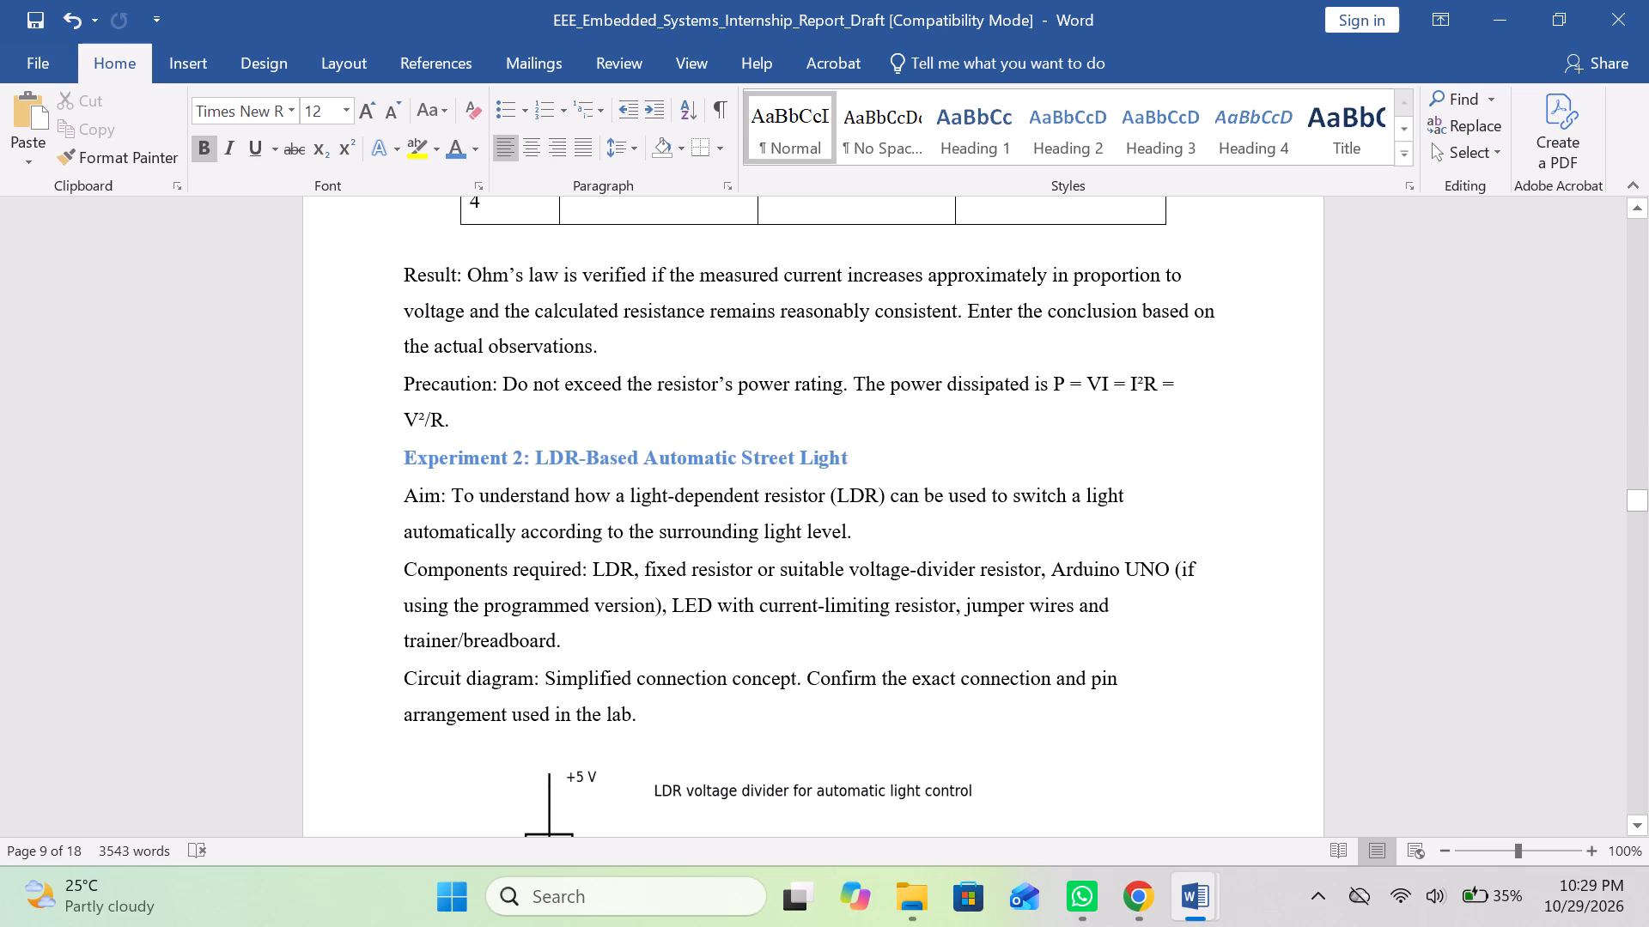
drag(850, 457, 439, 451)
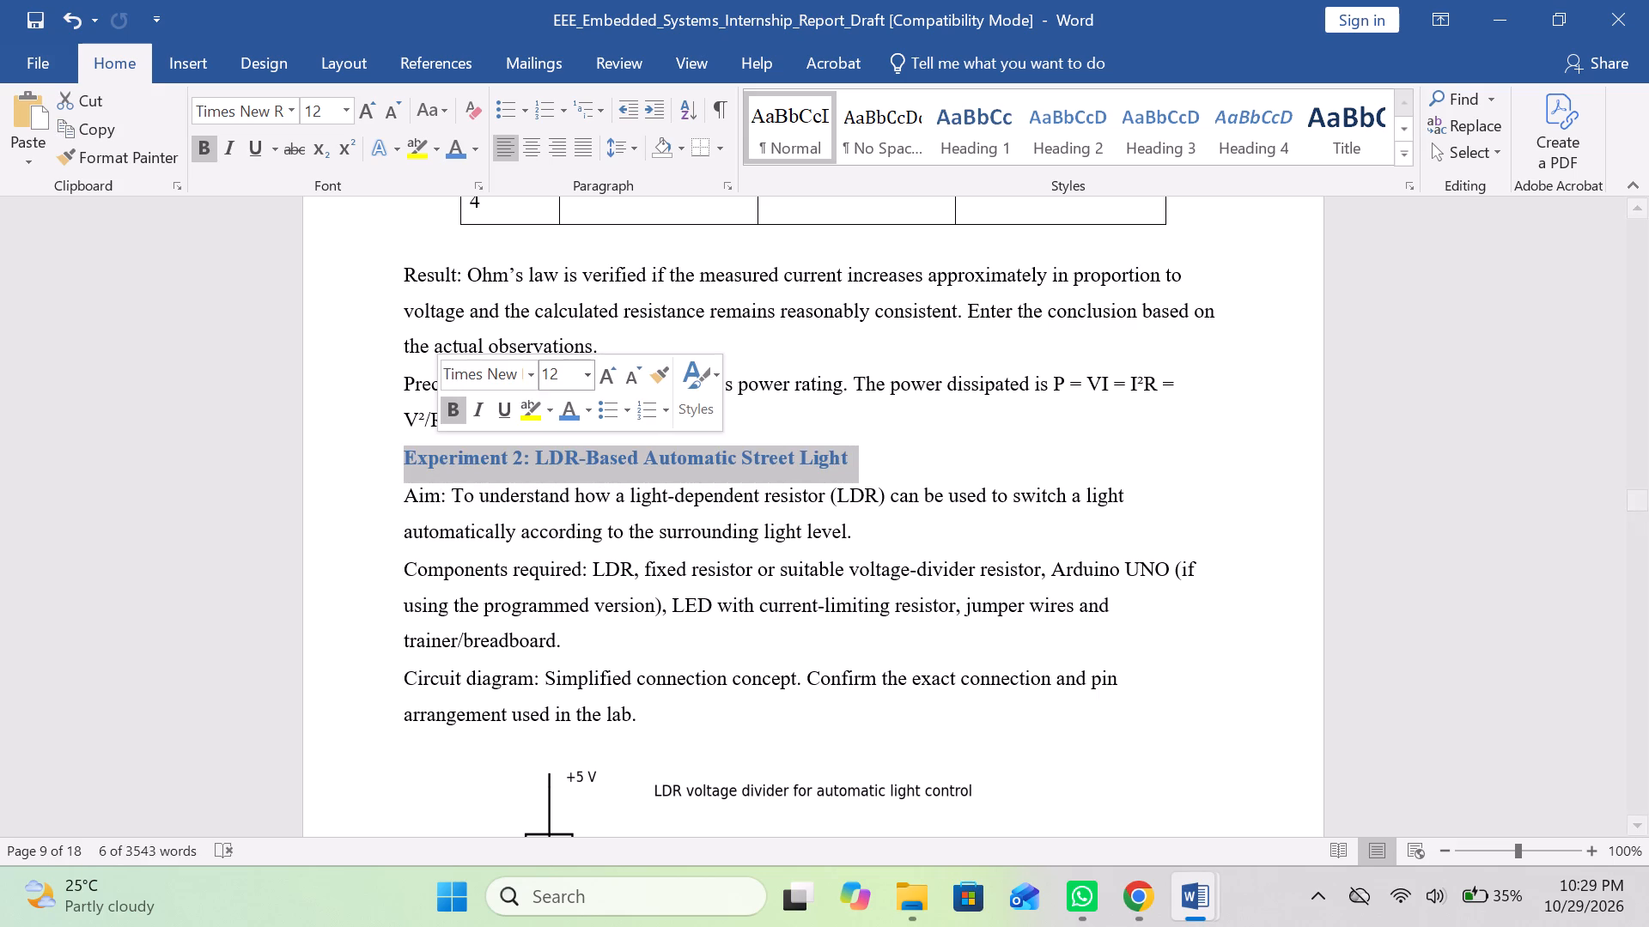
click(531, 376)
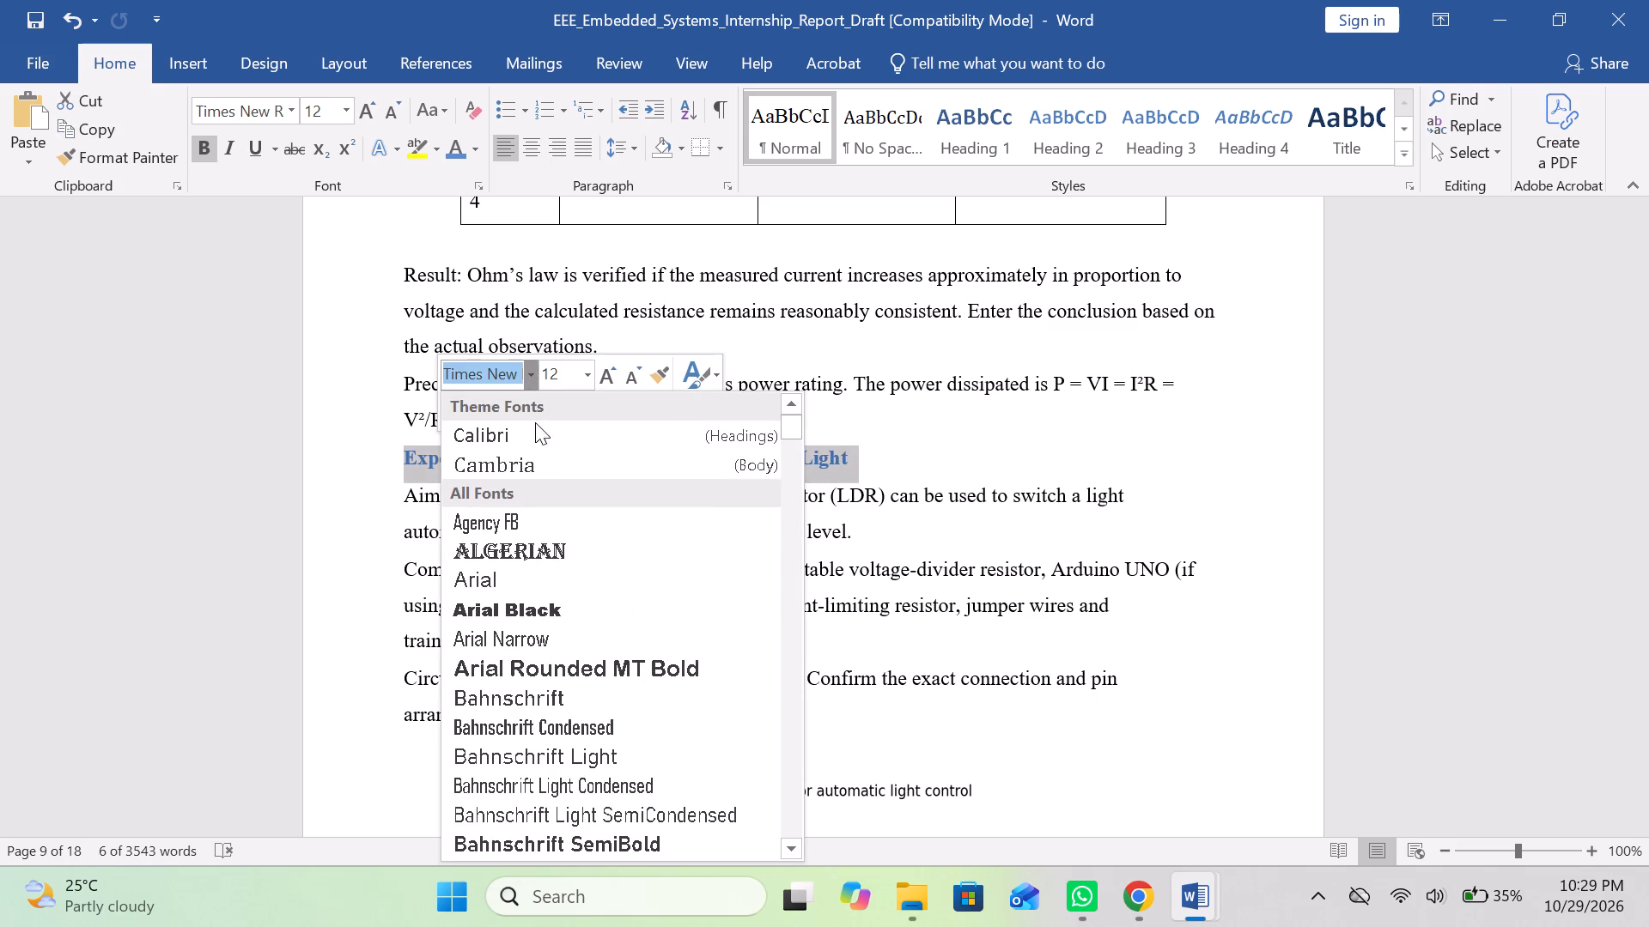
click(537, 427)
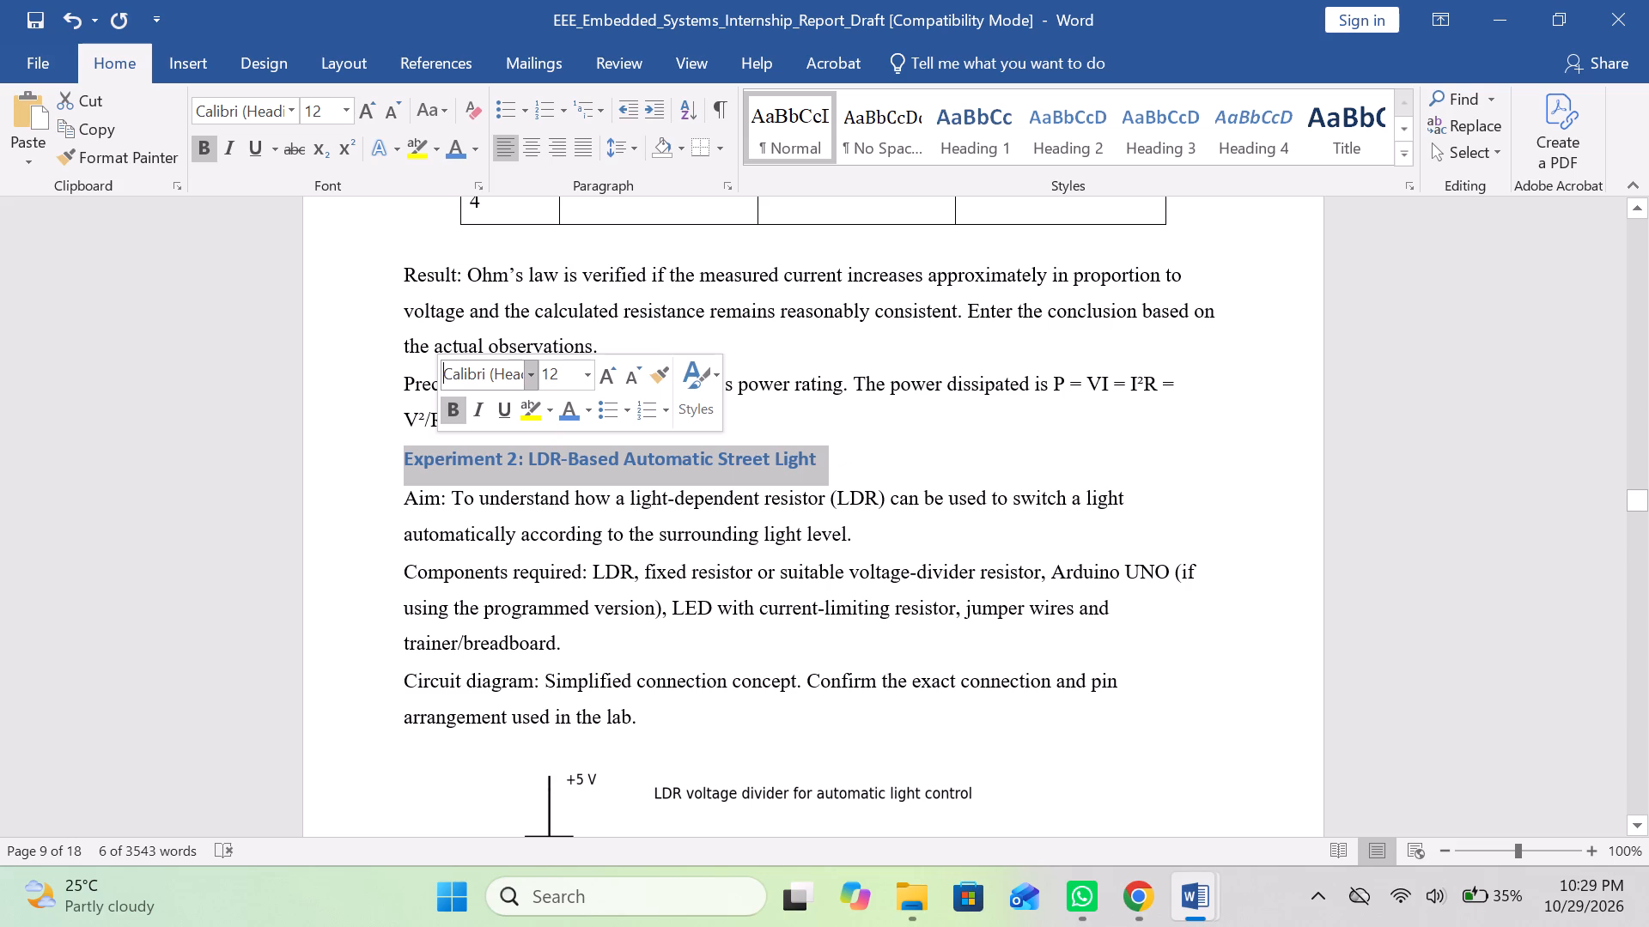
right_click(1165, 678)
scroll(1165, 678, down, 1)
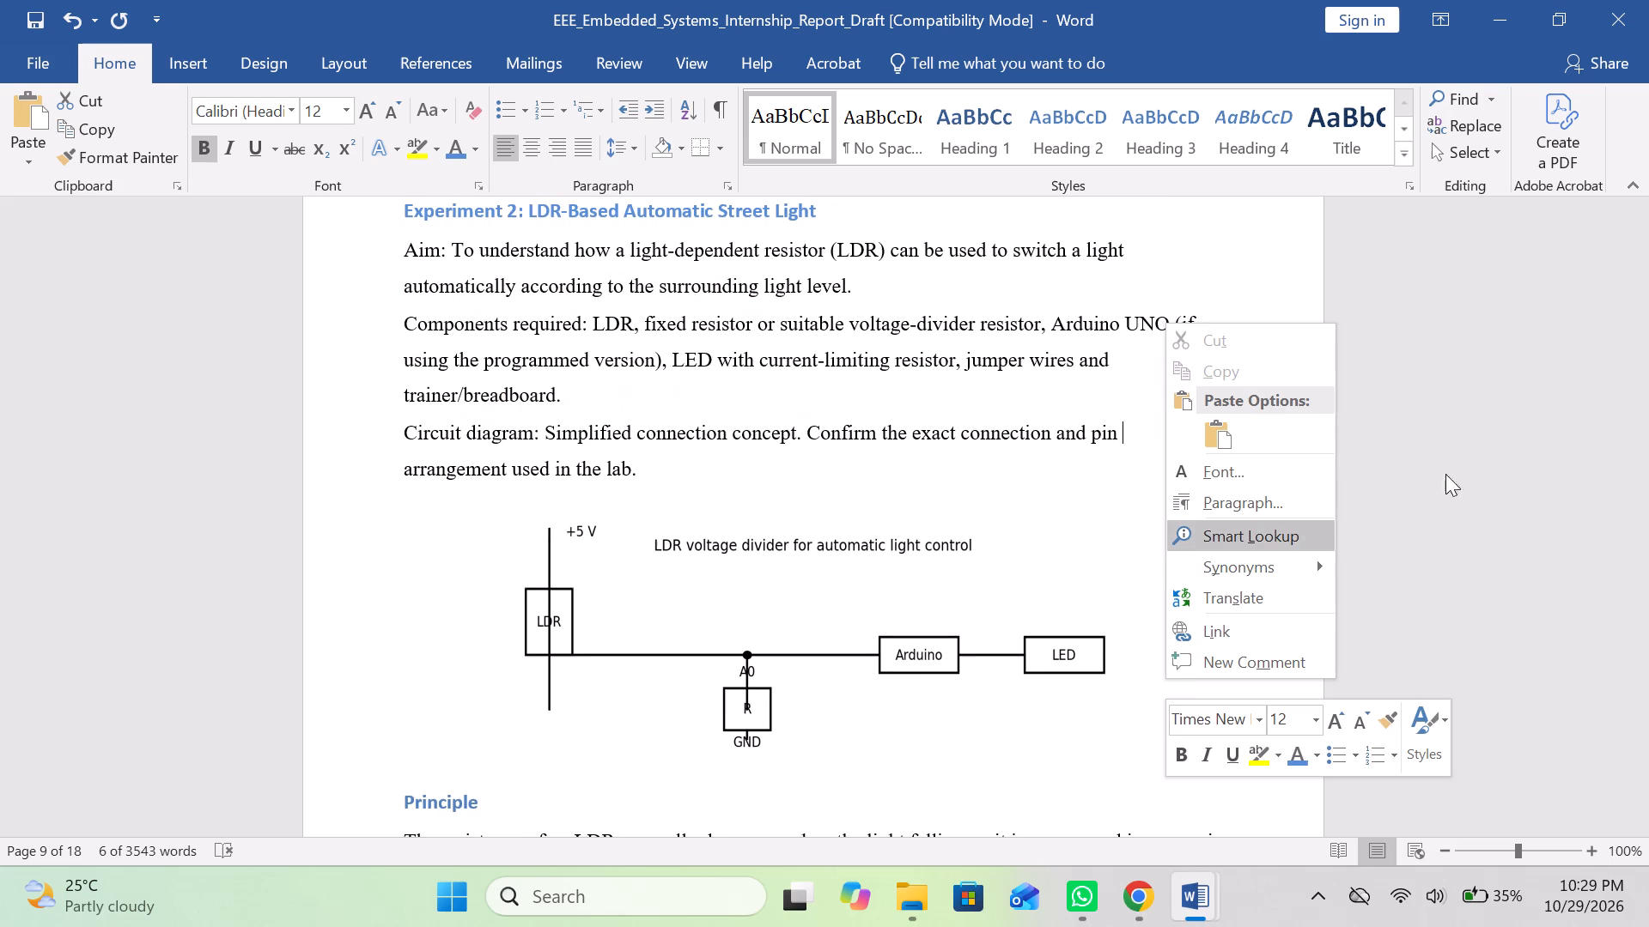
click(1479, 473)
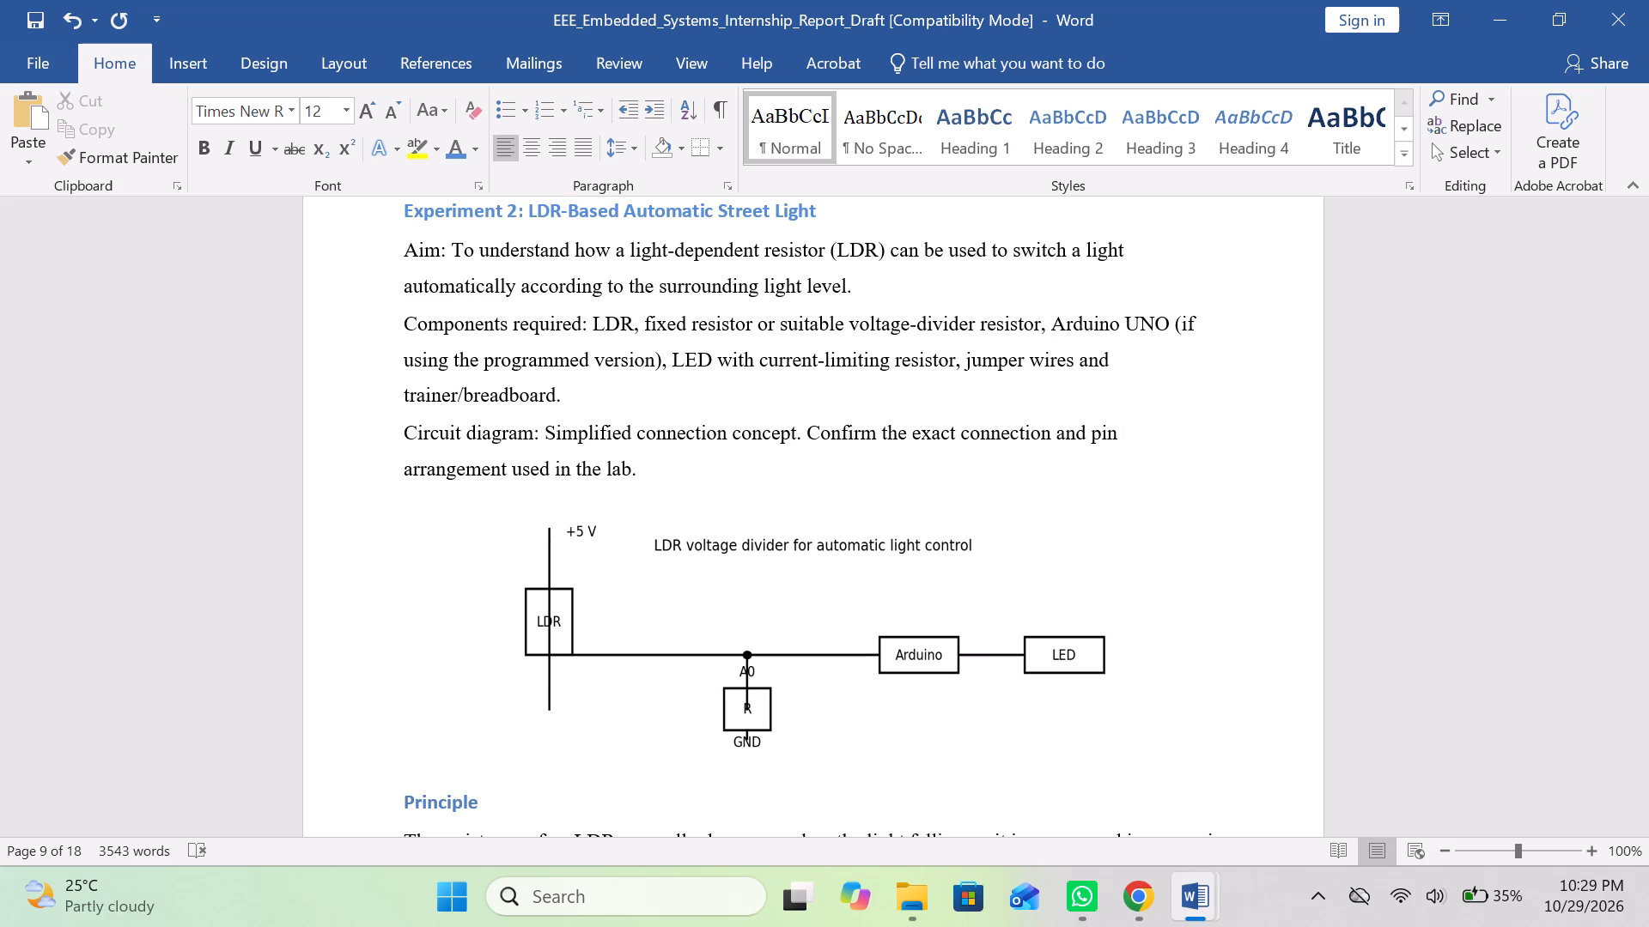
Delete "(enter actual readings)" from Experiment 2's Observation Table heading.
scroll(1226, 536, down, 3)
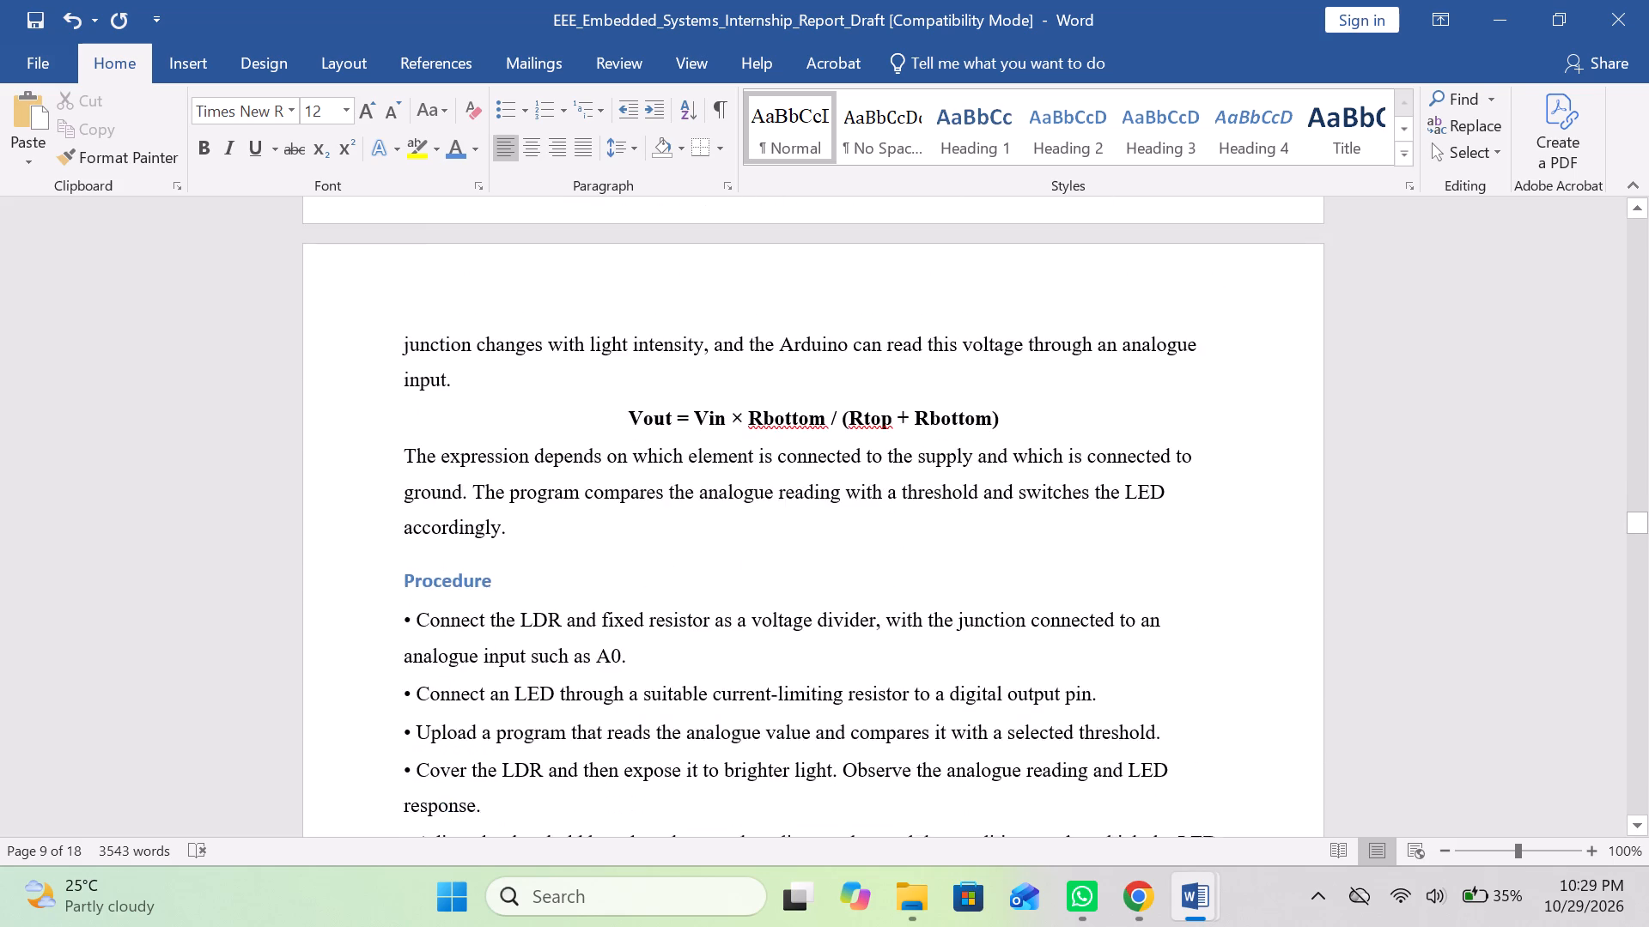
scroll(1226, 536, down, 2)
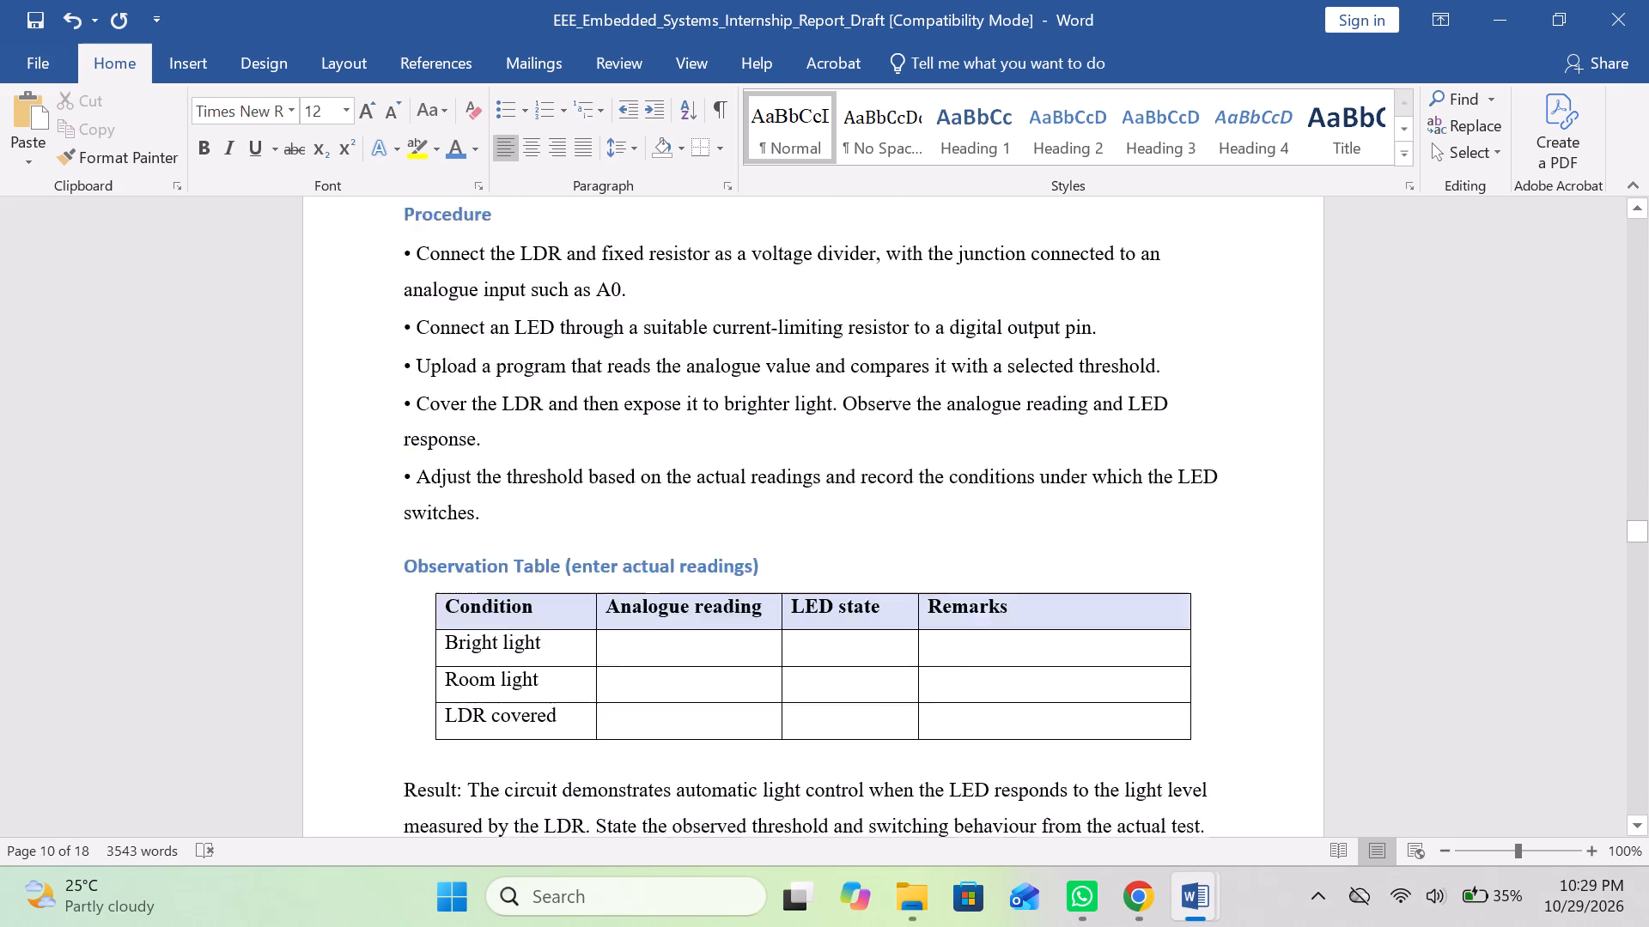
scroll(1226, 536, down, 2)
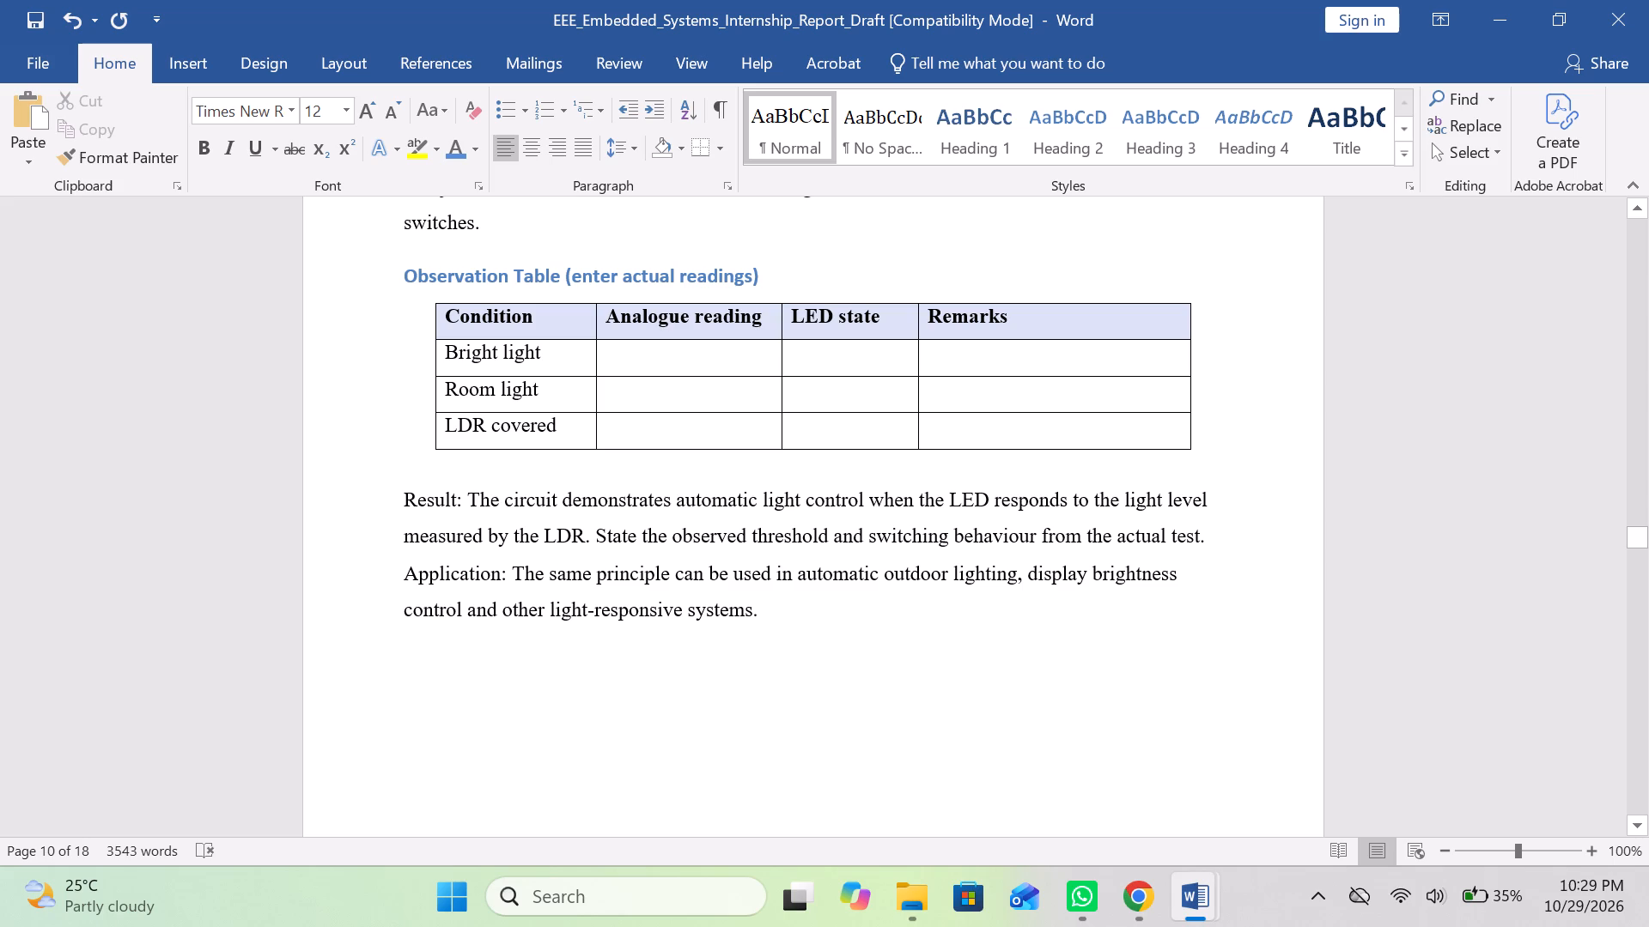
click(827, 287)
drag(827, 287, 574, 292)
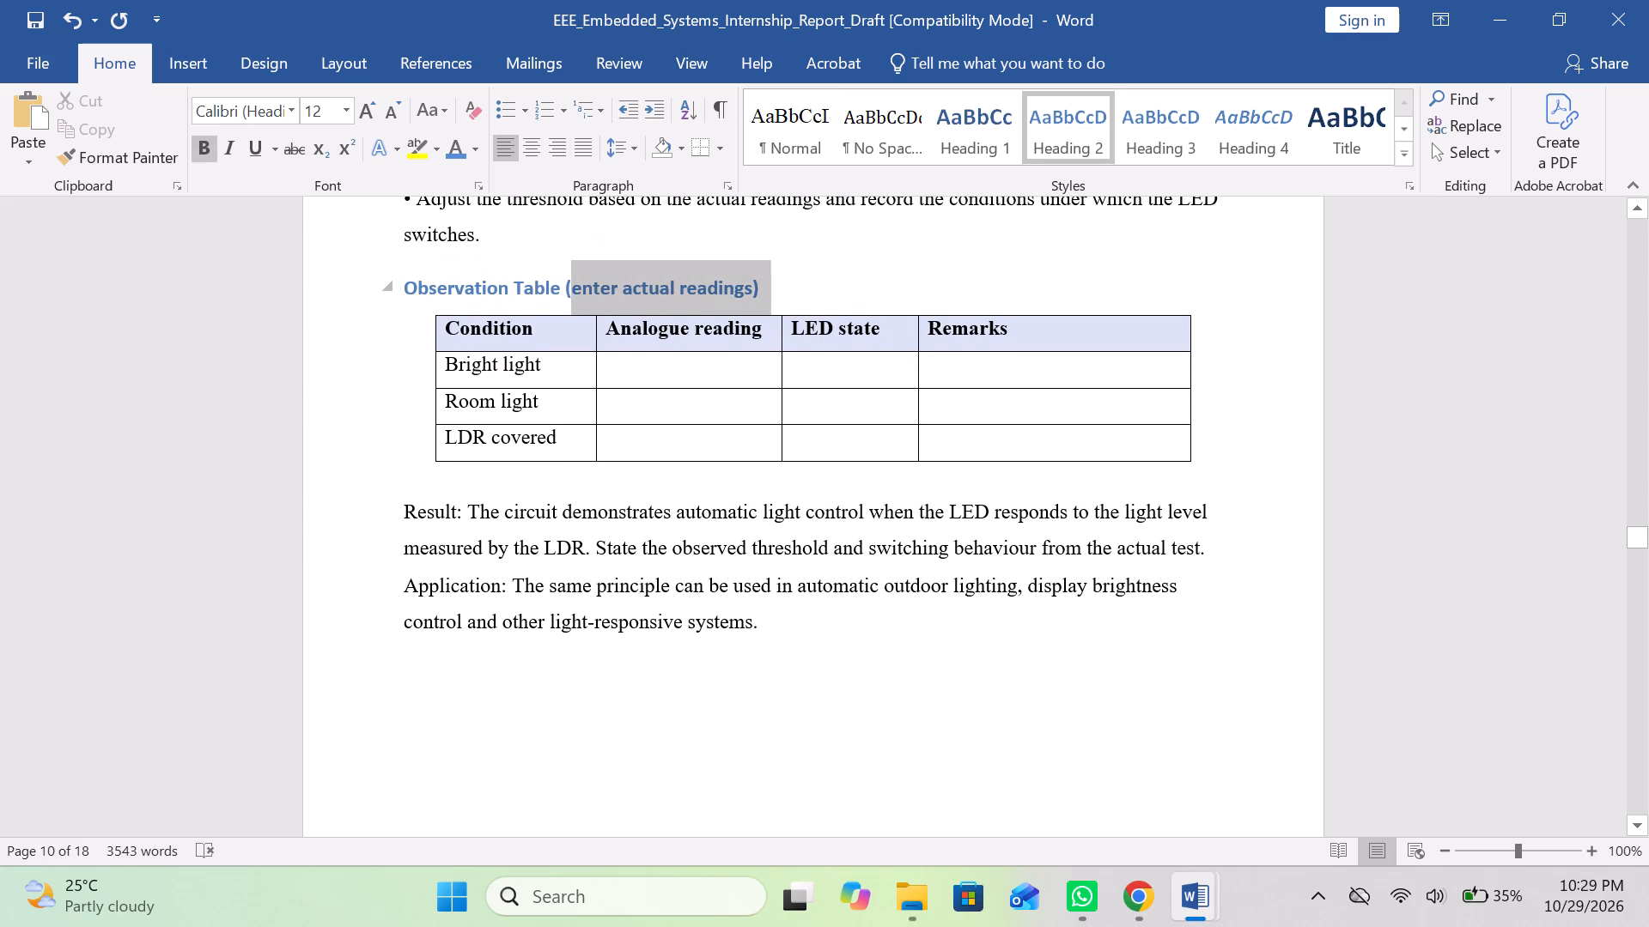
drag(574, 292, 576, 284)
drag(576, 284, 565, 294)
key(BackSpace)
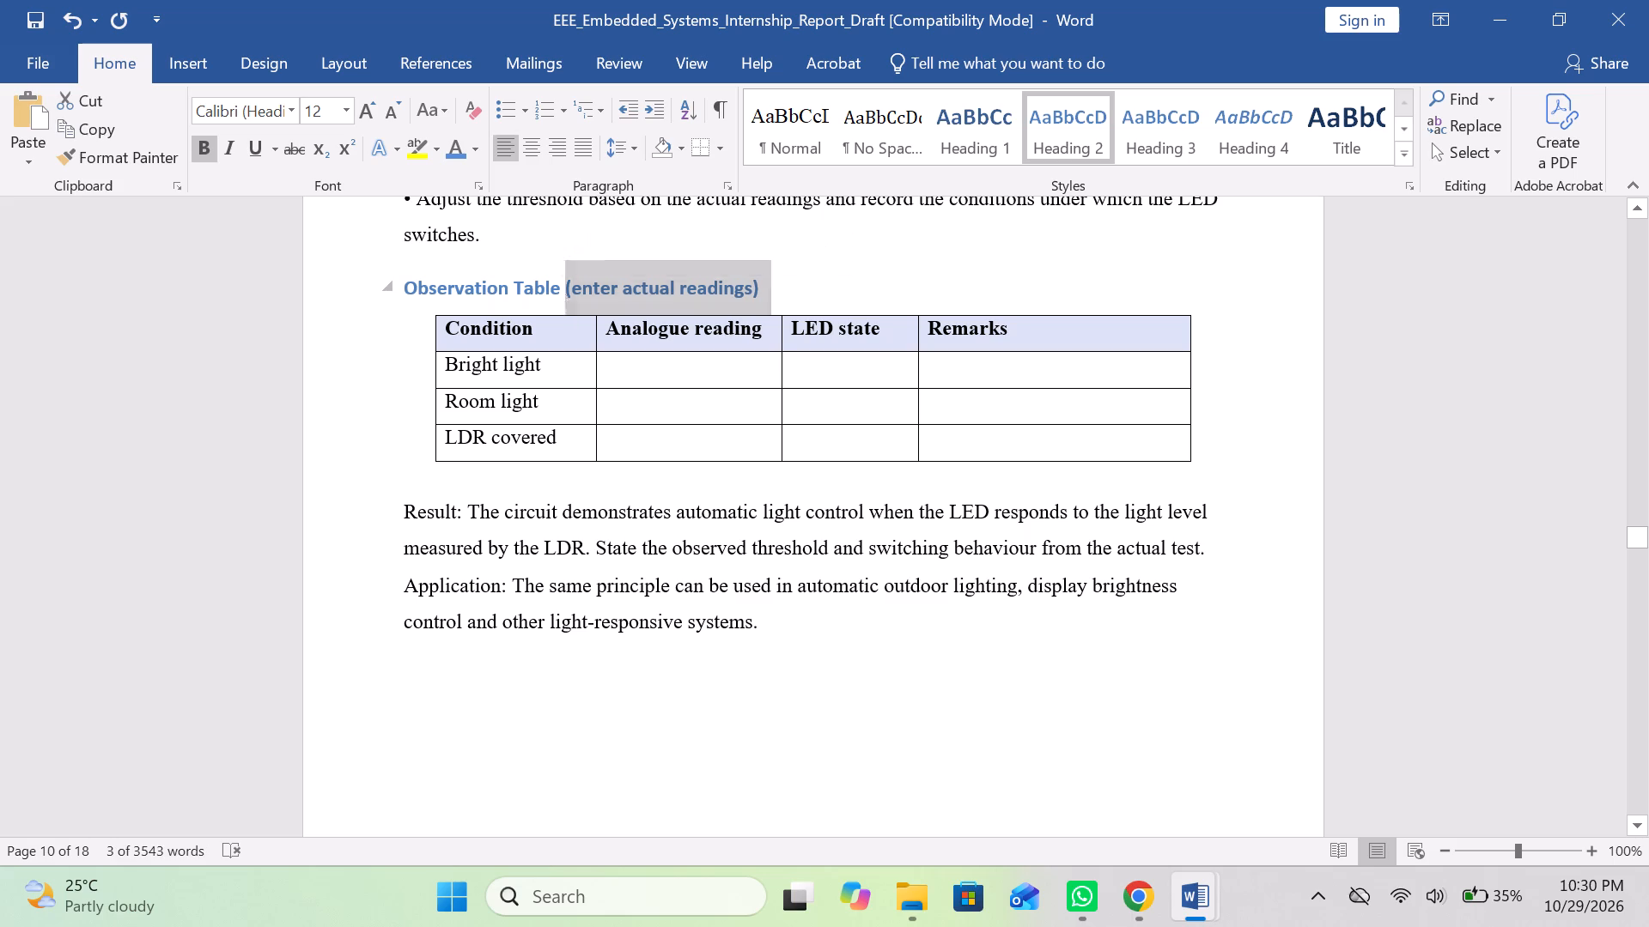
Move the Chapter 3 – Work Done (Continued) and Sample Arduino Program: LED Blinking headings to just below Experiment 3's Application paragraph.
scroll(803, 403, down, 2)
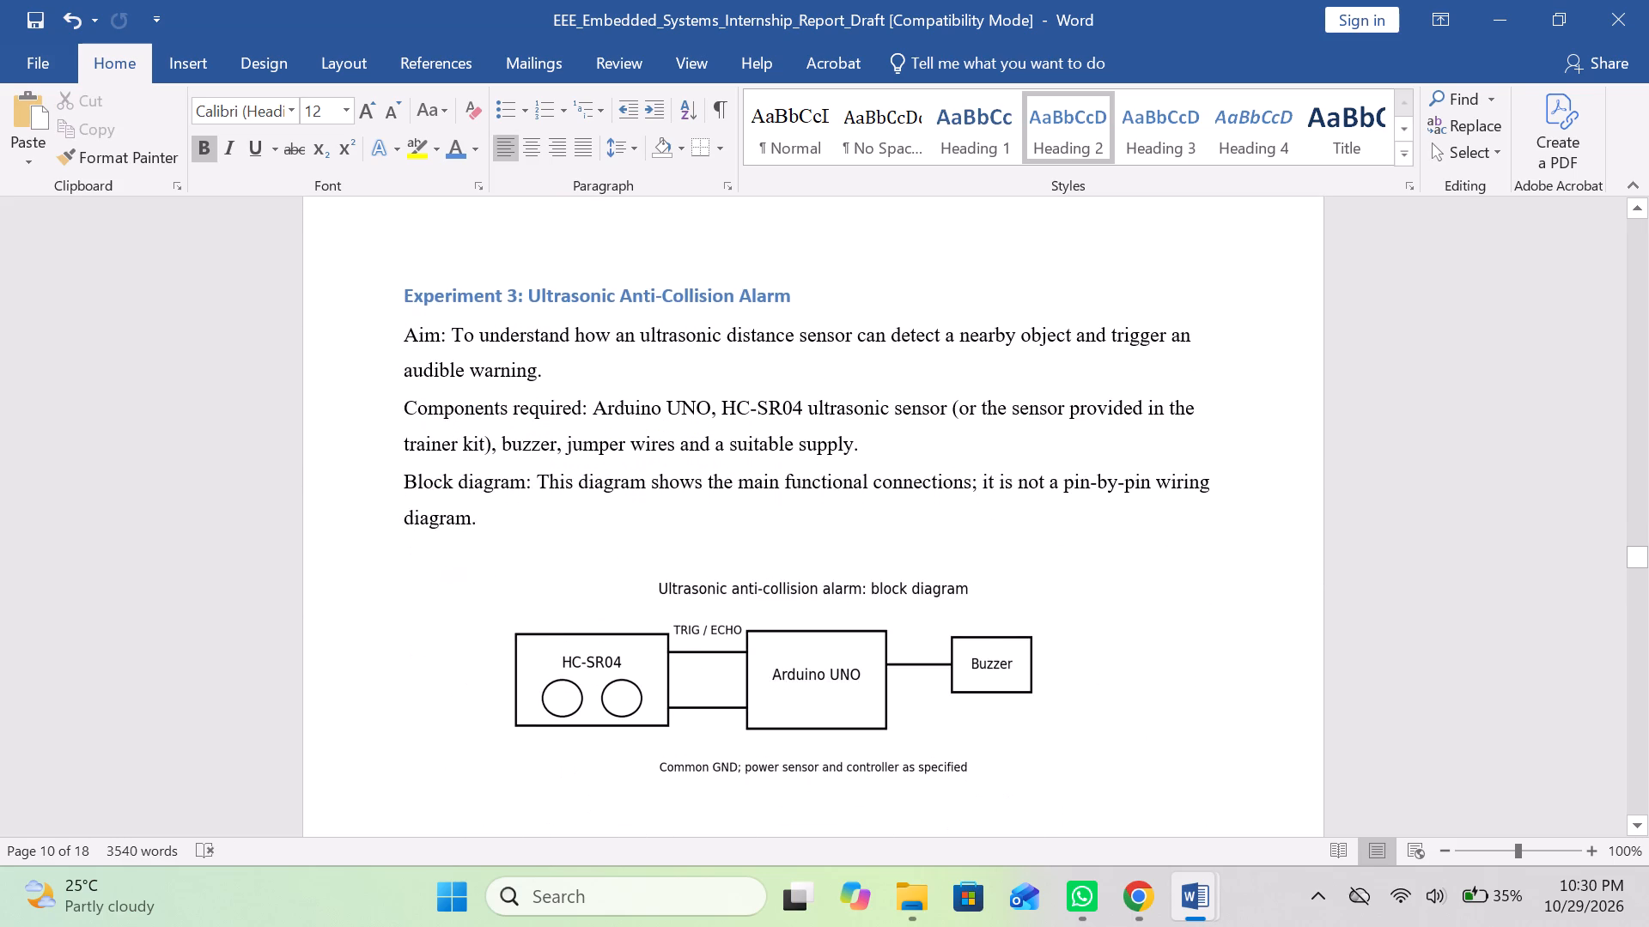
scroll(803, 403, down, 3)
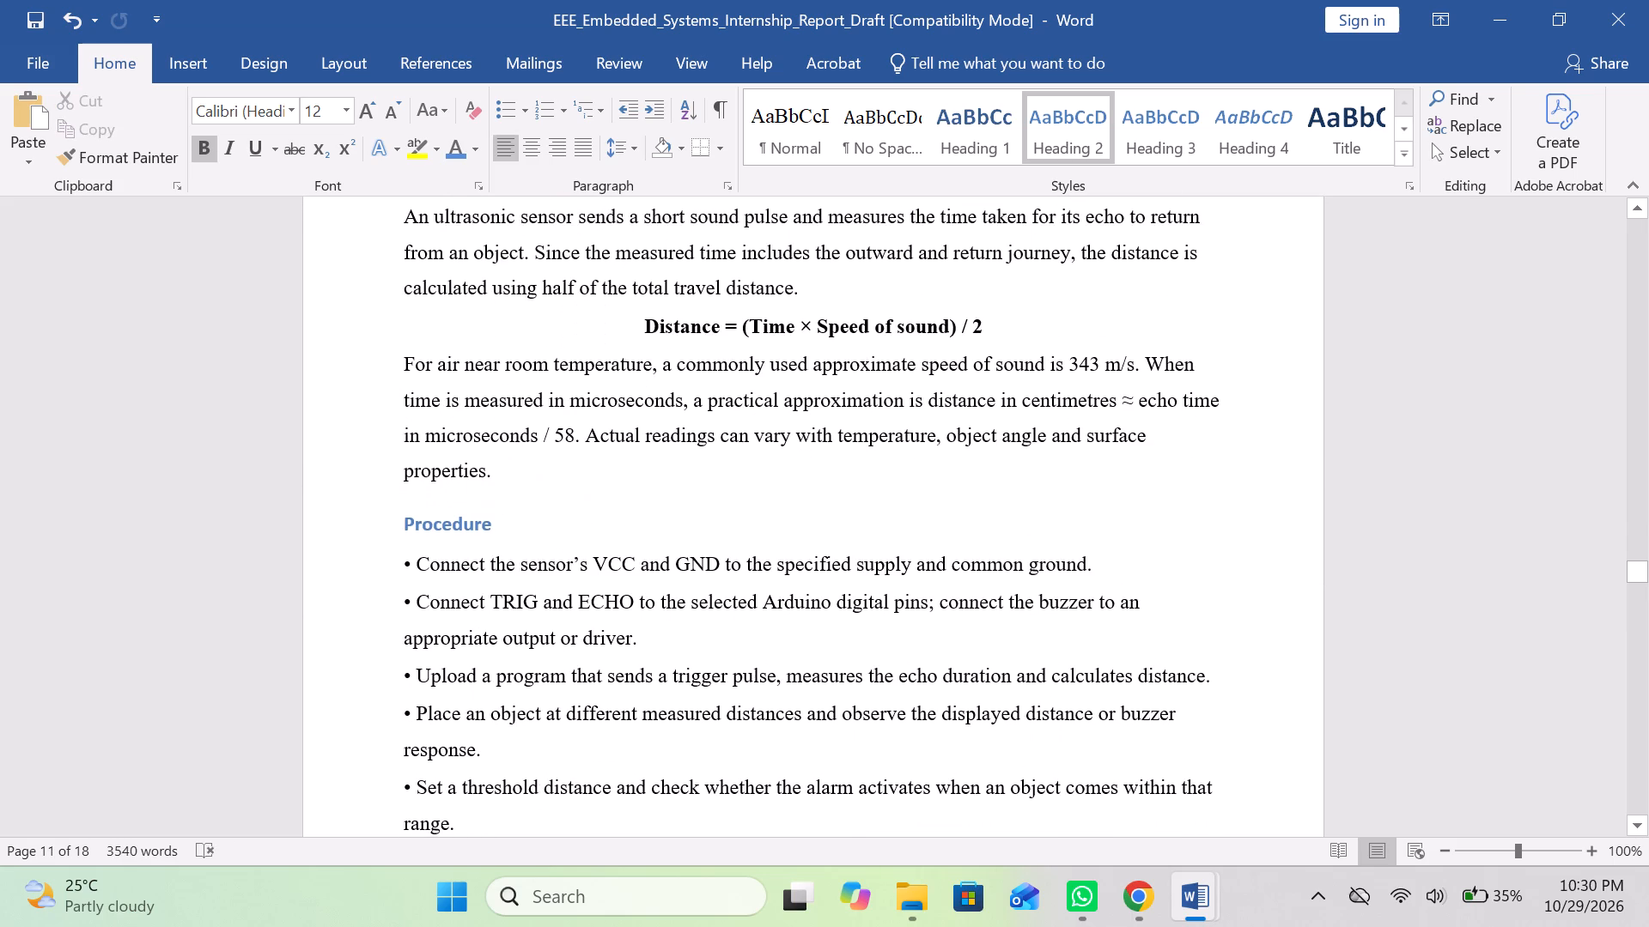
scroll(803, 403, down, 3)
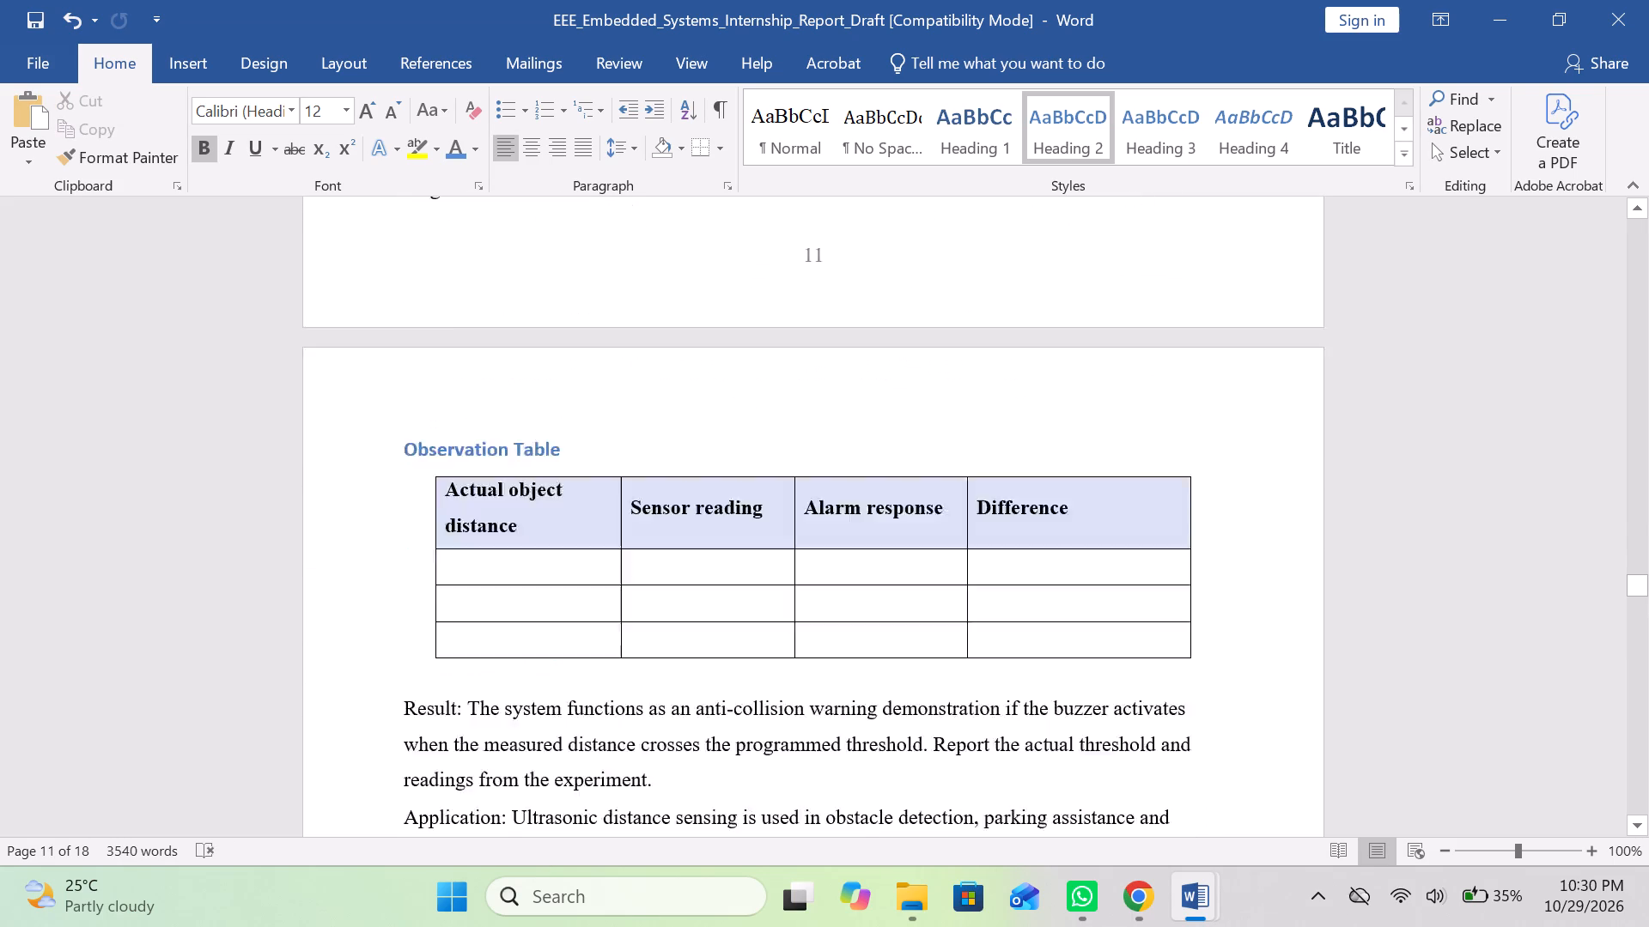
scroll(803, 403, down, 4)
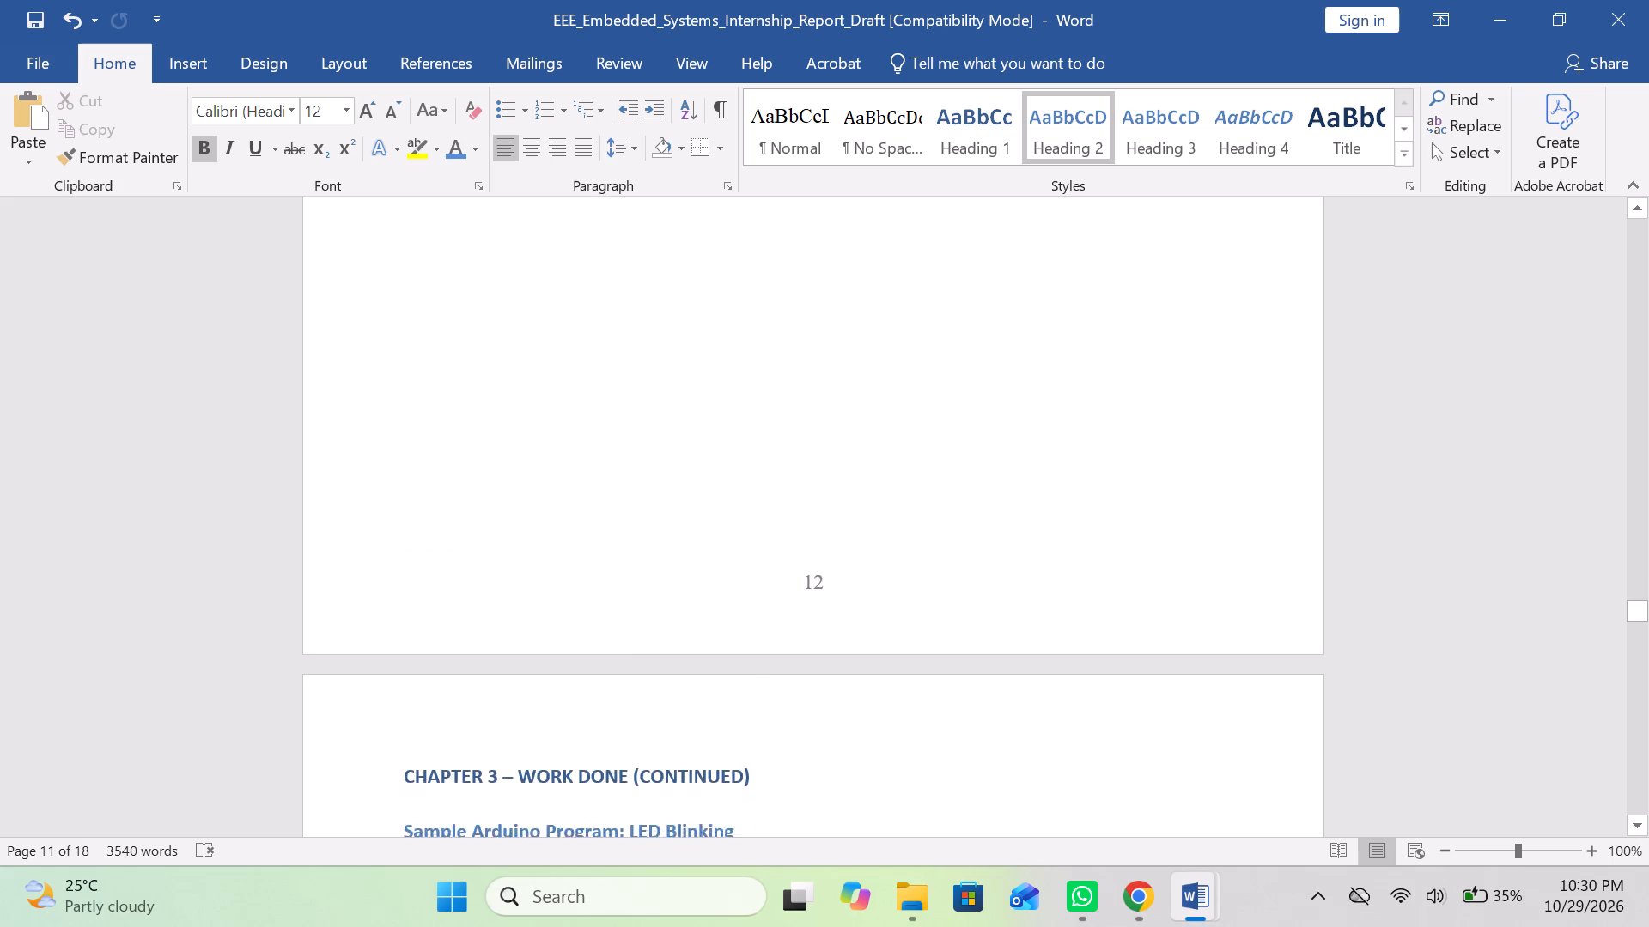
scroll(803, 403, down, 1)
scroll(803, 403, up, 2)
scroll(612, 445, up, 1)
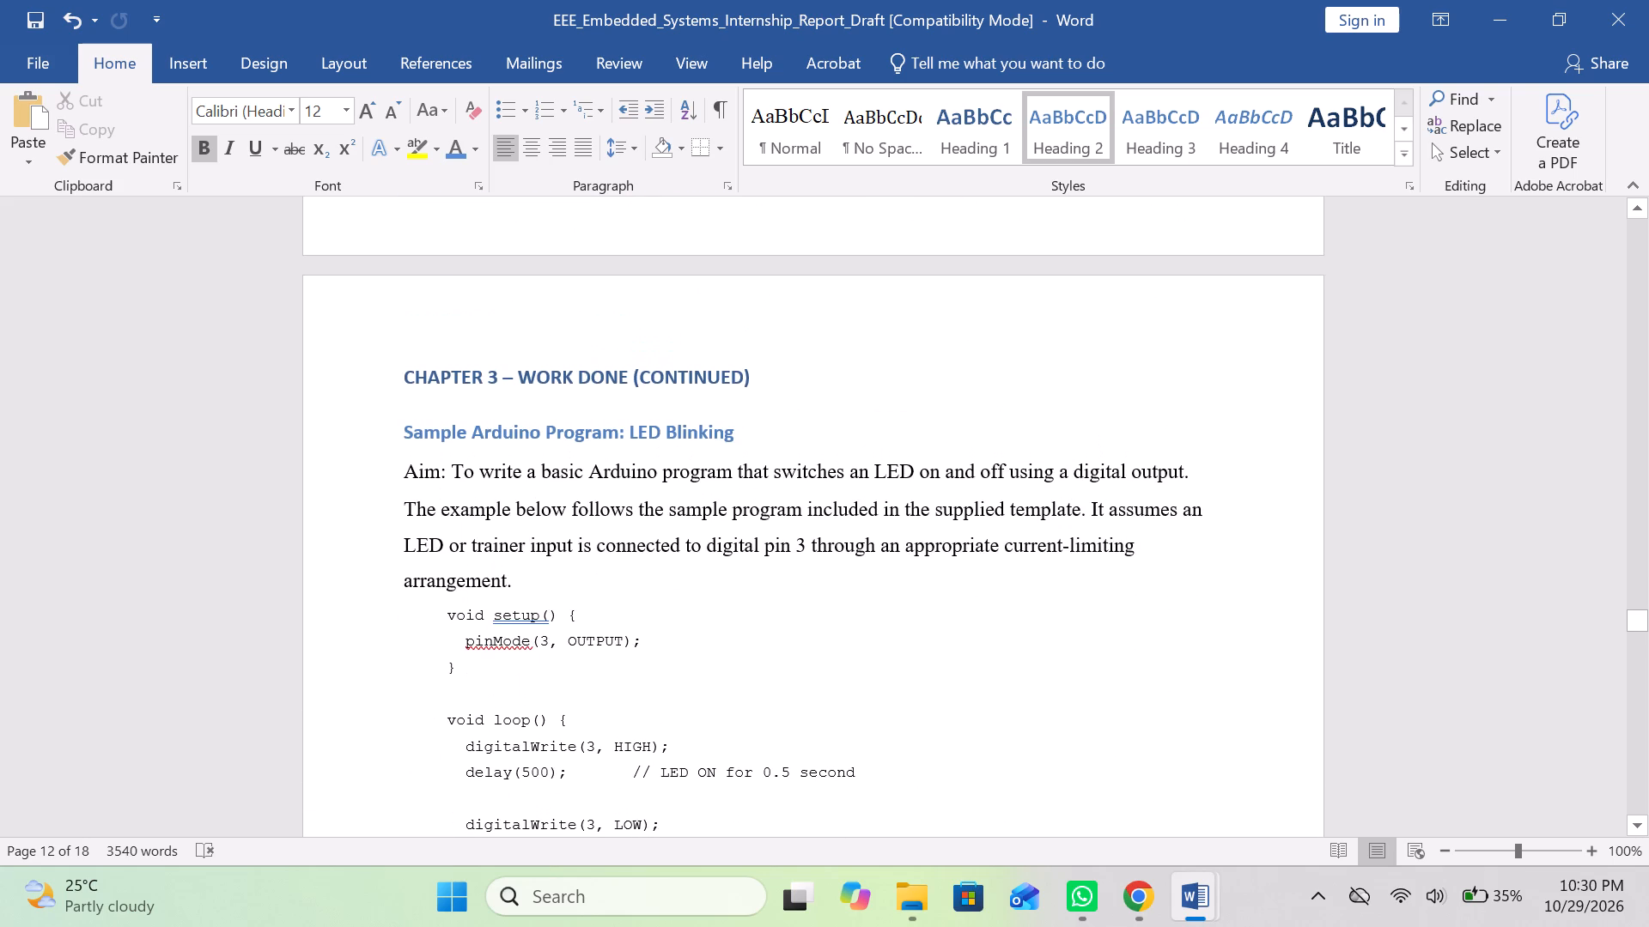
drag(402, 375, 744, 425)
key(ctrl+x)
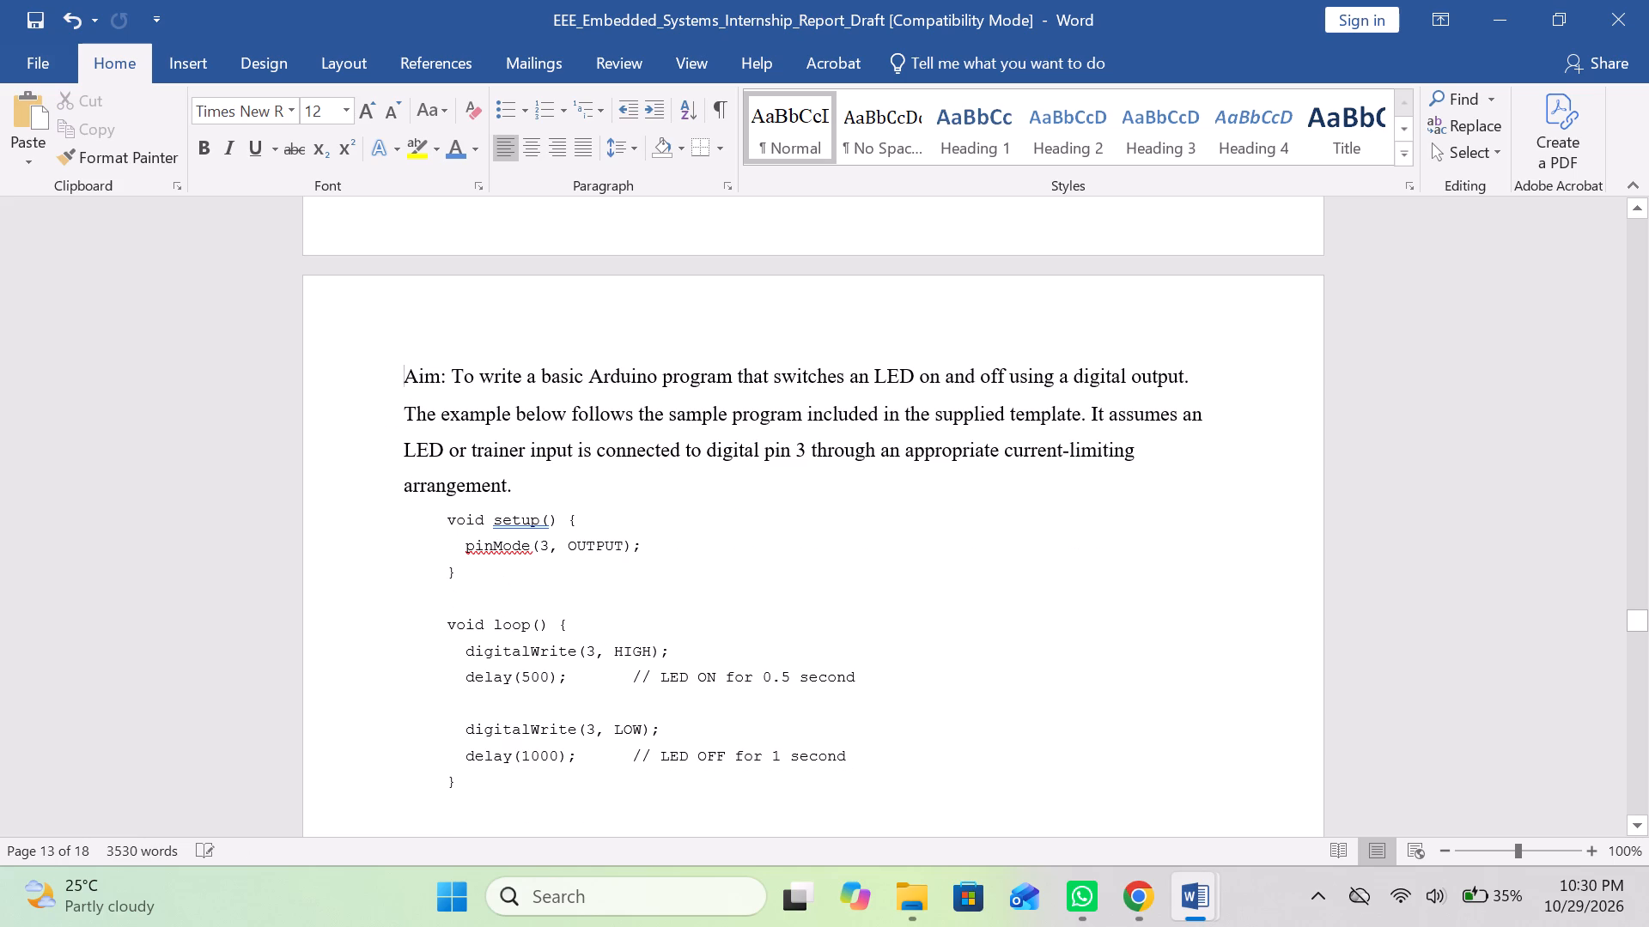
scroll(637, 441, up, 4)
scroll(637, 441, down, 1)
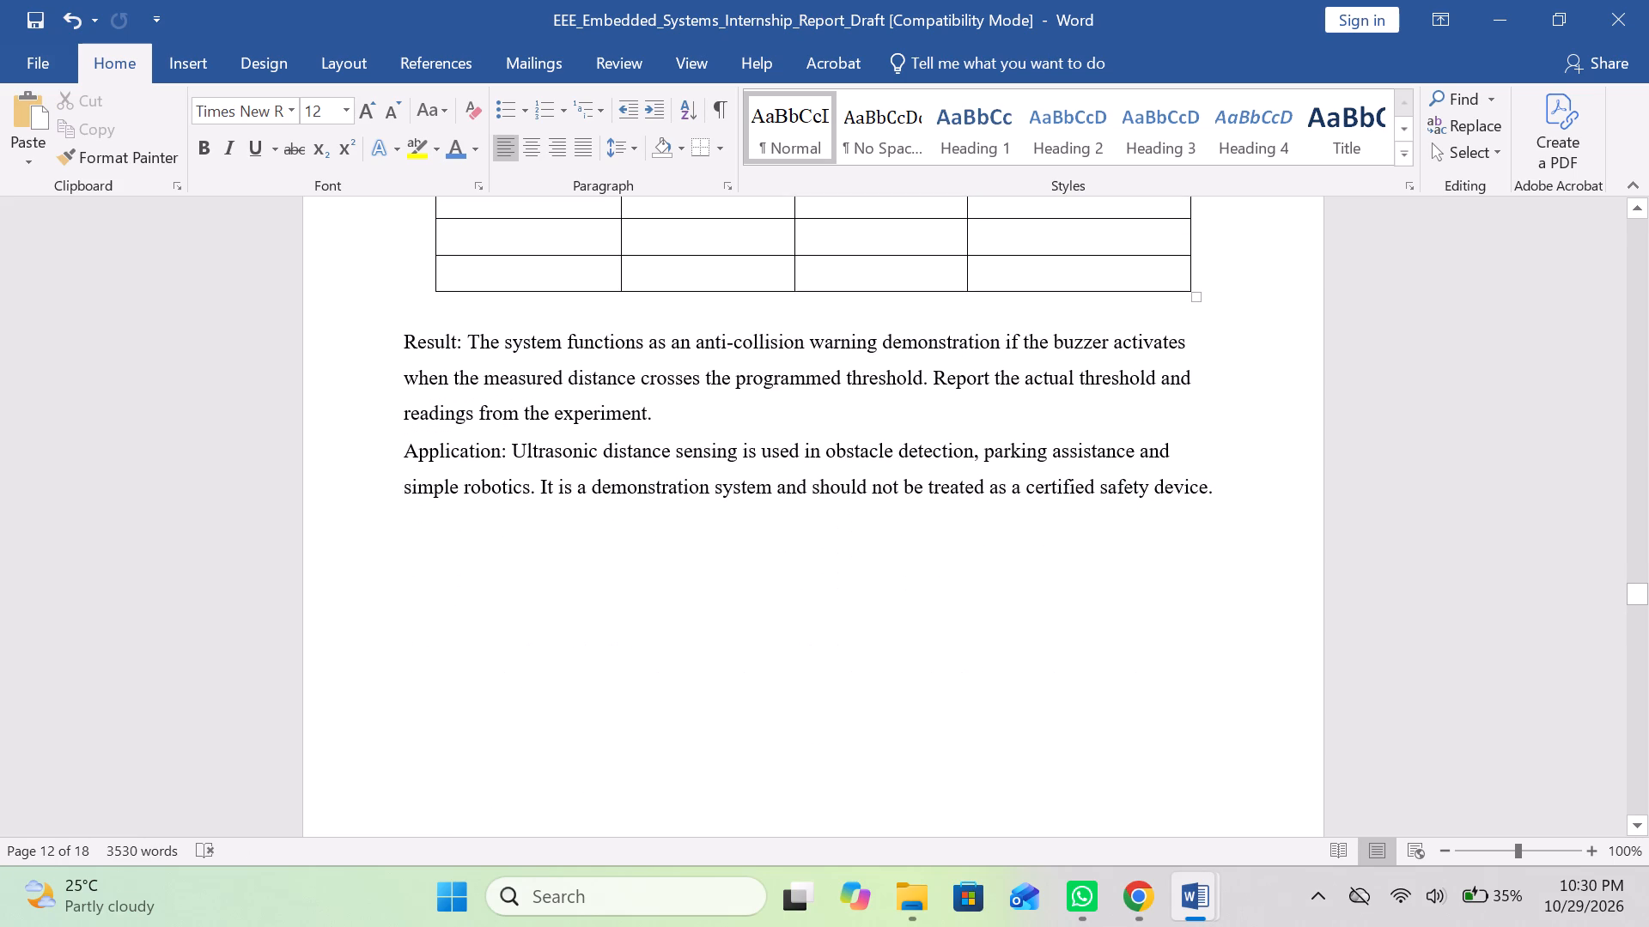
click(417, 558)
key(Return)
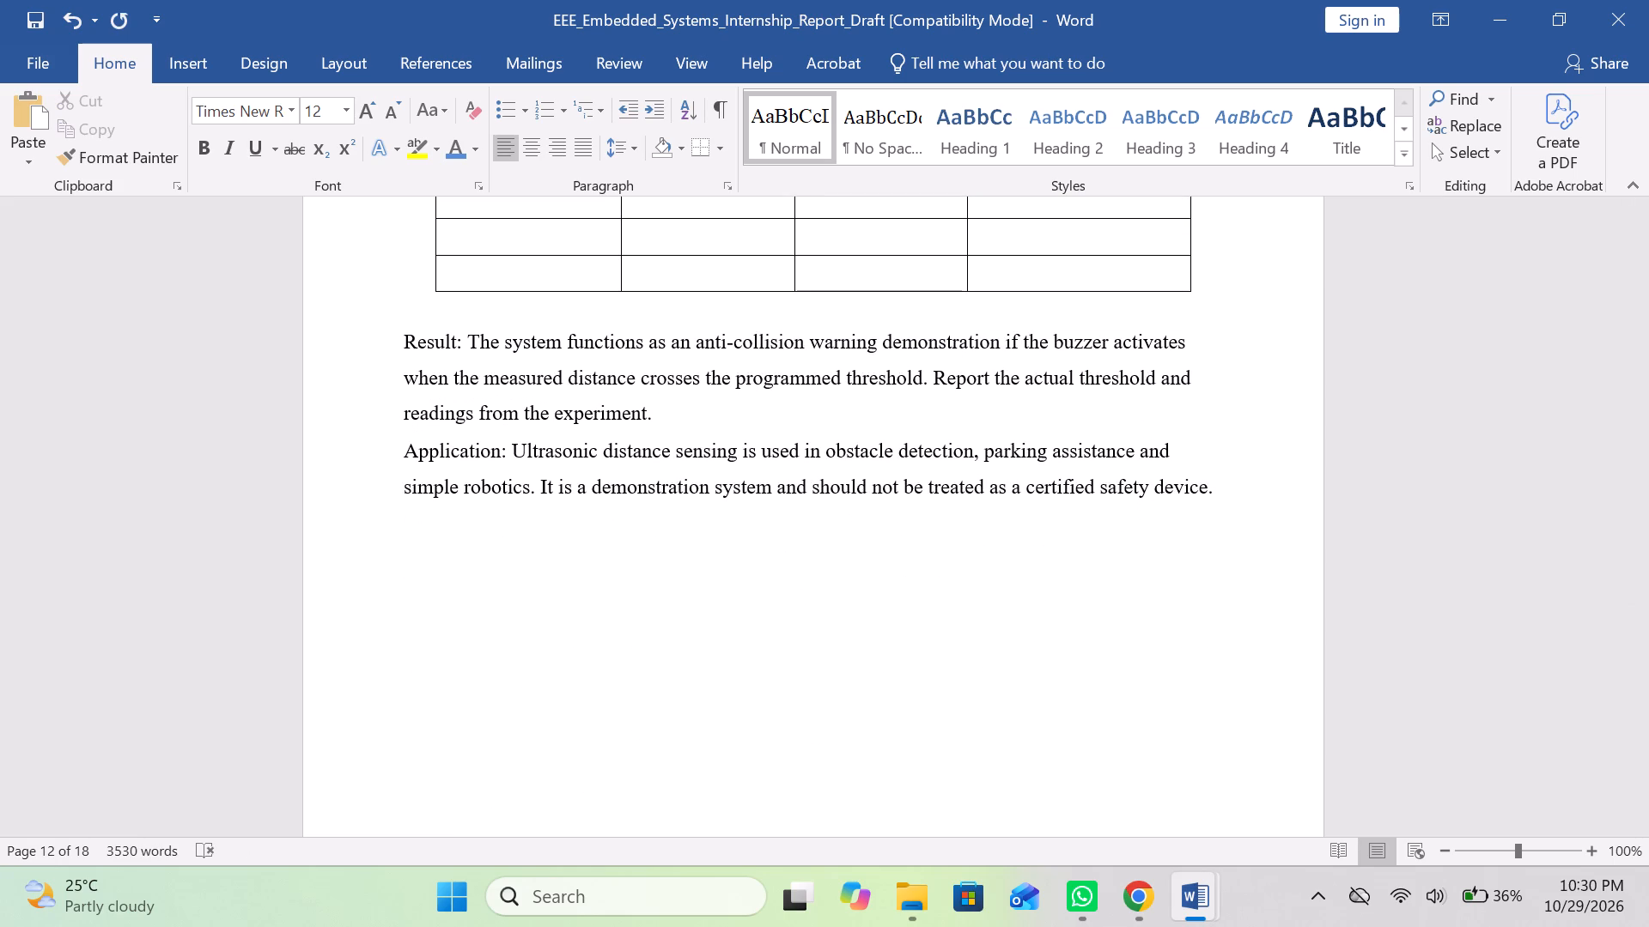
key(ctrl+v)
Remove the page break before the LED blinking Aim paragraph so it directly follows the Sample Arduino Program heading.
scroll(589, 620, down, 2)
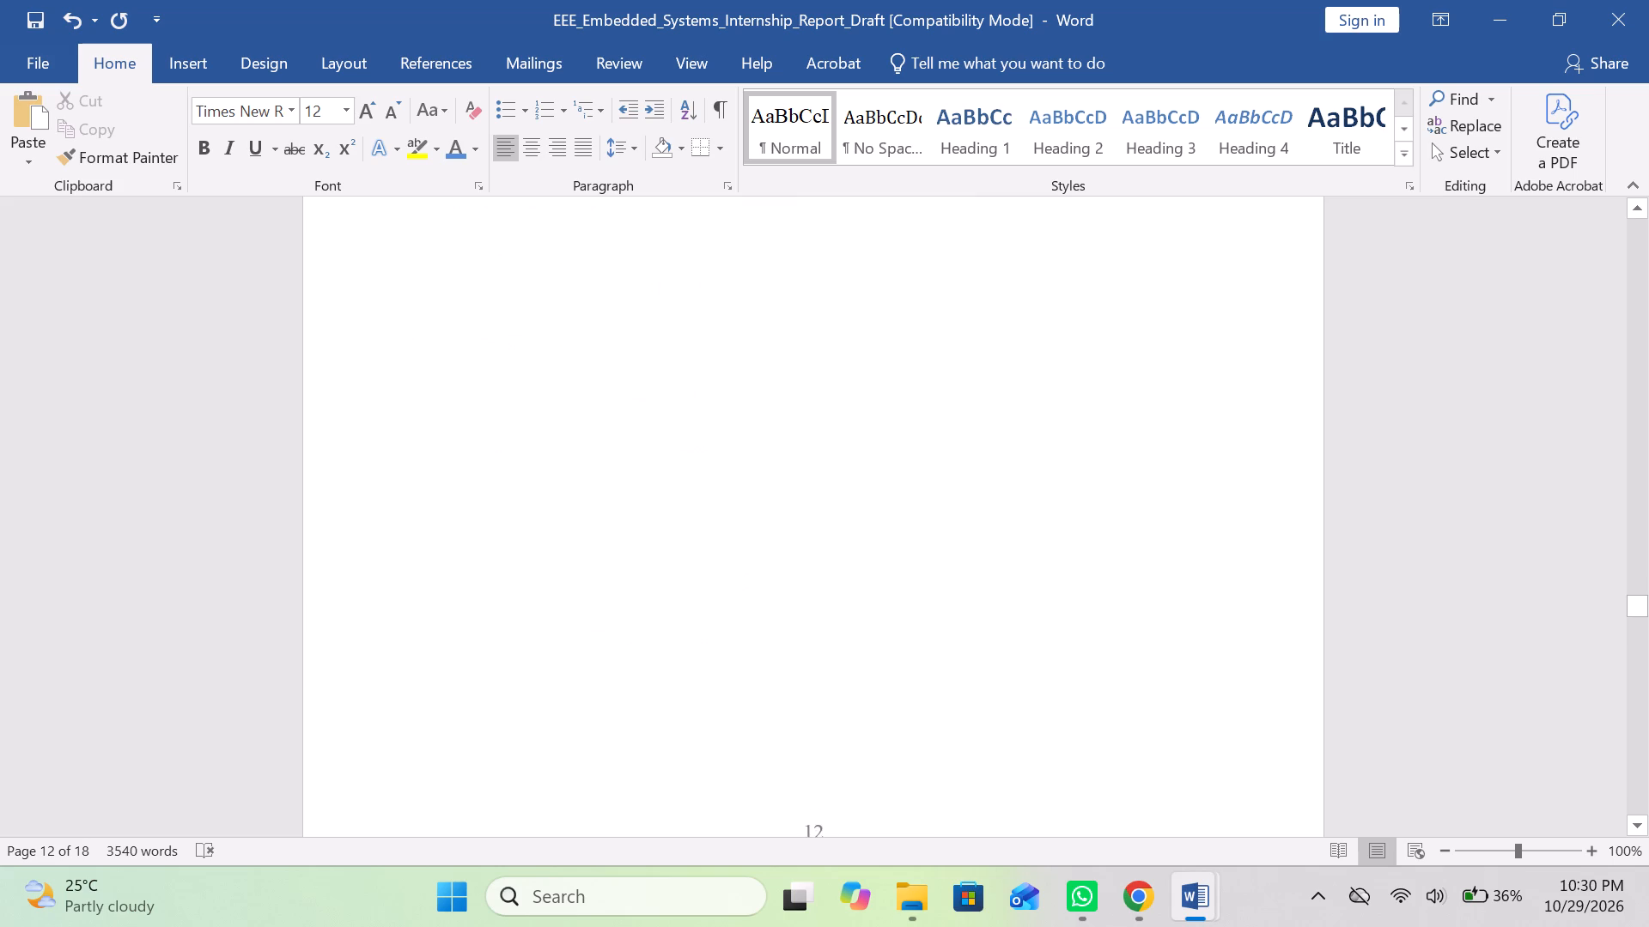
scroll(589, 620, down, 1)
click(397, 779)
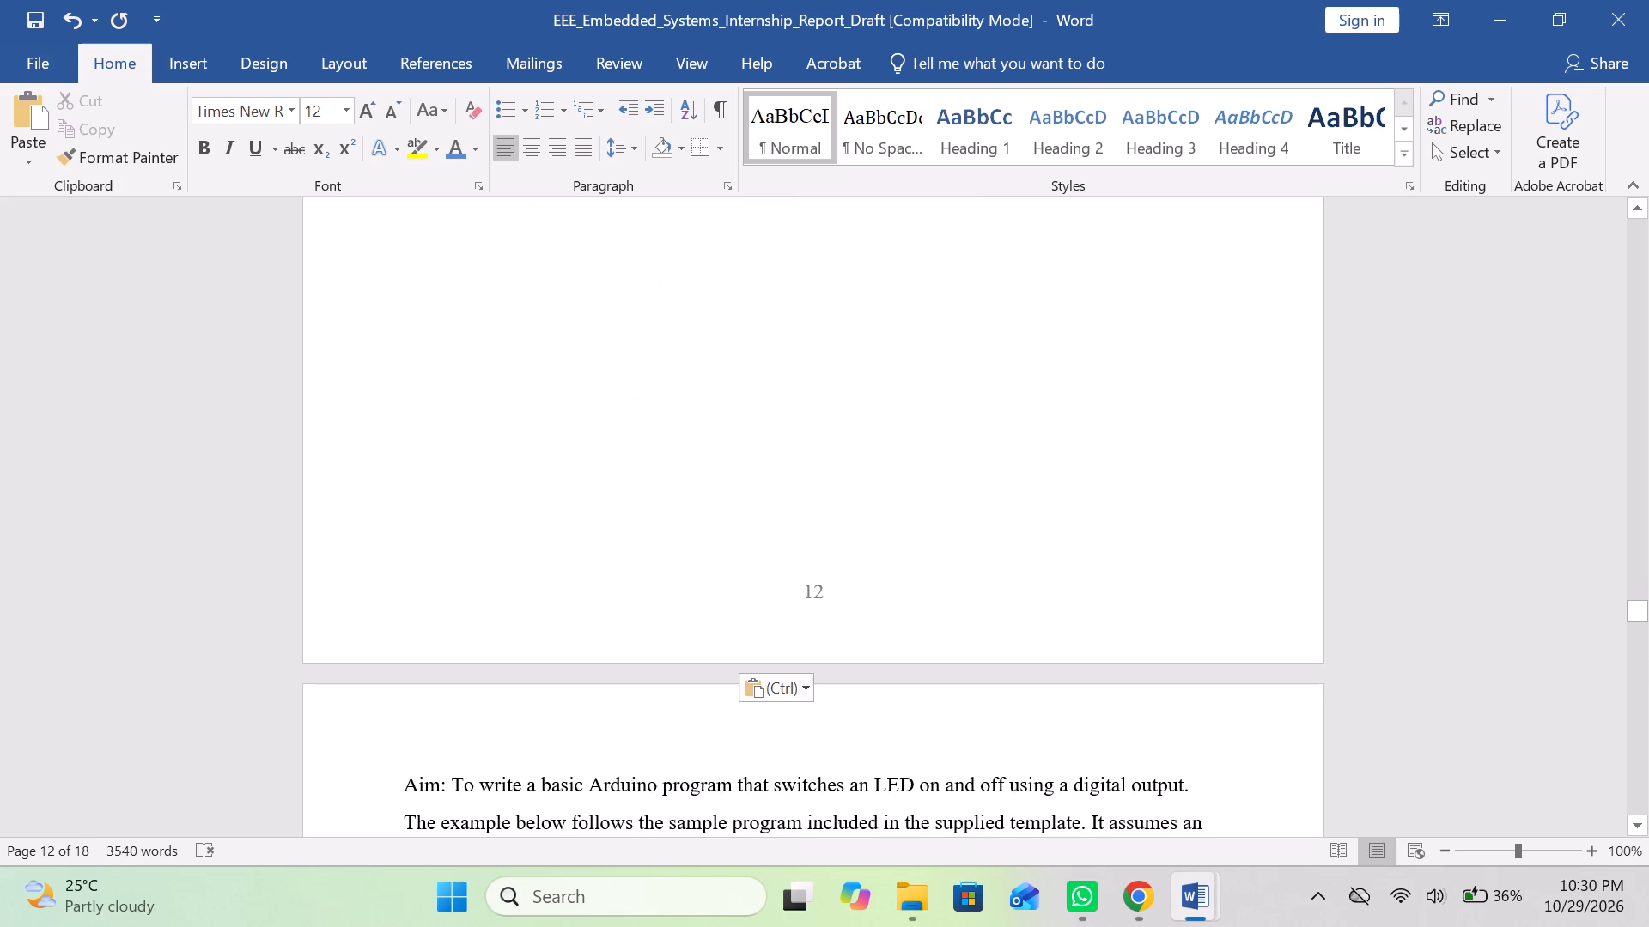
key(Return)
key(BackSpace)
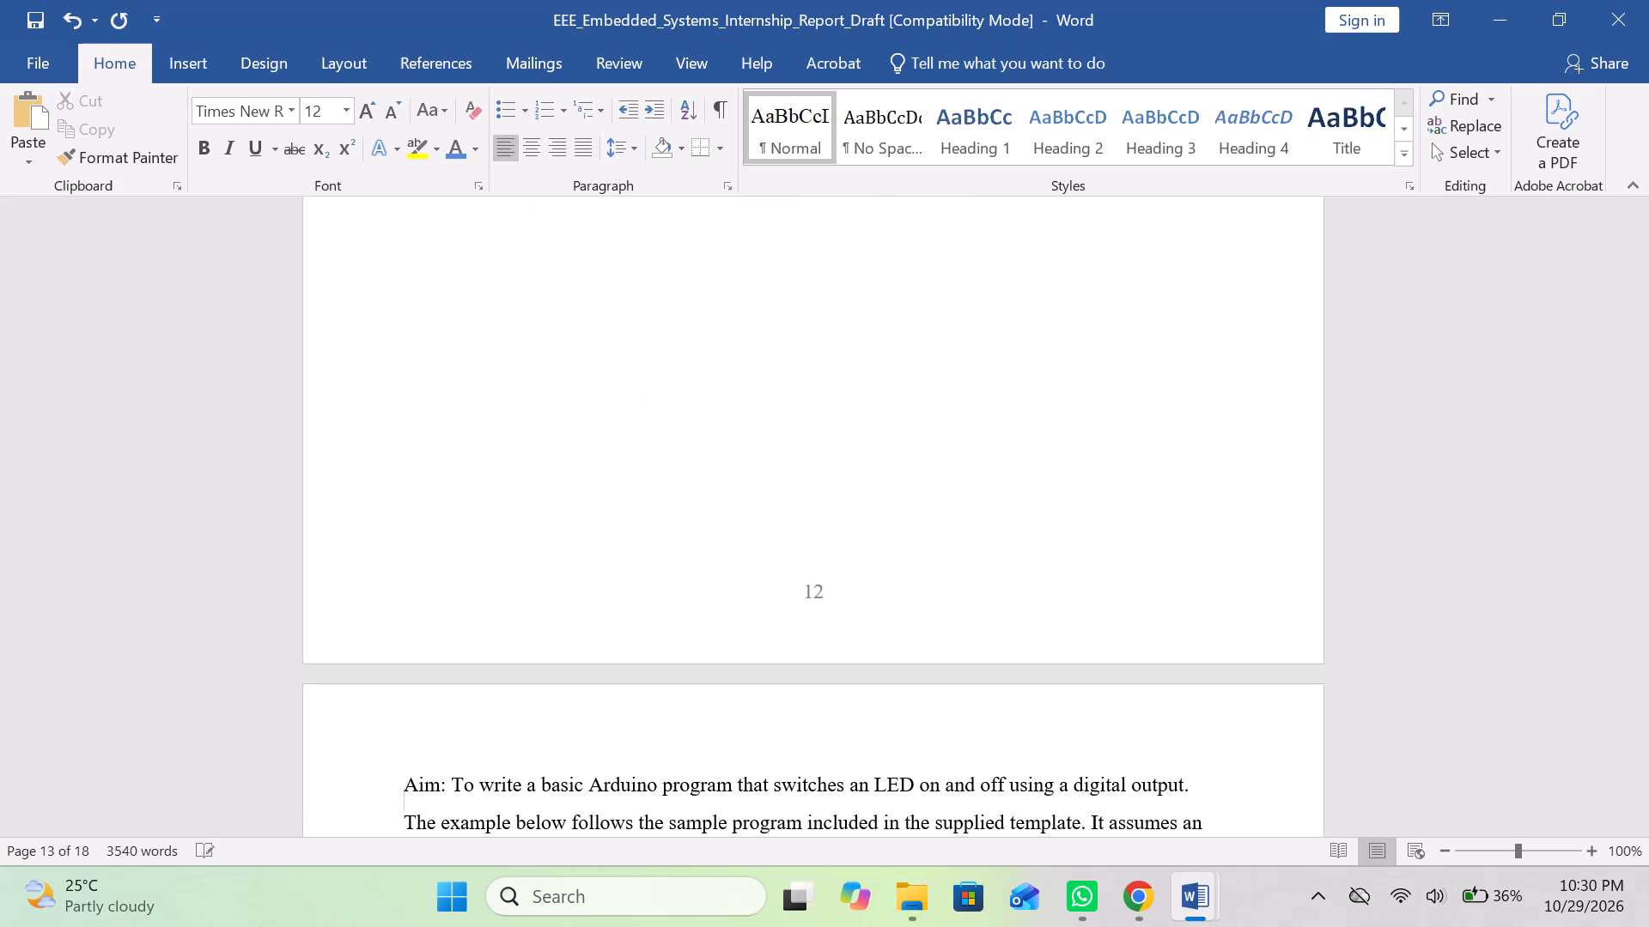
key(BackSpace)
key(BackSpace)
scroll(399, 831, up, 1)
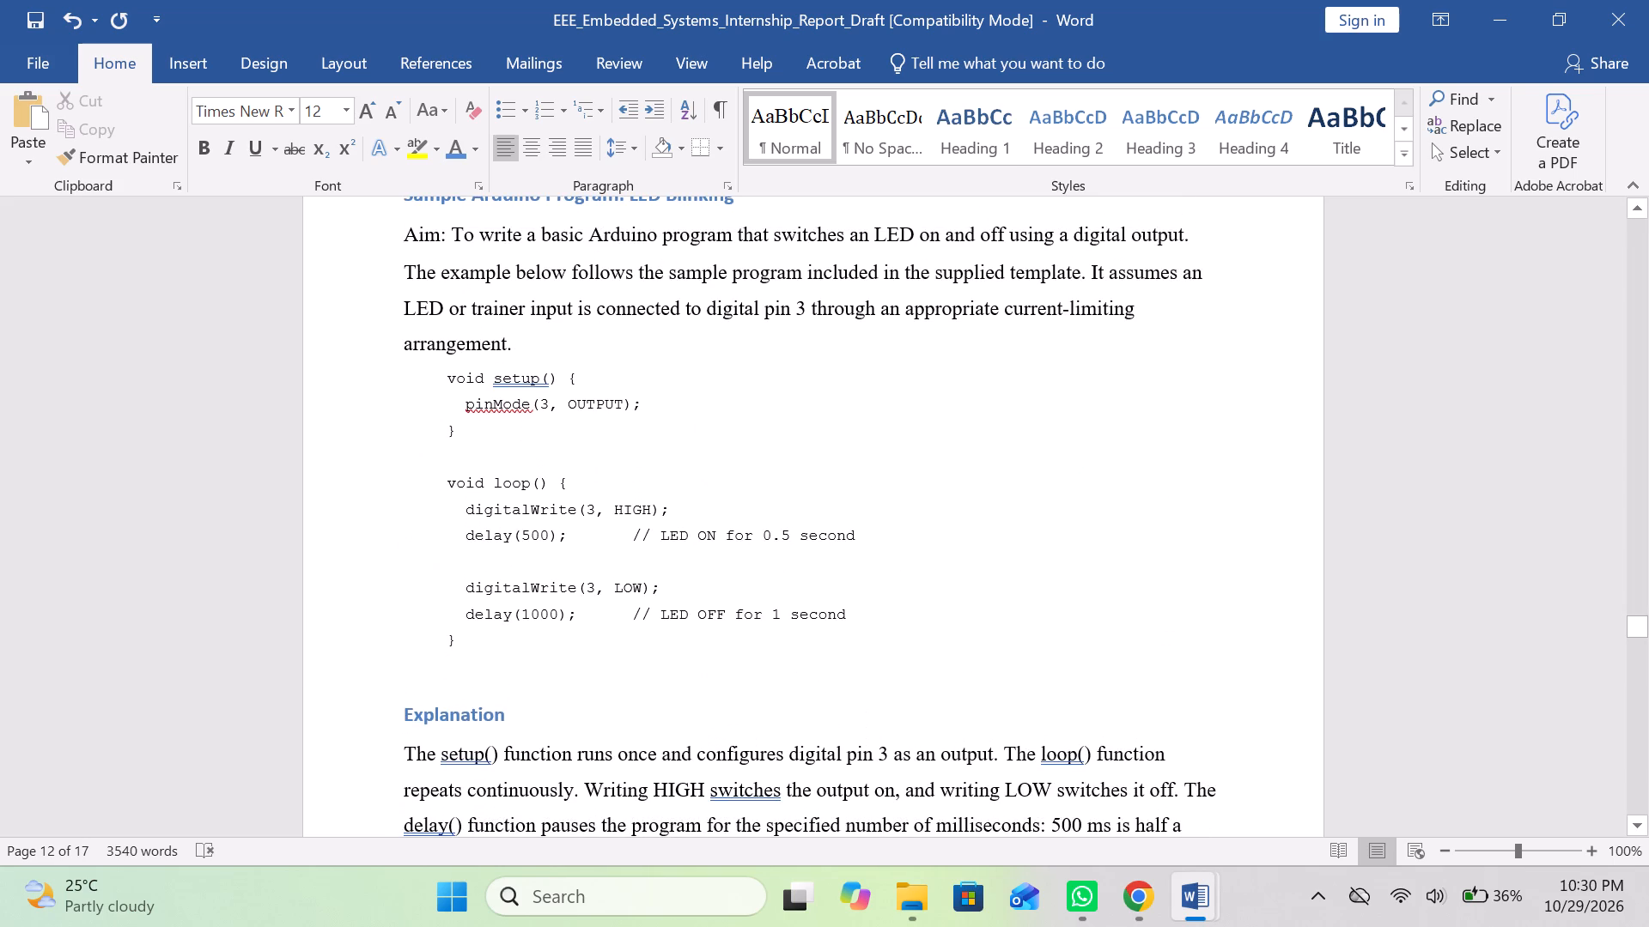
scroll(399, 831, up, 1)
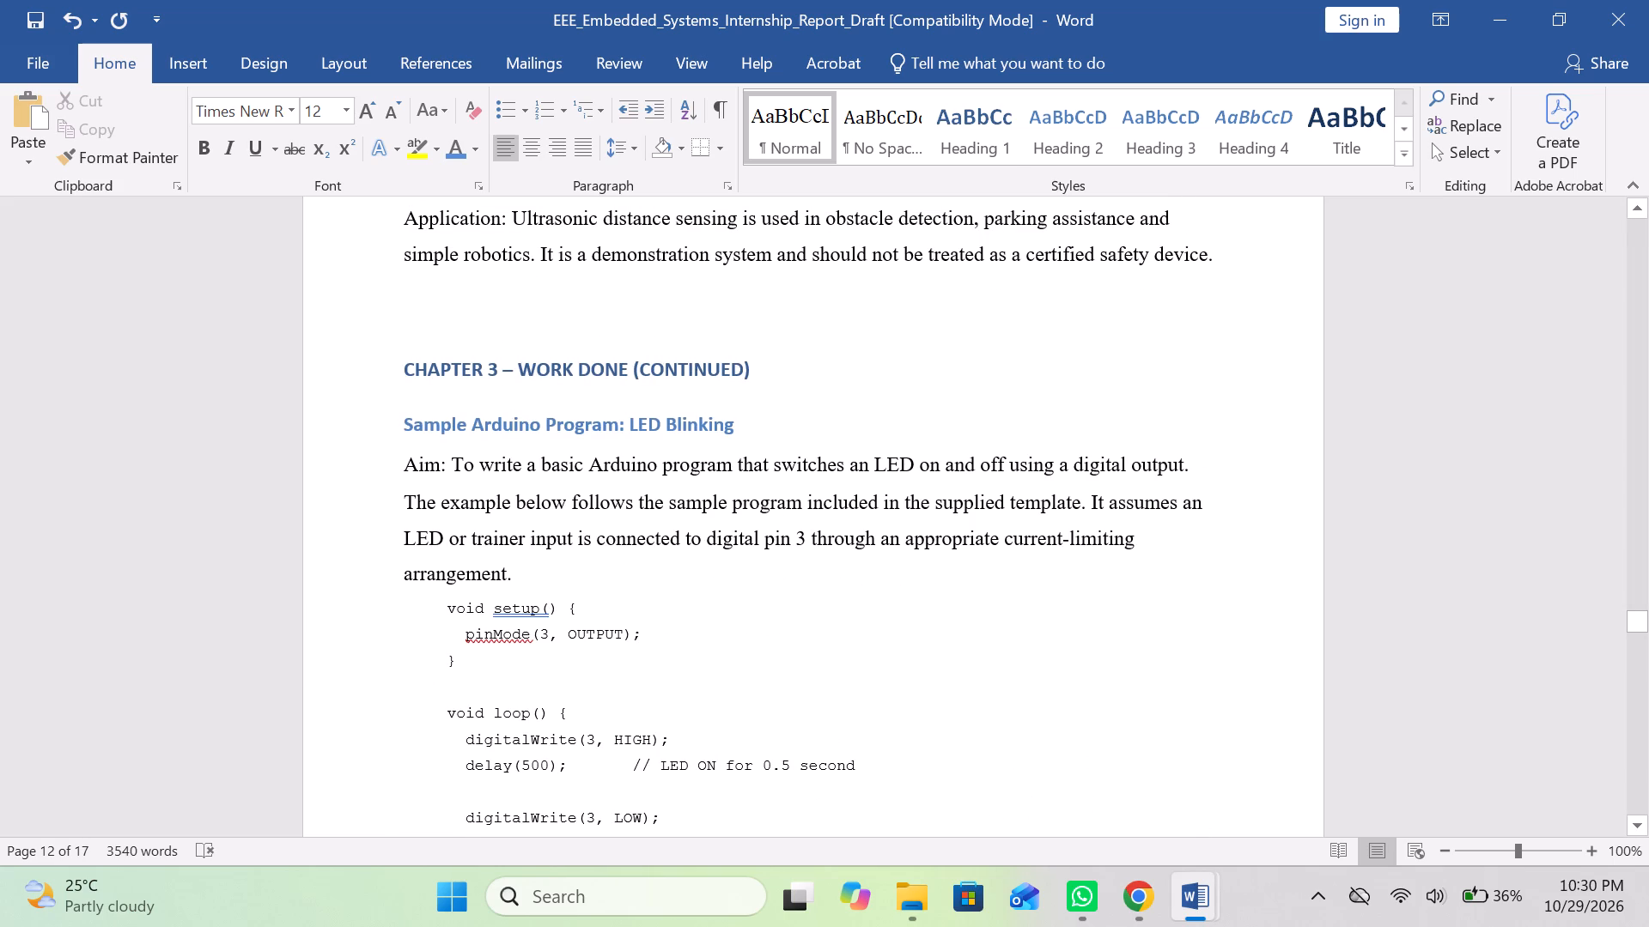
Review the remaining pages from the LED blinking program through Chapters 4 and 5 to the end of the Annexure.
scroll(633, 560, down, 3)
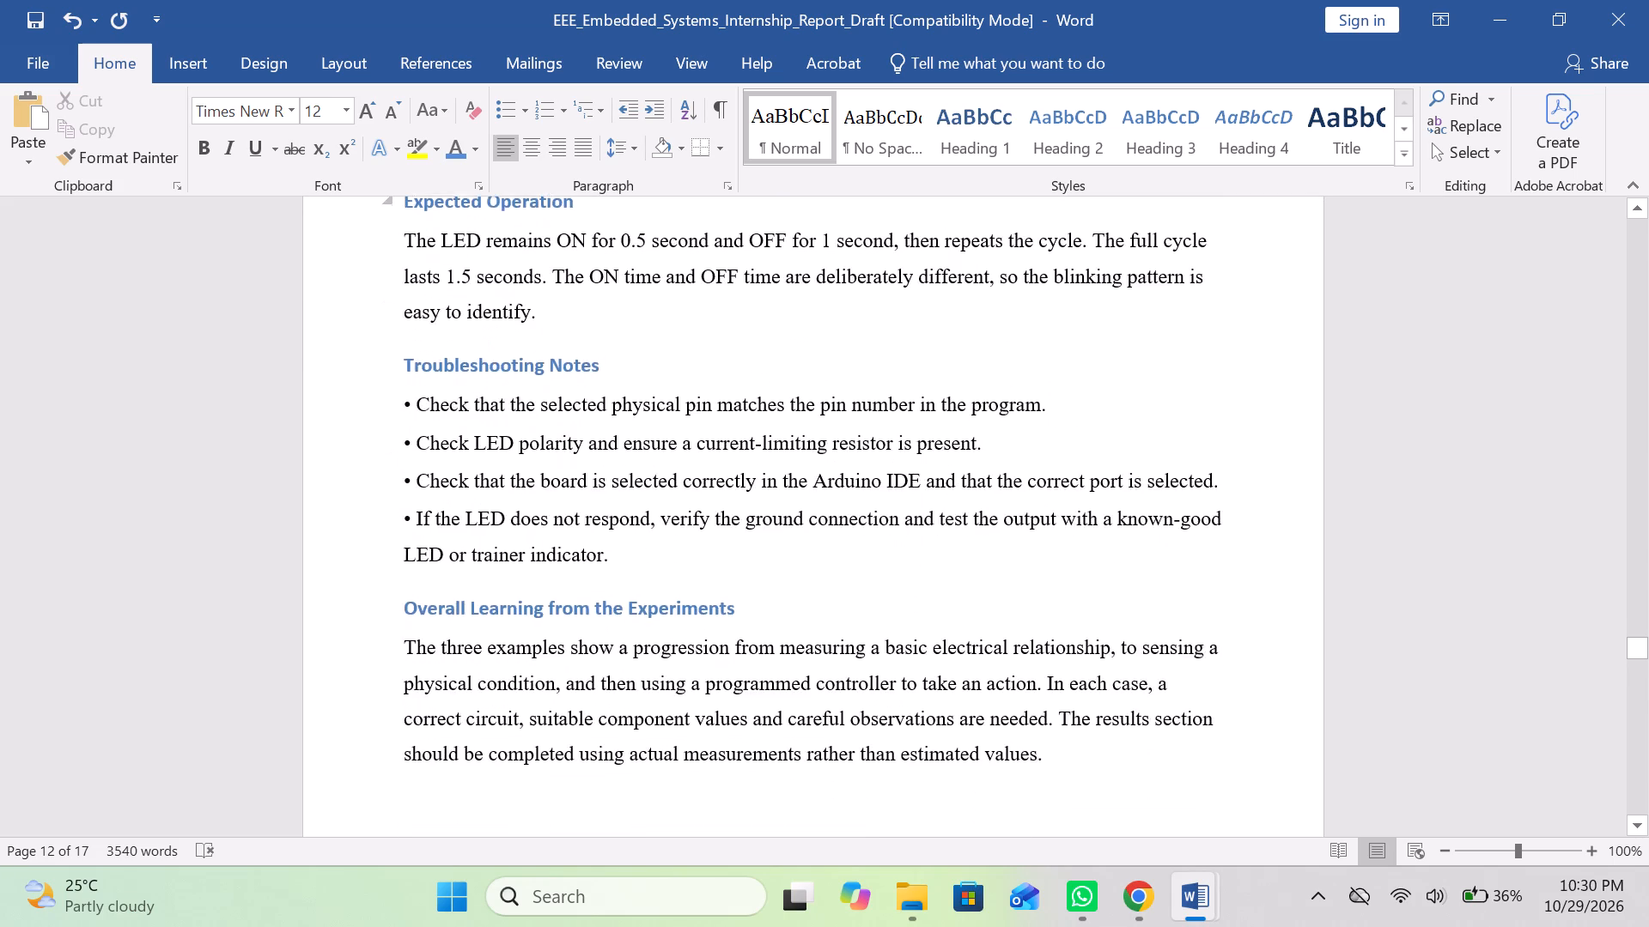
scroll(633, 560, down, 3)
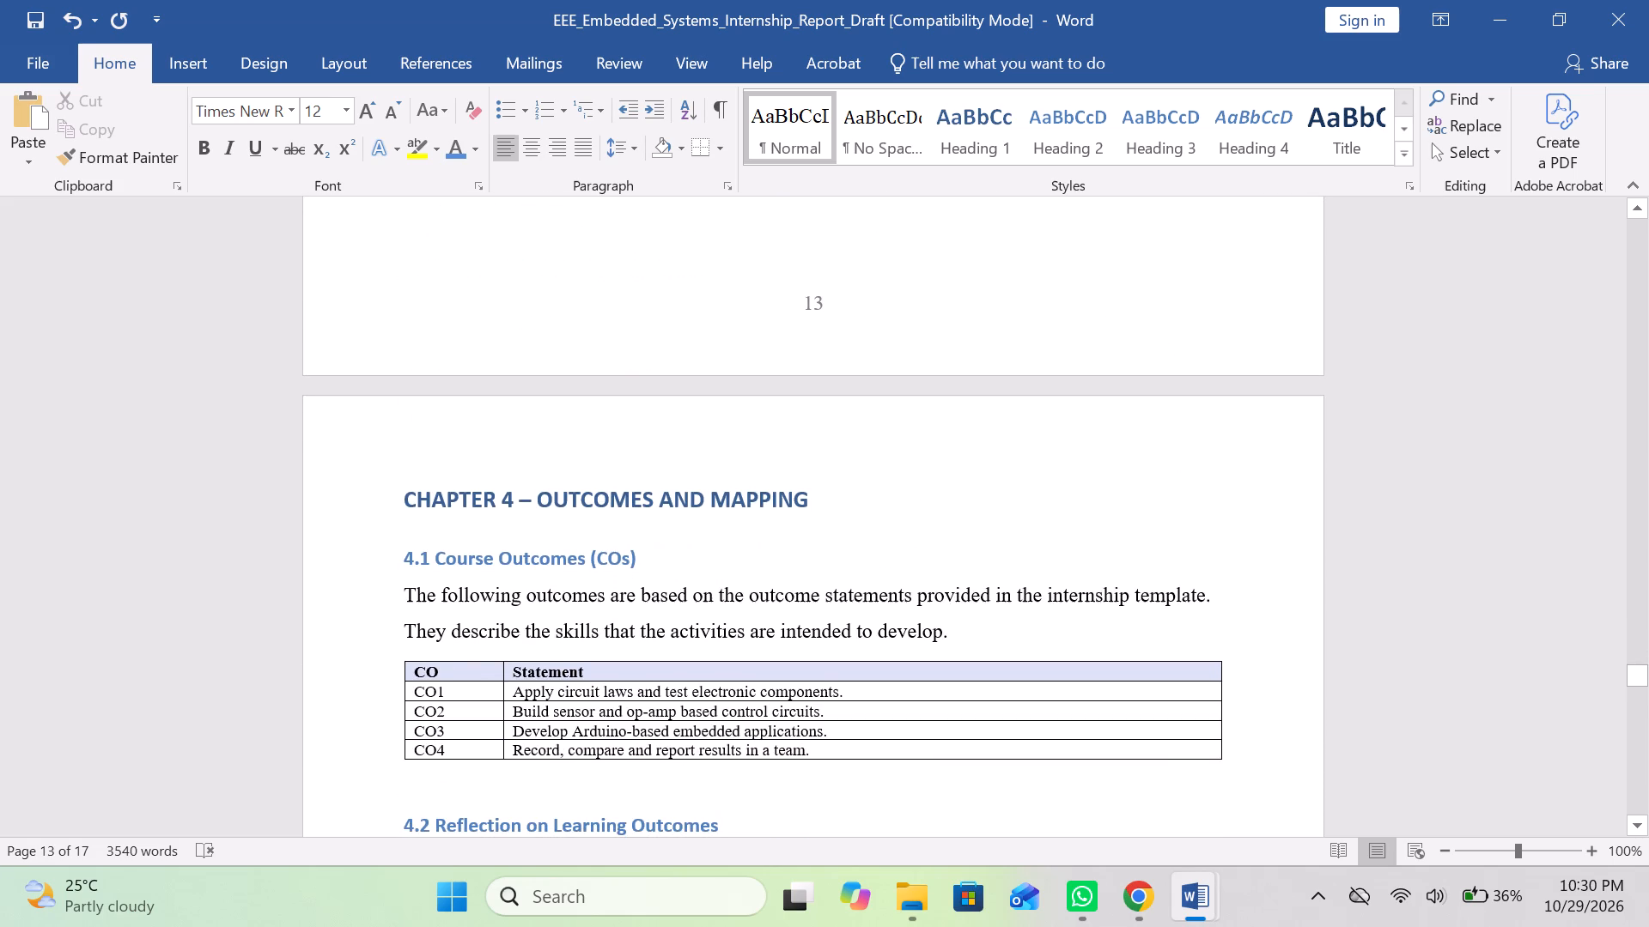
scroll(809, 455, down, 1)
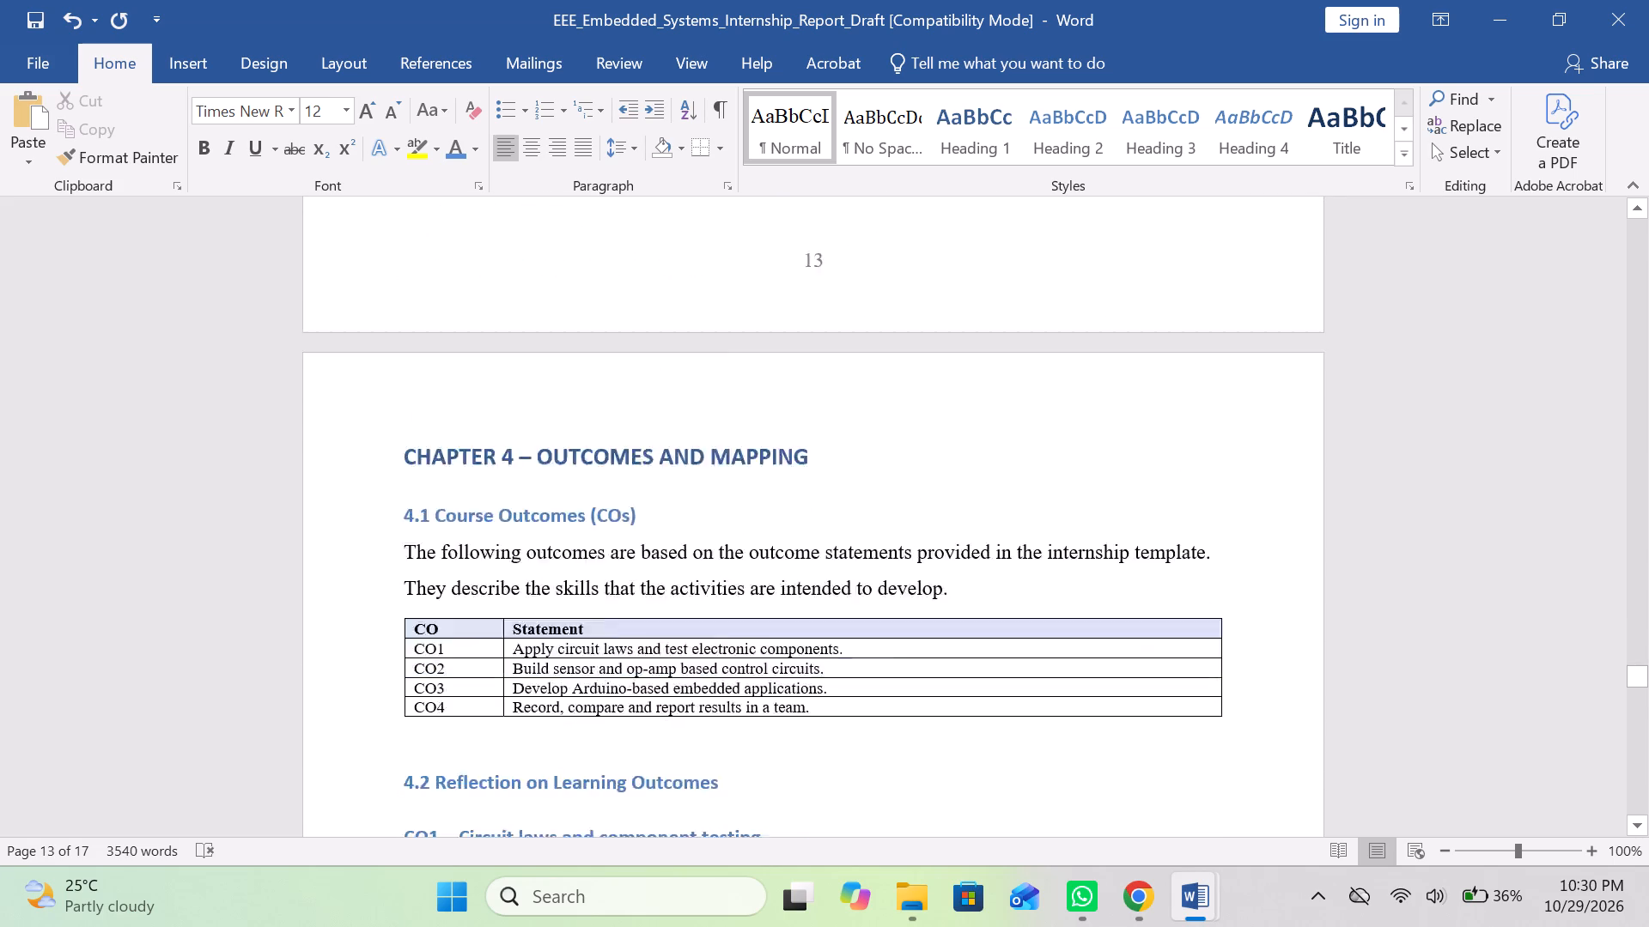
scroll(809, 455, down, 5)
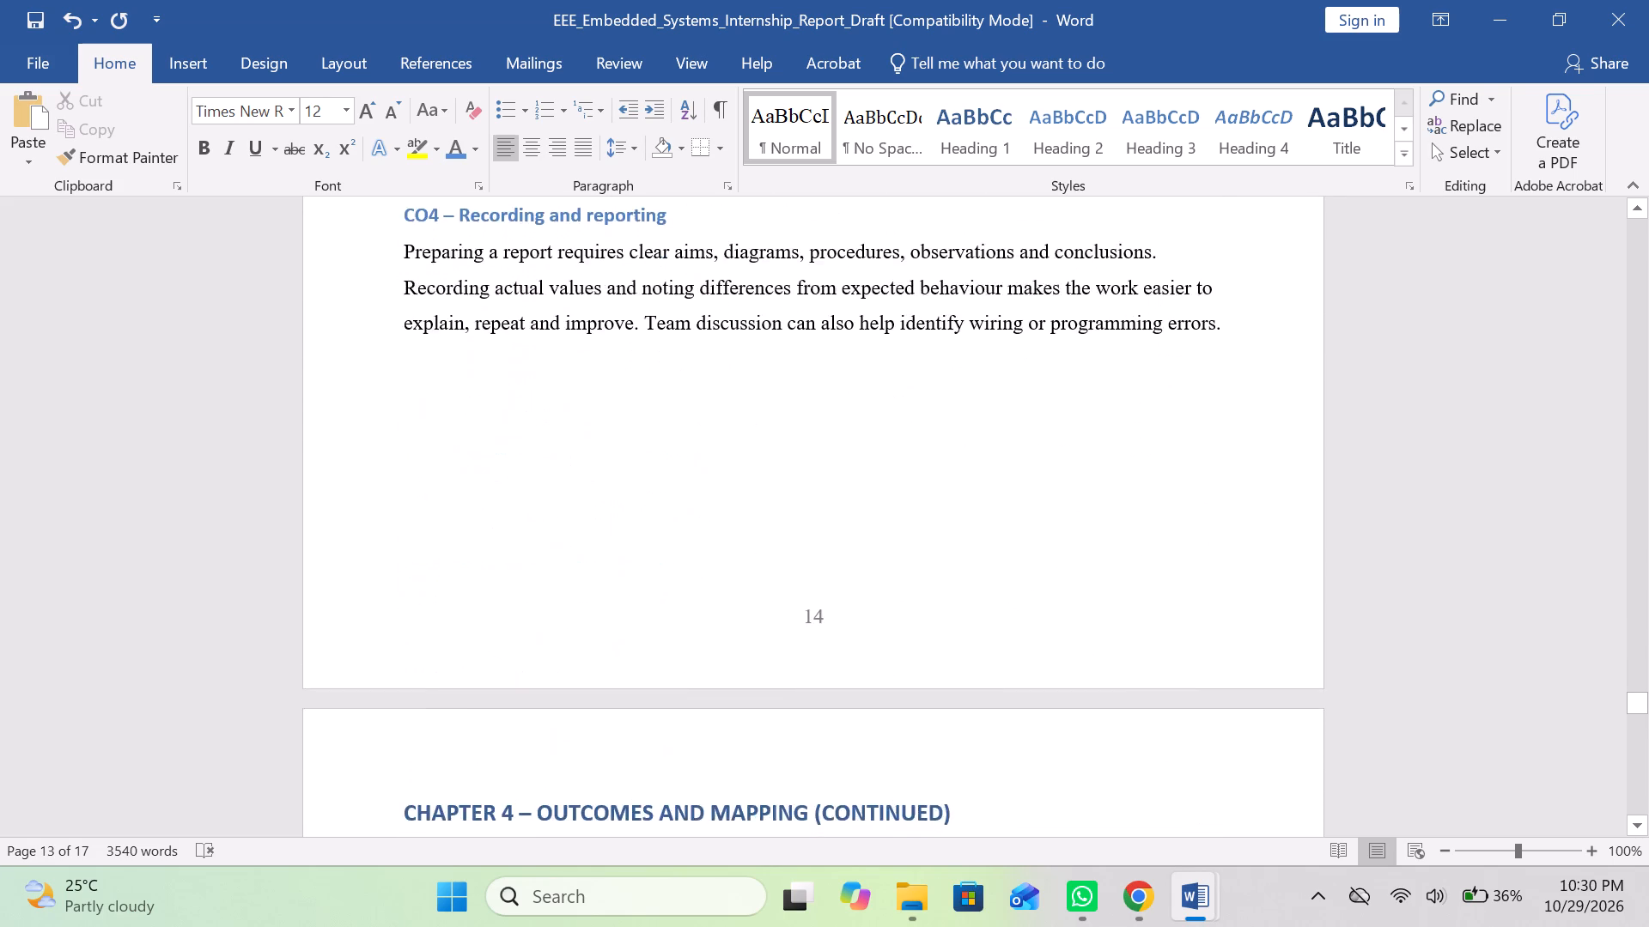
scroll(809, 455, down, 4)
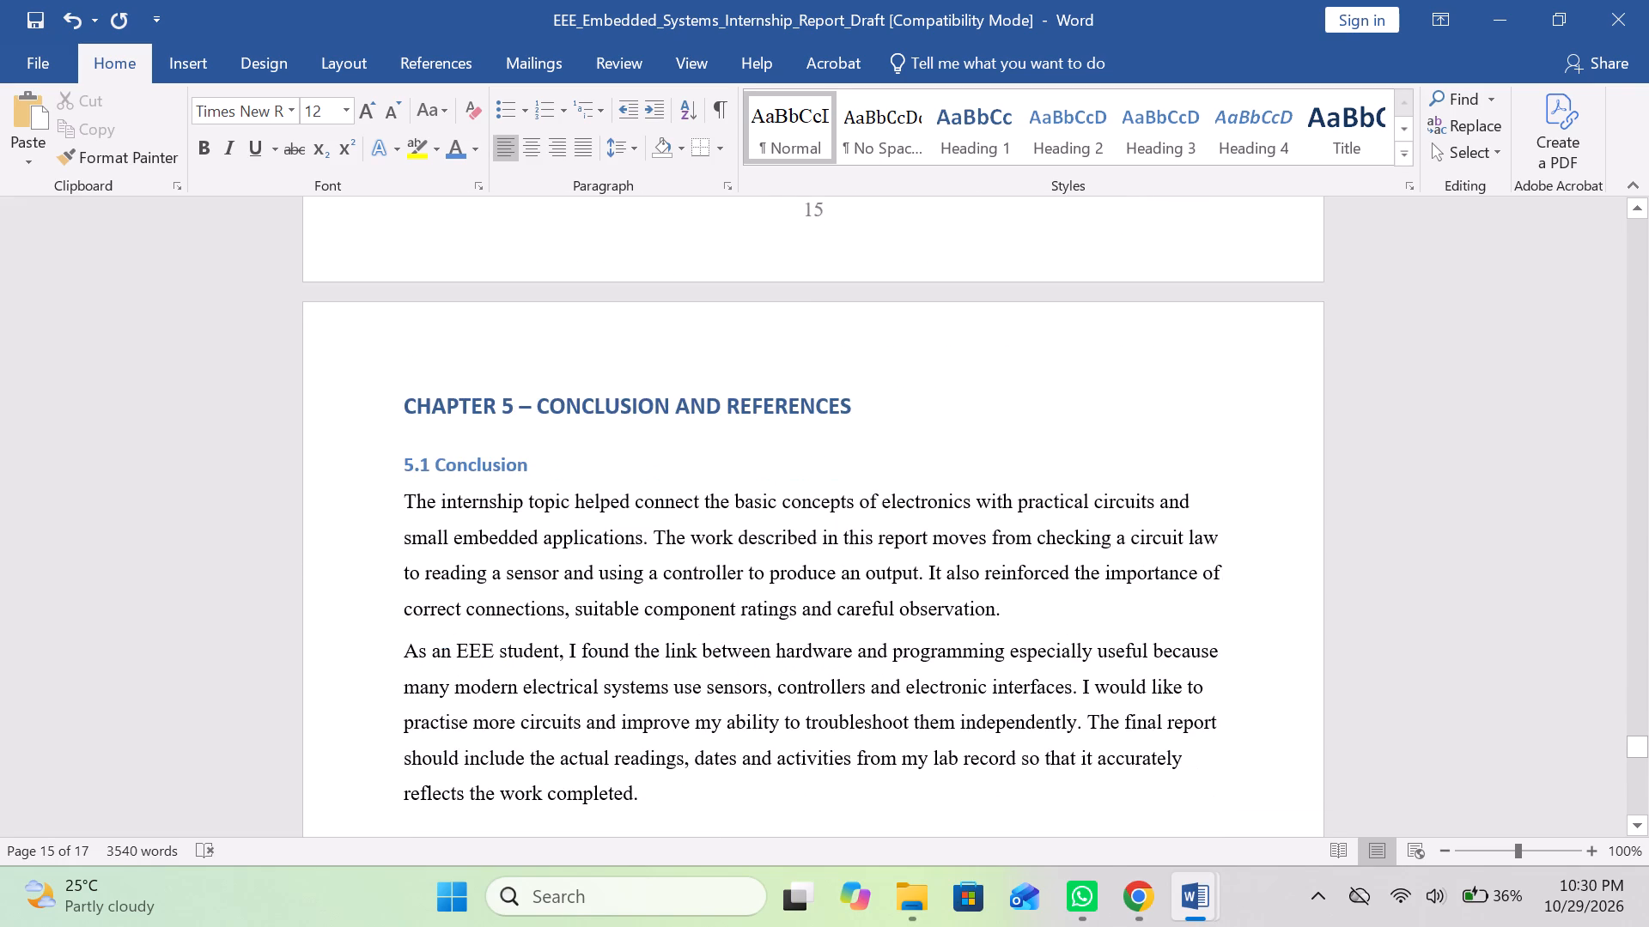
scroll(809, 455, down, 3)
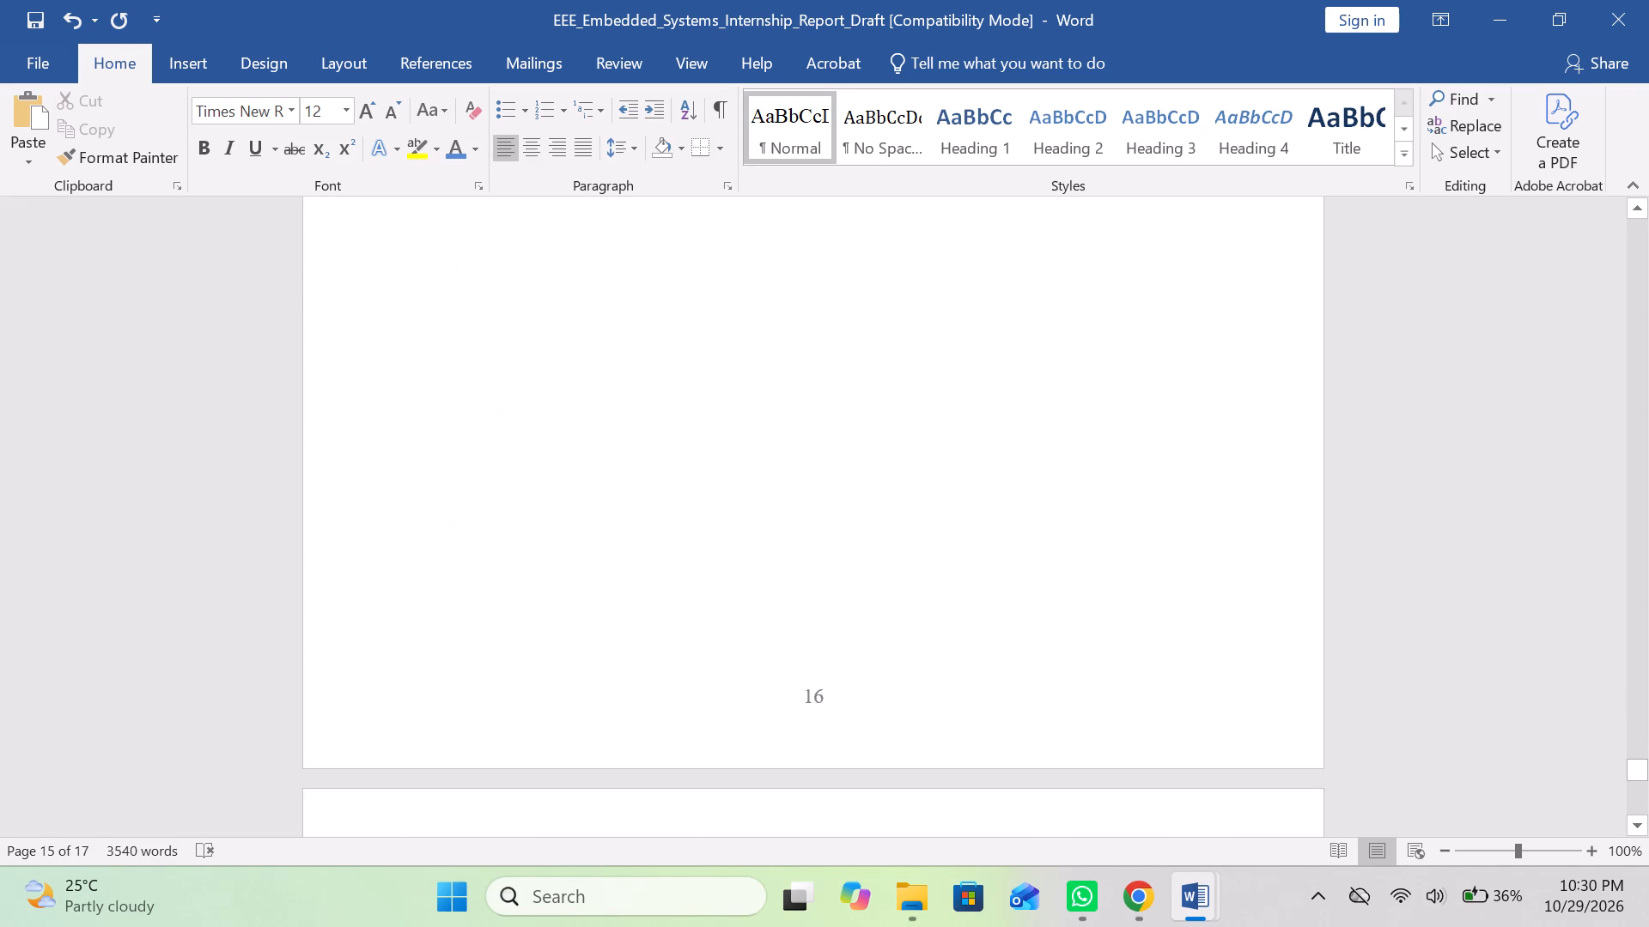
scroll(809, 455, down, 3)
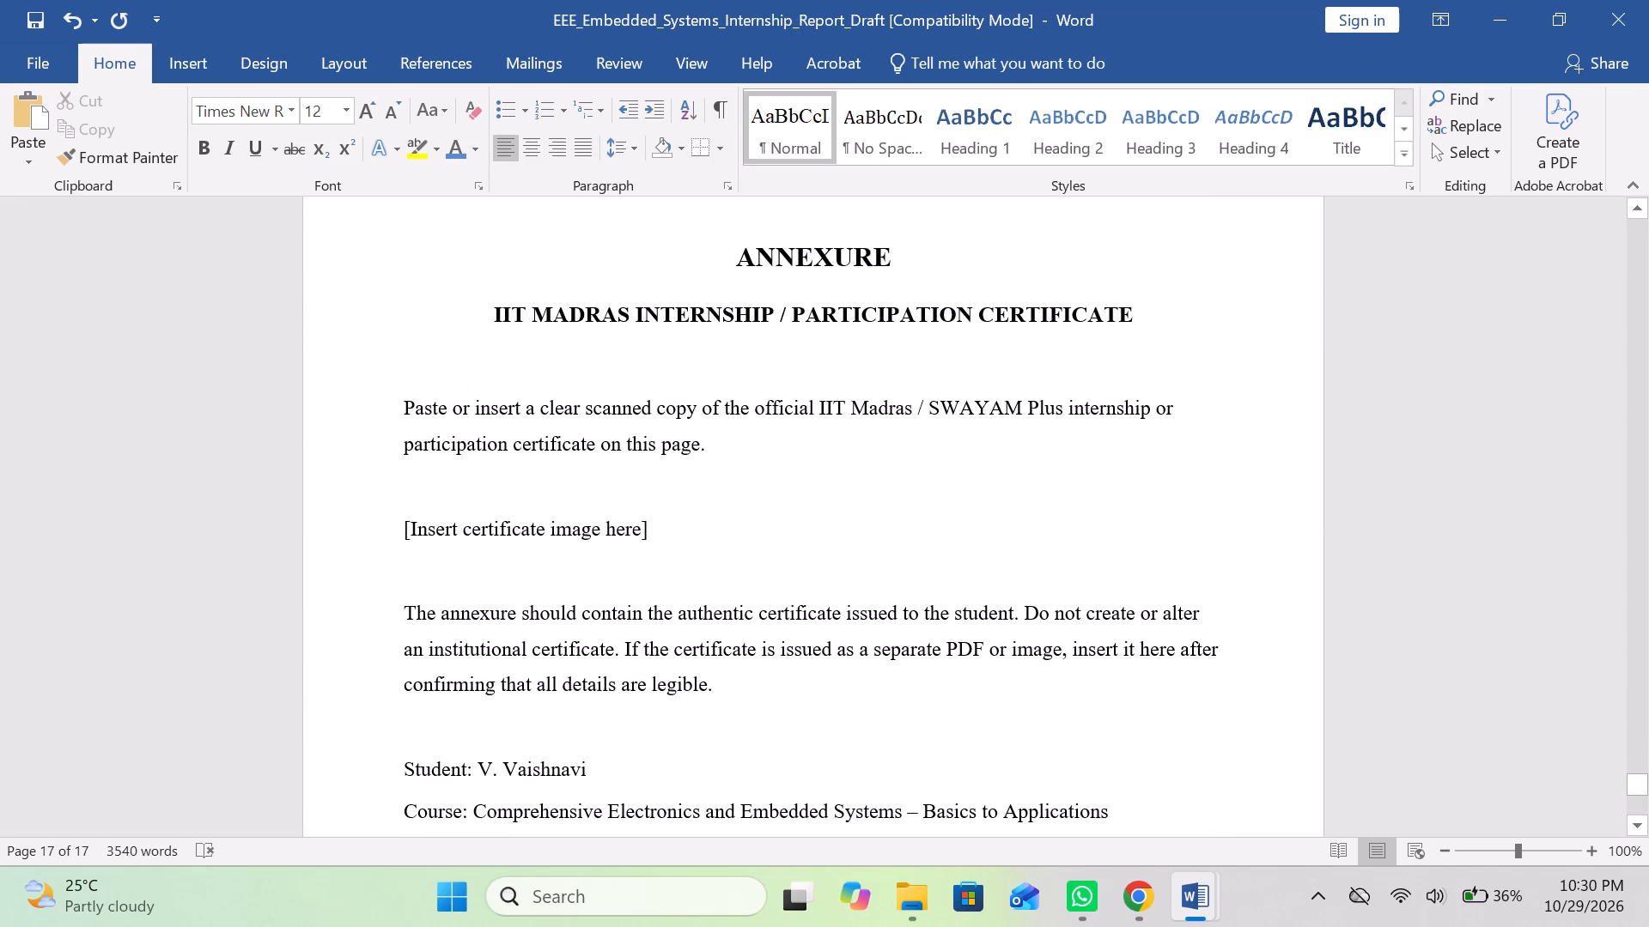
scroll(809, 455, down, 1)
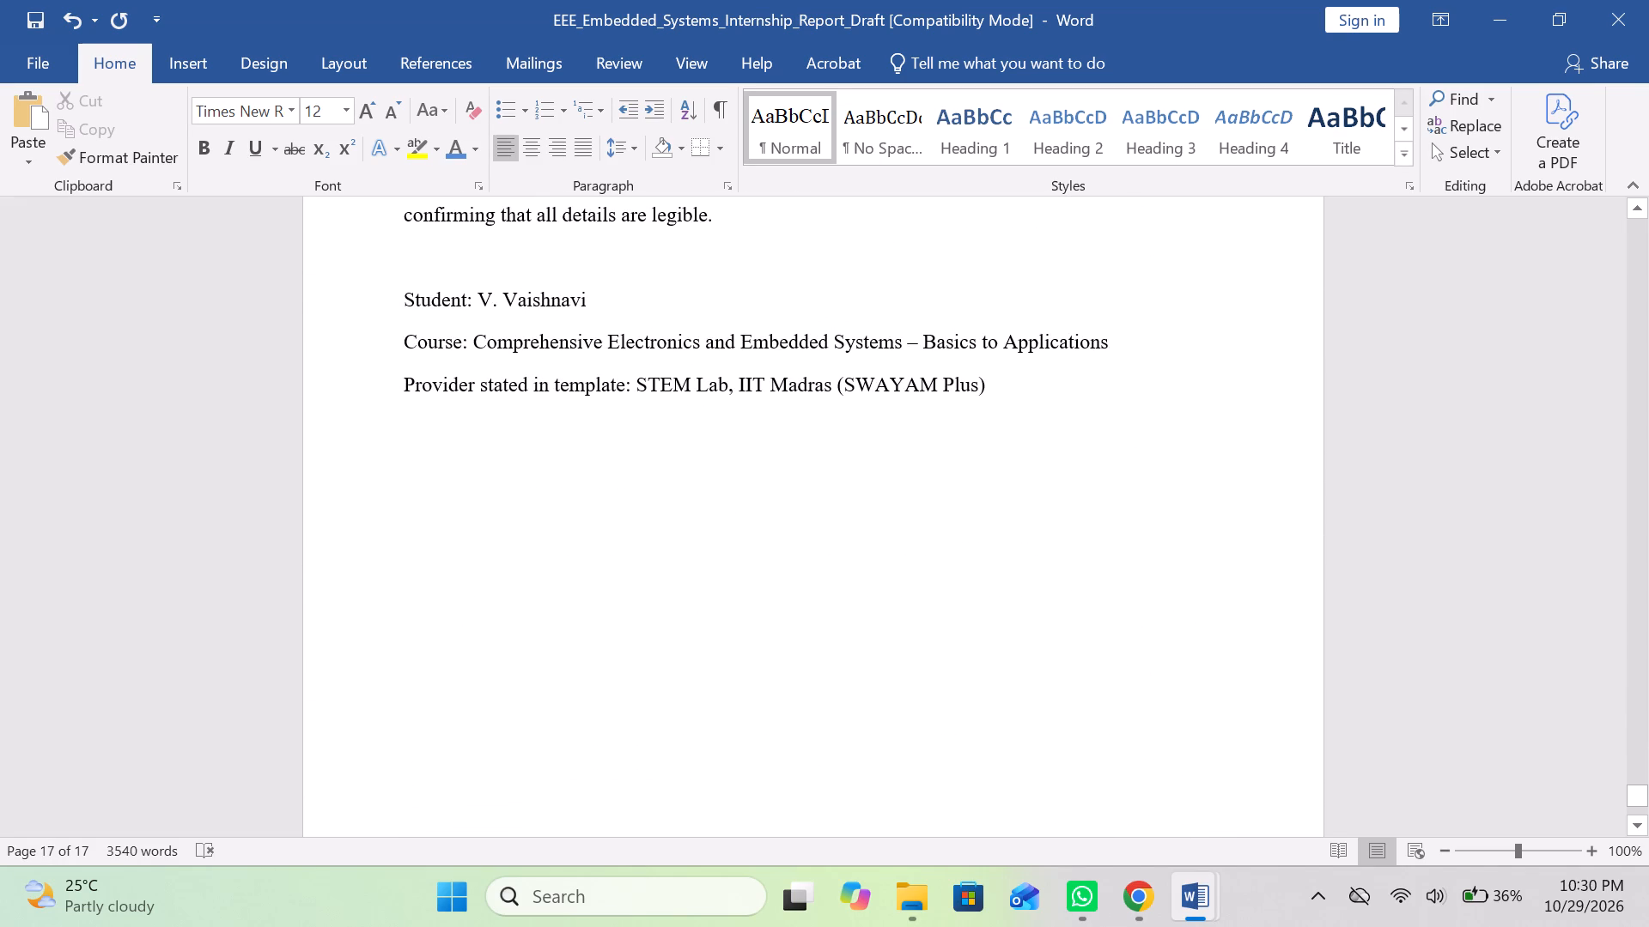
Review the report backwards from the Annexure through Chapters 5 and 4 to Experiment 2's Procedure in Chapter 3.
scroll(809, 455, up, 2)
scroll(809, 455, down, 1)
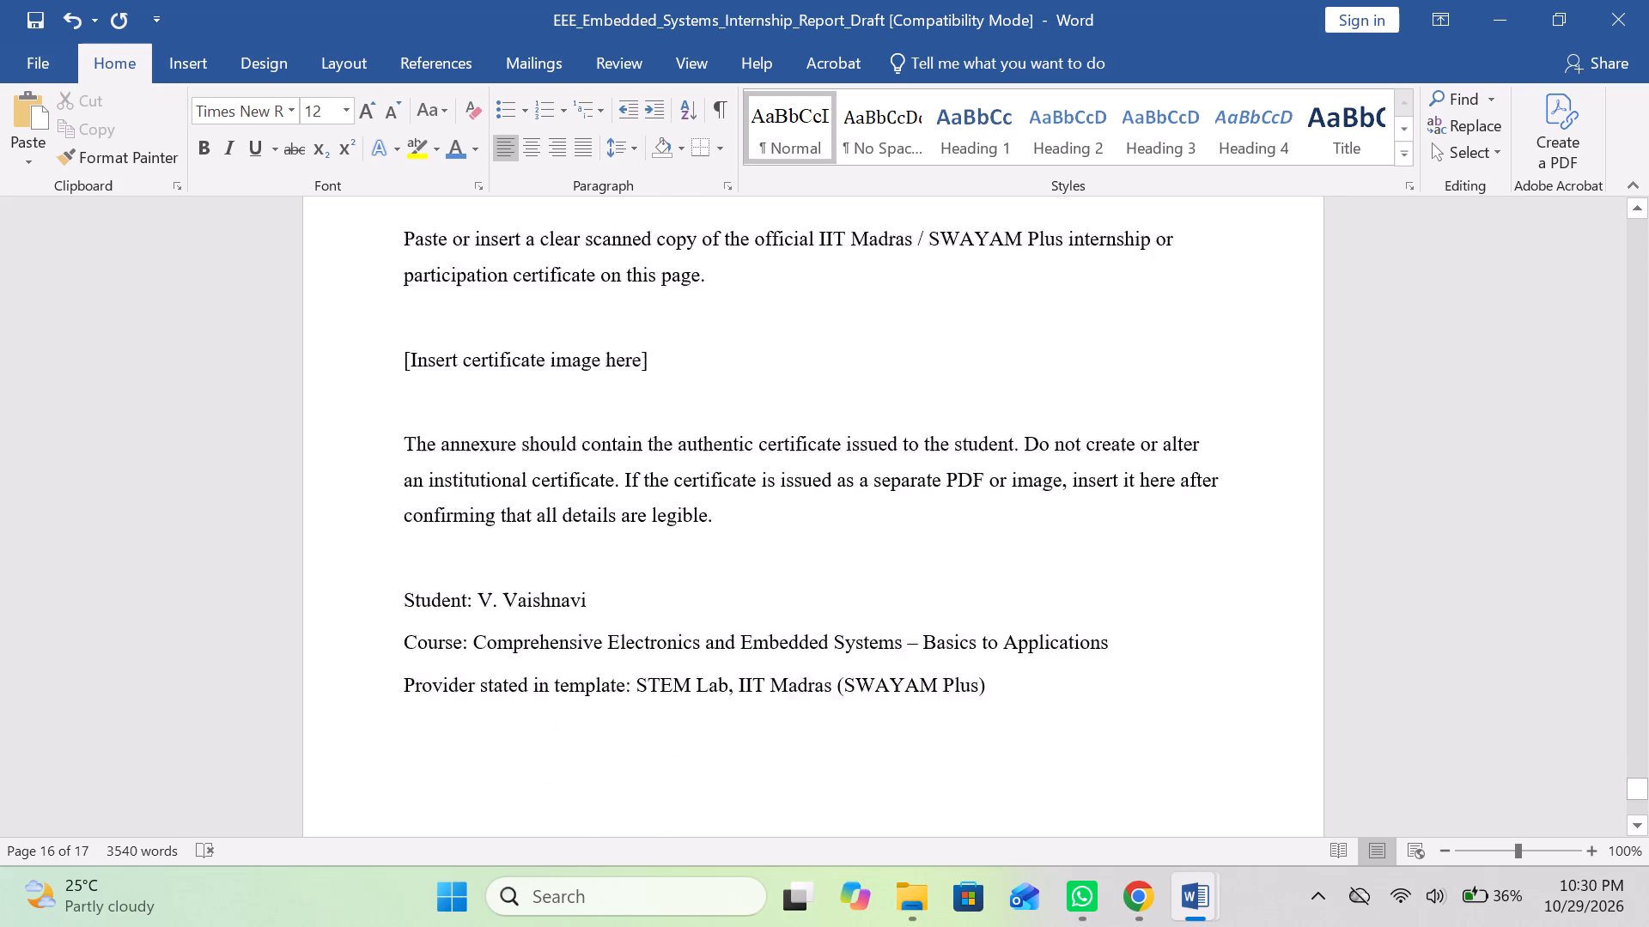
scroll(809, 455, down, 1)
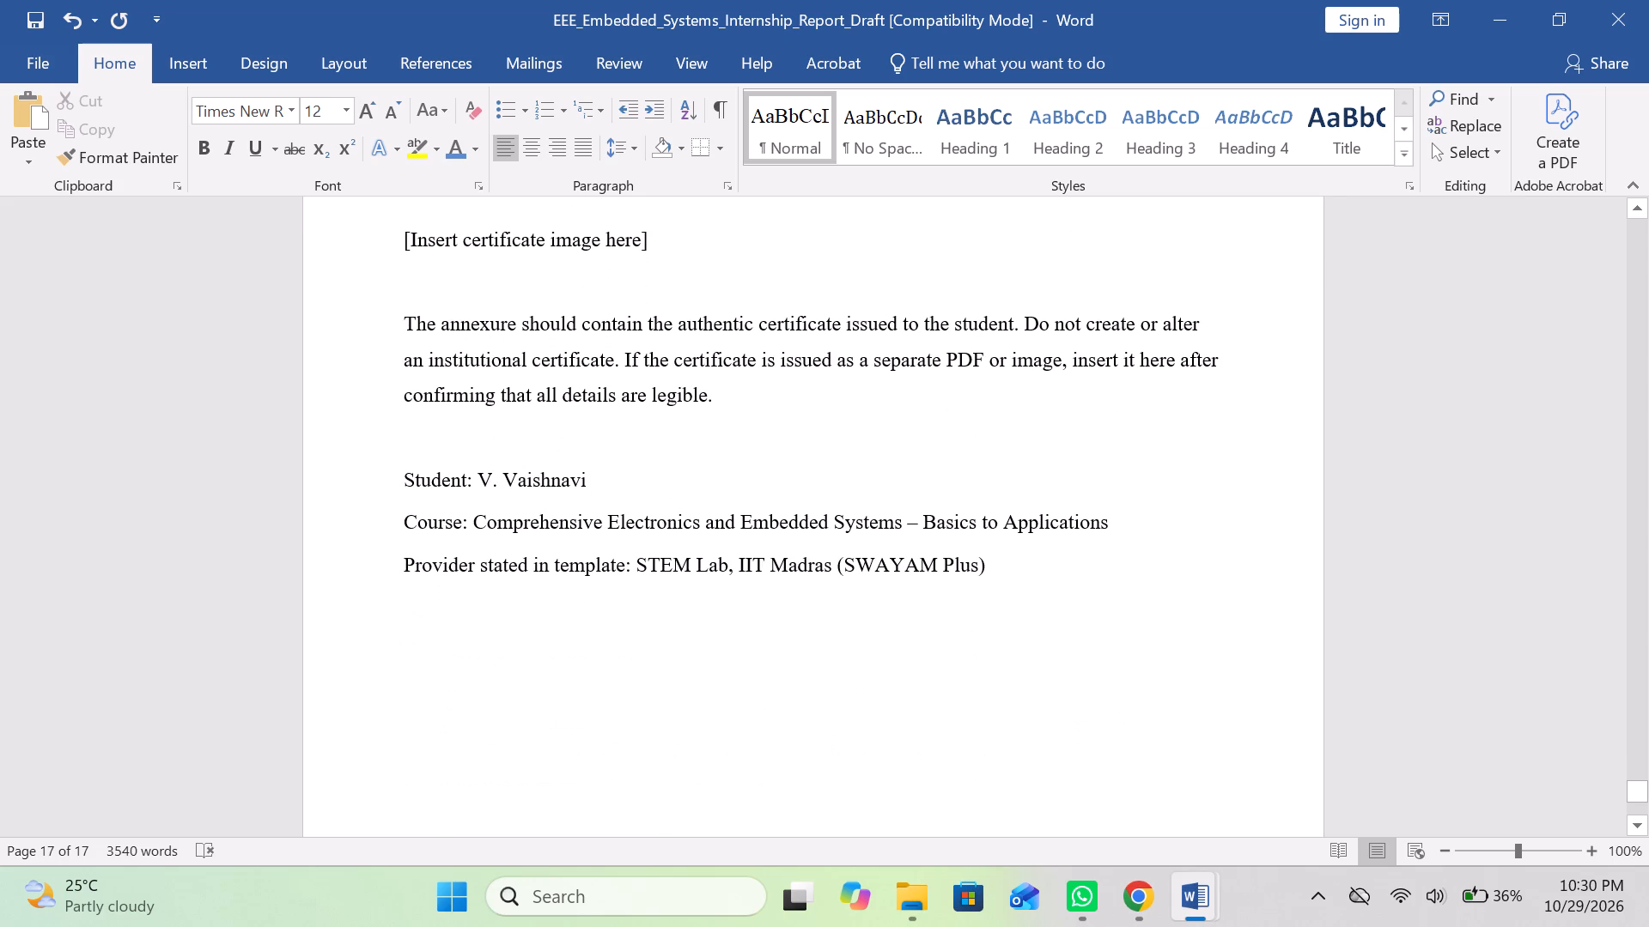
scroll(809, 455, up, 2)
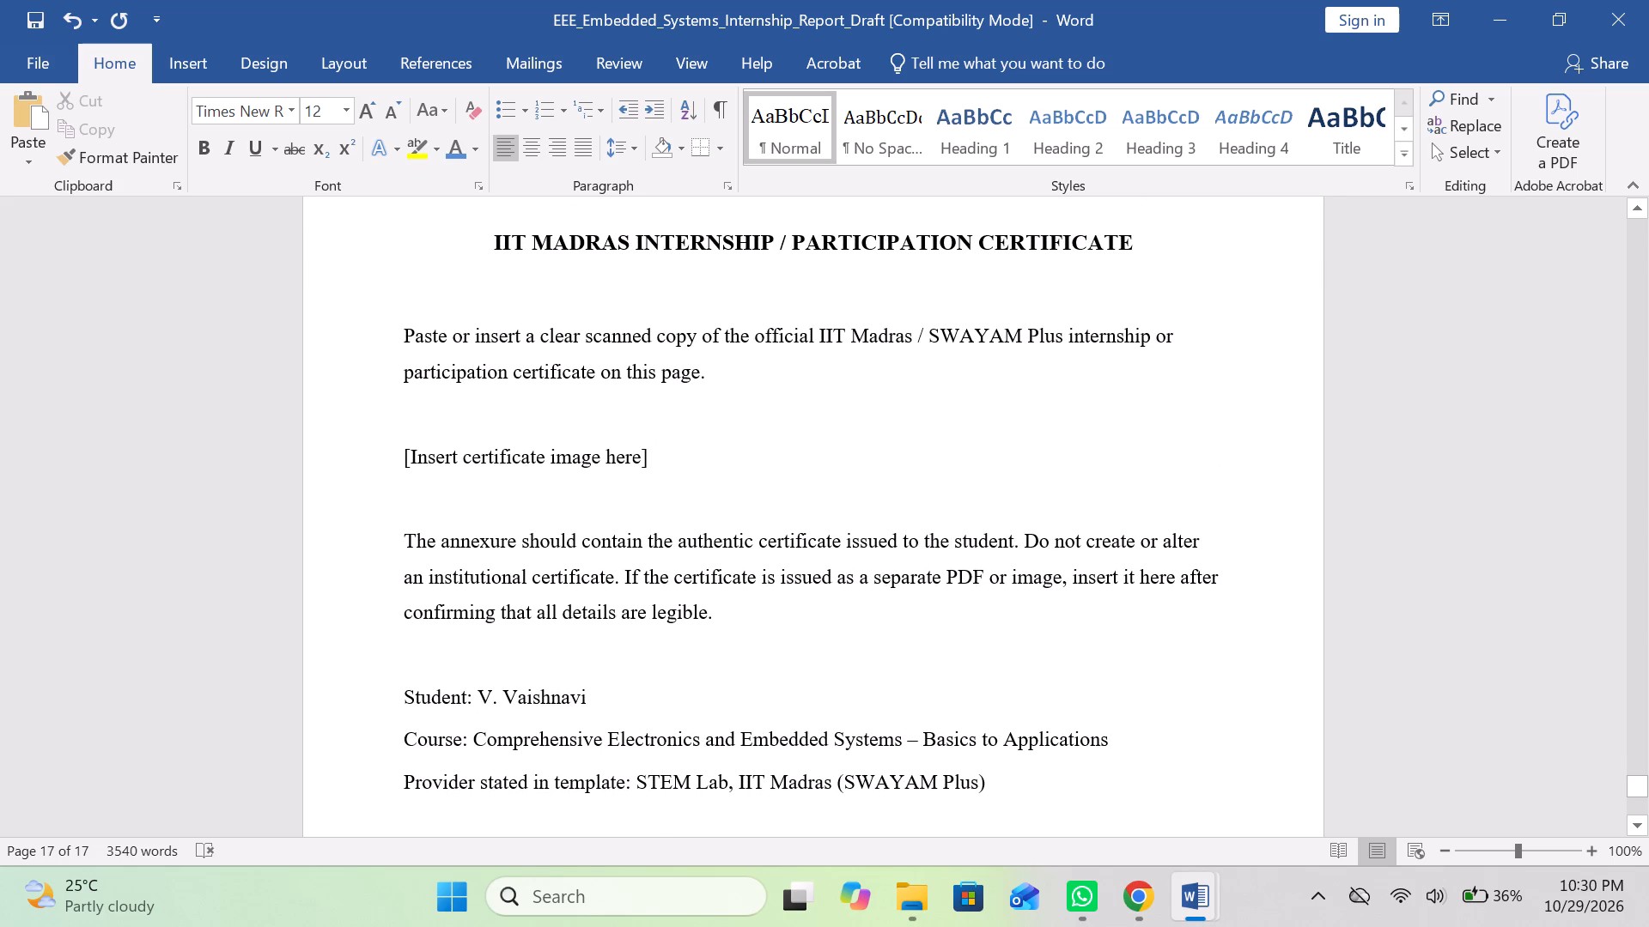
scroll(809, 455, up, 1)
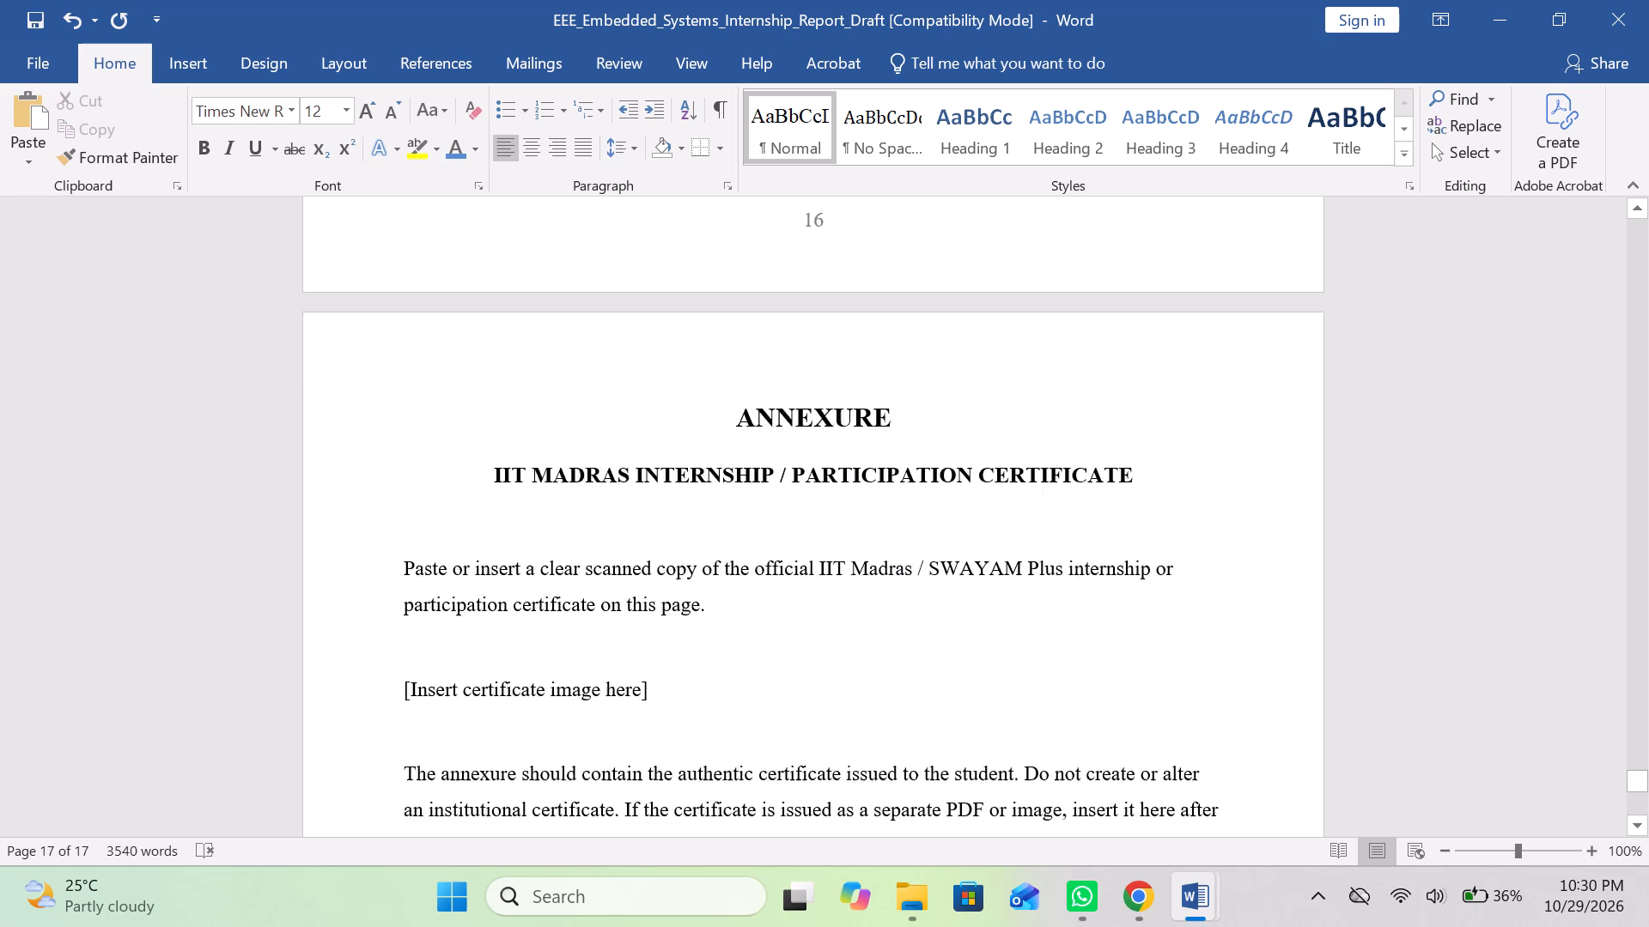
scroll(809, 455, up, 4)
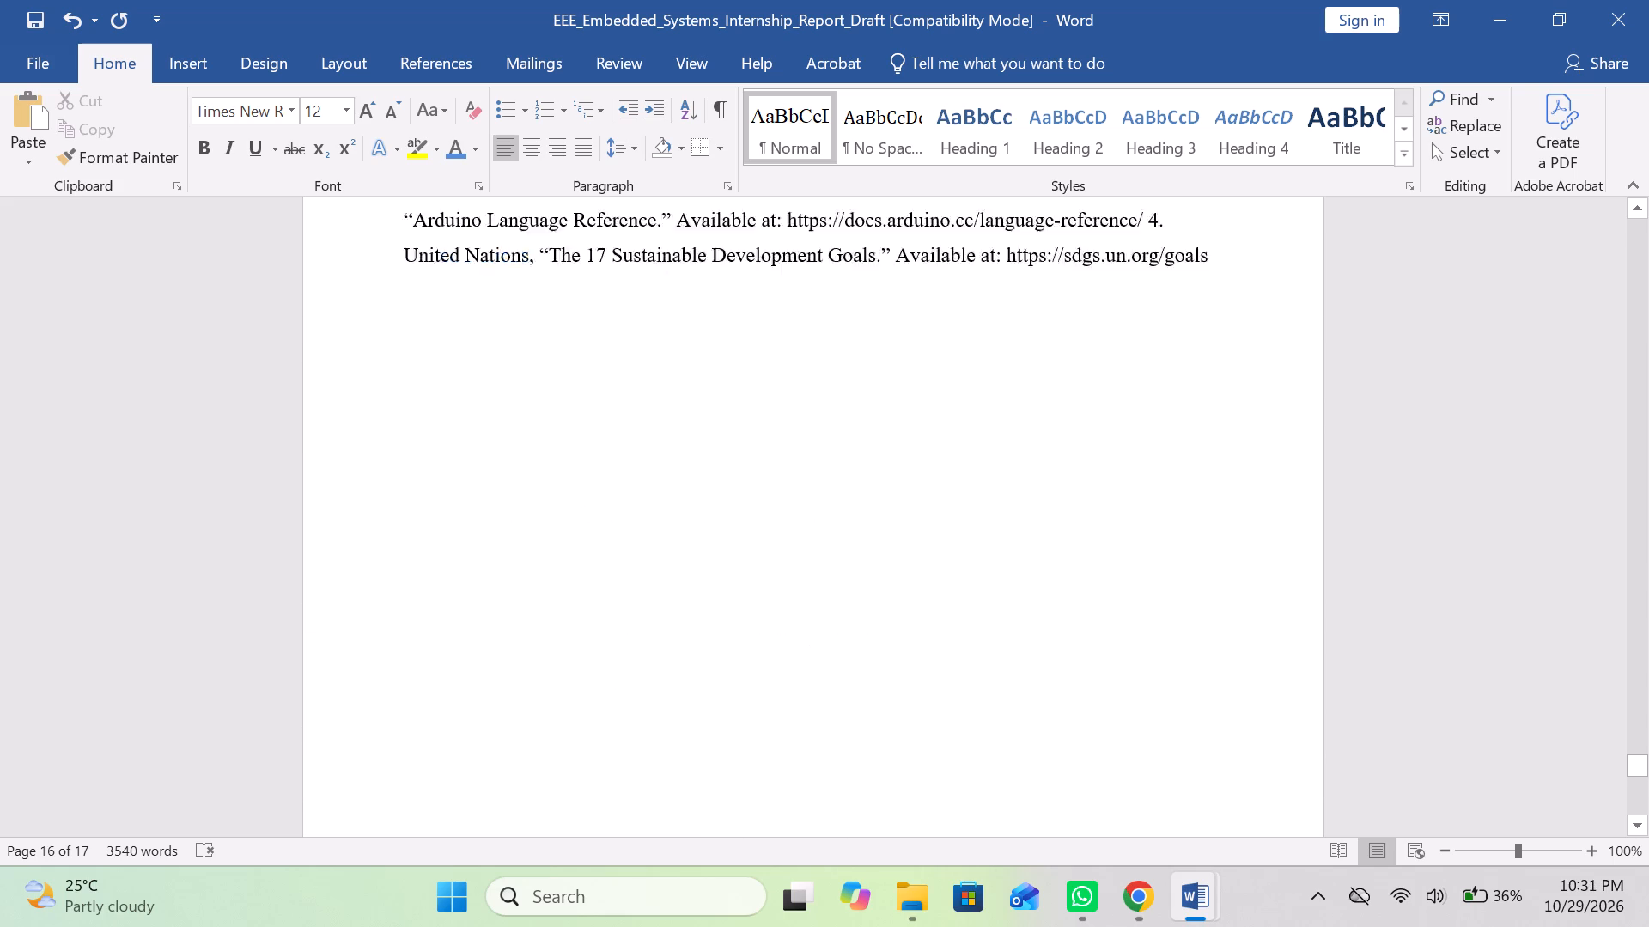
scroll(809, 455, up, 1)
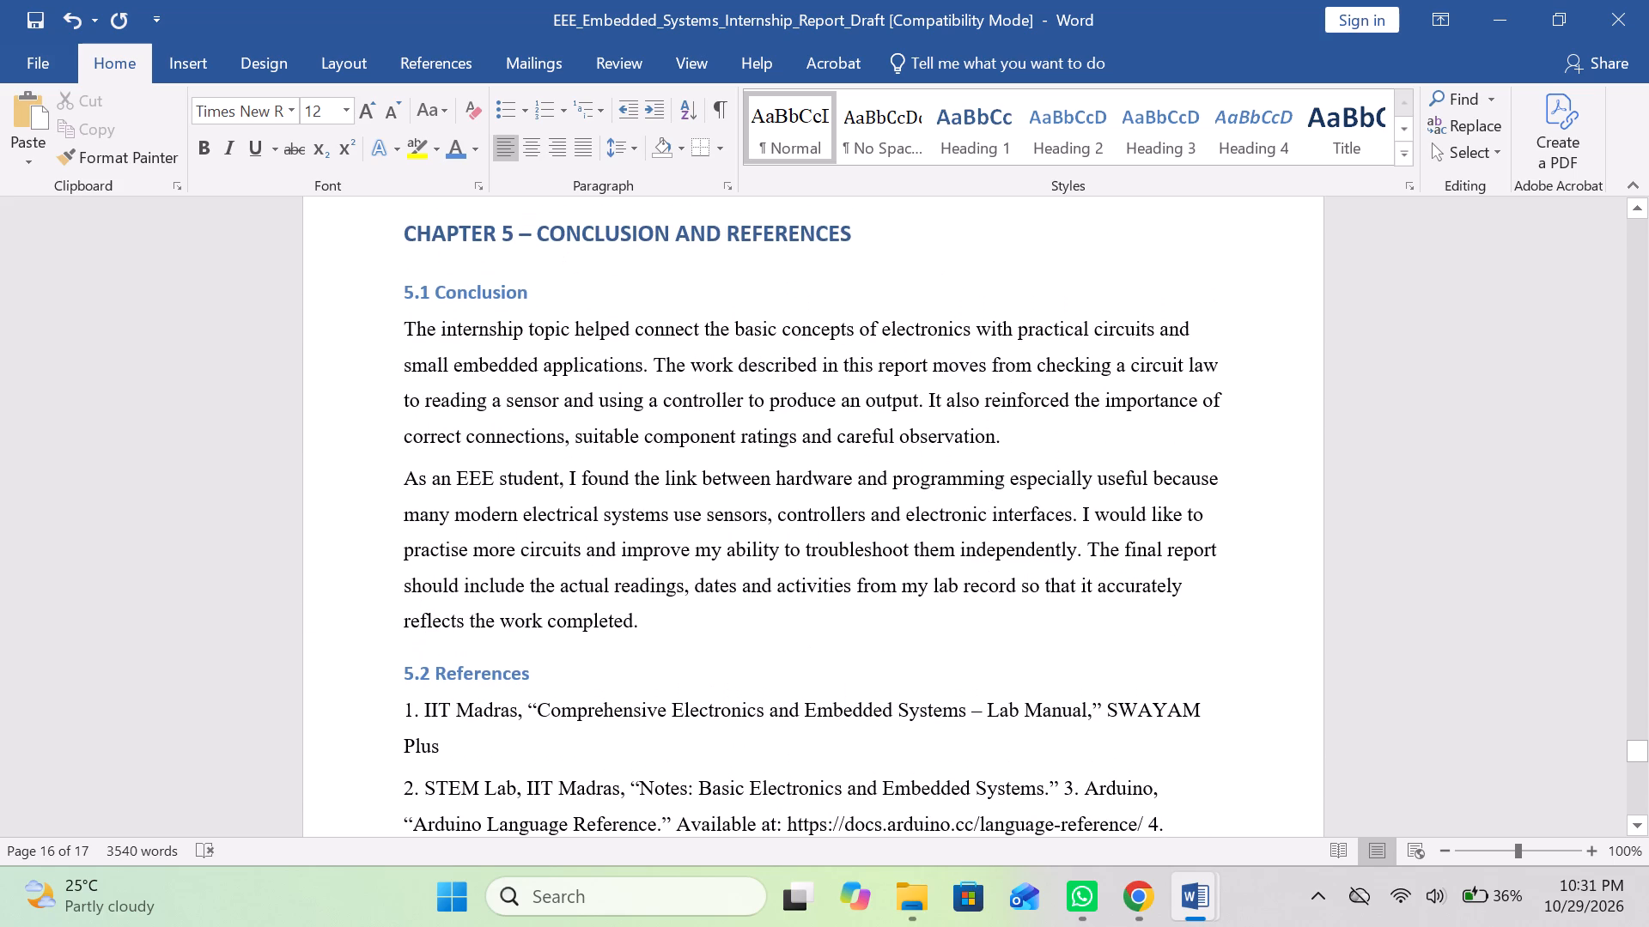
scroll(809, 455, up, 1)
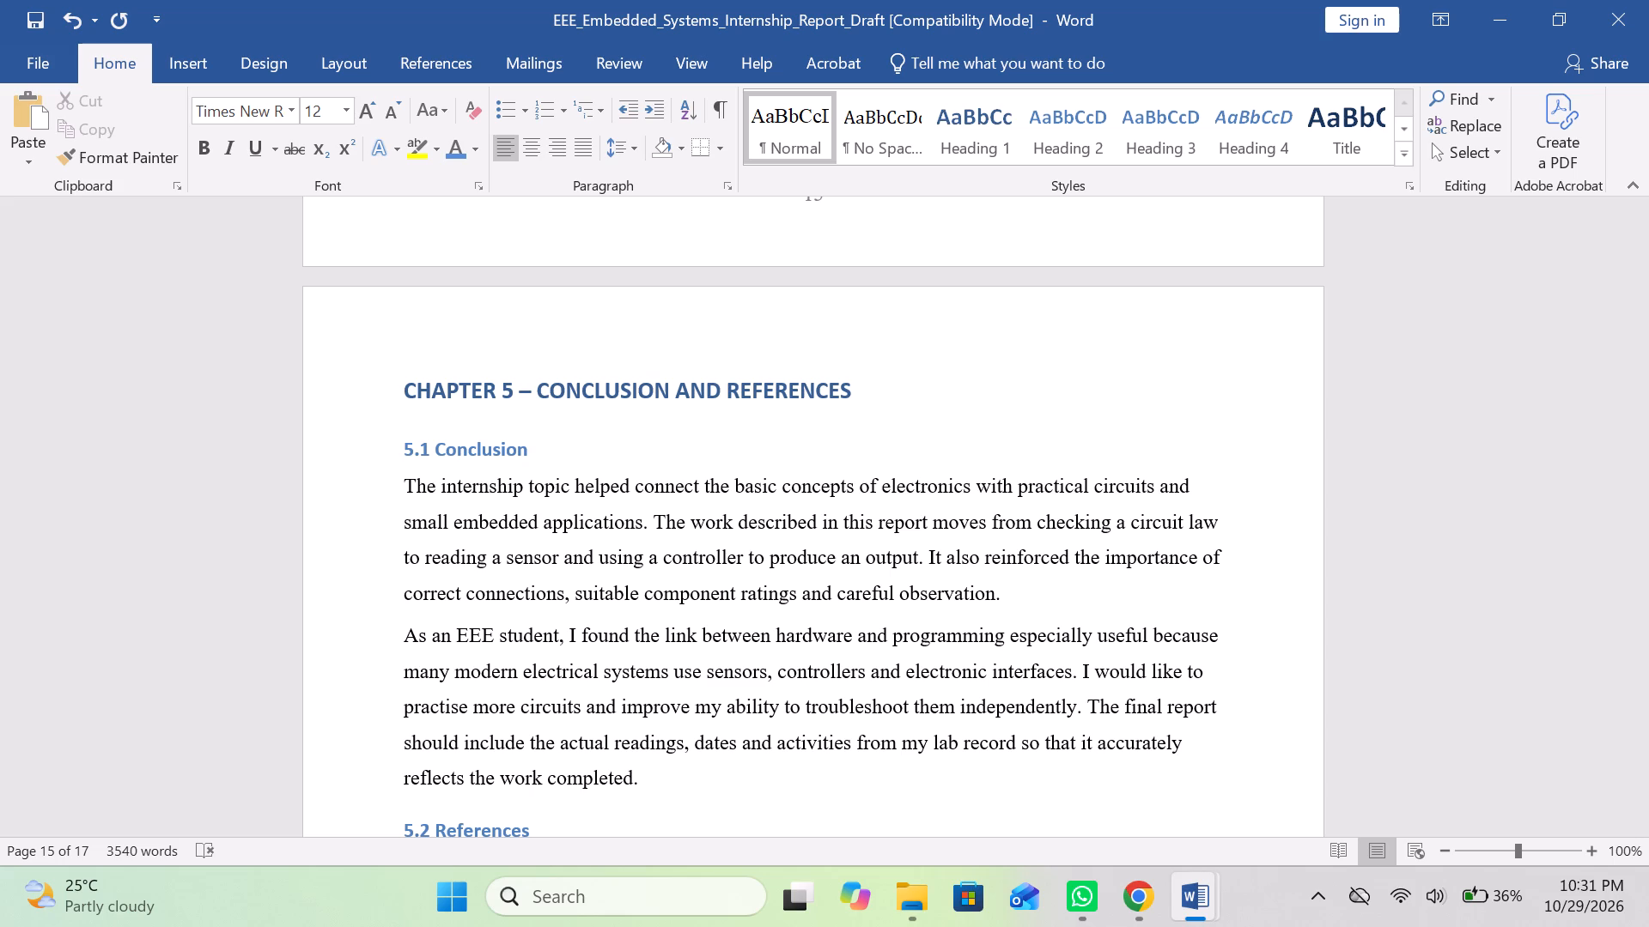
scroll(809, 455, up, 3)
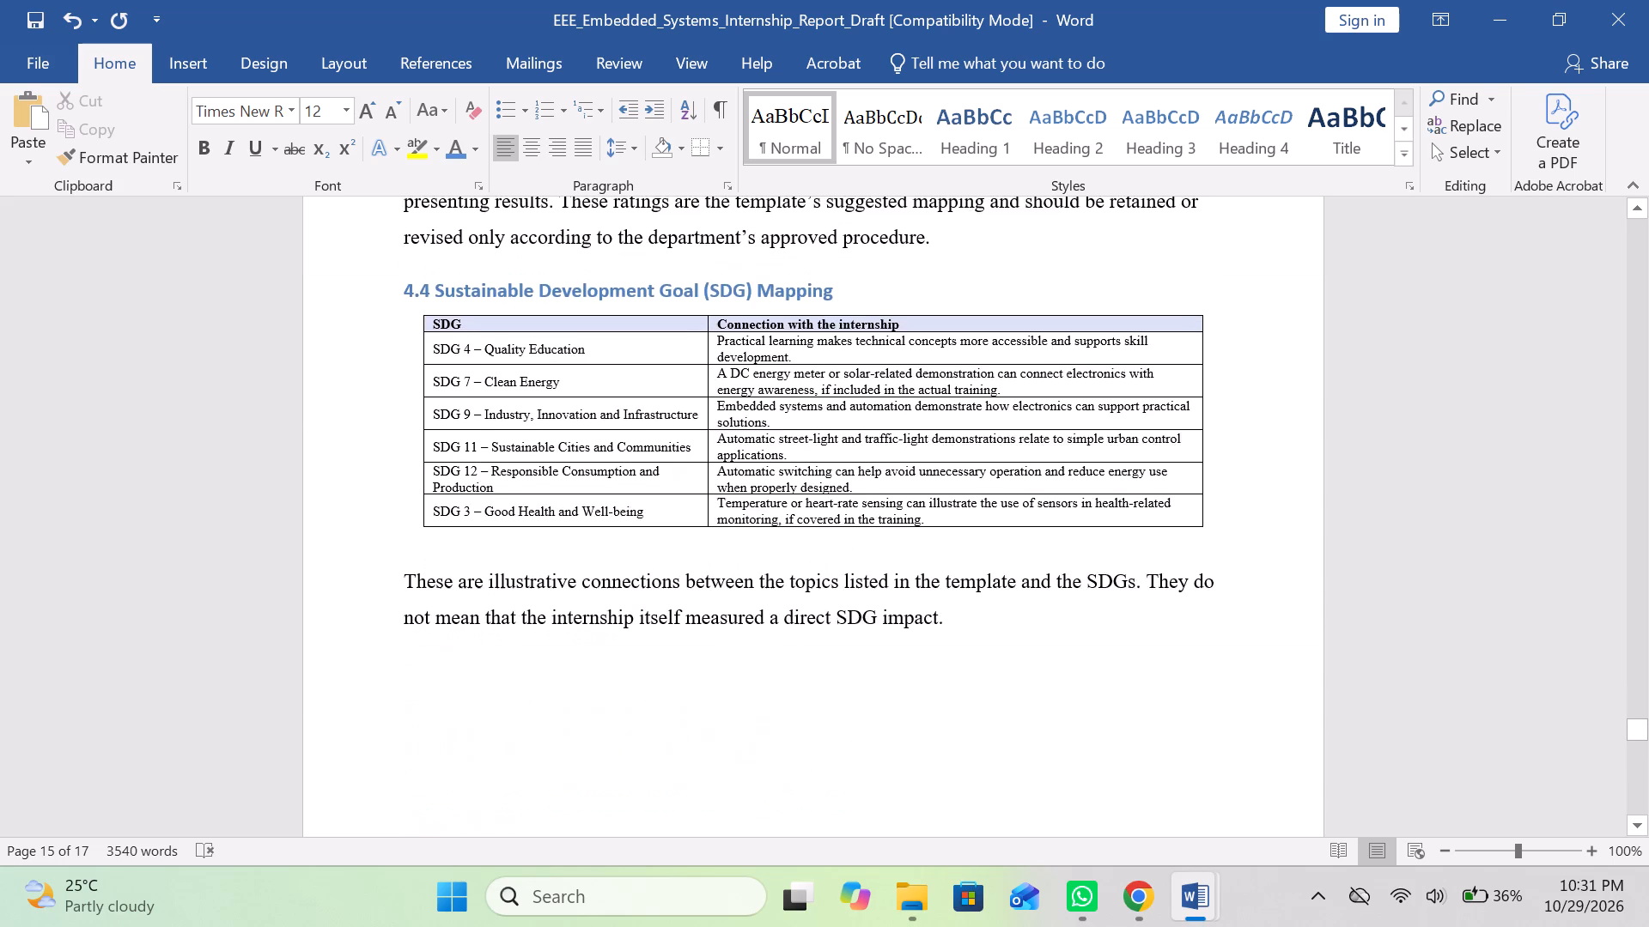
scroll(809, 455, up, 1)
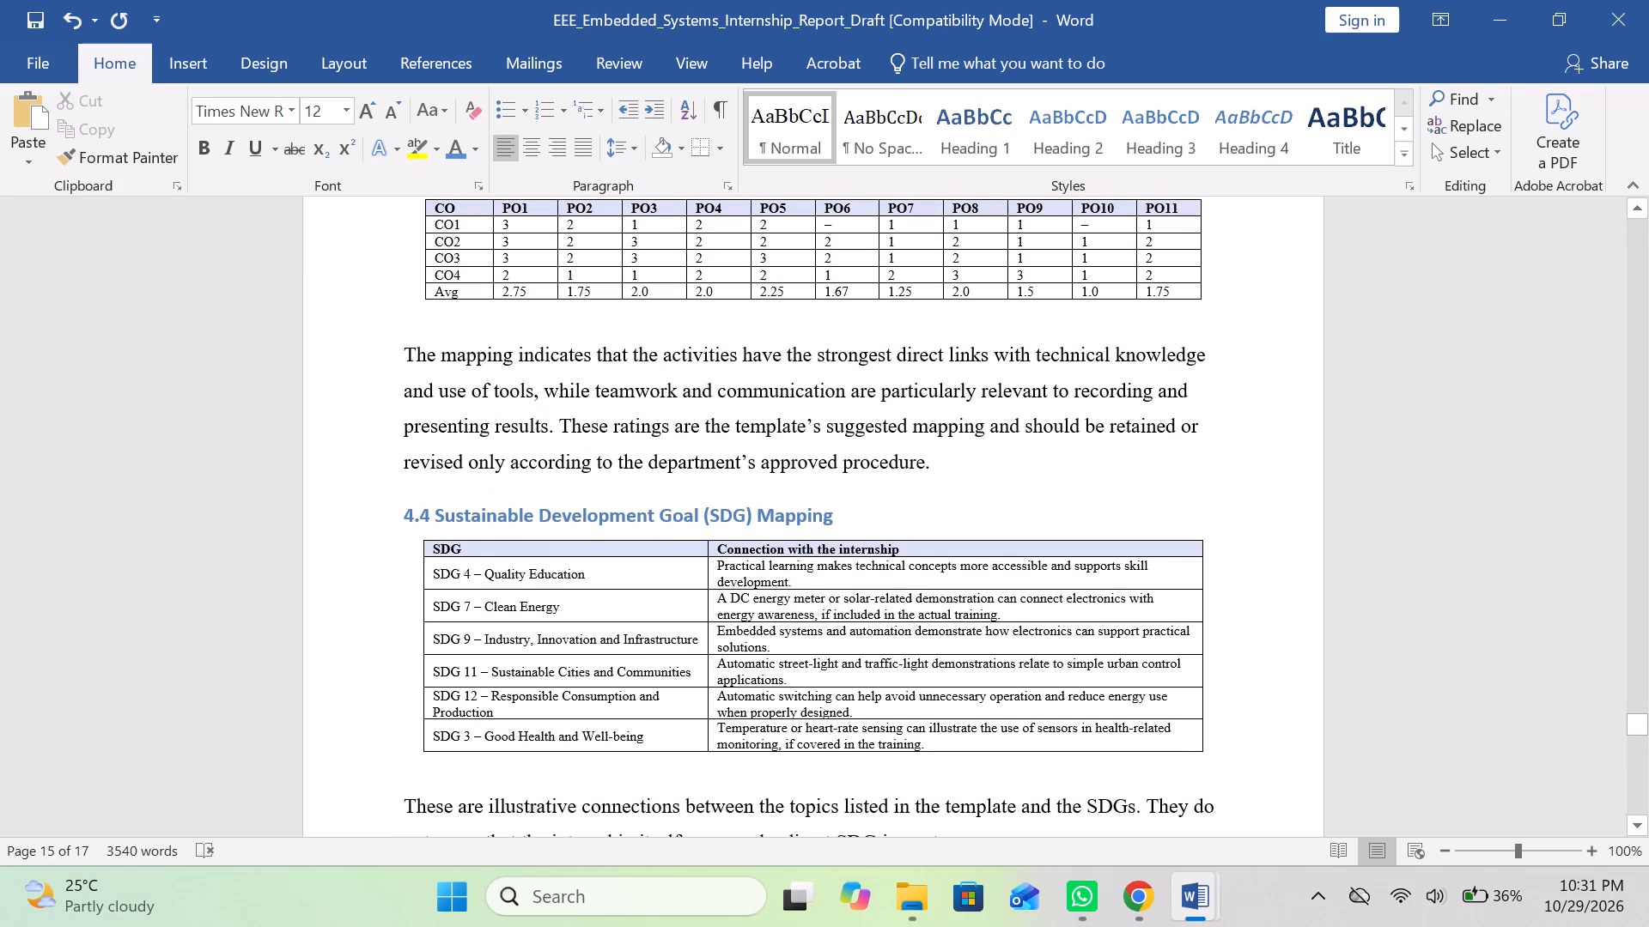
scroll(809, 455, up, 1)
scroll(809, 455, down, 1)
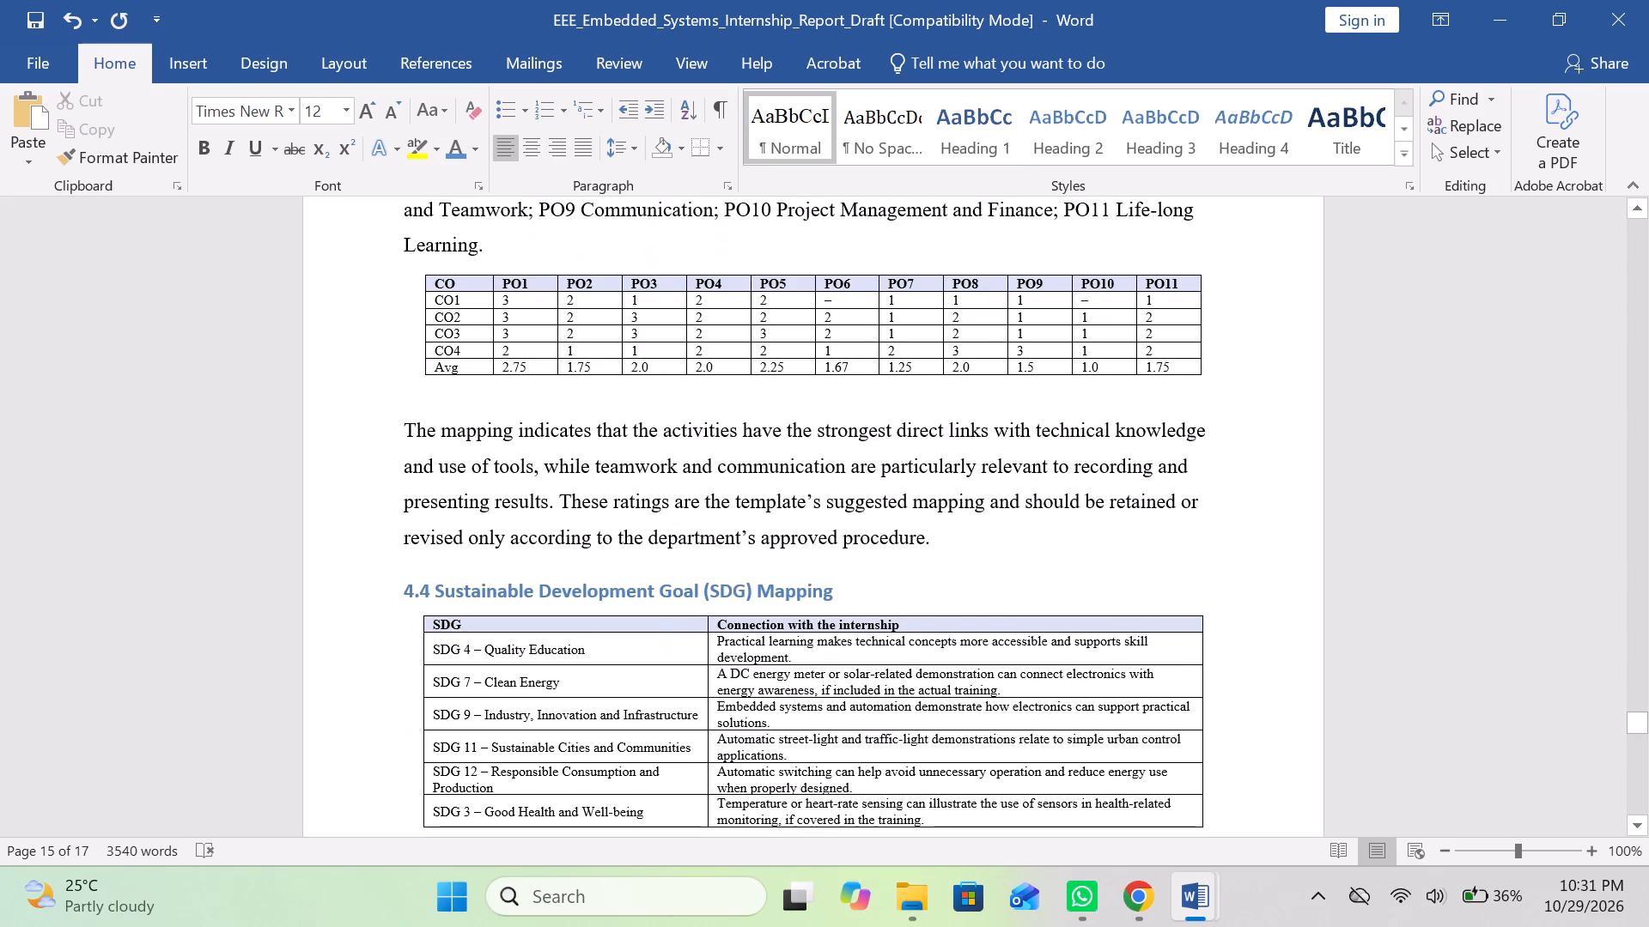
scroll(809, 455, up, 4)
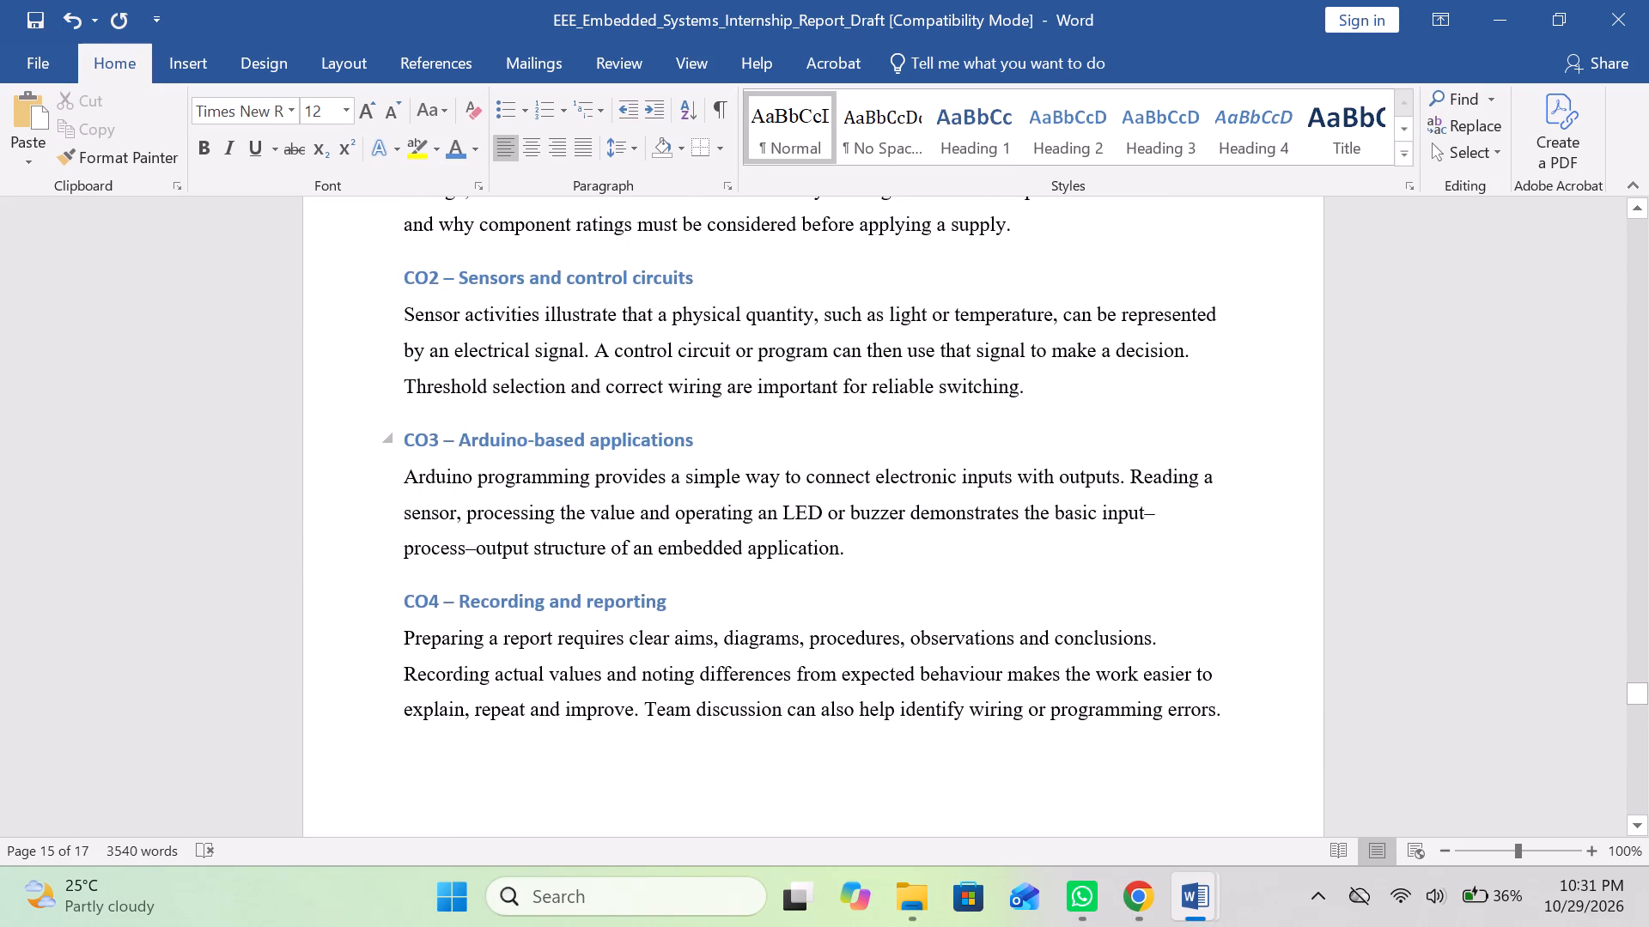
scroll(809, 455, up, 3)
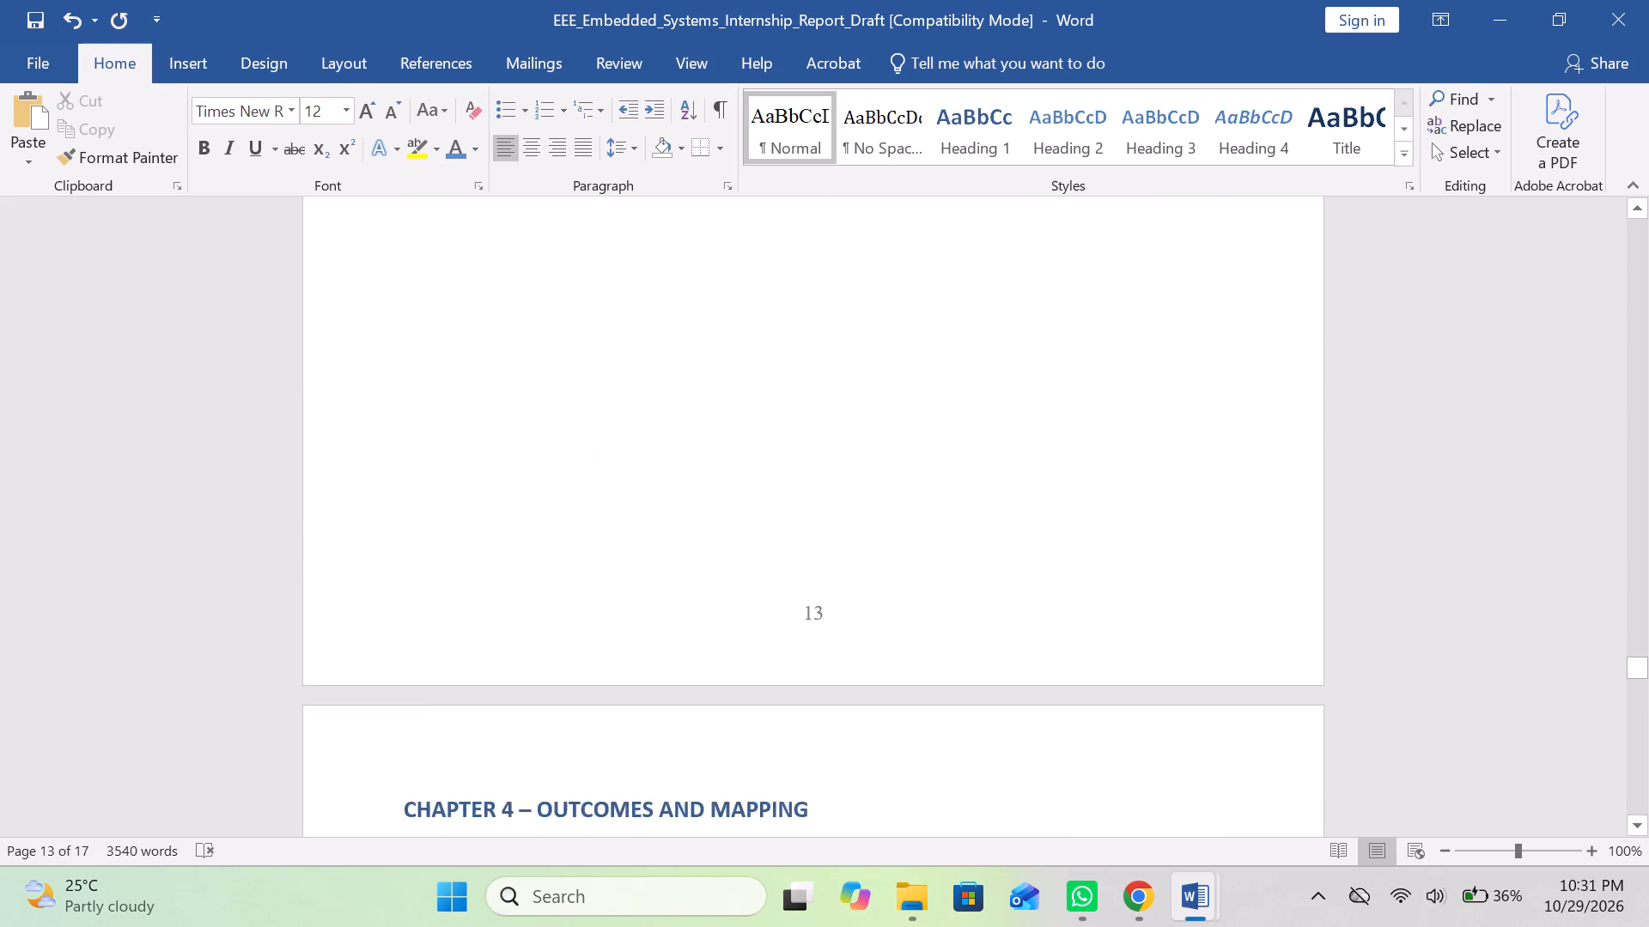
scroll(809, 455, up, 3)
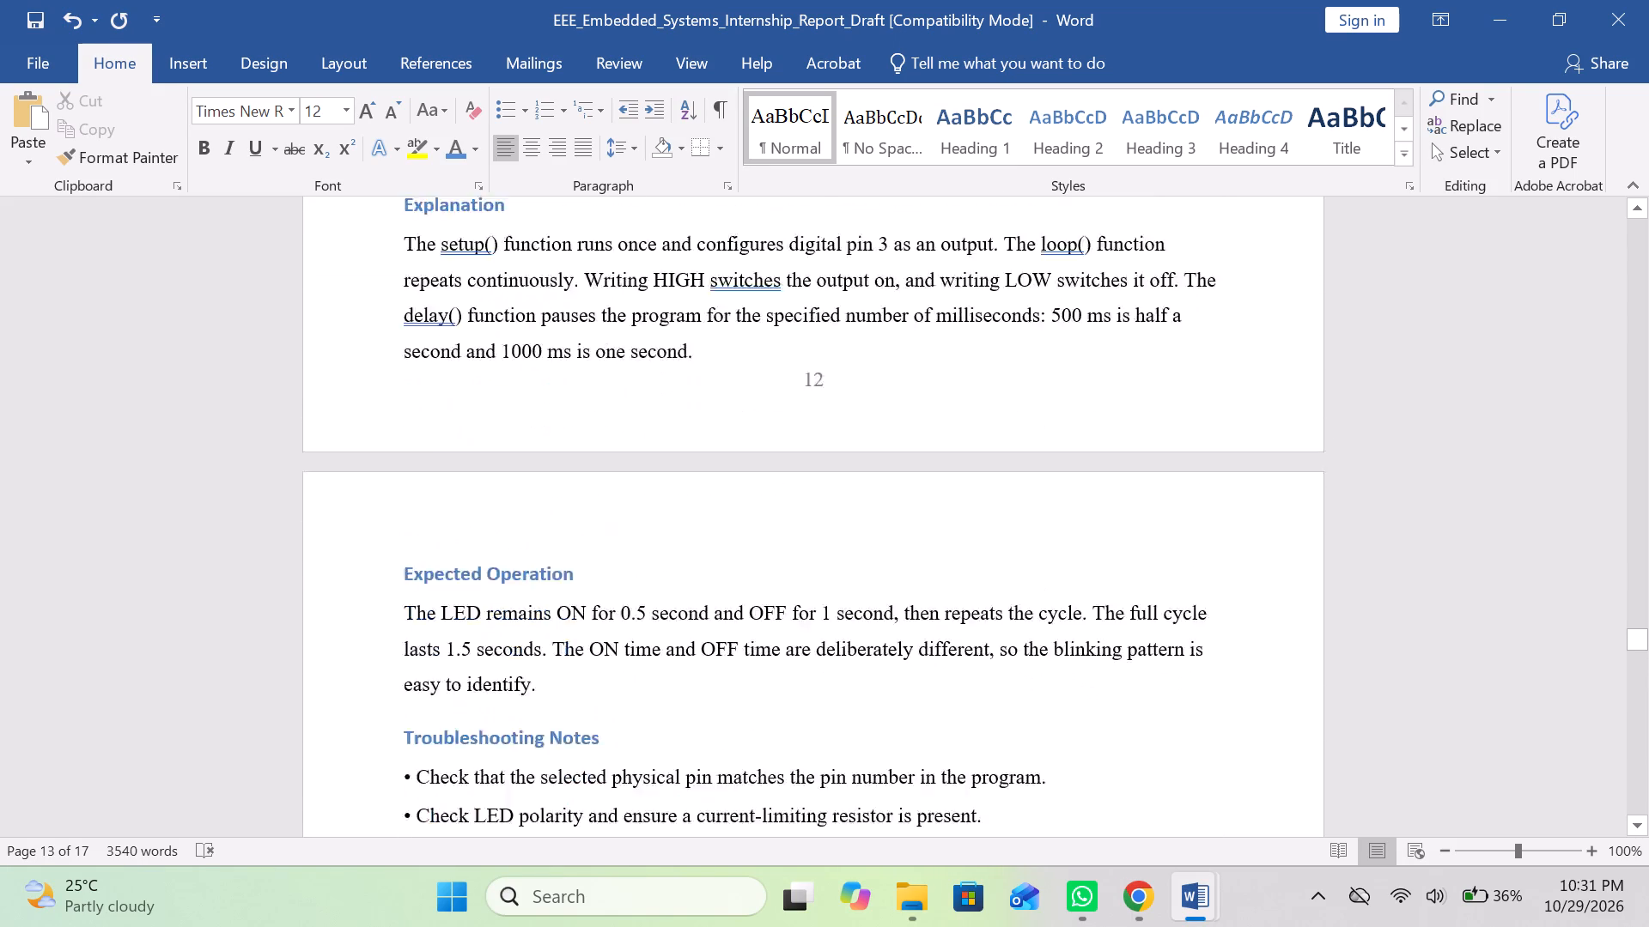
scroll(809, 455, up, 4)
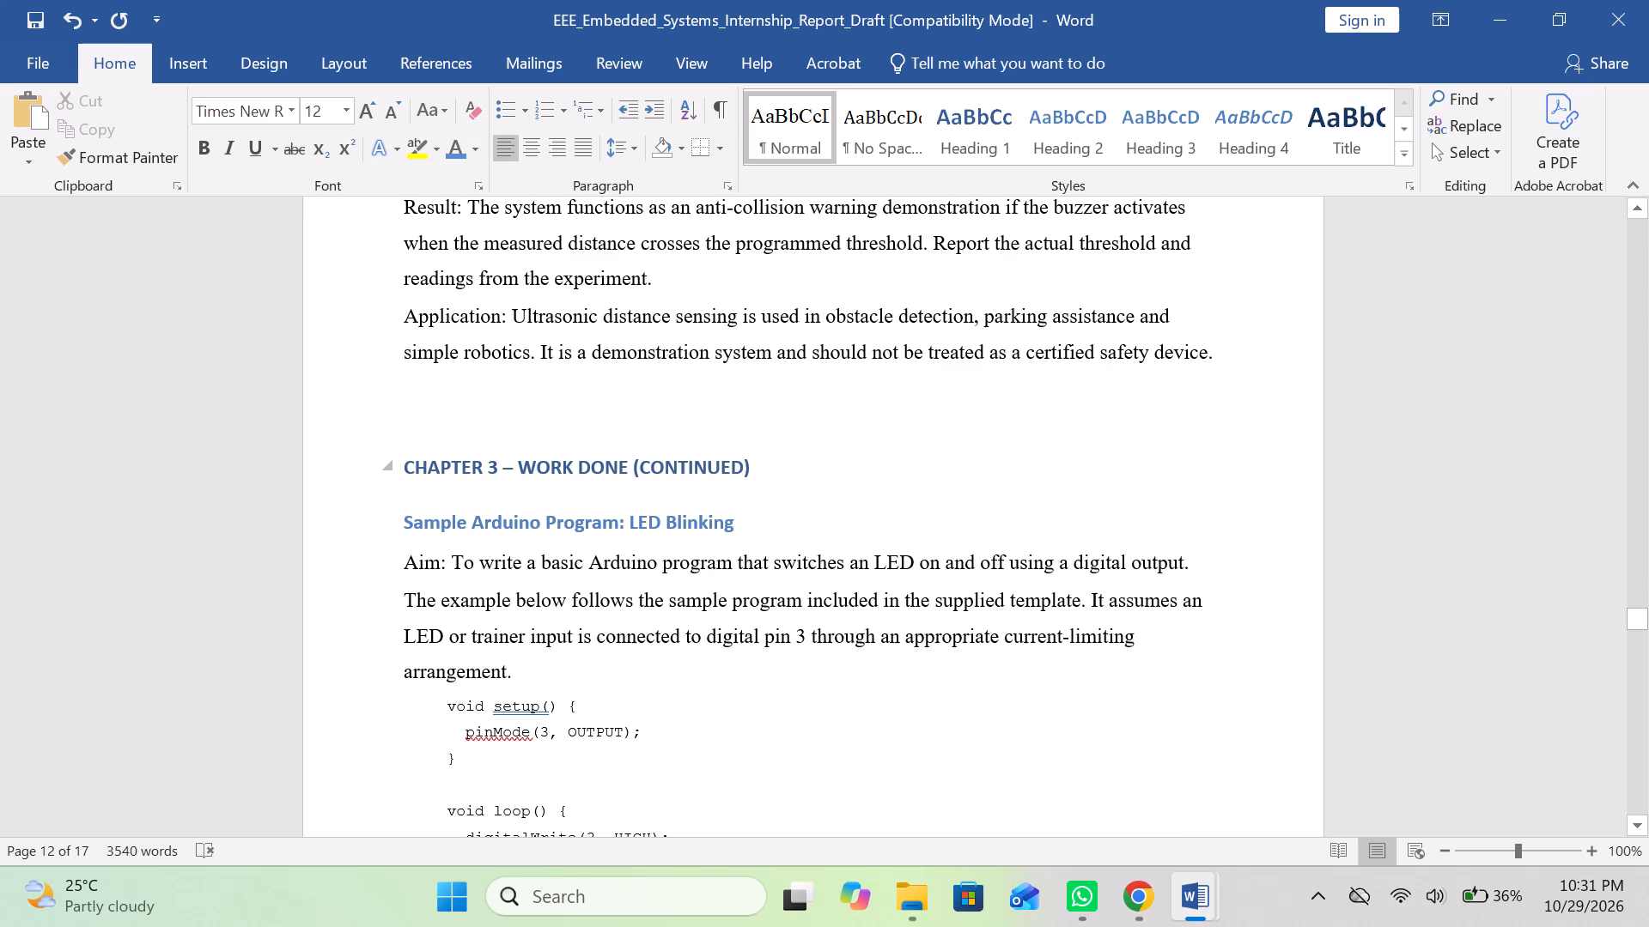
scroll(809, 455, up, 3)
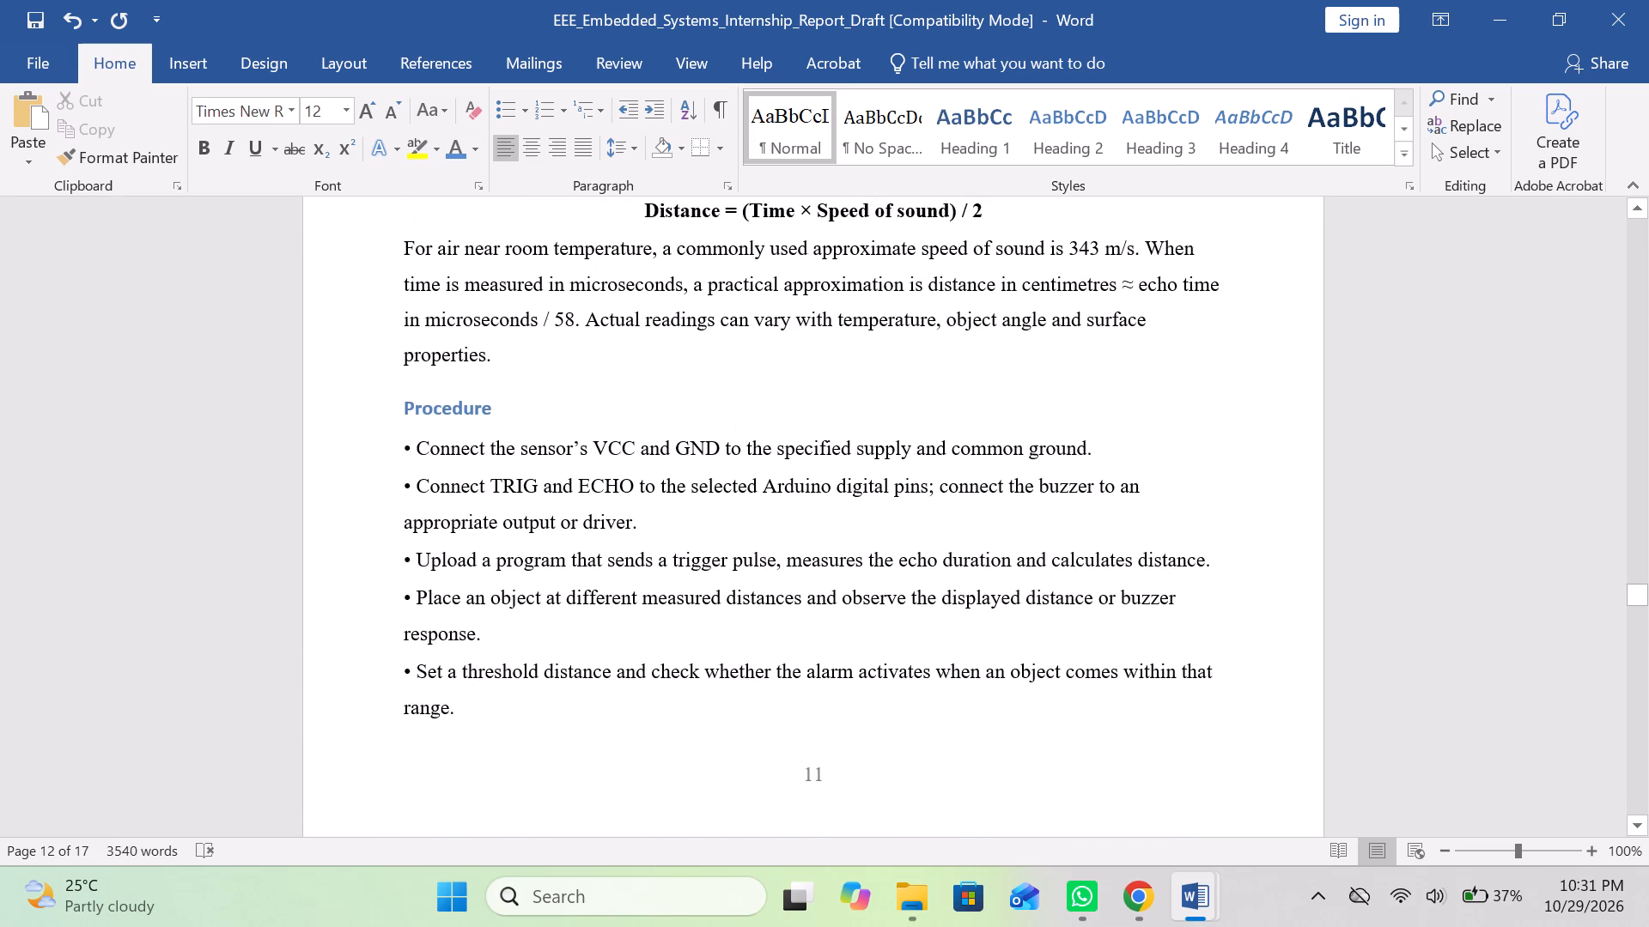
scroll(809, 455, up, 2)
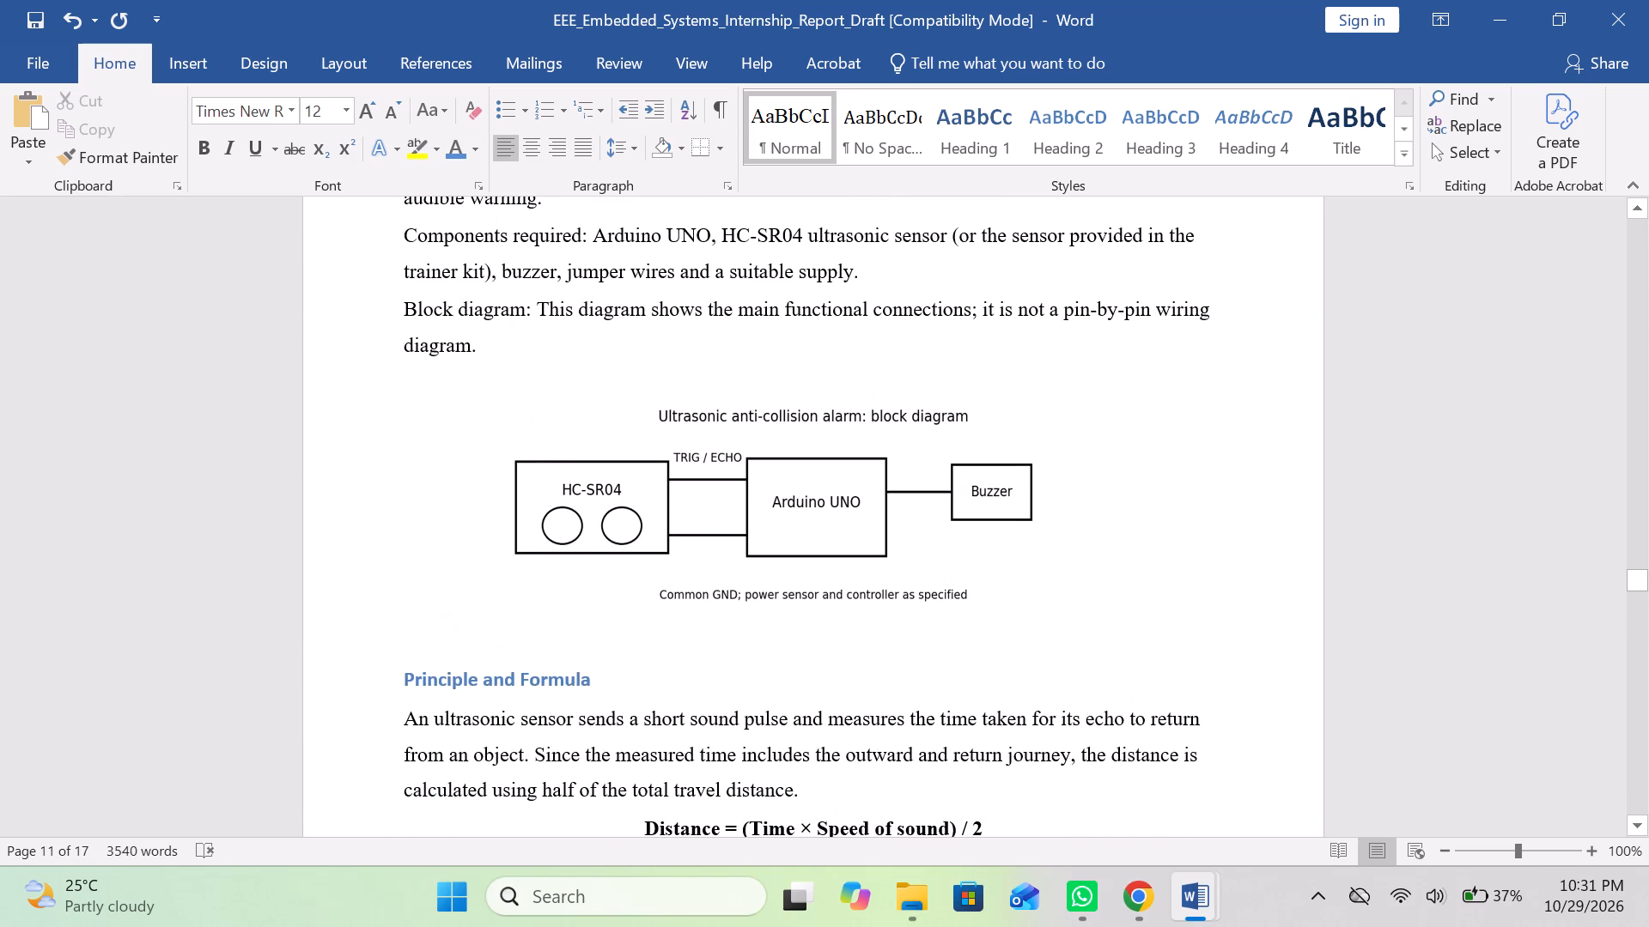
scroll(809, 455, up, 1)
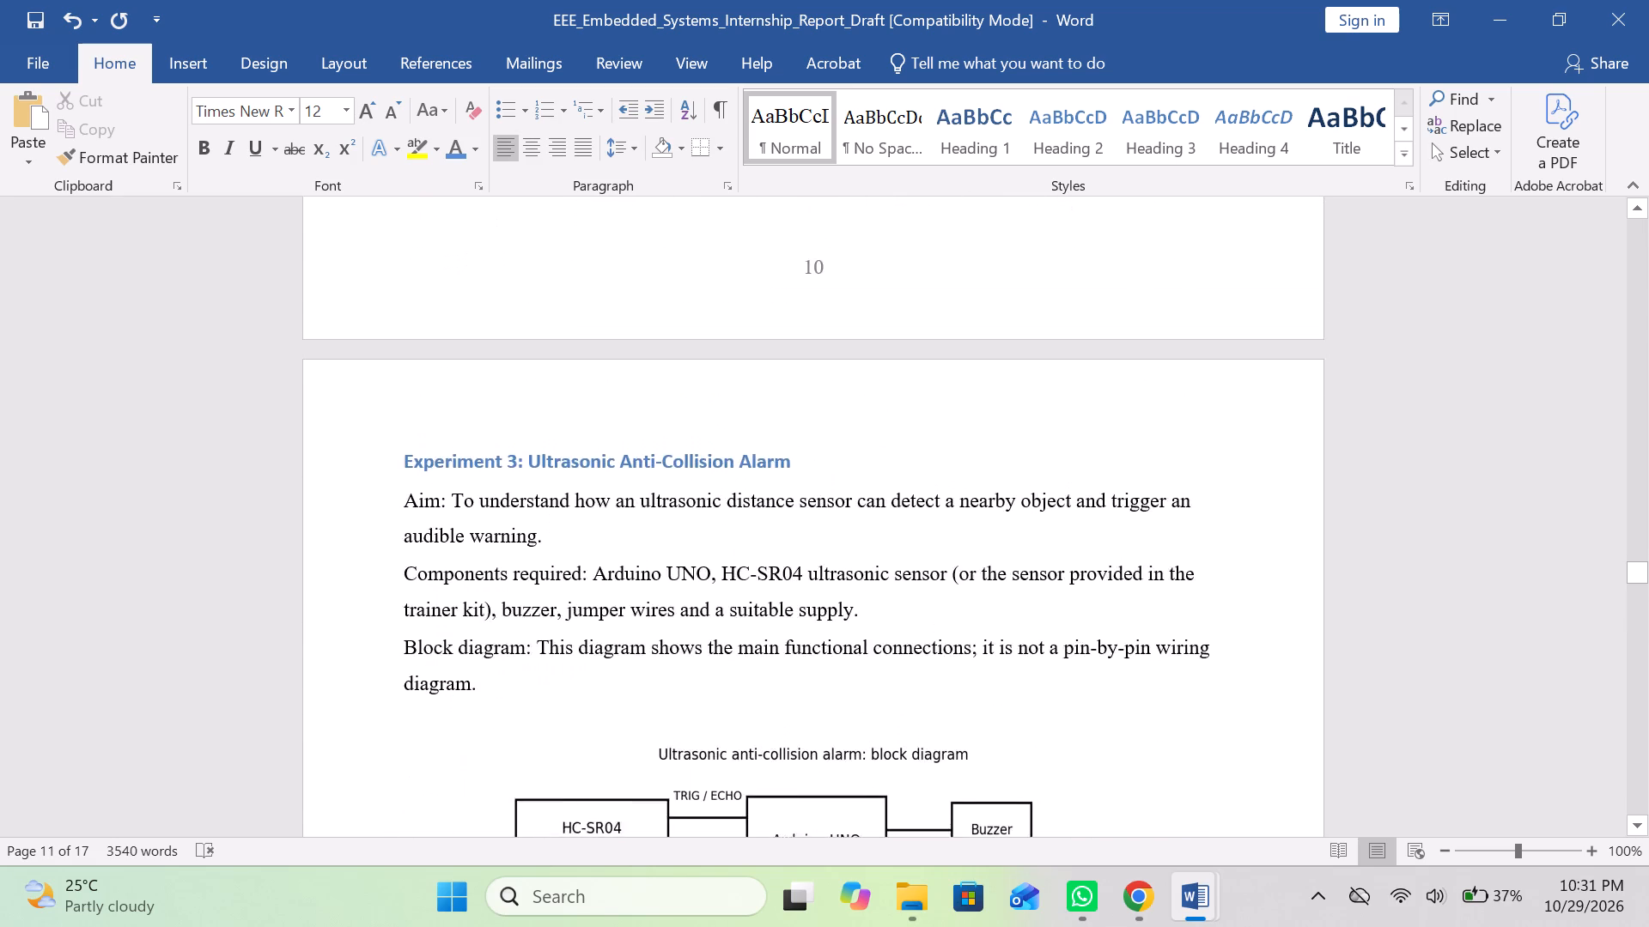
scroll(809, 455, up, 5)
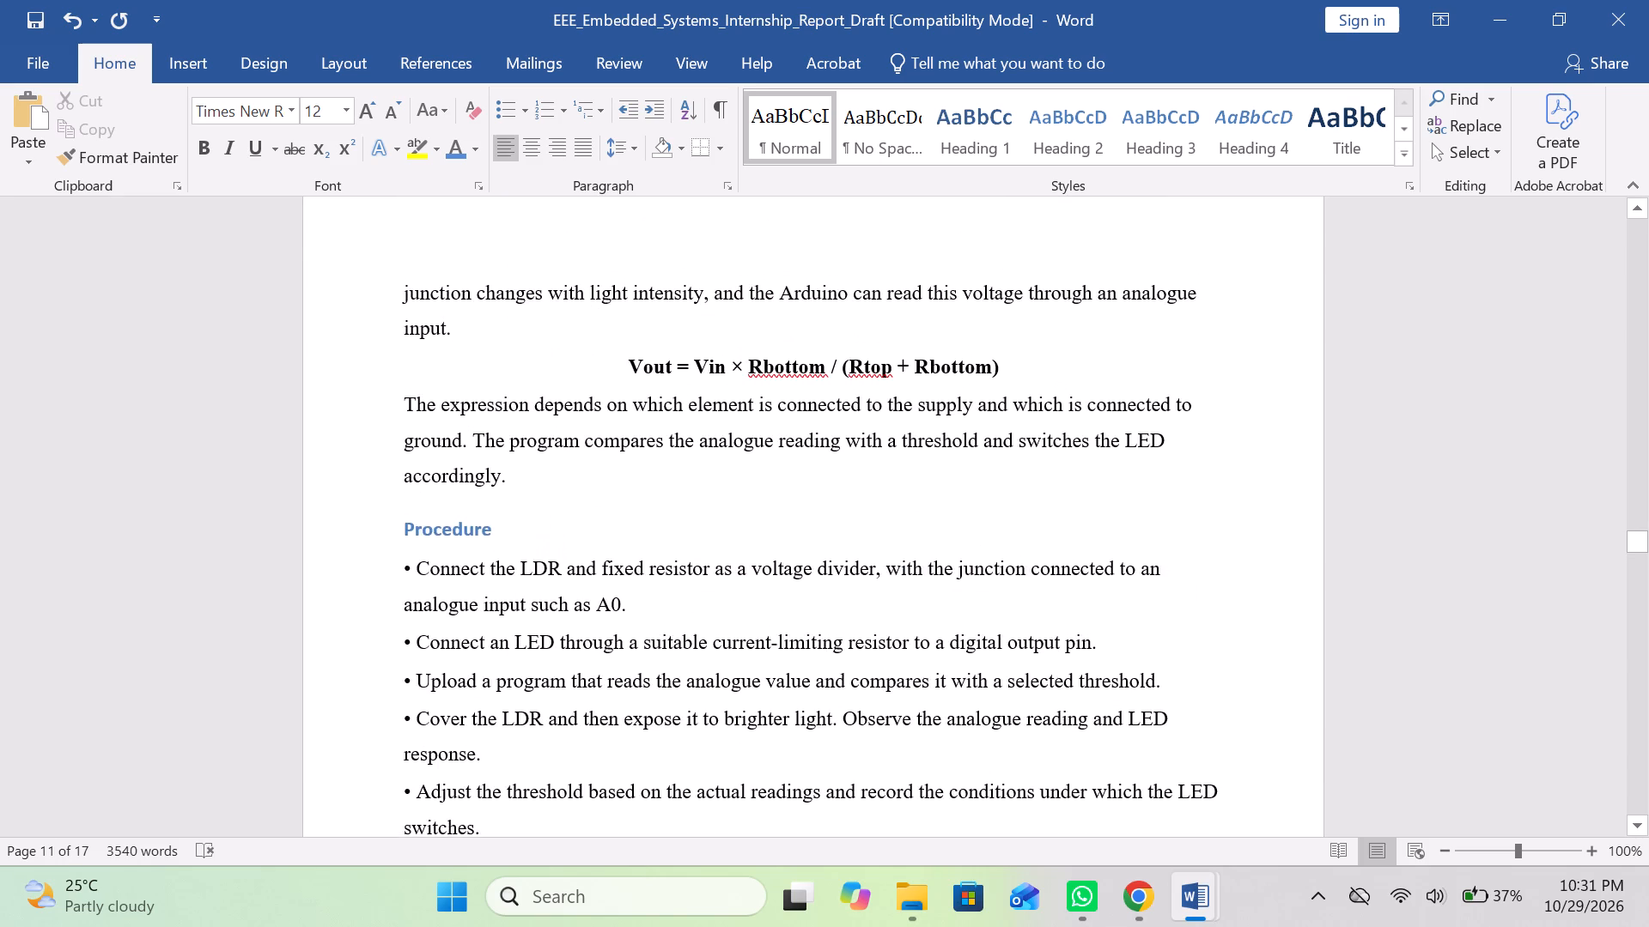
Ignore all spelling flags for "Rbottom" and "Rtop" in Experiment 2's Vout voltage-divider formula.
scroll(809, 455, up, 2)
scroll(809, 455, down, 2)
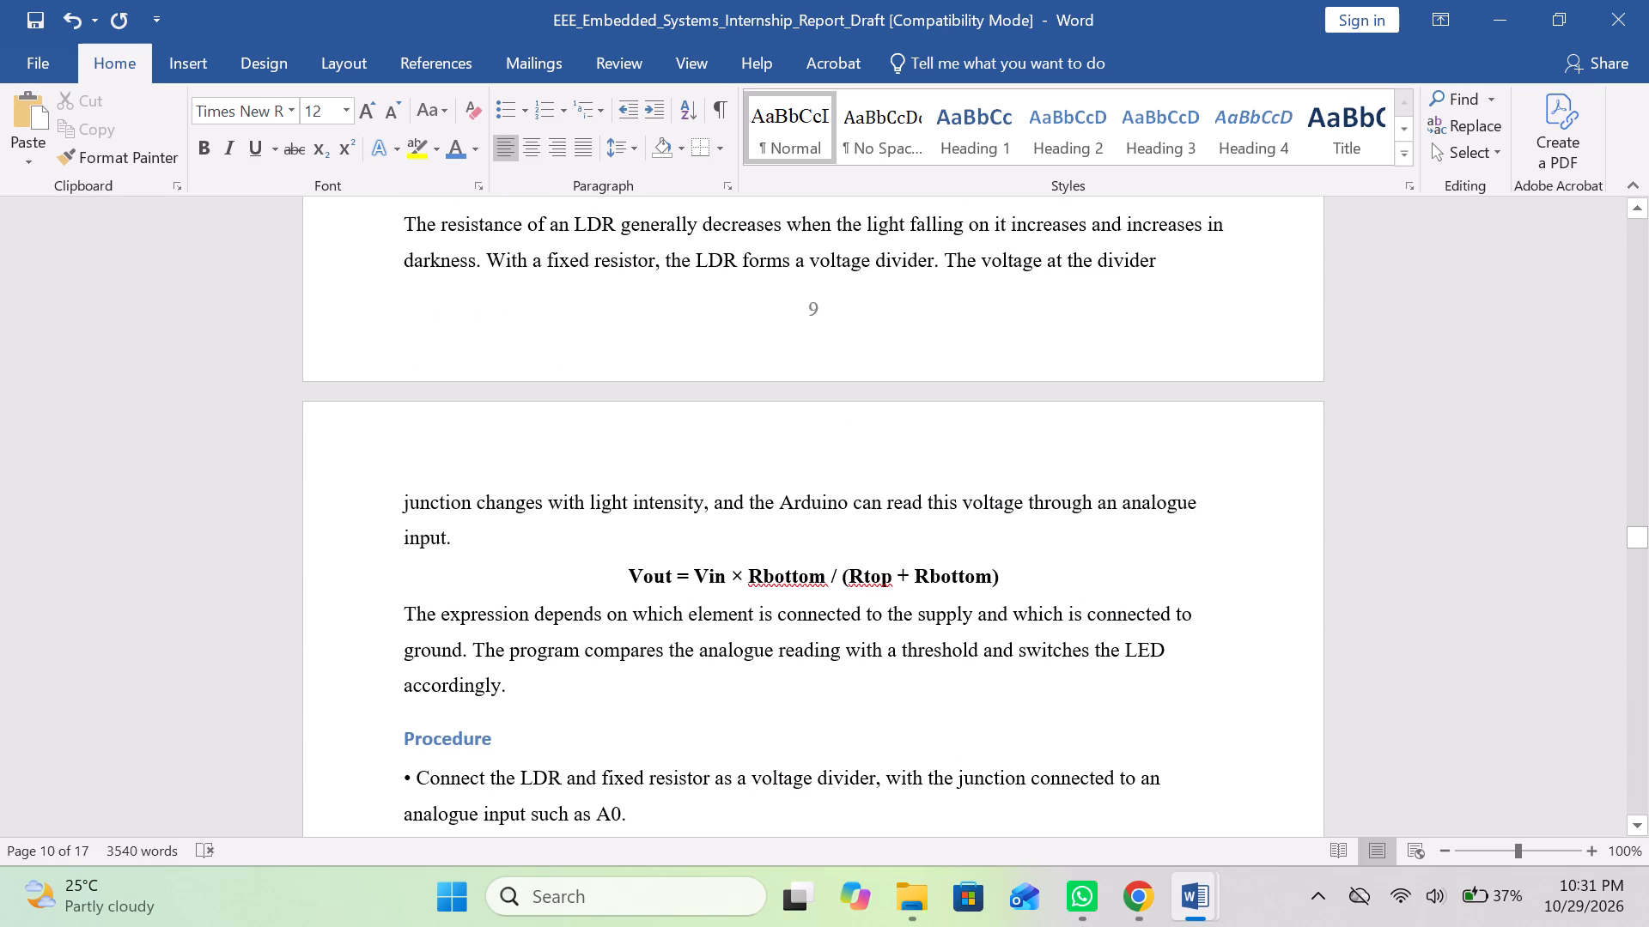
click(776, 574)
right_click(776, 574)
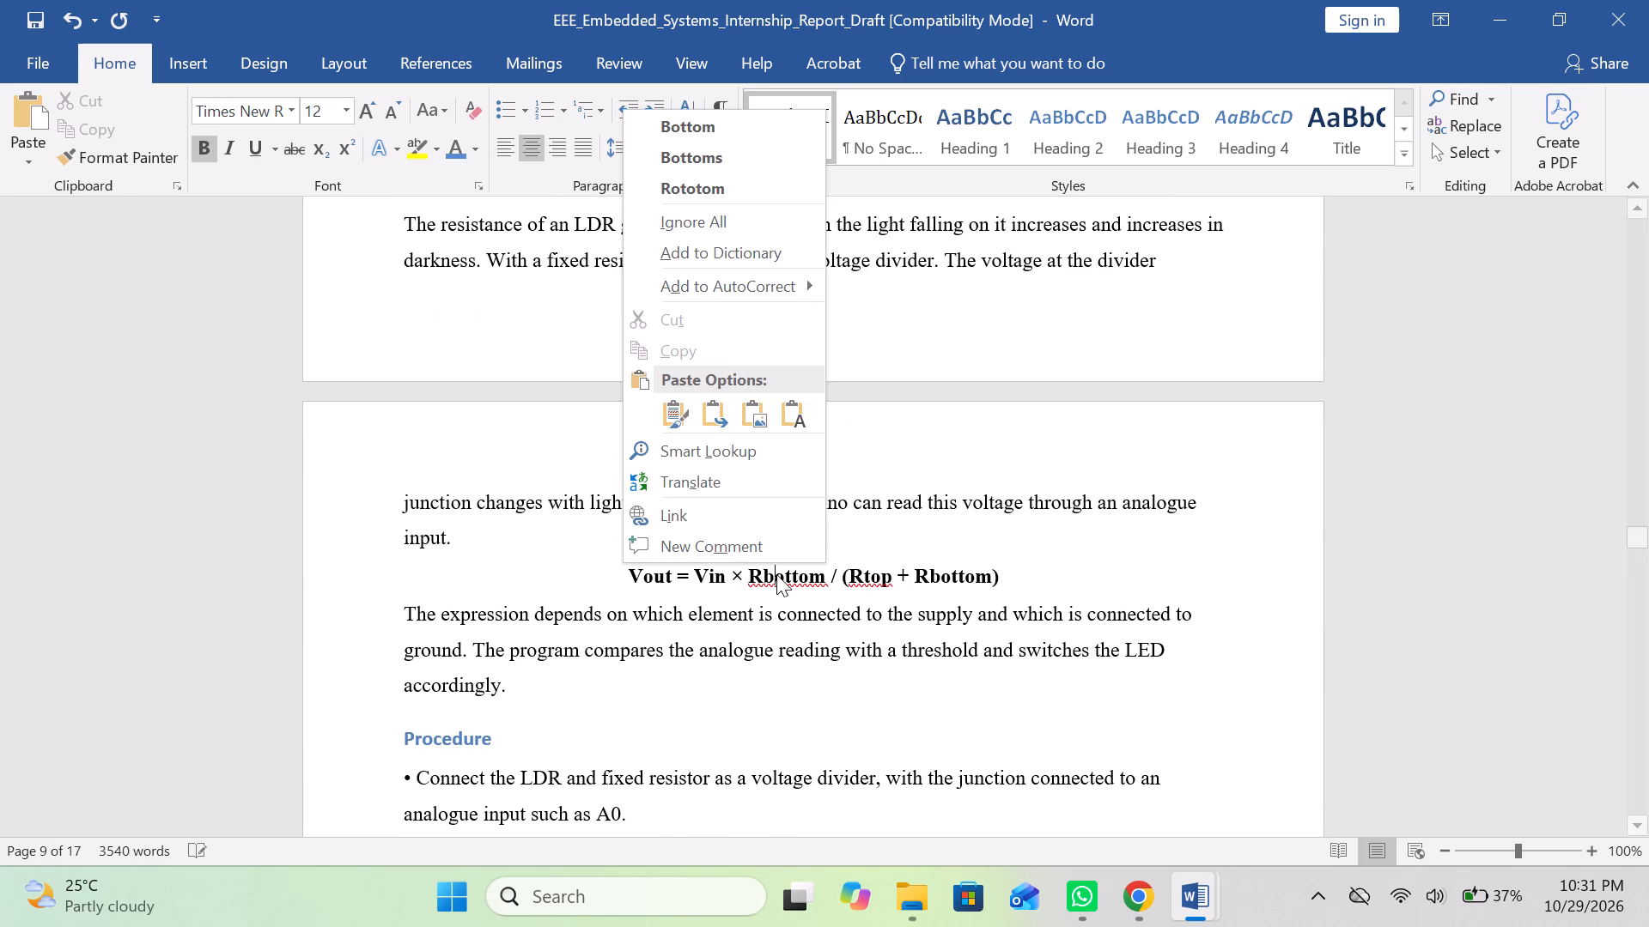
click(746, 233)
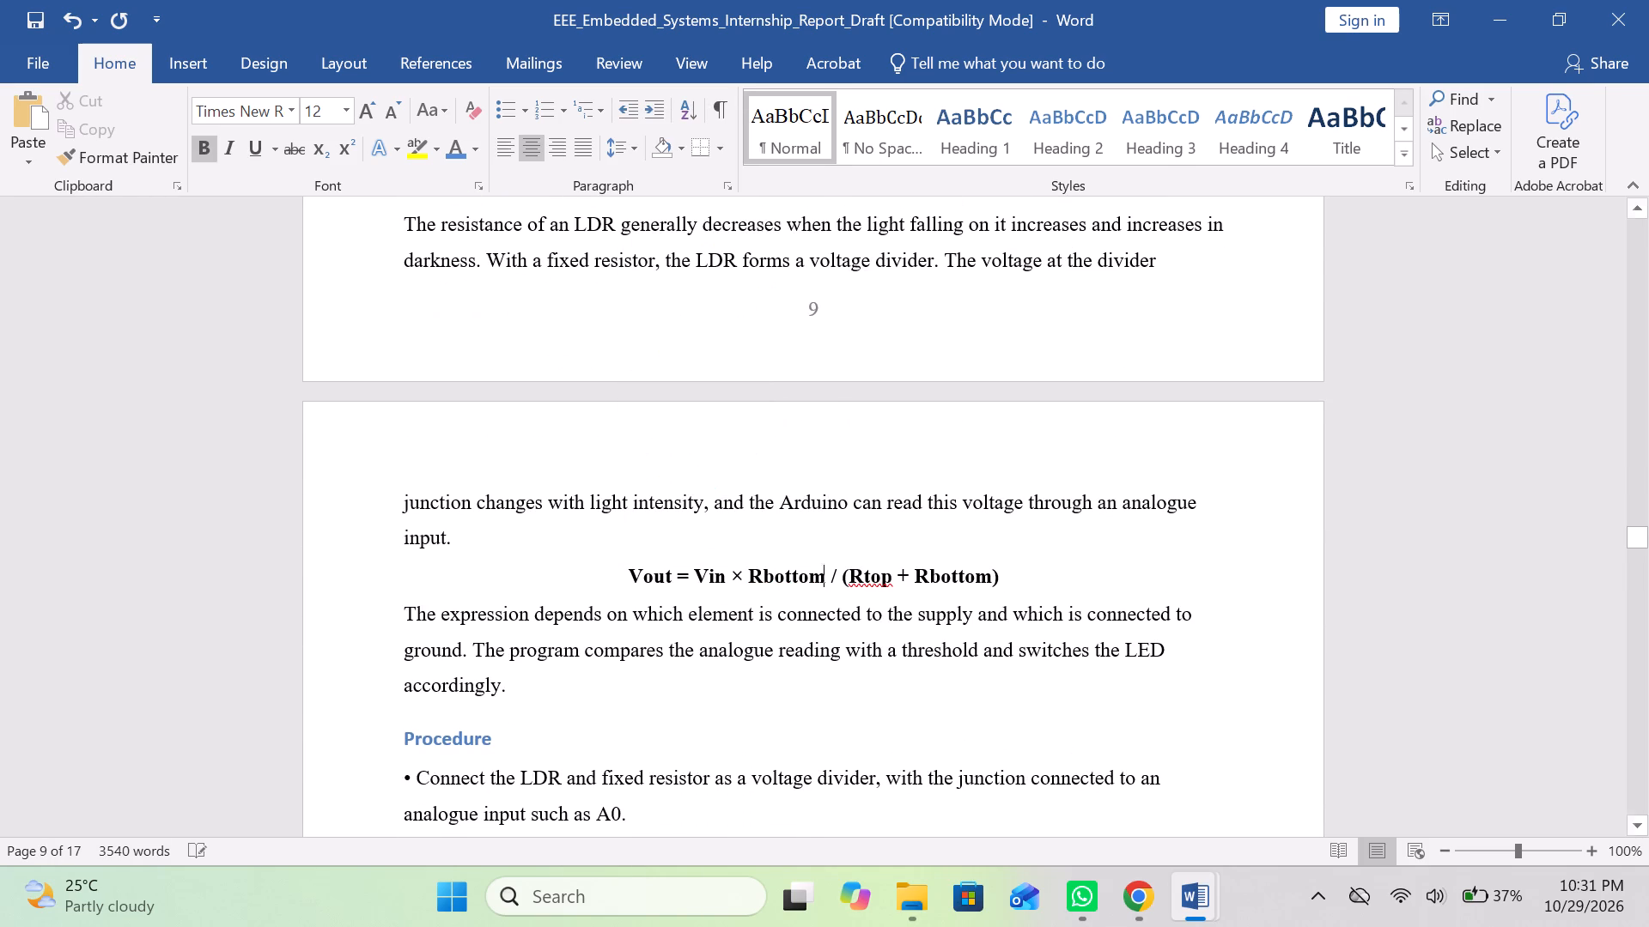
right_click(869, 577)
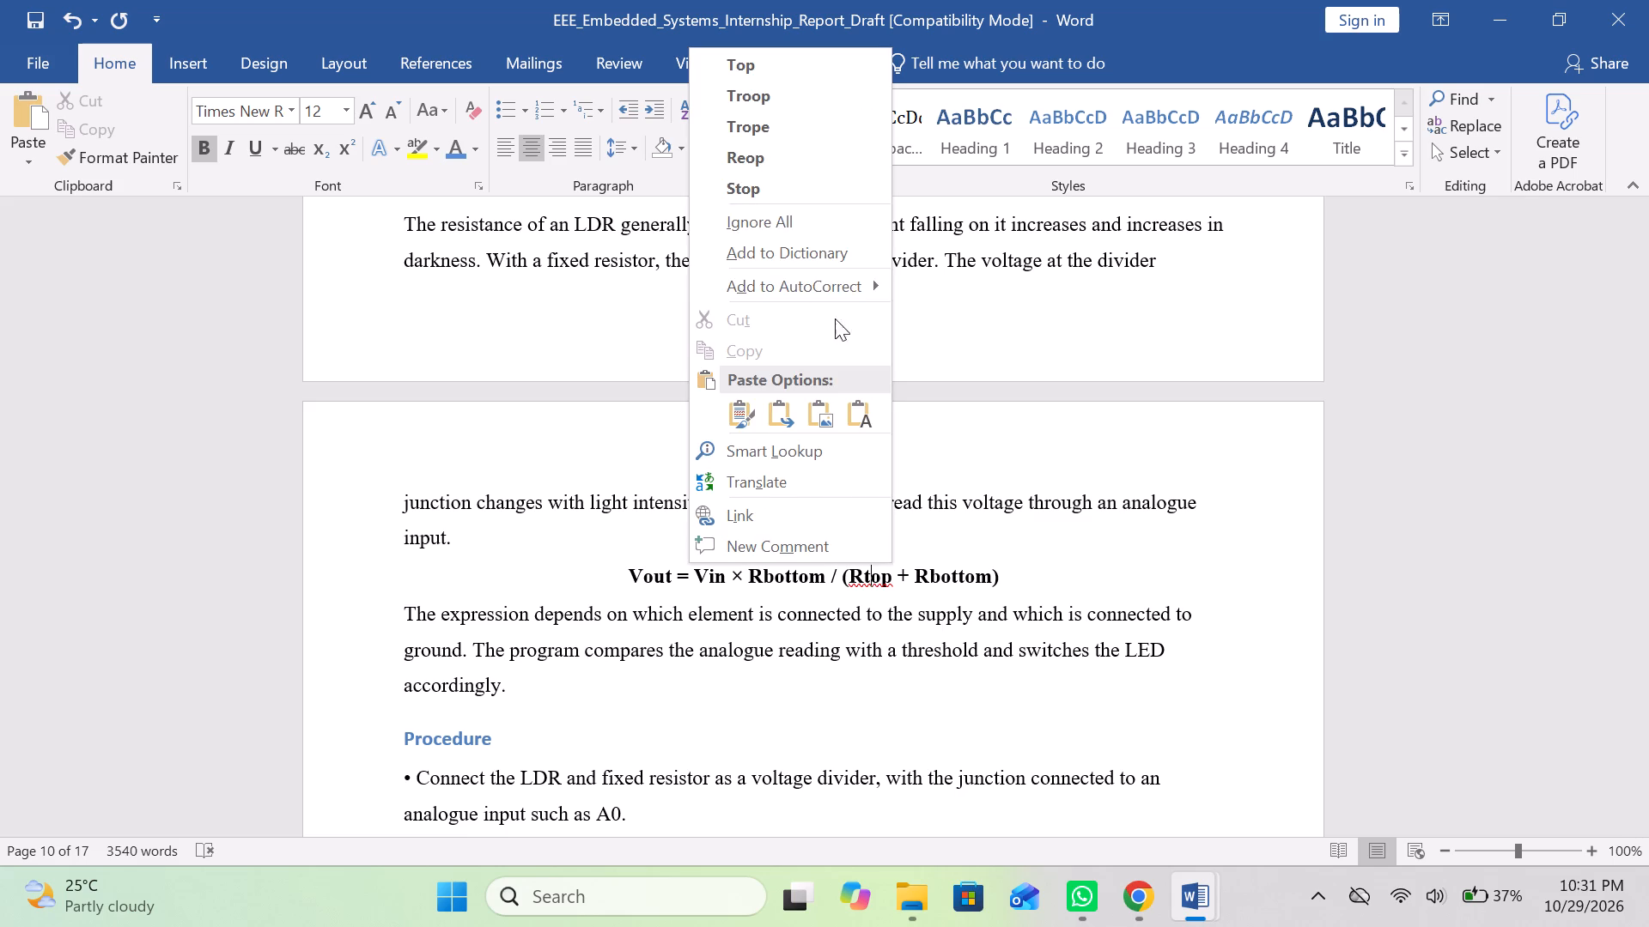
click(826, 220)
Review the earlier pages from Experiment 2's circuit diagram back through Chapters 2 and 1 and the Contents to the Acknowledgement.
scroll(861, 364, up, 2)
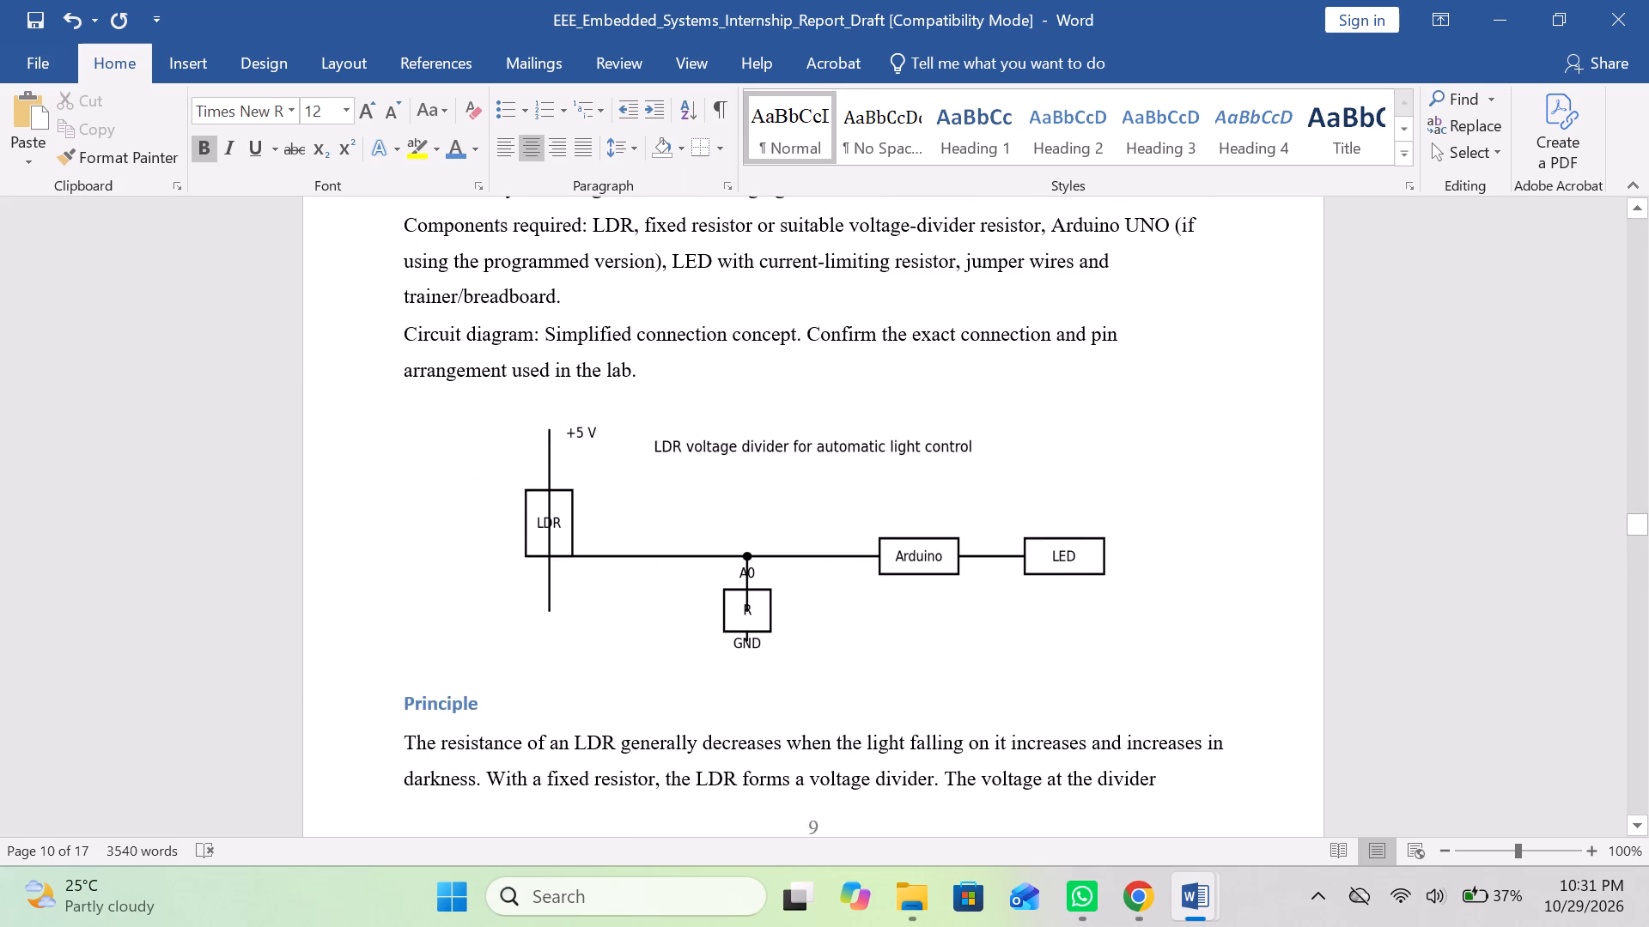
scroll(861, 364, up, 1)
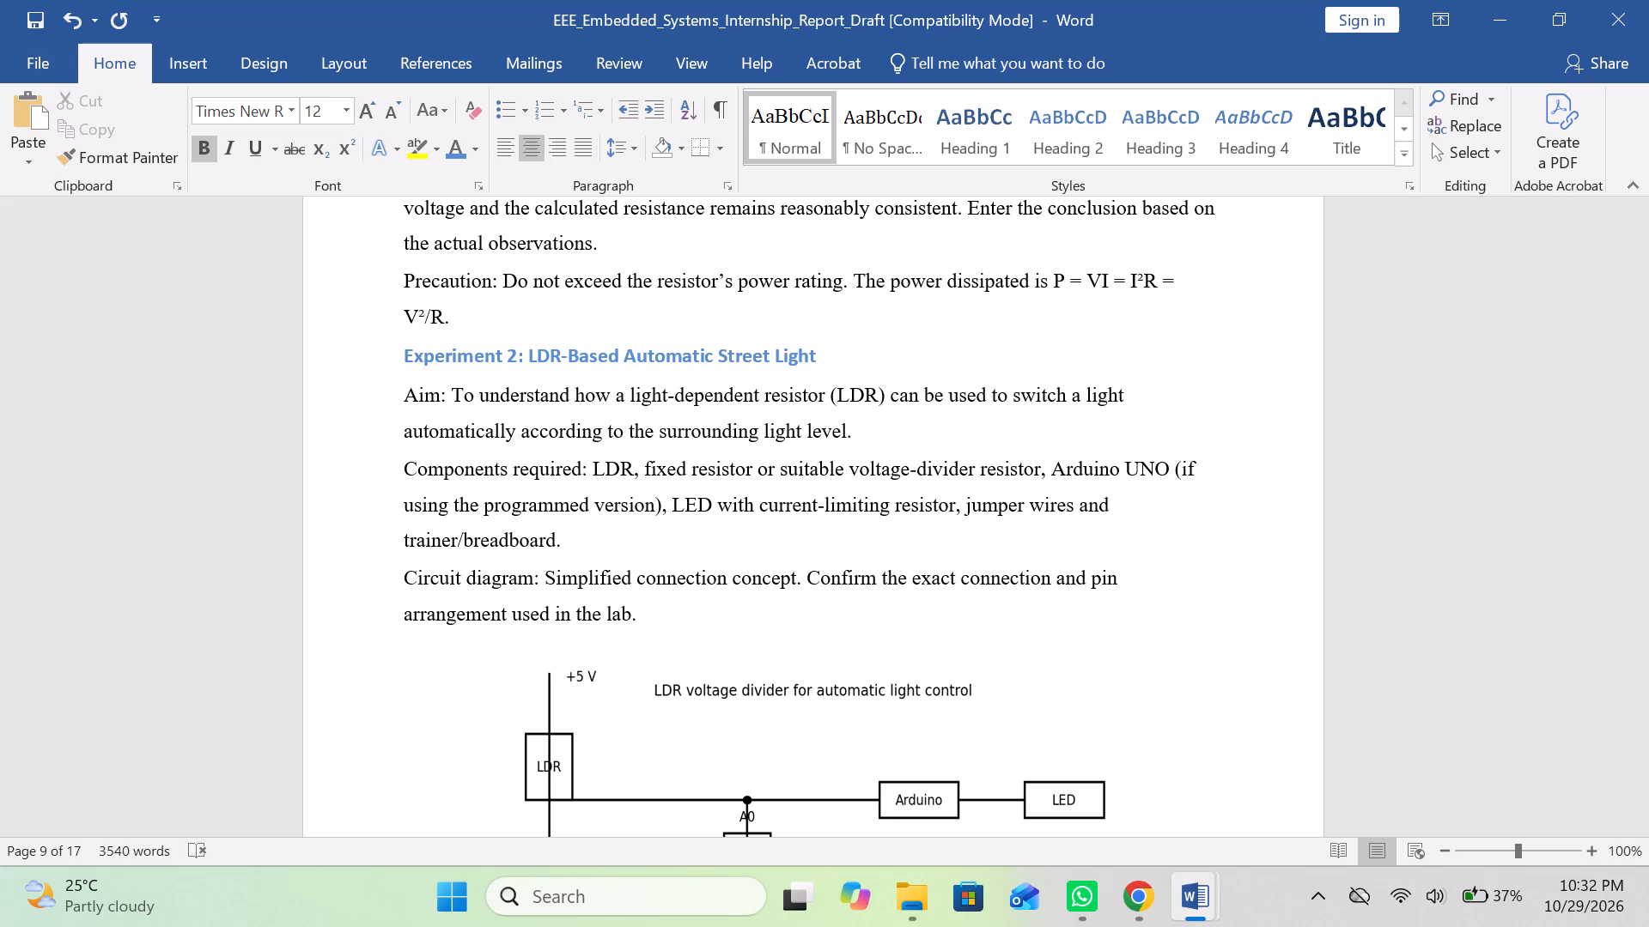
scroll(861, 364, up, 6)
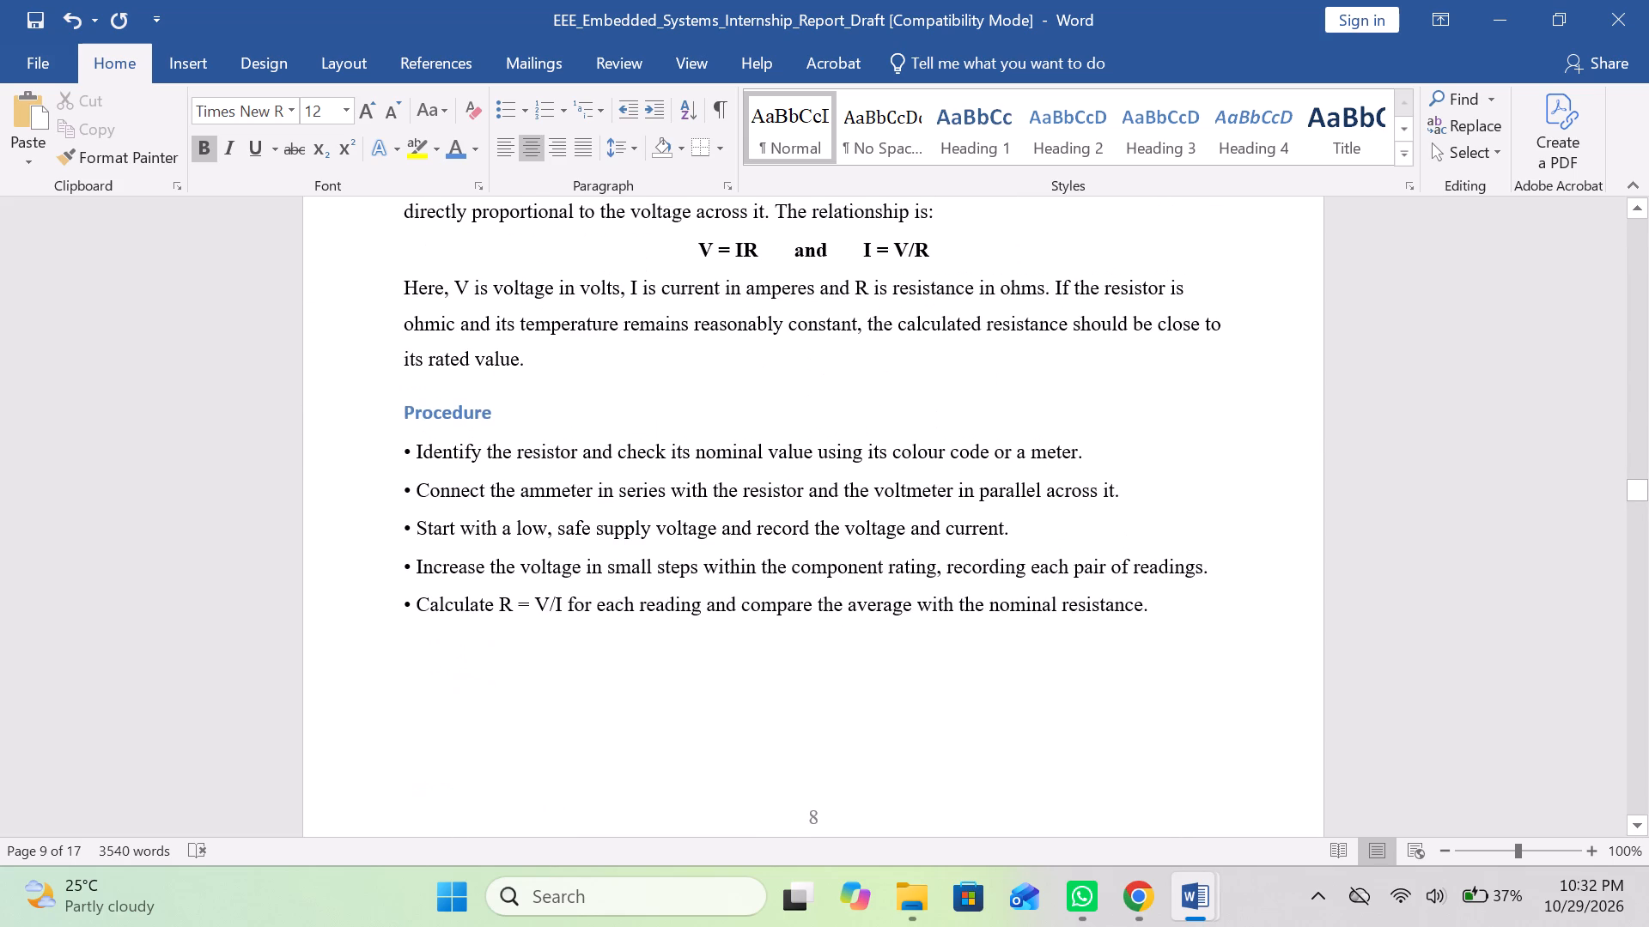
scroll(861, 364, up, 2)
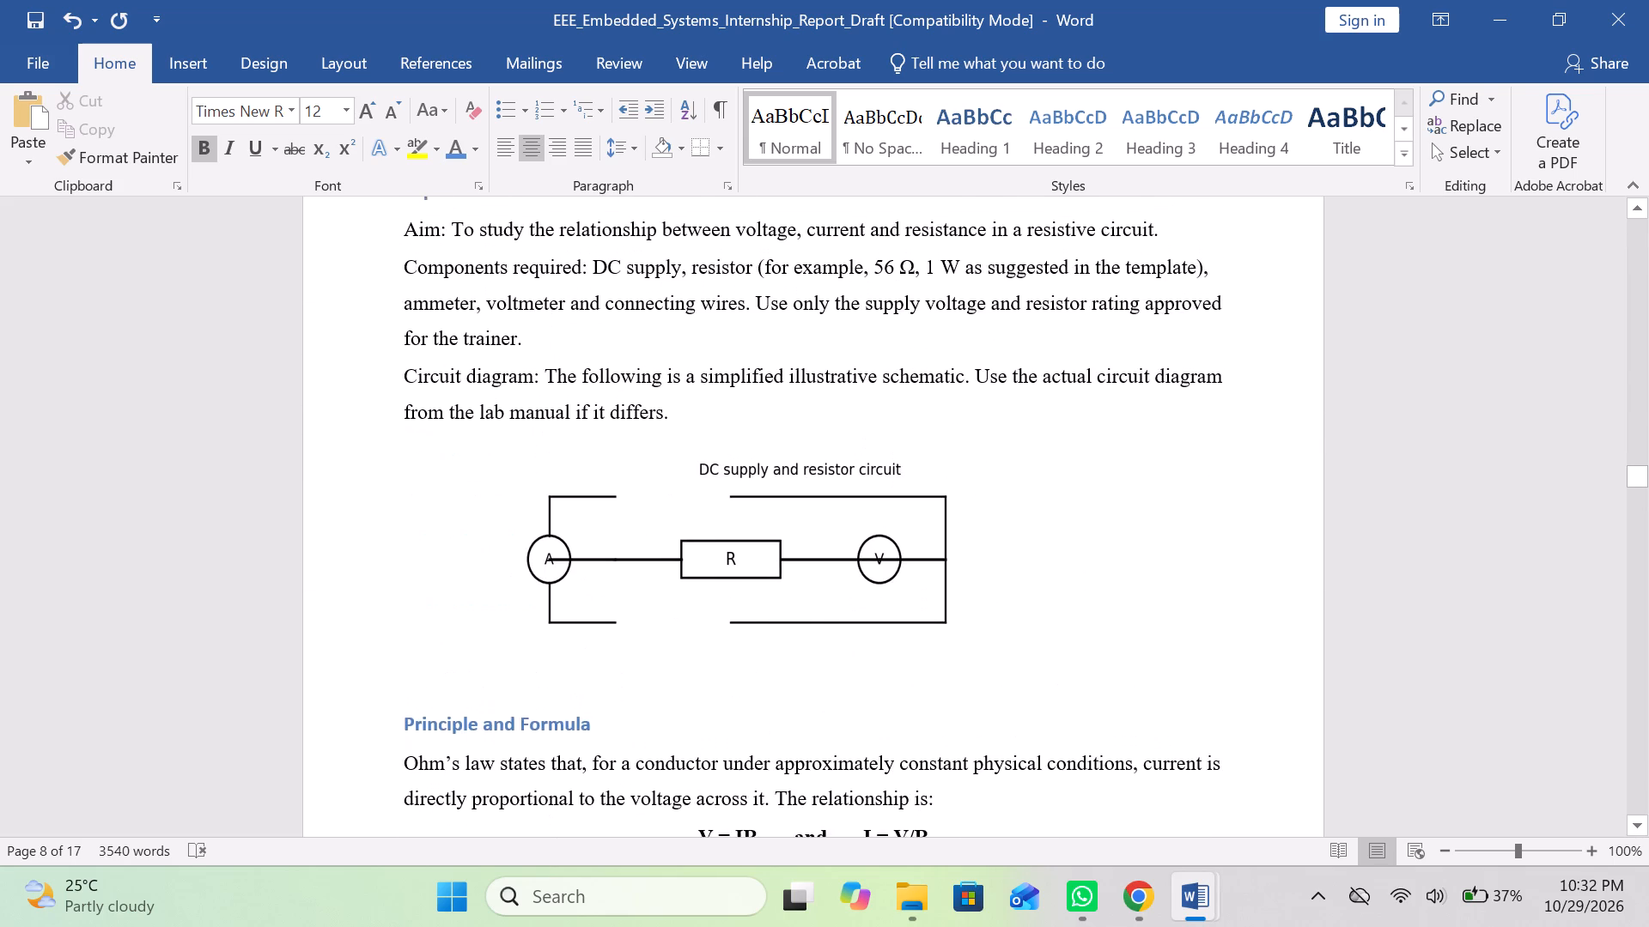
scroll(861, 364, up, 2)
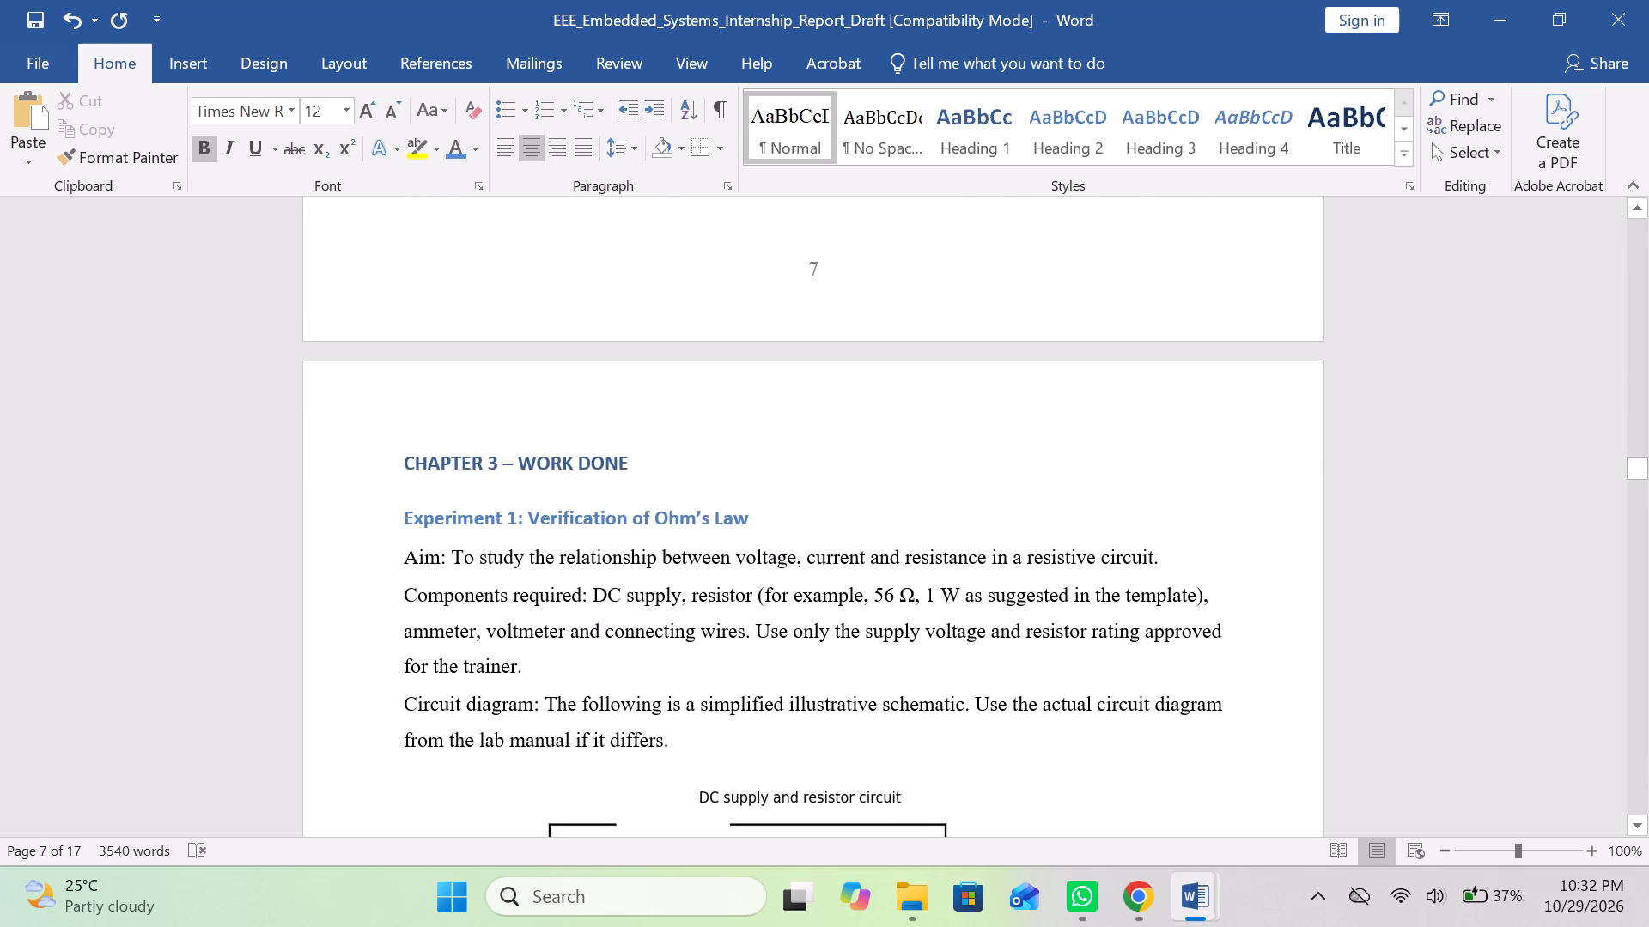
scroll(861, 364, up, 2)
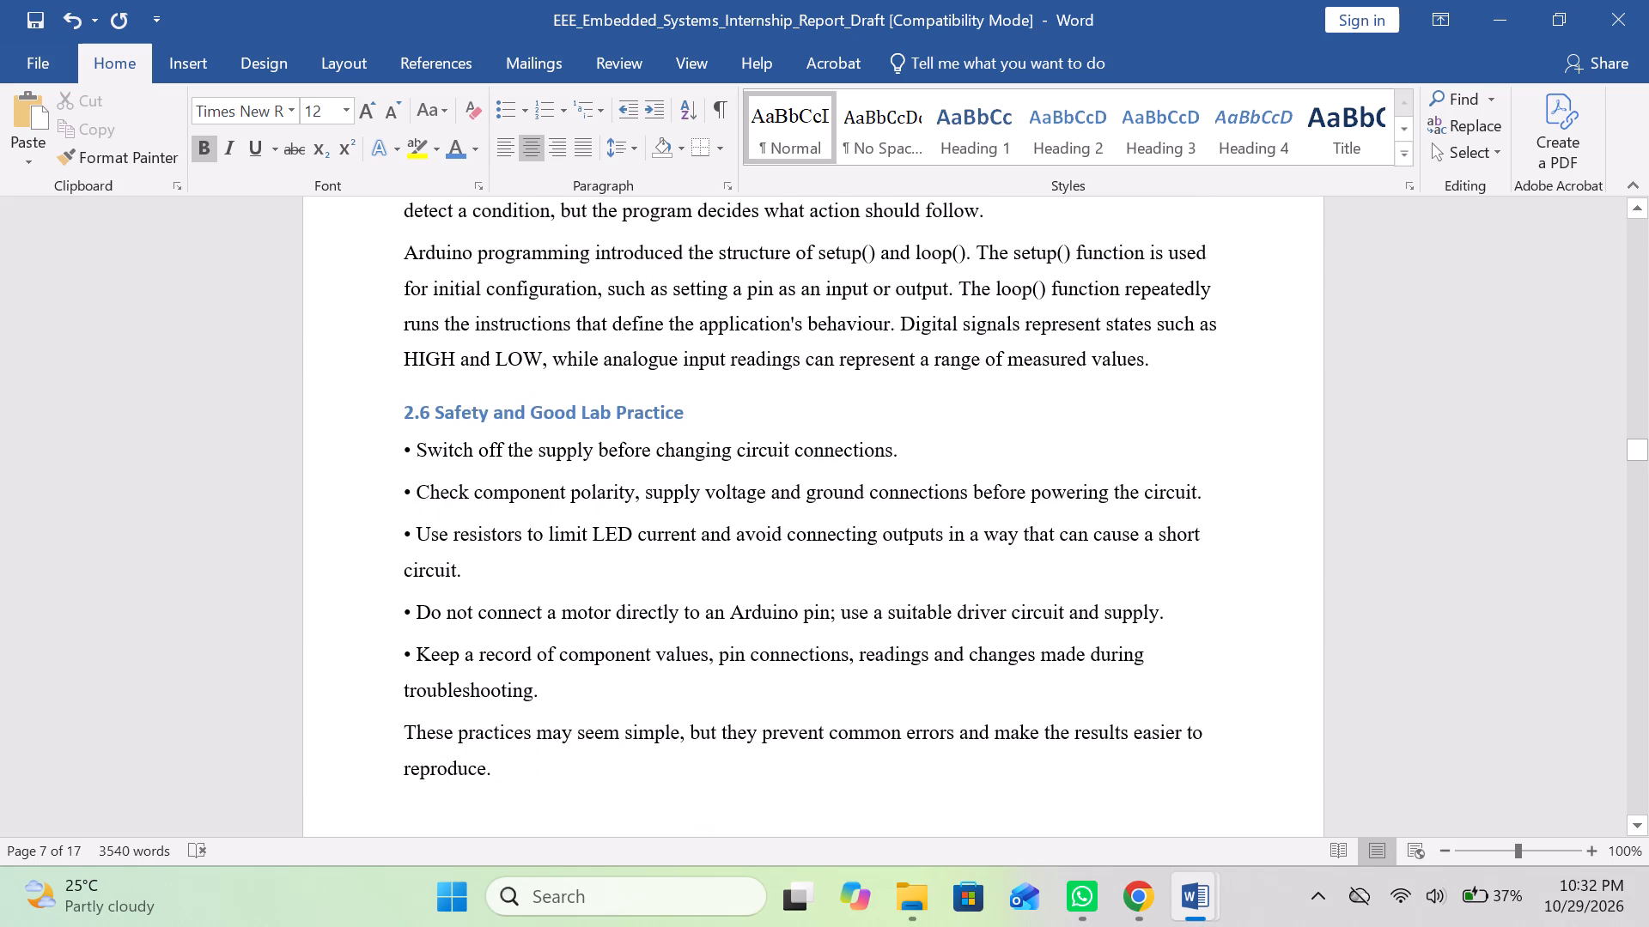
scroll(861, 364, up, 2)
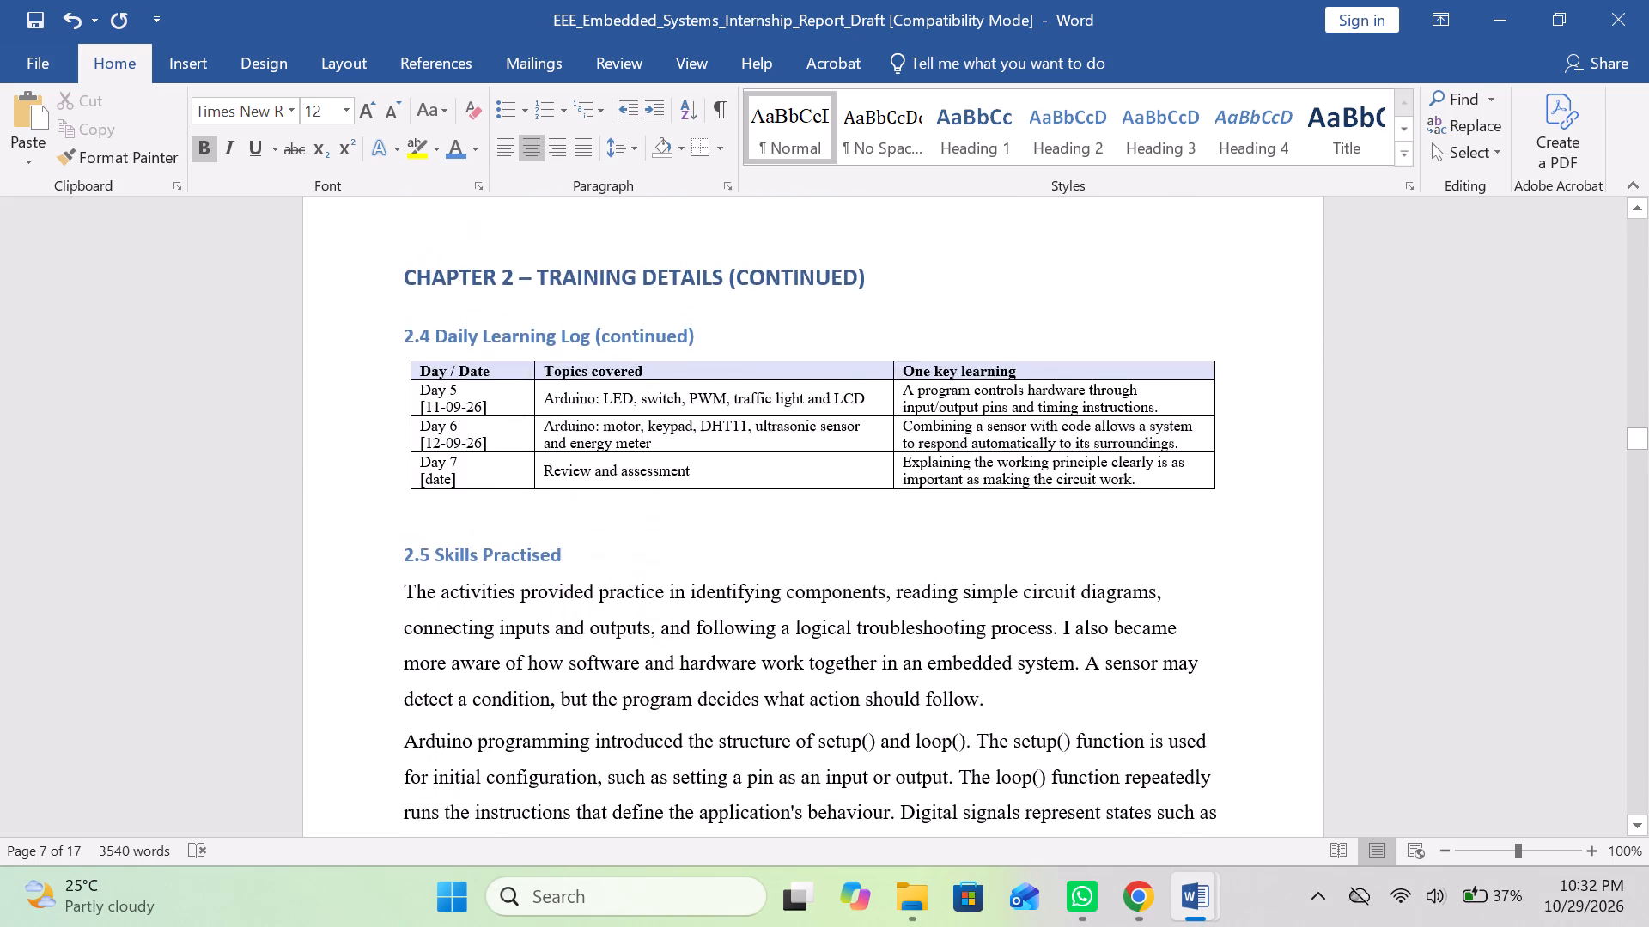
scroll(861, 364, up, 1)
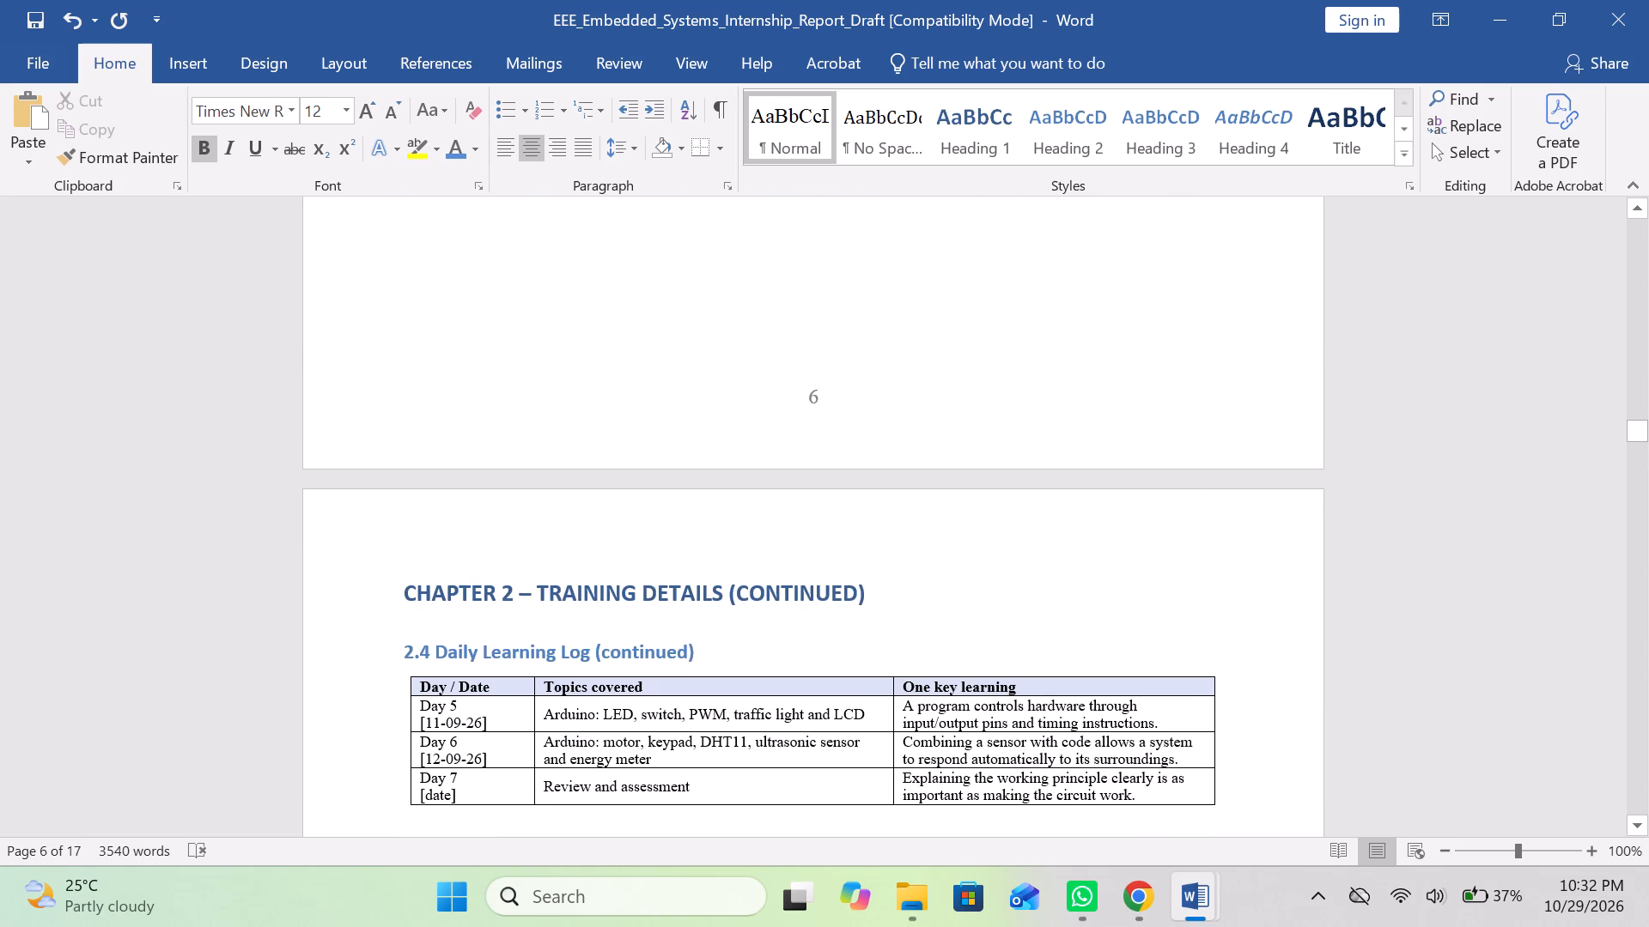
scroll(861, 364, up, 9)
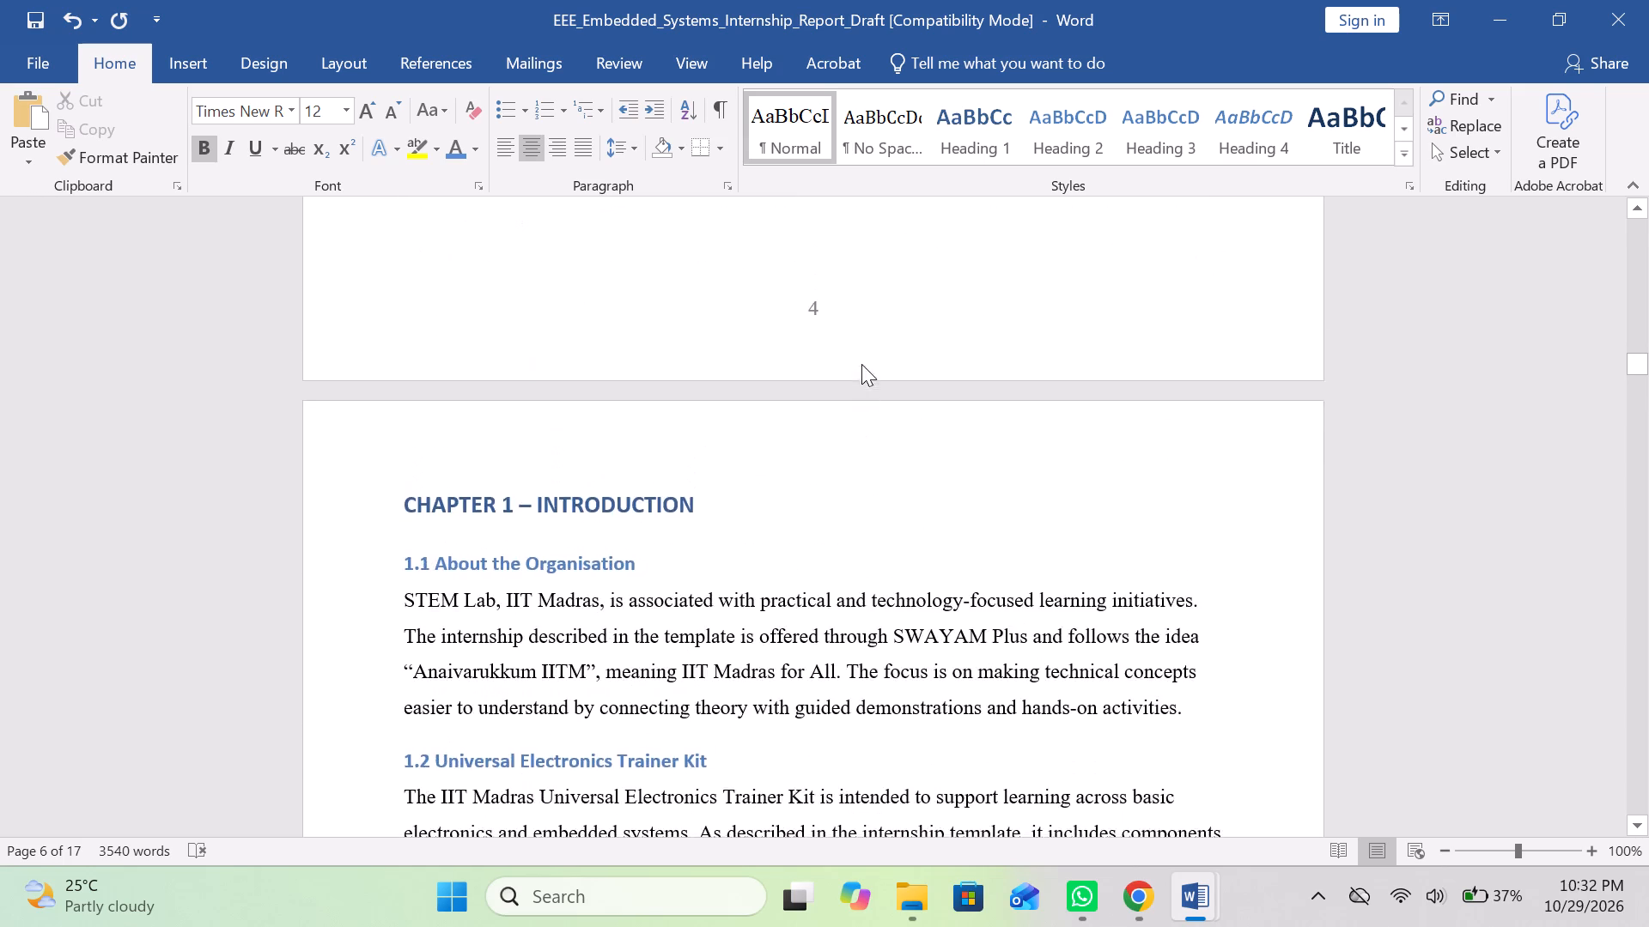
scroll(861, 364, up, 4)
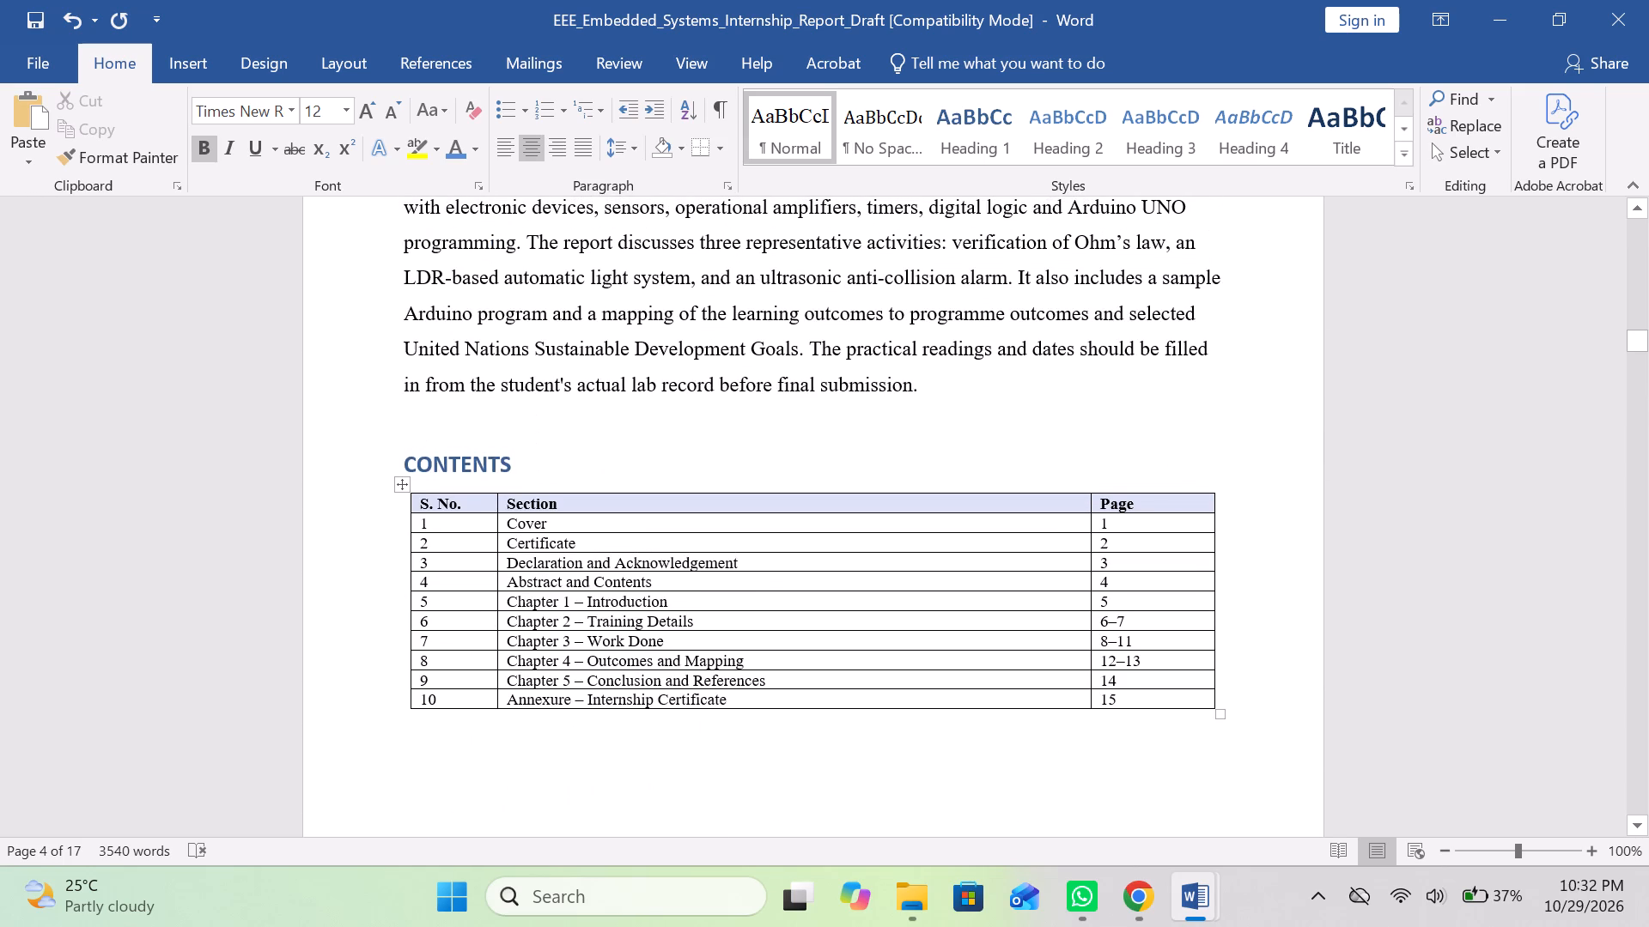
scroll(861, 364, up, 2)
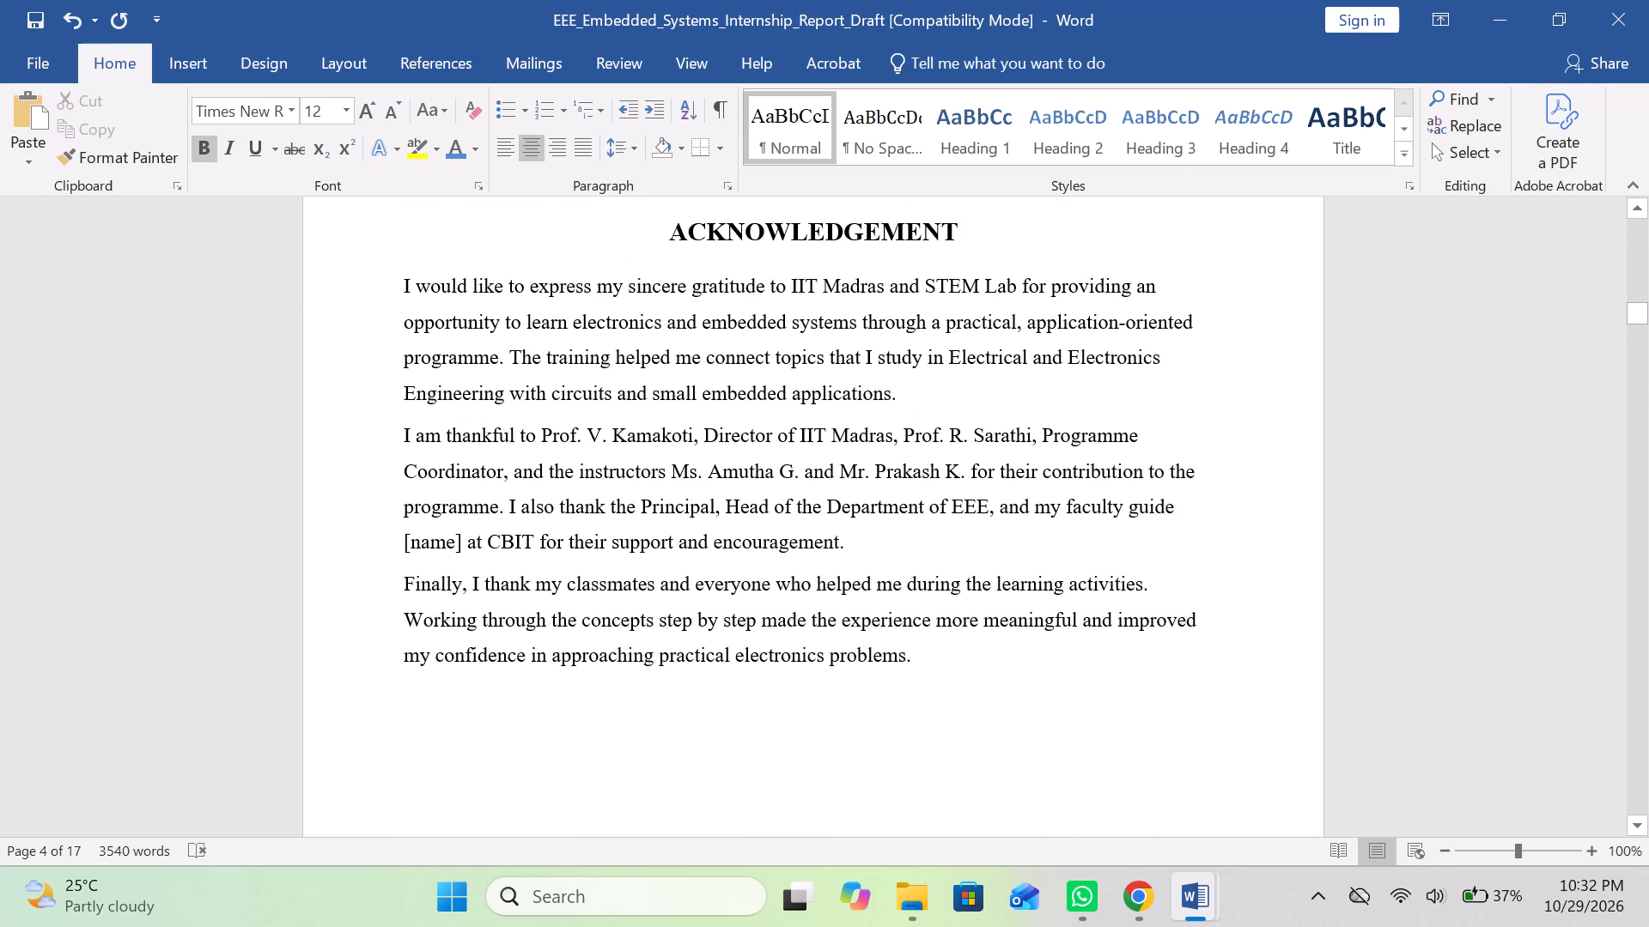
scroll(861, 364, up, 2)
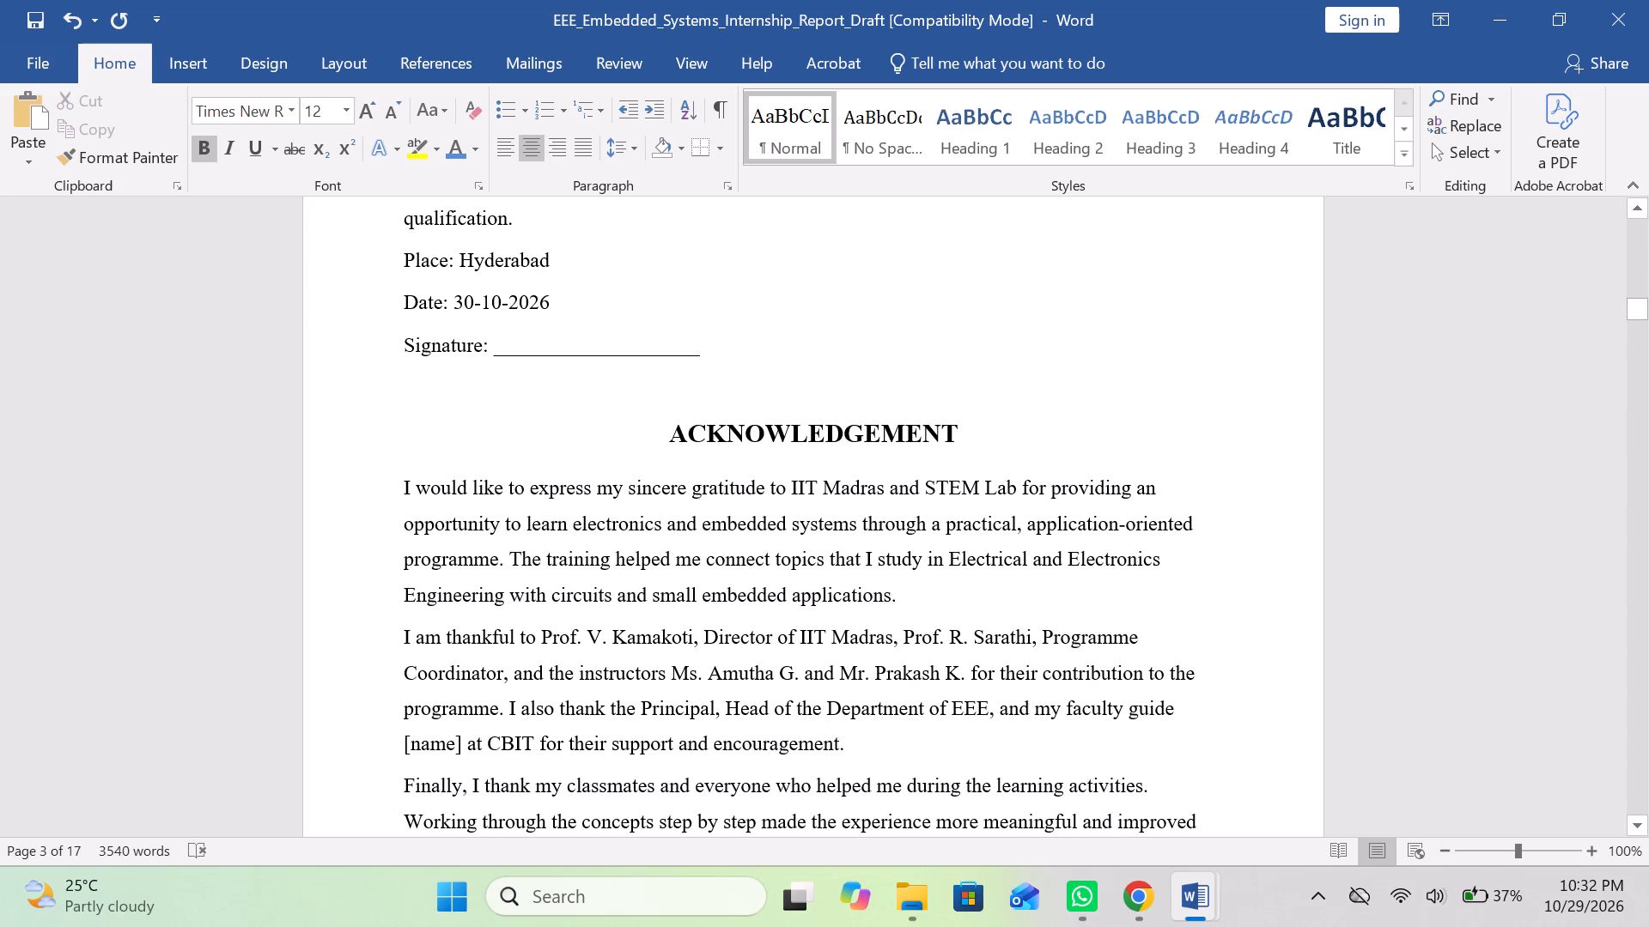
scroll(861, 364, down, 1)
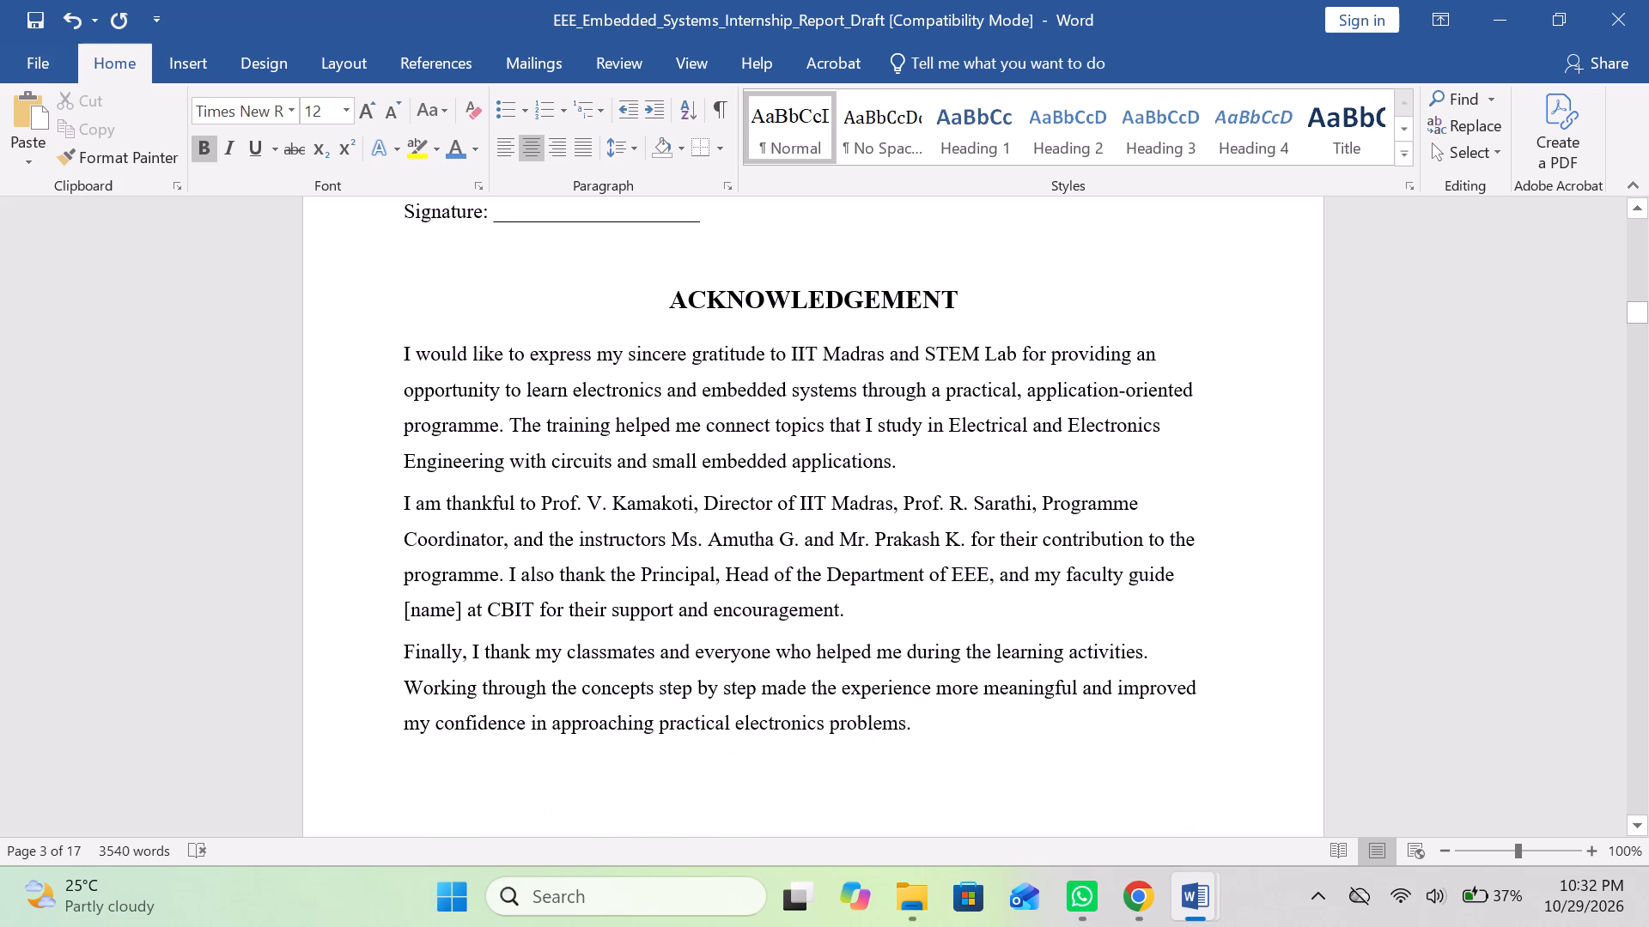
Review the front pages from the Acknowledgement back through the Declaration and Certificate to the cover page.
scroll(861, 364, up, 1)
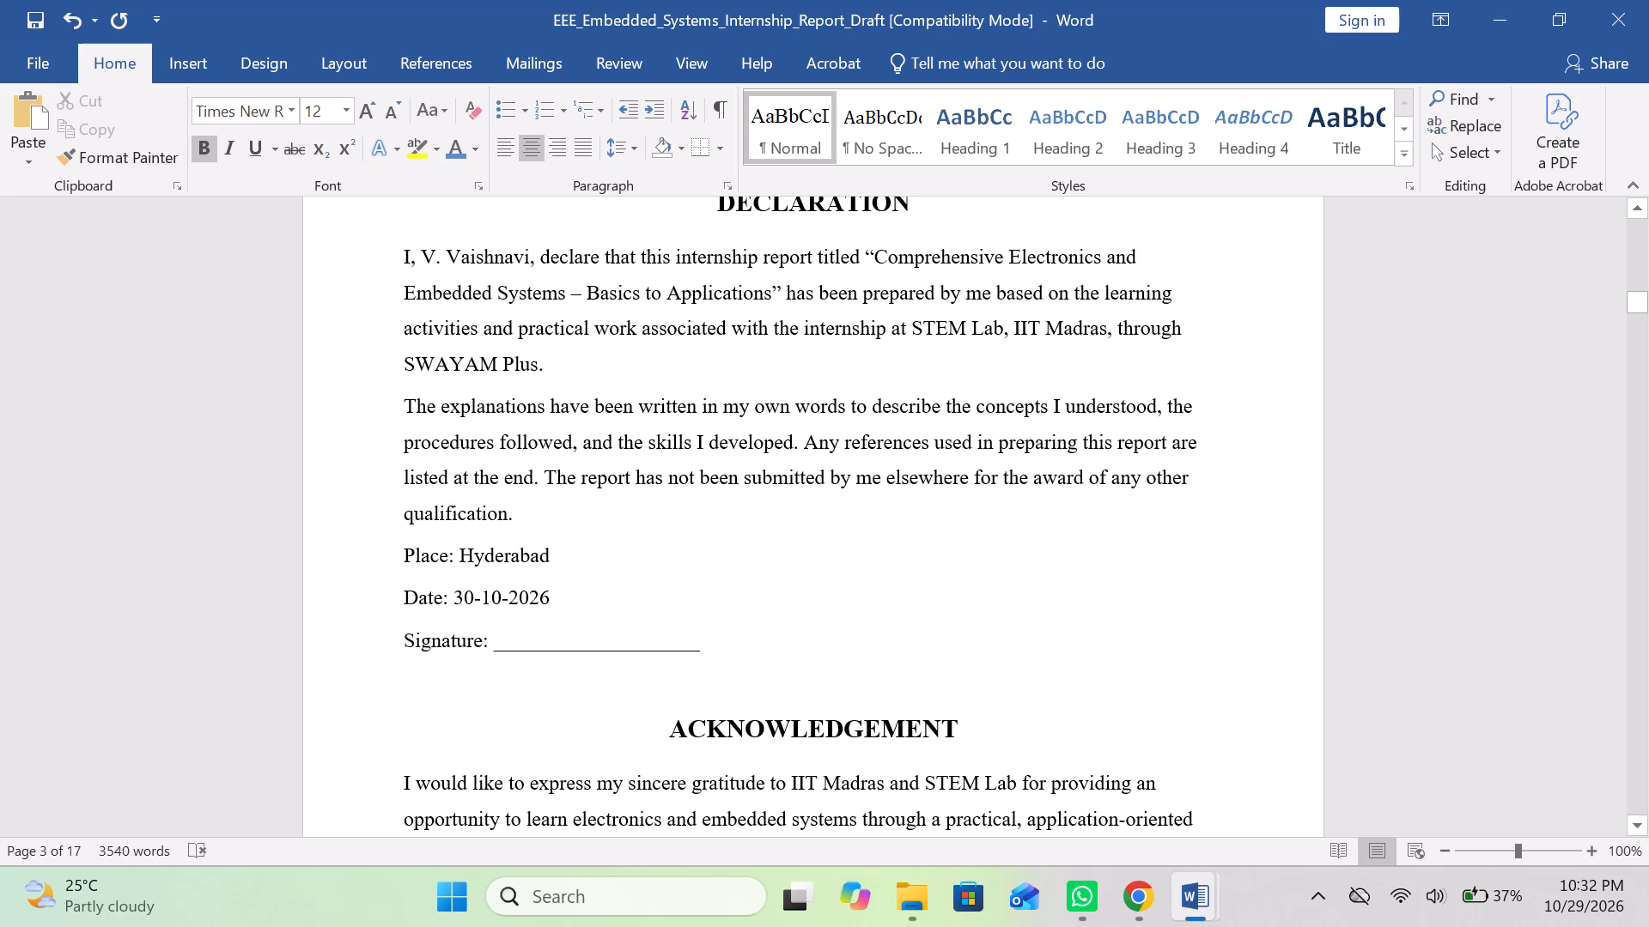
scroll(861, 364, up, 2)
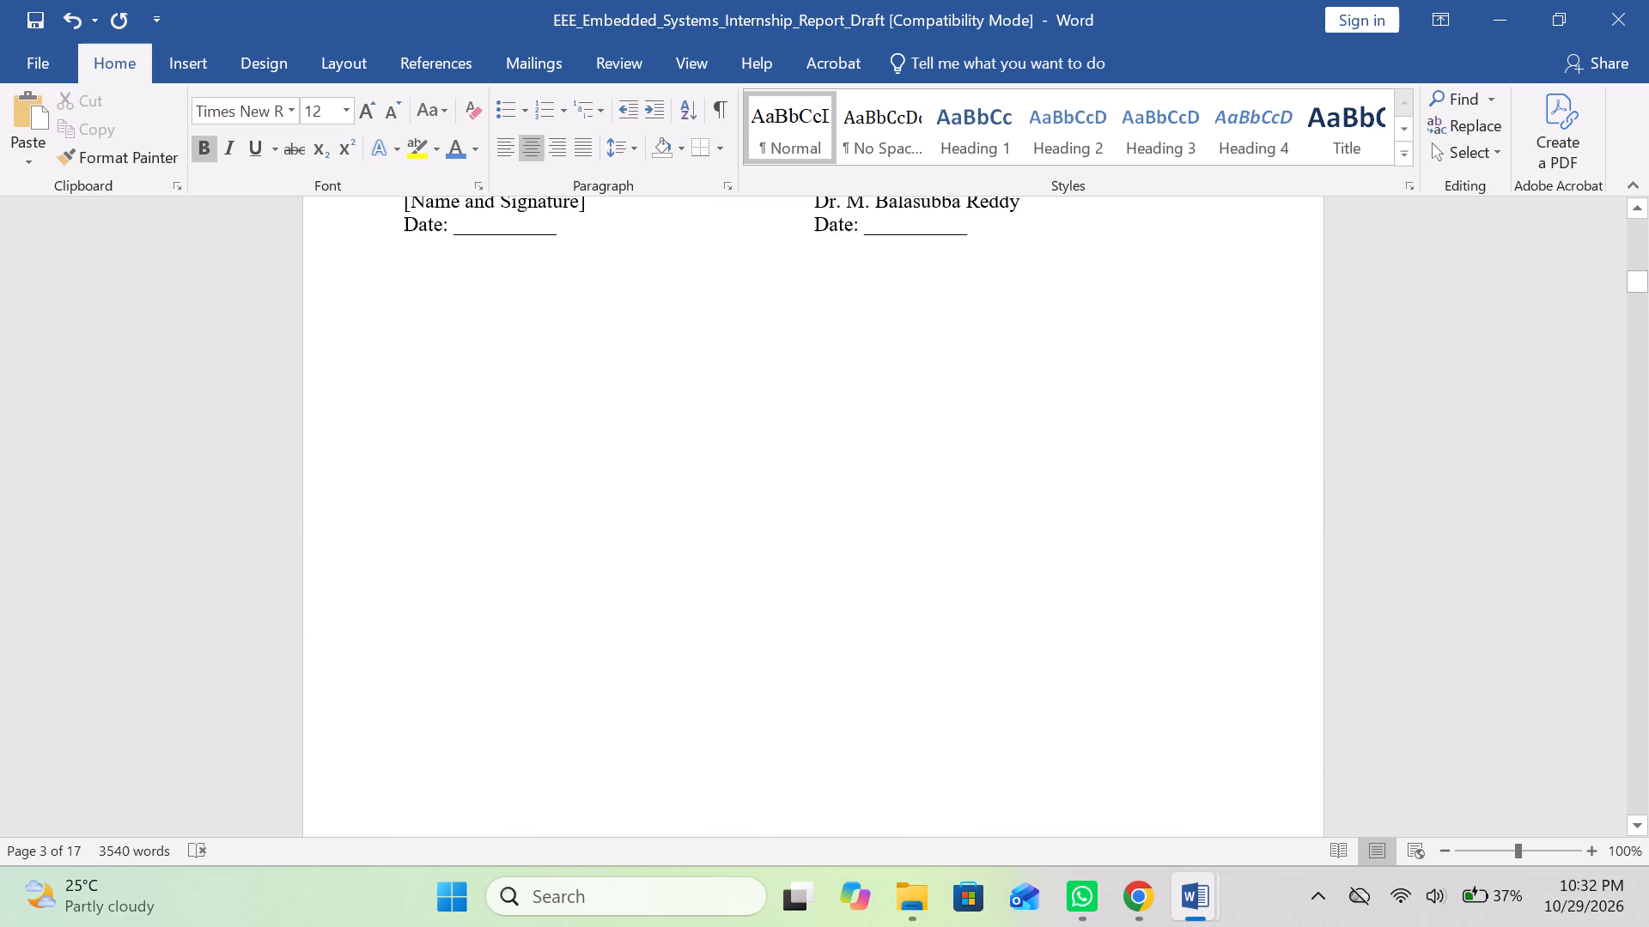
scroll(861, 364, up, 3)
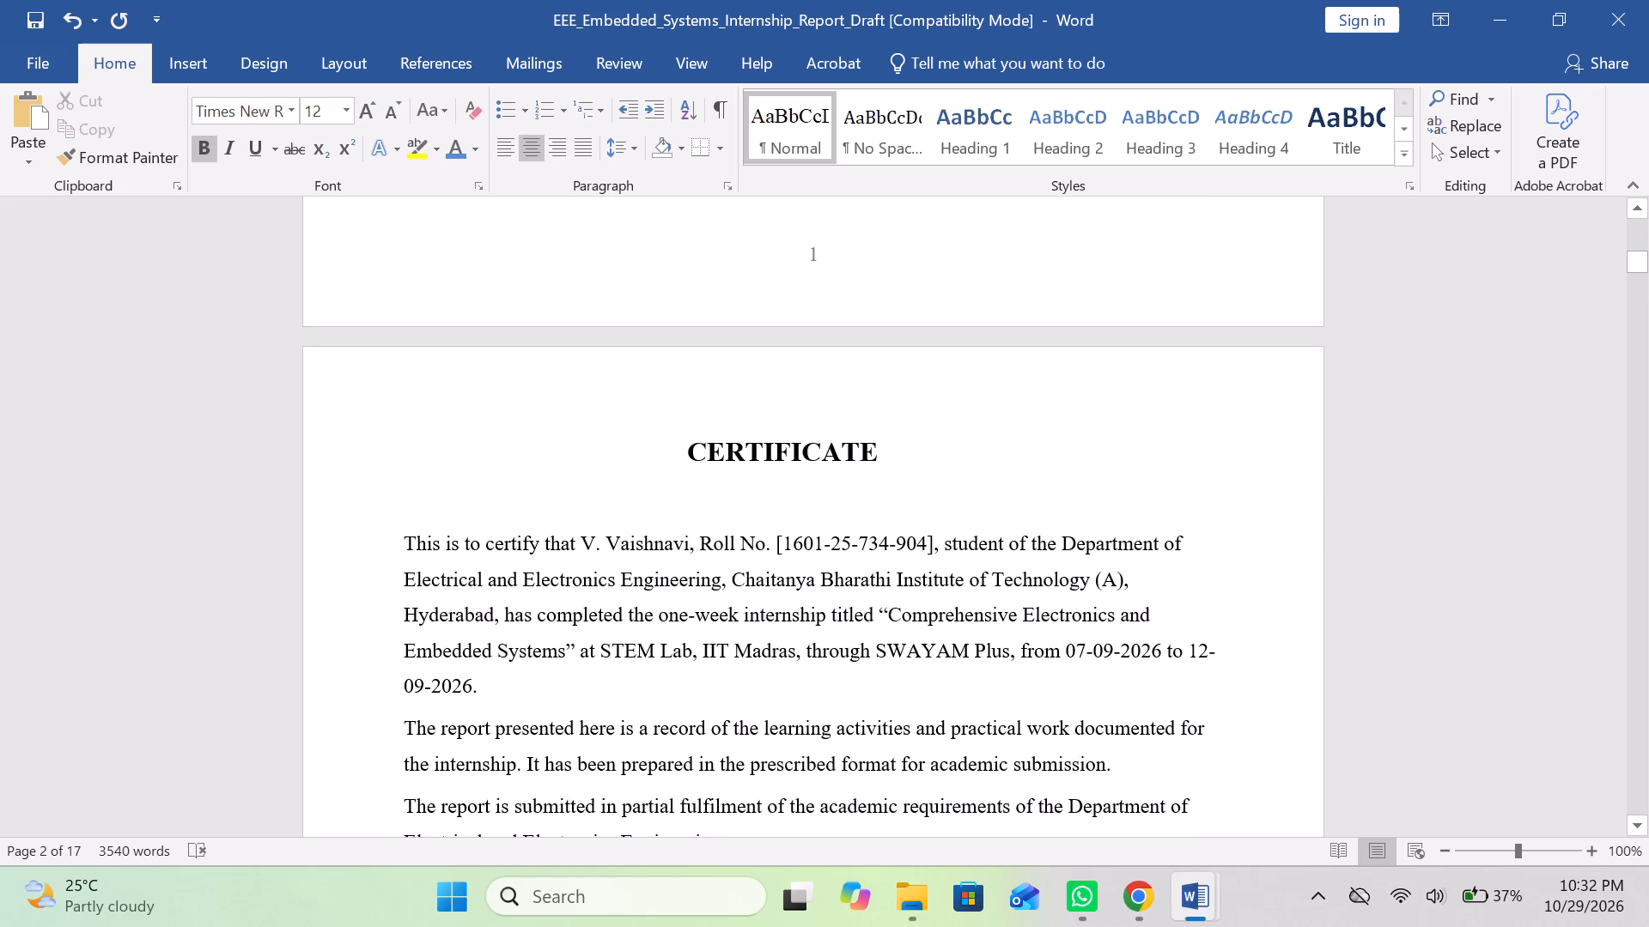
scroll(861, 364, up, 2)
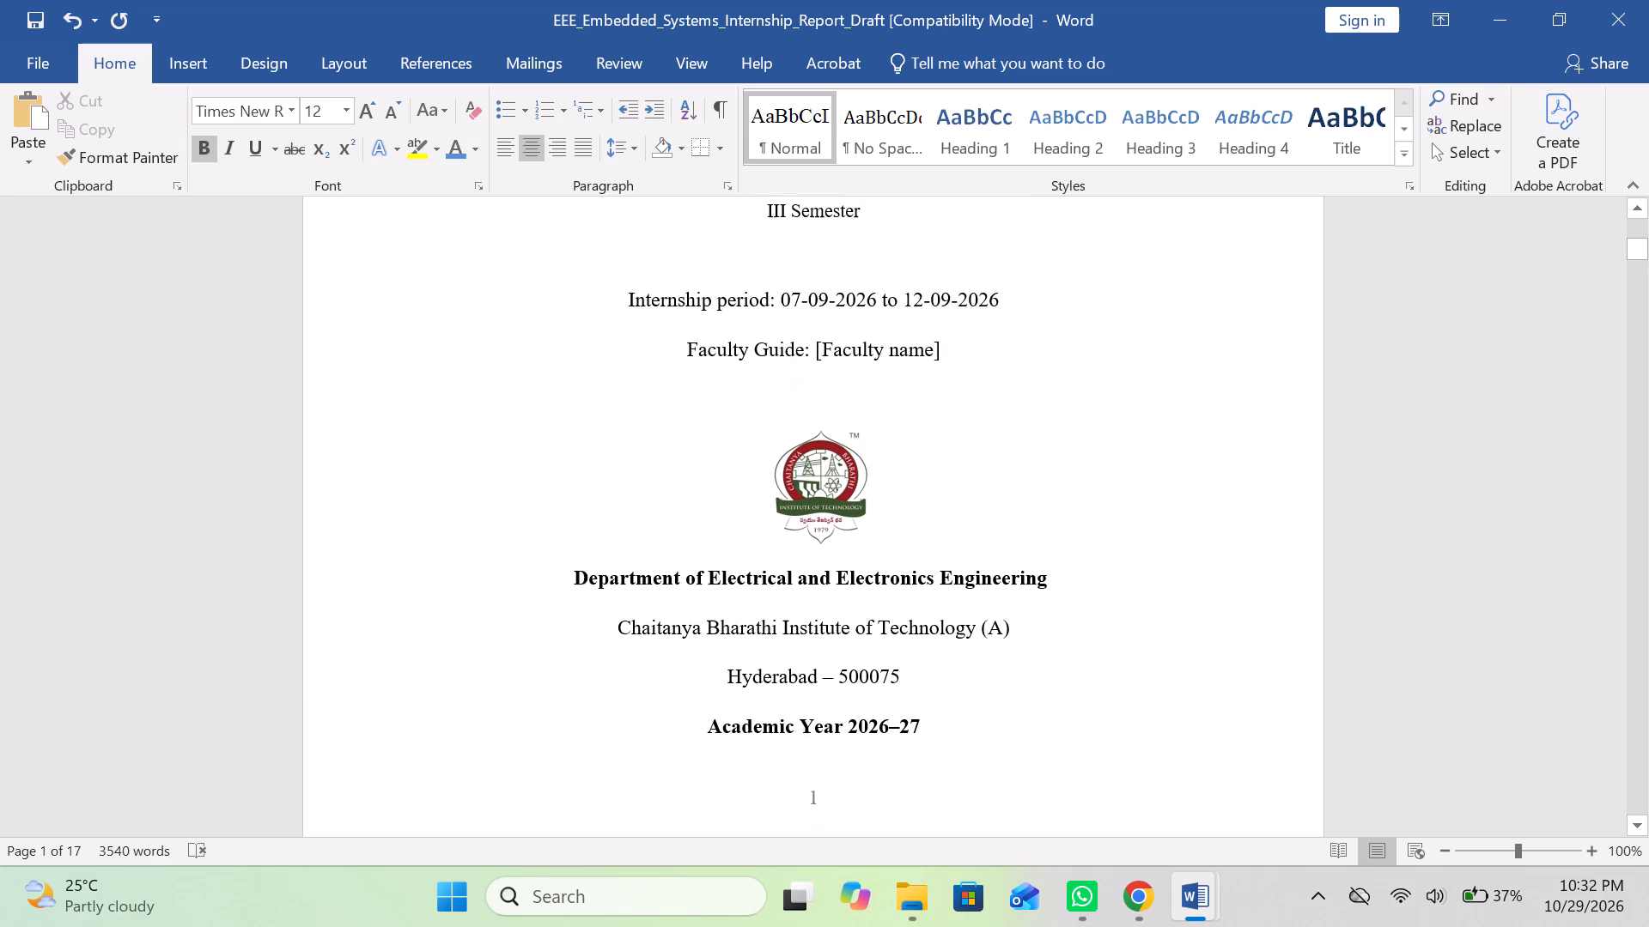
scroll(861, 364, up, 2)
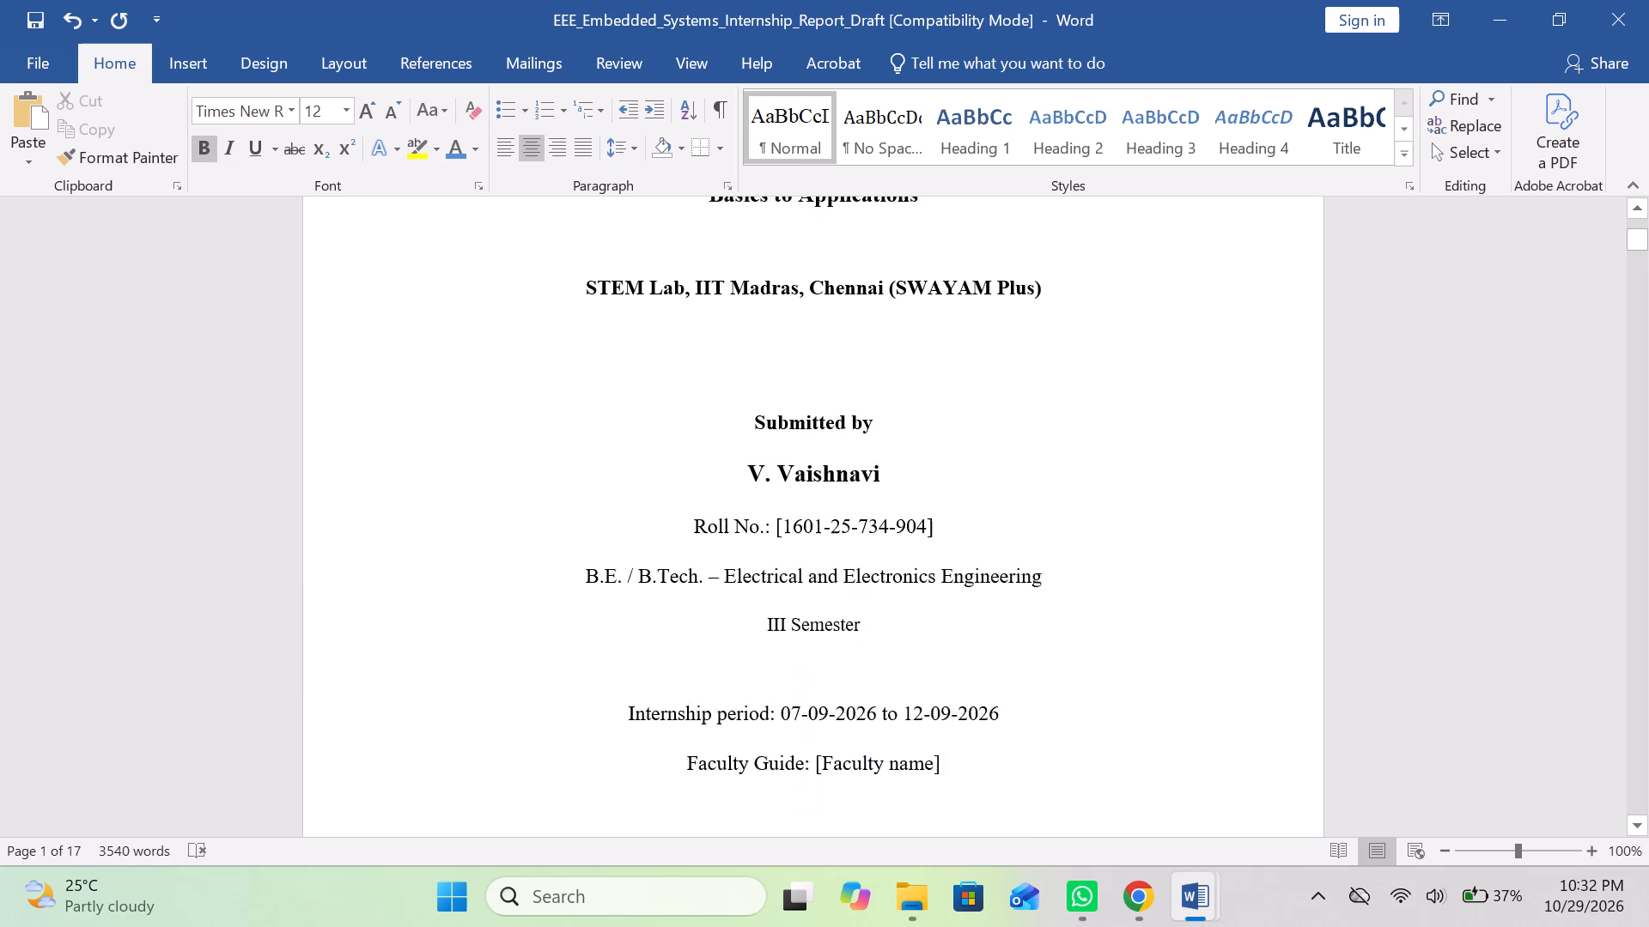
scroll(861, 364, up, 2)
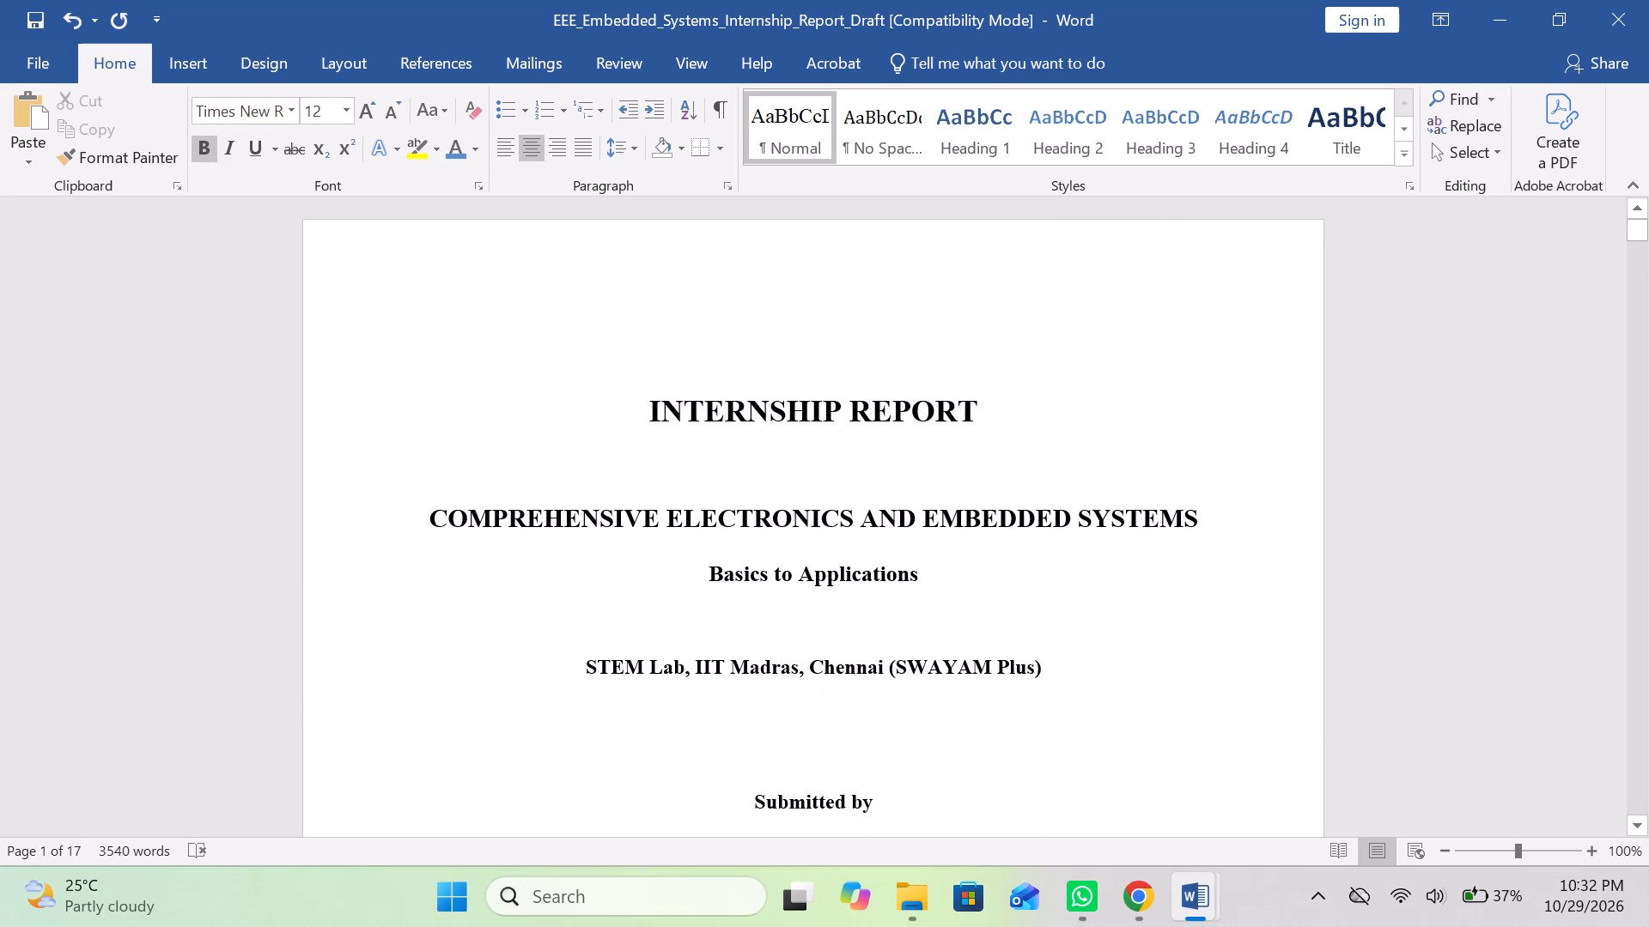
Delete the "[Faculty name]" placeholder after "Faculty Guide:" on the cover page.
scroll(861, 364, down, 2)
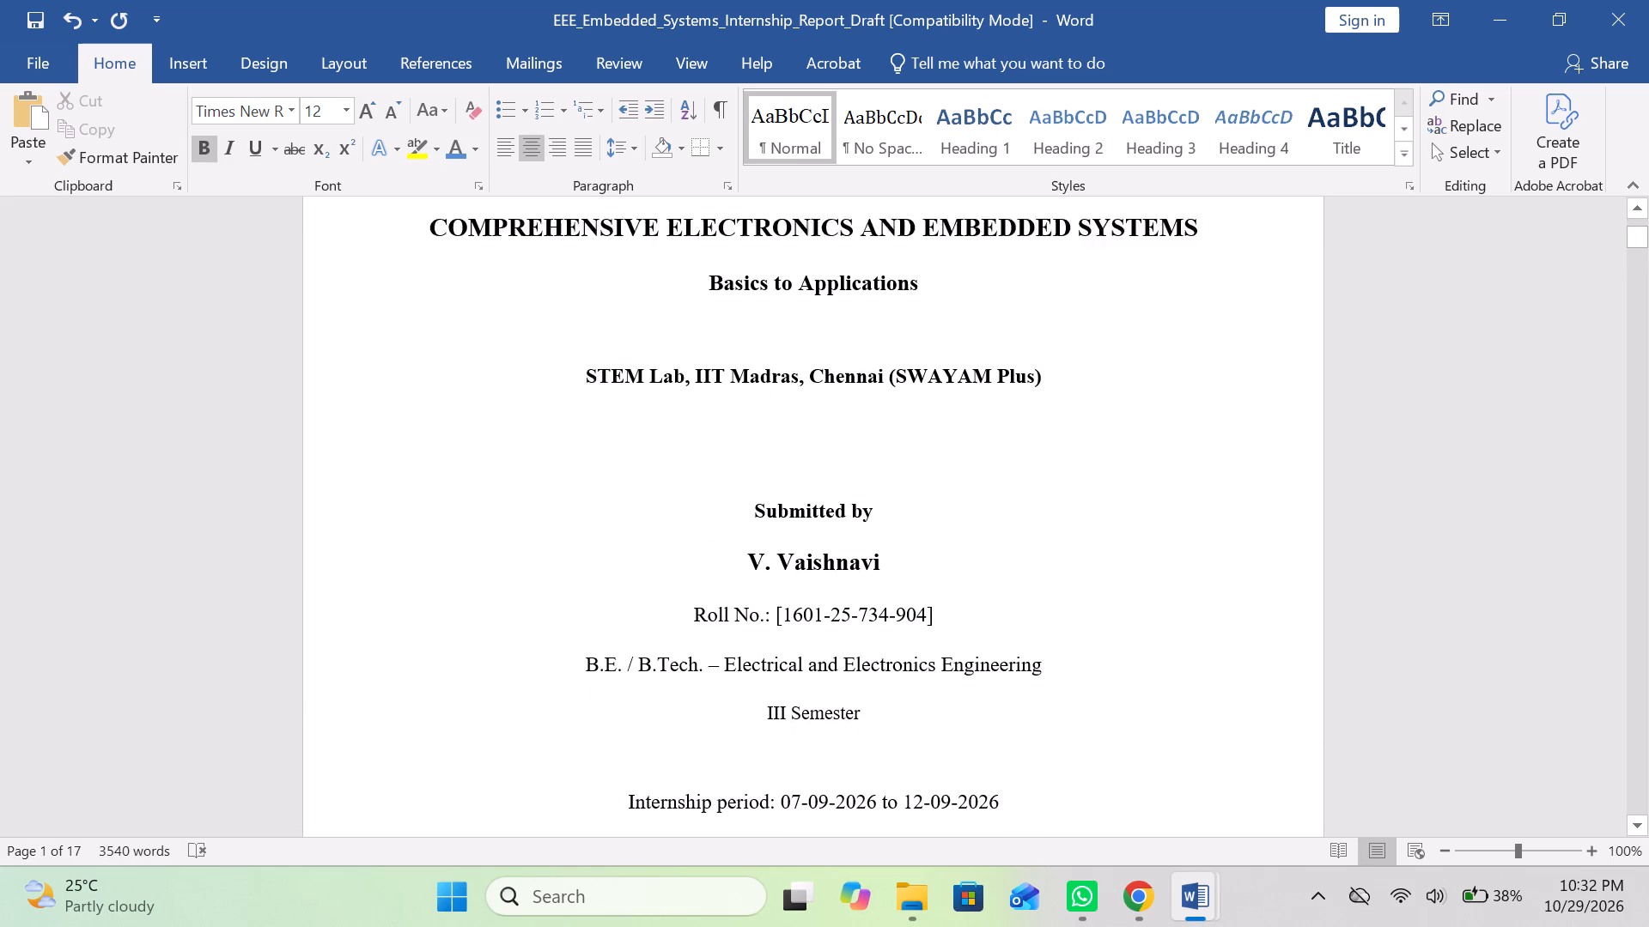
scroll(861, 364, down, 1)
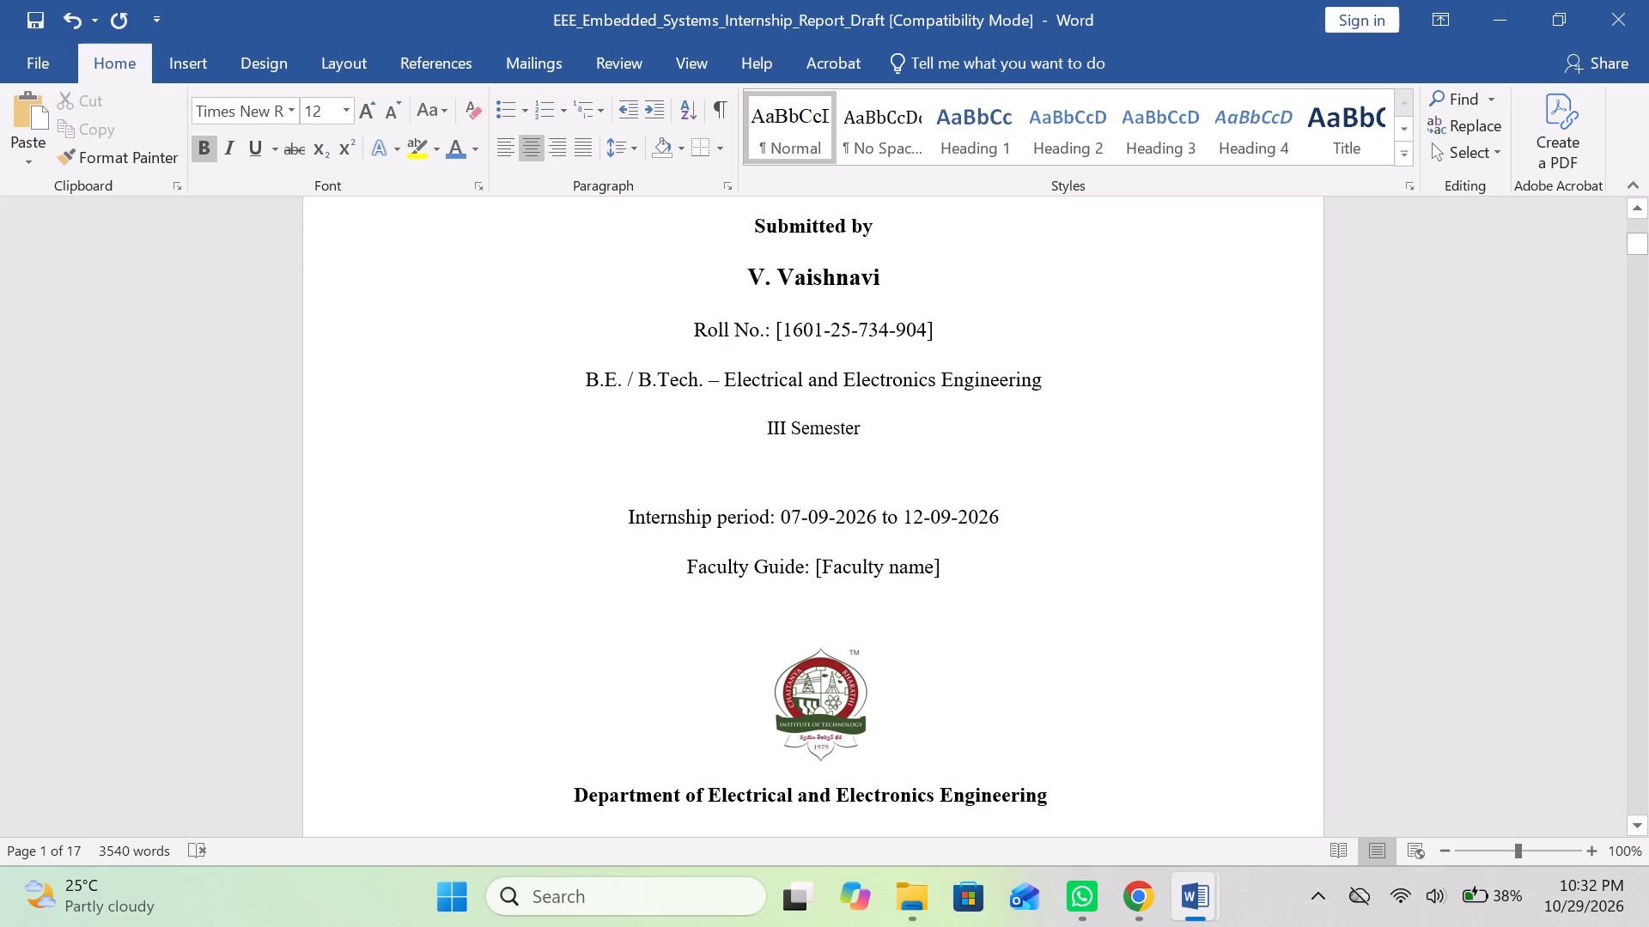
scroll(861, 364, down, 2)
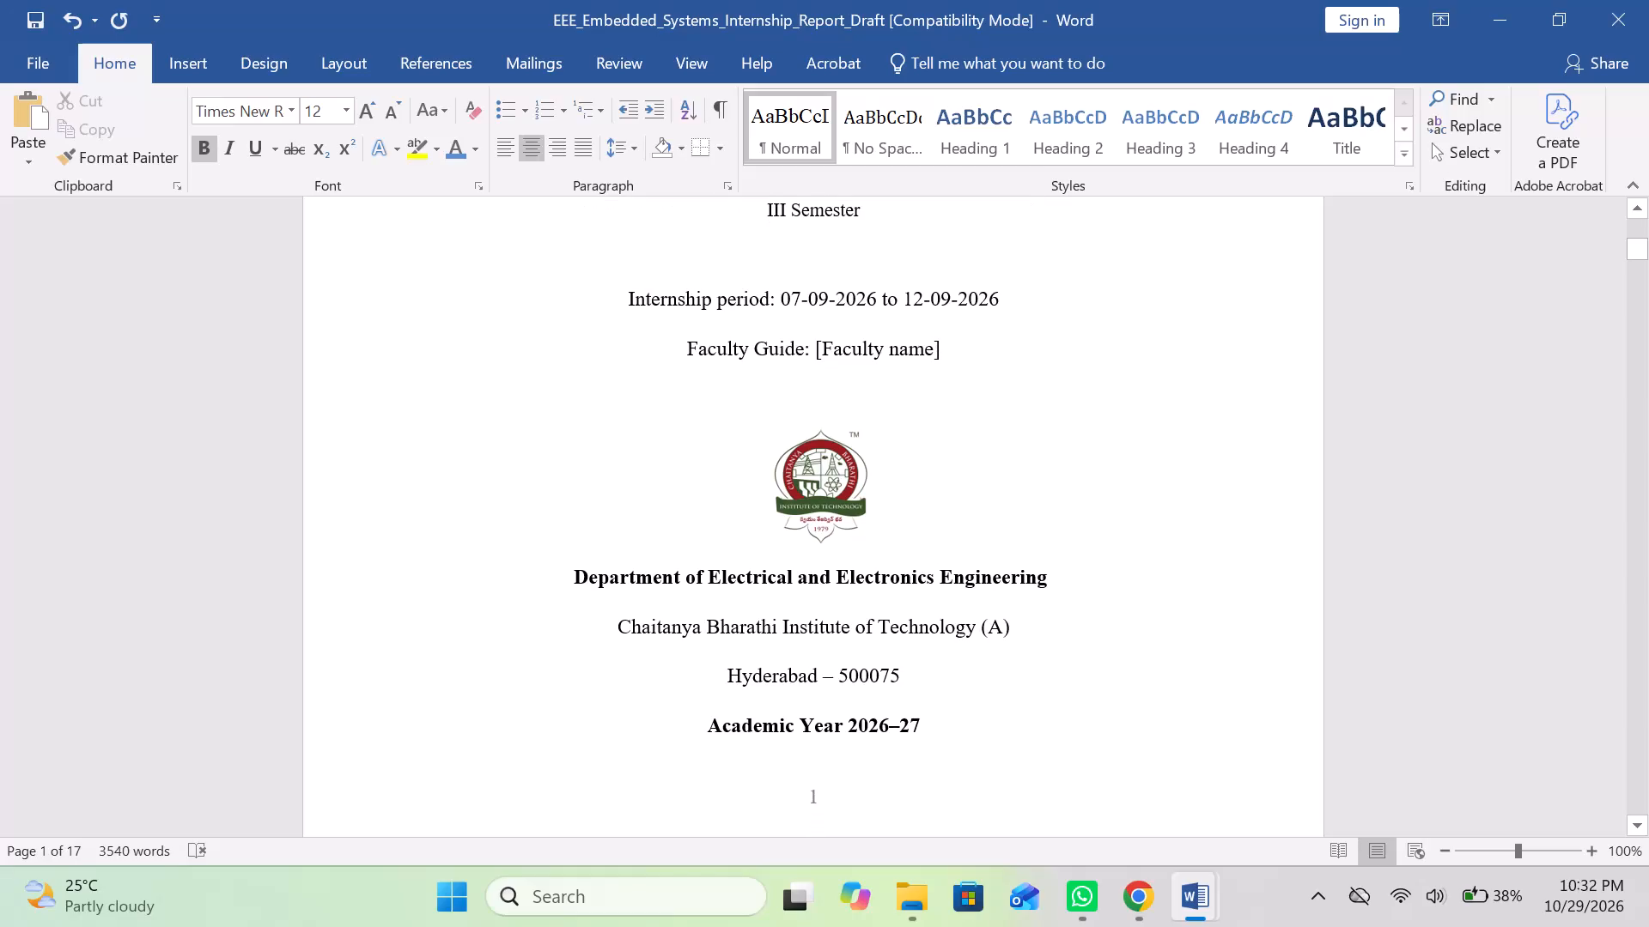
scroll(861, 364, down, 1)
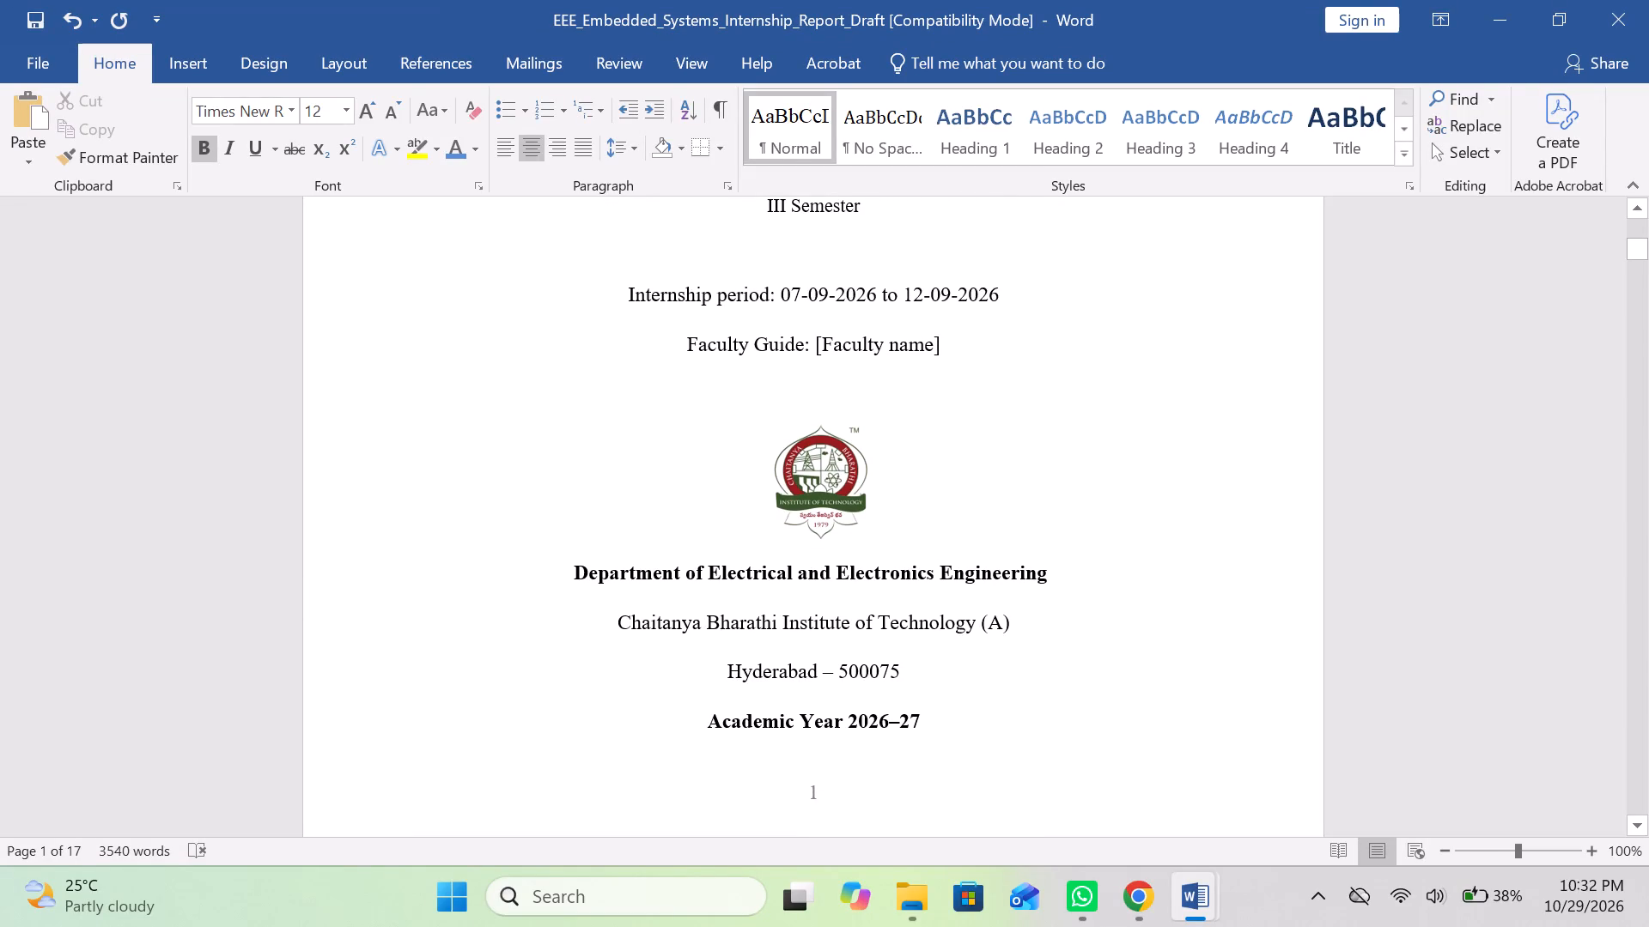
click(971, 348)
key(BackSpace)
key(BackSpace)
key(BackSpace)
key(BackSpace)
key(BackSpace)
key(BackSpace)
key(BackSpace)
key(BackSpace)
key(BackSpace)
key(BackSpace)
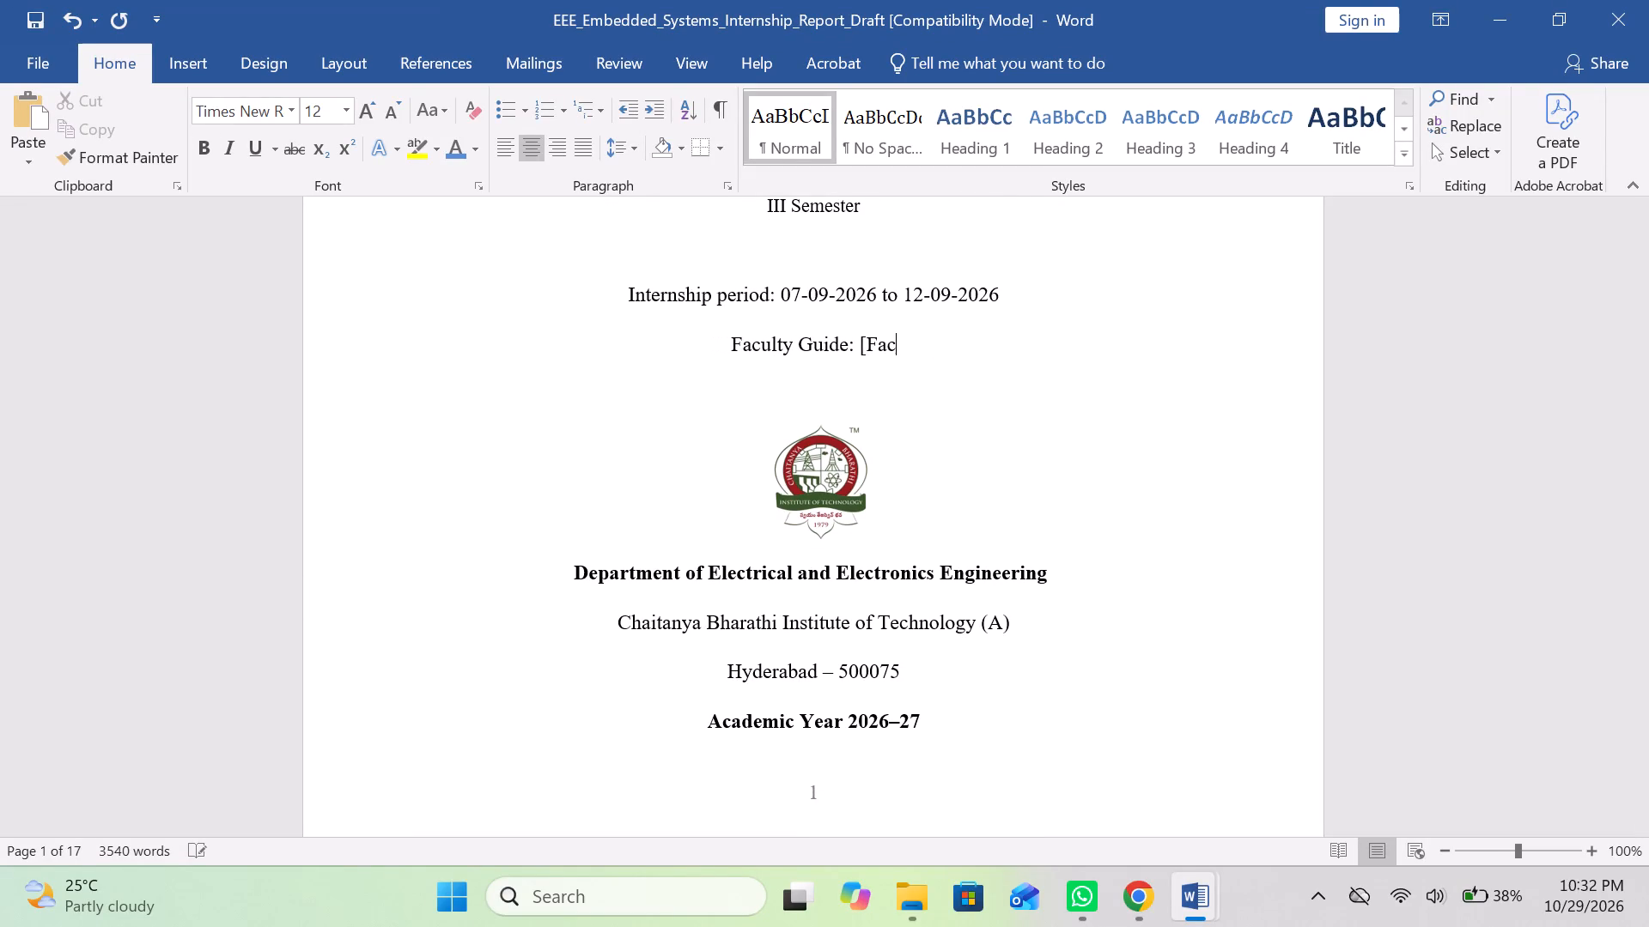
key(BackSpace)
key(BackSpace)
key(BackSpace)
key(BackSpace)
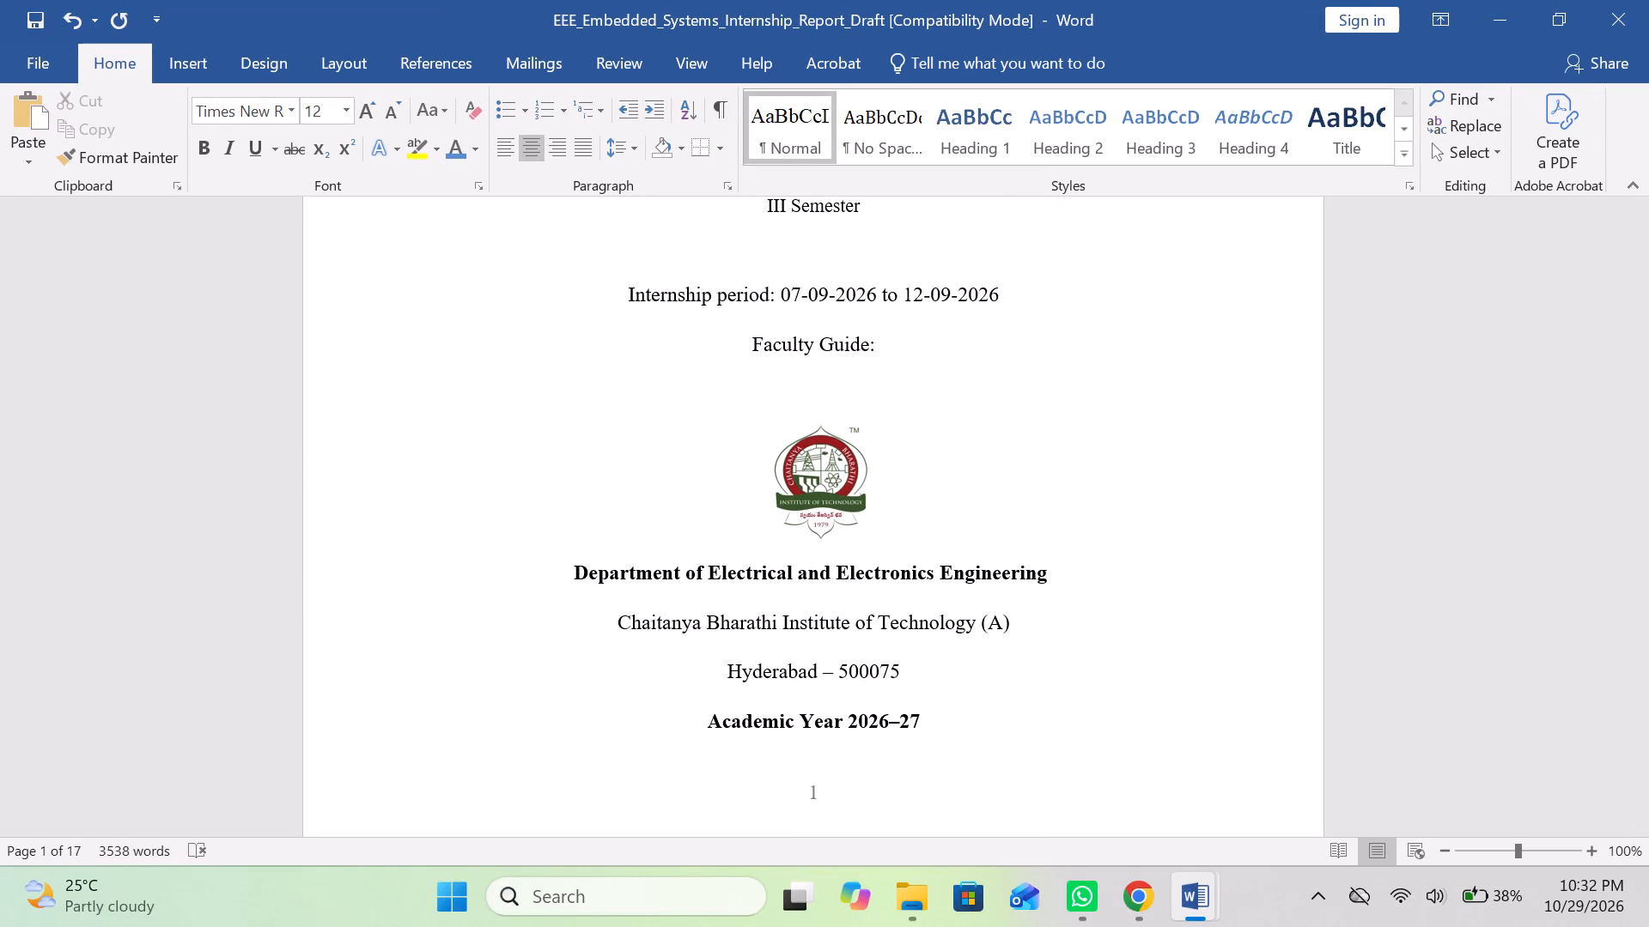
Left-align the cover page's "Faculty Guide:" line and pad it with leading spaces to start slightly inside the internship period line.
click(741, 342)
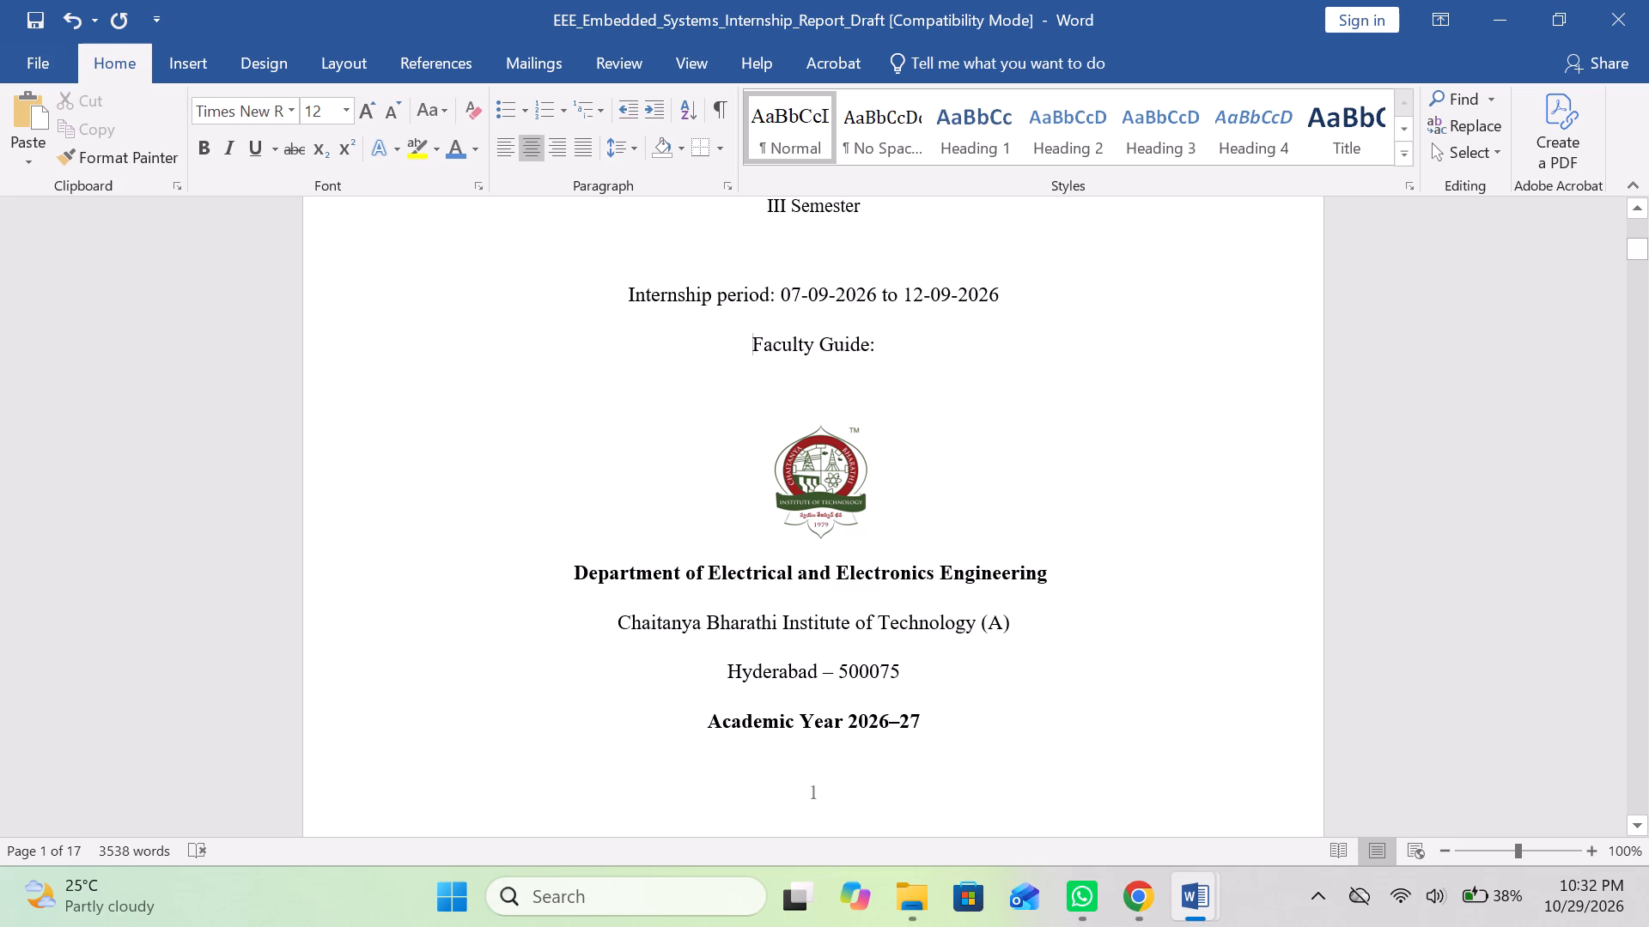
key(BackSpace)
key(space)
key(space)
key(space)
key(space)
key(space)
key(space)
key(space)
key(space)
key(space)
key(space)
key(space)
key(space)
key(space)
key(space)
key(space)
key(space)
key(space)
key(space)
key(space)
key(space)
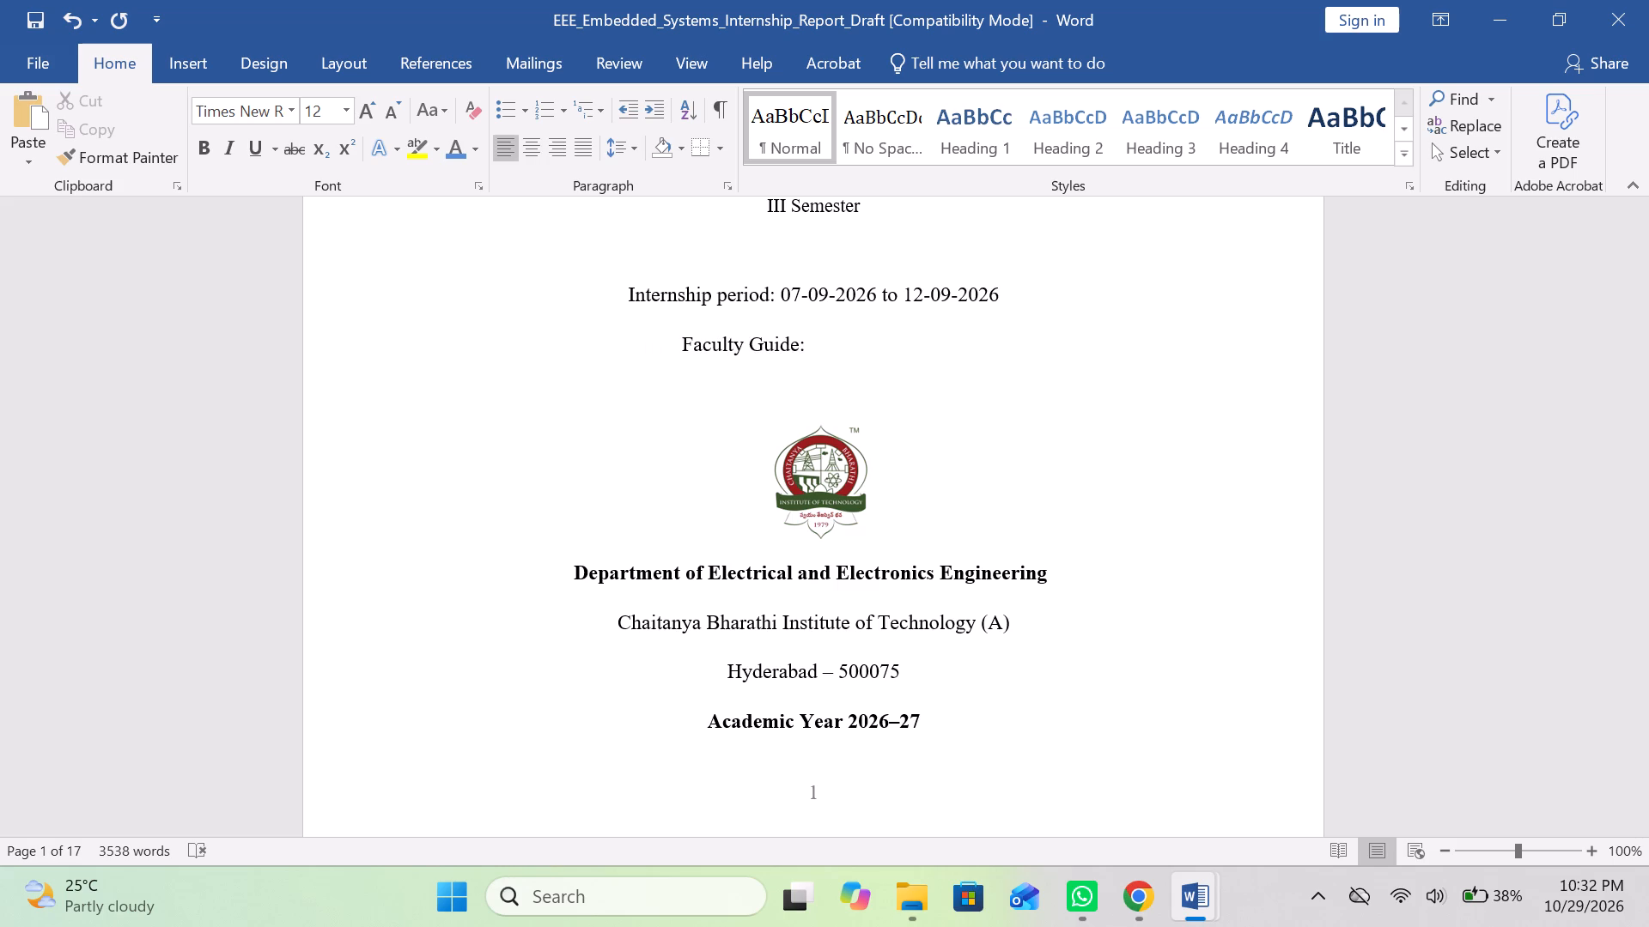
key(space)
key(BackSpace)
key(BackSpace)
key(BackSpace)
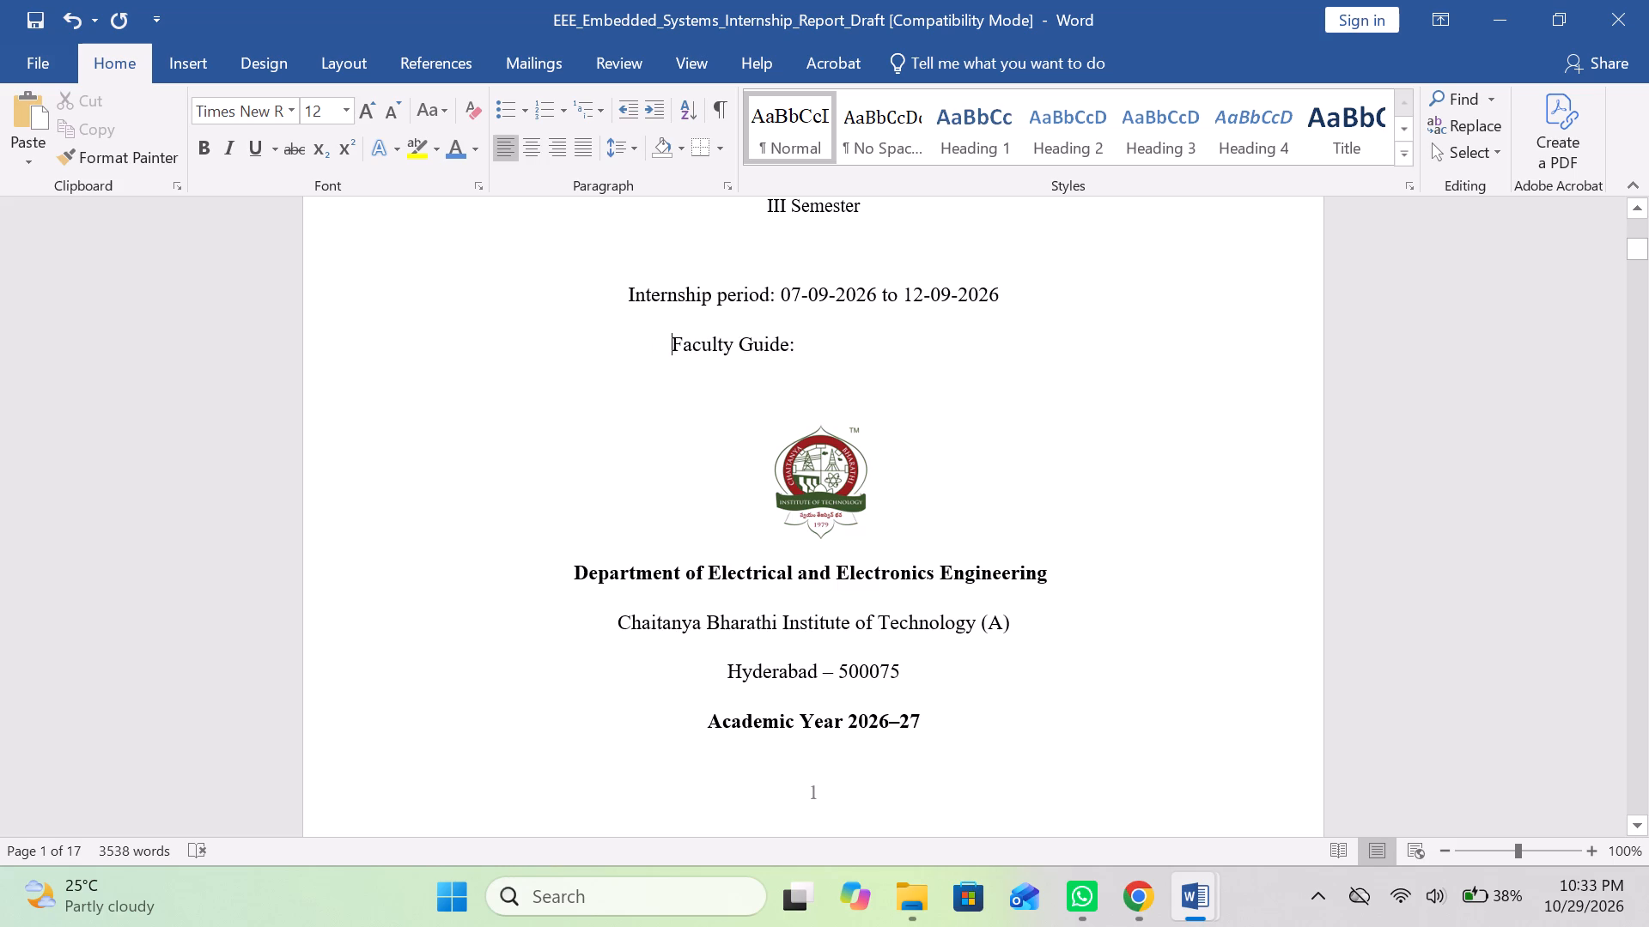
Delete the "[Name and Signature]" placeholder below "Guide" in the Certificate page's signature table.
scroll(1080, 734, down, 2)
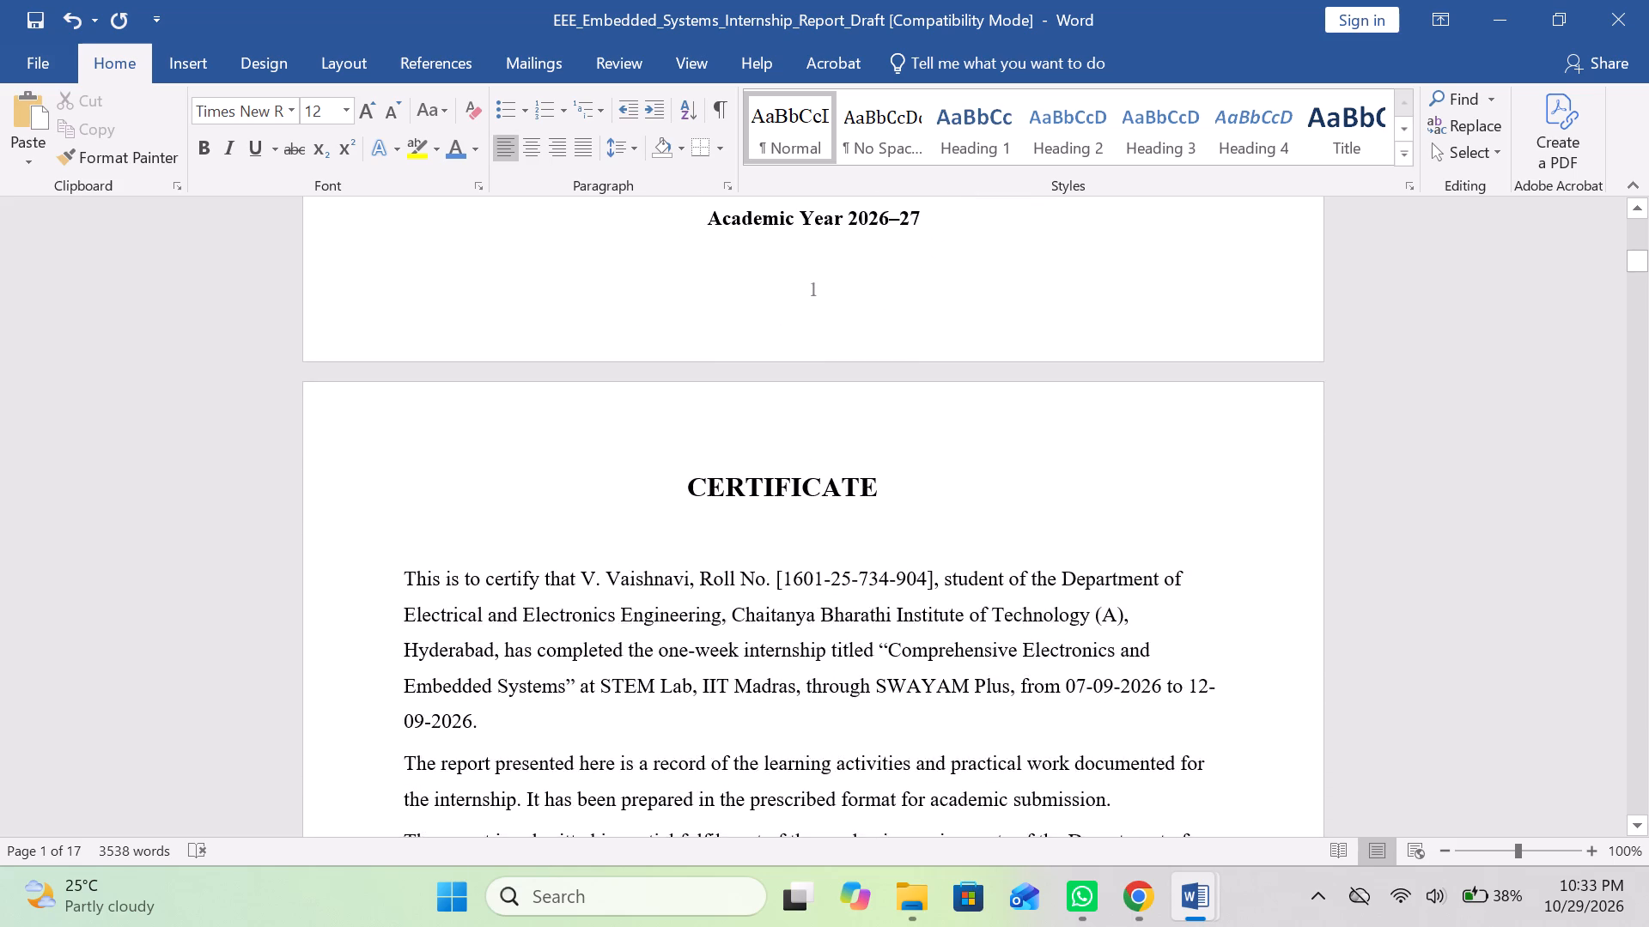
scroll(1080, 734, down, 1)
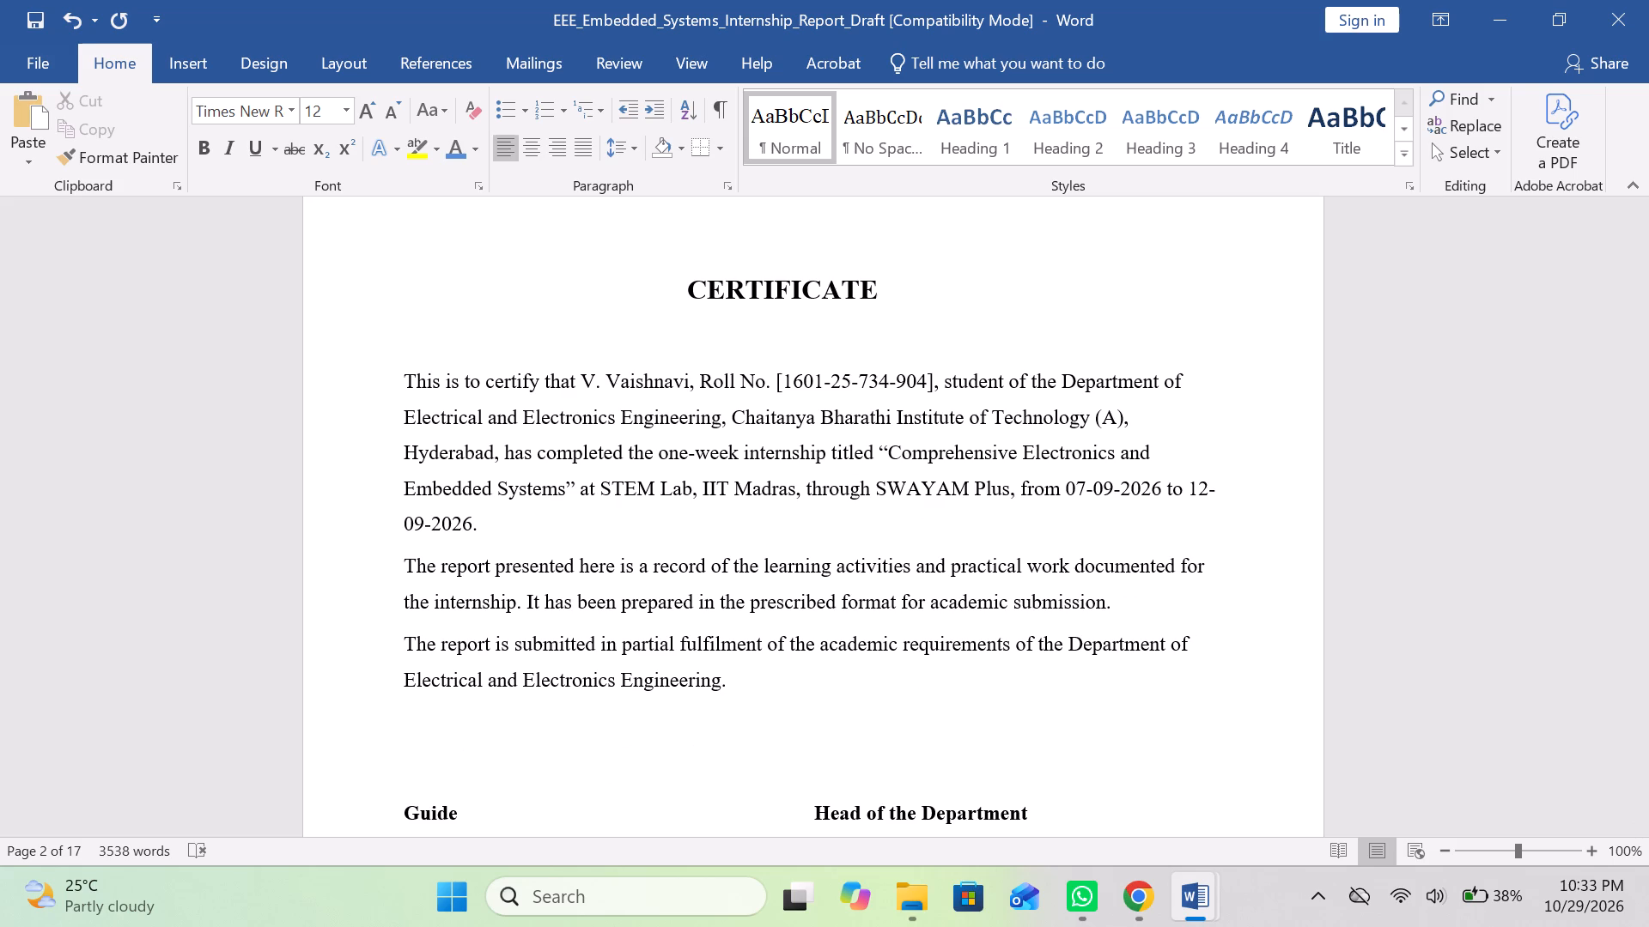
scroll(1080, 734, down, 1)
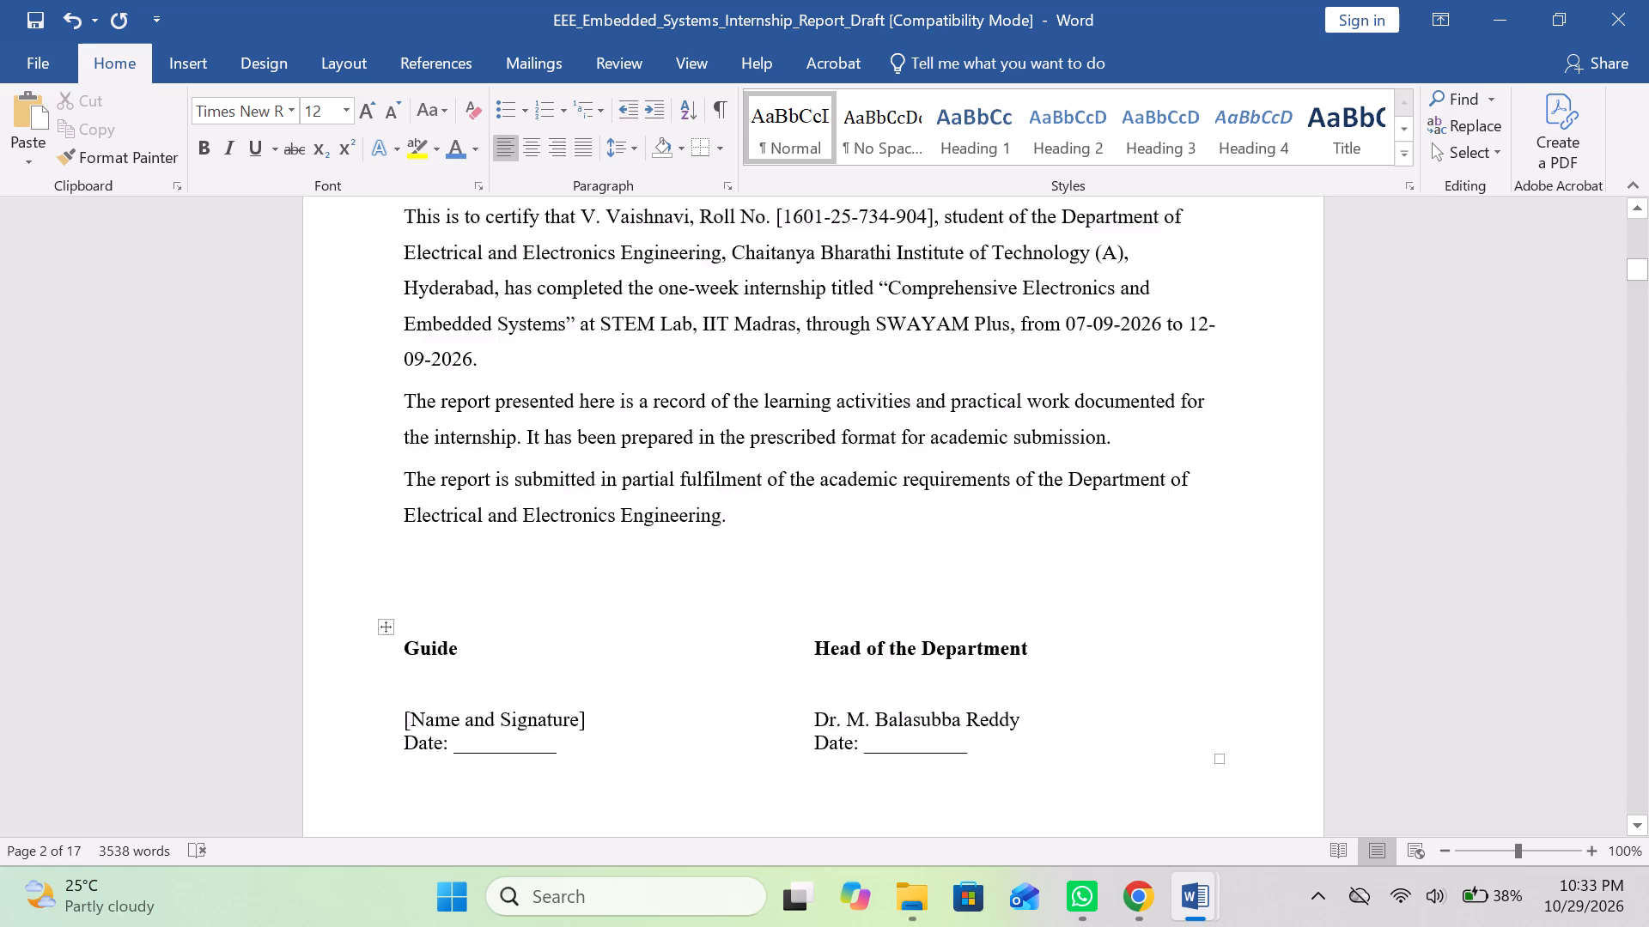
scroll(1080, 734, down, 1)
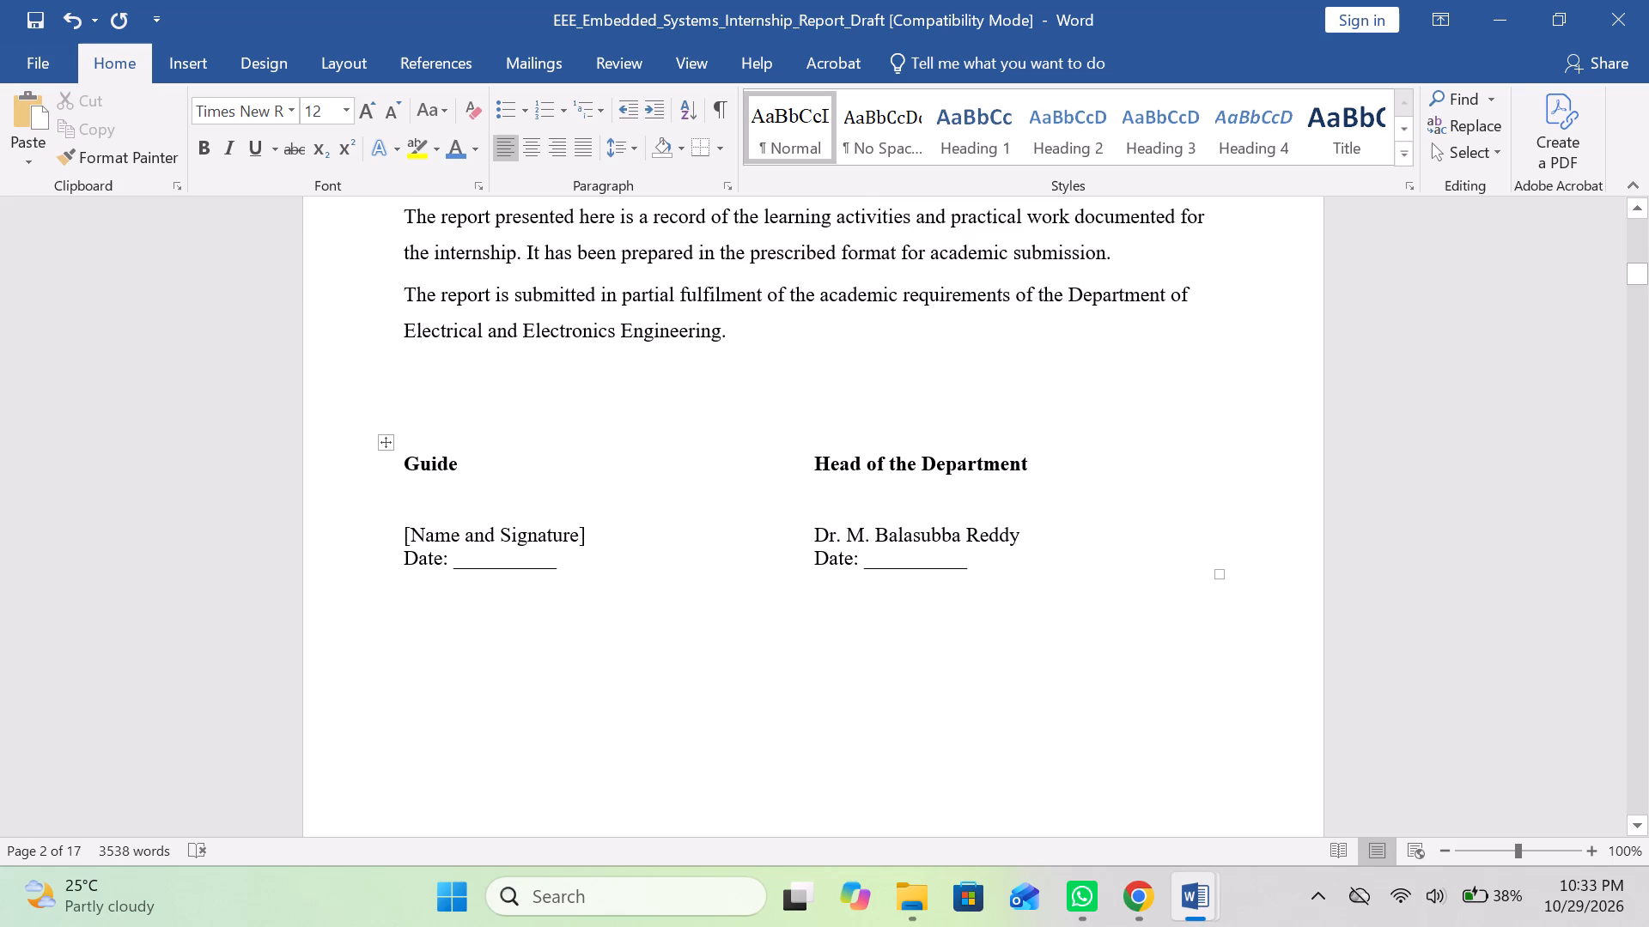
click(598, 536)
key(BackSpace)
key(BackSpace)
key(BackSpace)
key(BackSpace)
key(BackSpace)
key(BackSpace)
key(BackSpace)
key(BackSpace)
key(BackSpace)
key(BackSpace)
key(BackSpace)
key(BackSpace)
key(BackSpace)
key(BackSpace)
key(BackSpace)
key(BackSpace)
key(BackSpace)
key(BackSpace)
key(BackSpace)
key(BackSpace)
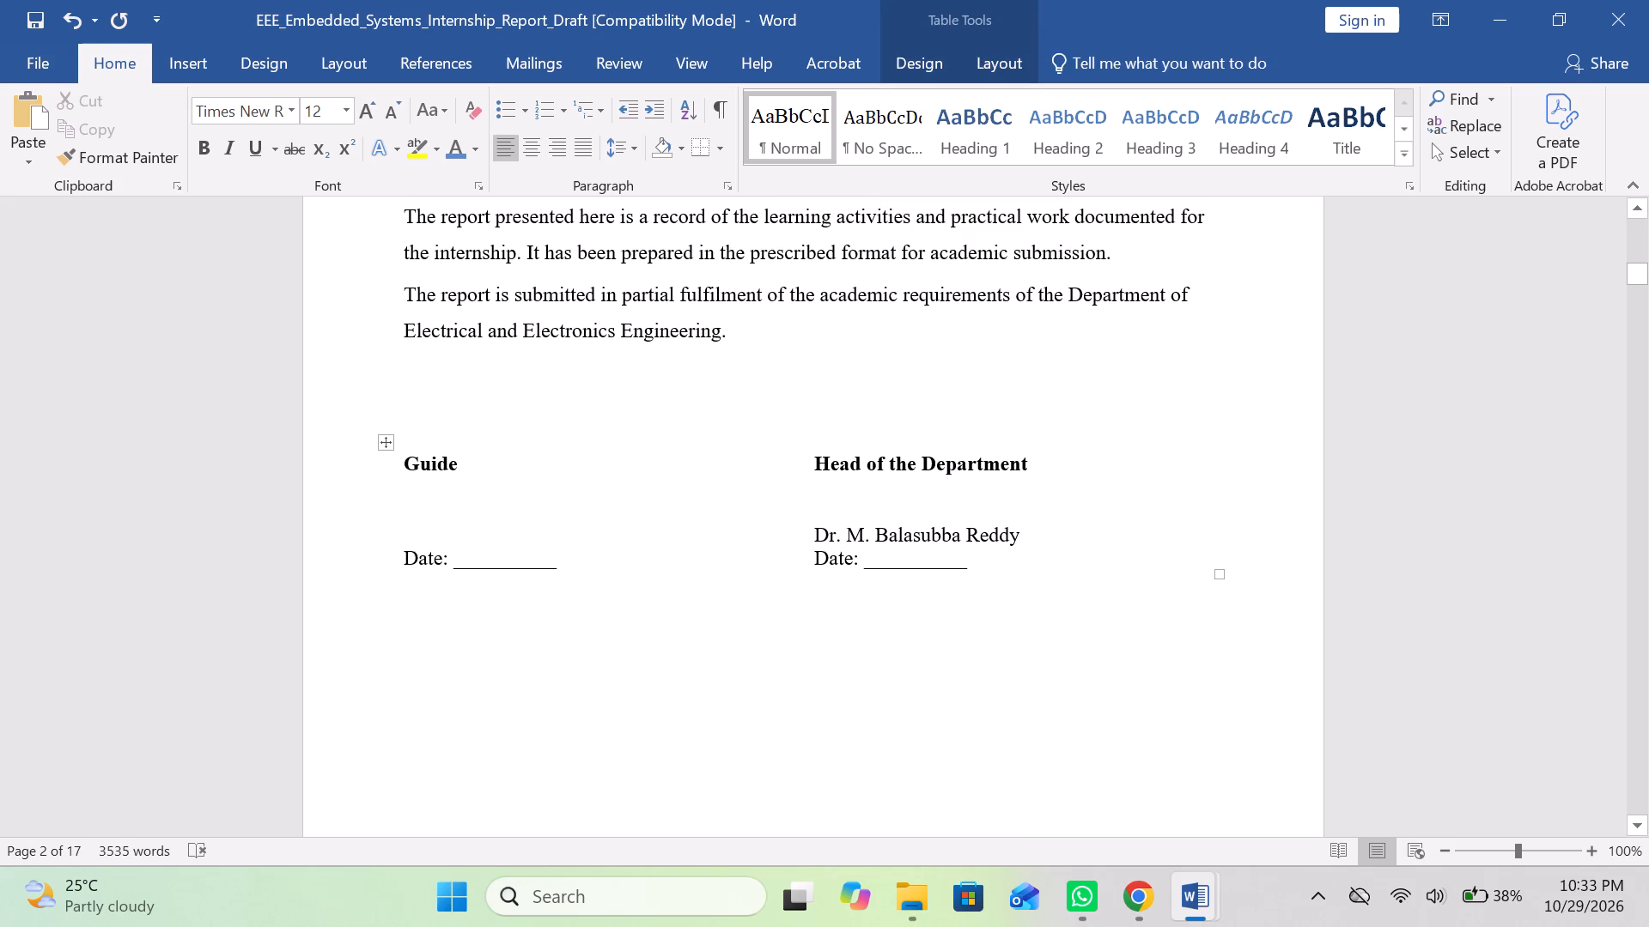
Review the report from the Certificate page through Chapters 1 and 2 to Experiment 1's Observation Table in Chapter 3.
scroll(696, 666, down, 5)
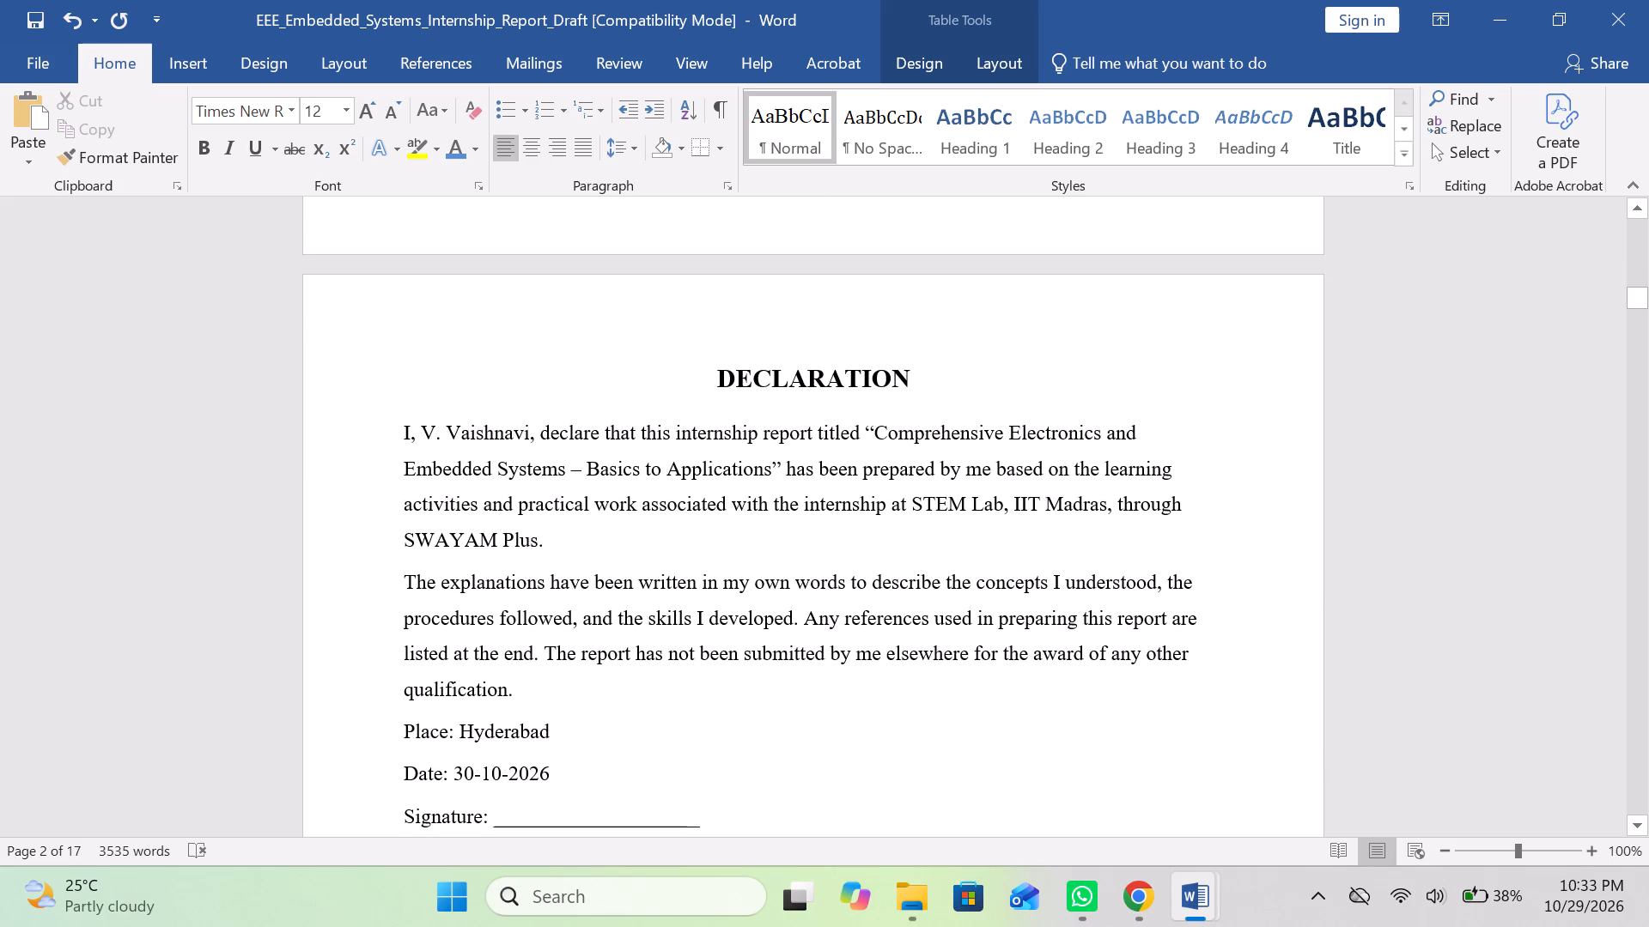
scroll(696, 666, down, 2)
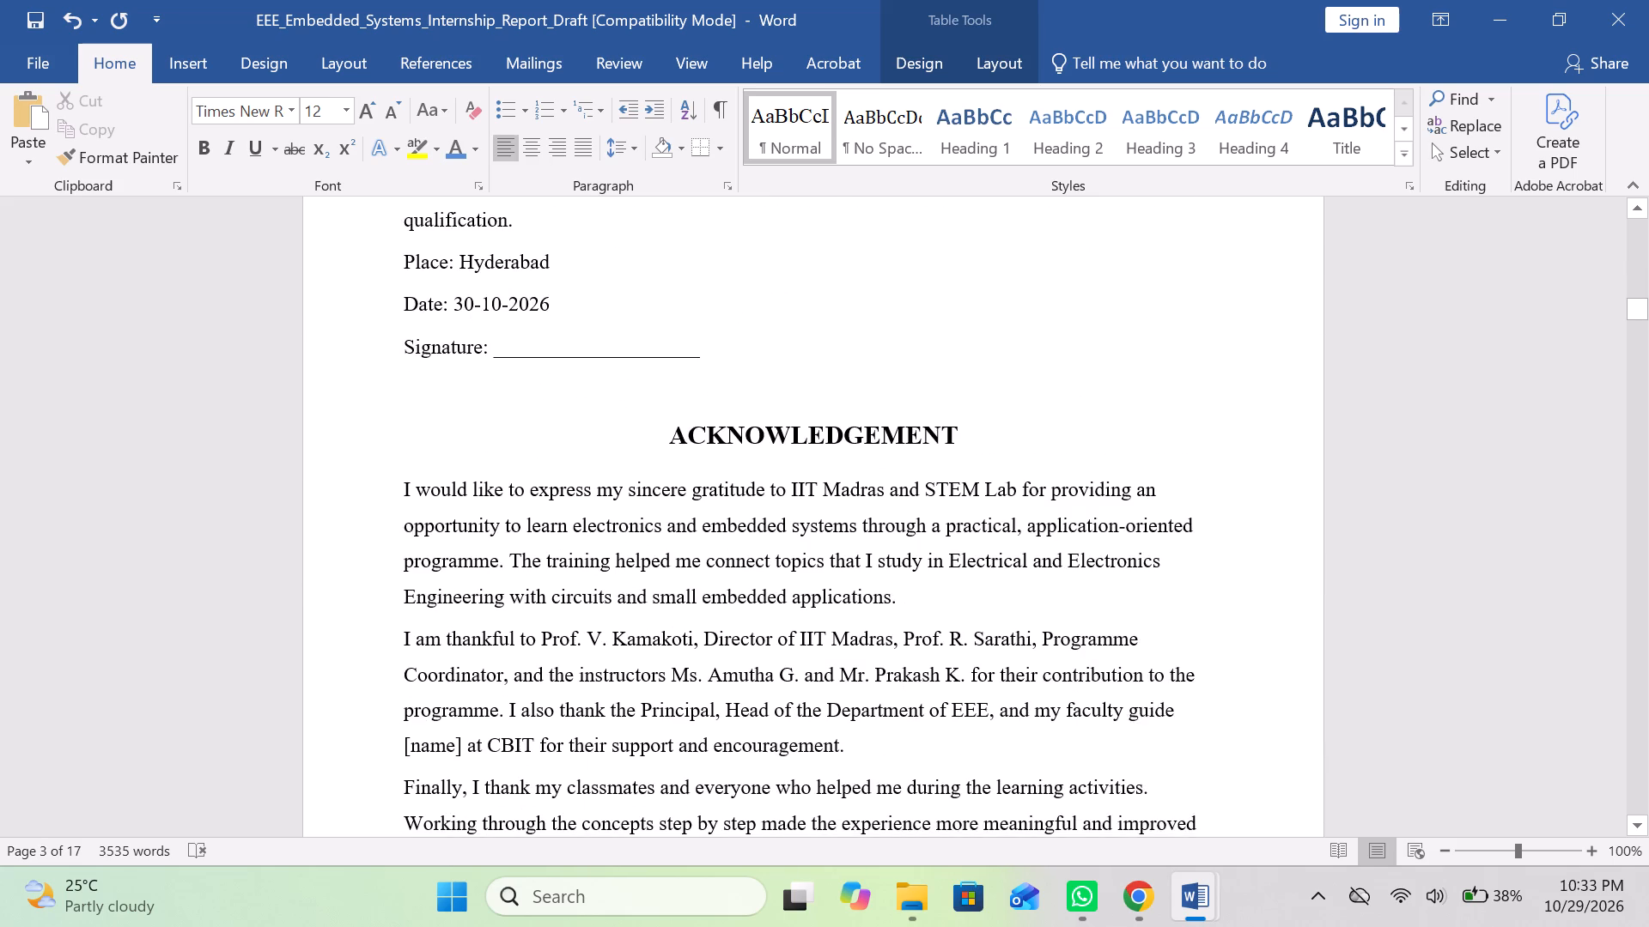
scroll(696, 666, down, 2)
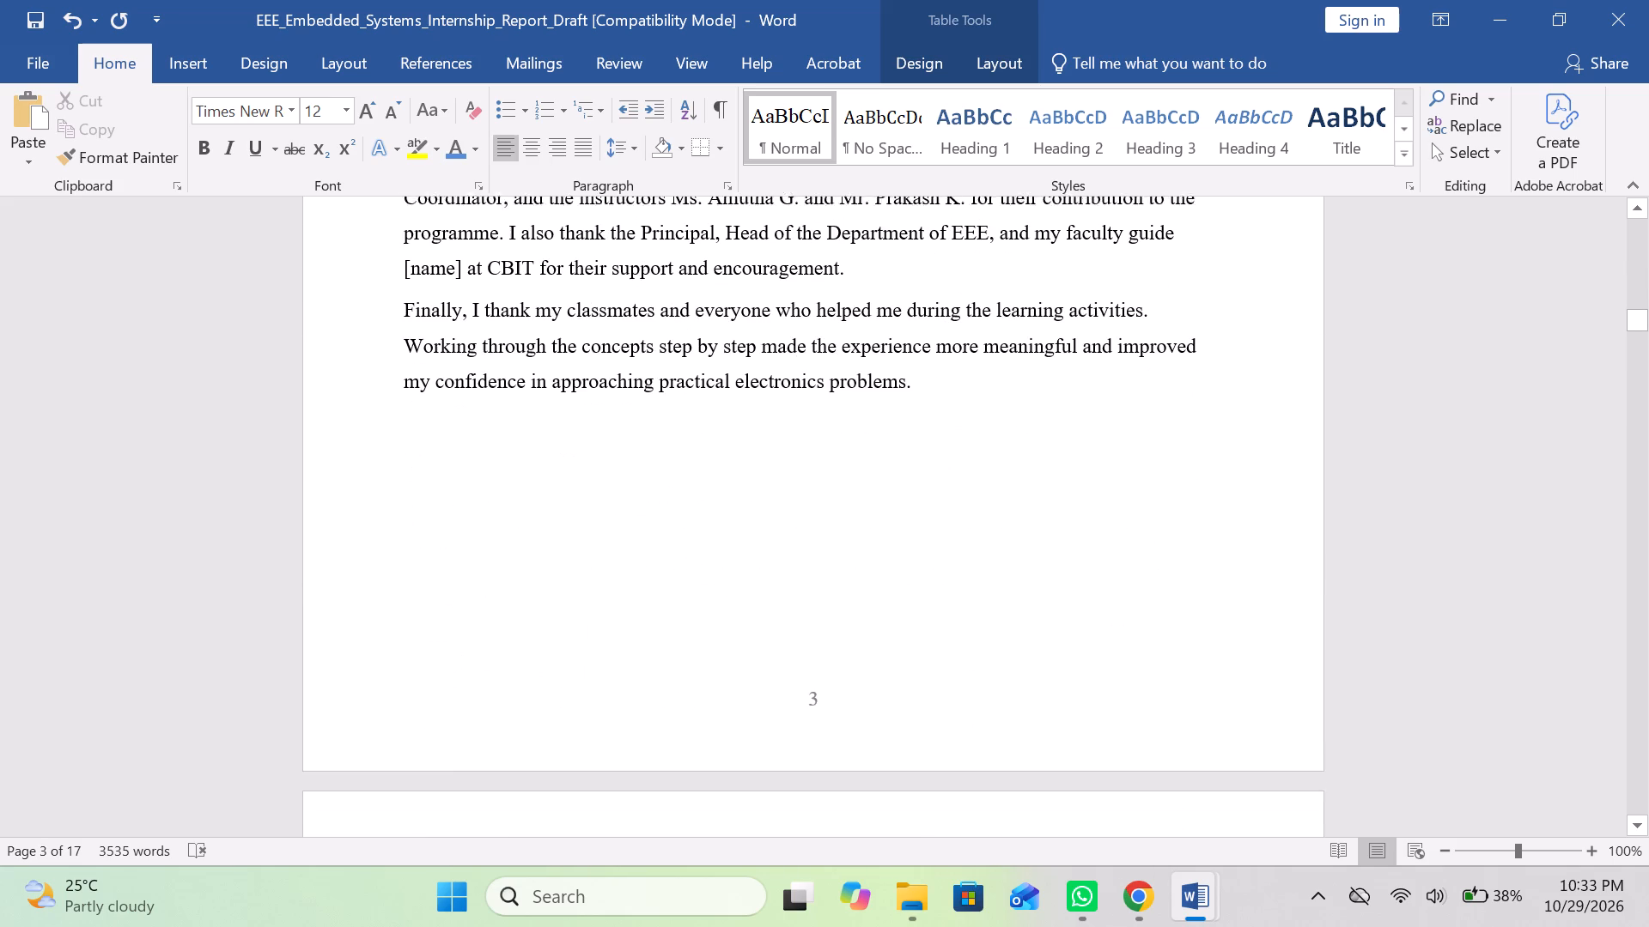
scroll(696, 666, down, 4)
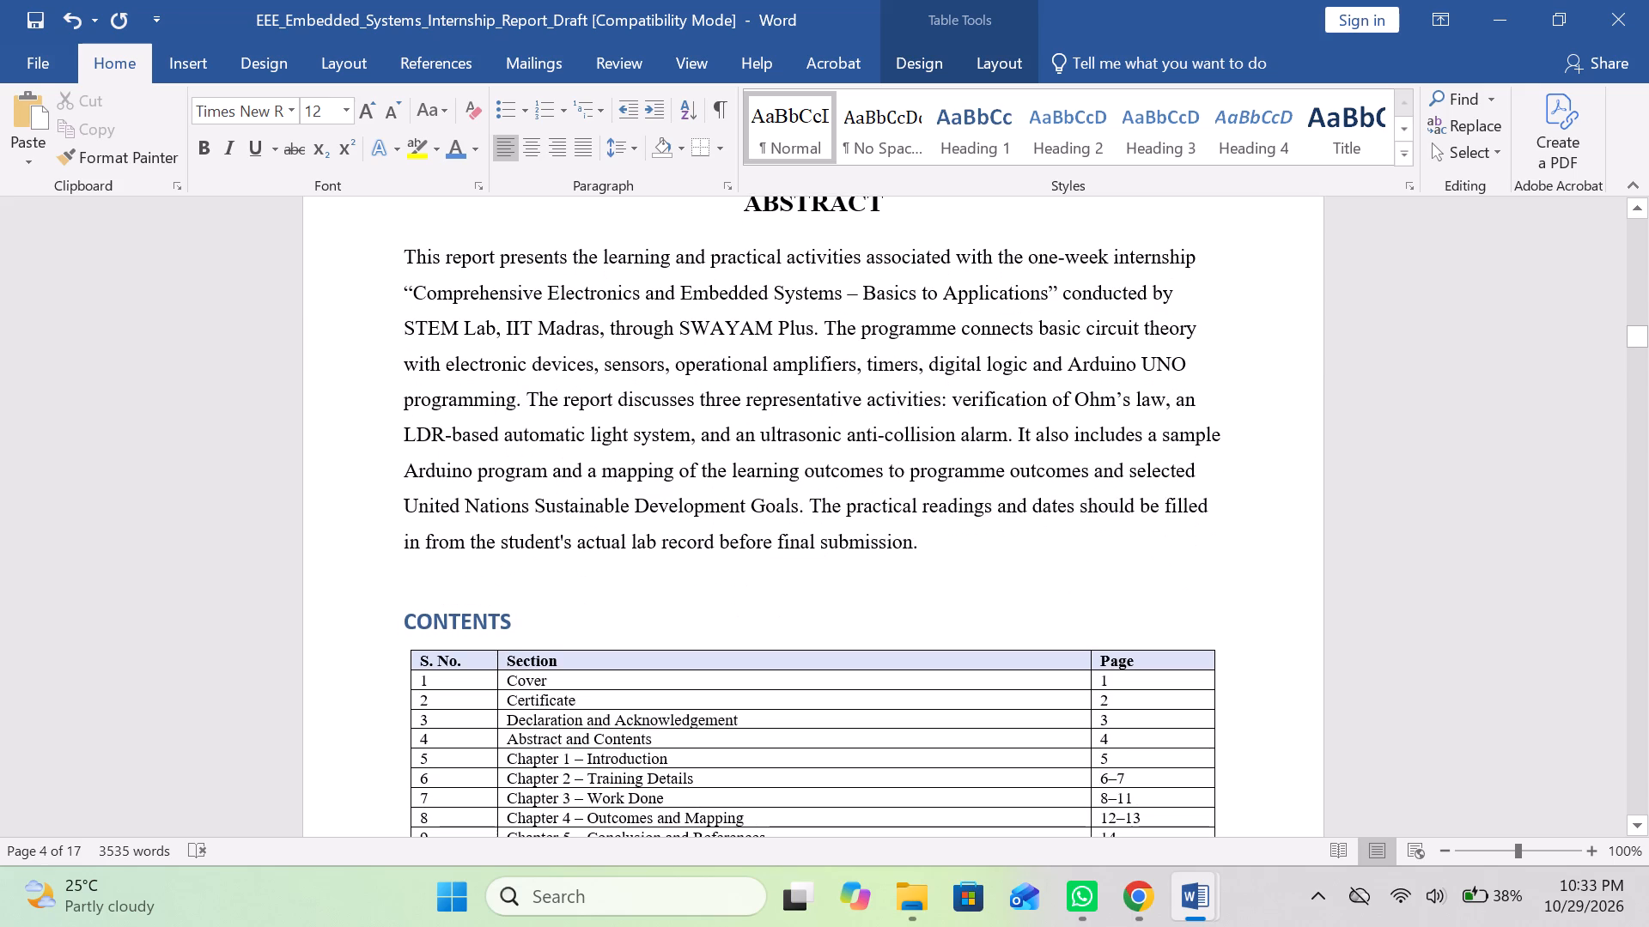
scroll(696, 666, down, 4)
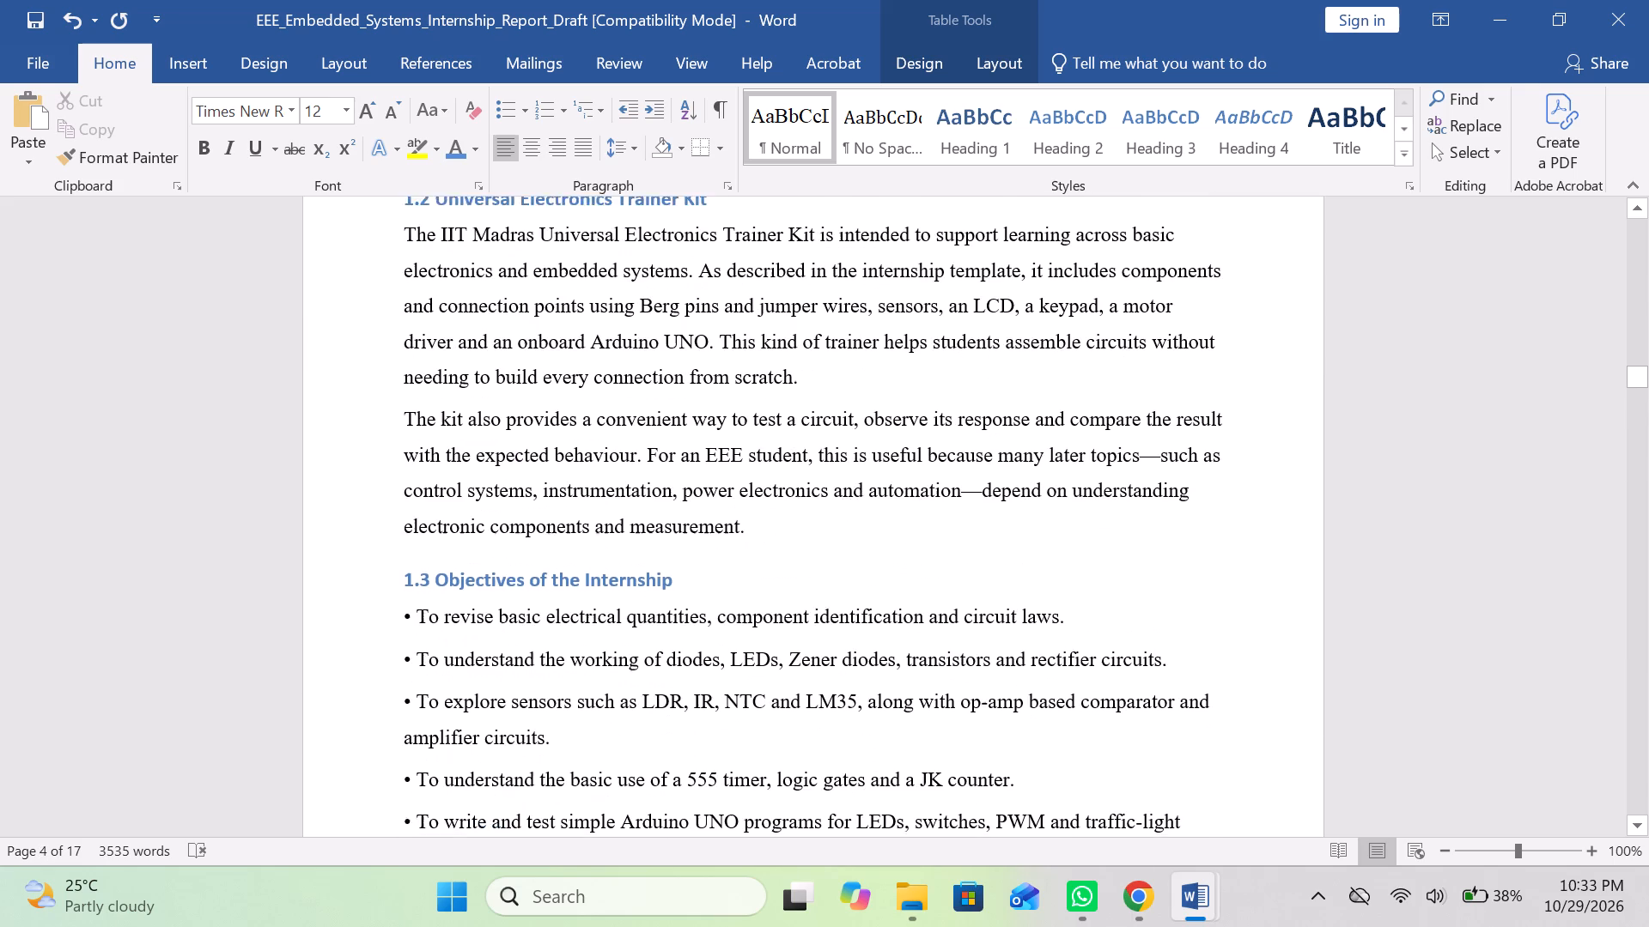
scroll(696, 666, down, 2)
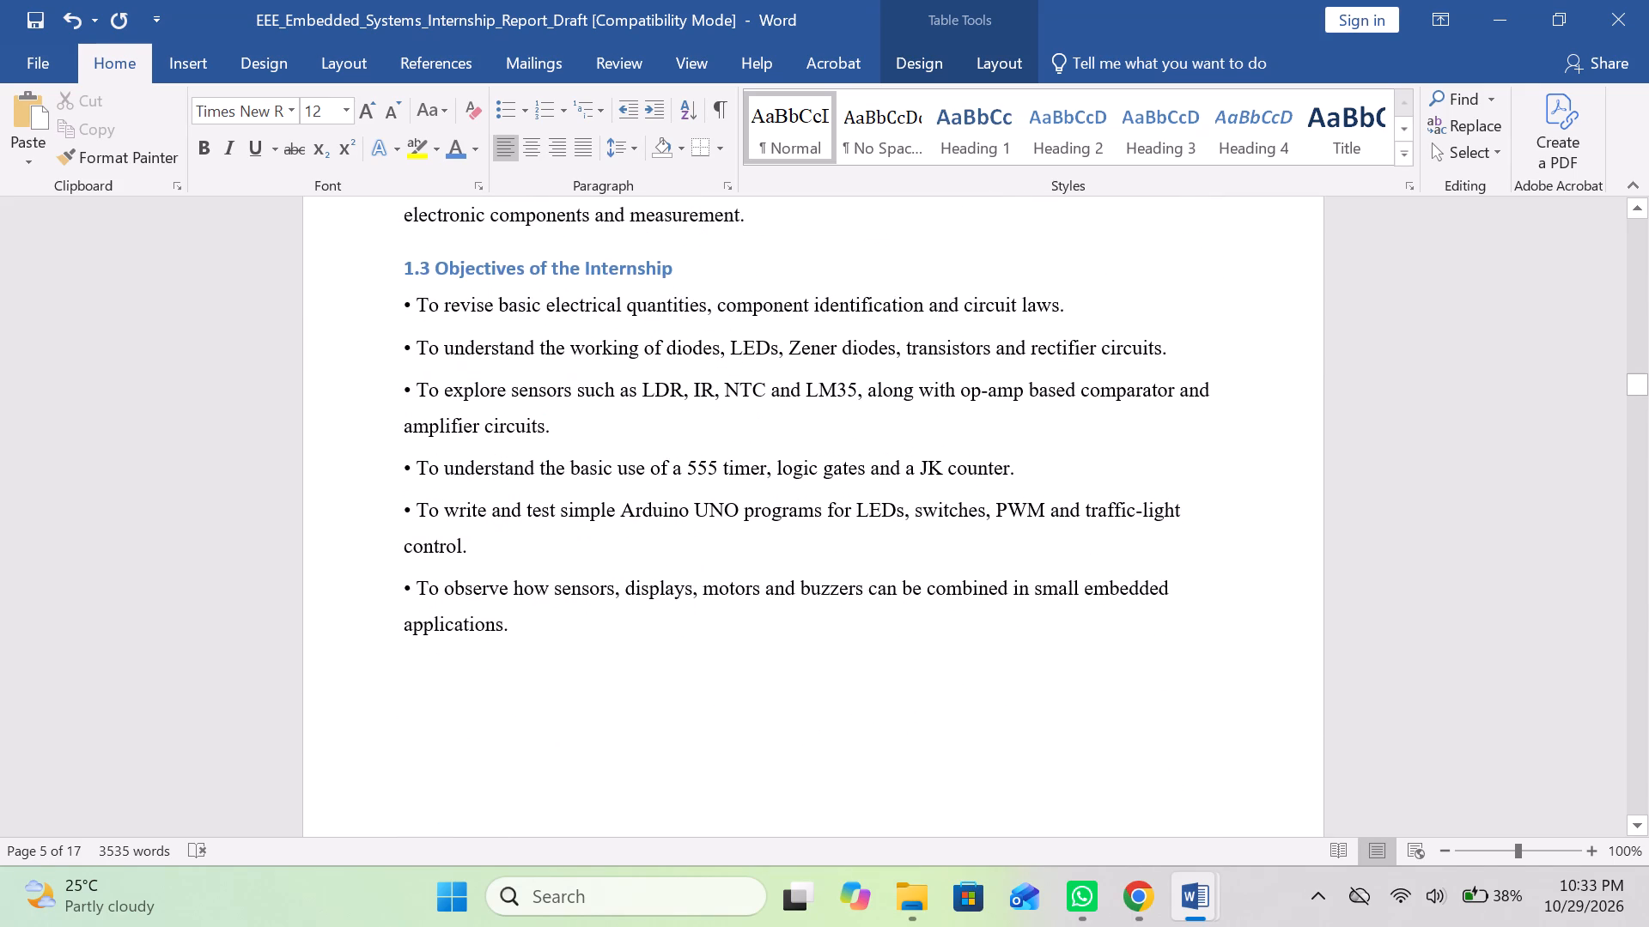
scroll(696, 666, down, 4)
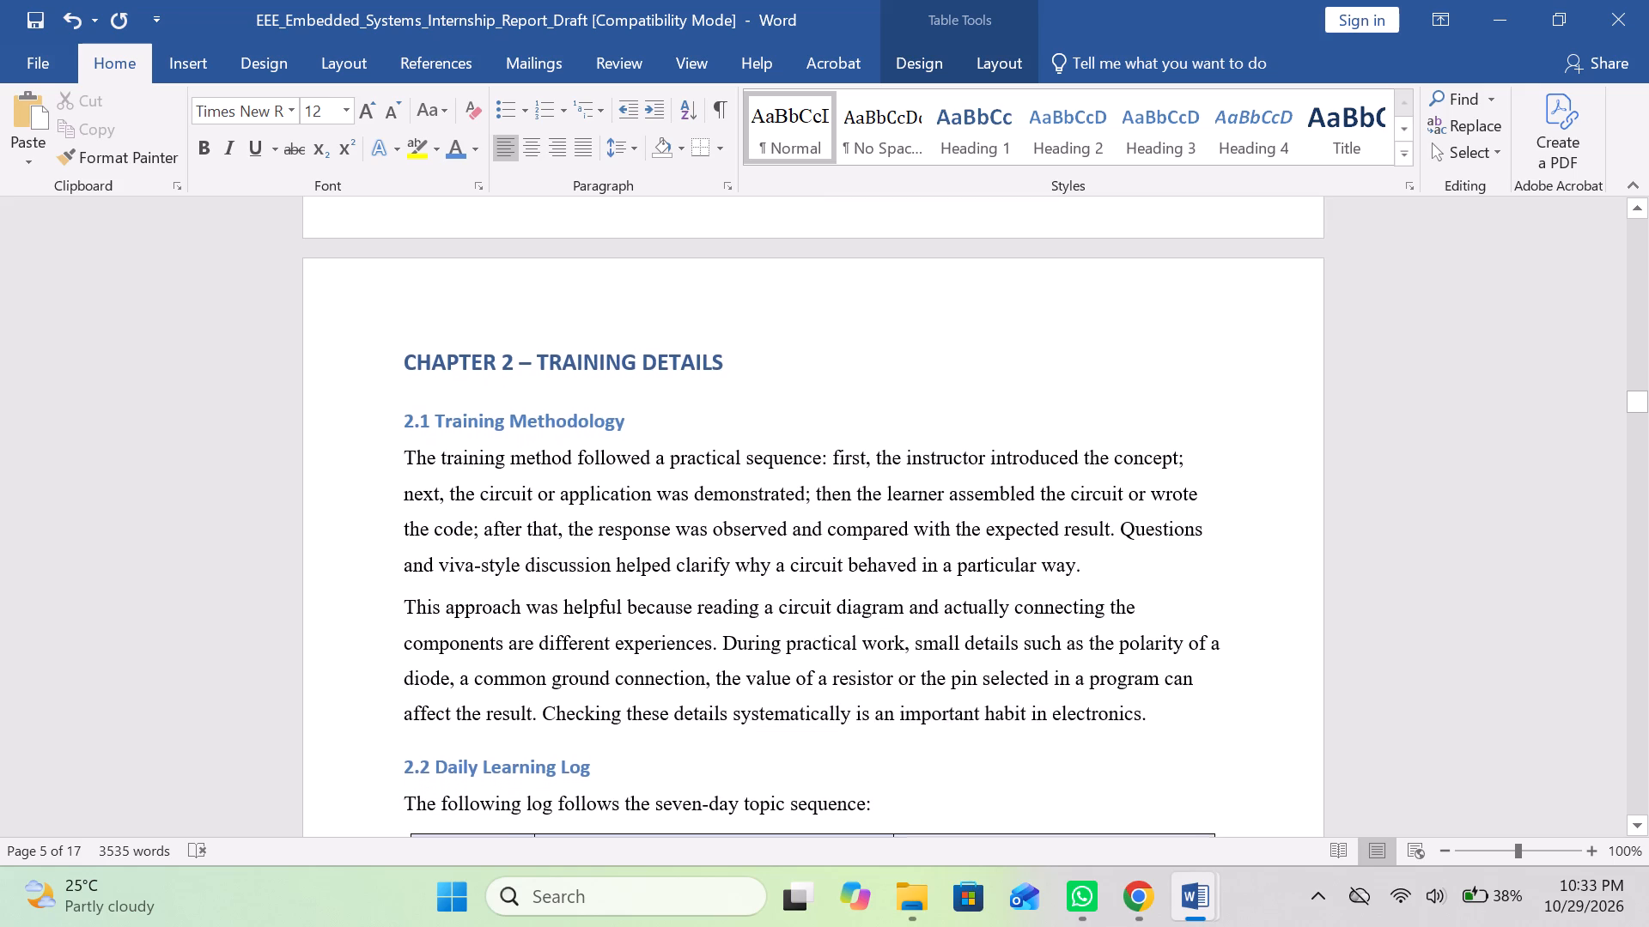
scroll(696, 666, down, 3)
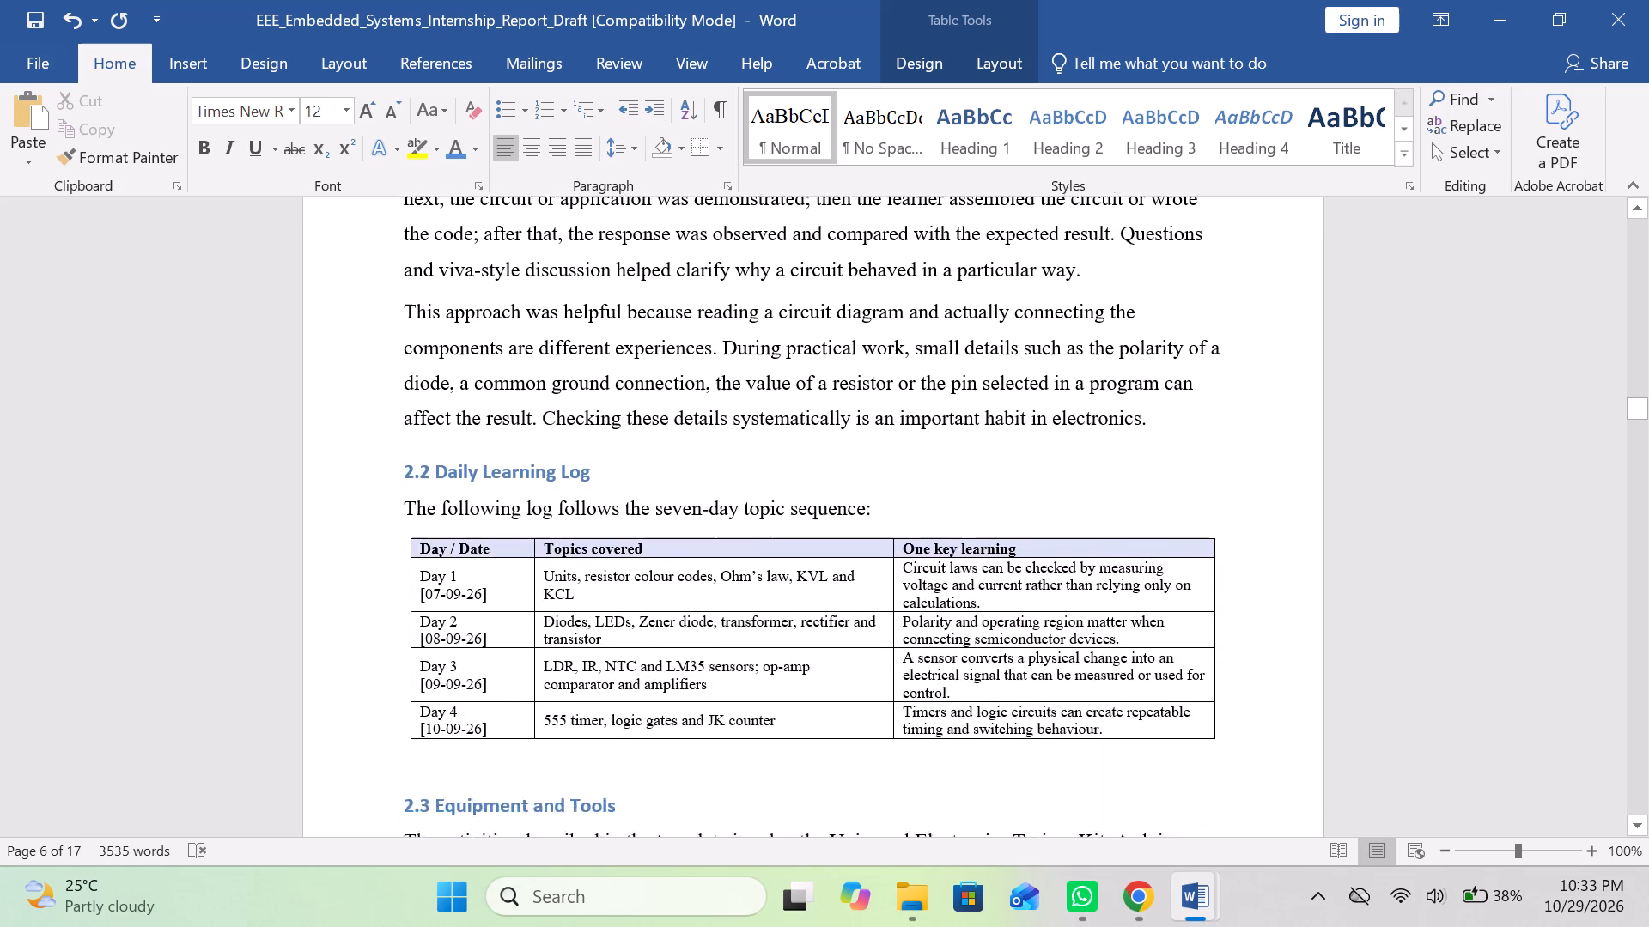
scroll(696, 666, down, 2)
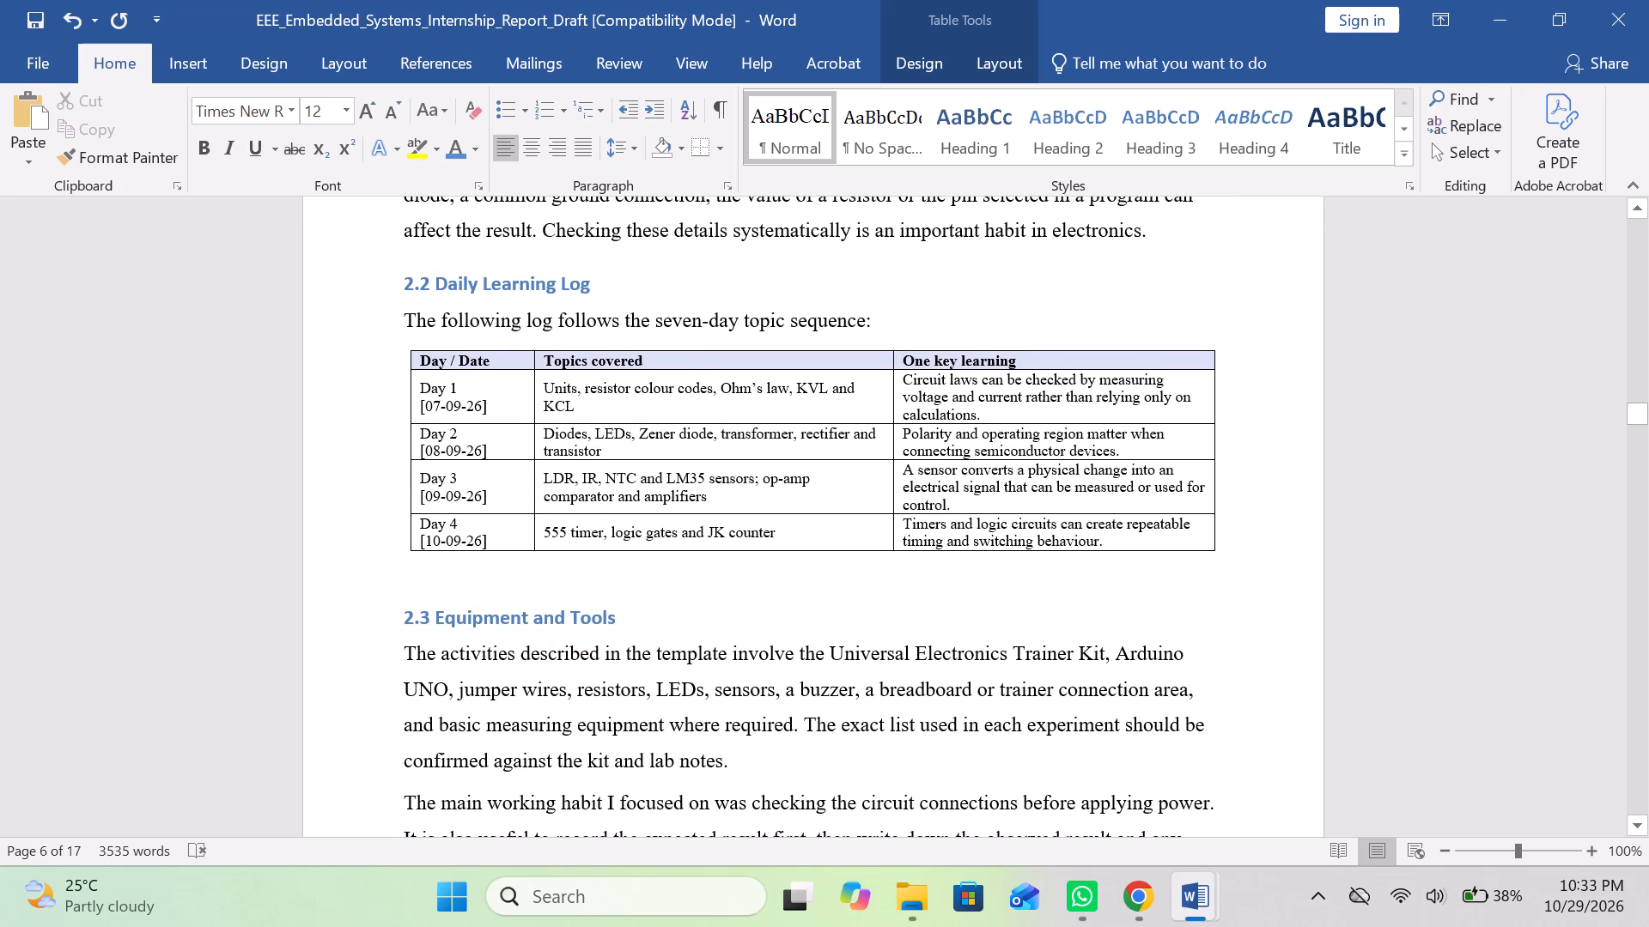
scroll(696, 666, down, 5)
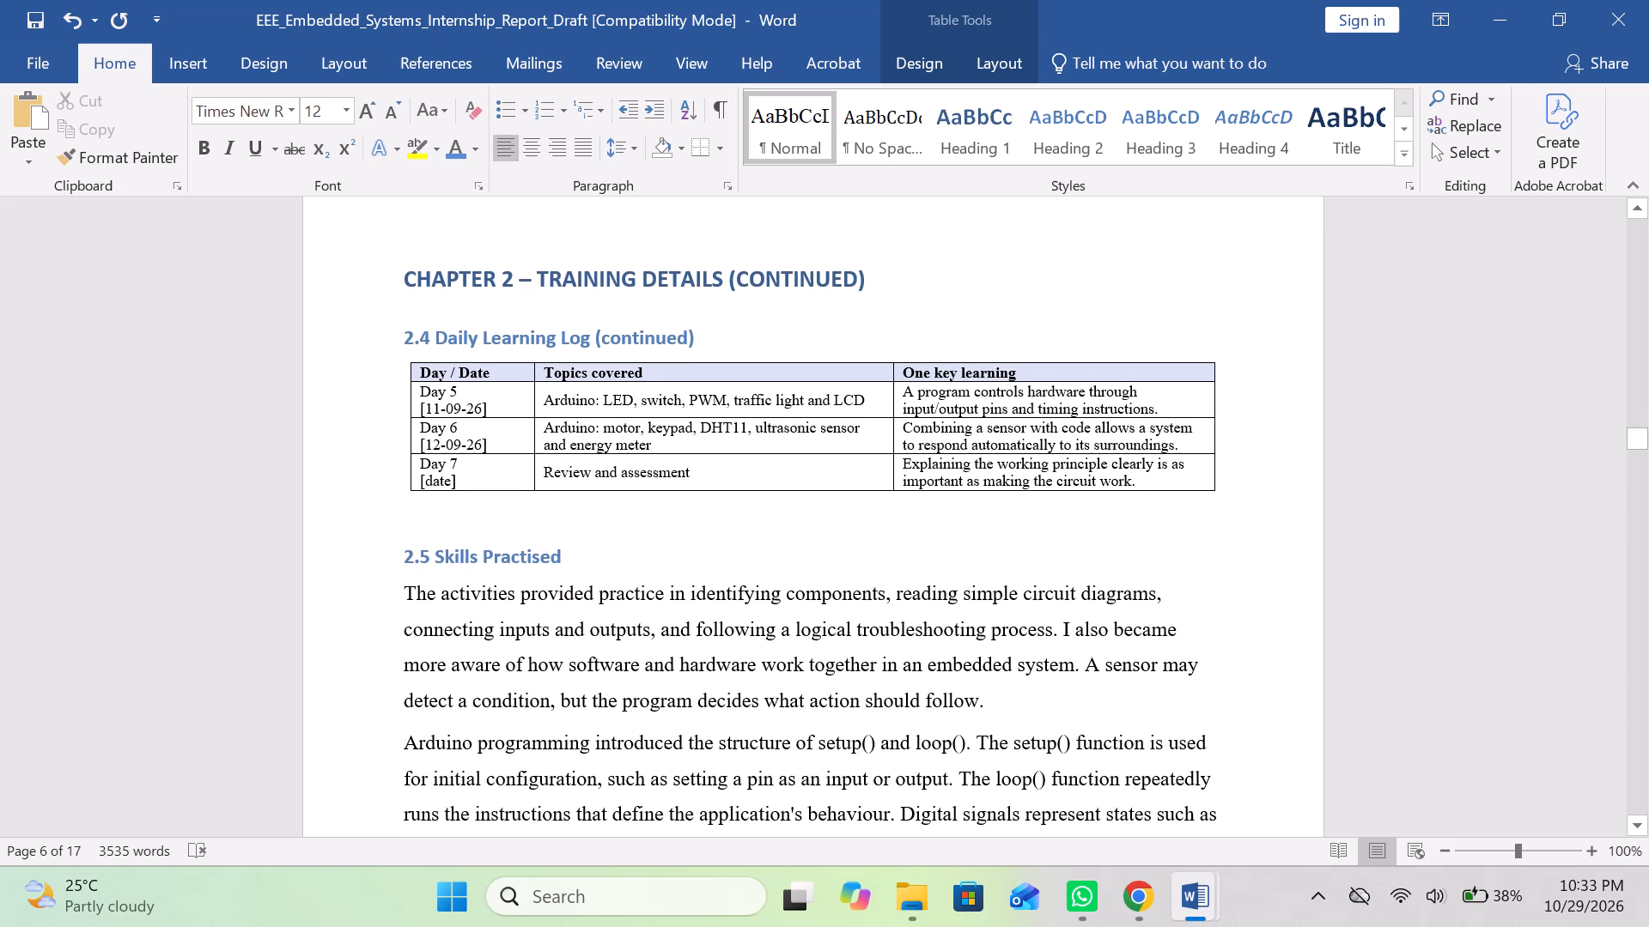
scroll(696, 666, down, 1)
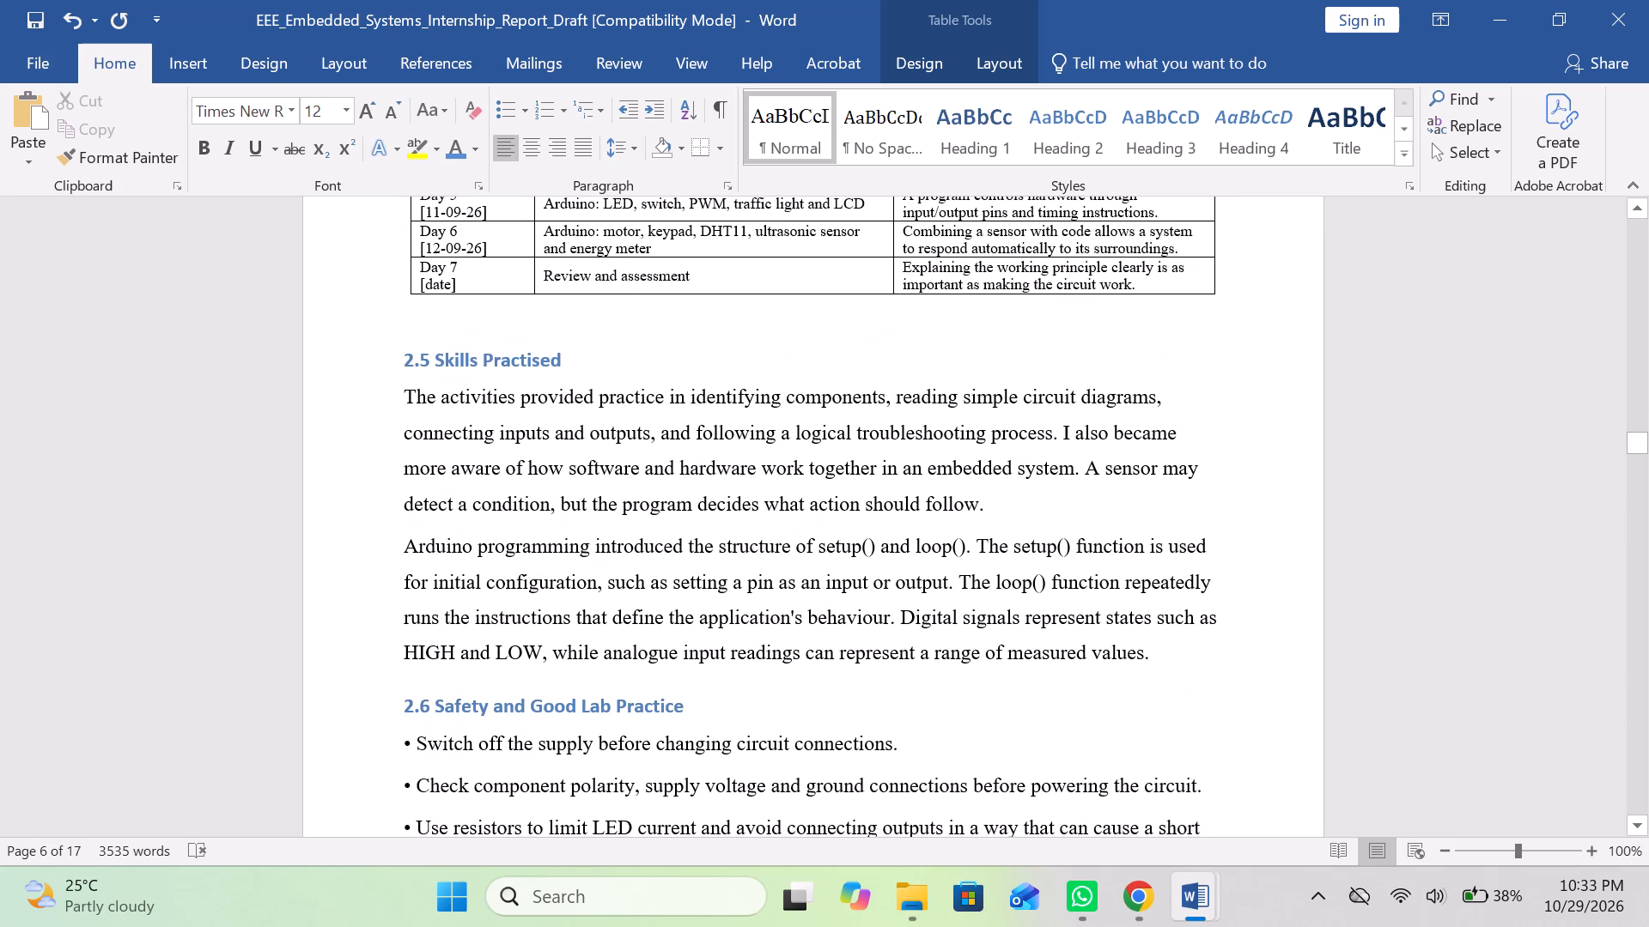
scroll(696, 666, down, 3)
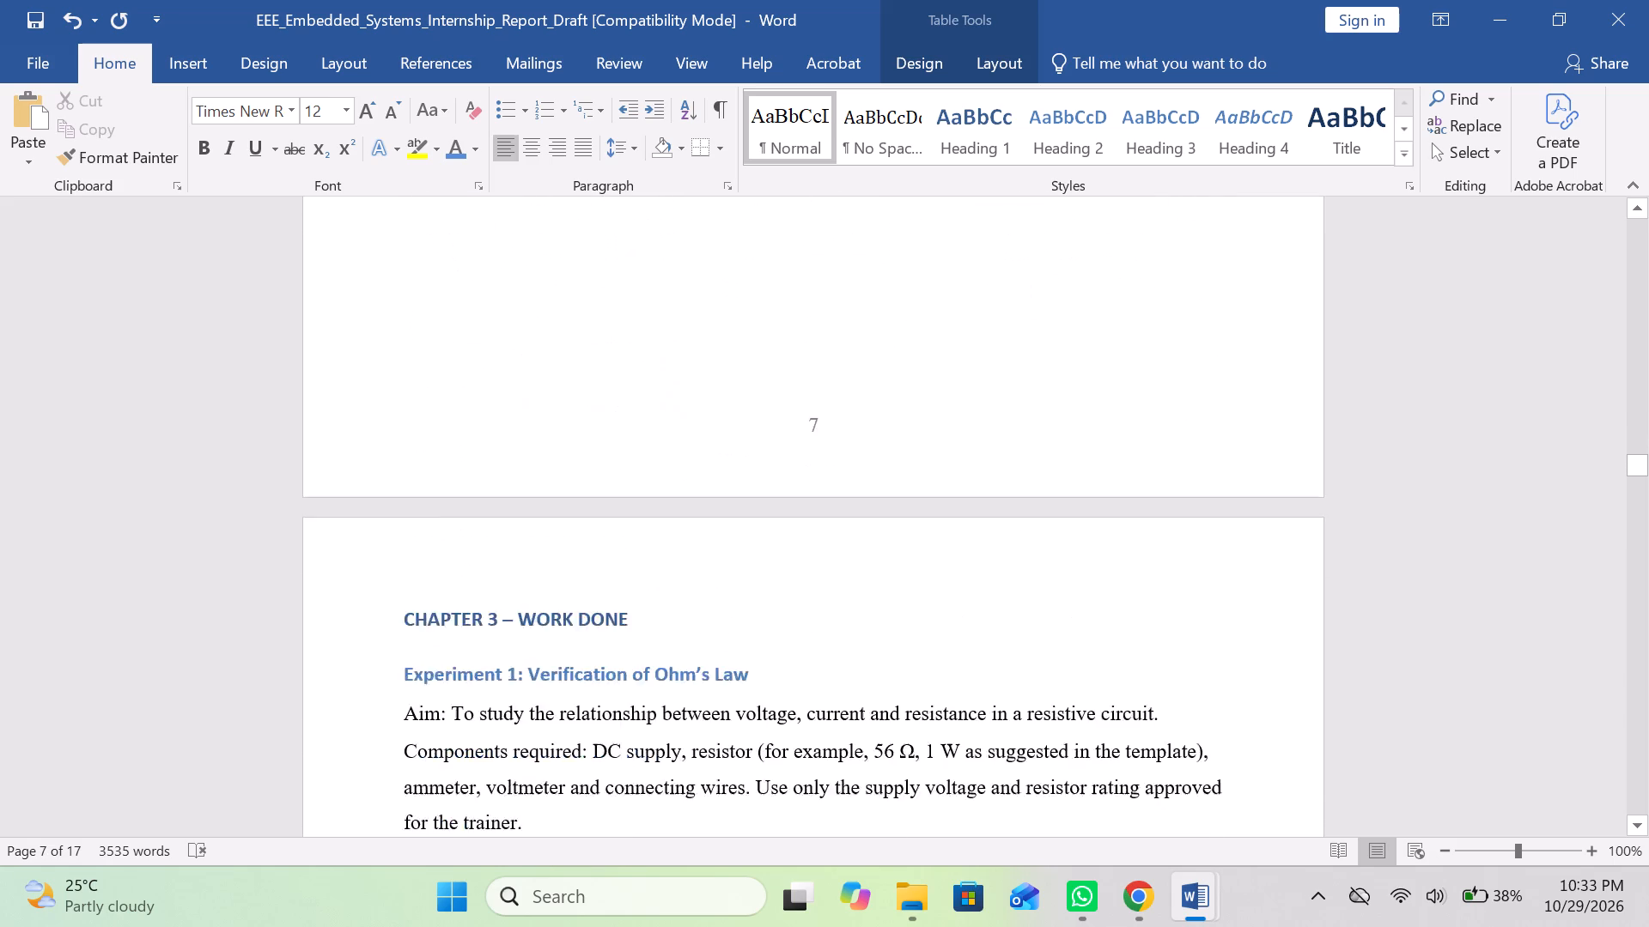
scroll(696, 666, down, 4)
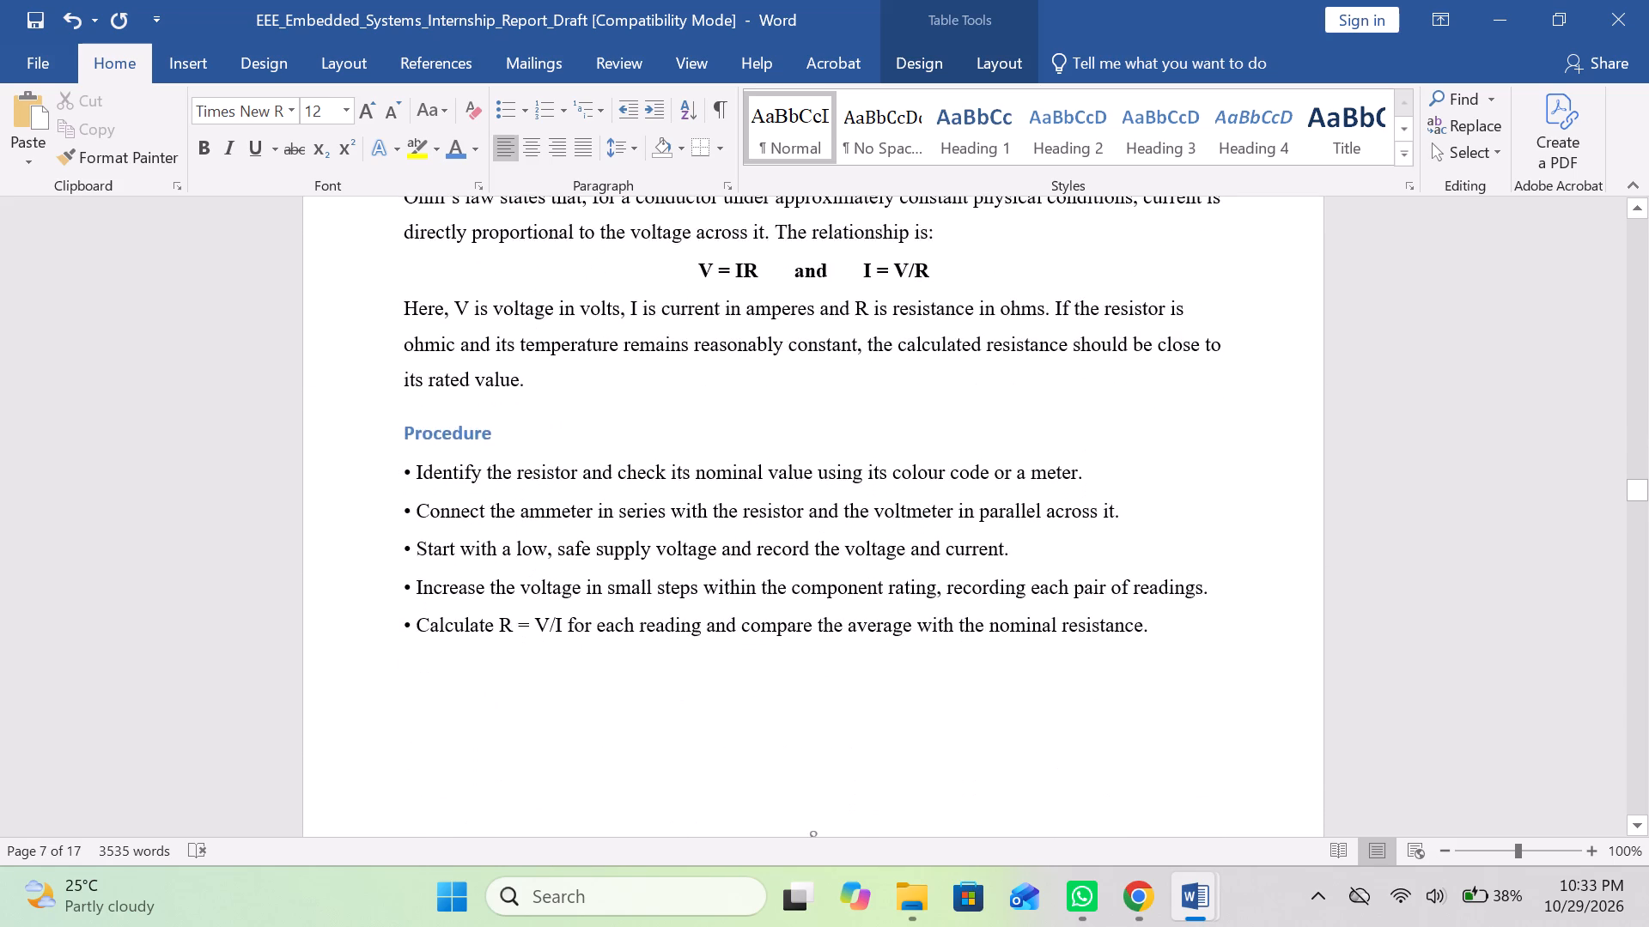
scroll(696, 666, down, 3)
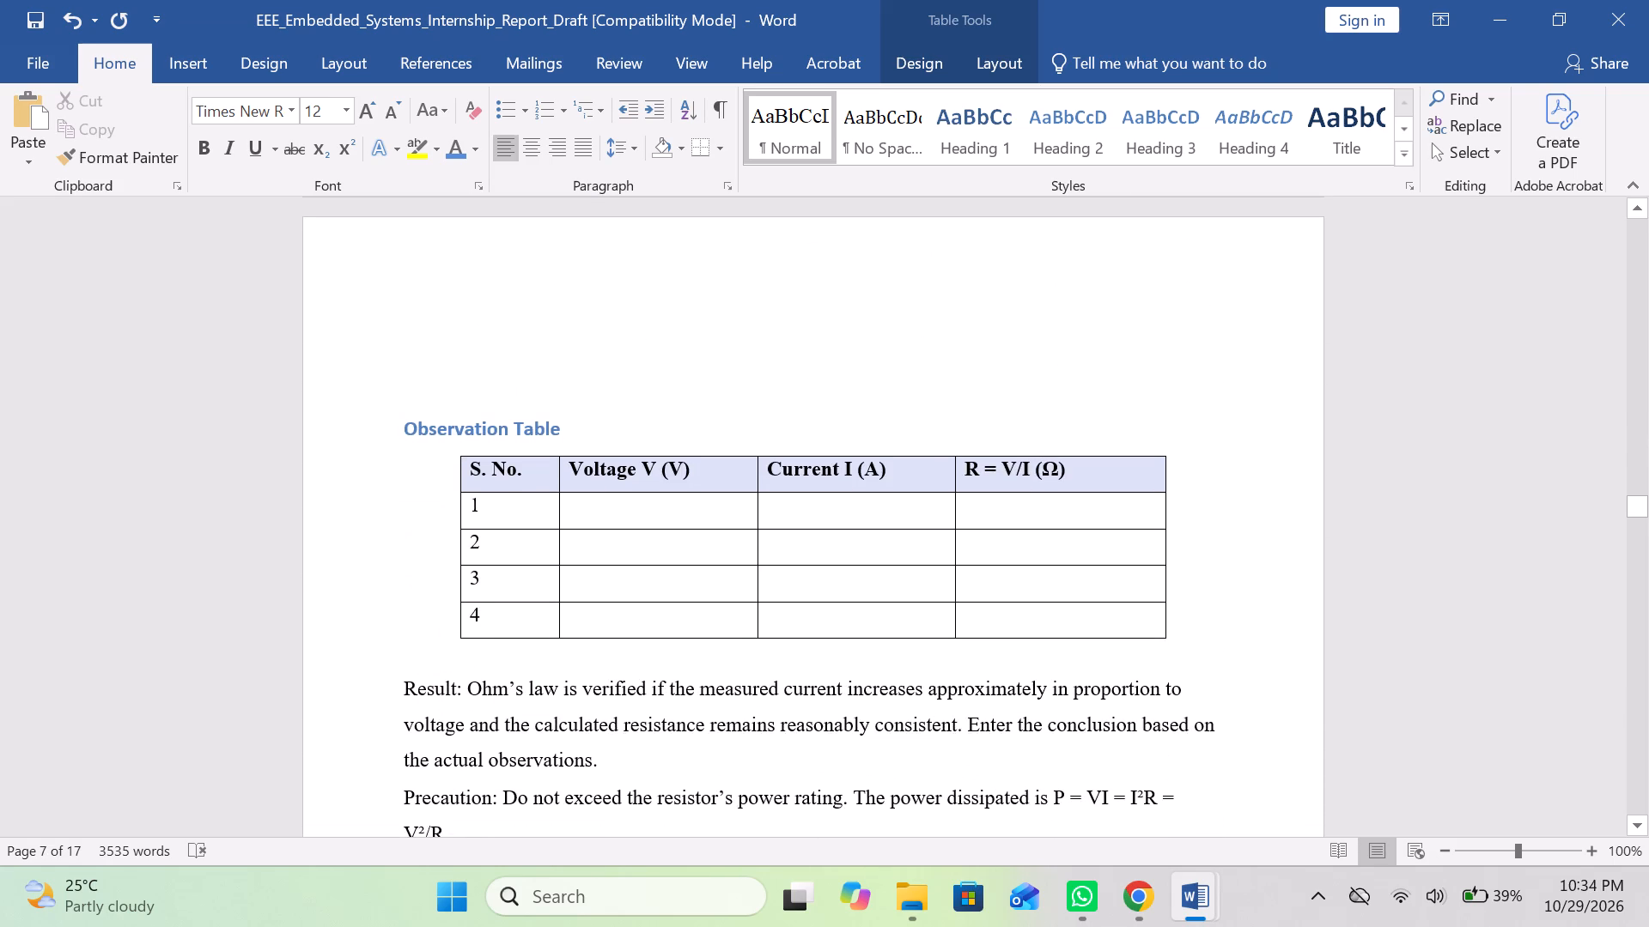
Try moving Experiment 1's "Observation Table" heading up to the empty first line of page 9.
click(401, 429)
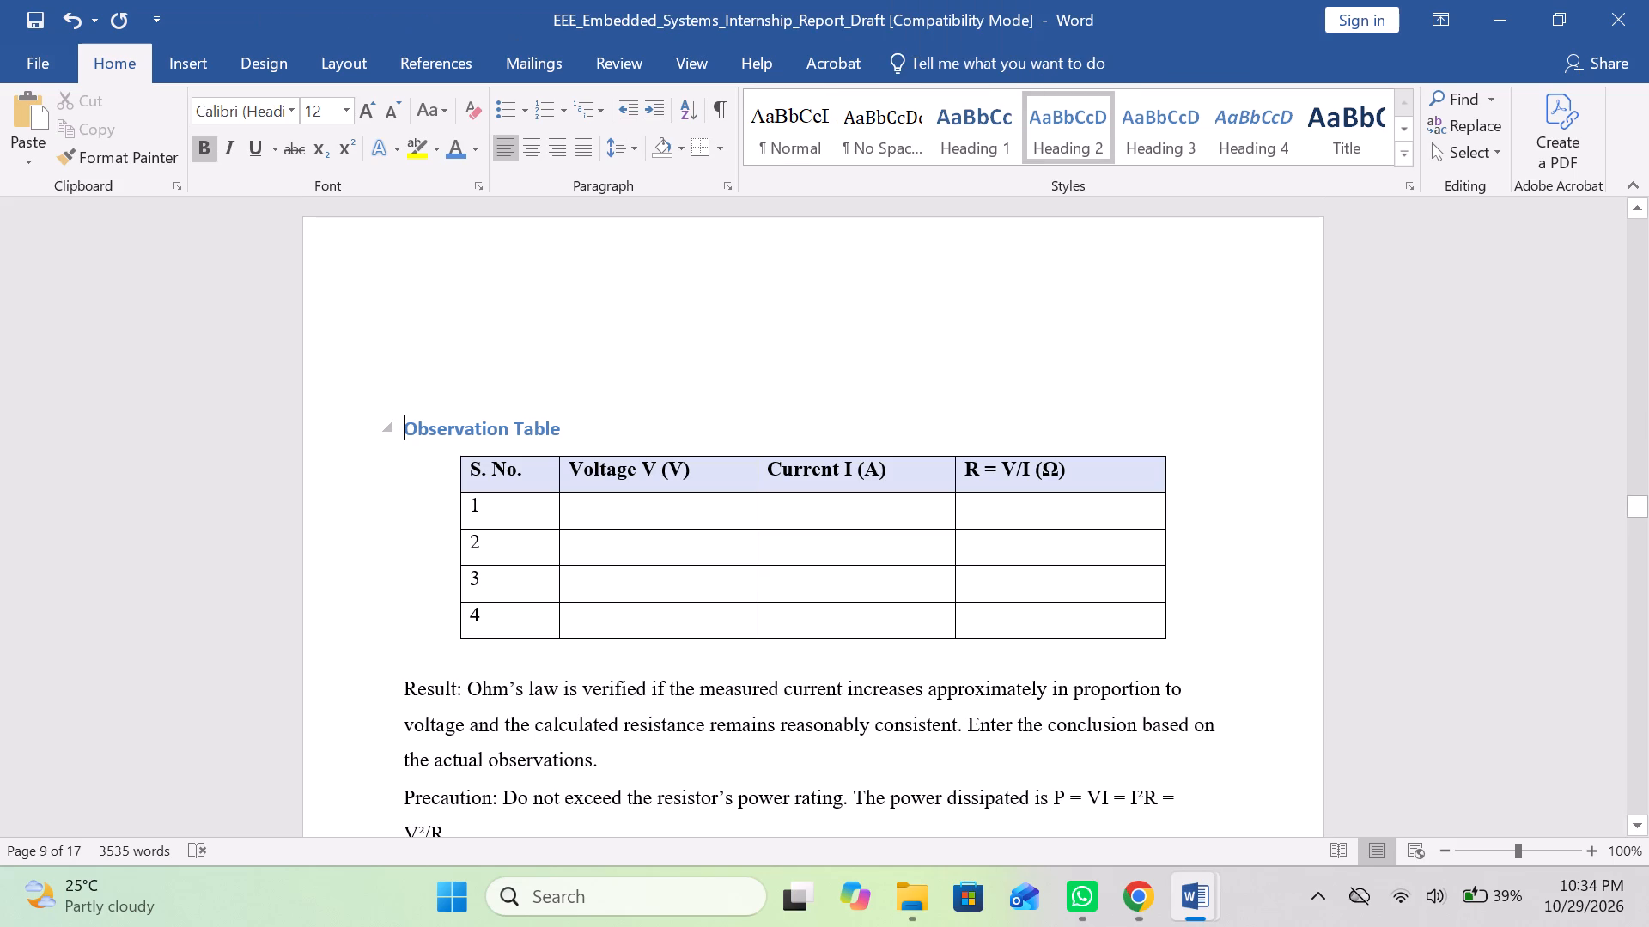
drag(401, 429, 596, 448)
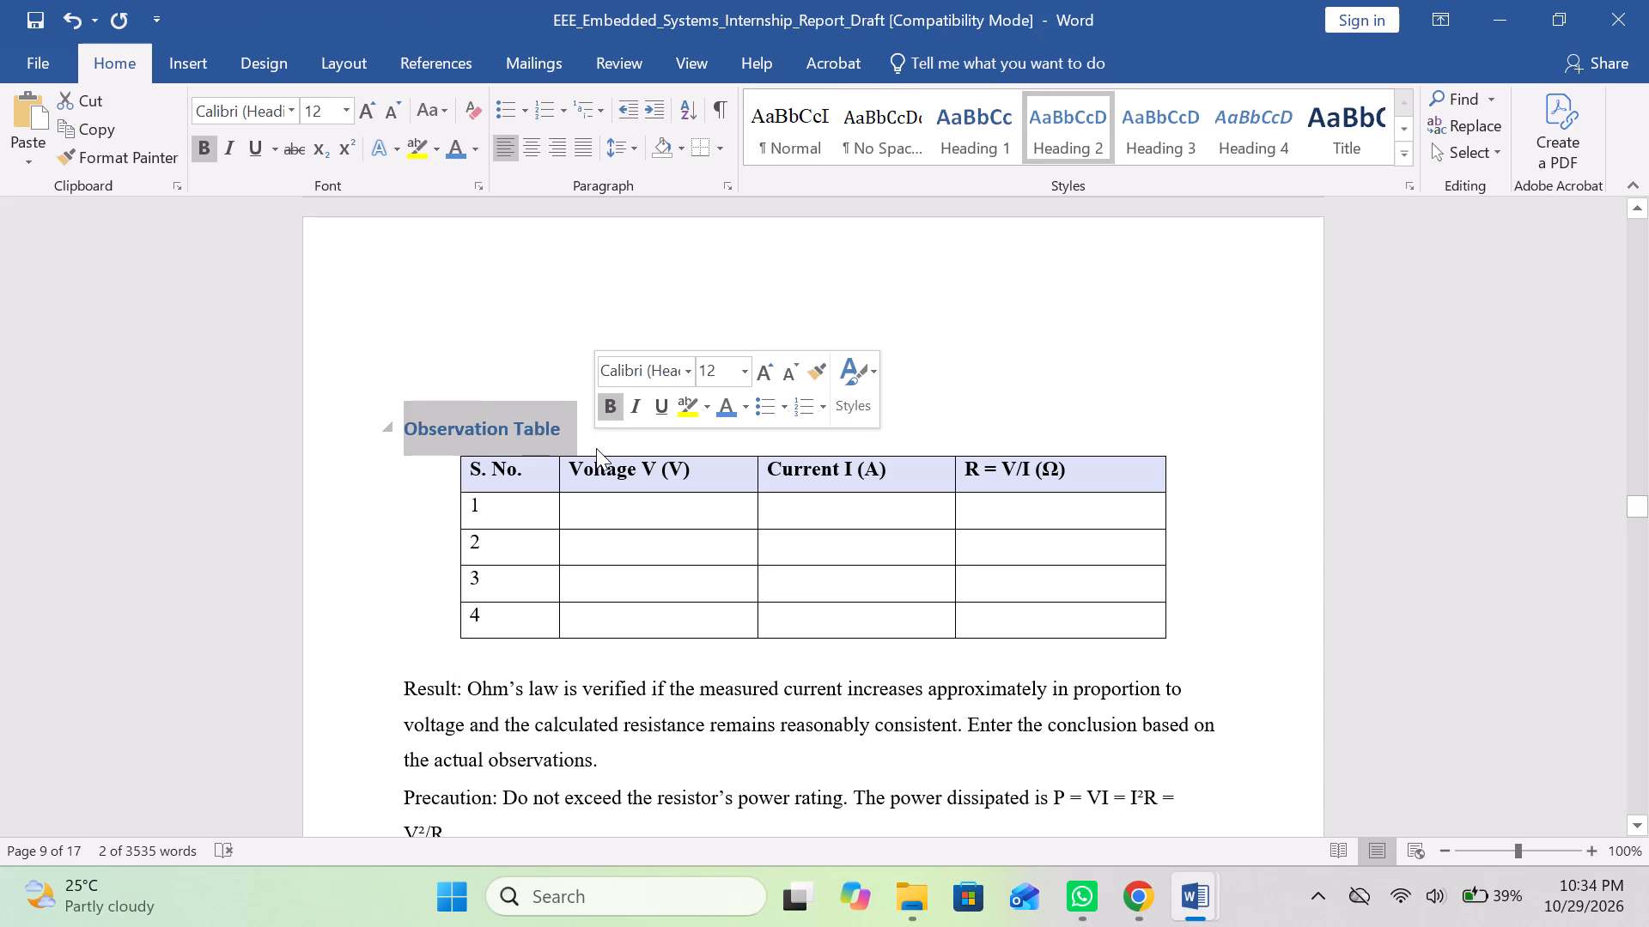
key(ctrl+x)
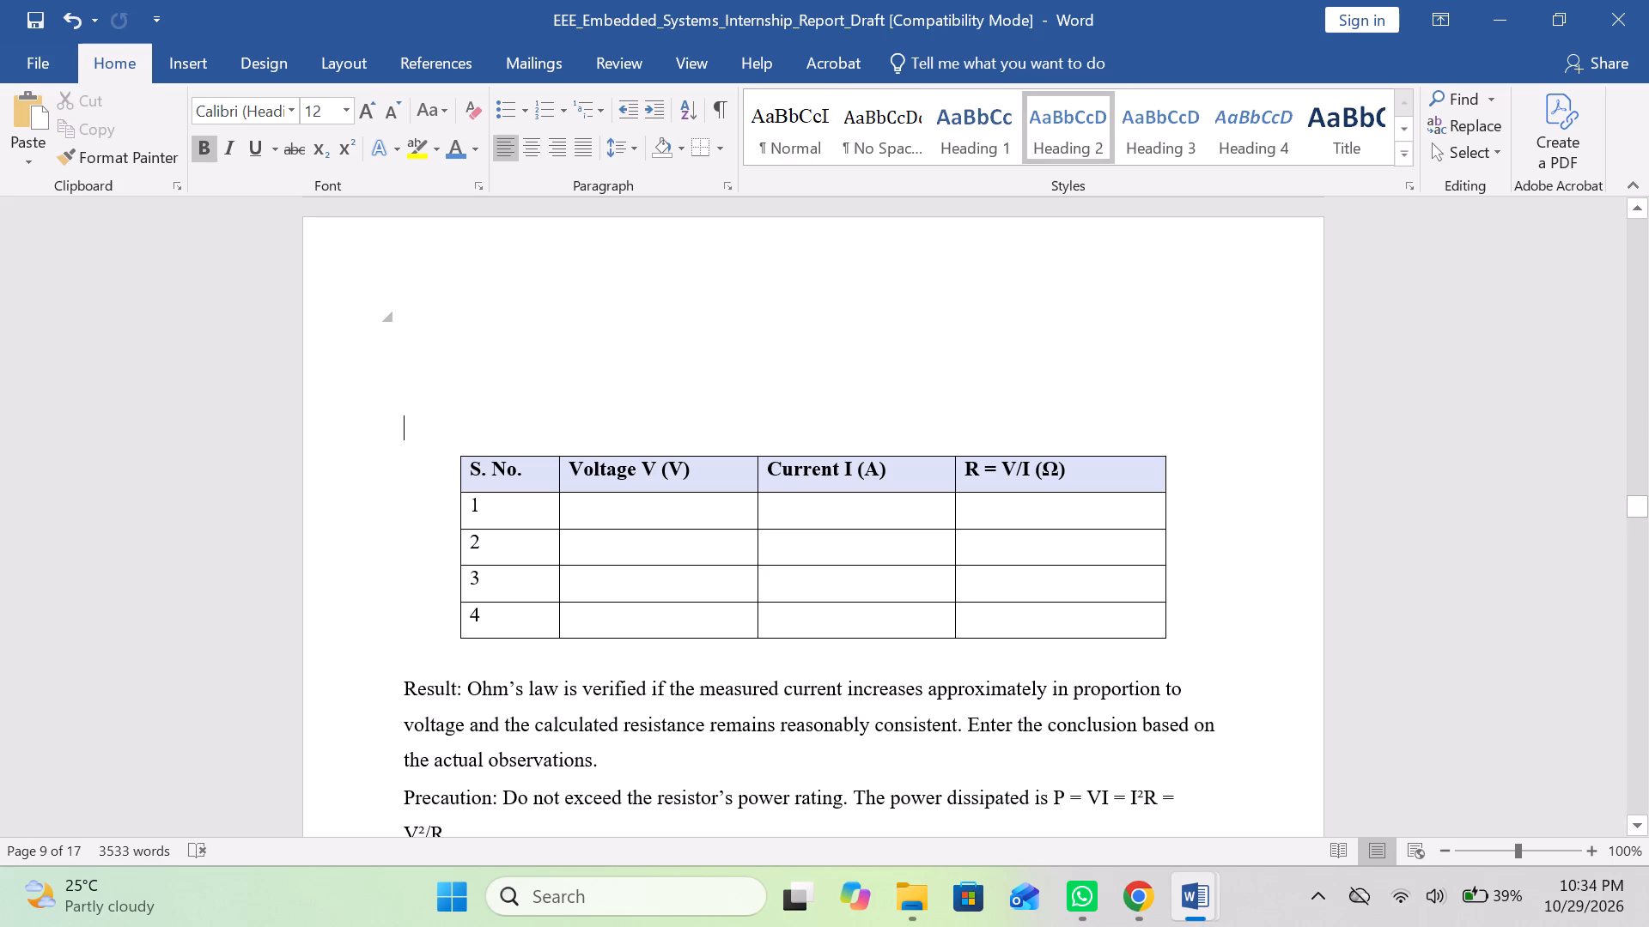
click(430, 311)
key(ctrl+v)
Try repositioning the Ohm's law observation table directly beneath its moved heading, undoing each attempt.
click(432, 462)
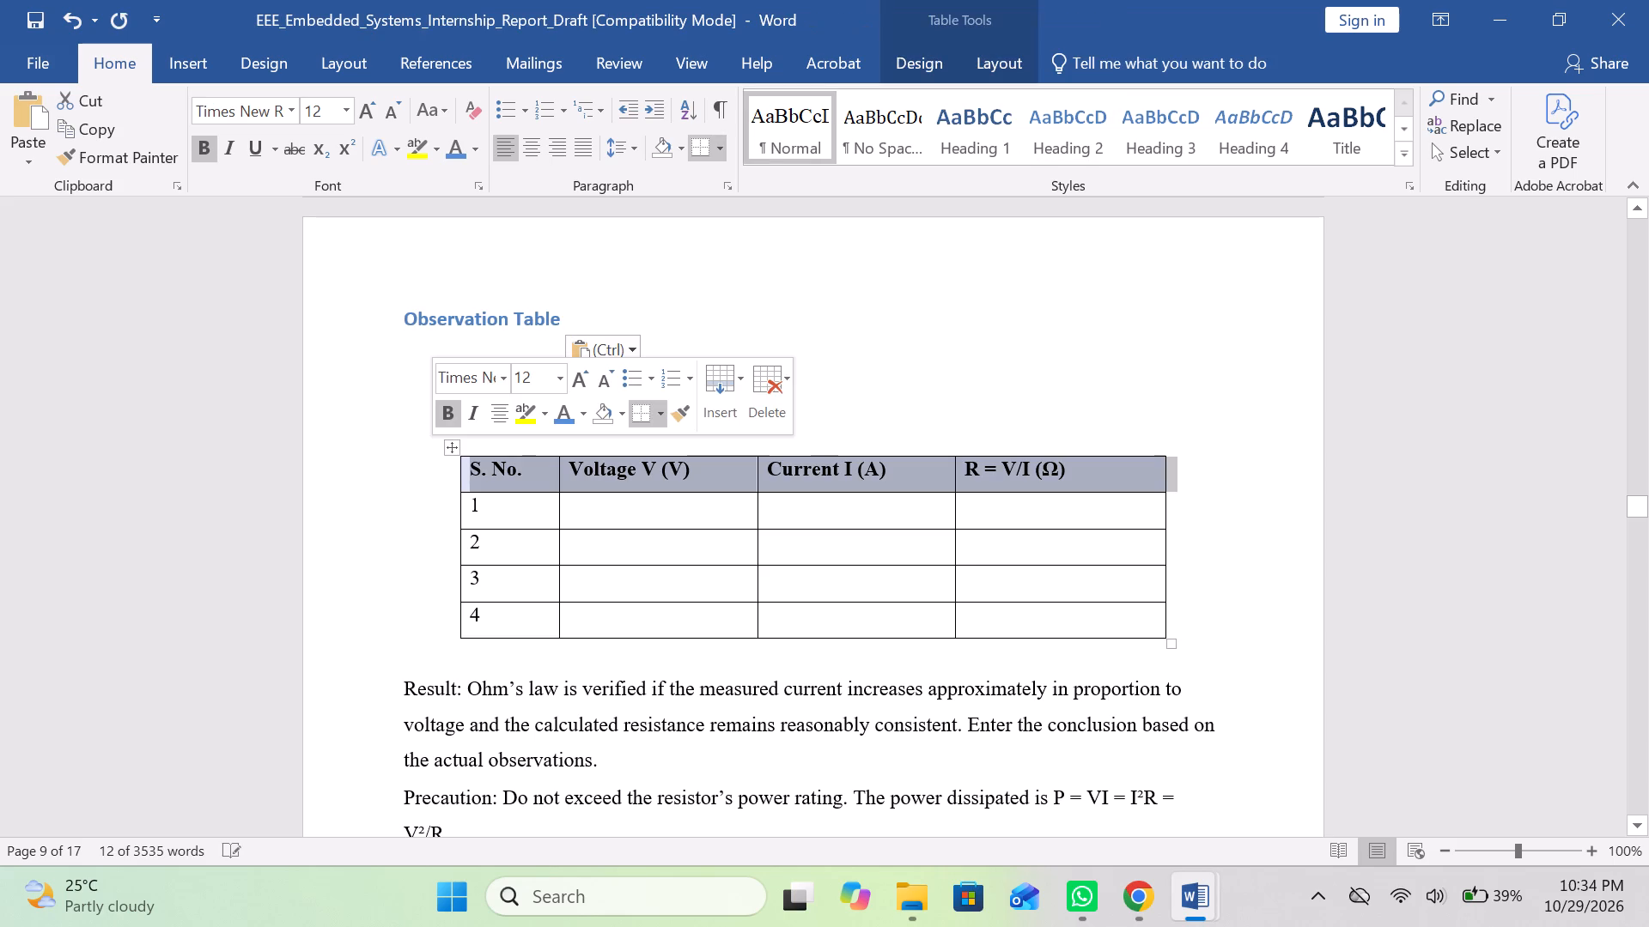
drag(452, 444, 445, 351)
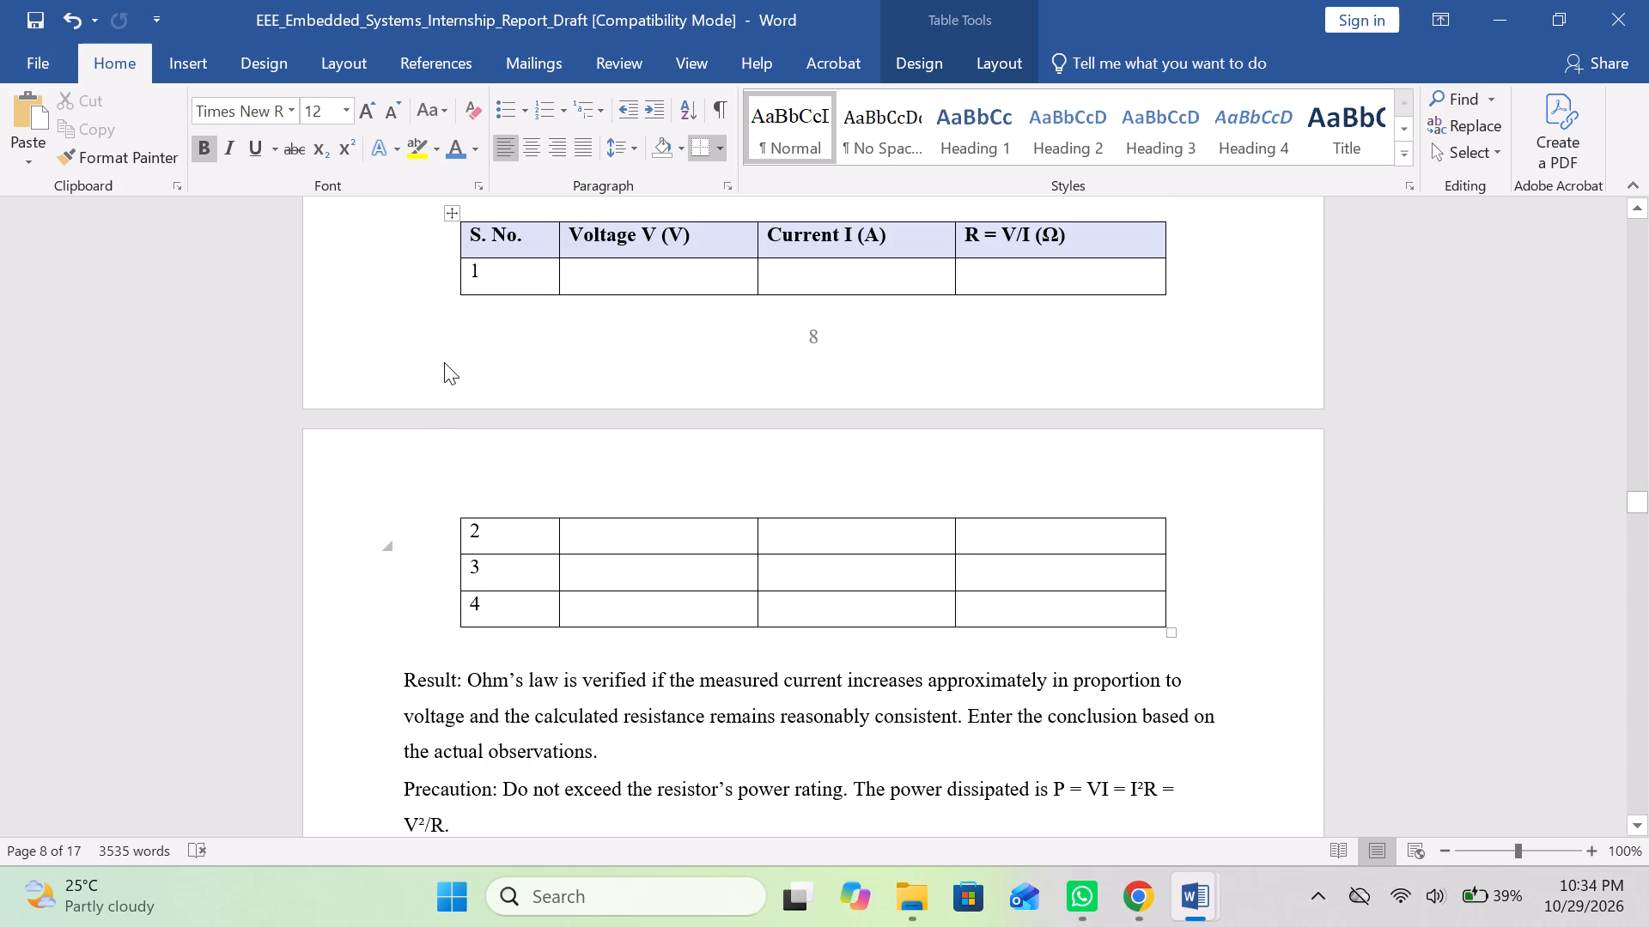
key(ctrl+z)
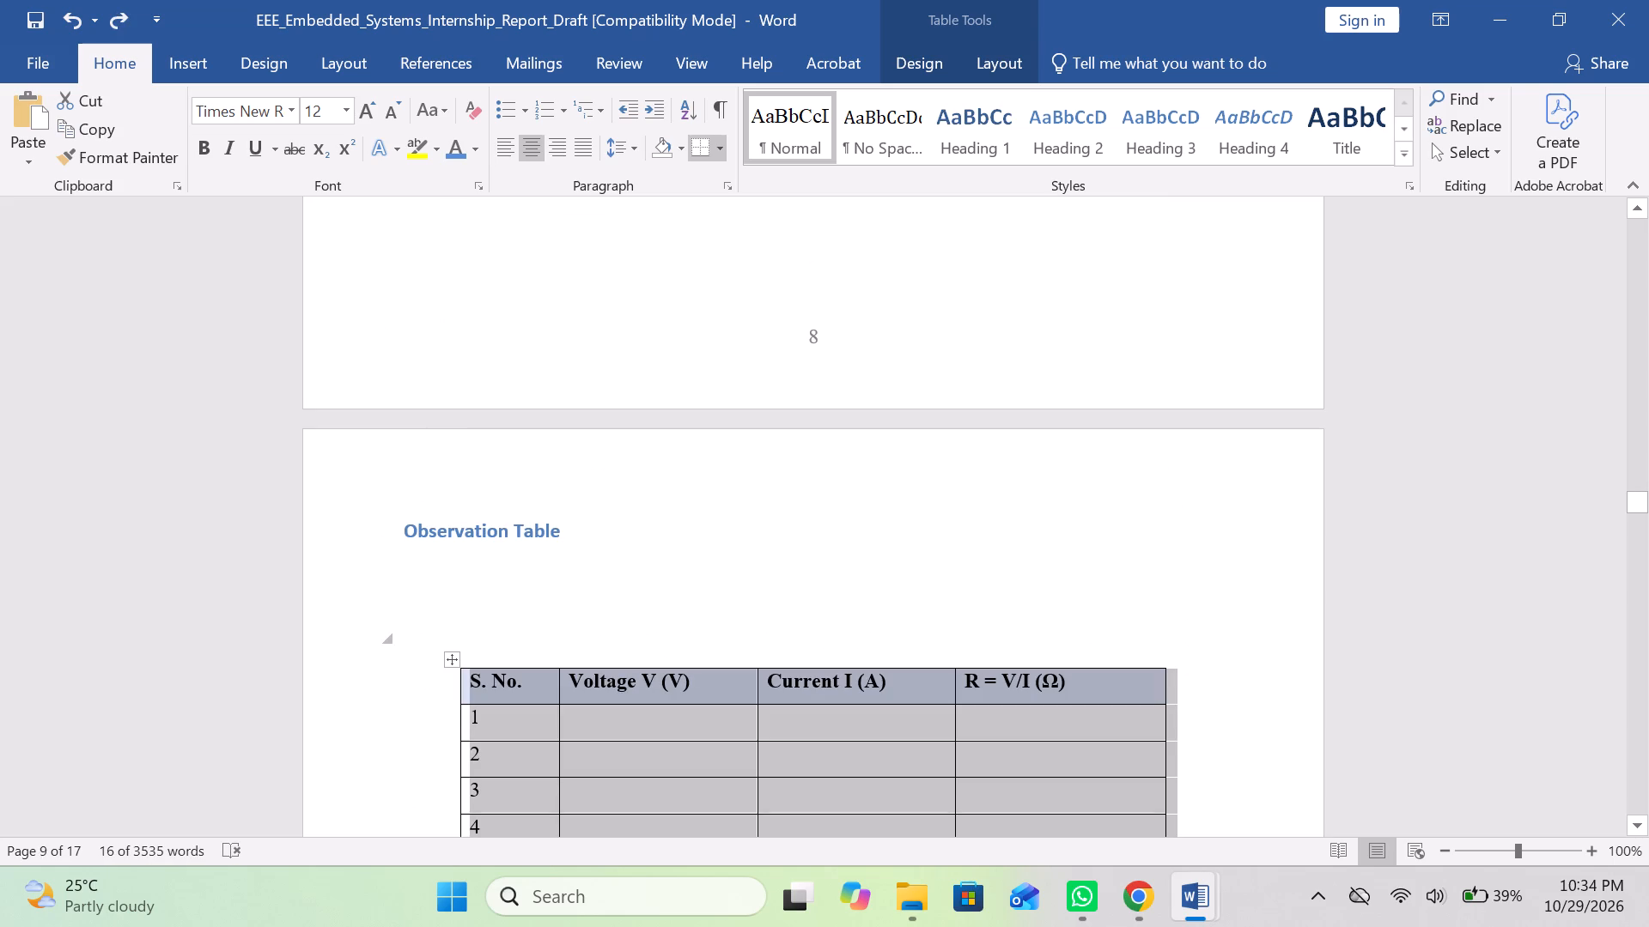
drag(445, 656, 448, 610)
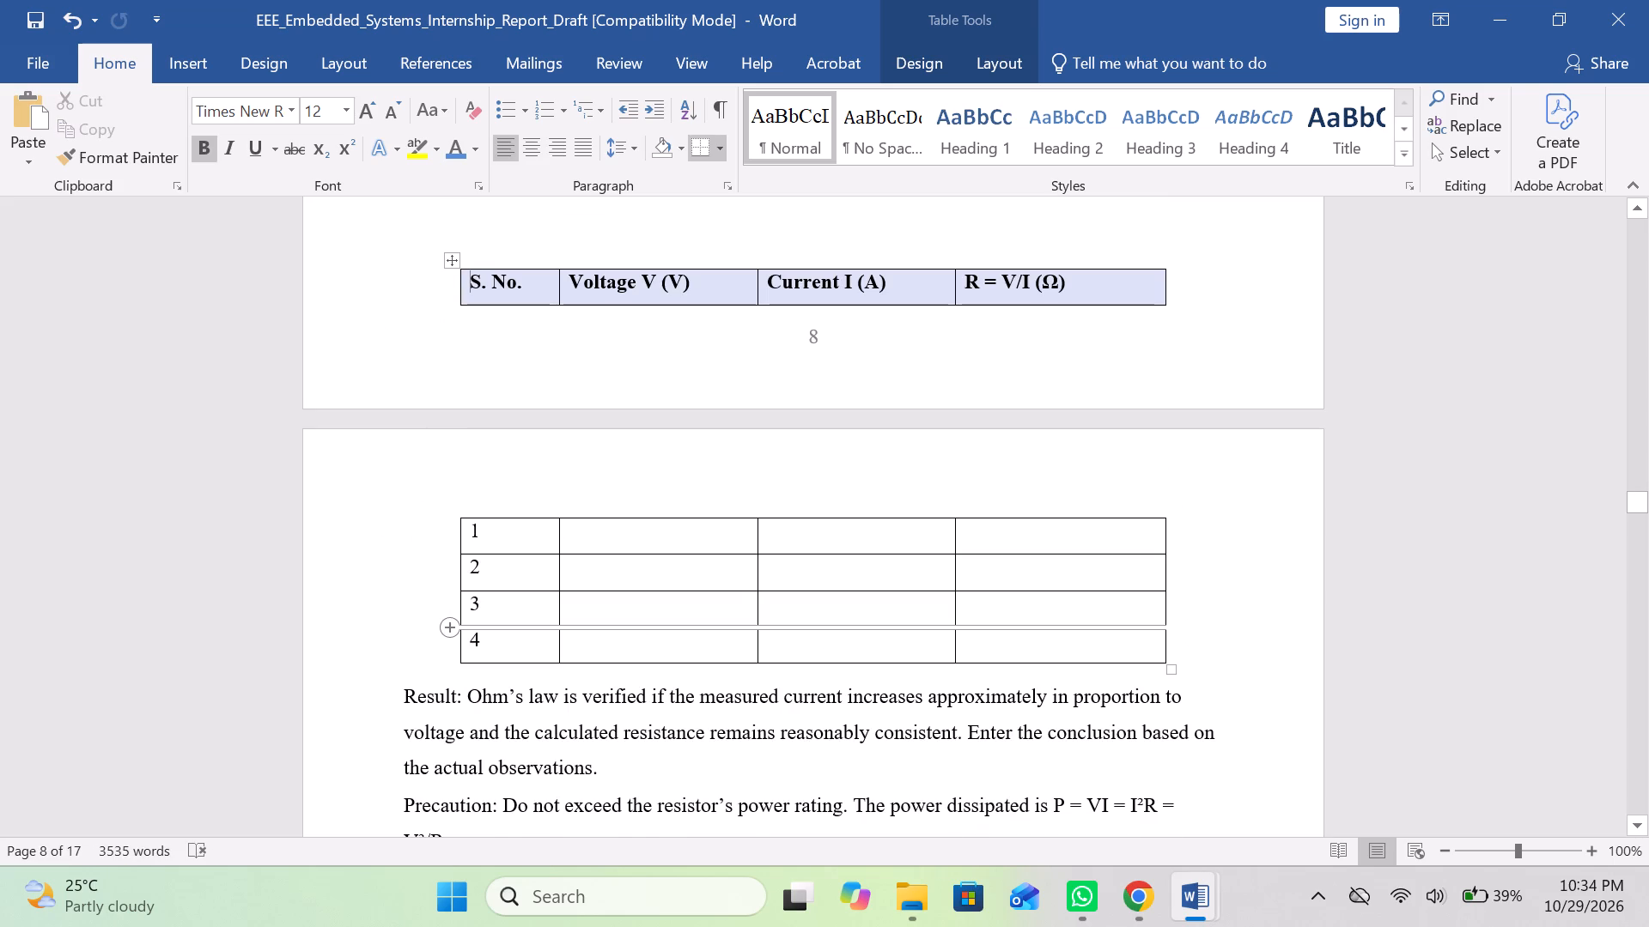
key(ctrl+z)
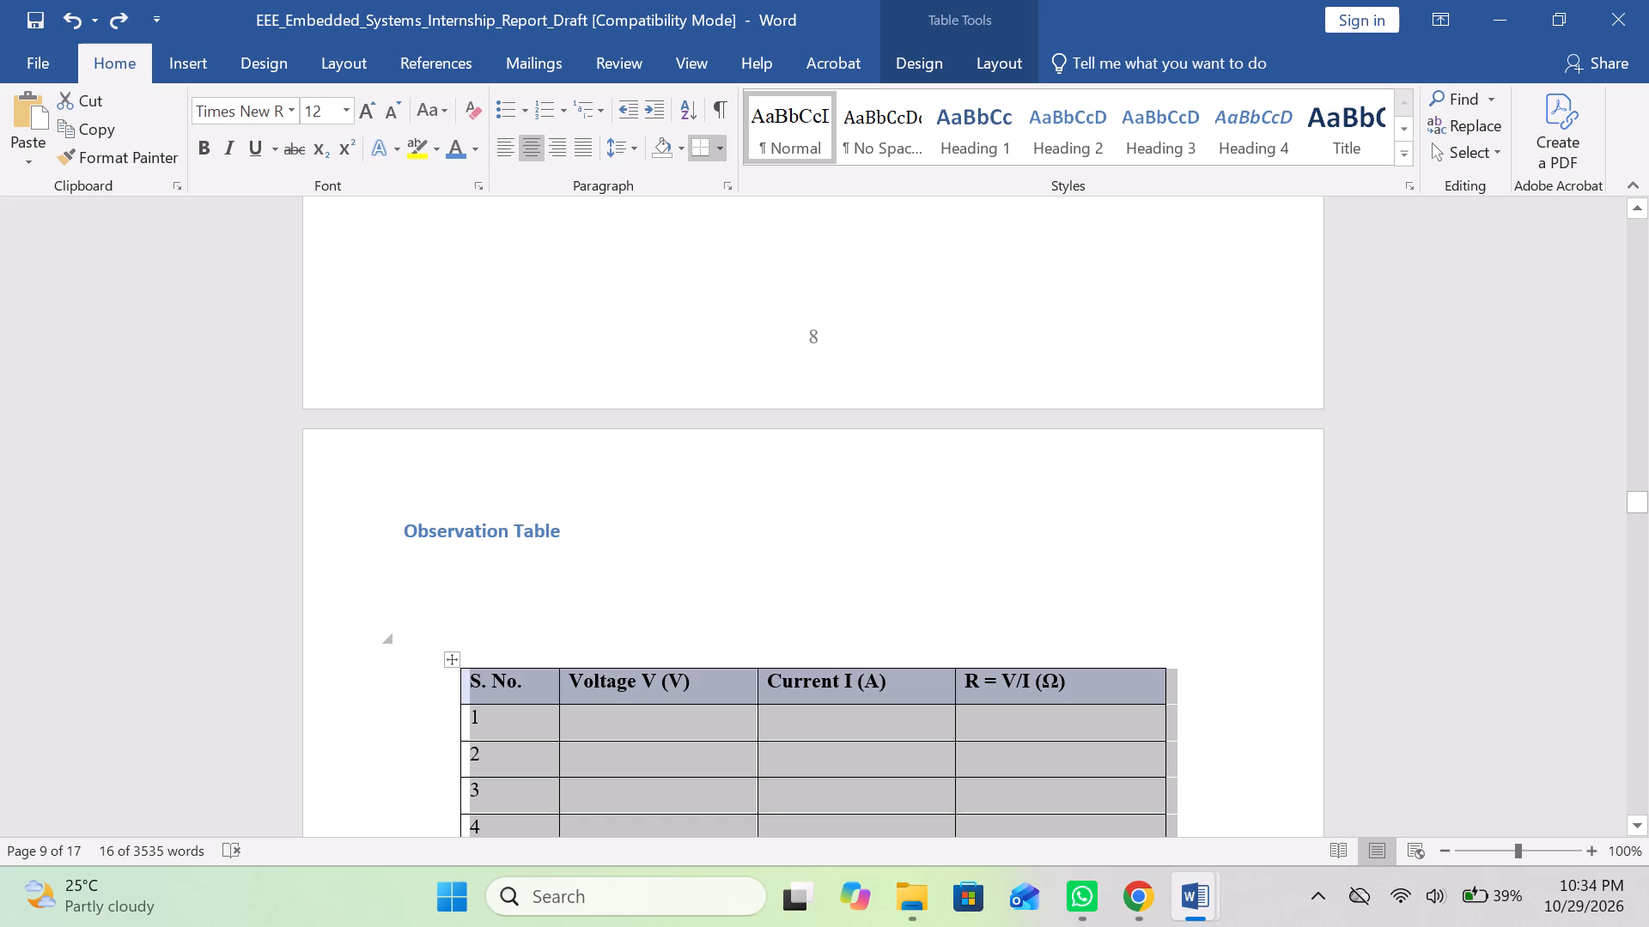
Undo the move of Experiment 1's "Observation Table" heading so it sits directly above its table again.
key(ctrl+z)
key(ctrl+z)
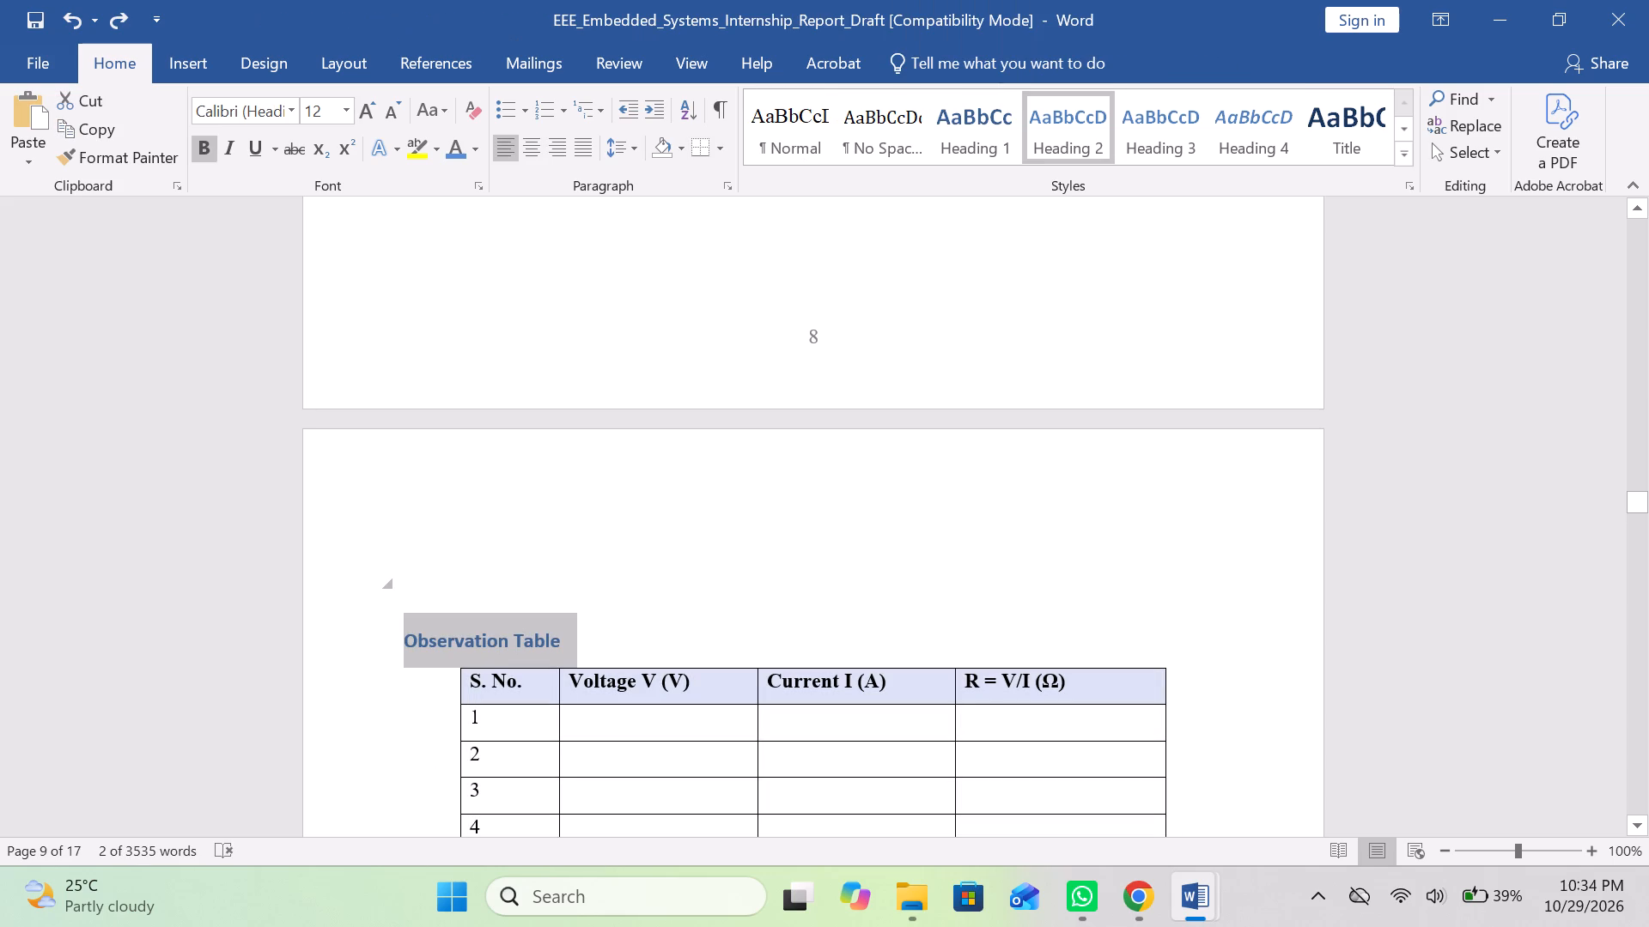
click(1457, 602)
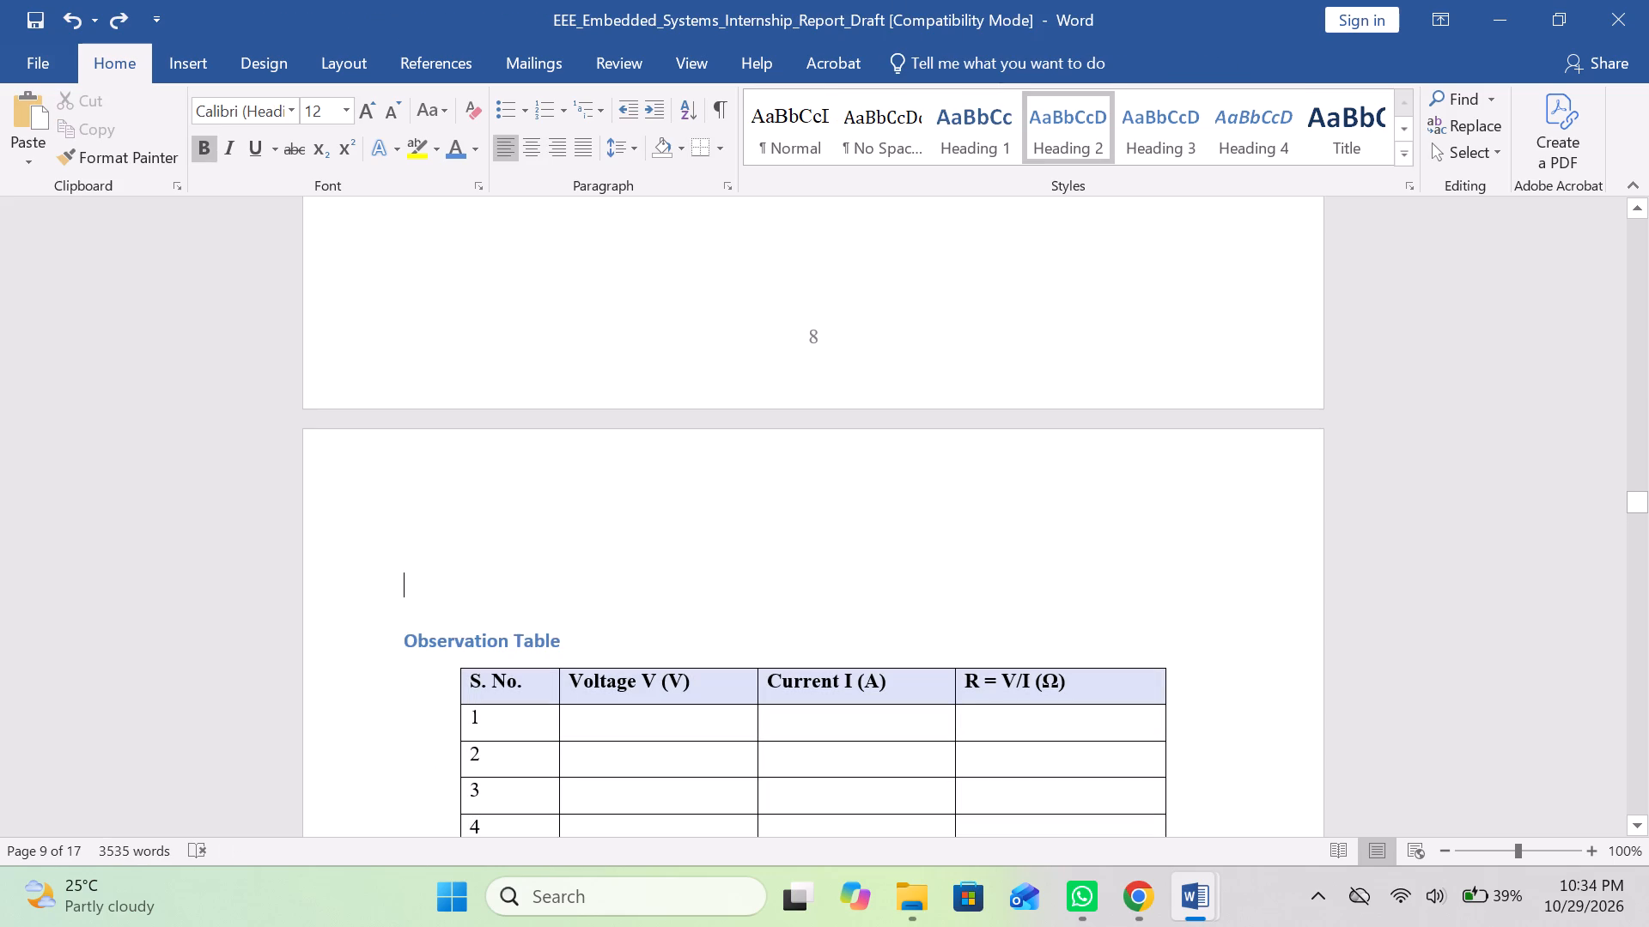
Review the rest of Chapter 3 from Experiment 1's results through Experiments 2 and 3 to the LED blinking program.
scroll(1414, 528, down, 1)
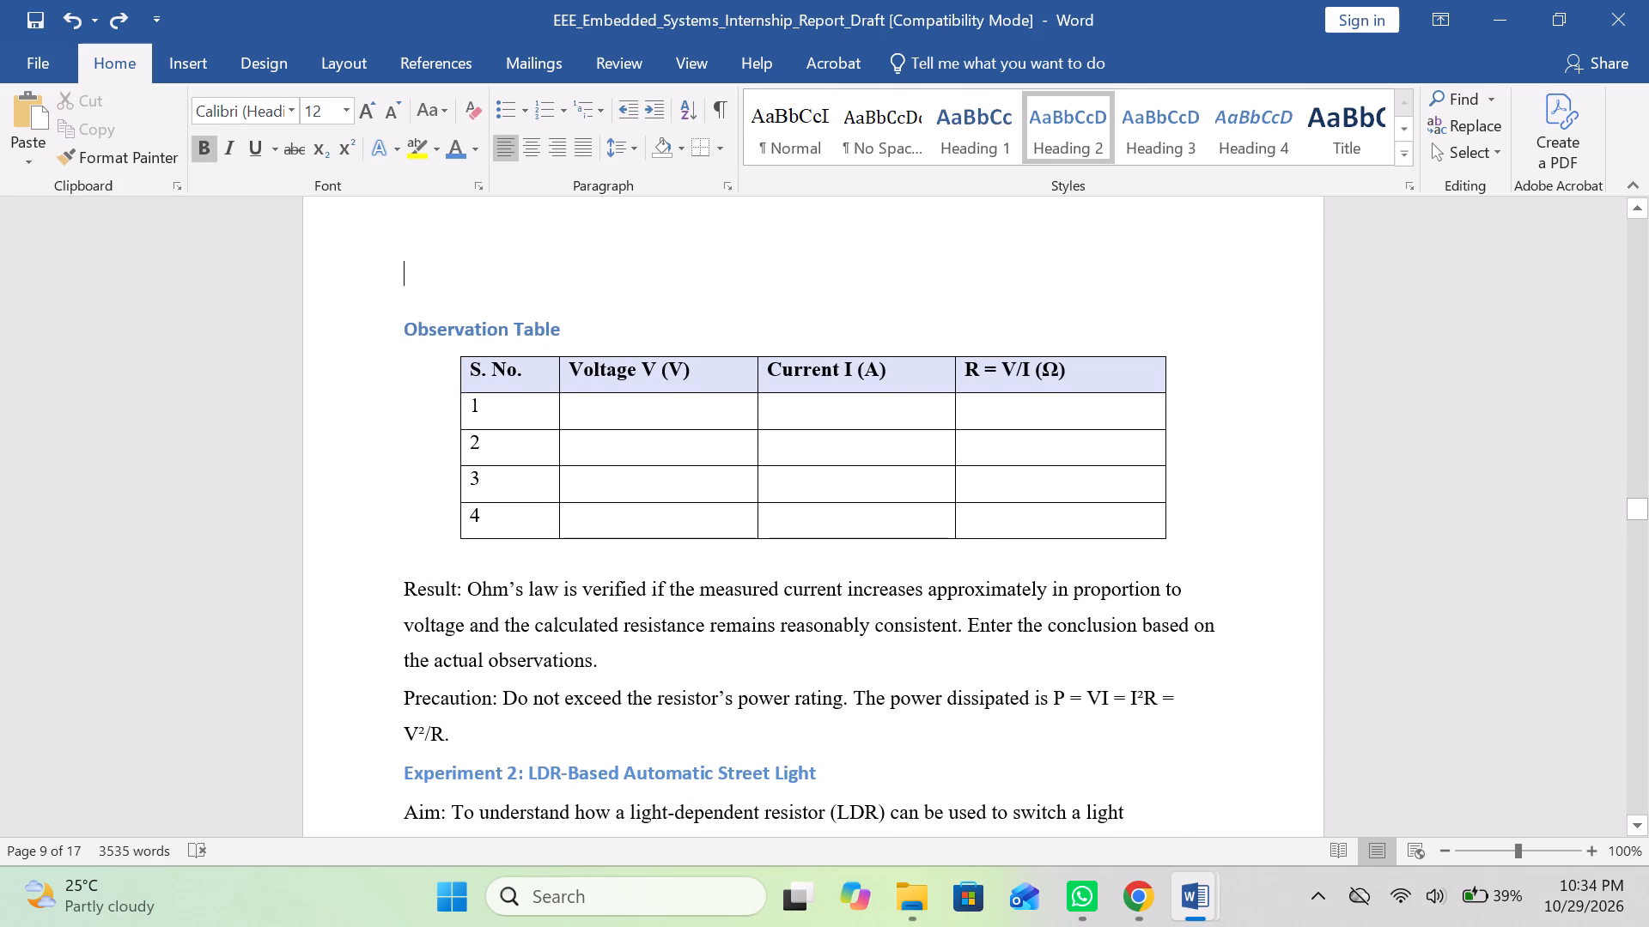
scroll(1420, 514, down, 2)
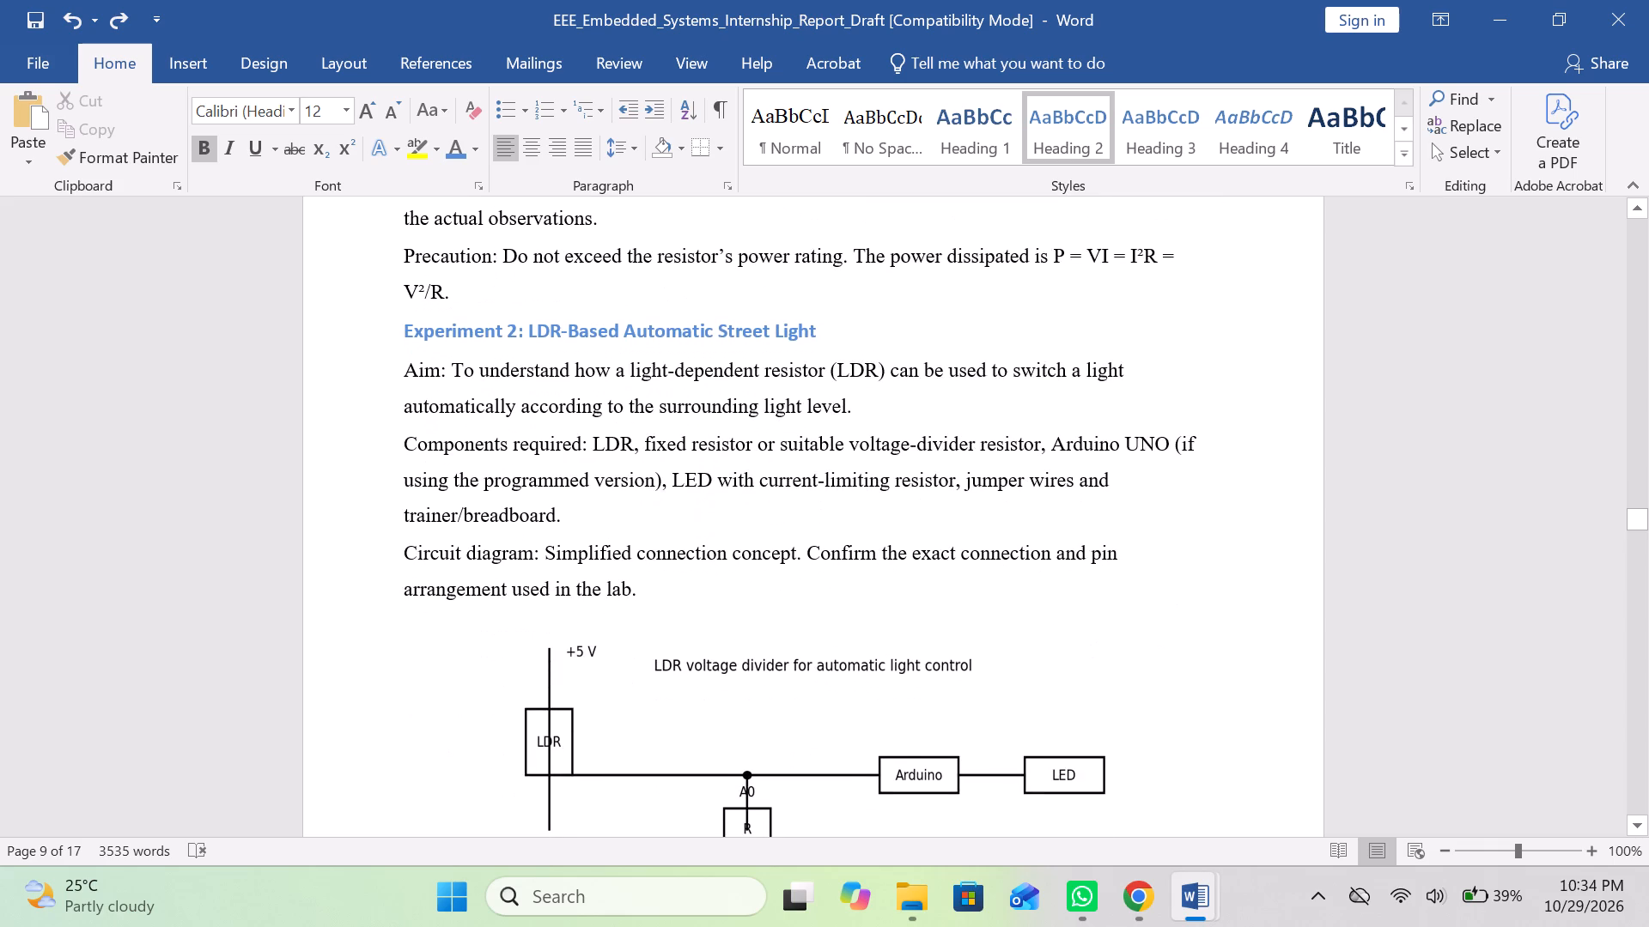
scroll(1420, 514, down, 2)
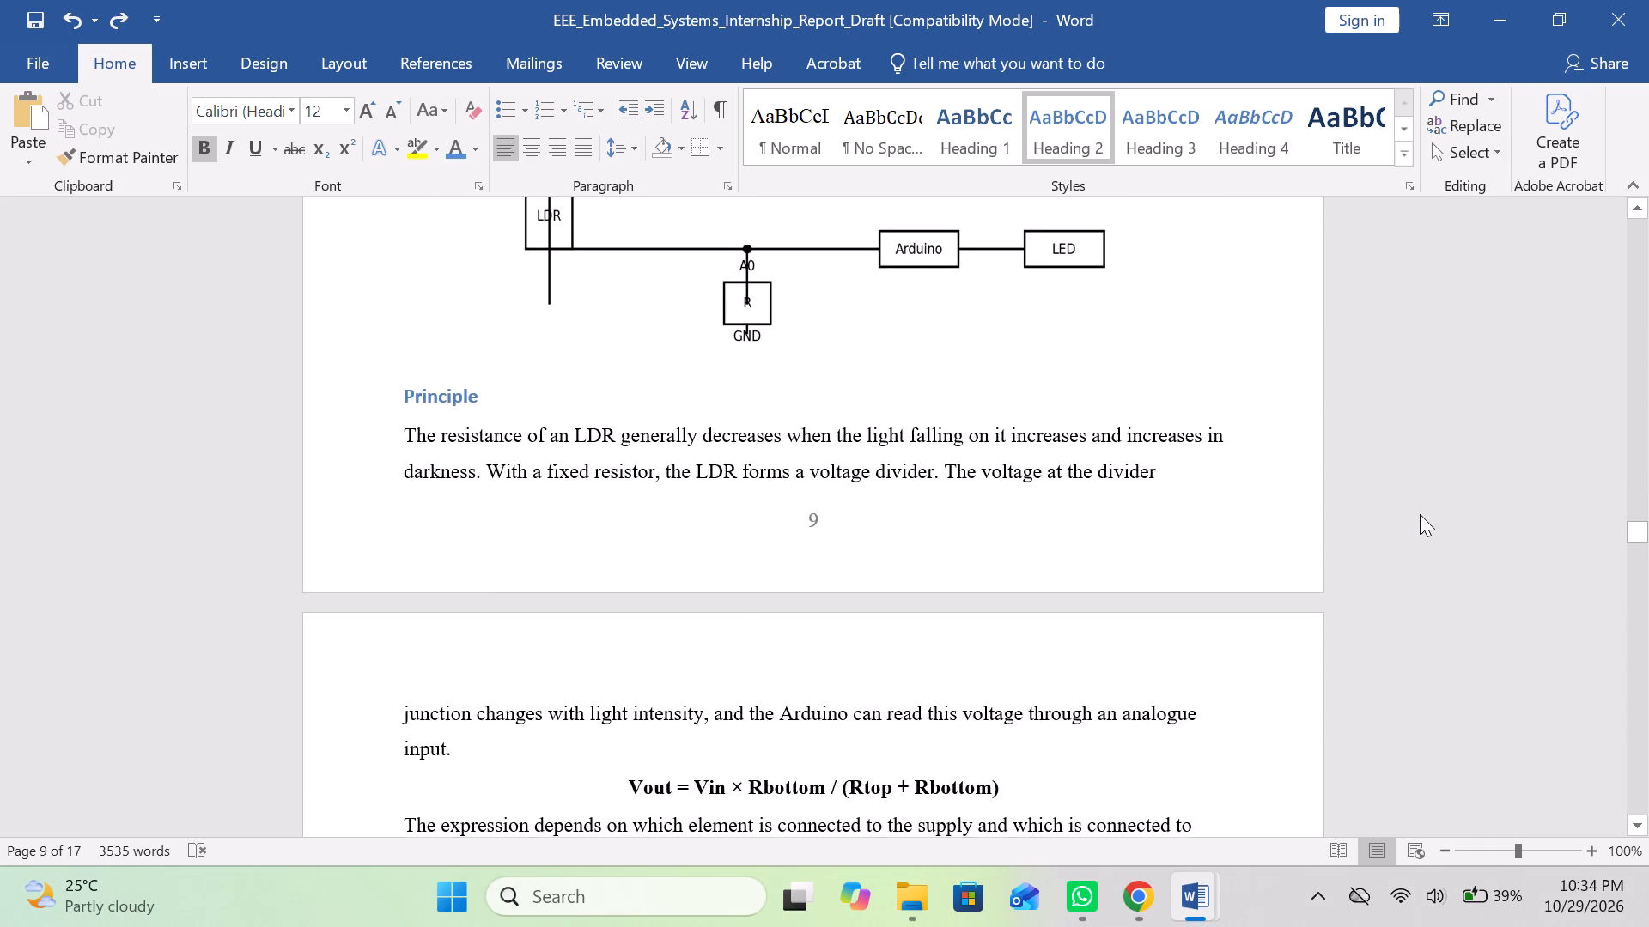
scroll(1420, 514, down, 1)
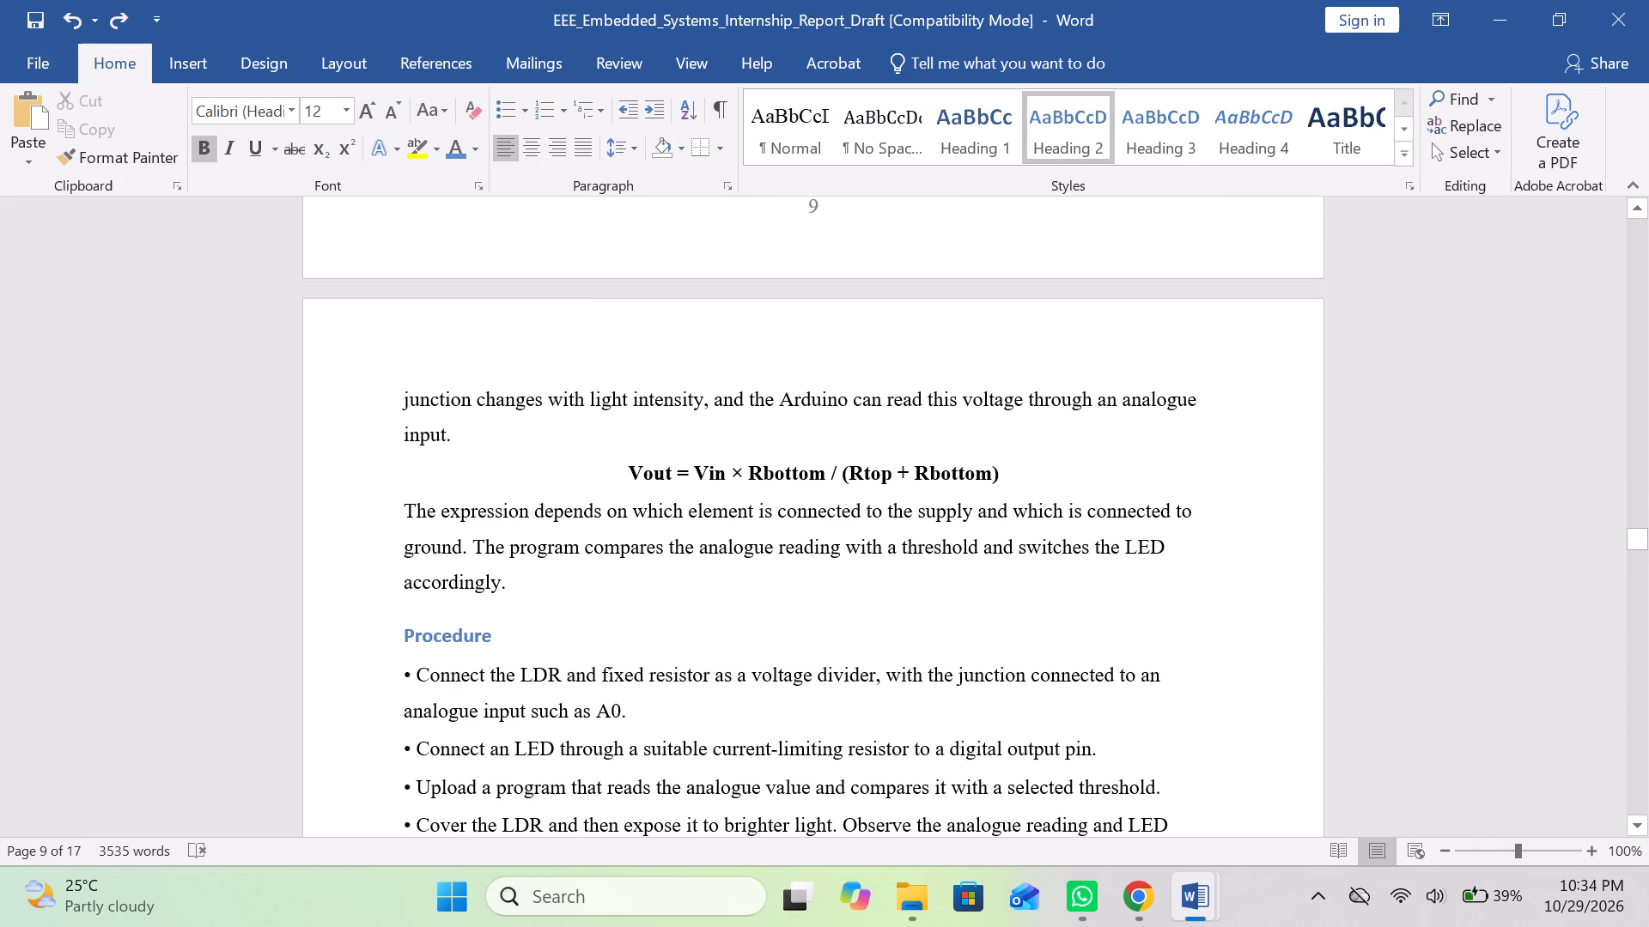
scroll(1420, 514, down, 2)
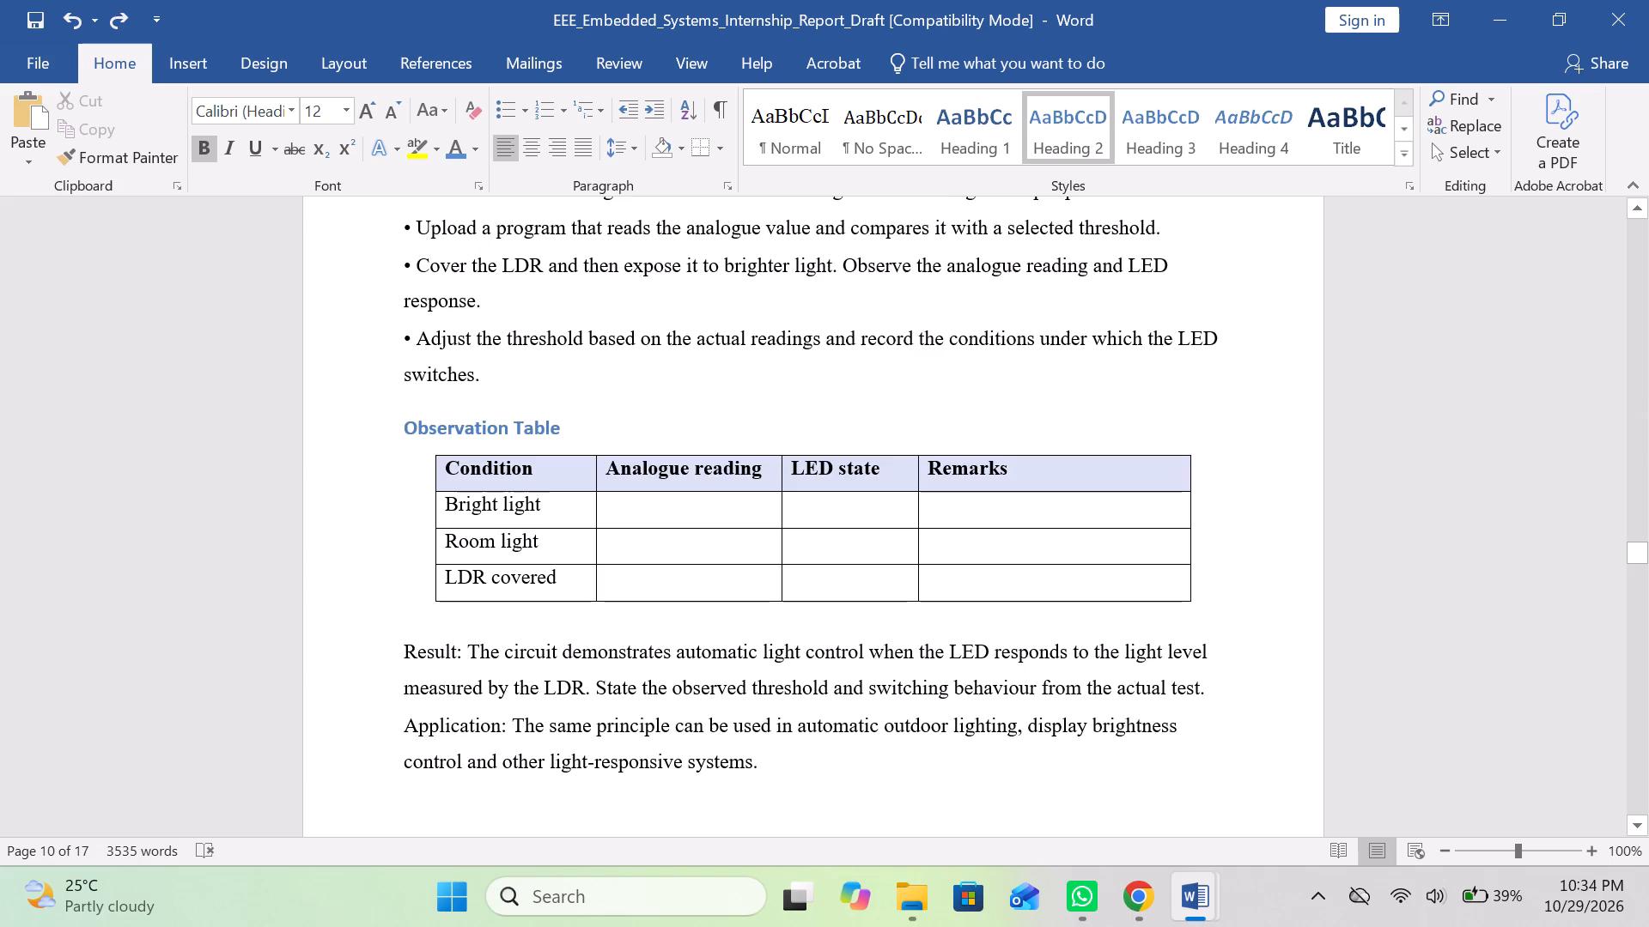
scroll(1538, 459, down, 3)
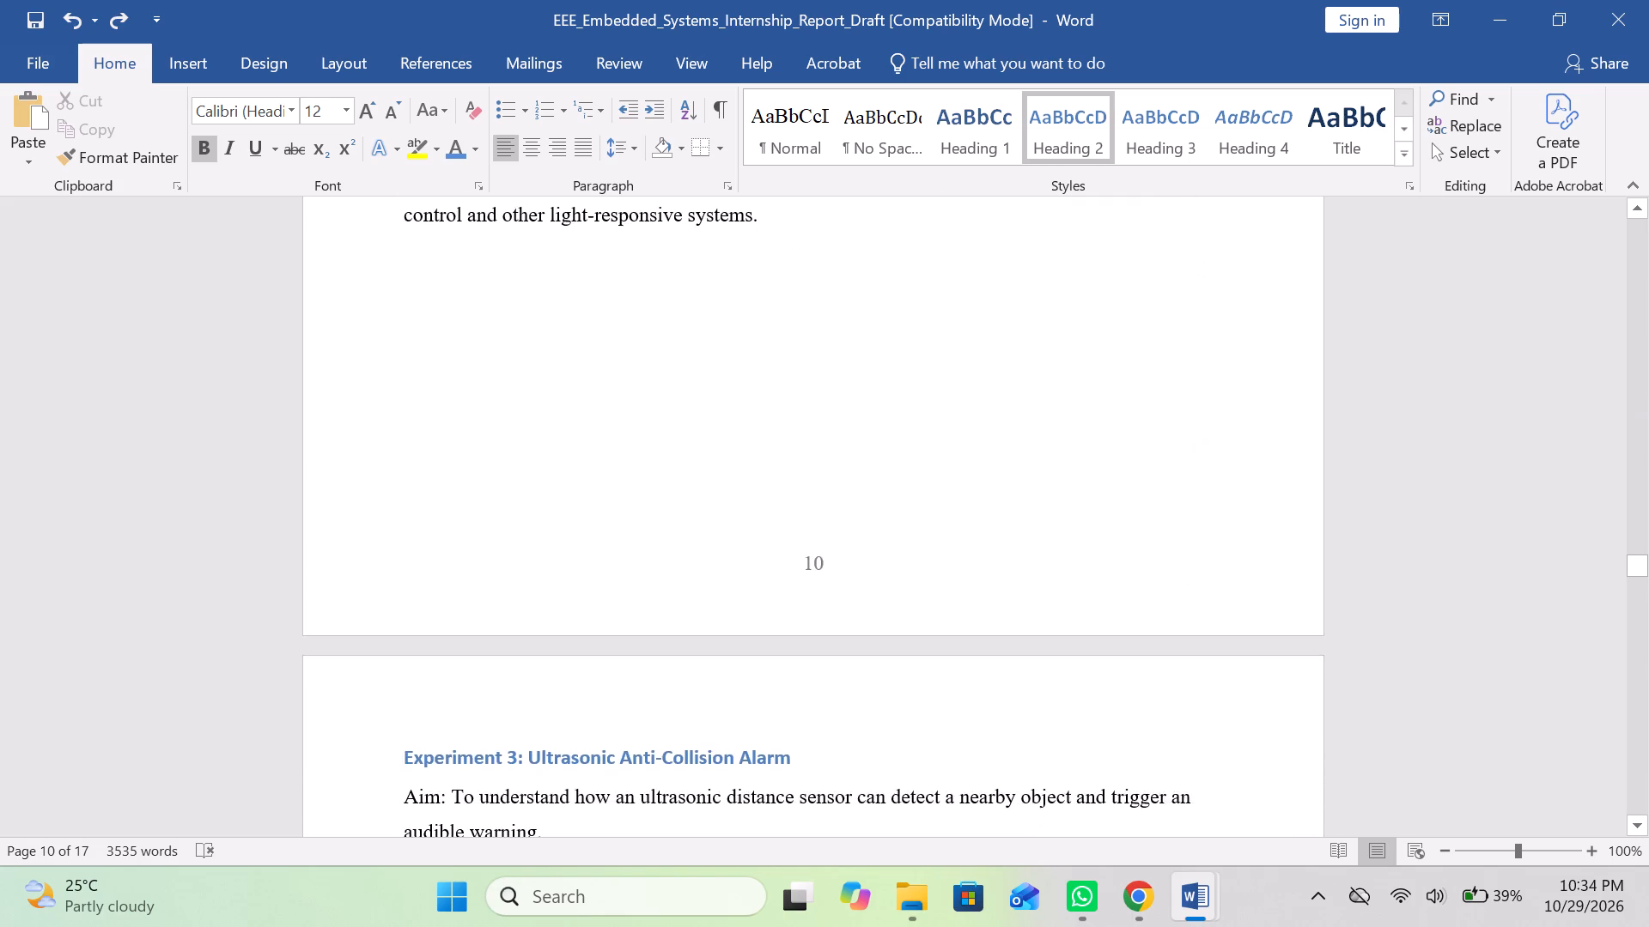
scroll(1538, 459, down, 3)
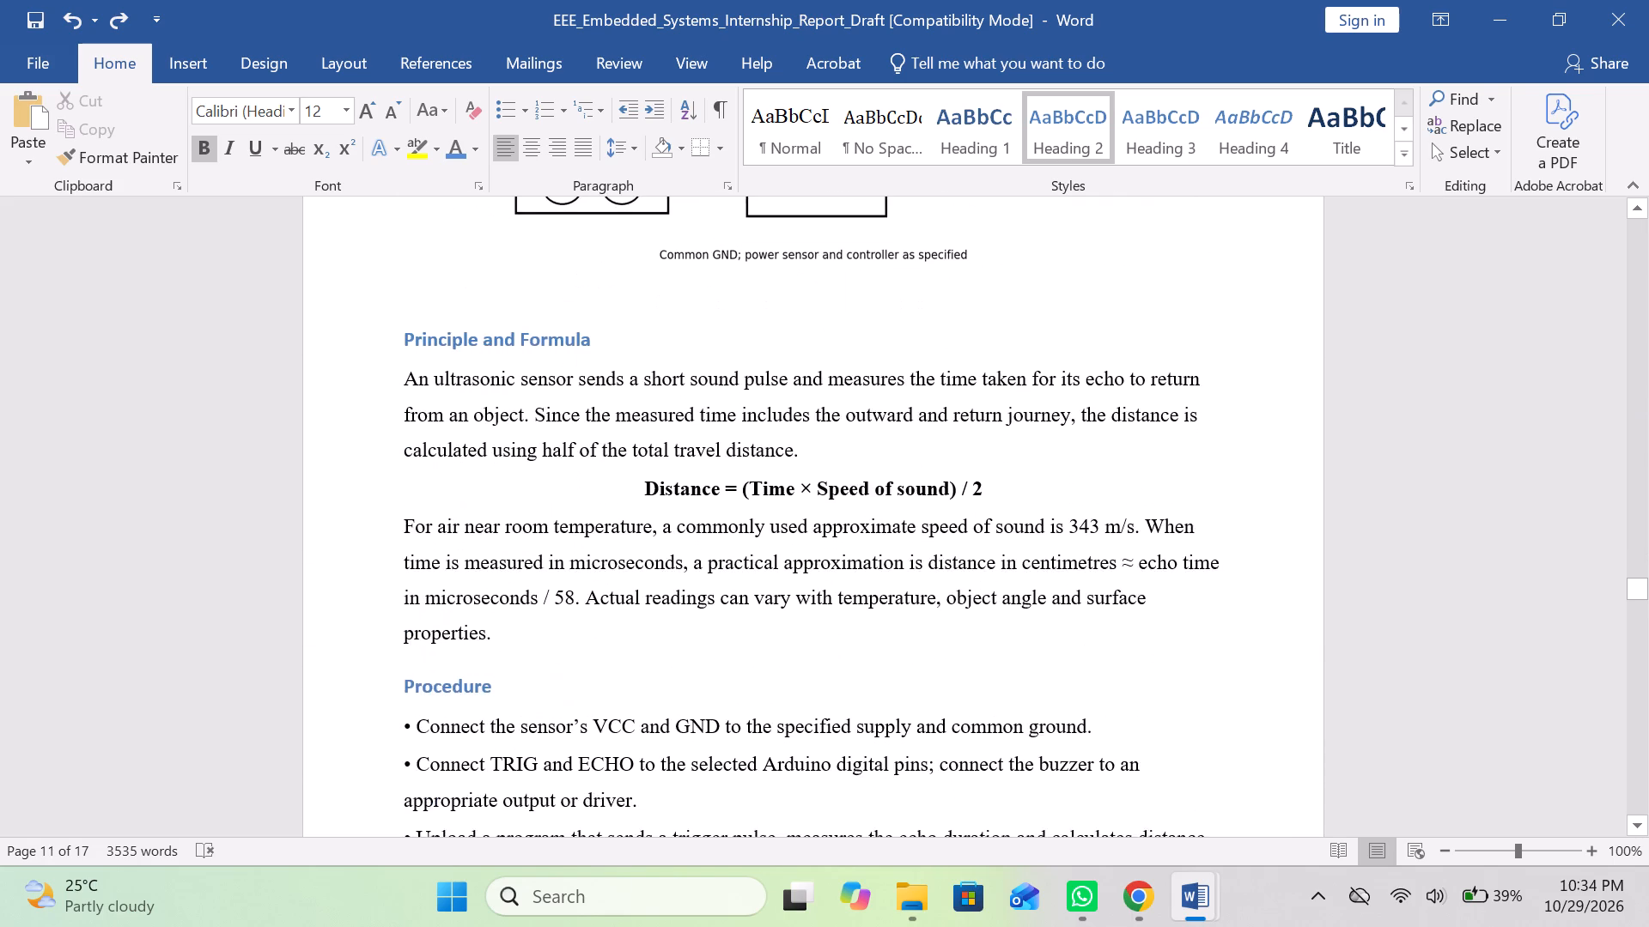
scroll(1538, 459, down, 4)
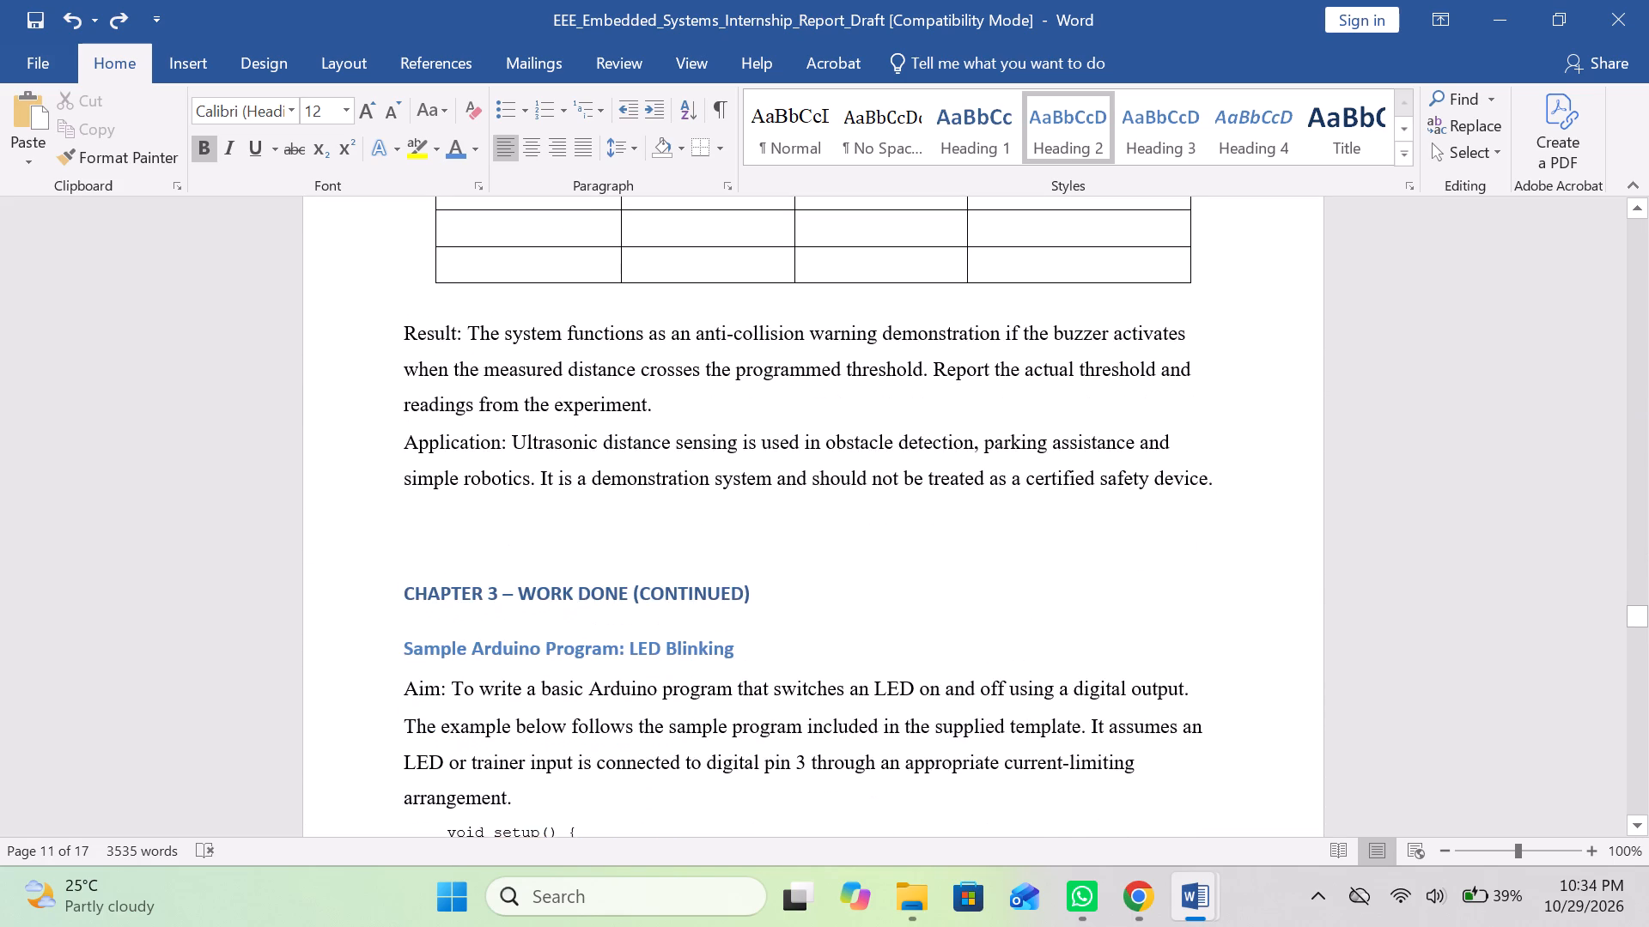
scroll(1538, 459, down, 3)
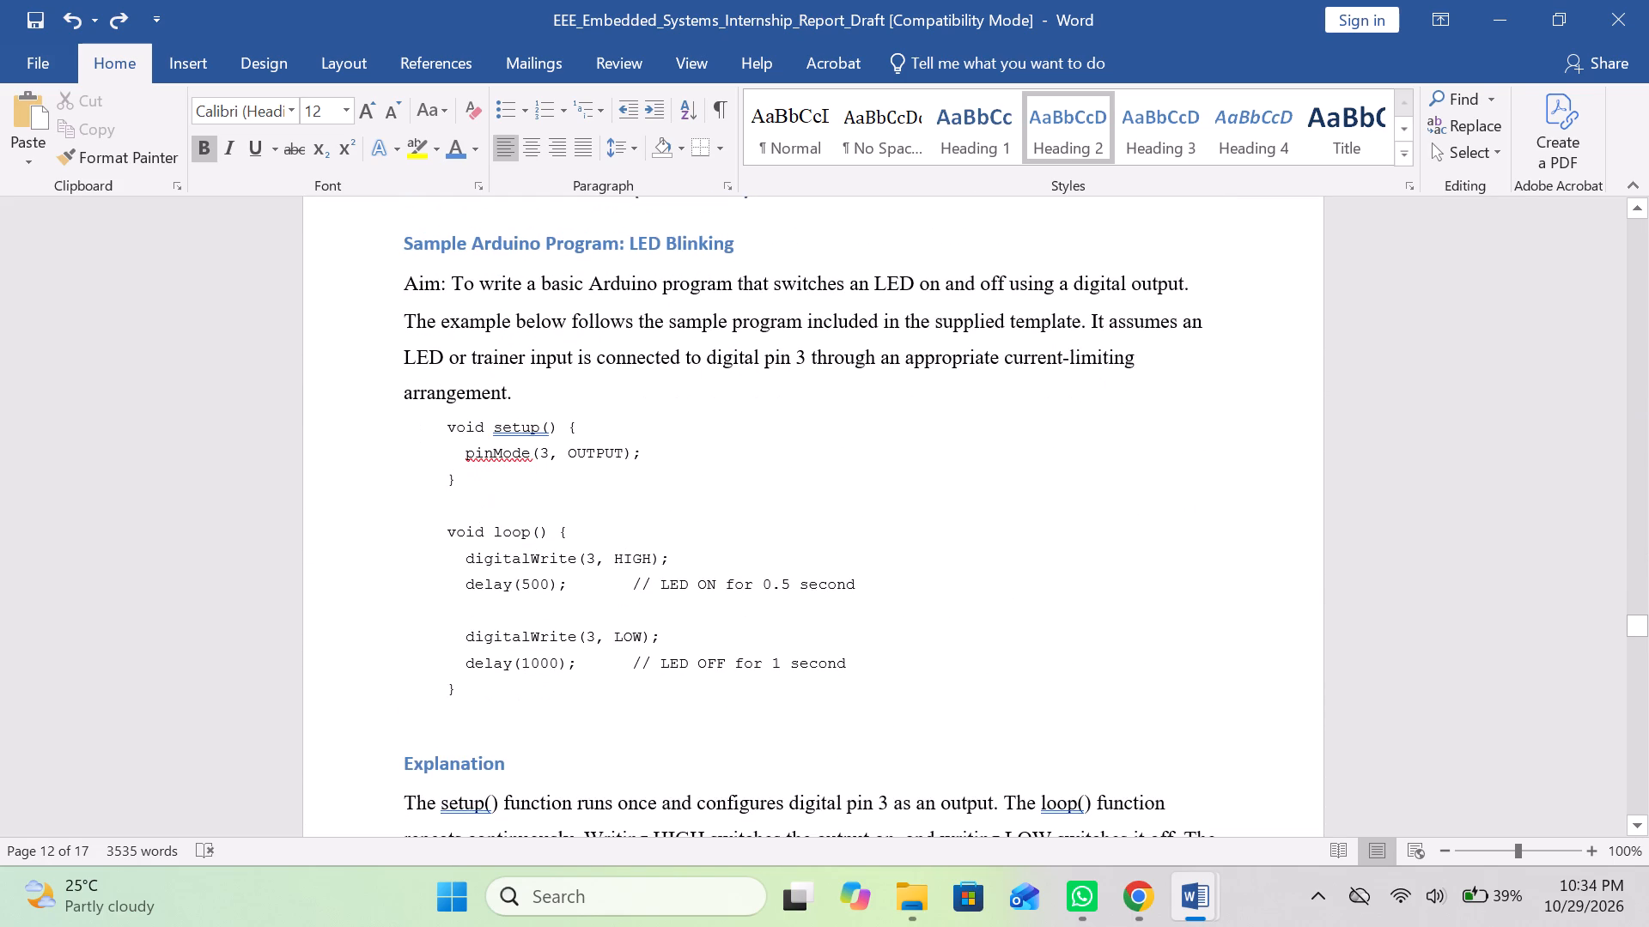
Ignore the proofing flags in the LED blinking code on pinMode, setup(), loop() and the endings of delay(500) and delay(1000).
right_click(508, 449)
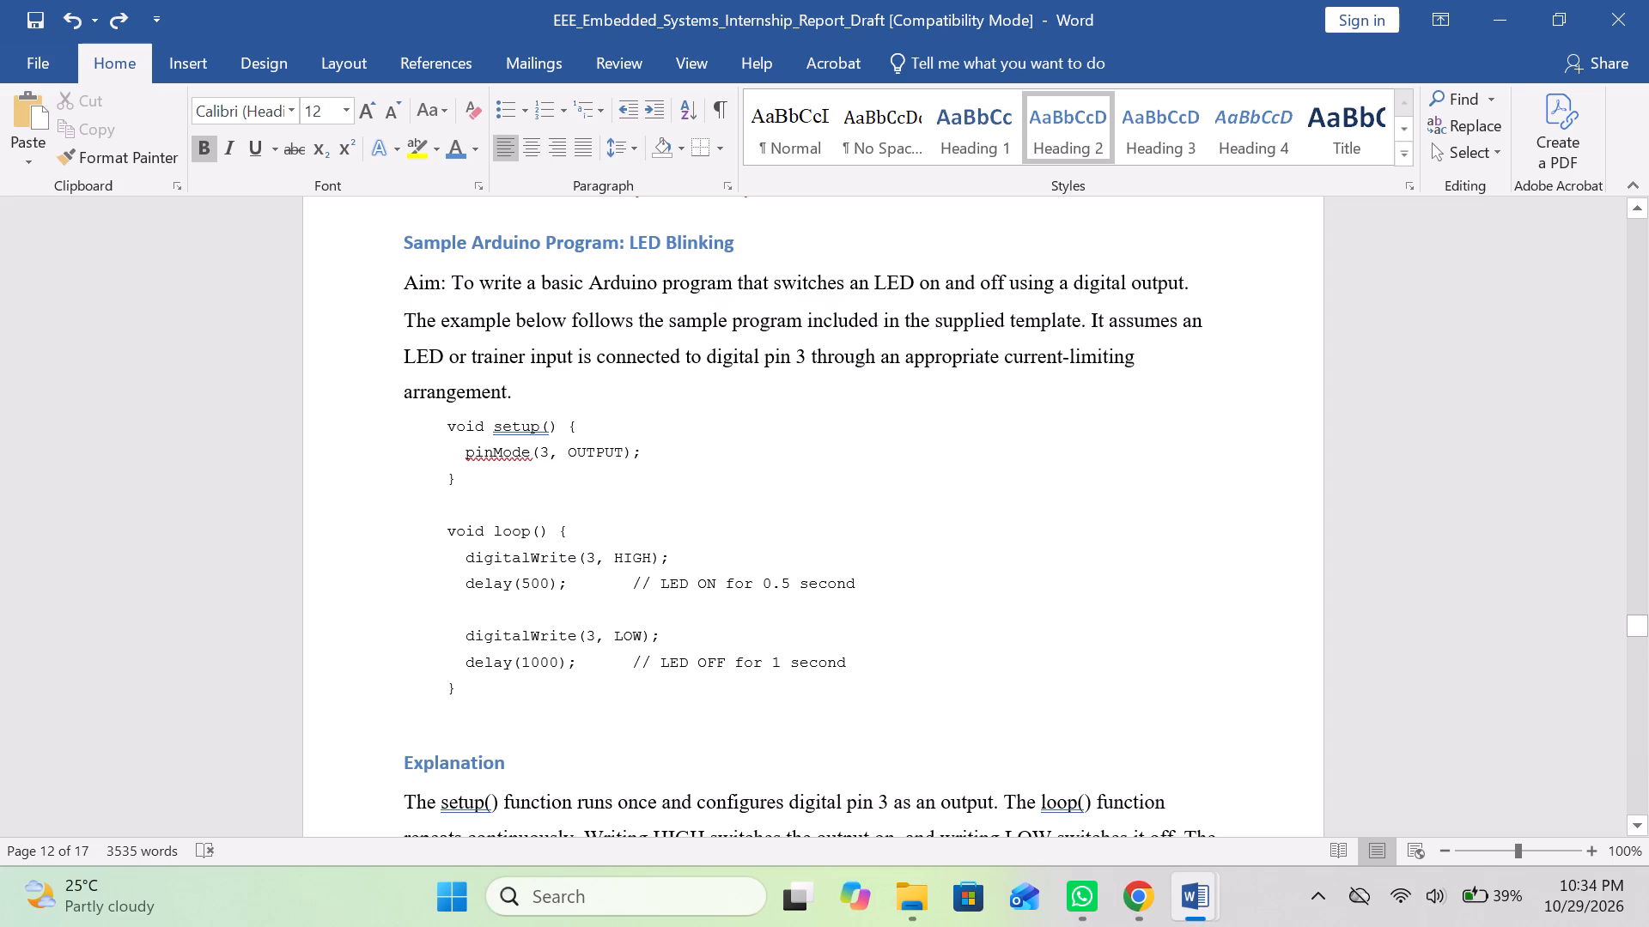
click(481, 500)
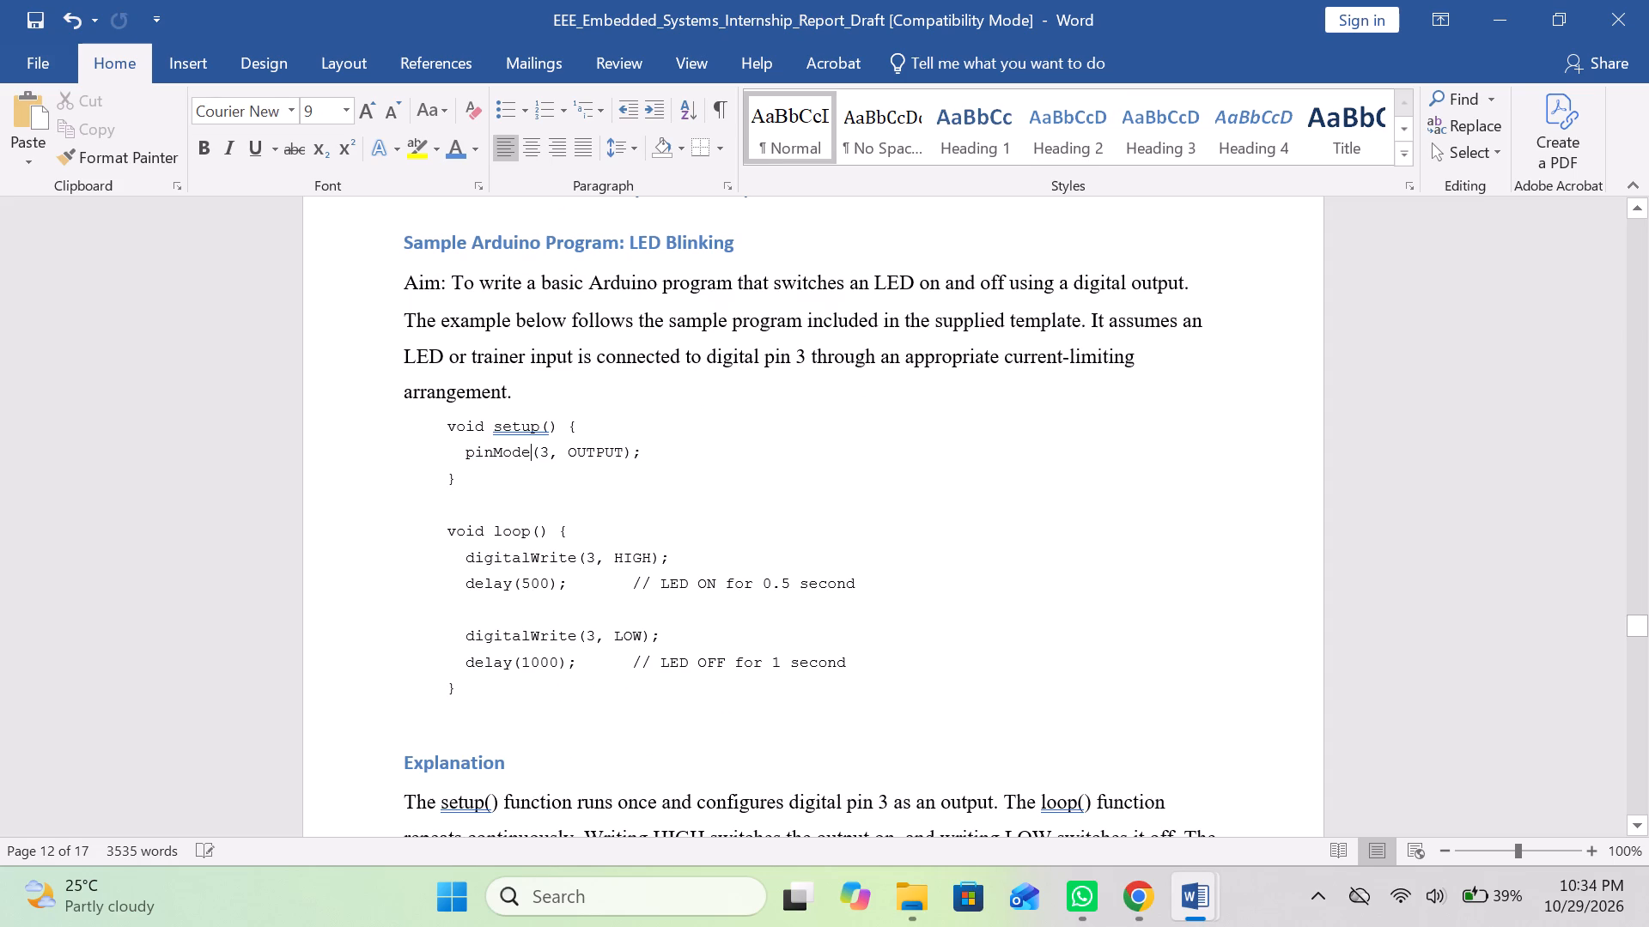
scroll(940, 481, down, 1)
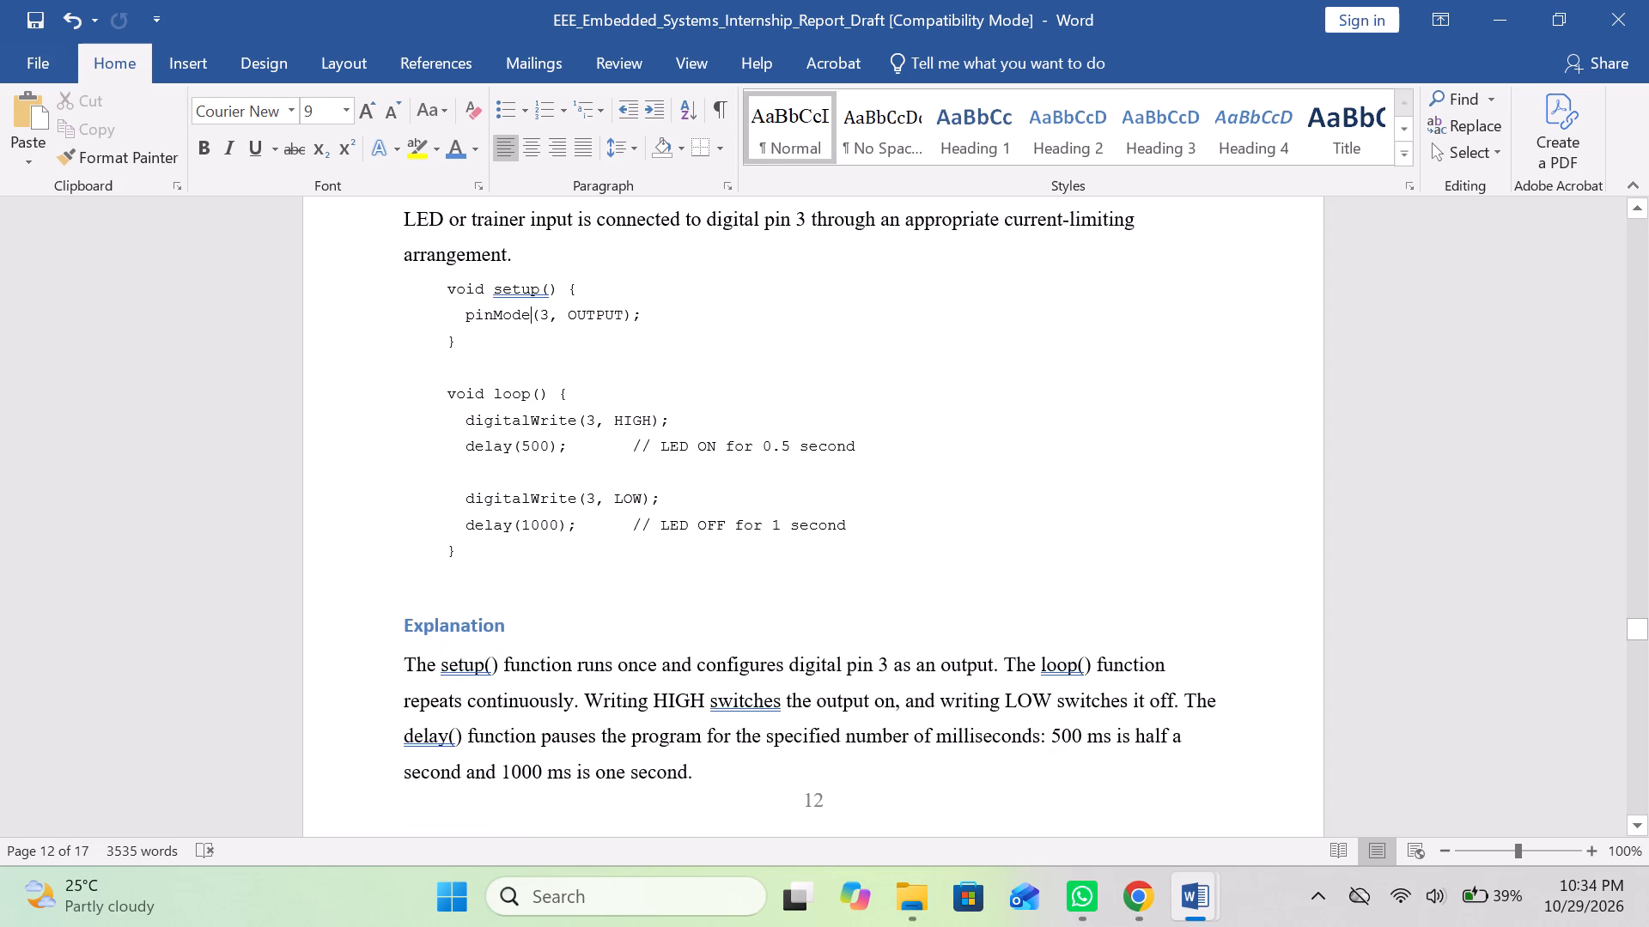
right_click(526, 289)
click(497, 344)
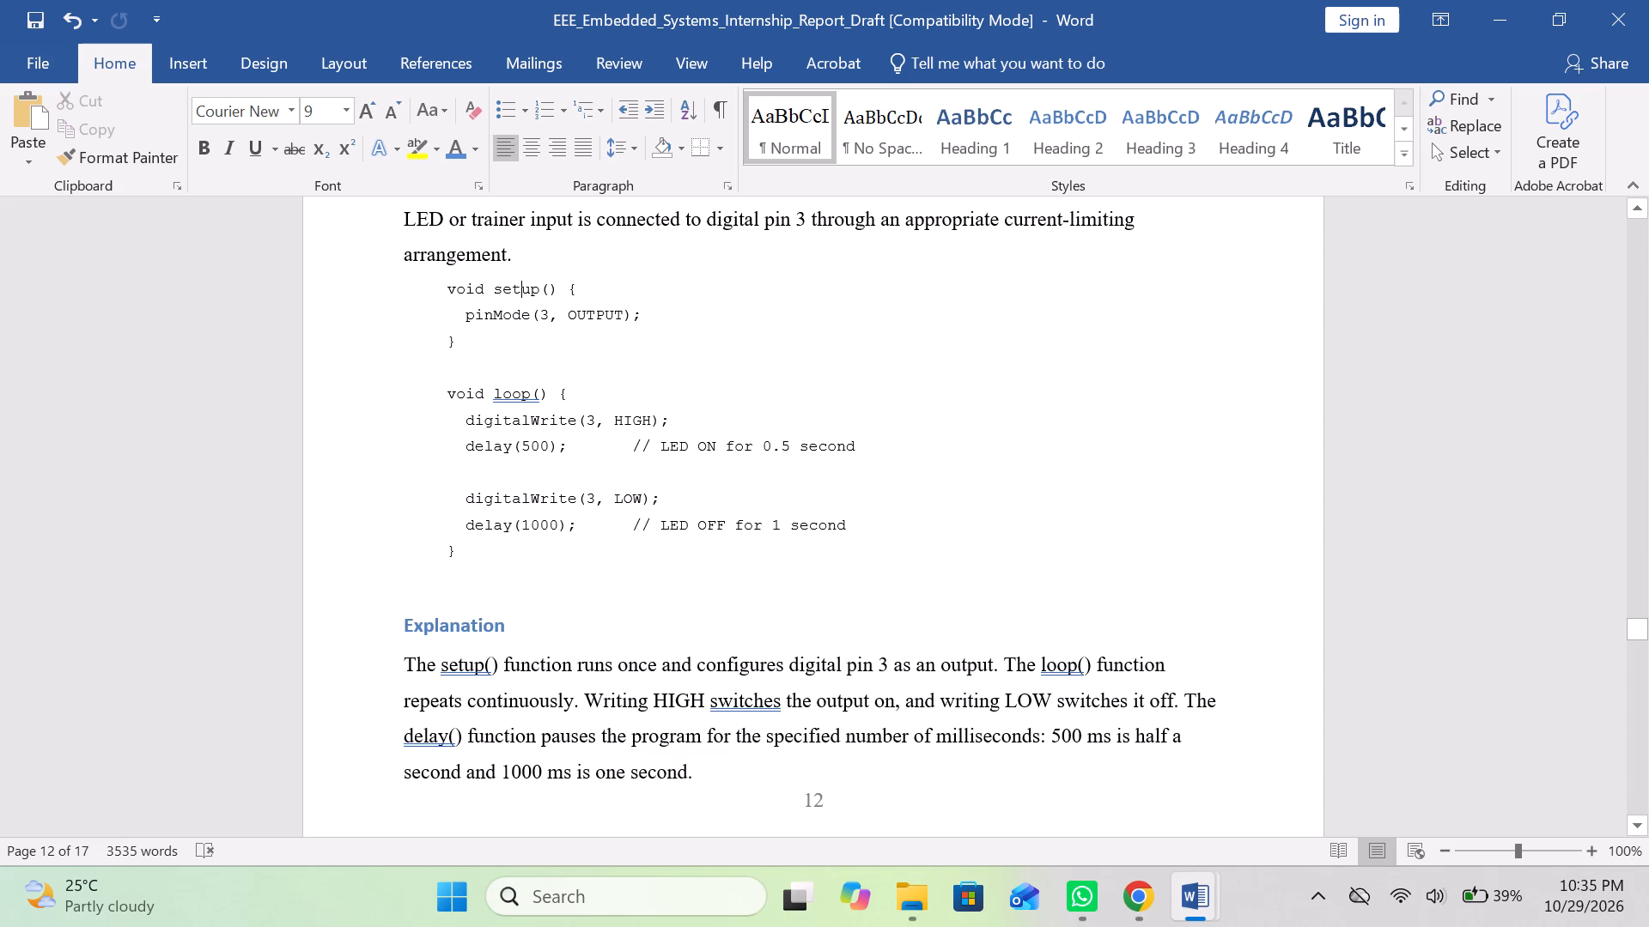
right_click(507, 387)
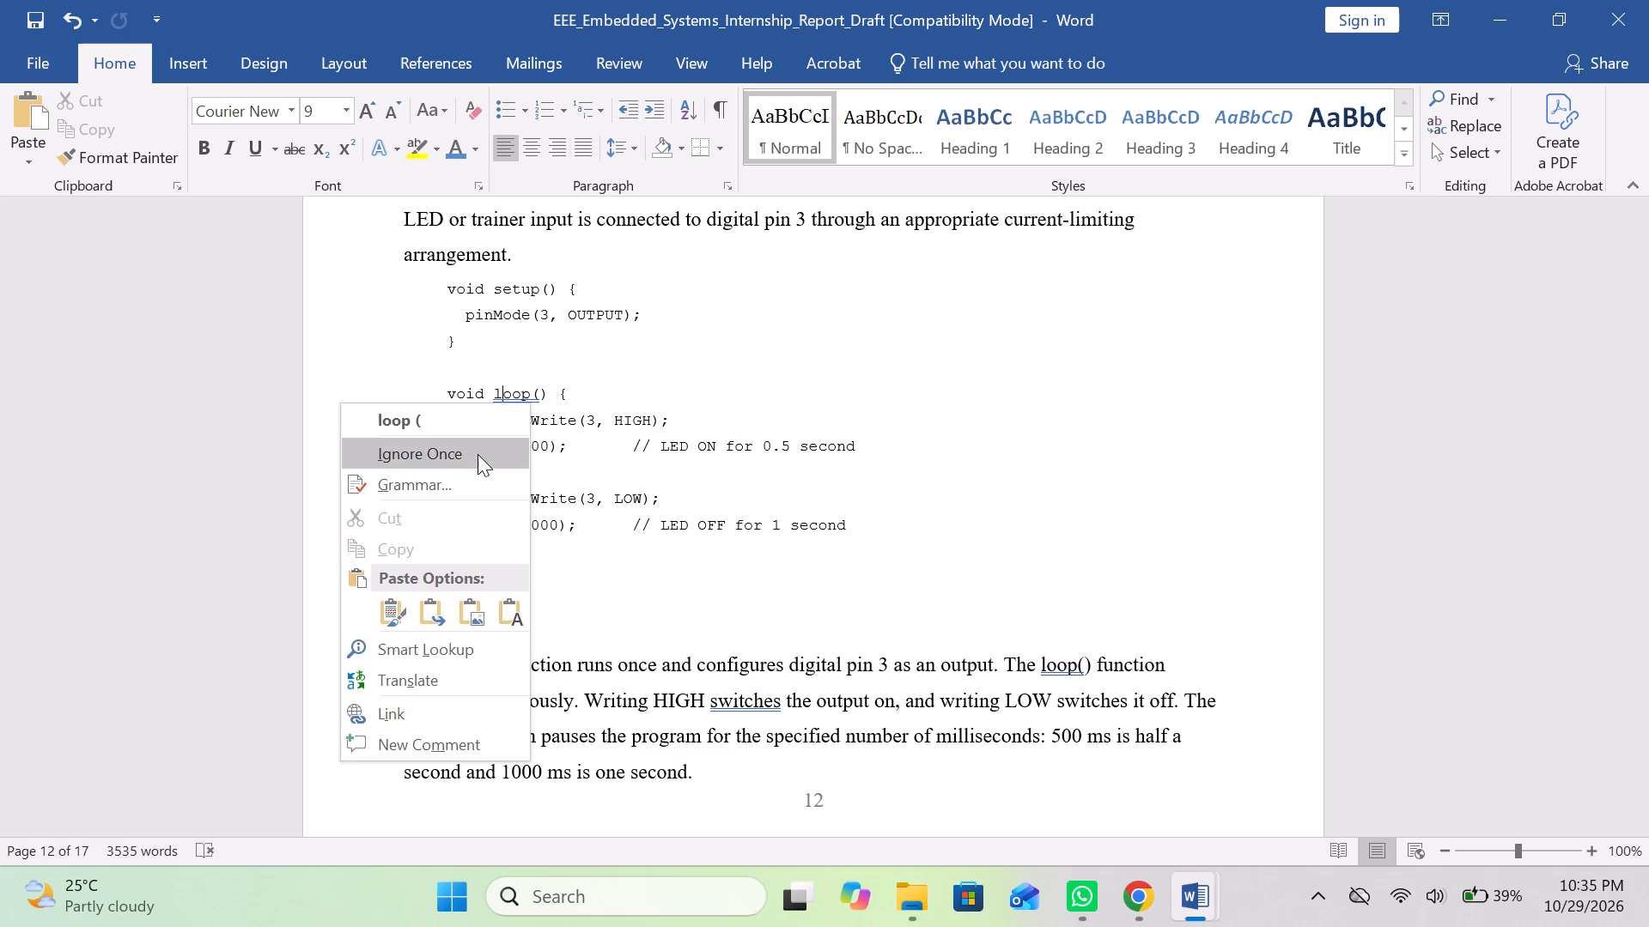
click(478, 454)
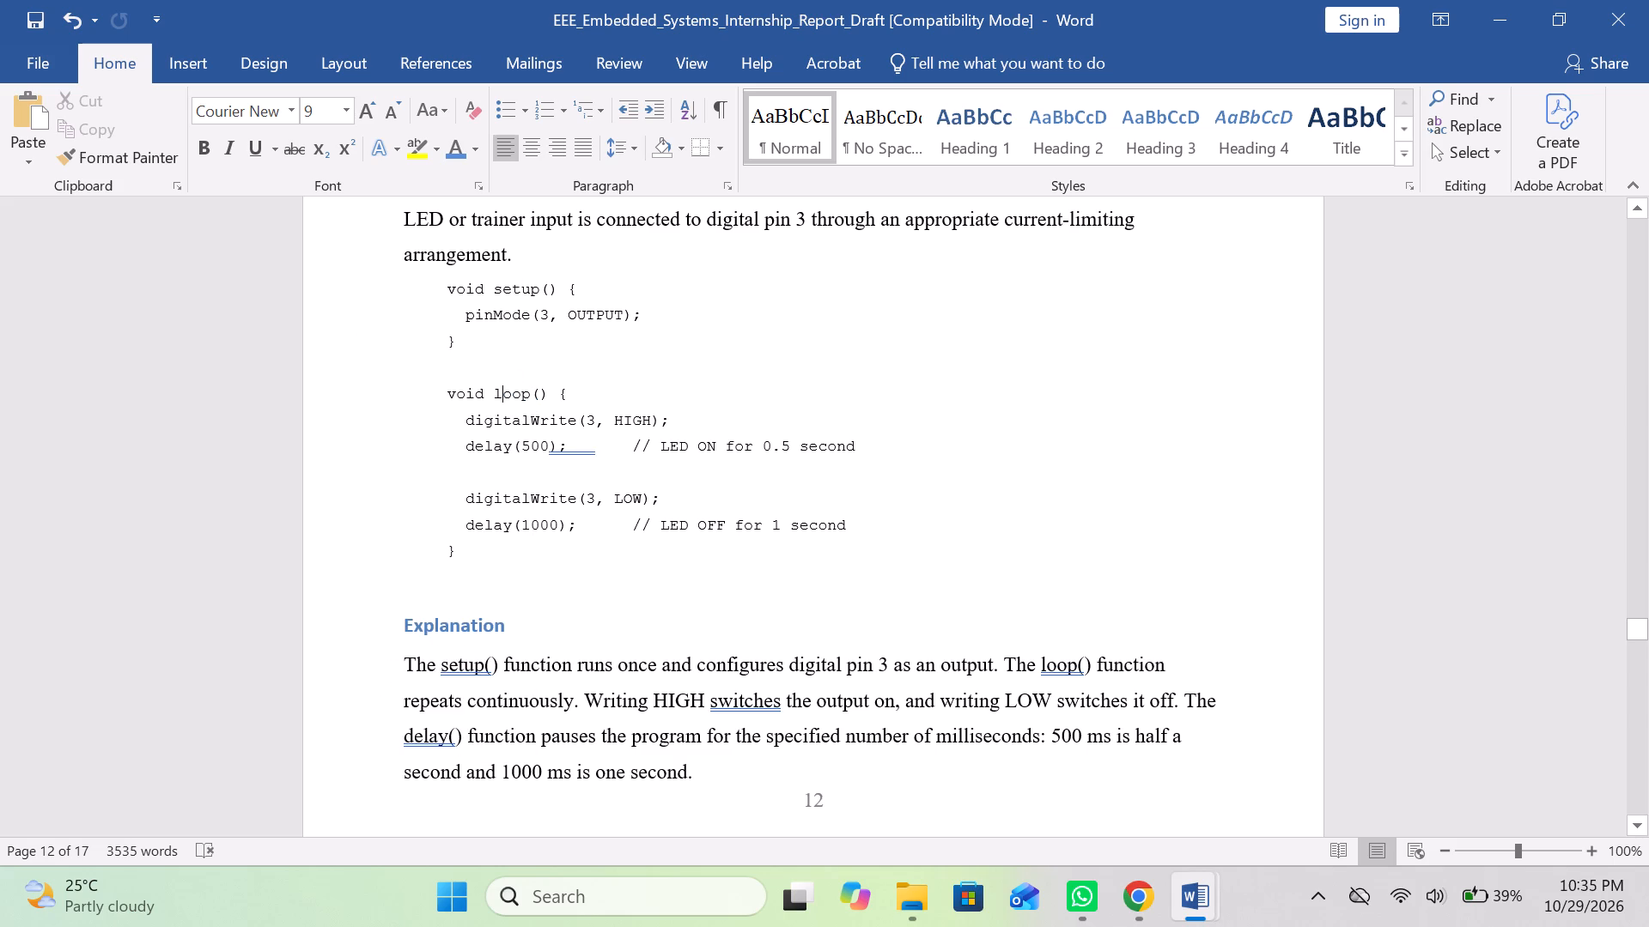
click(583, 452)
right_click(583, 452)
click(514, 515)
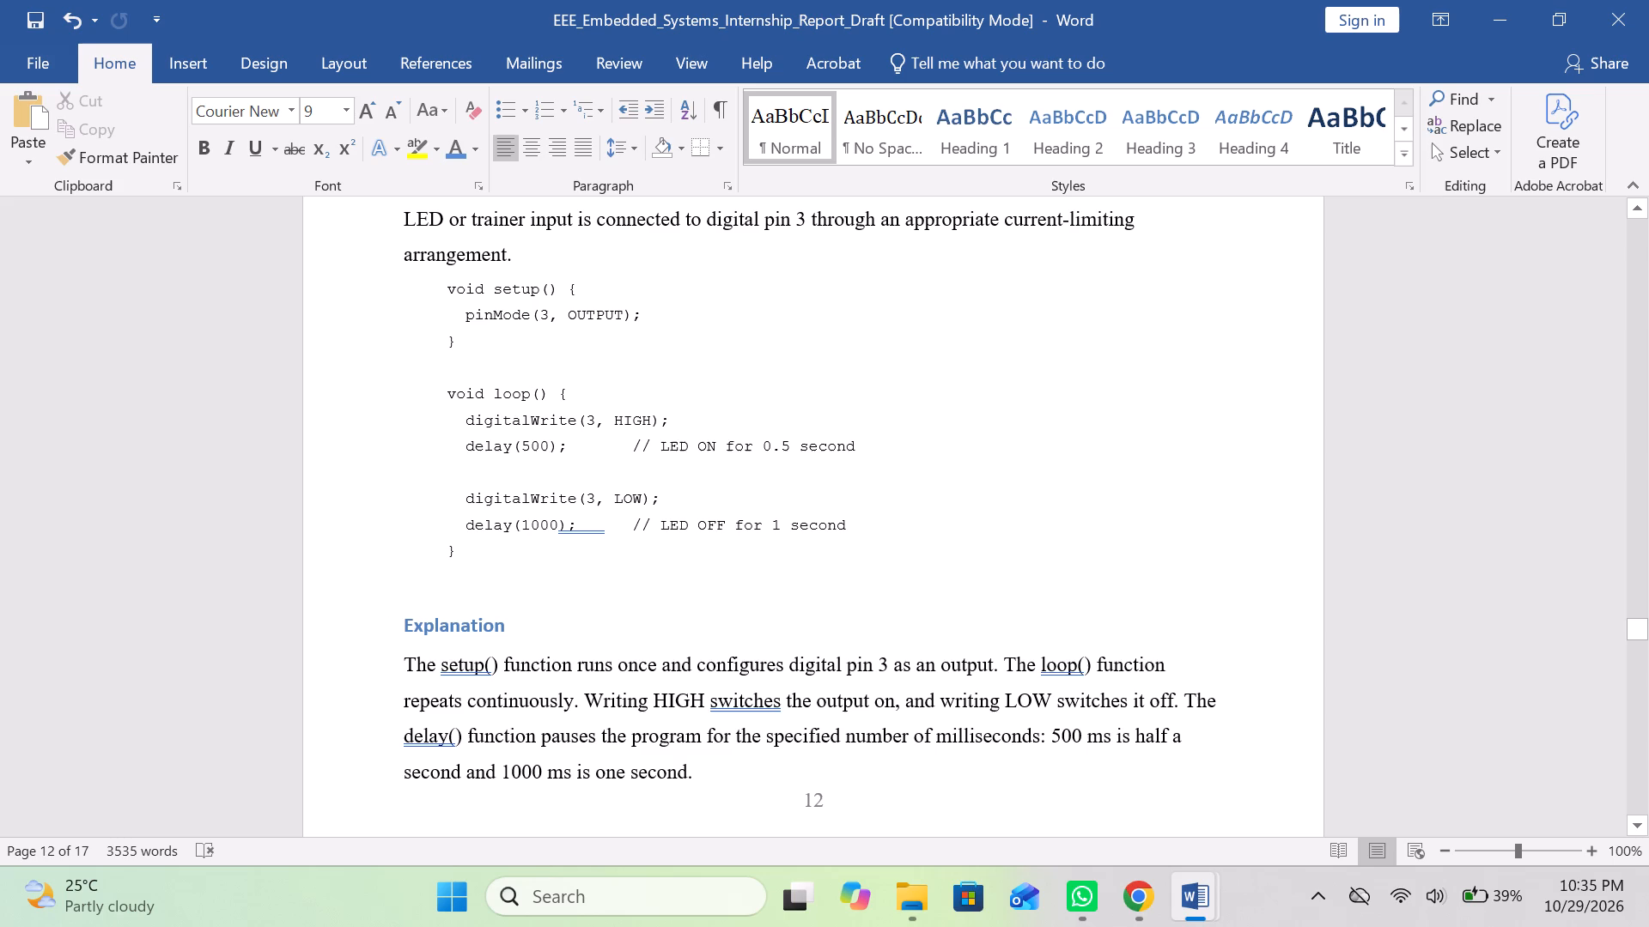
right_click(581, 538)
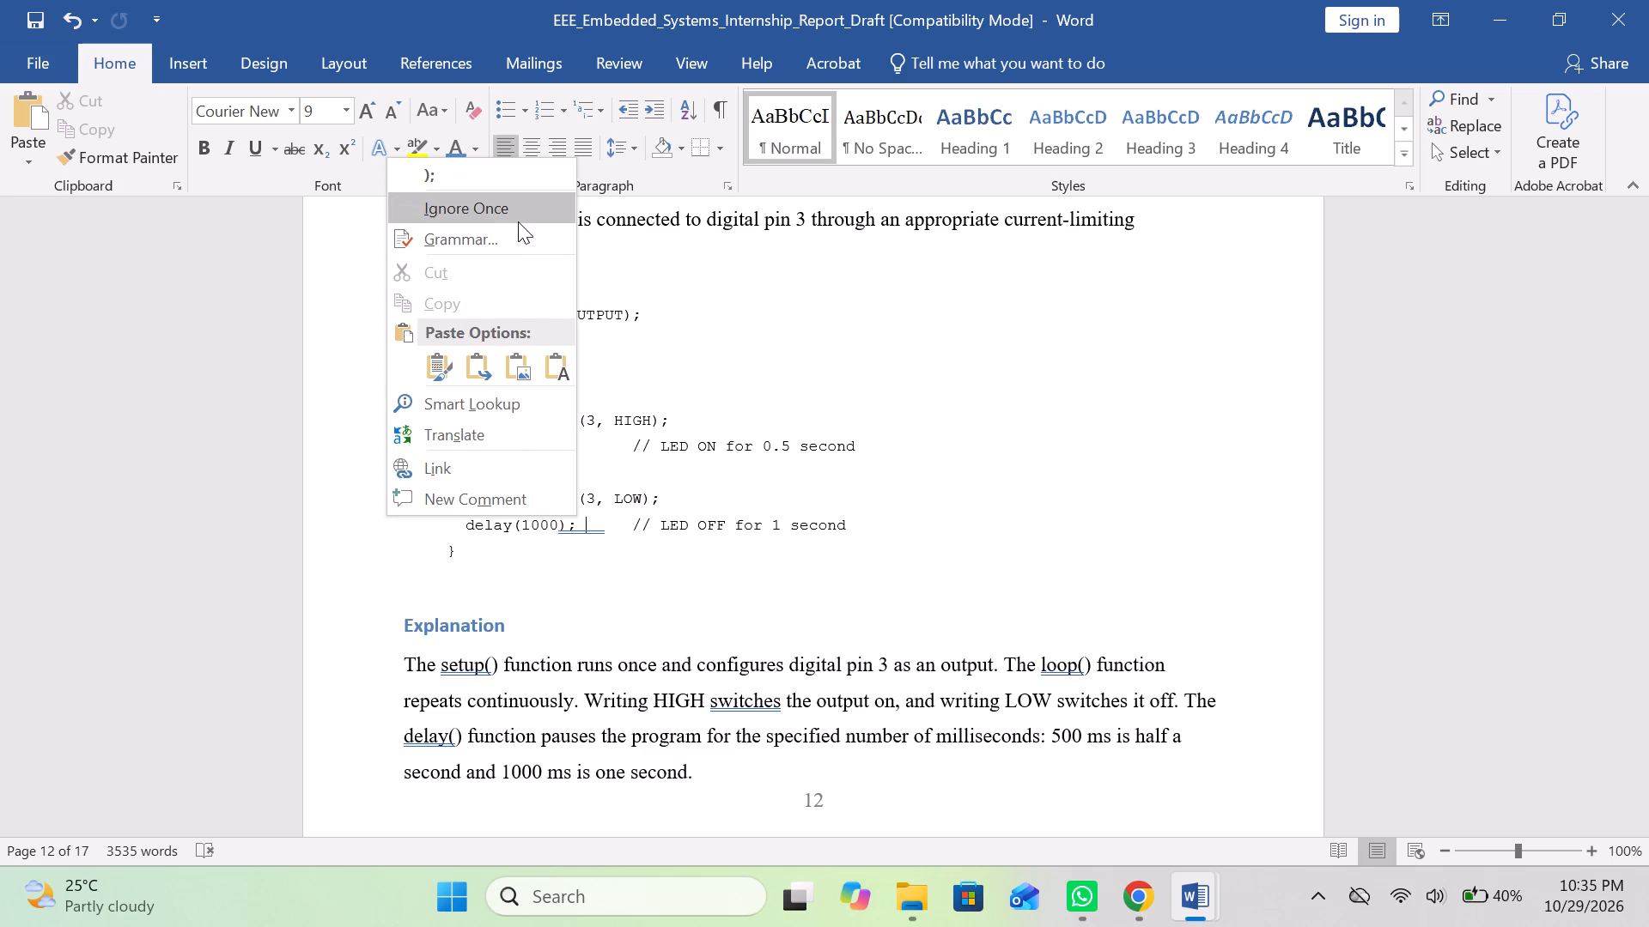
click(524, 221)
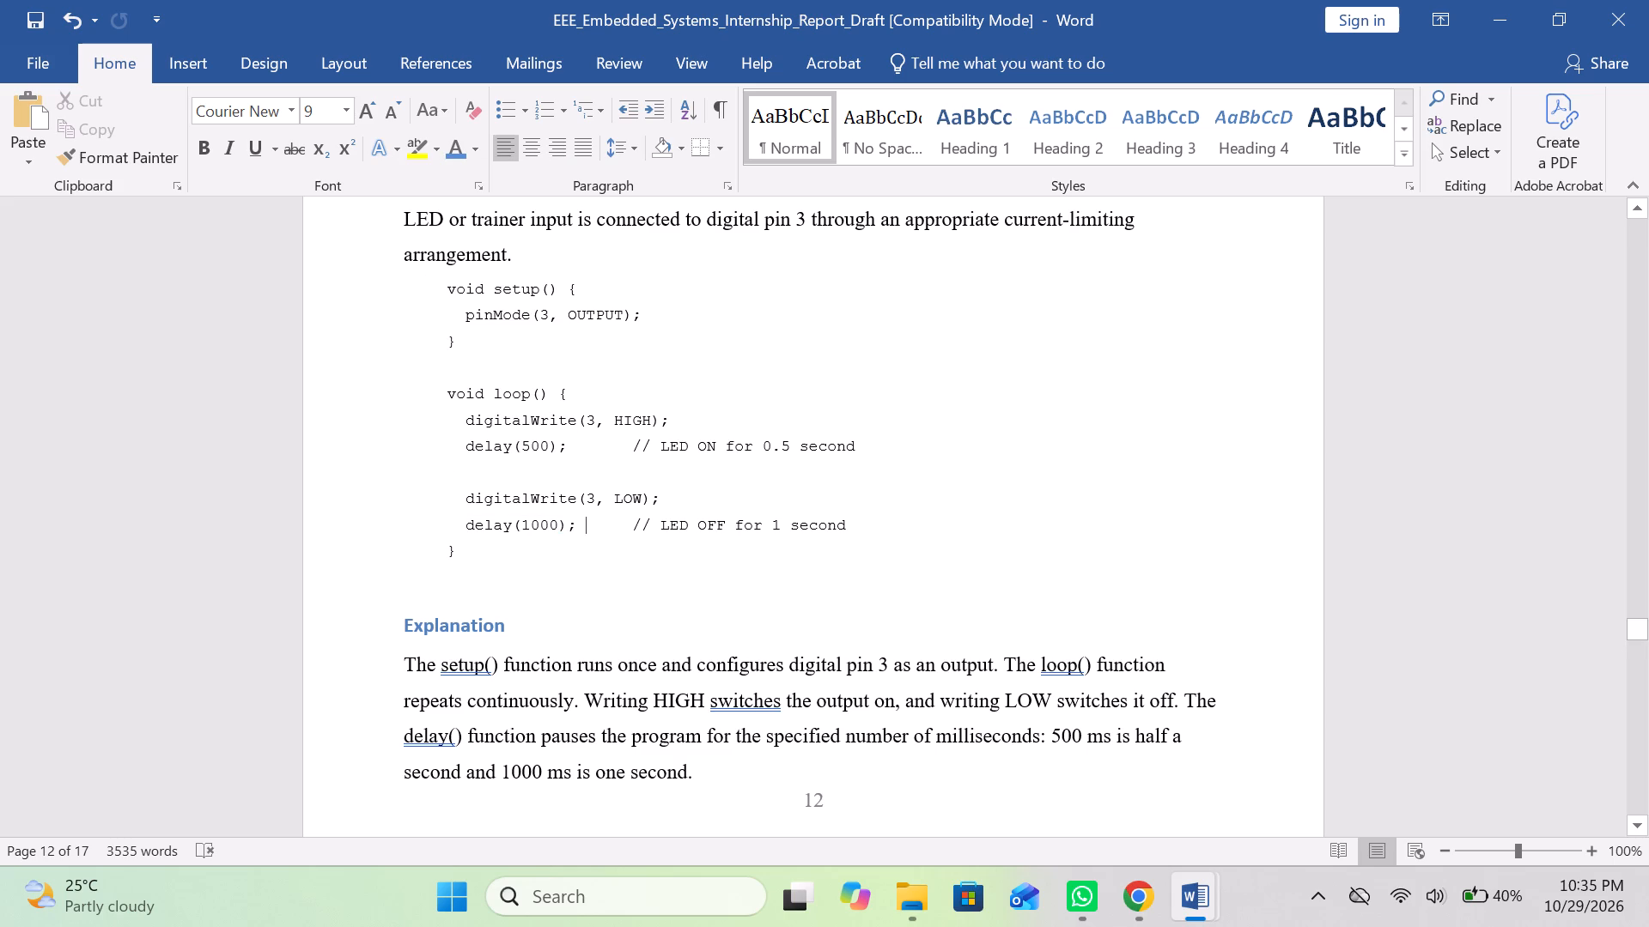
Ignore the grammar flags on "setup()", "switches" and "delay()" in the Explanation paragraph below the LED blinking code.
scroll(1171, 549, down, 1)
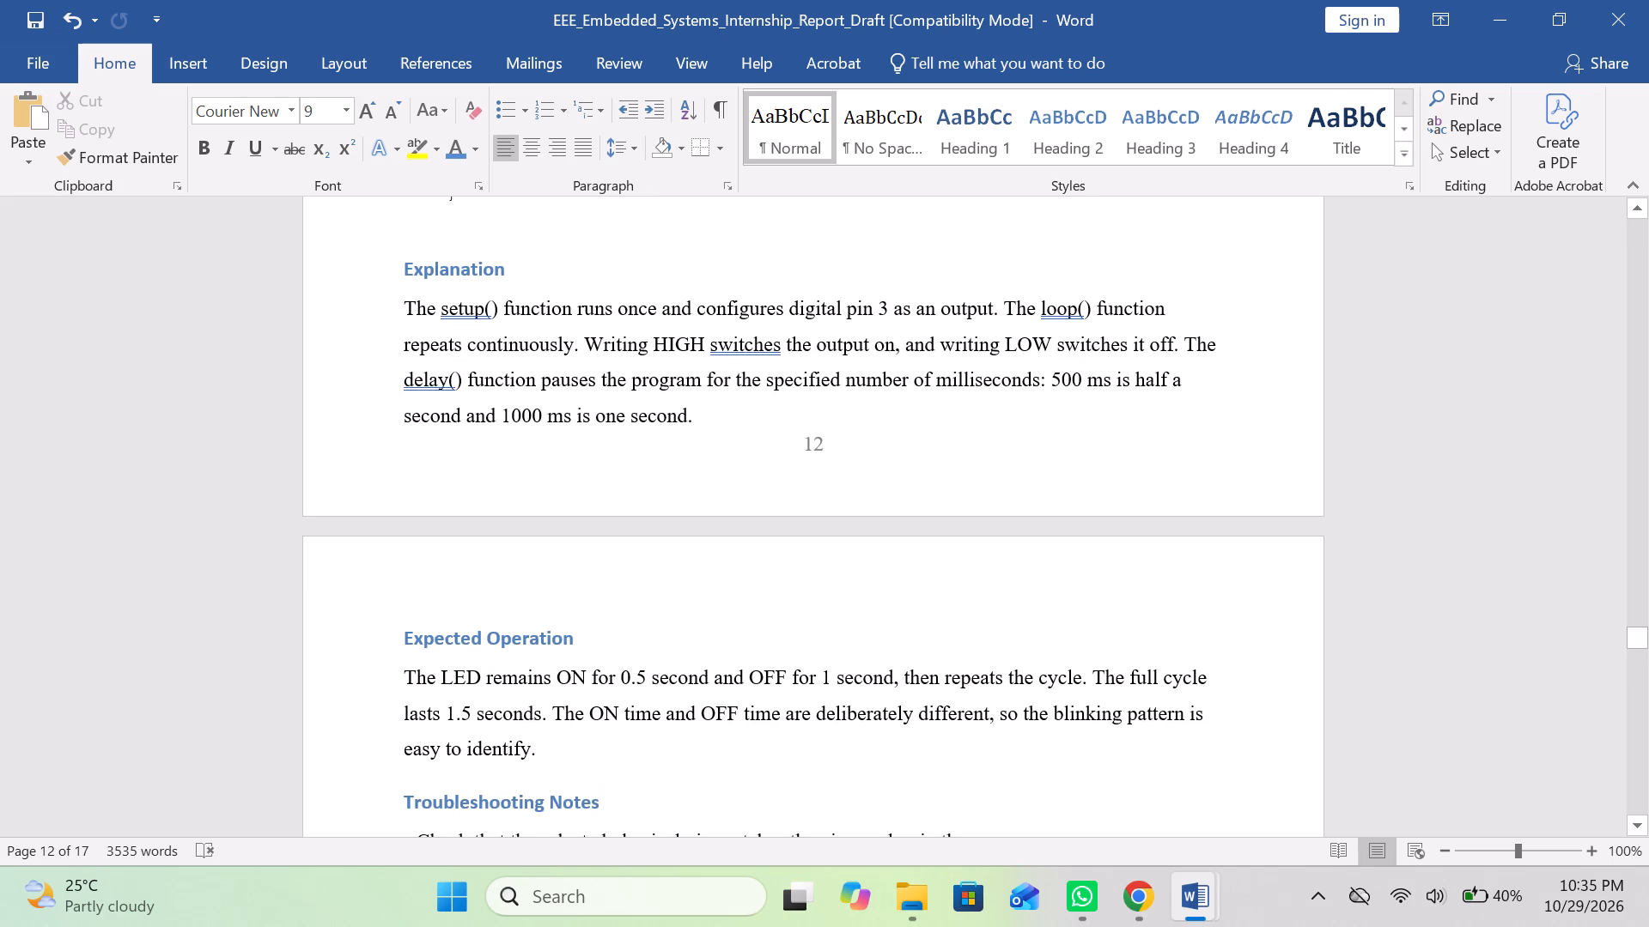
right_click(466, 318)
click(460, 371)
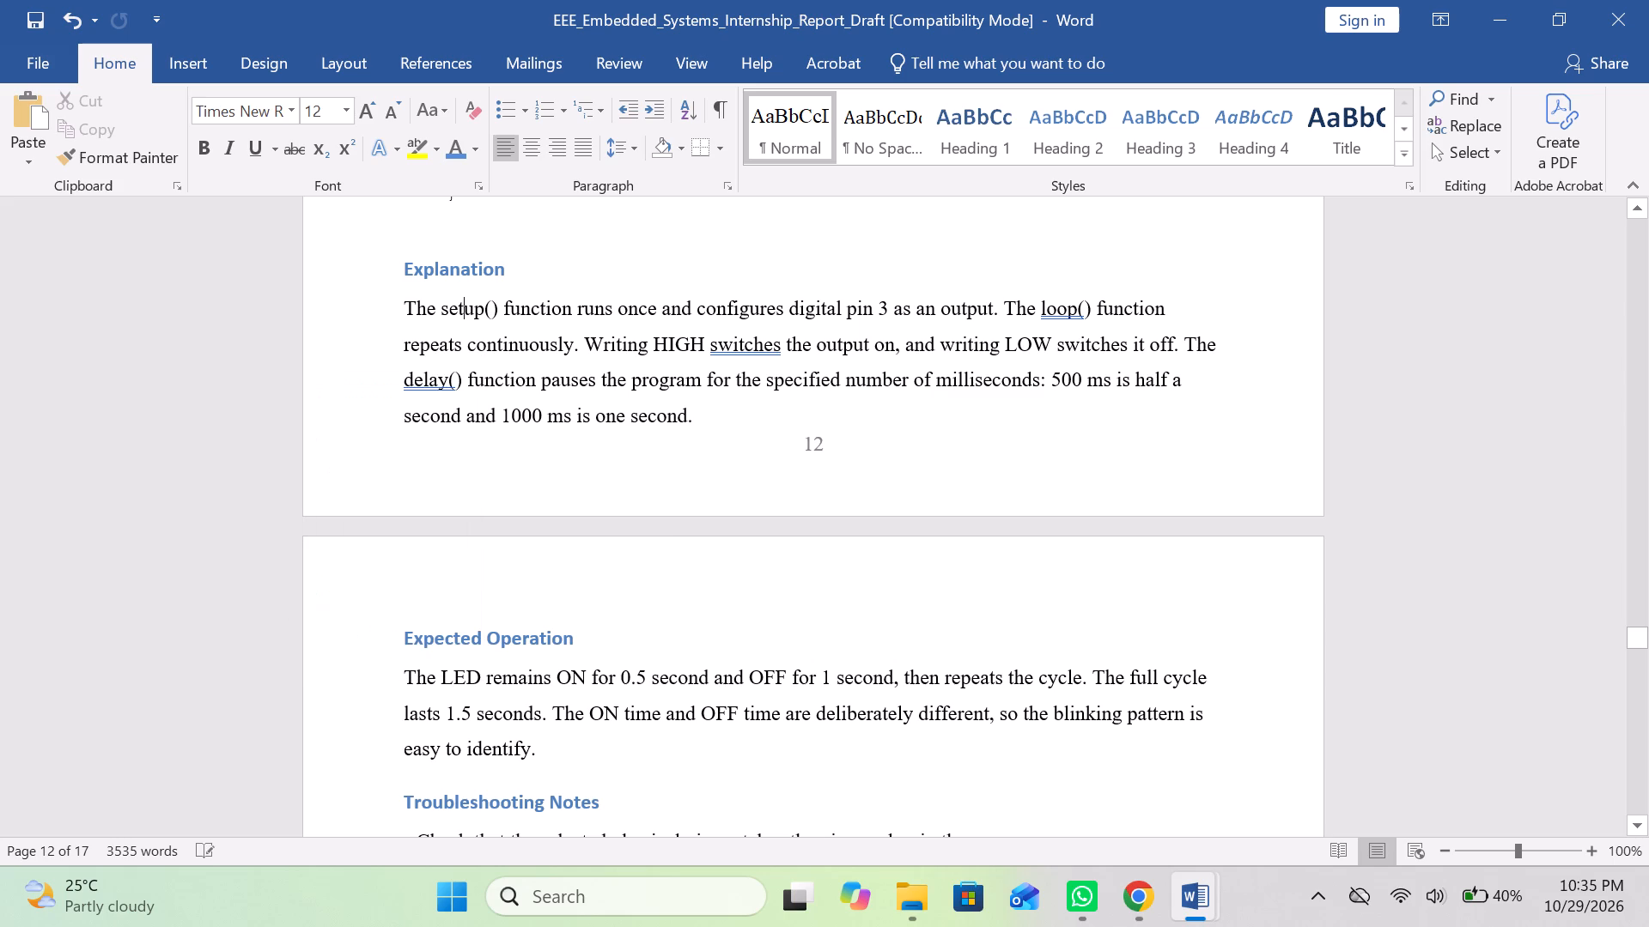
right_click(732, 350)
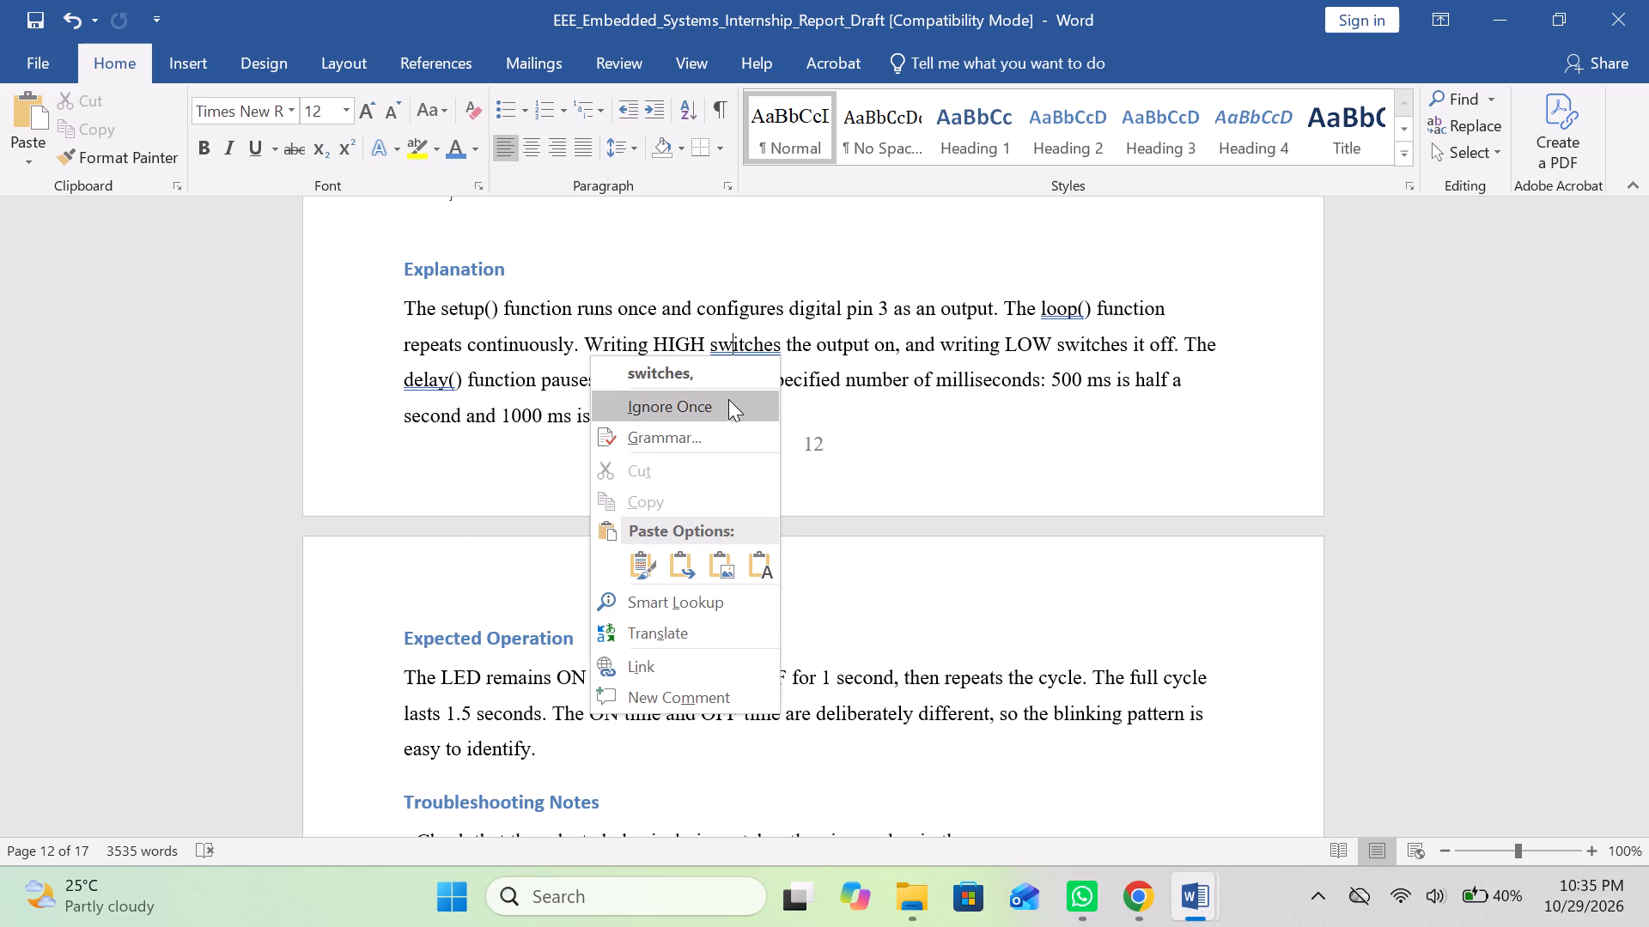
click(728, 399)
right_click(433, 377)
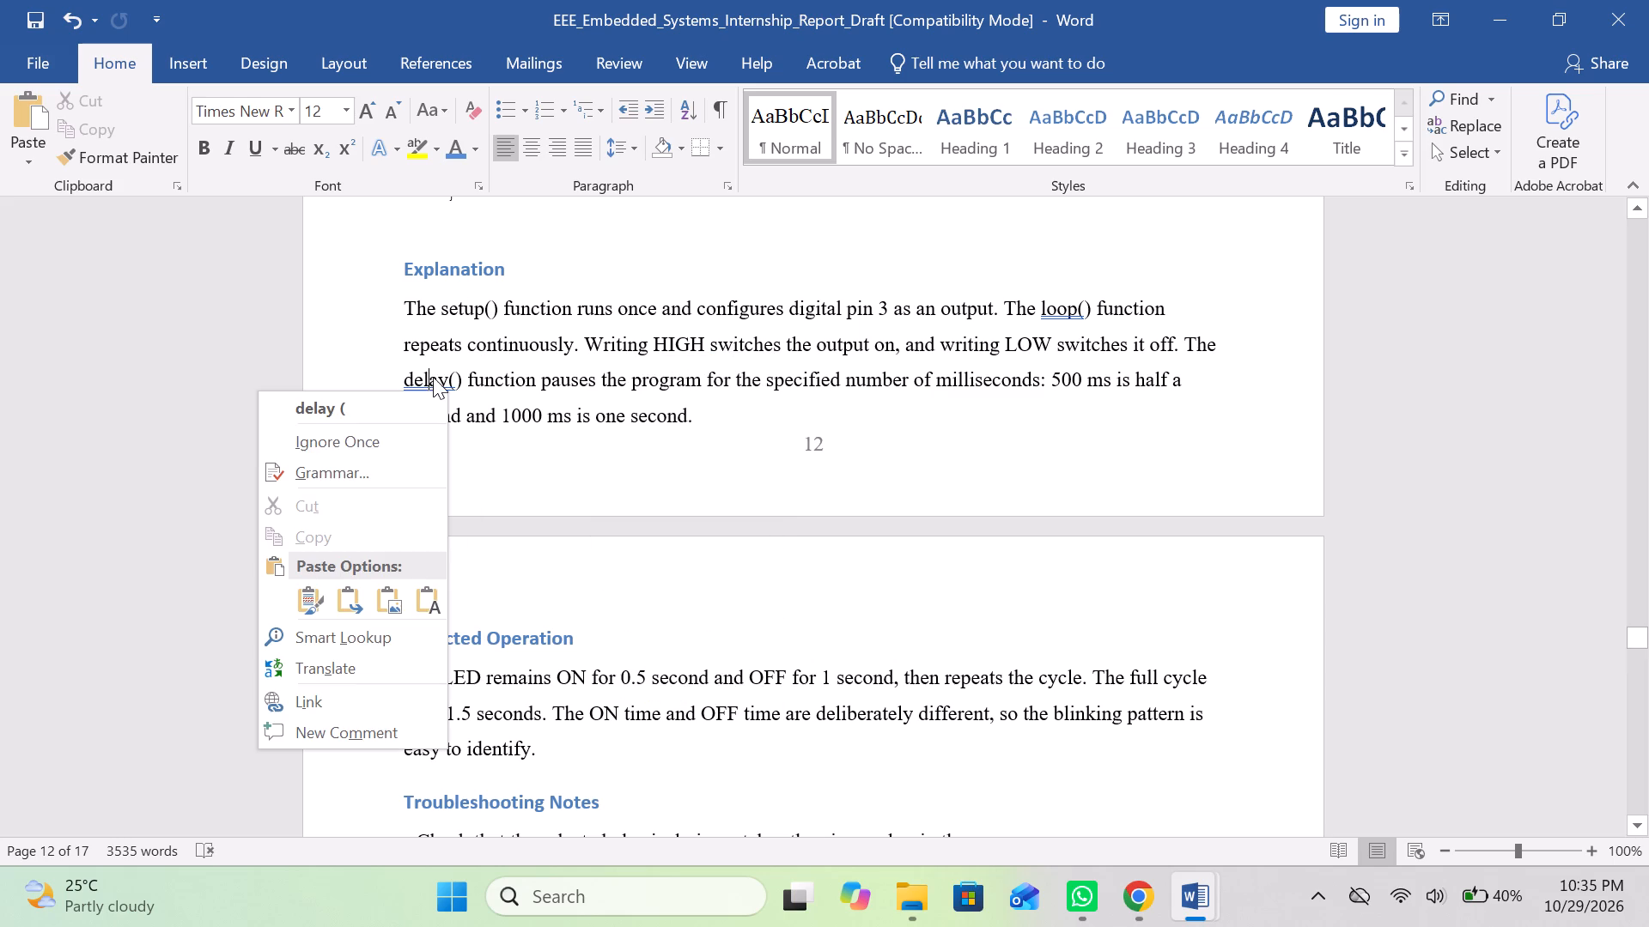
click(409, 445)
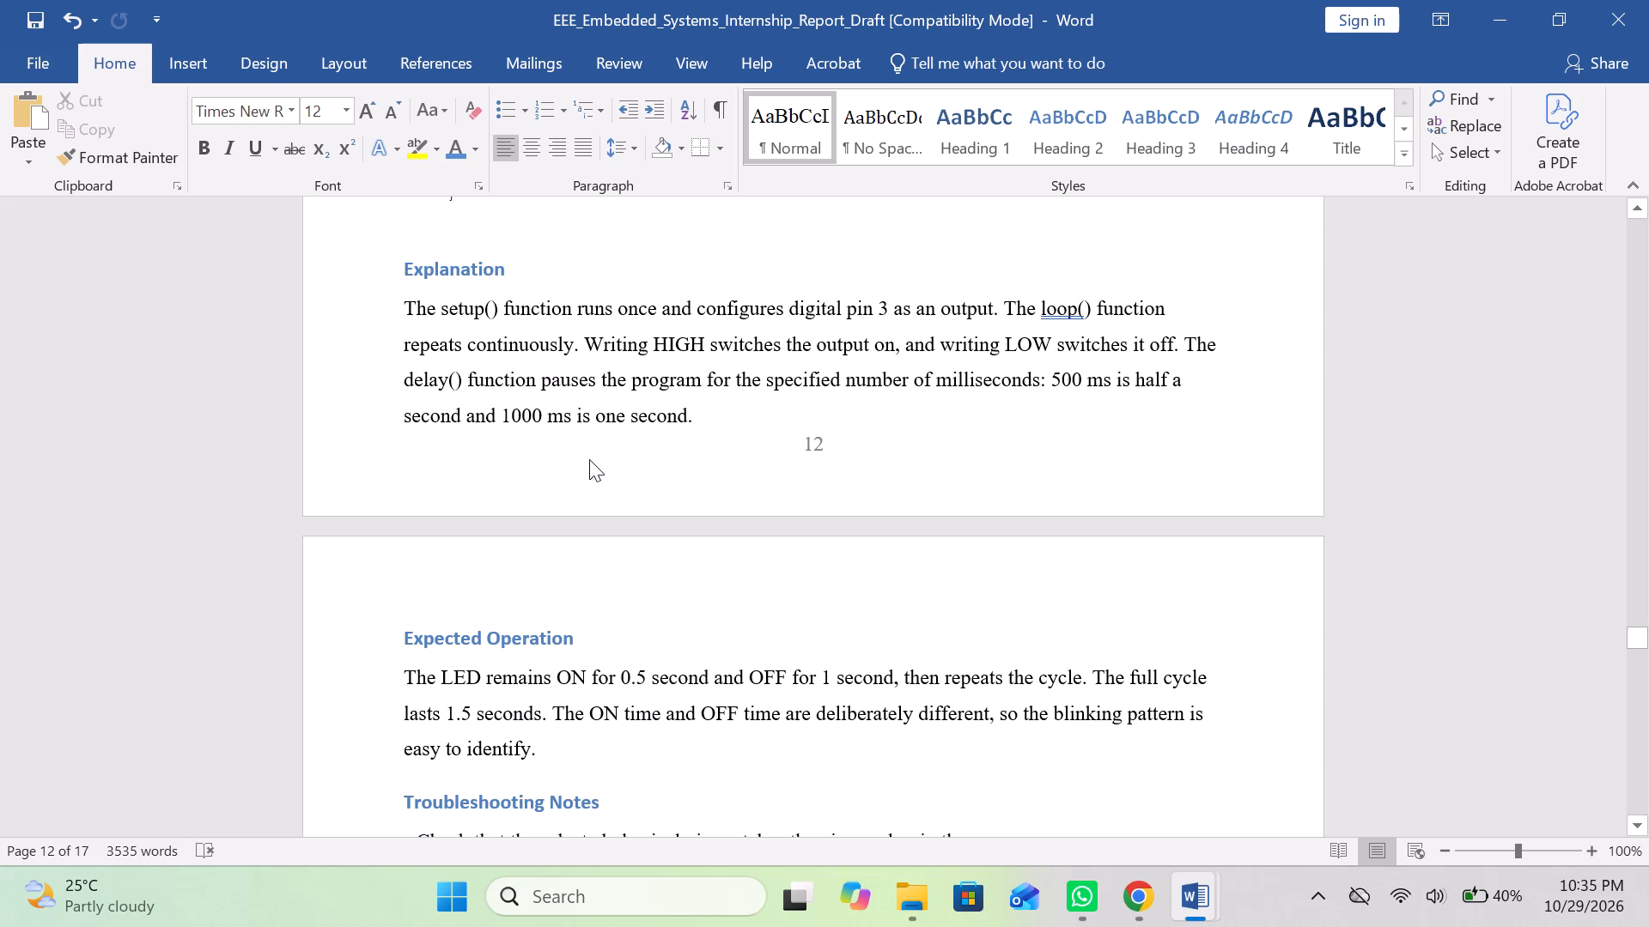
Review the end of Chapter 3 from "Expected Operation" onward, checking the page layout leading into Chapter 4.
scroll(589, 459, down, 1)
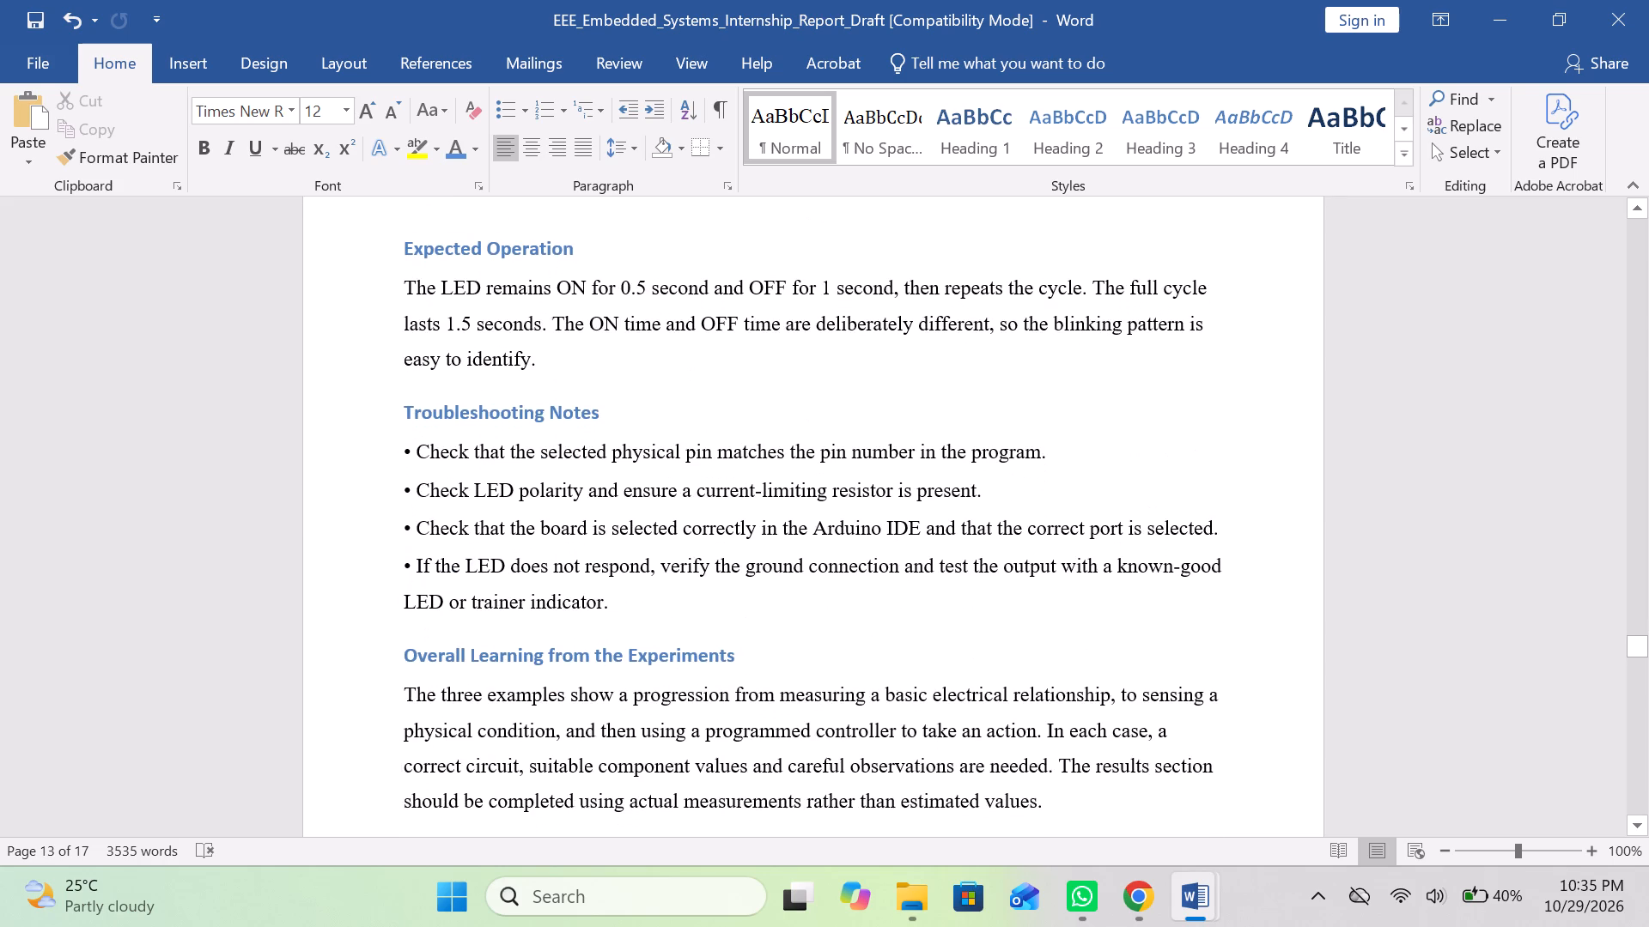
scroll(589, 459, down, 2)
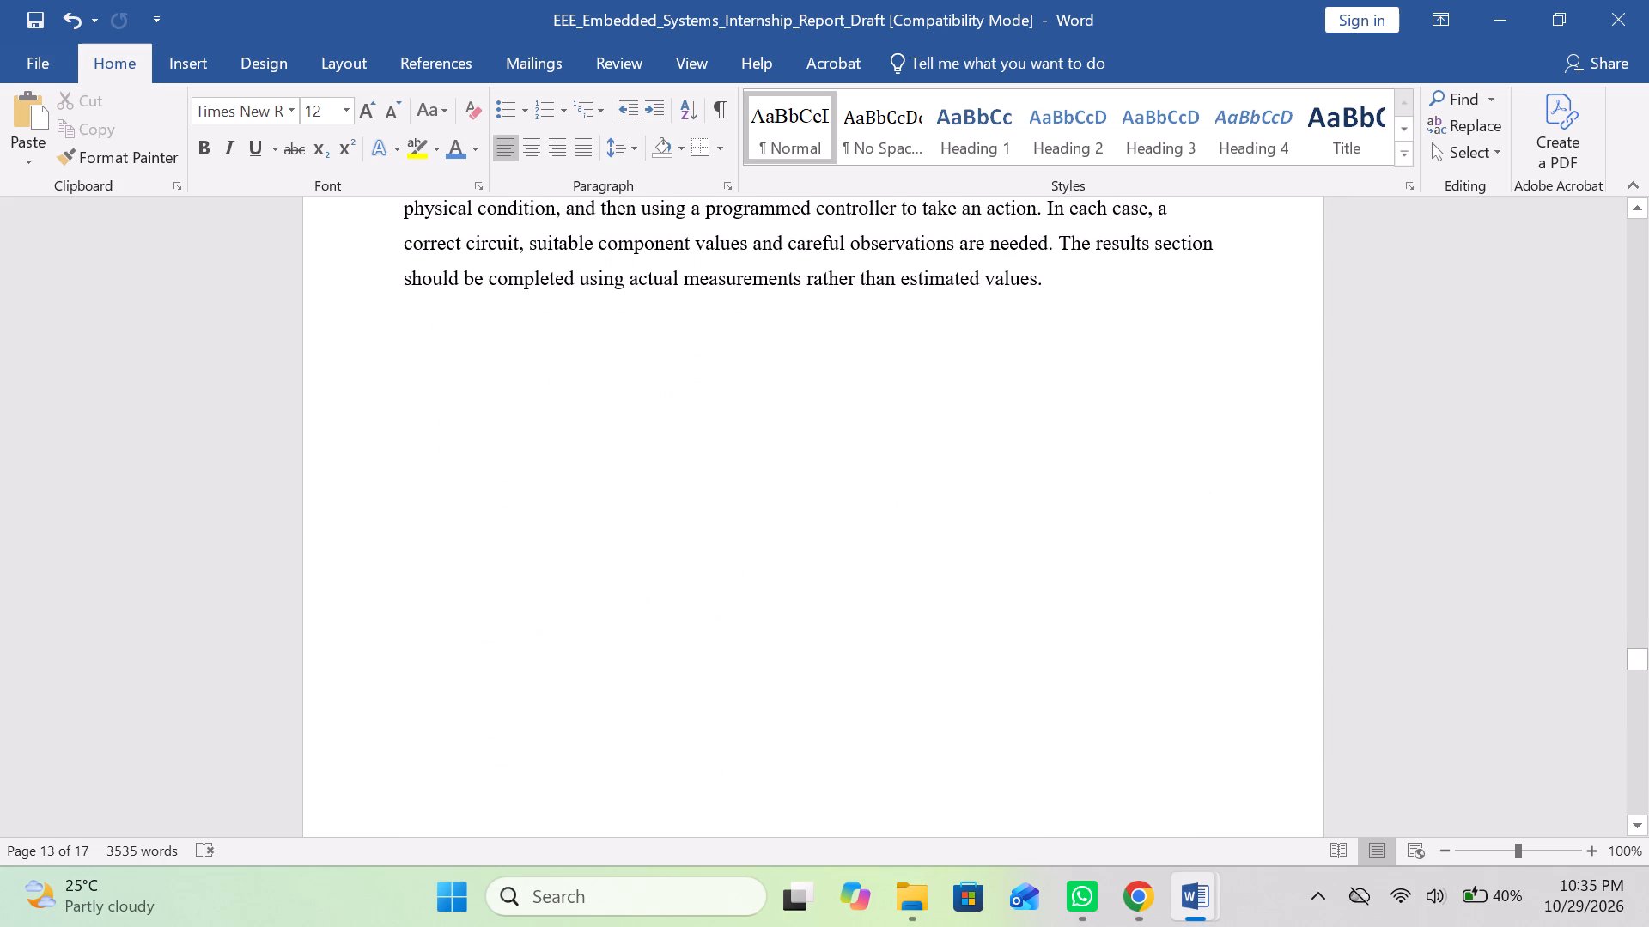
scroll(589, 459, down, 2)
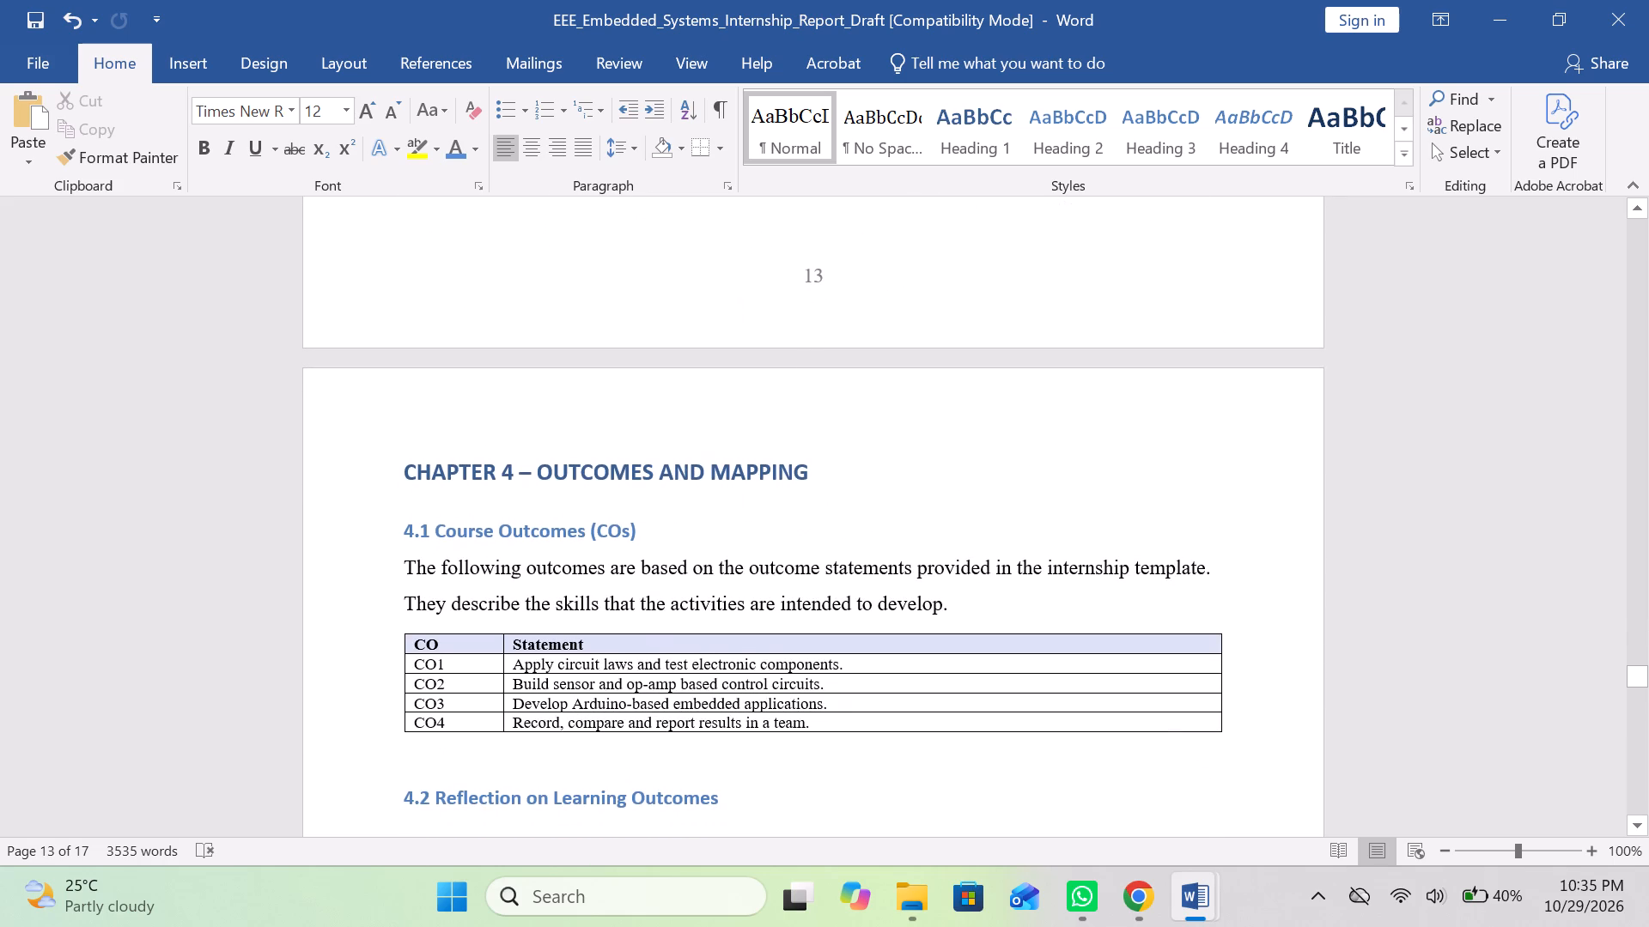
scroll(589, 459, down, 1)
scroll(589, 459, up, 1)
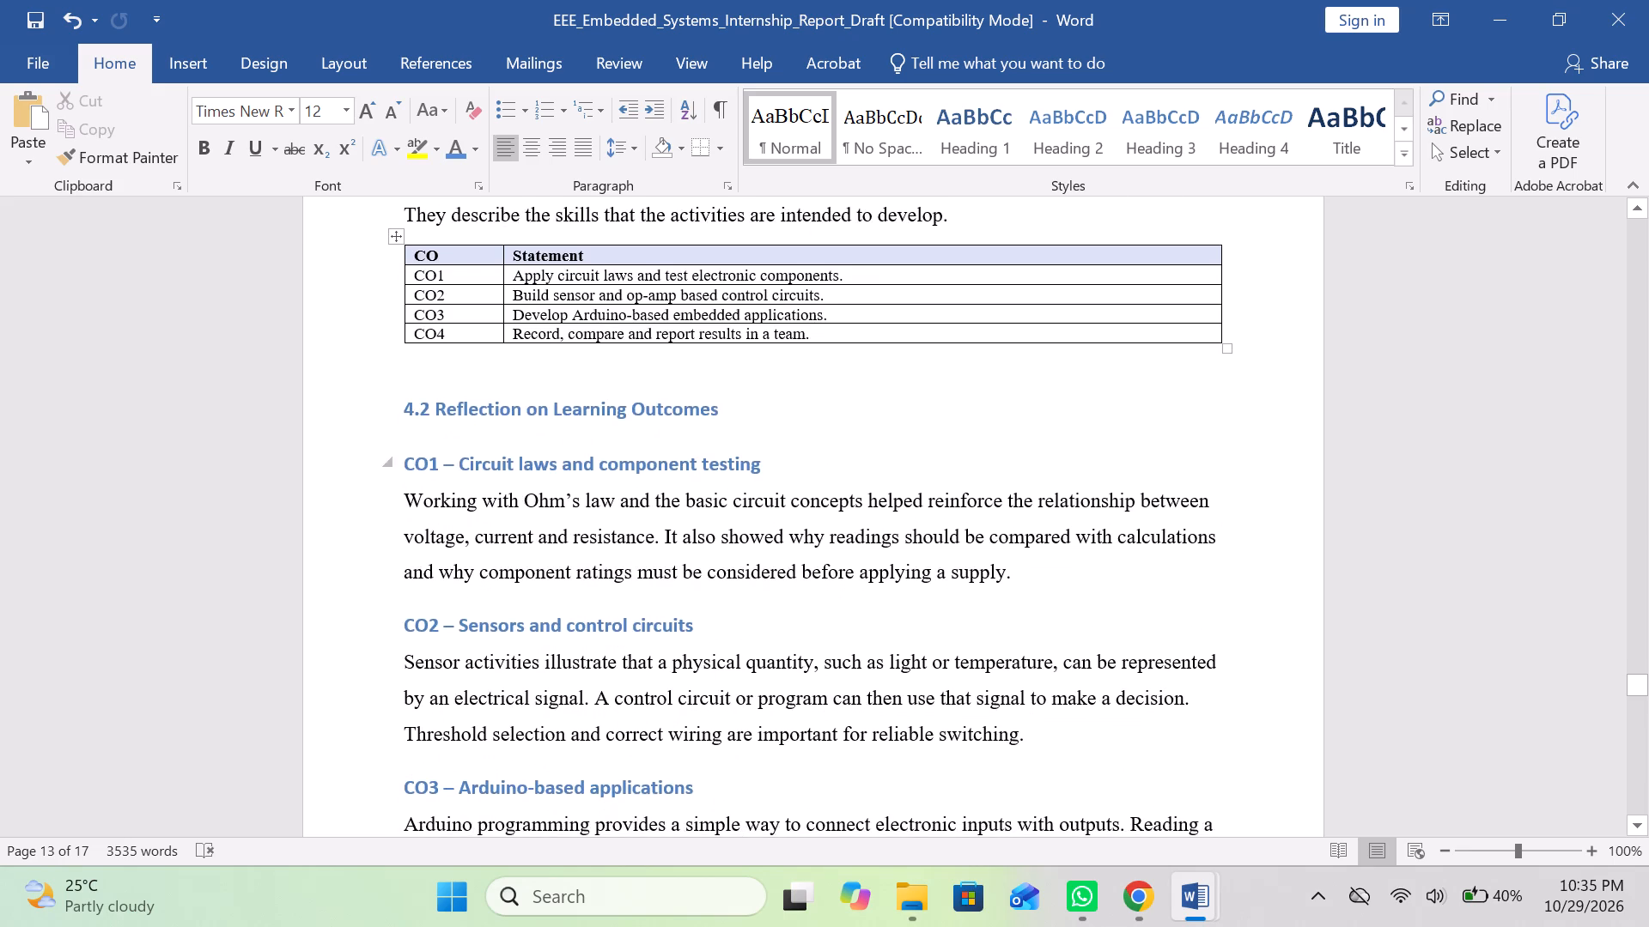
scroll(589, 459, up, 1)
scroll(589, 459, down, 1)
scroll(589, 459, up, 2)
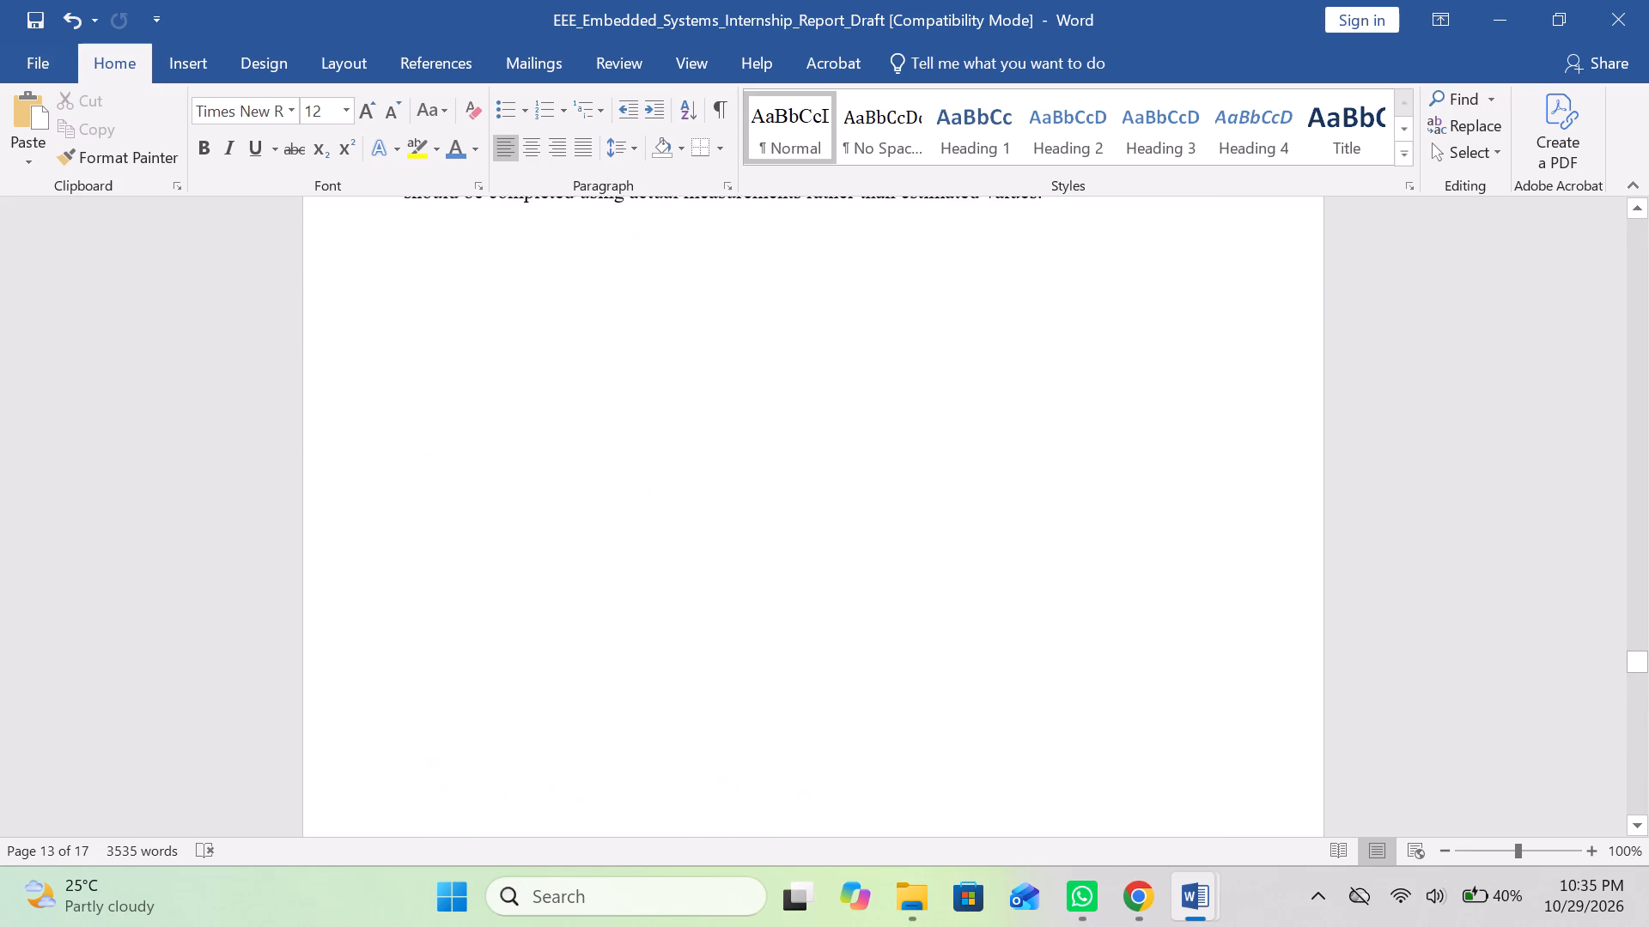
scroll(589, 459, up, 2)
scroll(589, 459, down, 2)
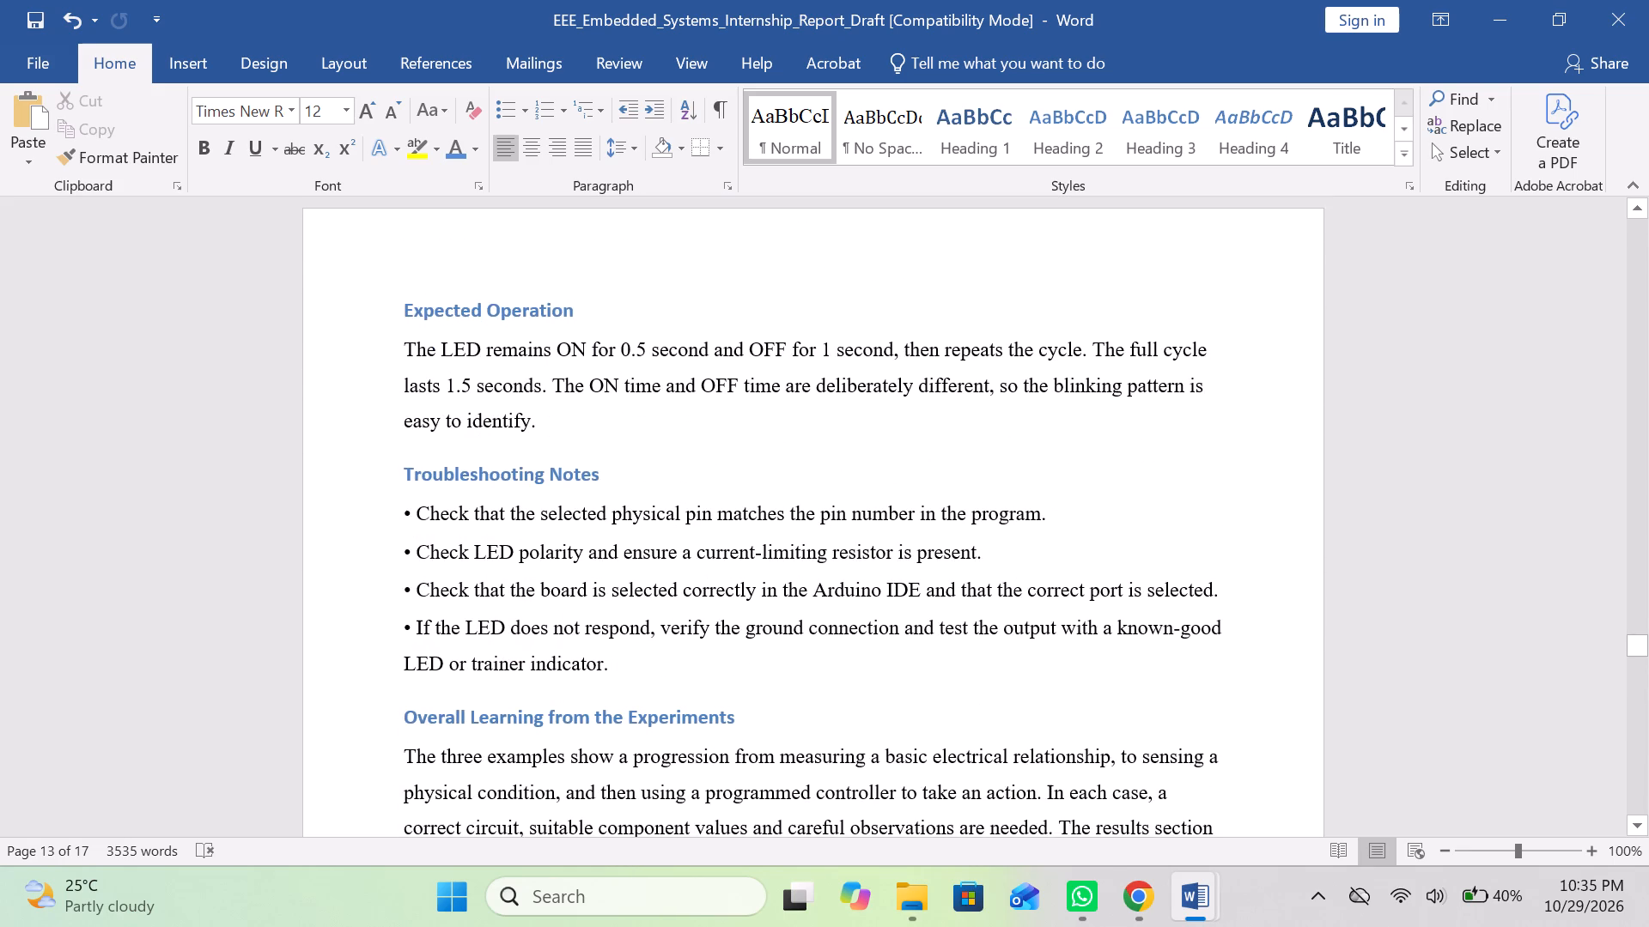
scroll(589, 459, down, 2)
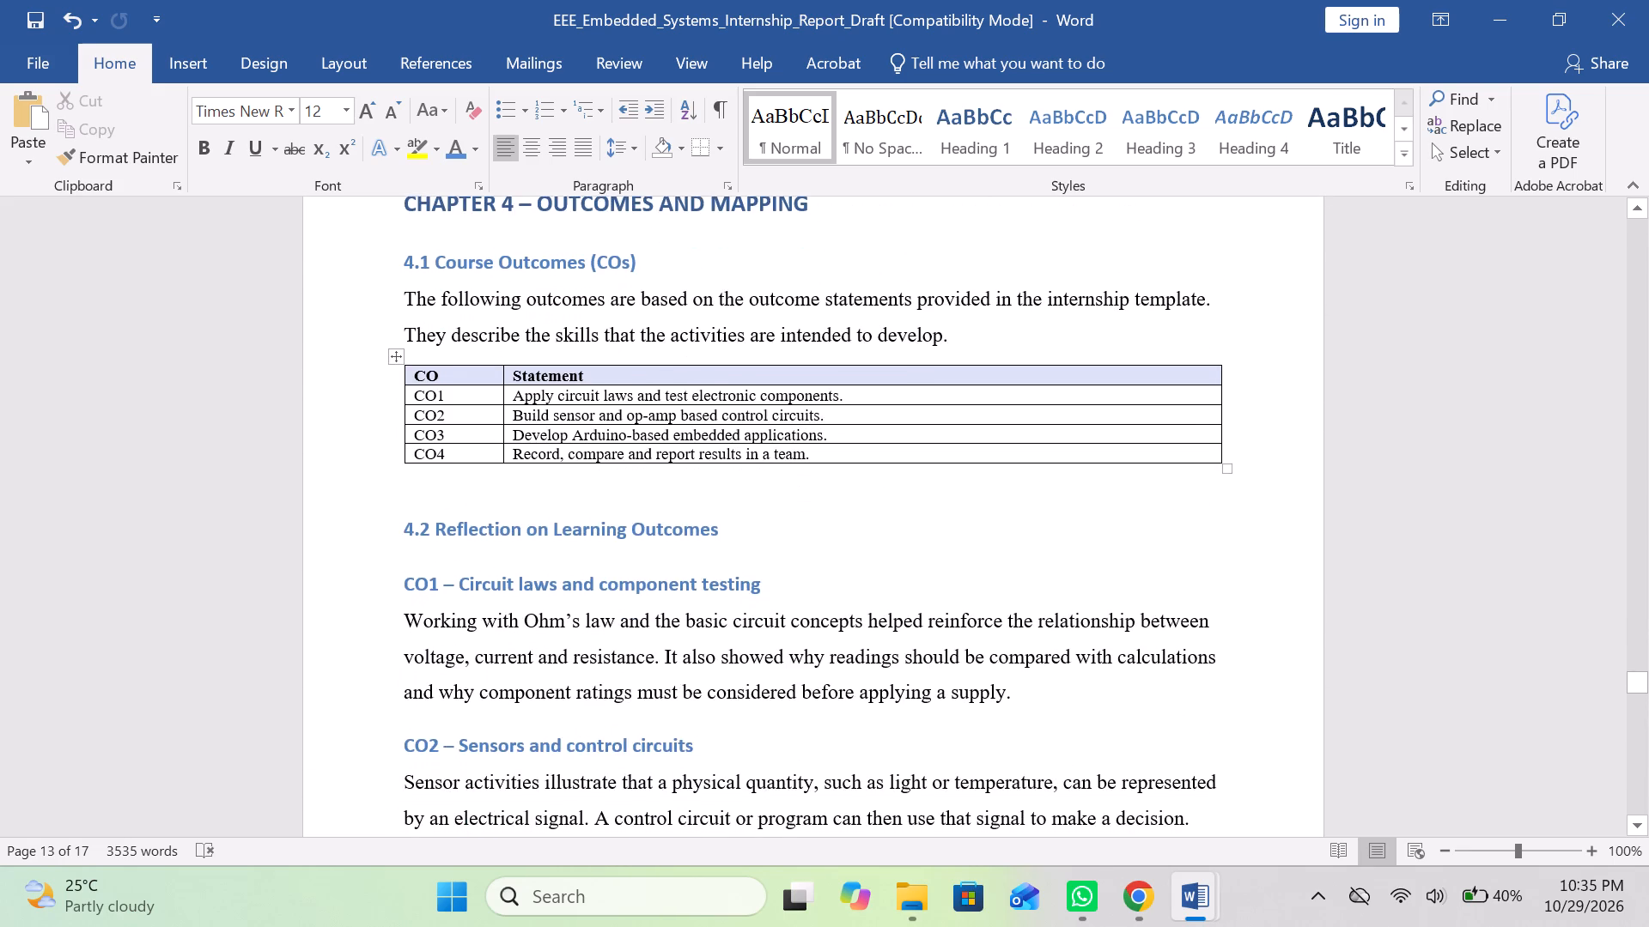
Review Chapter 4's outcome and mapping tables, the section 5.2 references and the annexure certificate page for remaining layout issues and placeholders.
scroll(589, 459, down, 2)
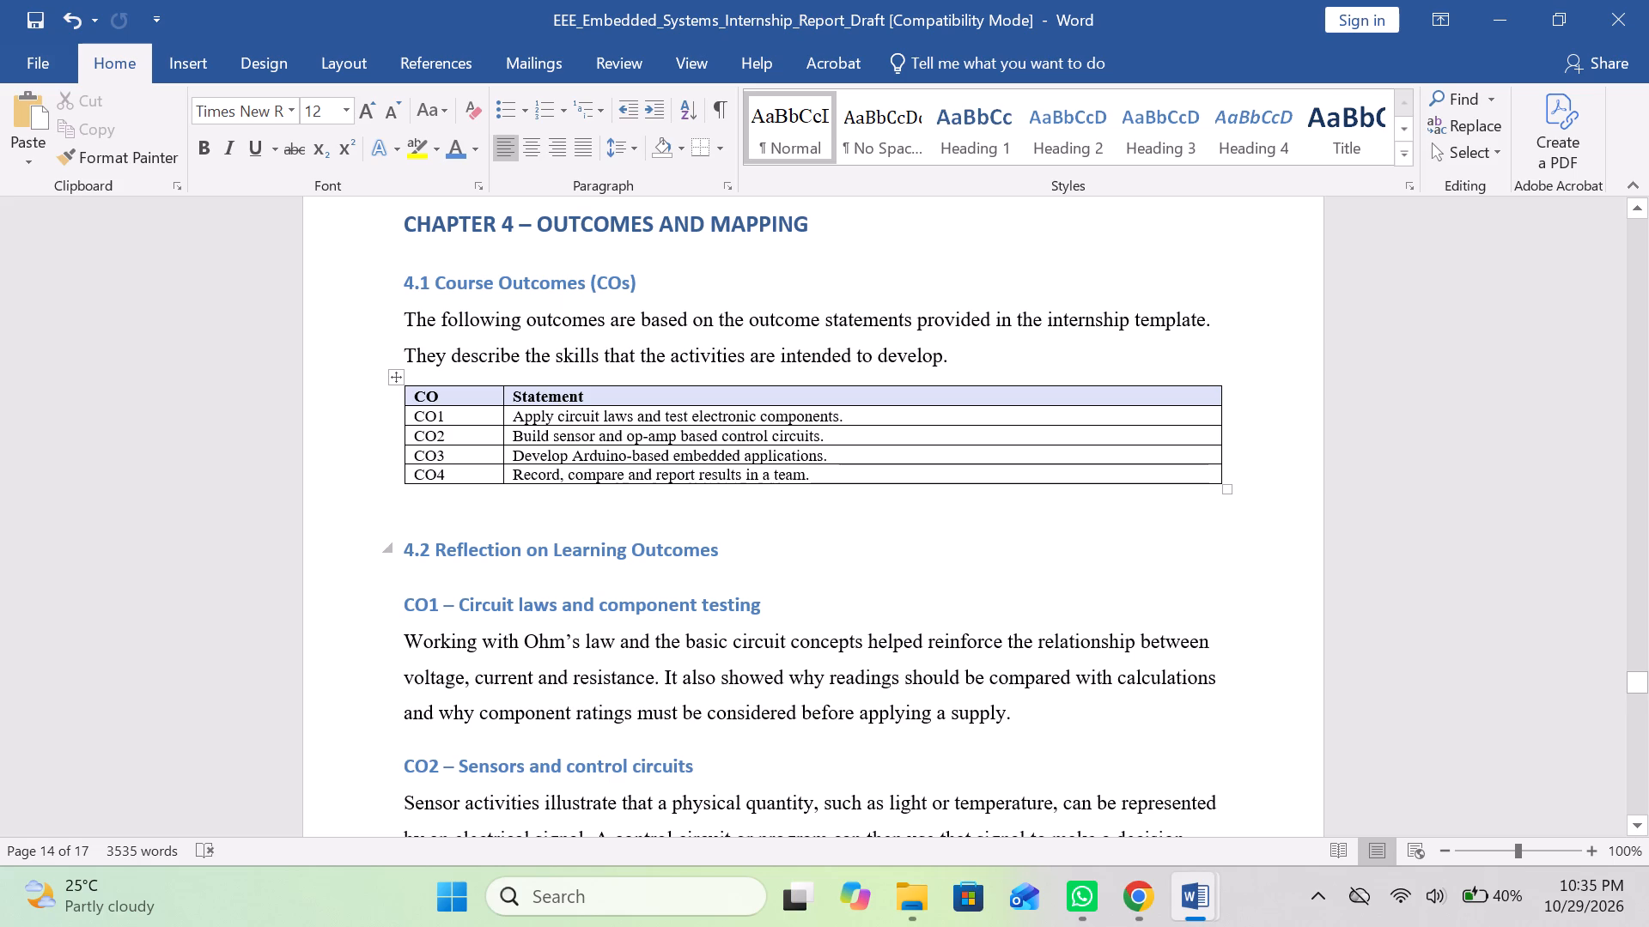
scroll(770, 558, down, 3)
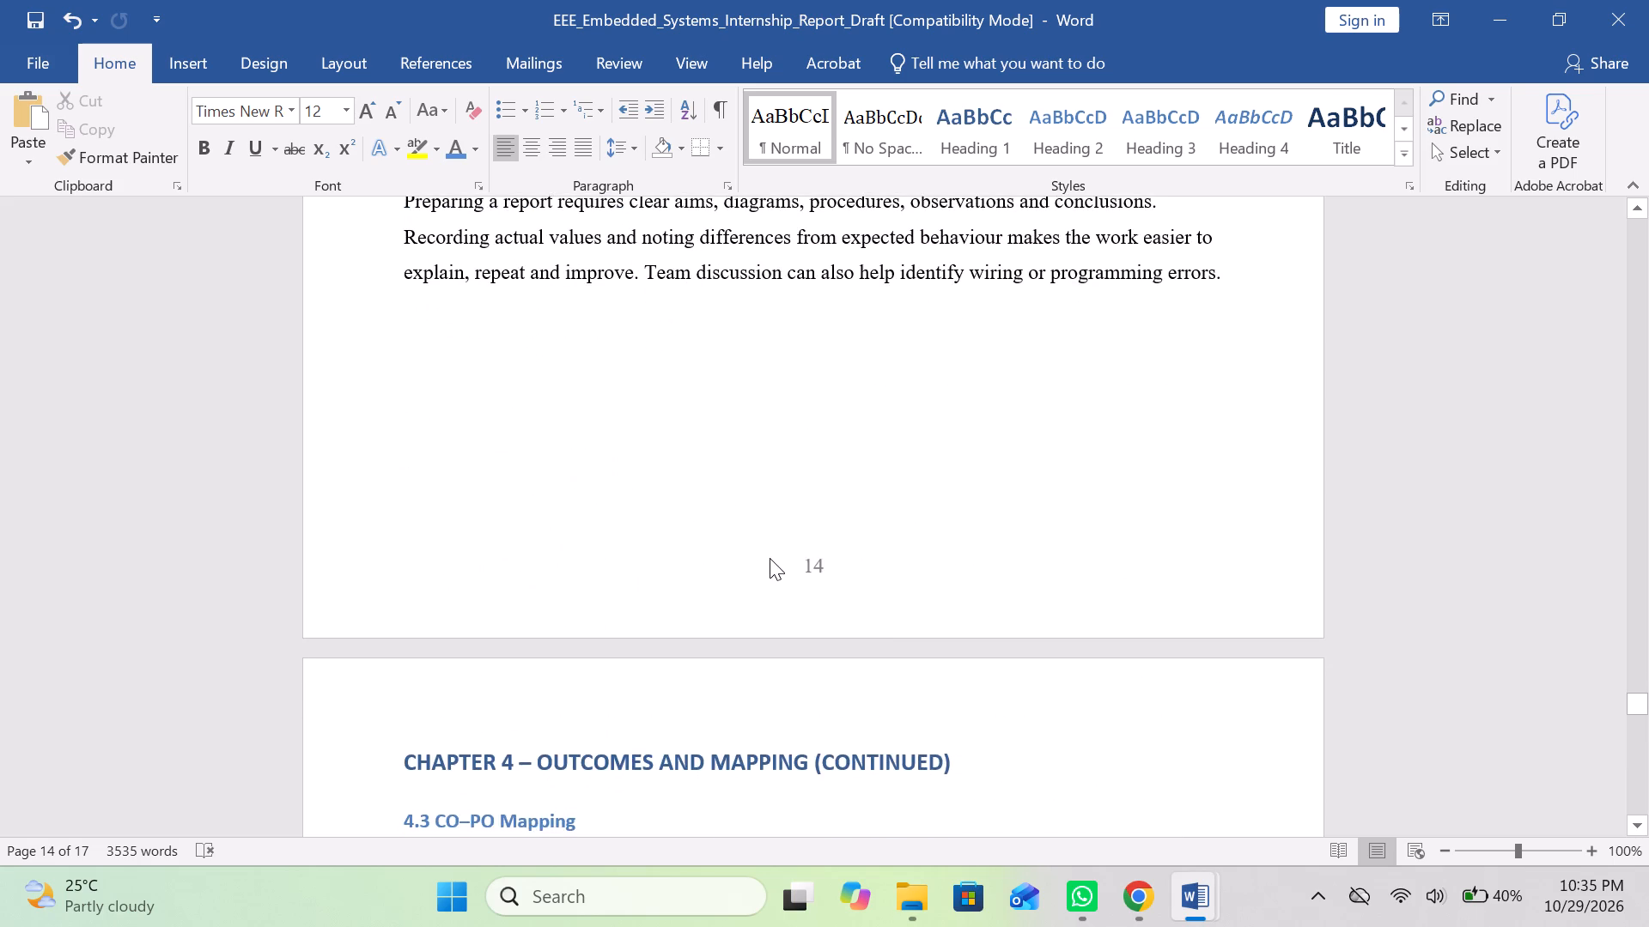
scroll(770, 558, down, 2)
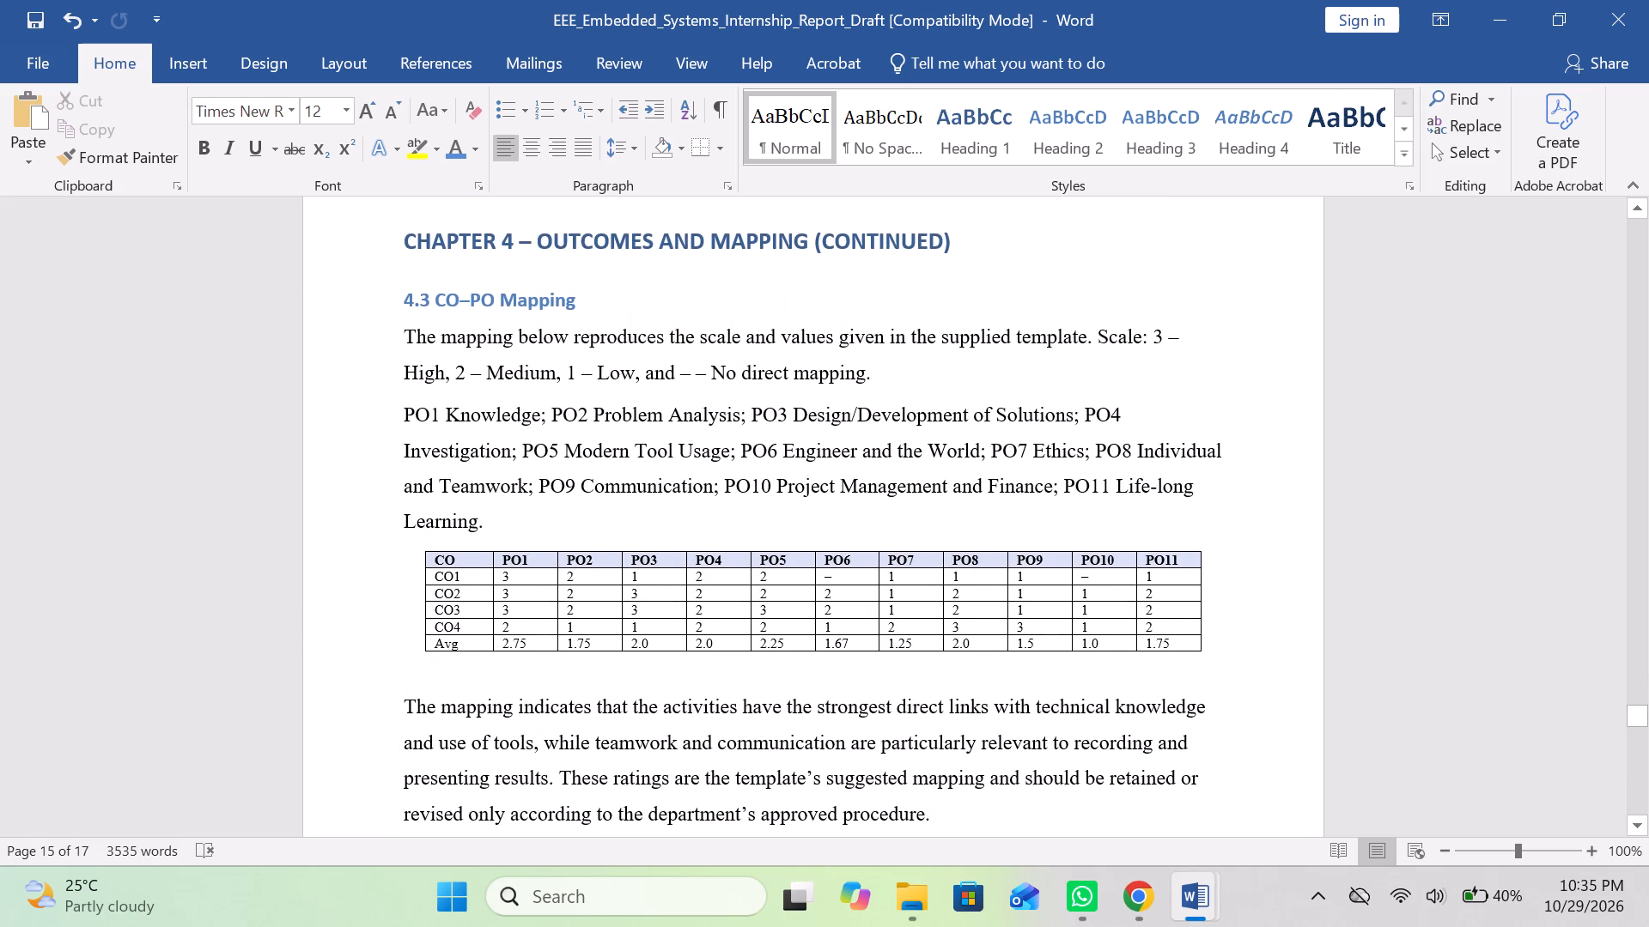
scroll(770, 558, down, 1)
scroll(770, 558, up, 3)
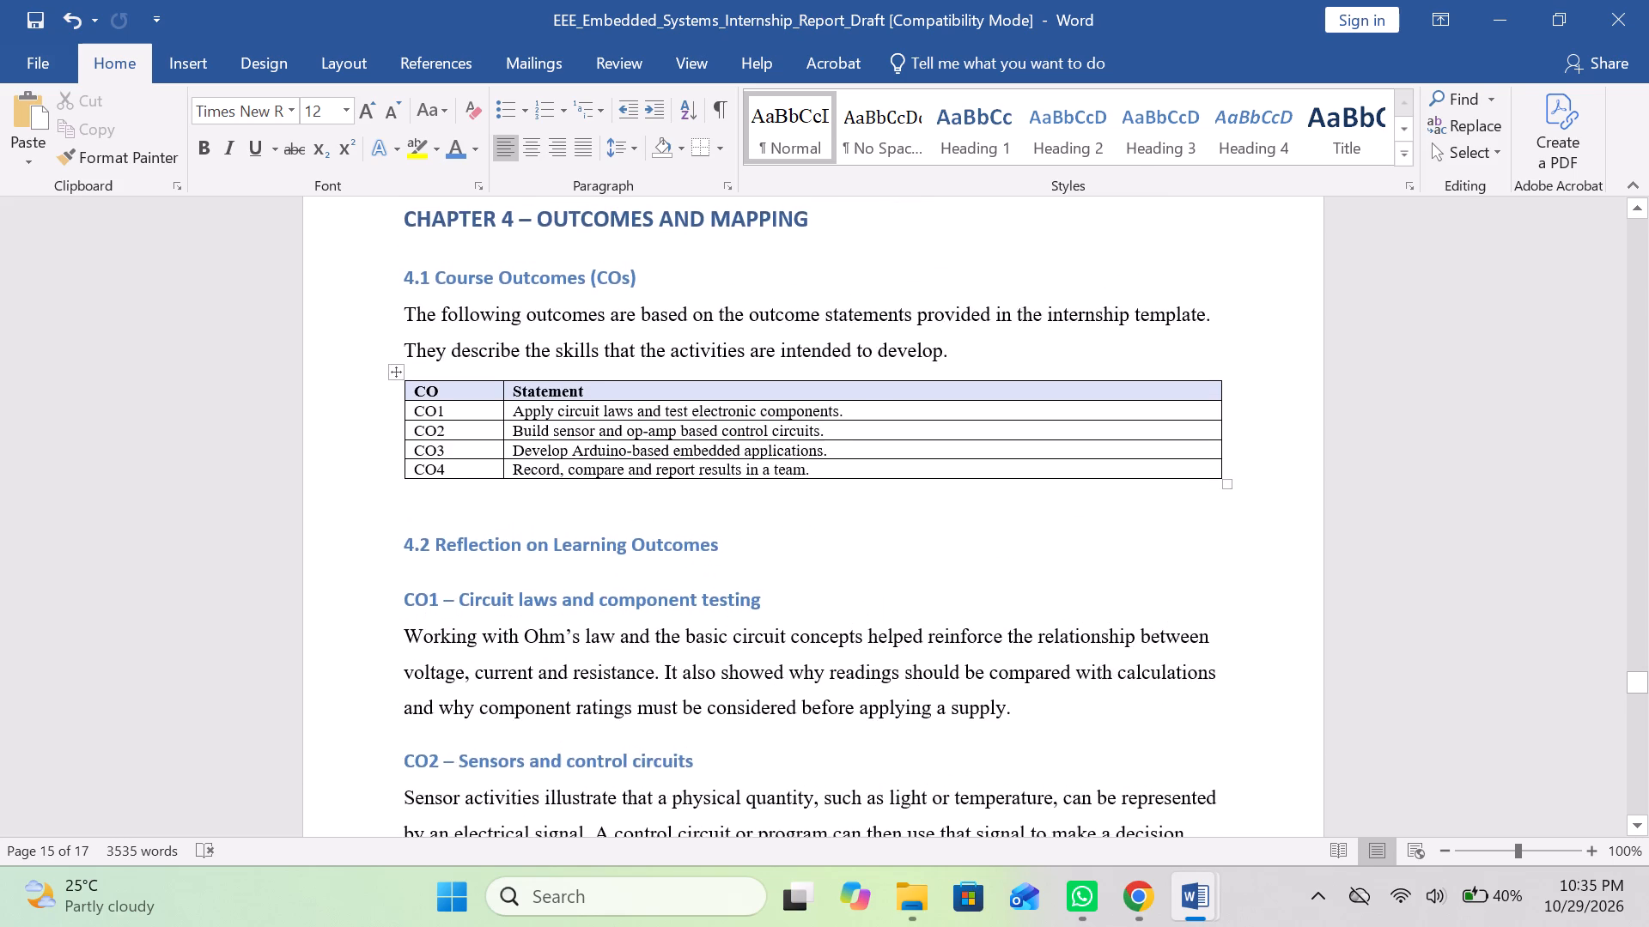
scroll(770, 558, up, 2)
scroll(770, 558, down, 3)
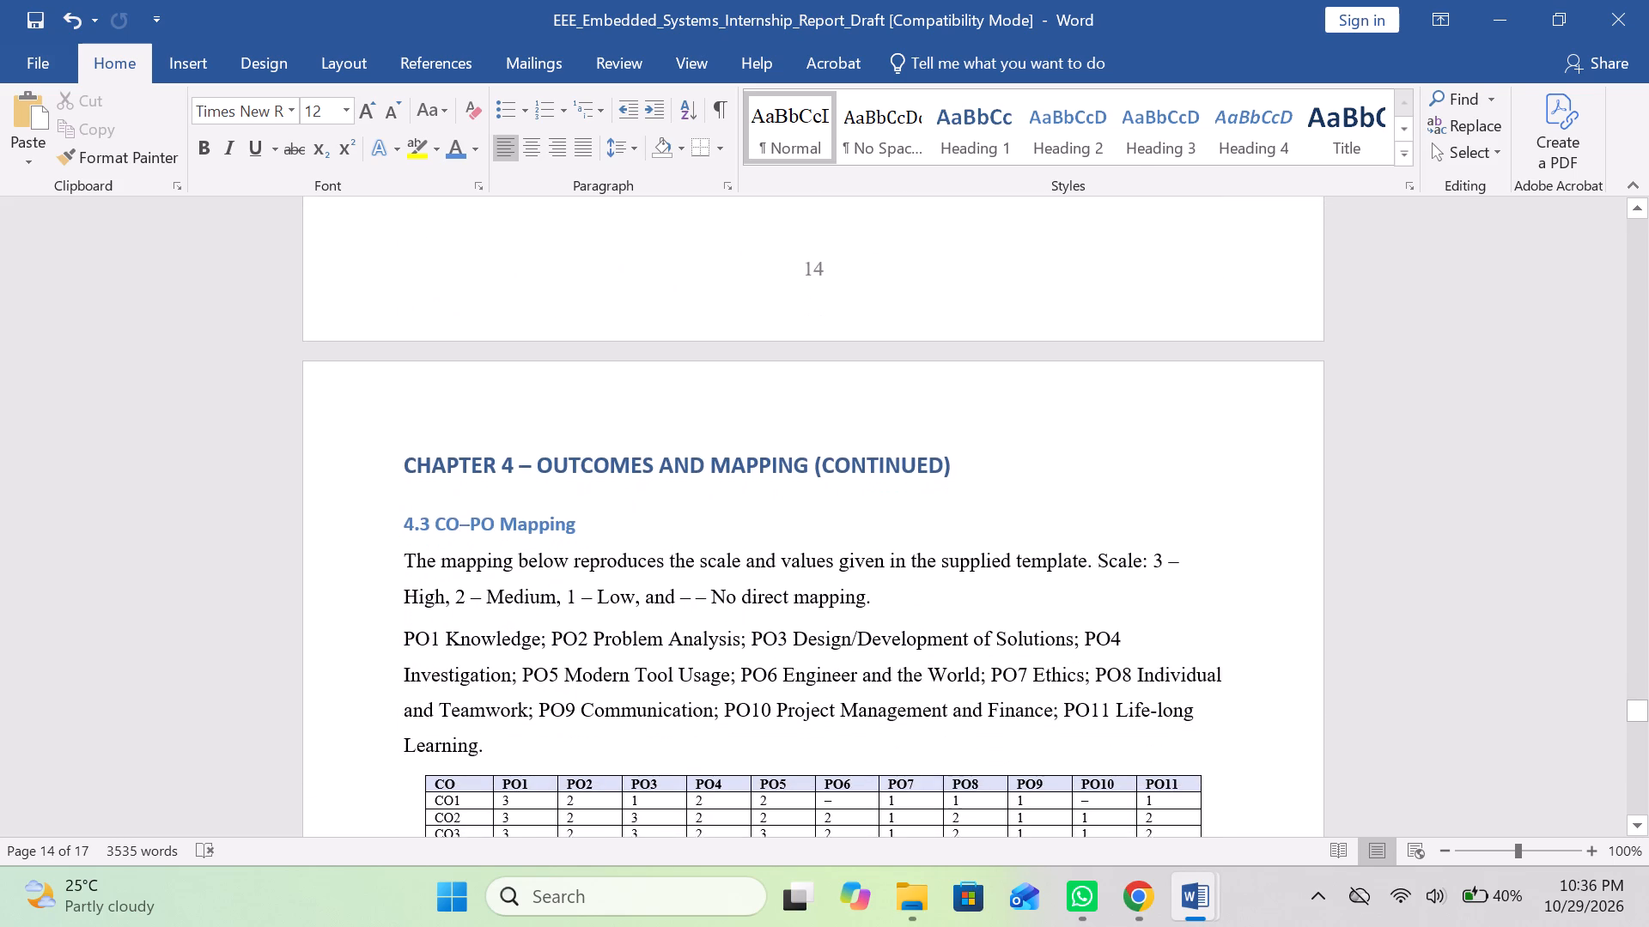
scroll(770, 558, down, 1)
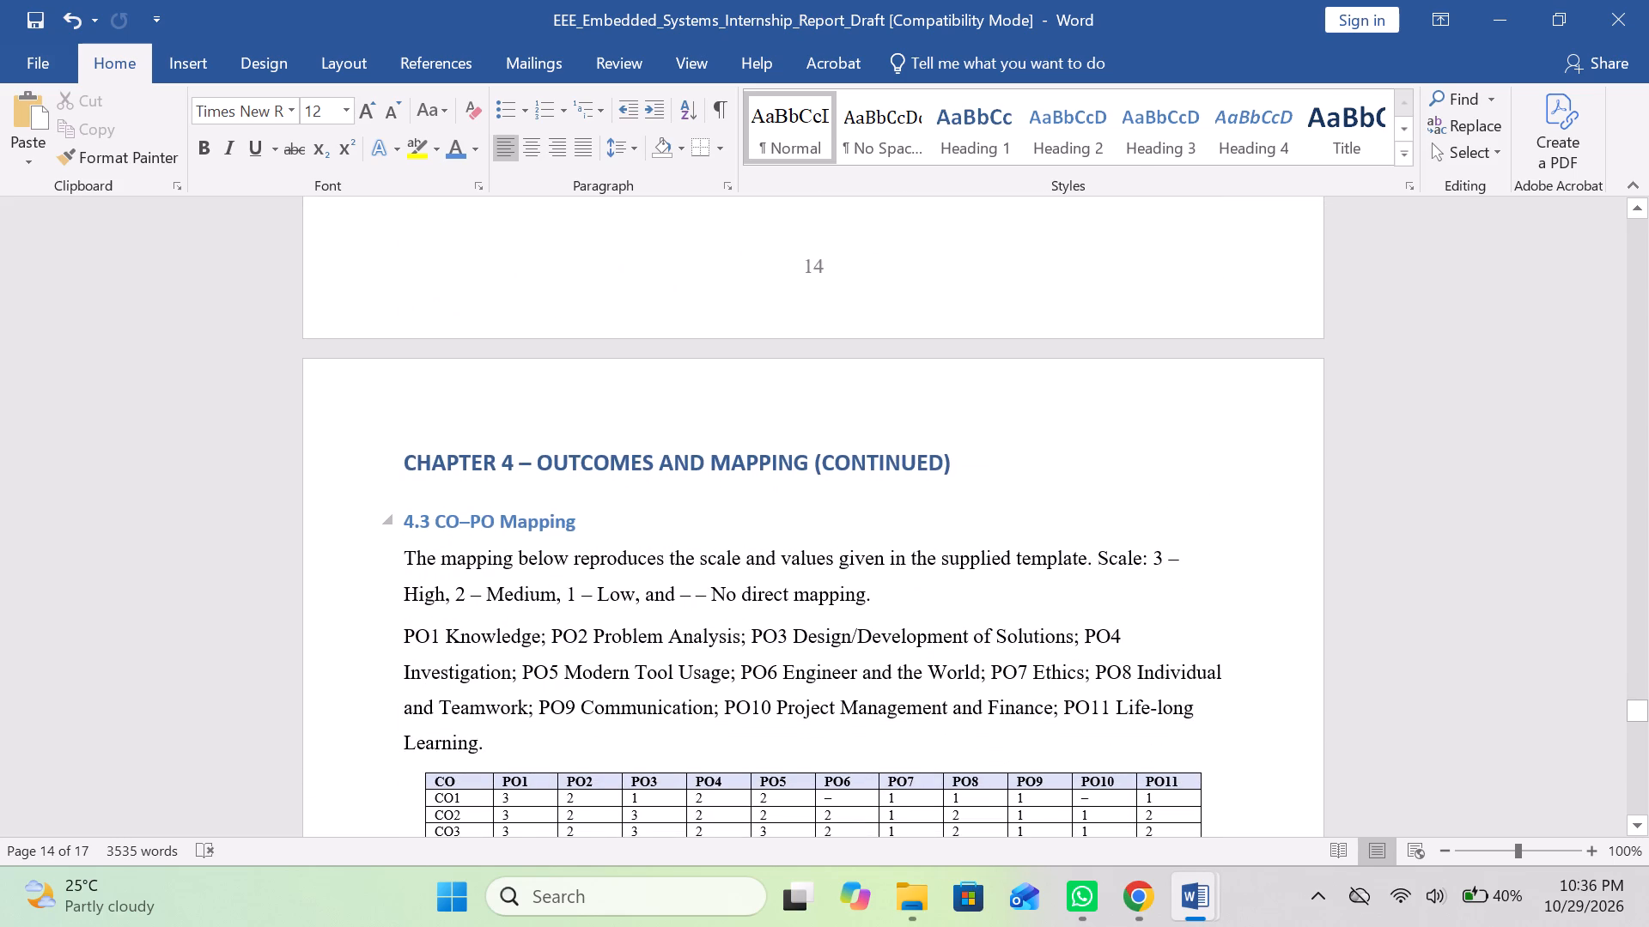
scroll(790, 511, down, 2)
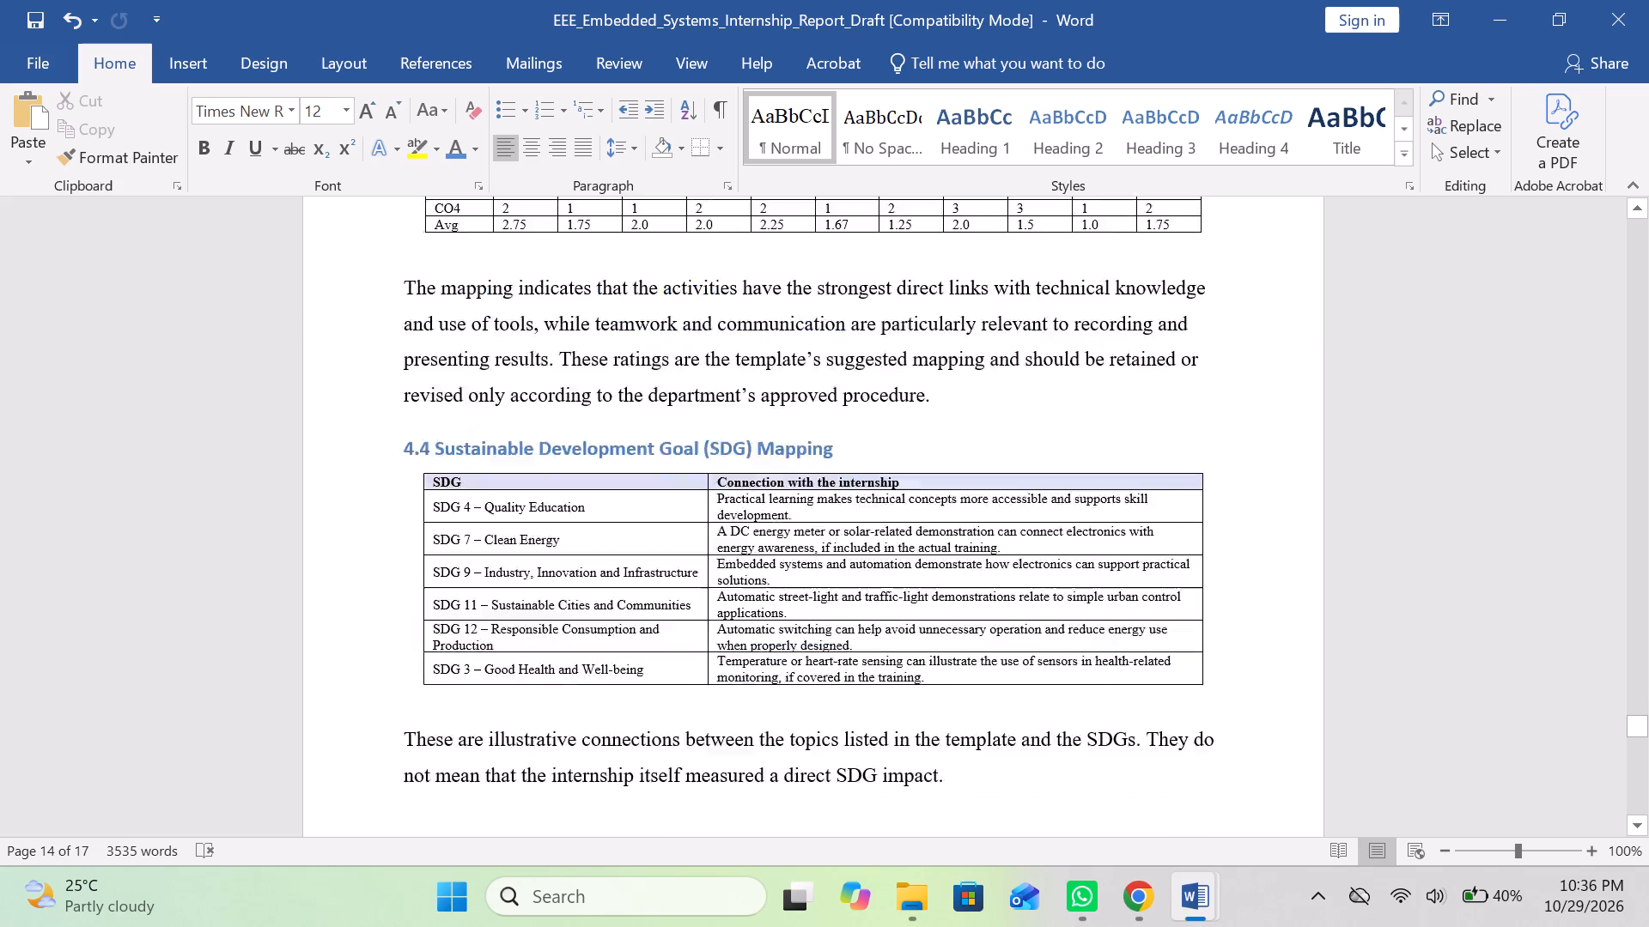
scroll(793, 497, down, 2)
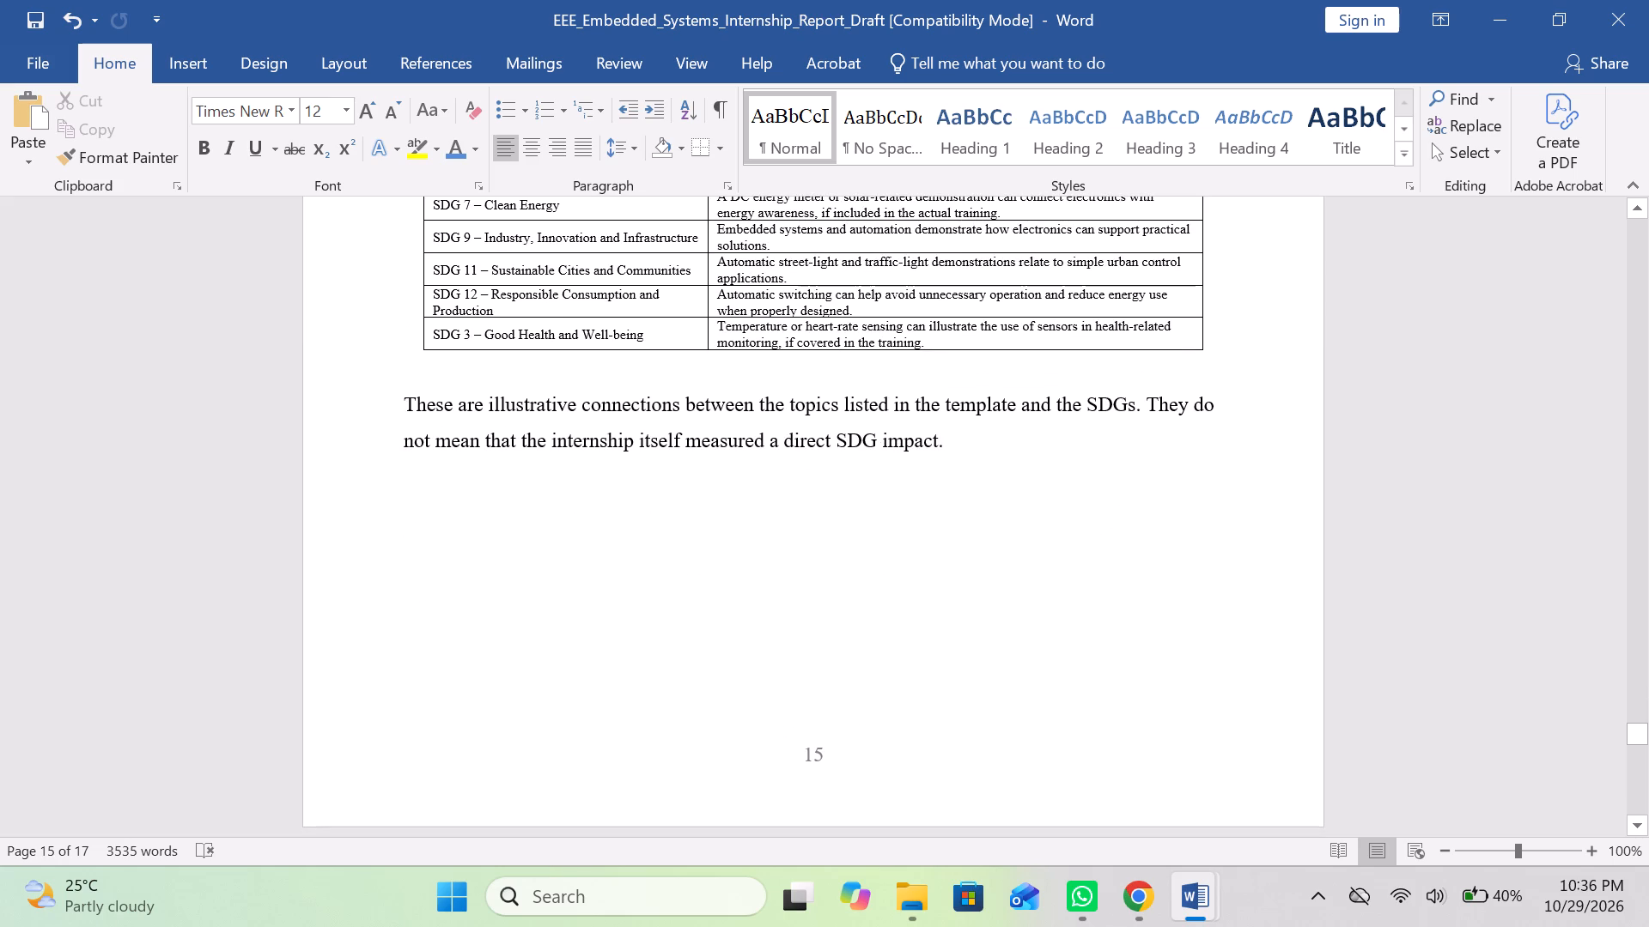
scroll(793, 493, down, 1)
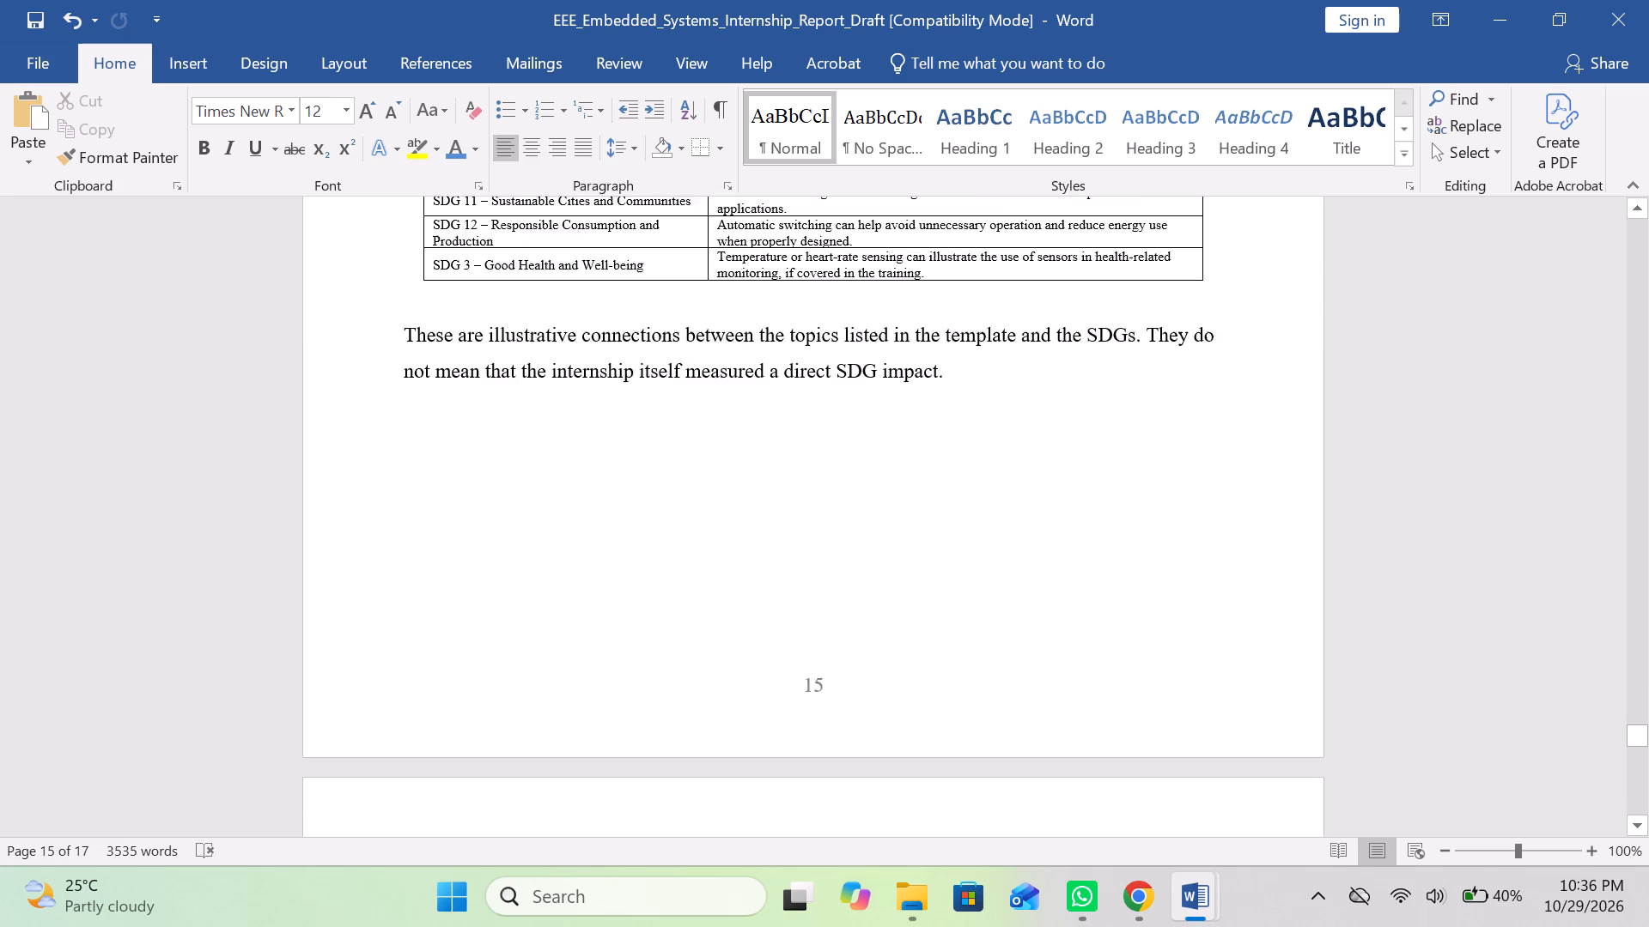
scroll(793, 493, down, 3)
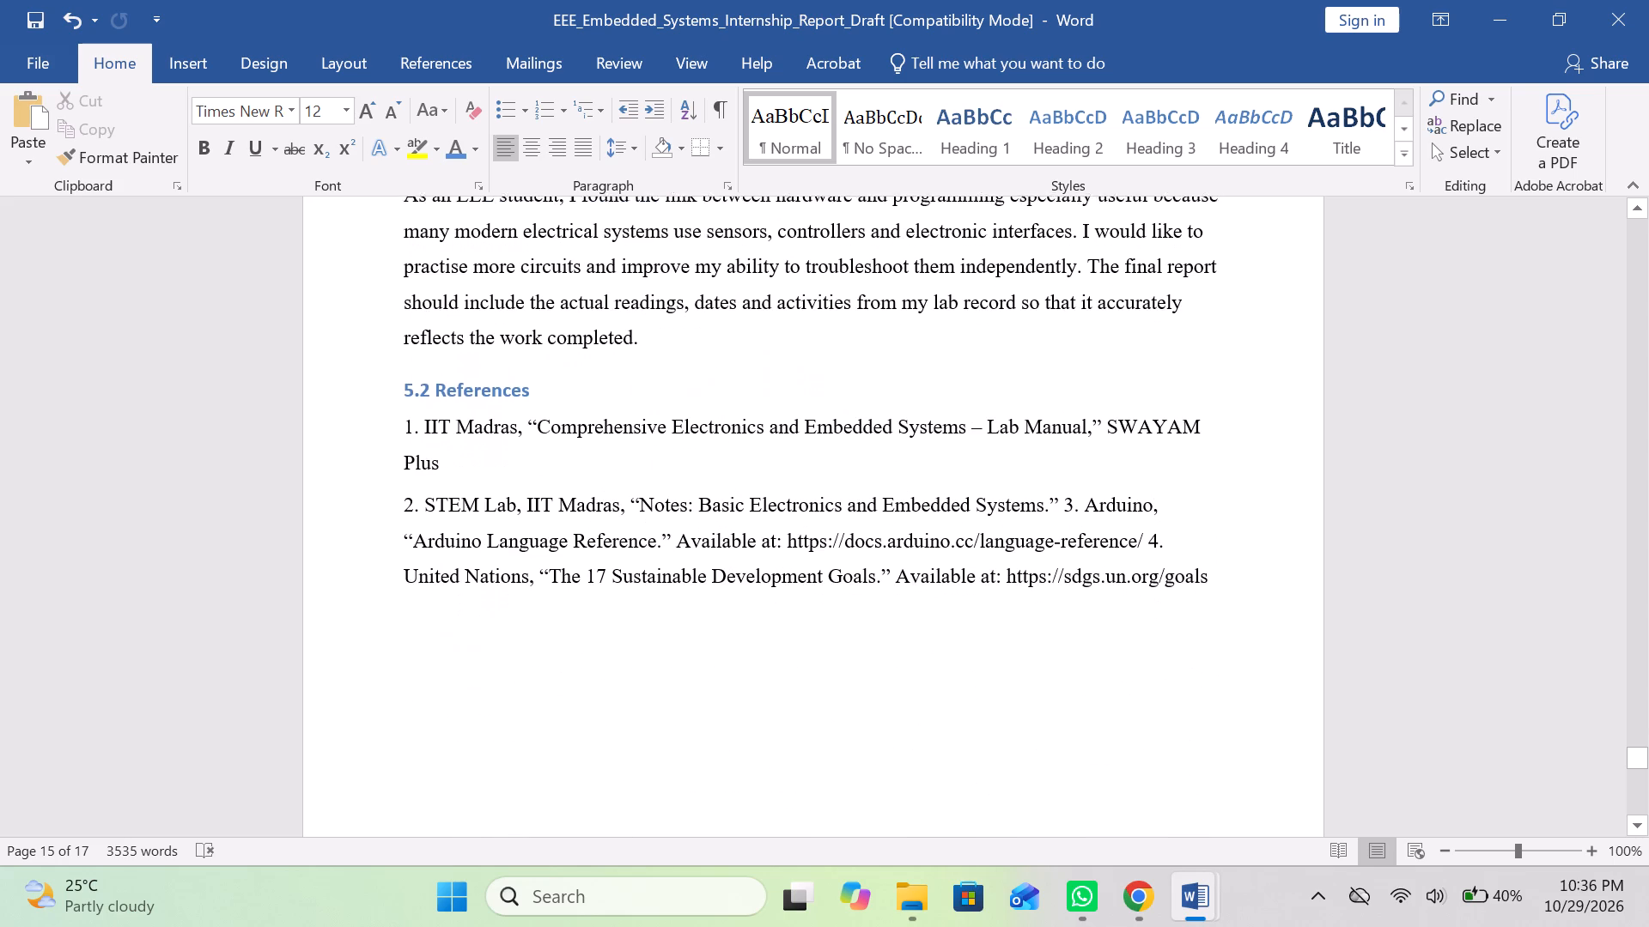
scroll(795, 463, down, 1)
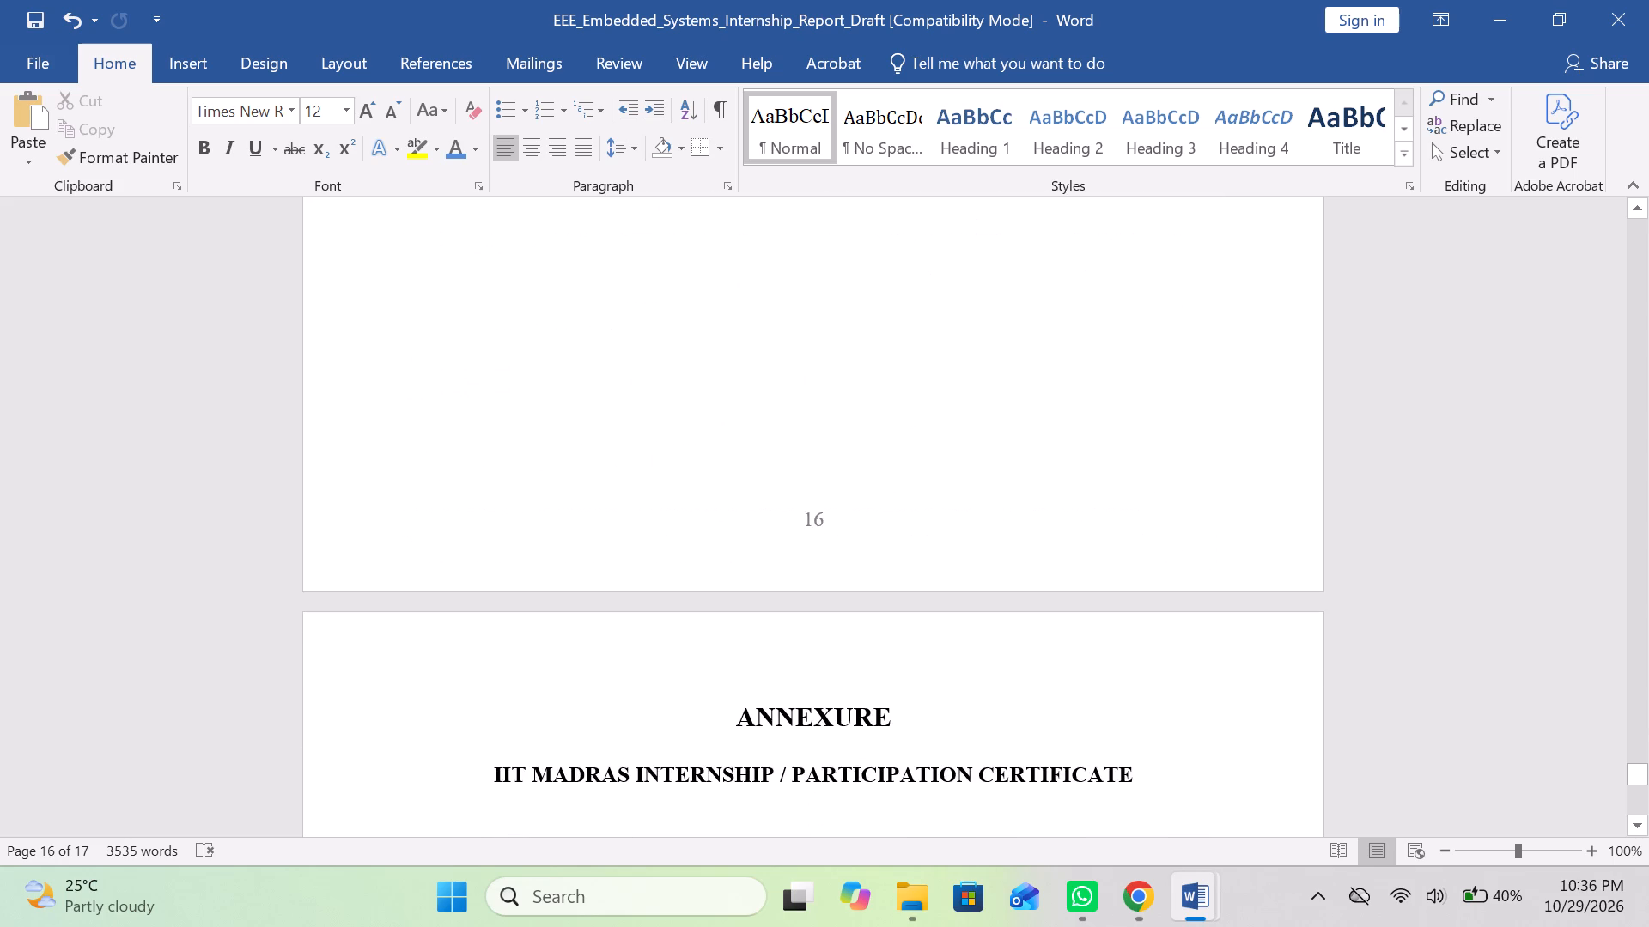
scroll(795, 463, down, 2)
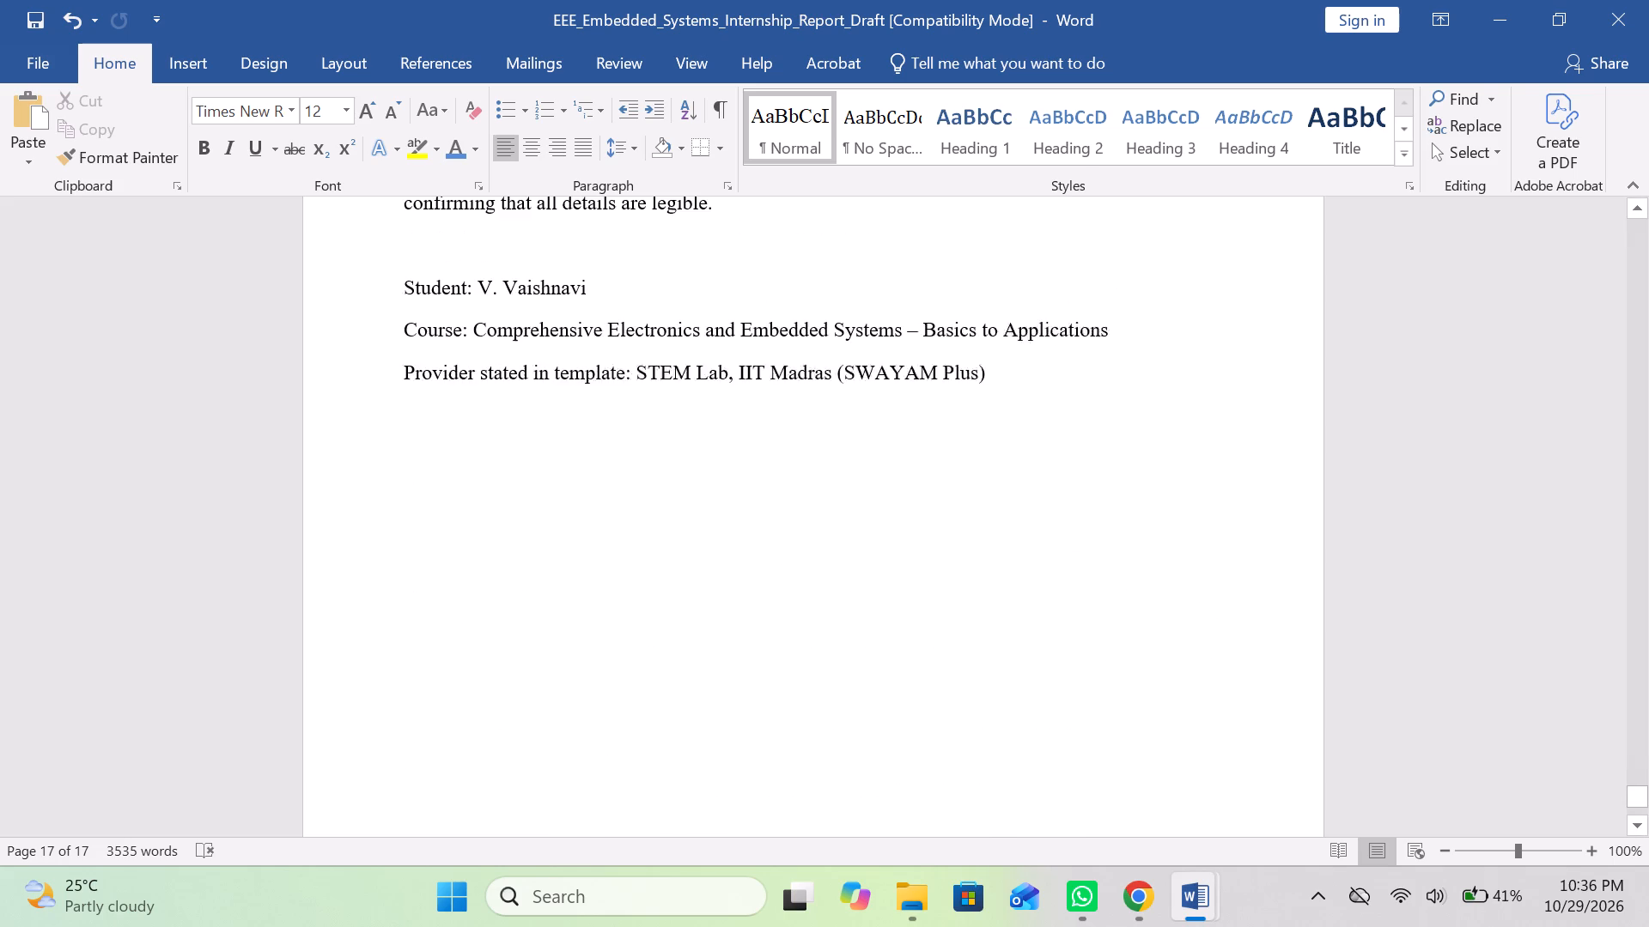
scroll(824, 585, up, 1)
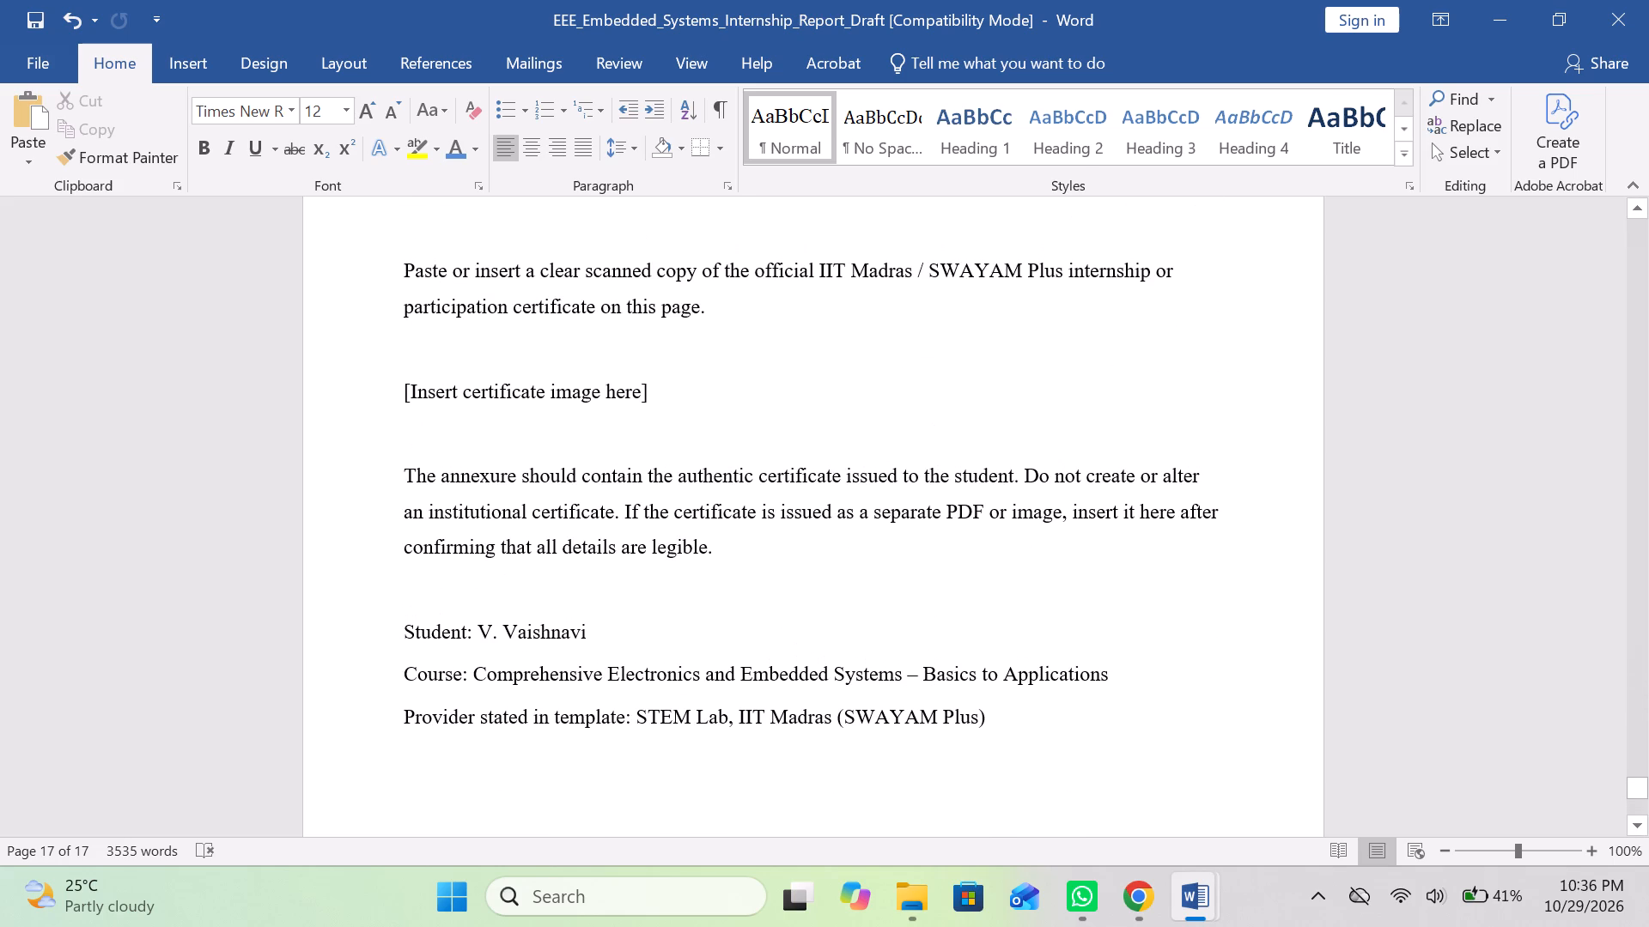
Recheck the report backwards from the annexure through the 5.2 references and Chapter 4's mapping tables for page breaks and empty space.
scroll(824, 585, up, 2)
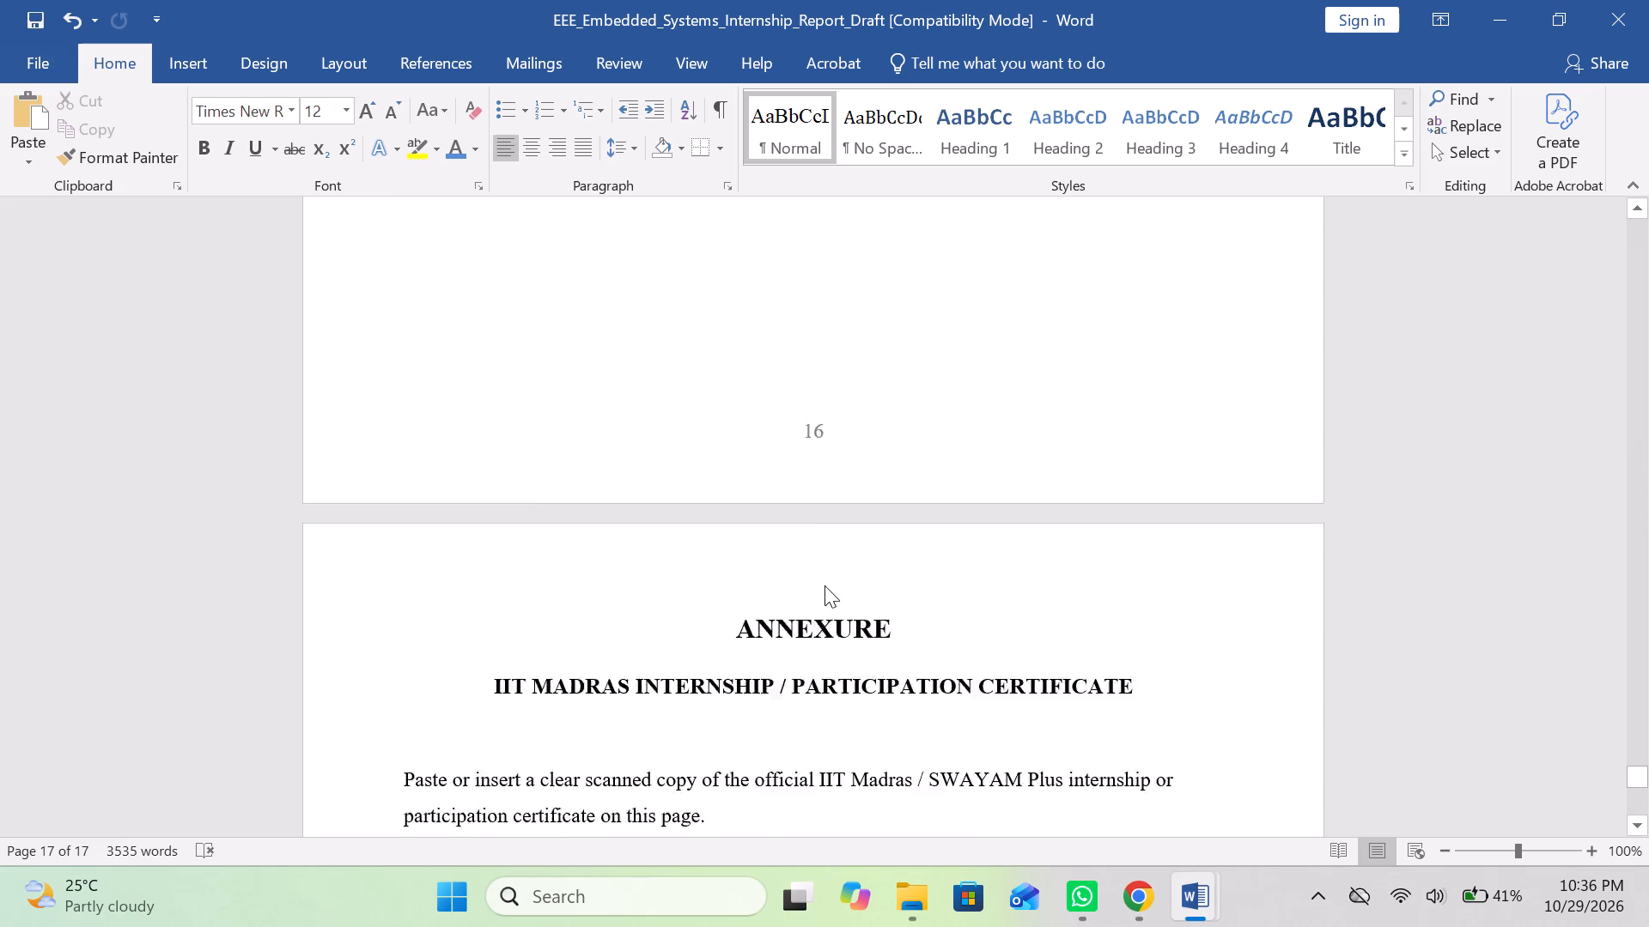
scroll(824, 585, up, 4)
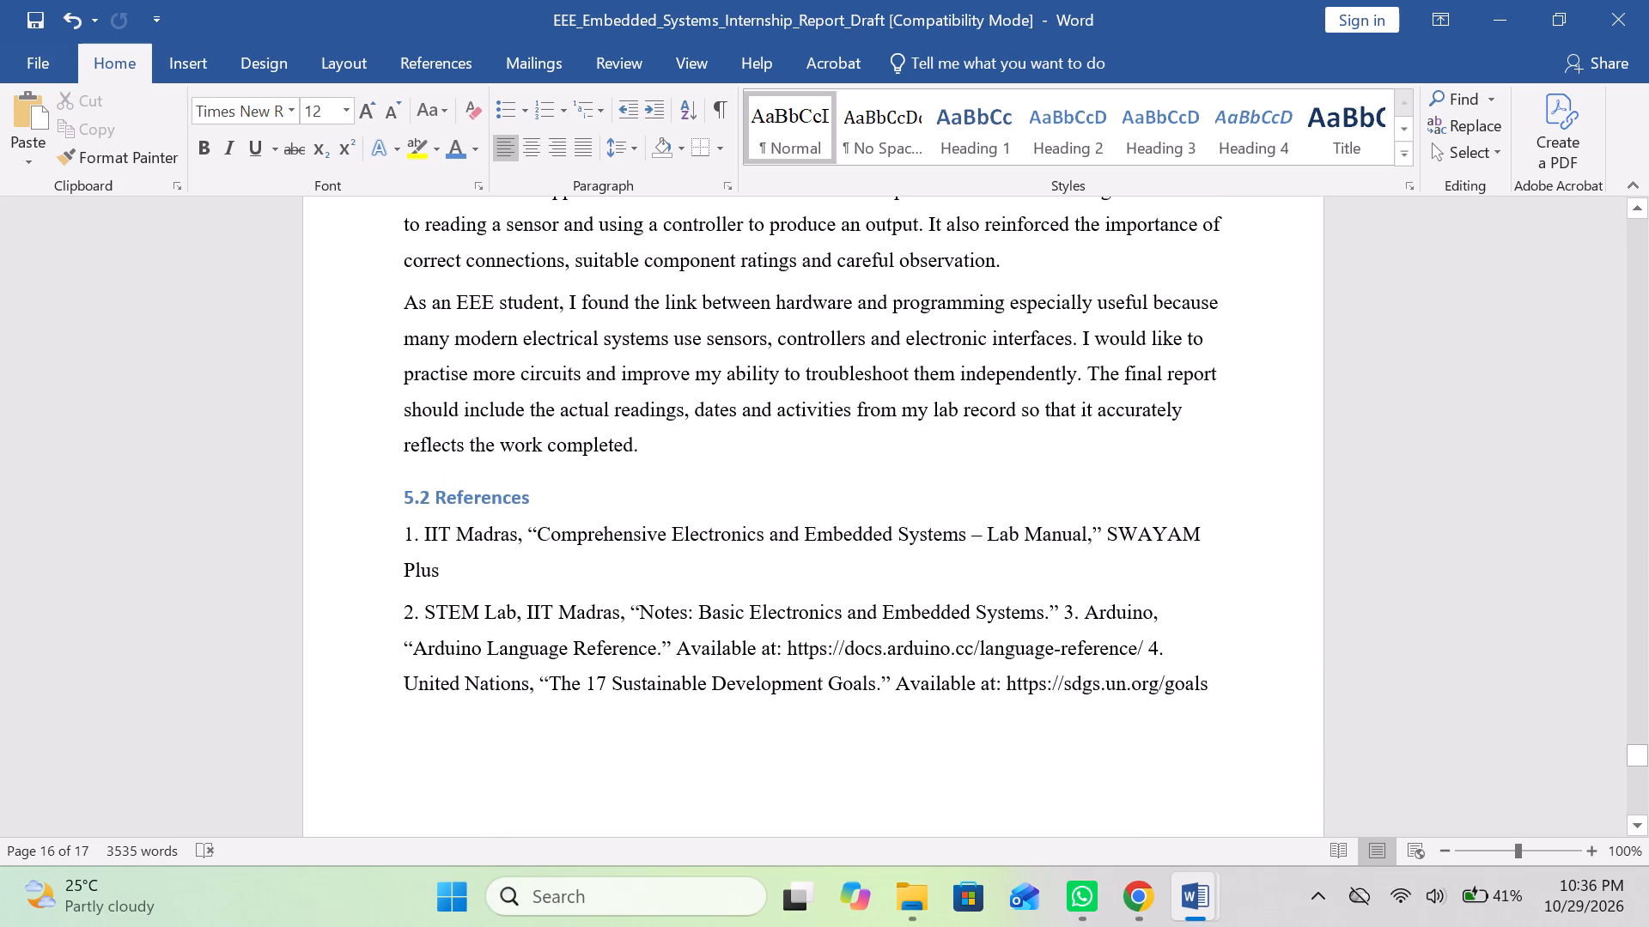
scroll(824, 585, up, 1)
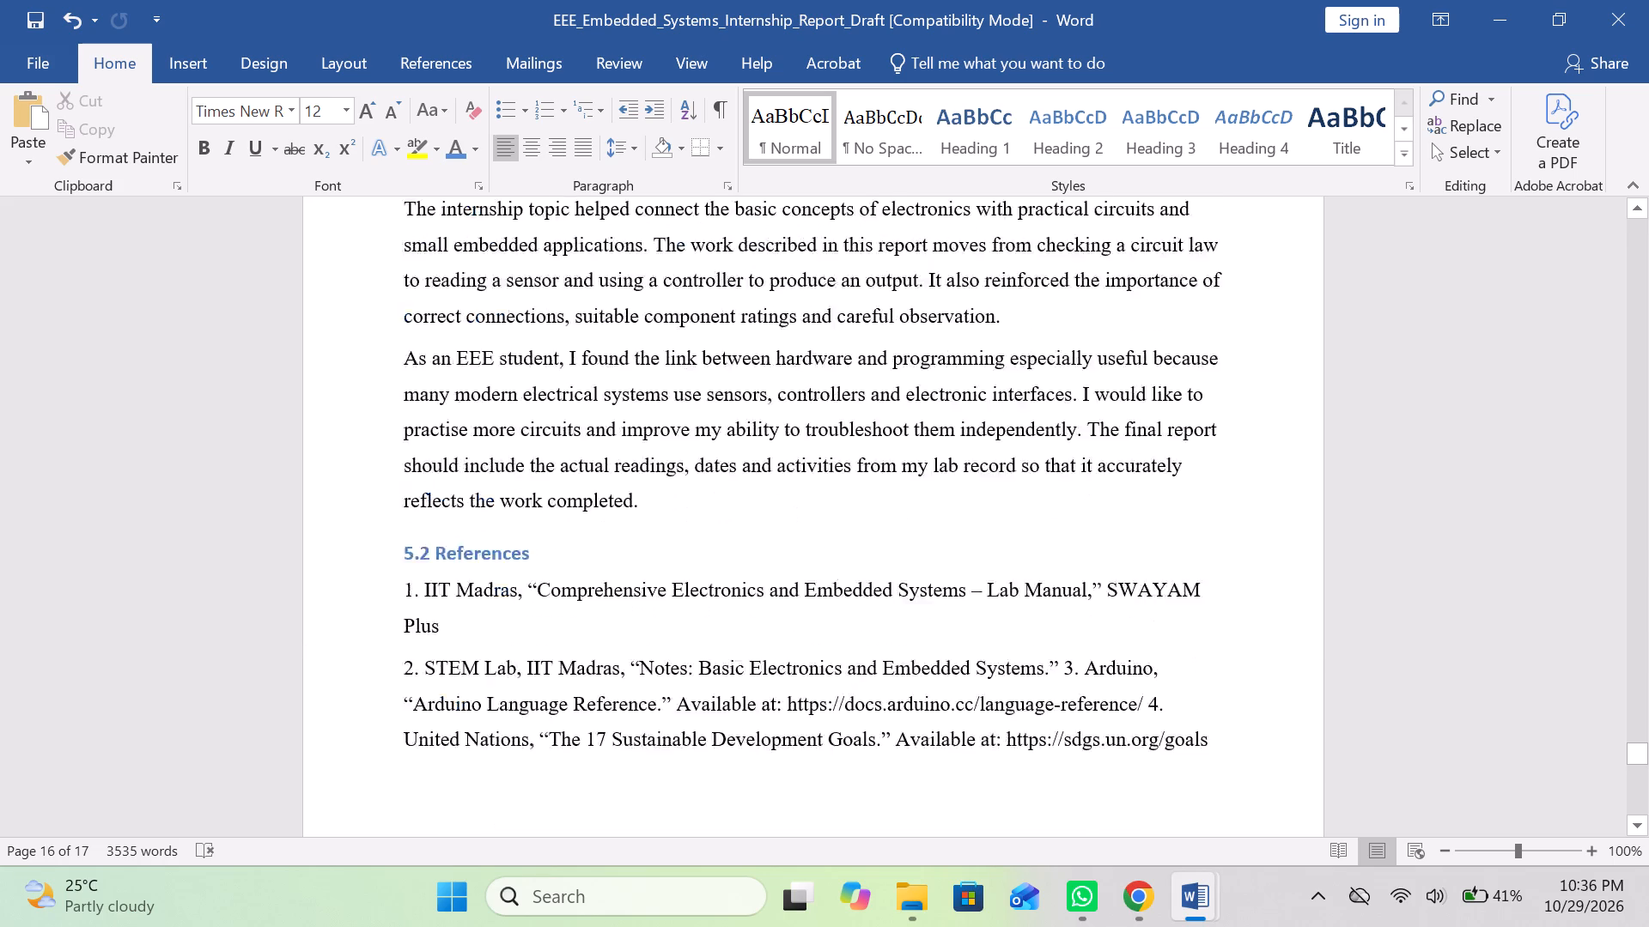
scroll(824, 585, up, 4)
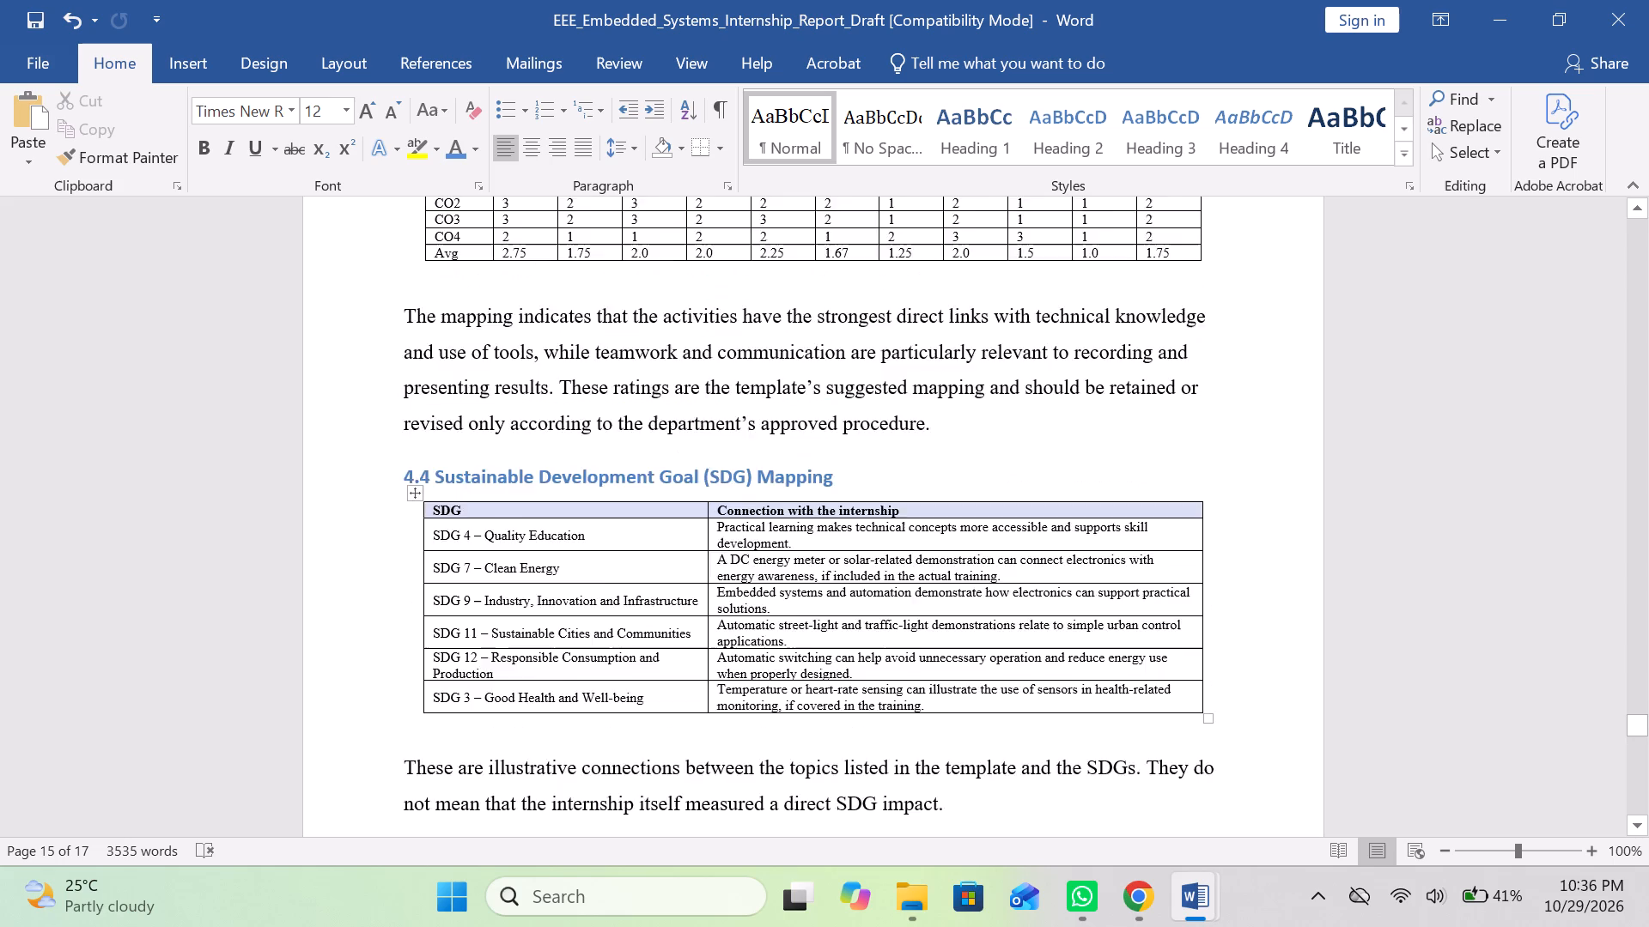
scroll(824, 585, up, 3)
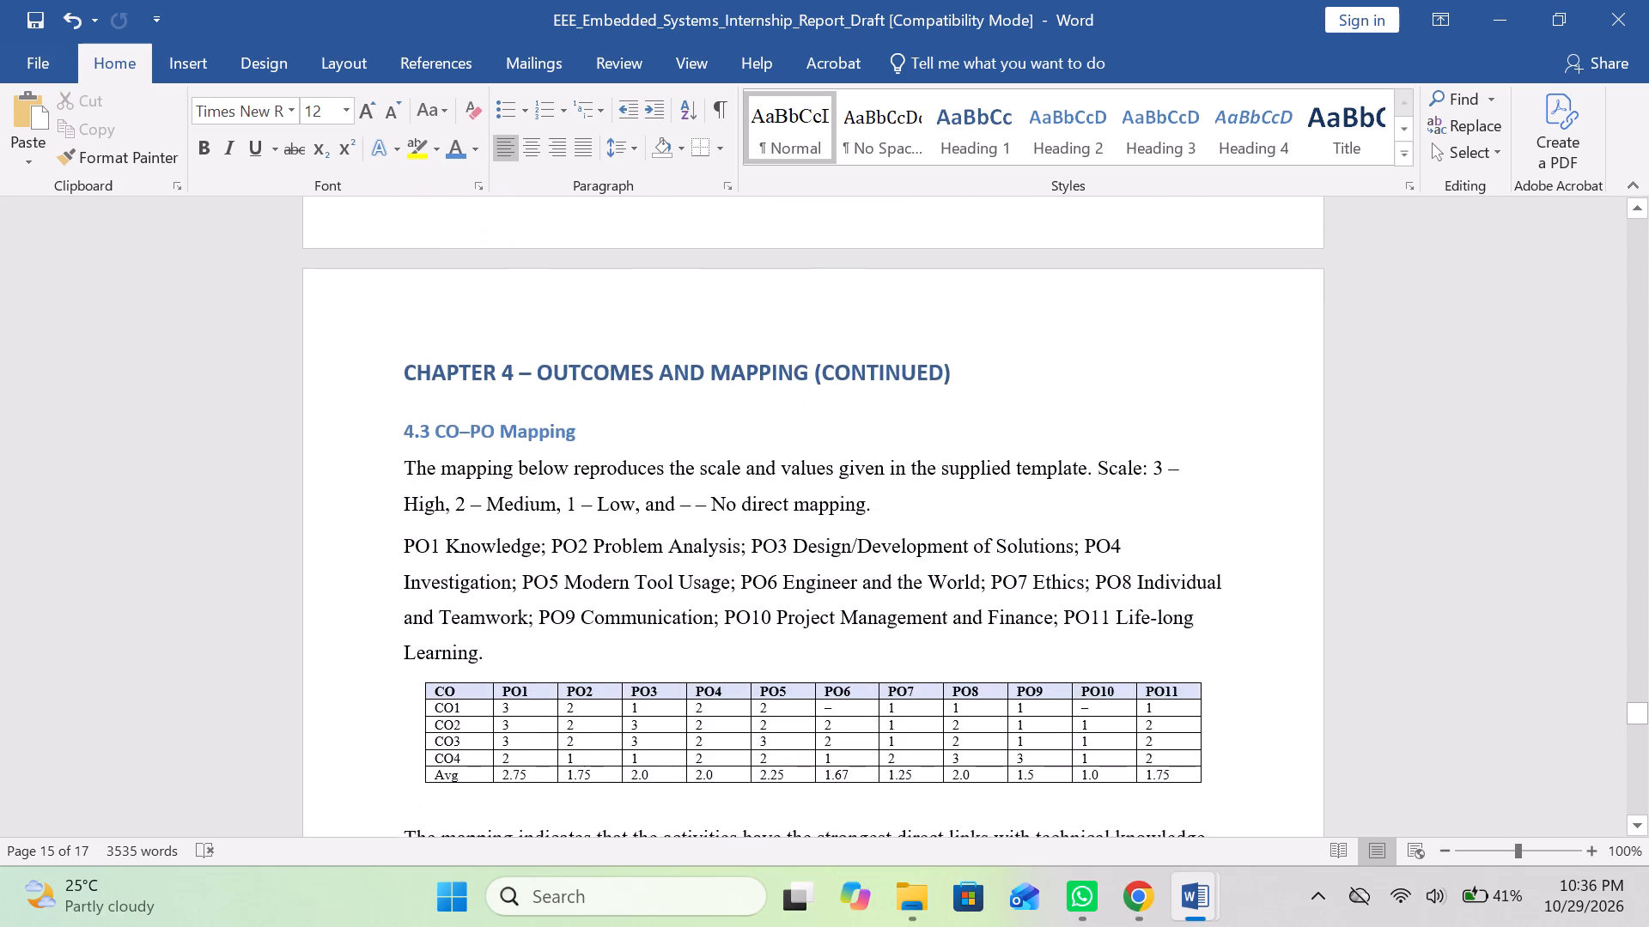
scroll(824, 585, up, 1)
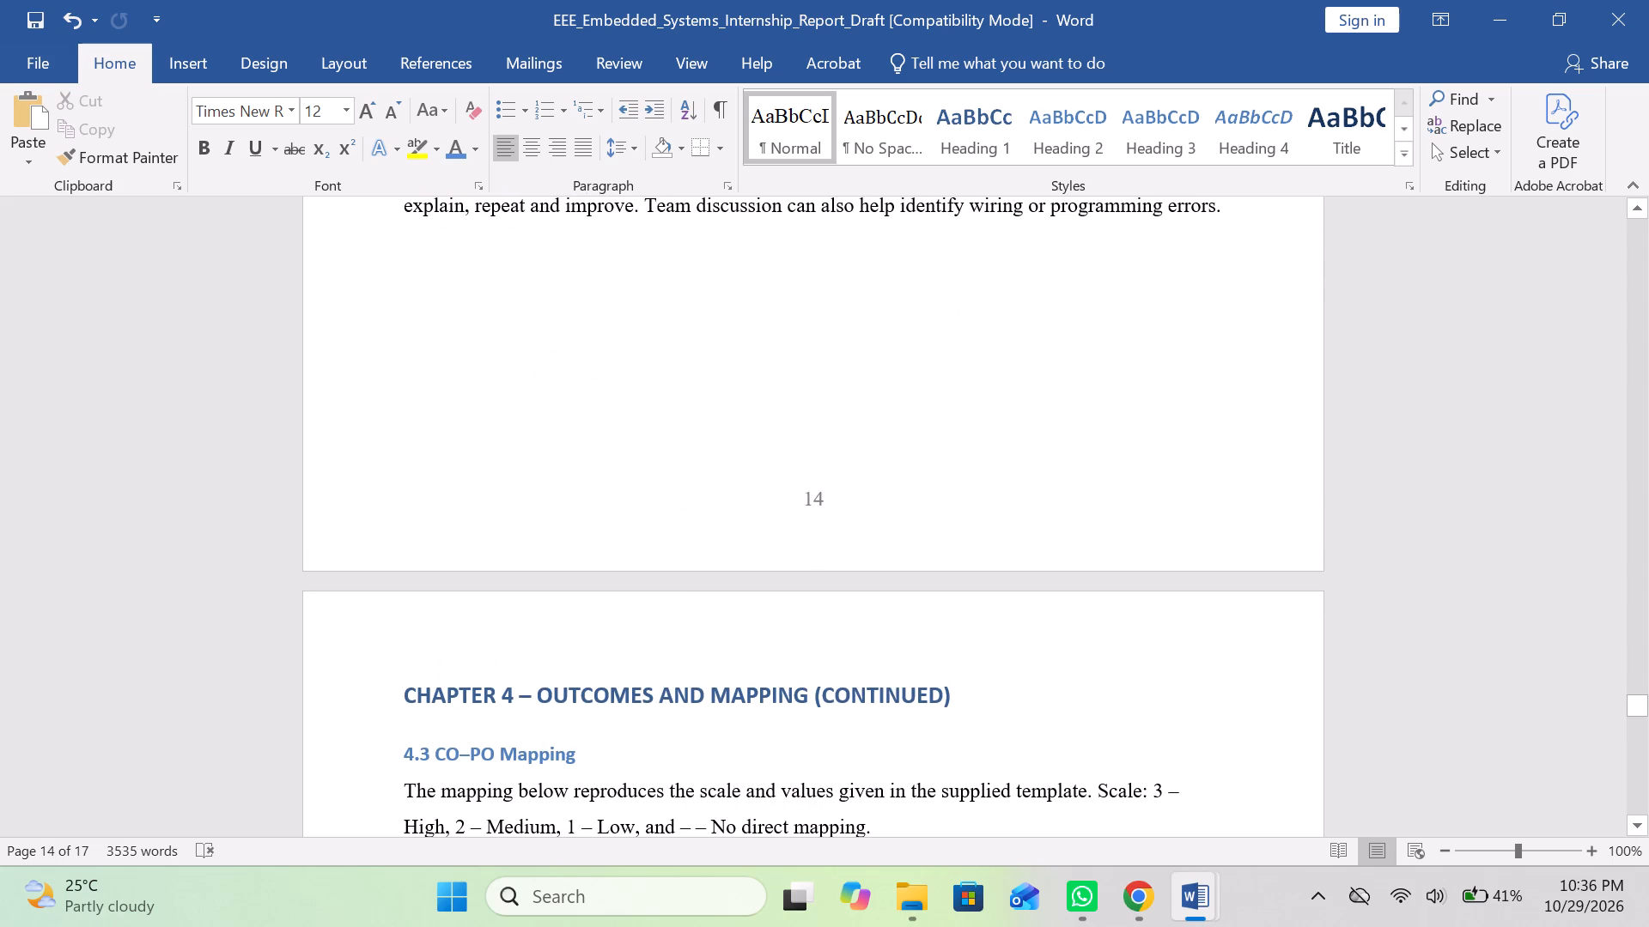
scroll(824, 585, up, 3)
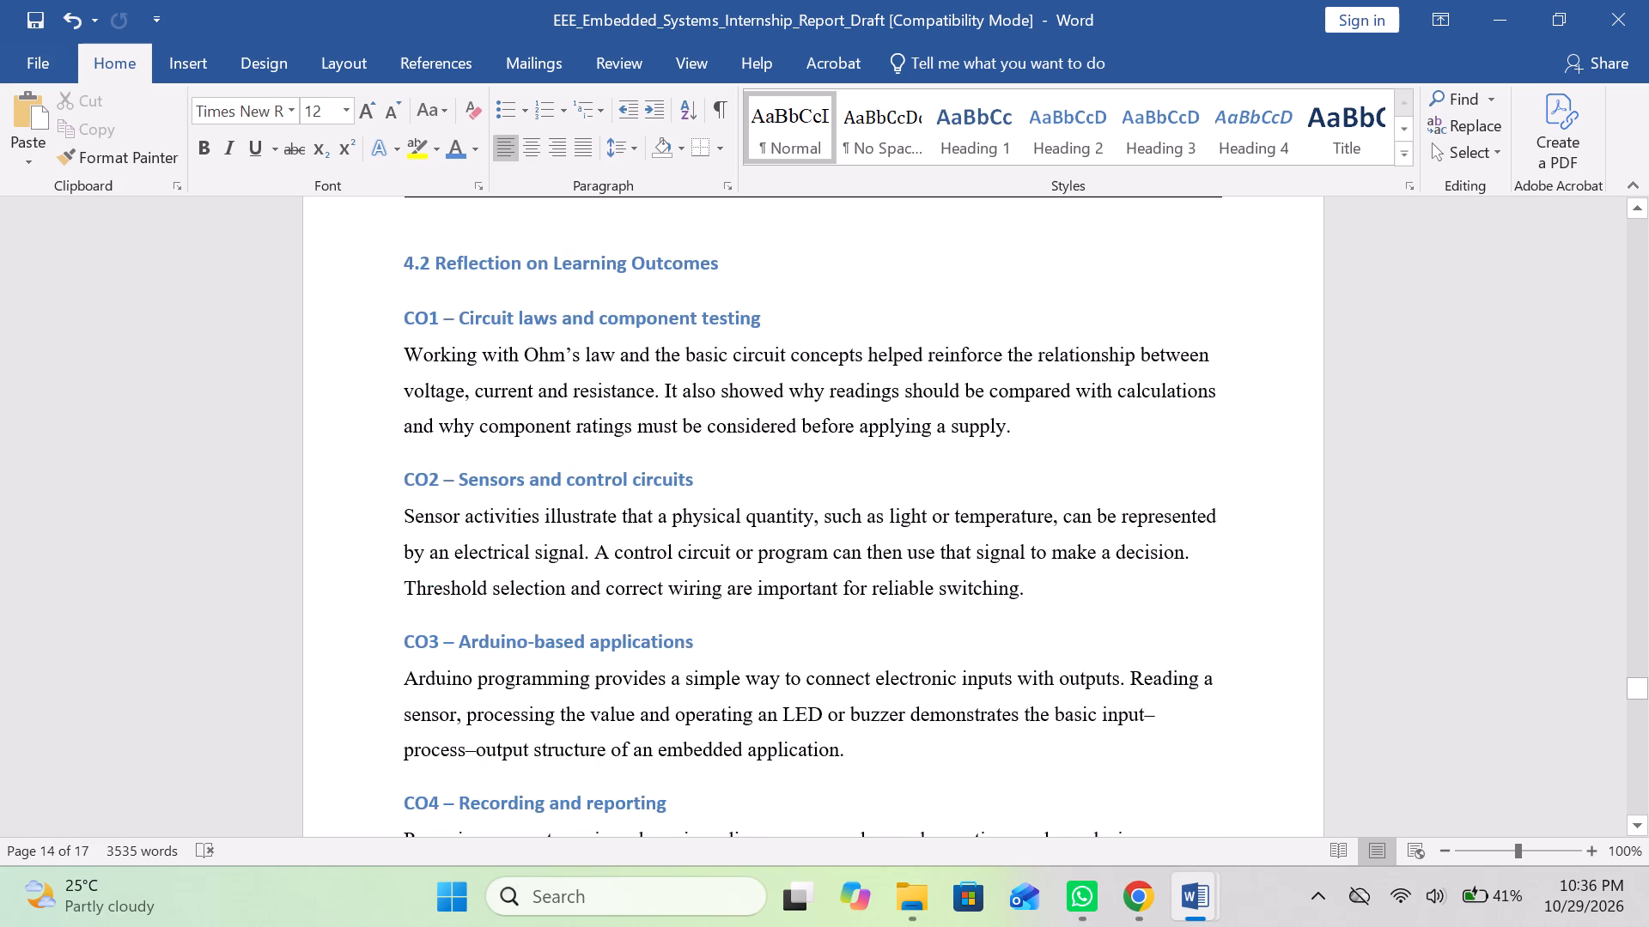
scroll(824, 585, up, 4)
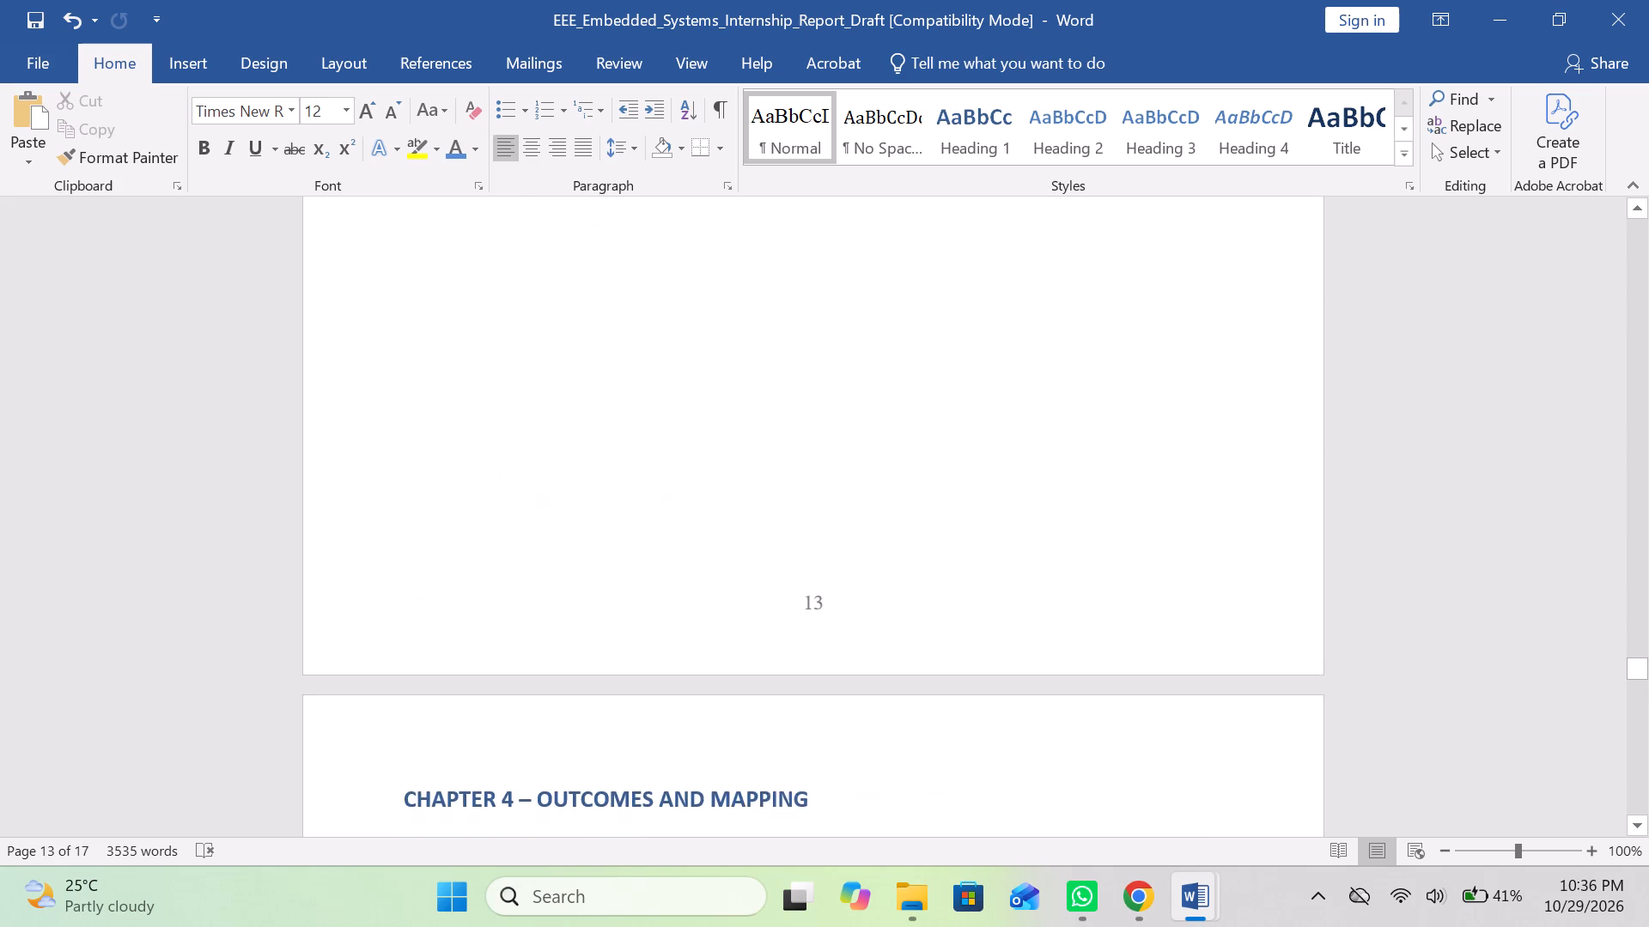
Recheck the page layout from Experiment 3's Procedure and Observation Table through the LED blinking program to the start of Chapter 4.
scroll(824, 585, up, 3)
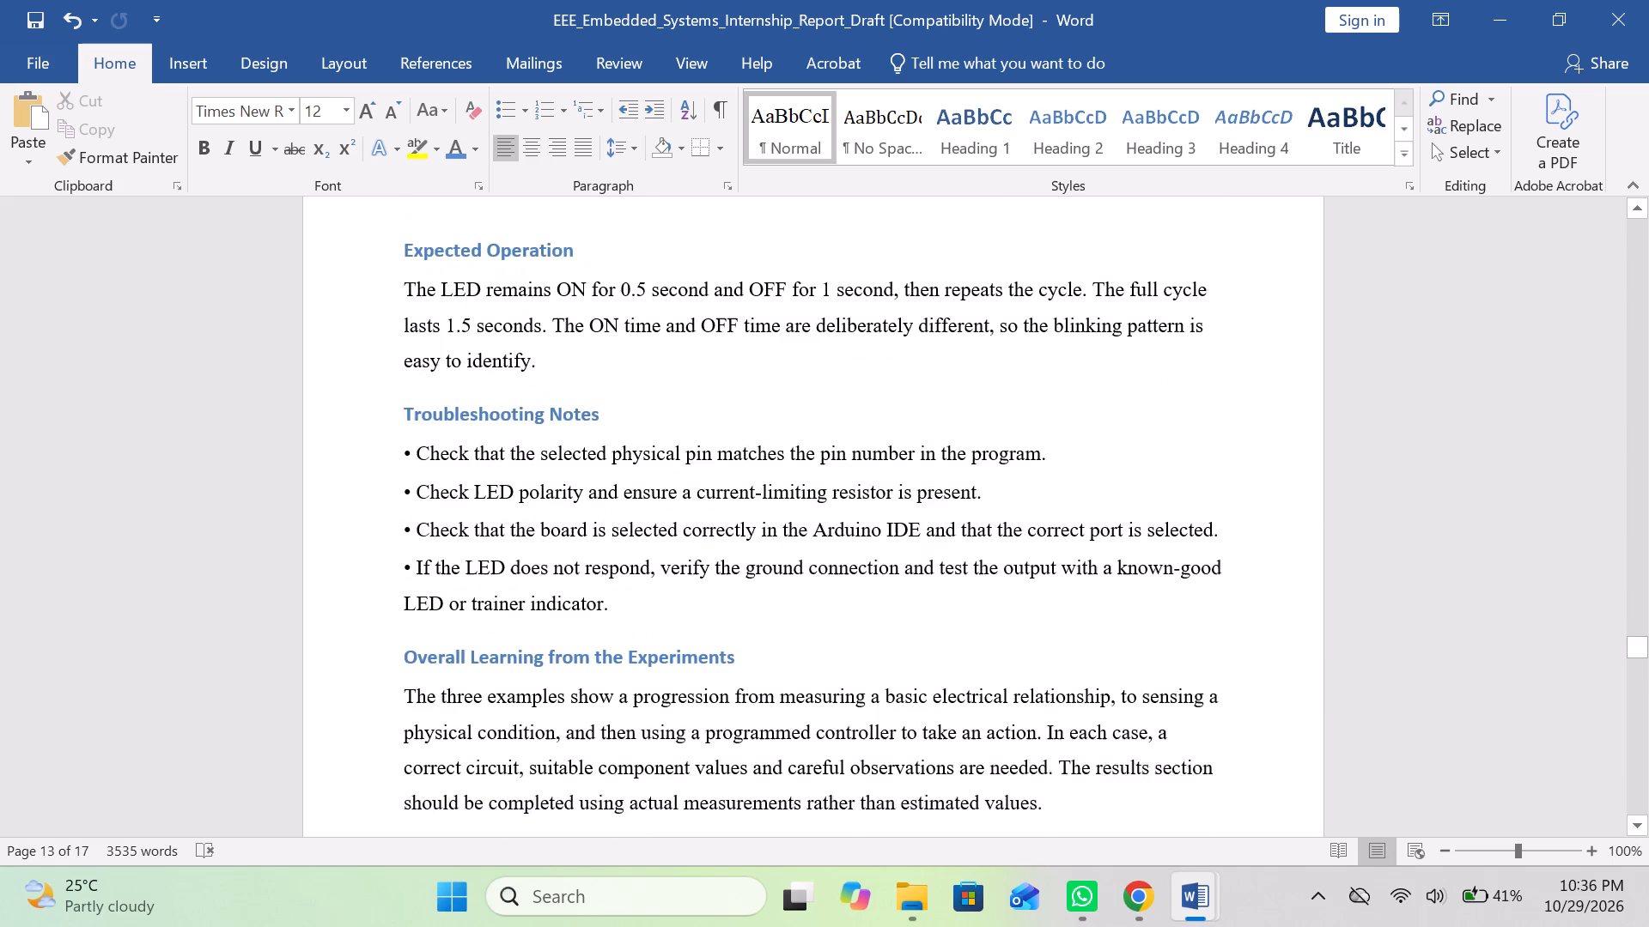
scroll(824, 585, up, 4)
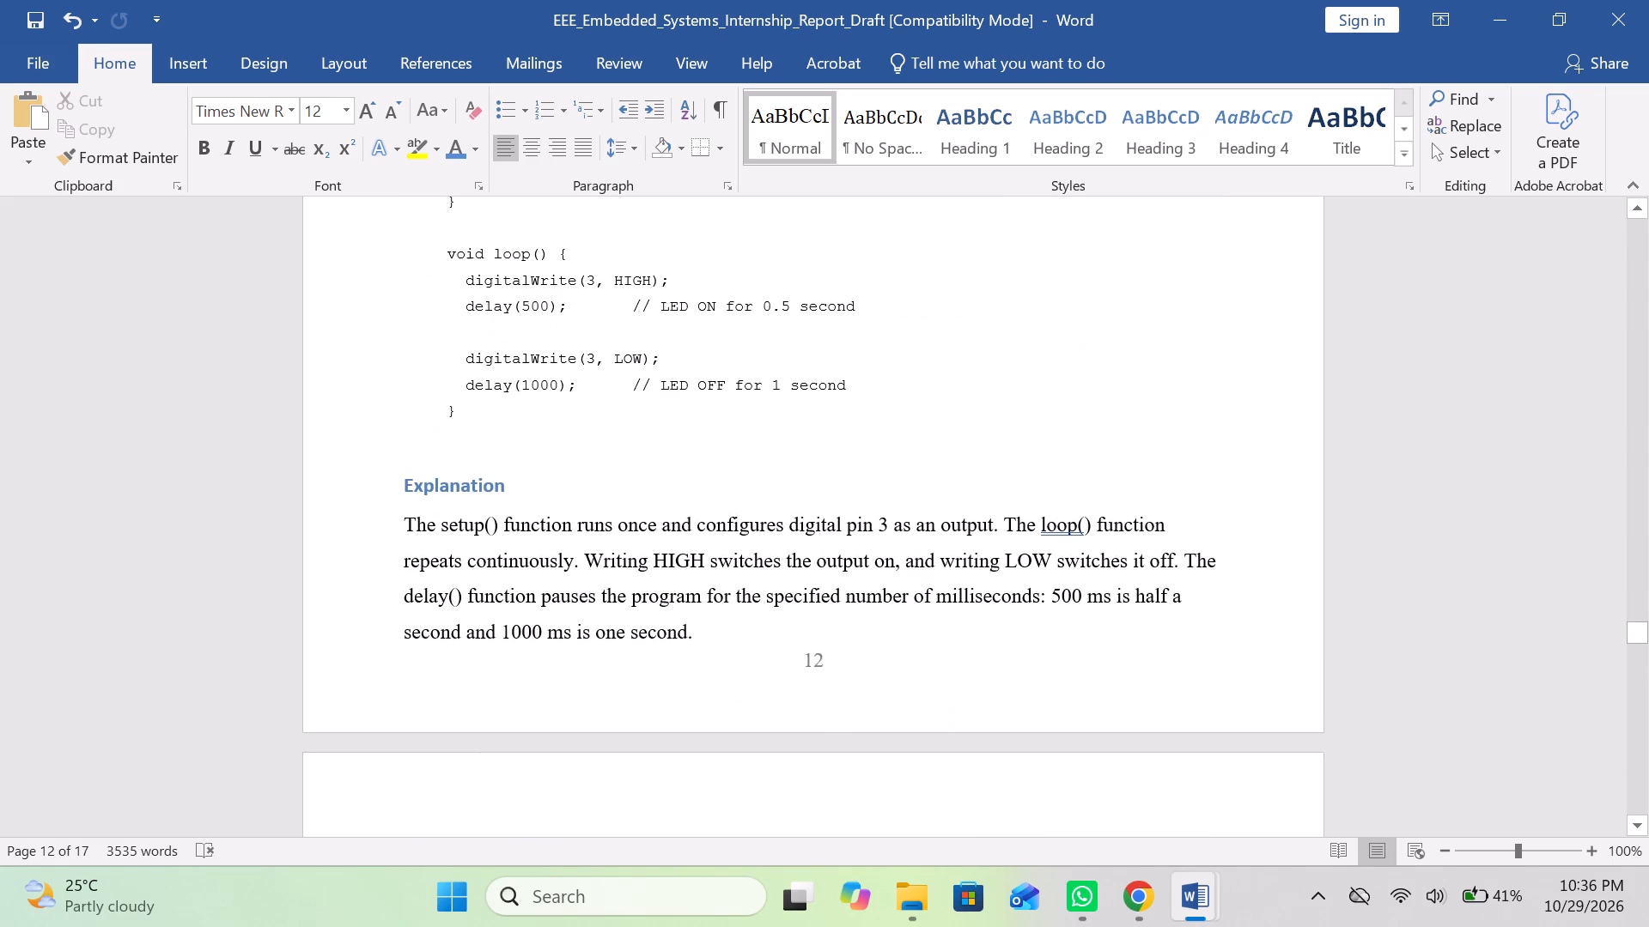
scroll(824, 585, up, 3)
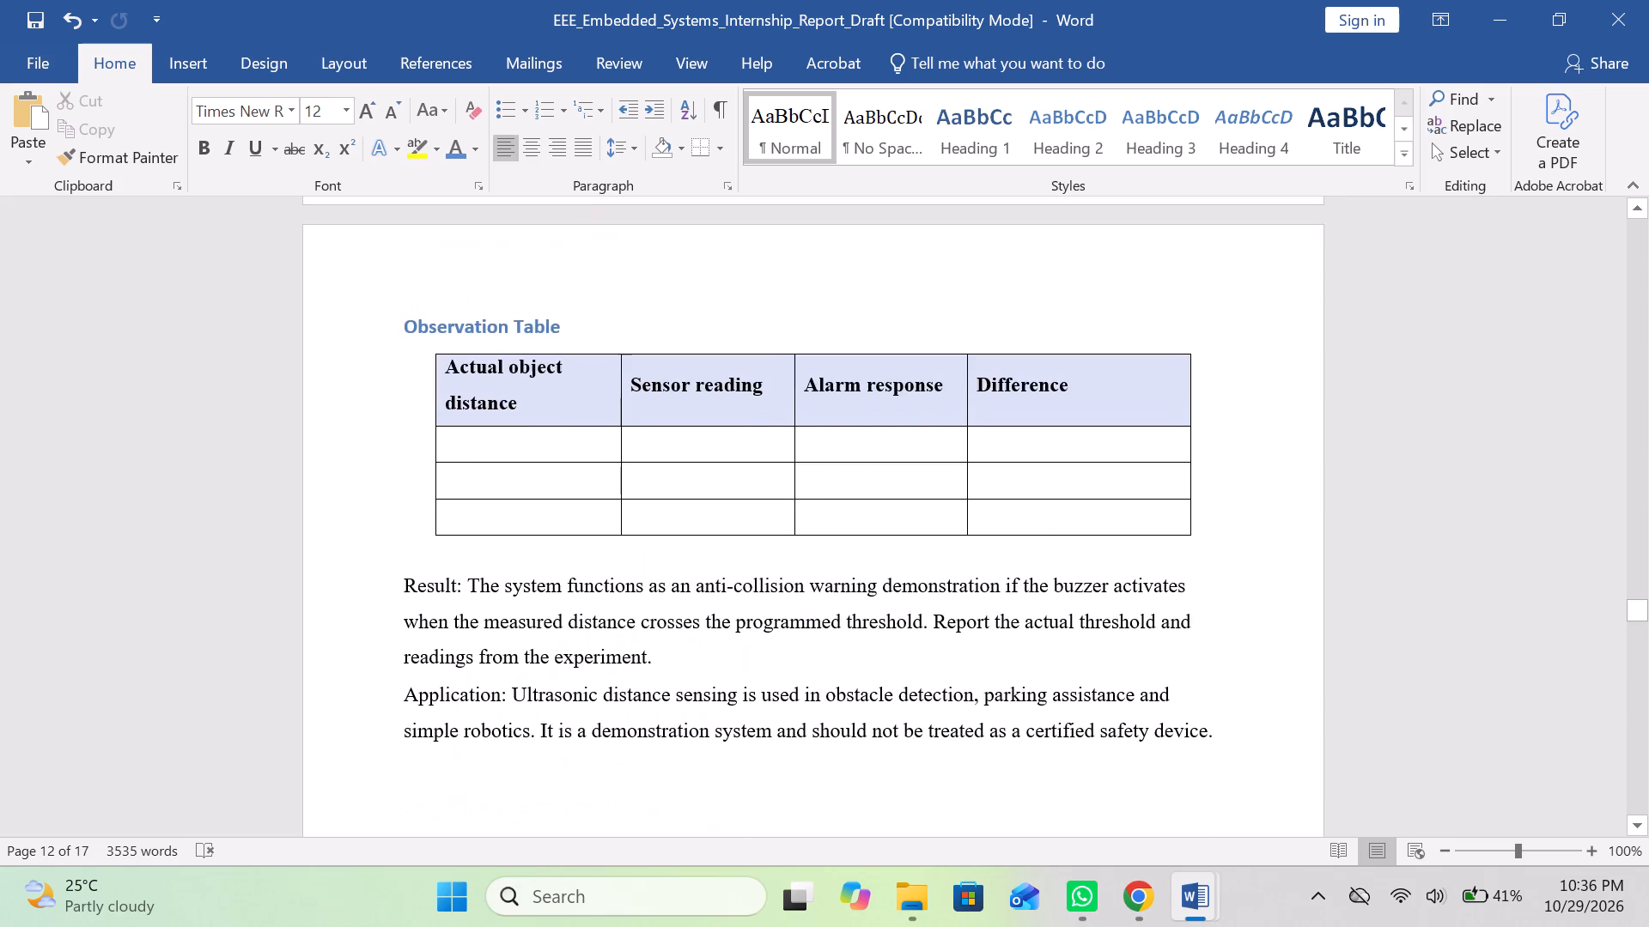
scroll(824, 585, up, 3)
scroll(824, 585, down, 1)
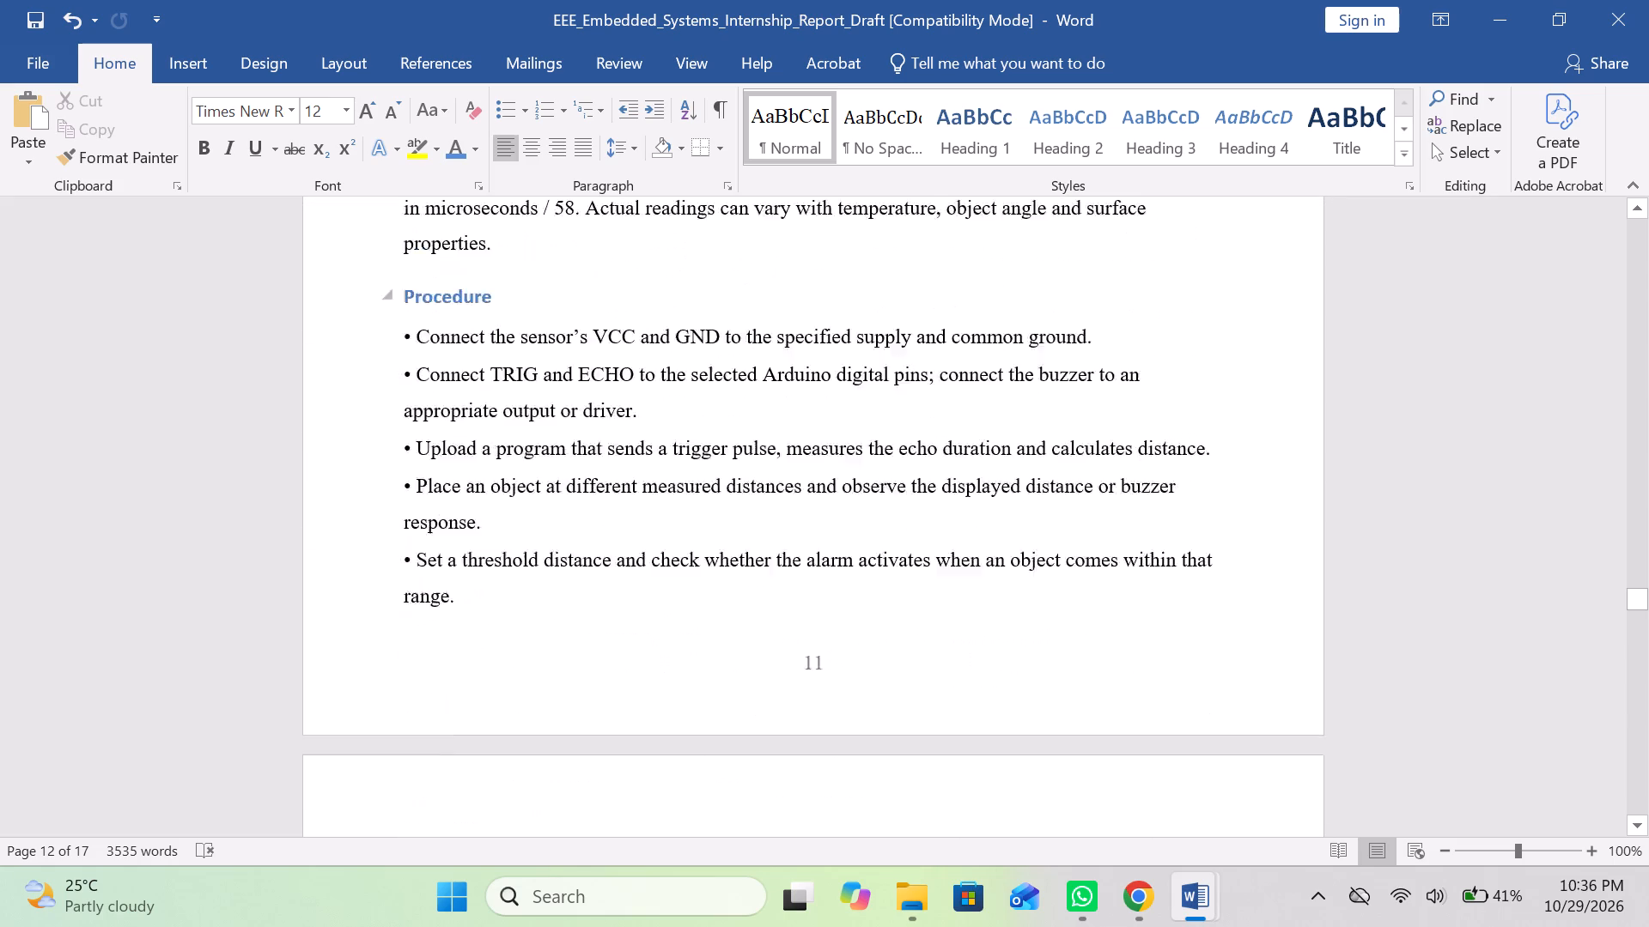
scroll(824, 585, down, 8)
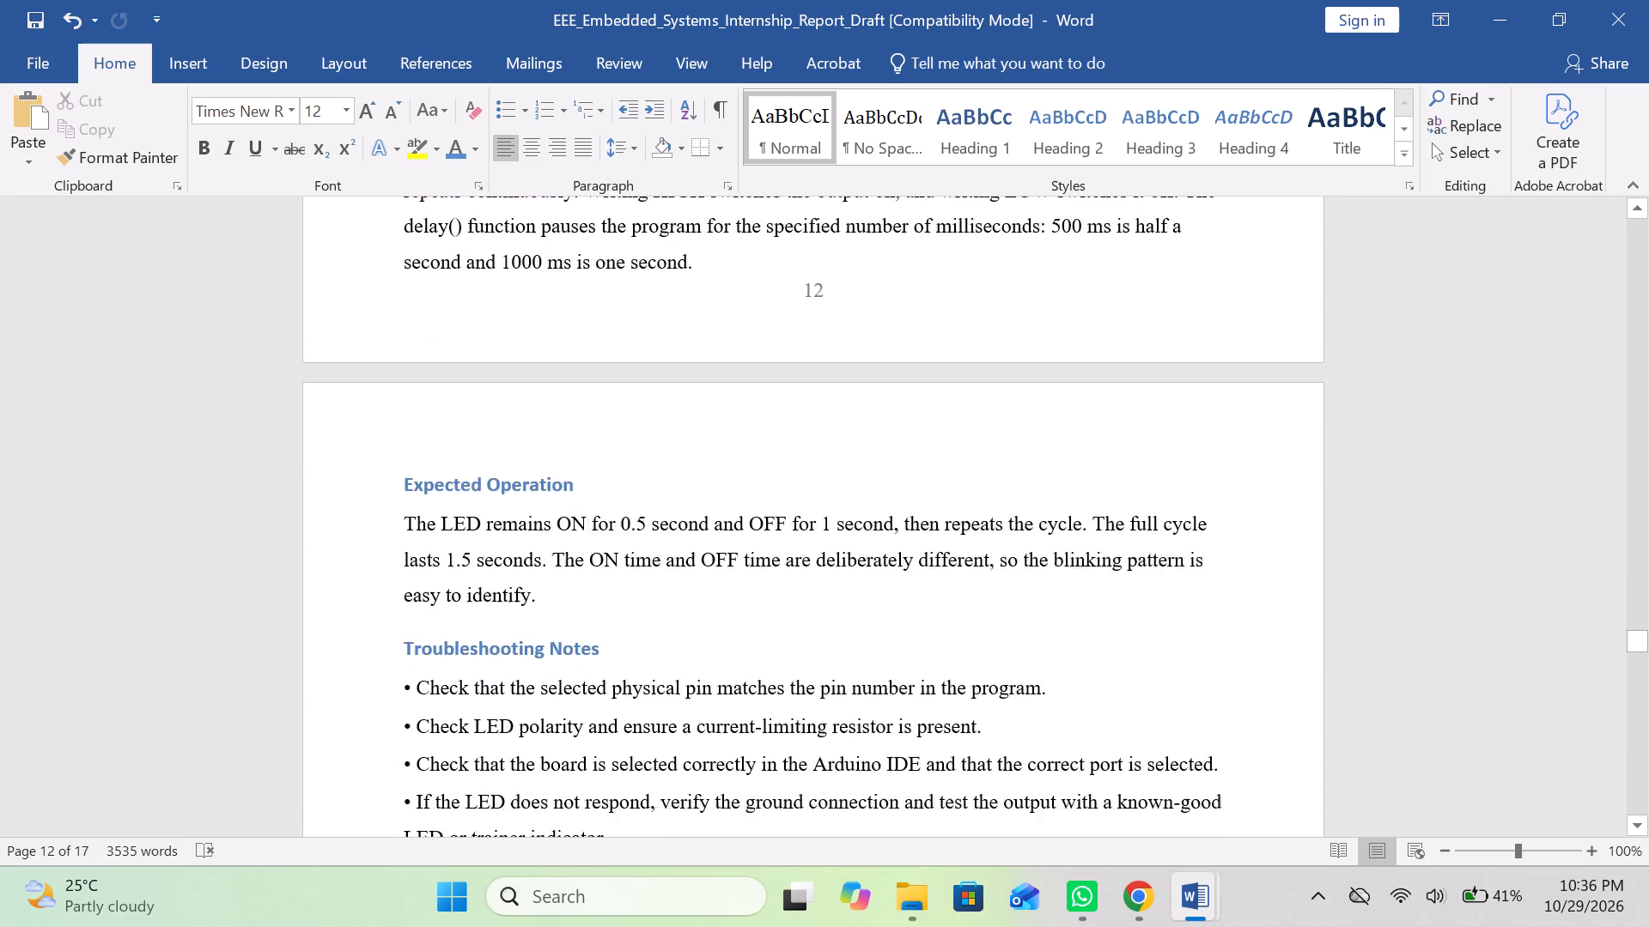
scroll(824, 585, down, 5)
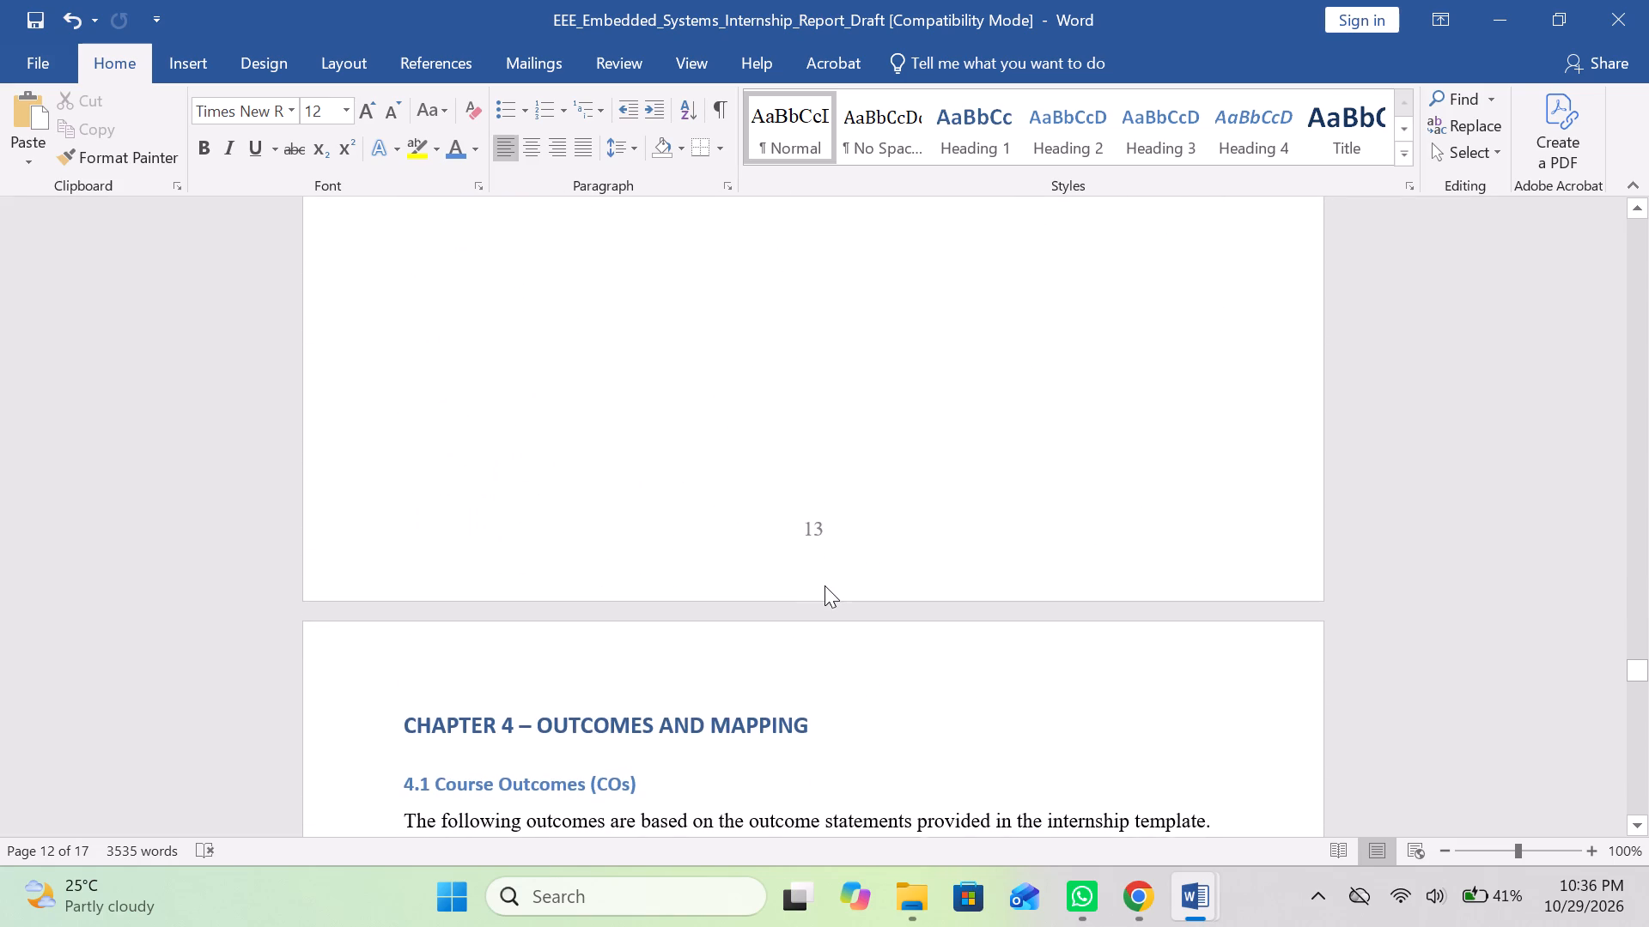
scroll(824, 585, up, 3)
scroll(824, 585, down, 1)
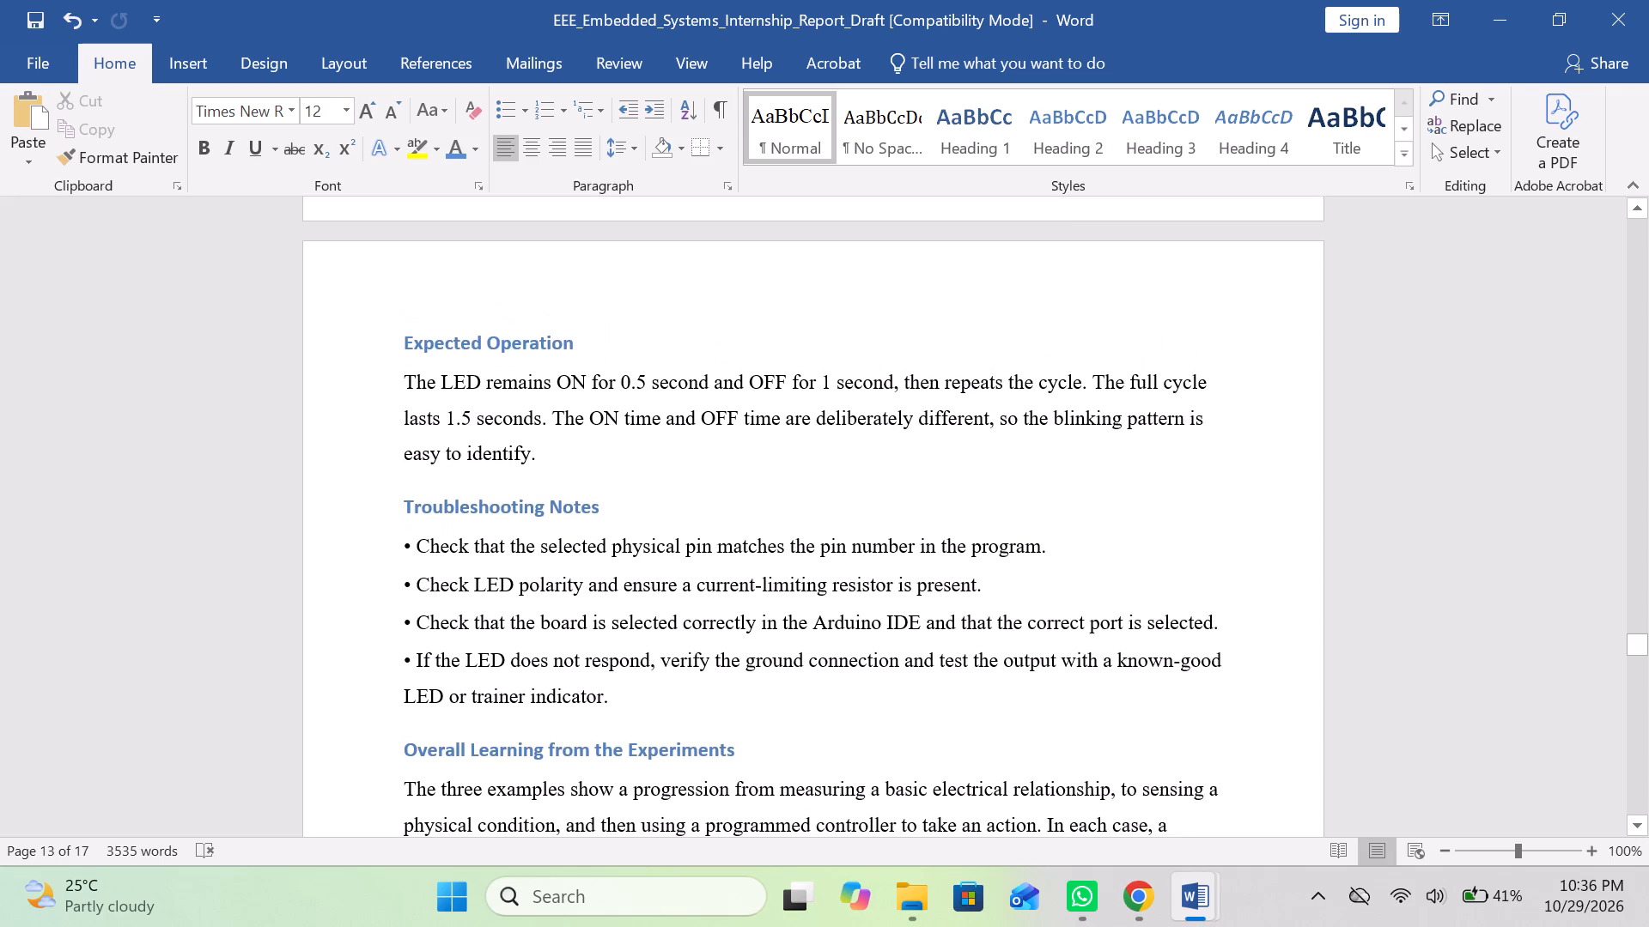
scroll(824, 585, down, 1)
scroll(824, 585, up, 3)
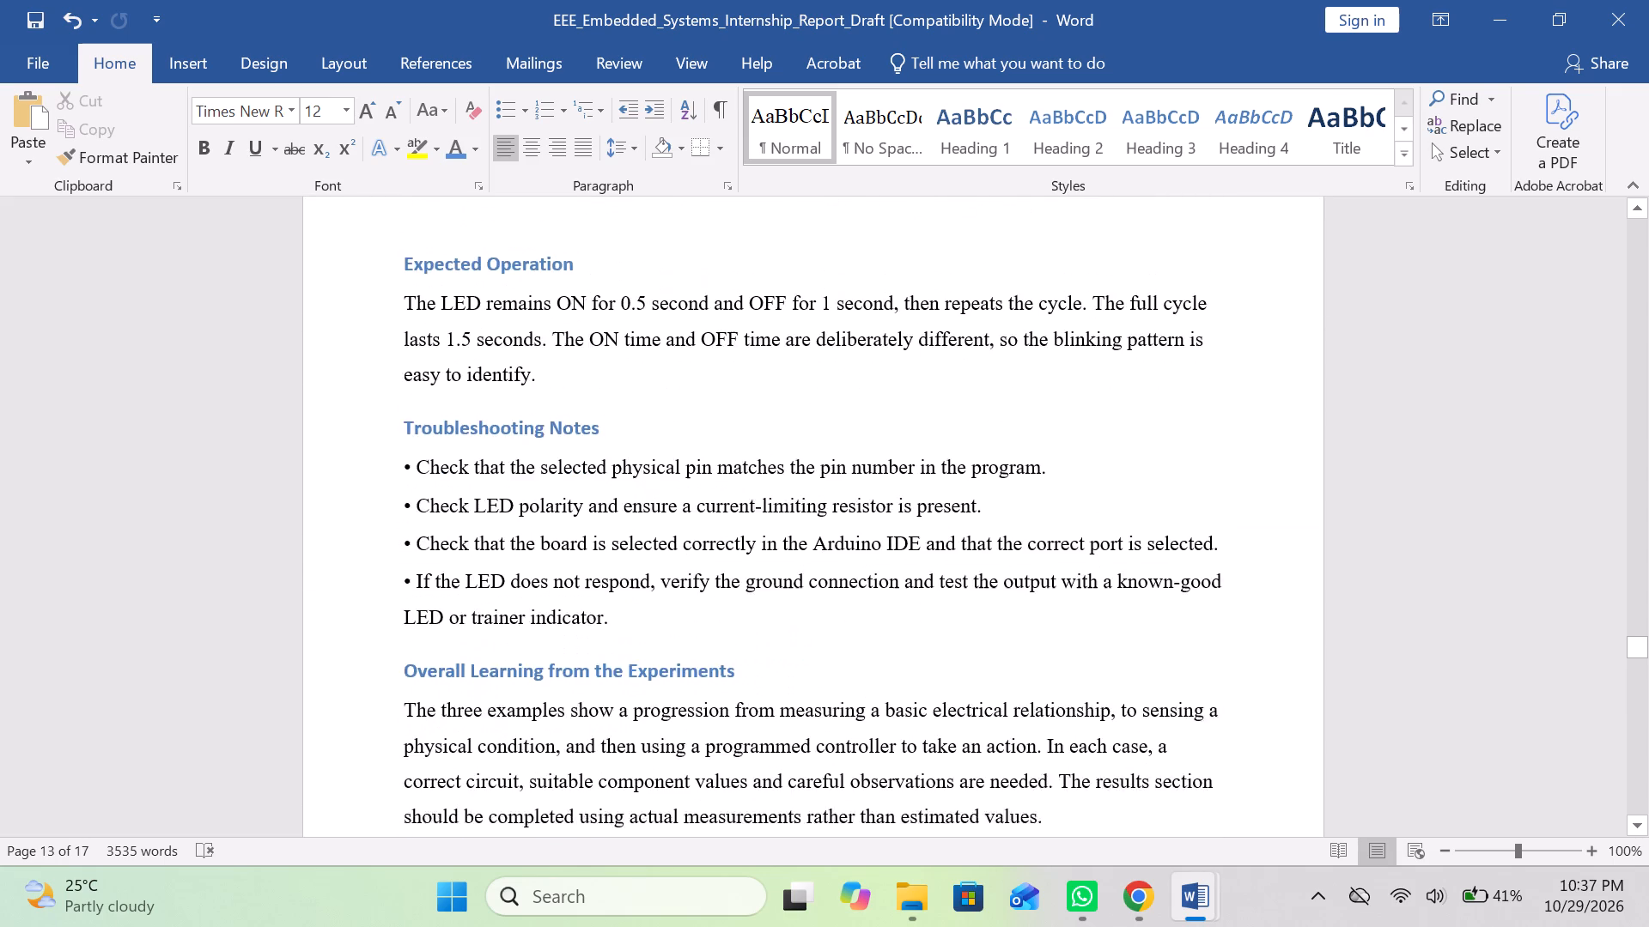
Review Chapter 3 backwards from the LED blinking program to Experiment 1, examining headings, diagrams and observation tables.
scroll(824, 585, up, 4)
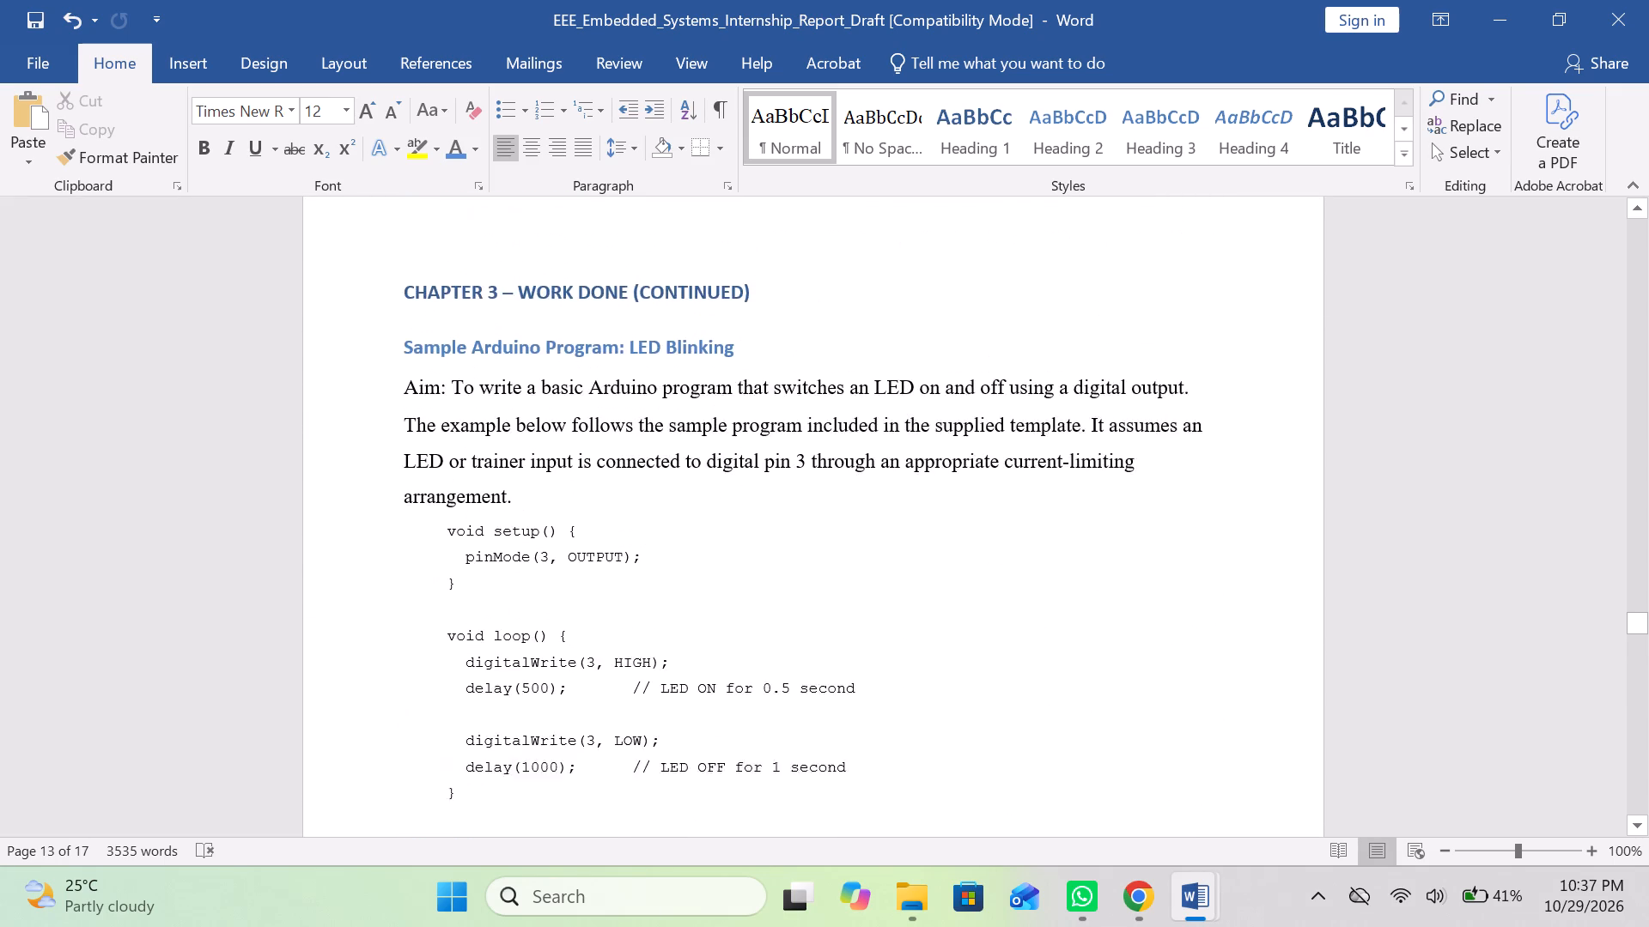
scroll(824, 585, up, 4)
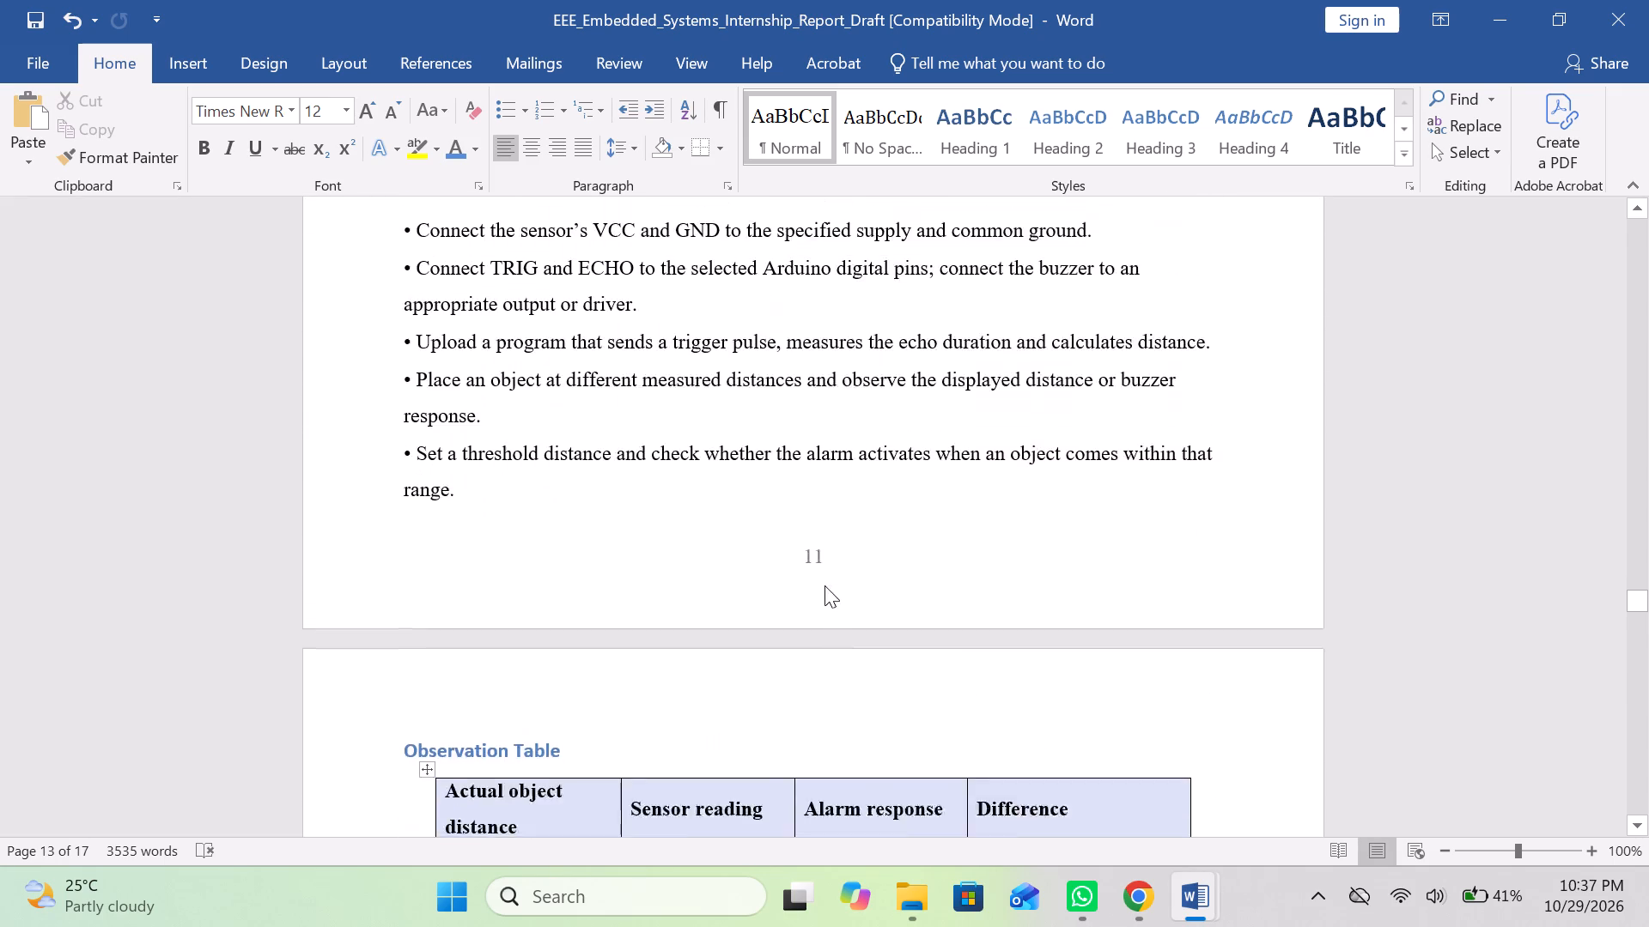
scroll(824, 585, up, 3)
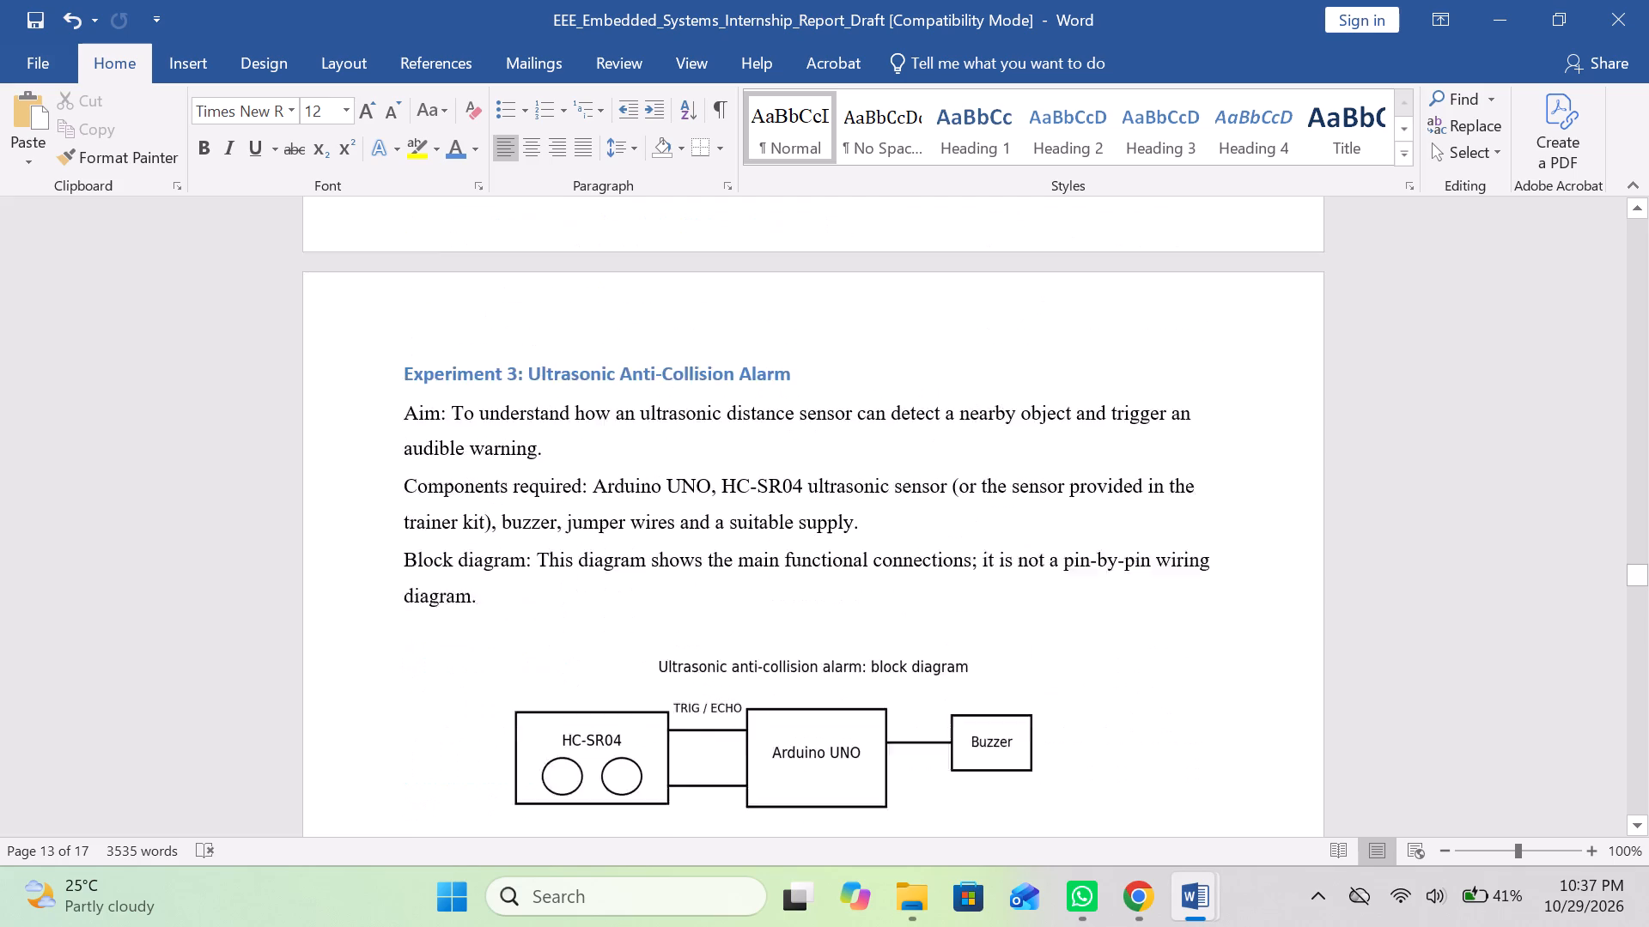
scroll(824, 585, up, 3)
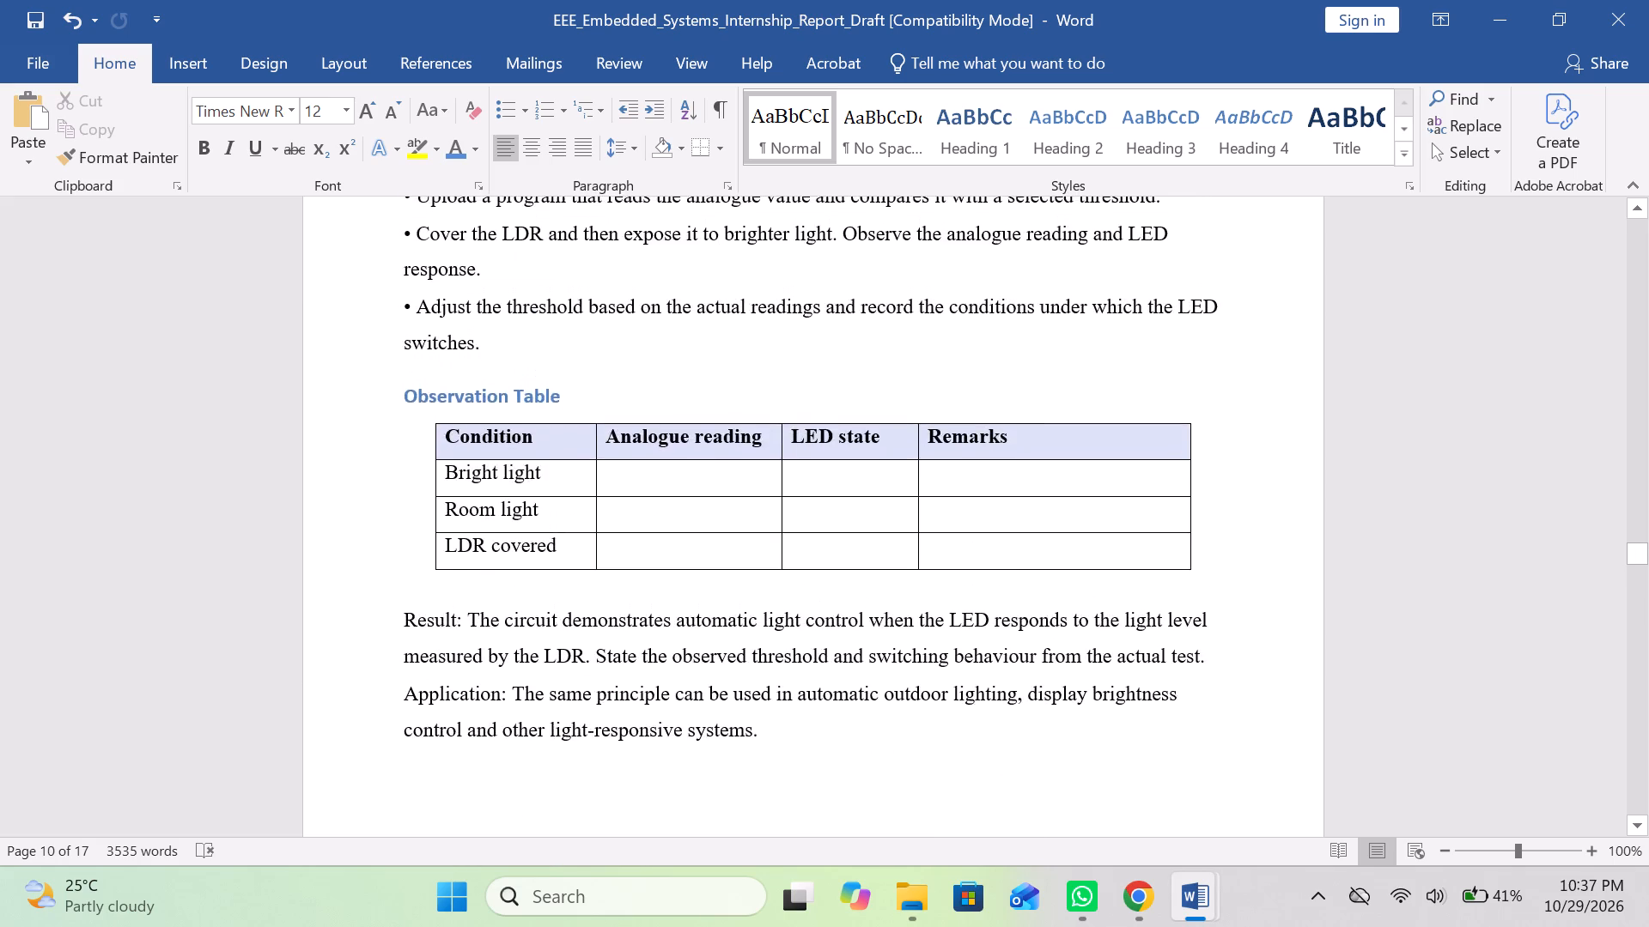
scroll(824, 585, up, 3)
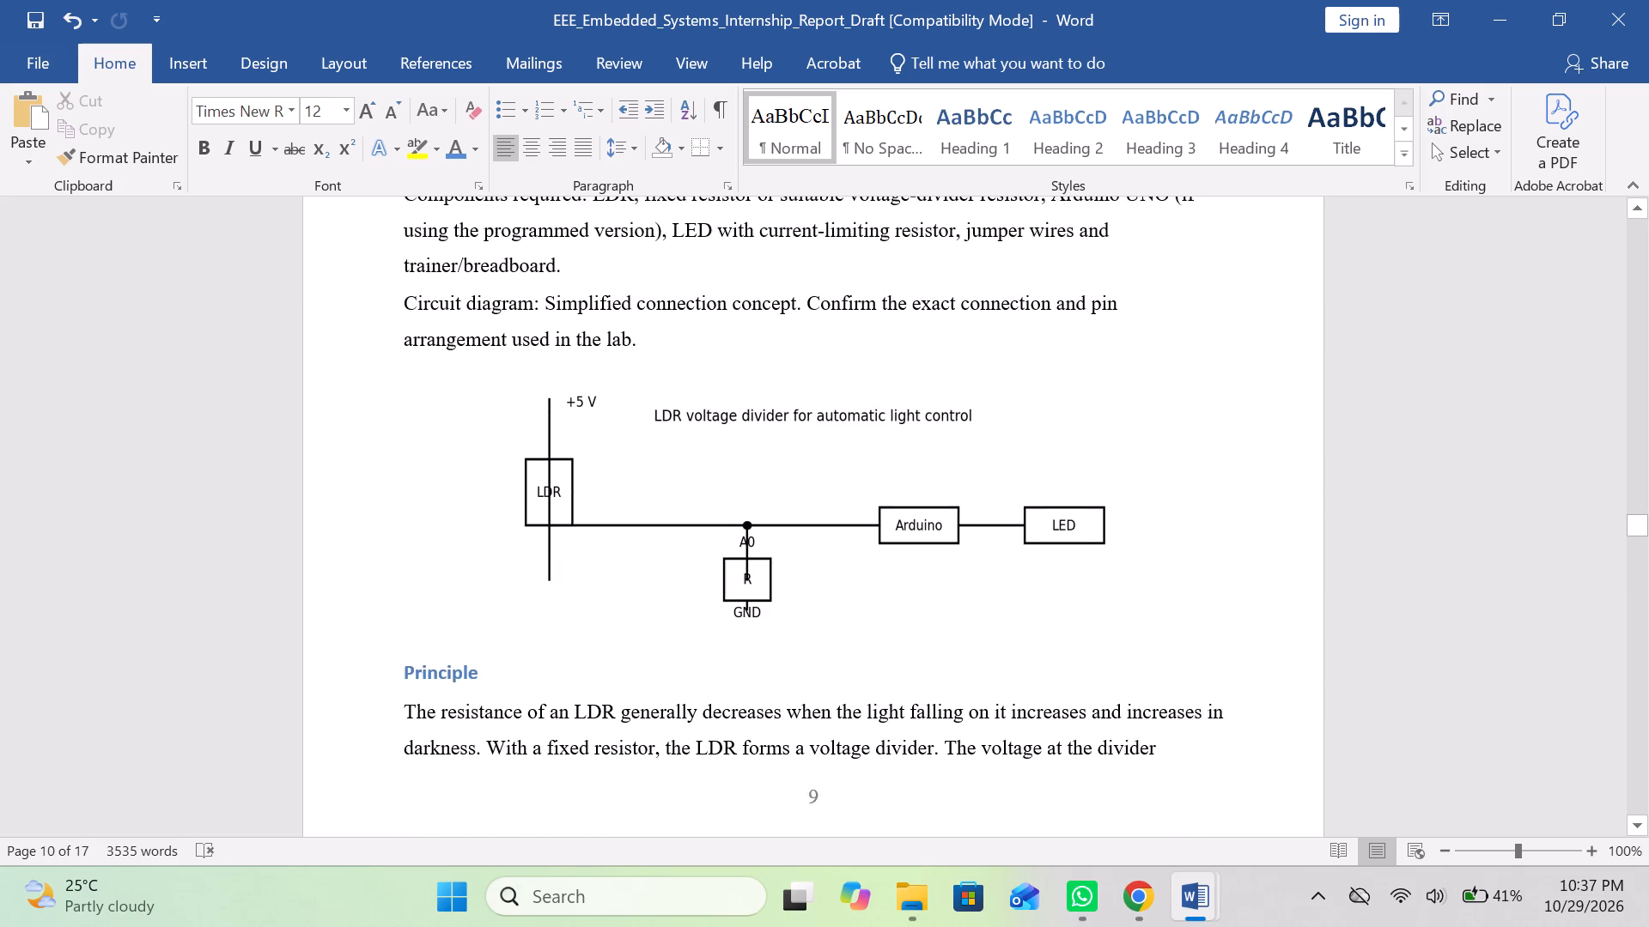
scroll(824, 585, up, 1)
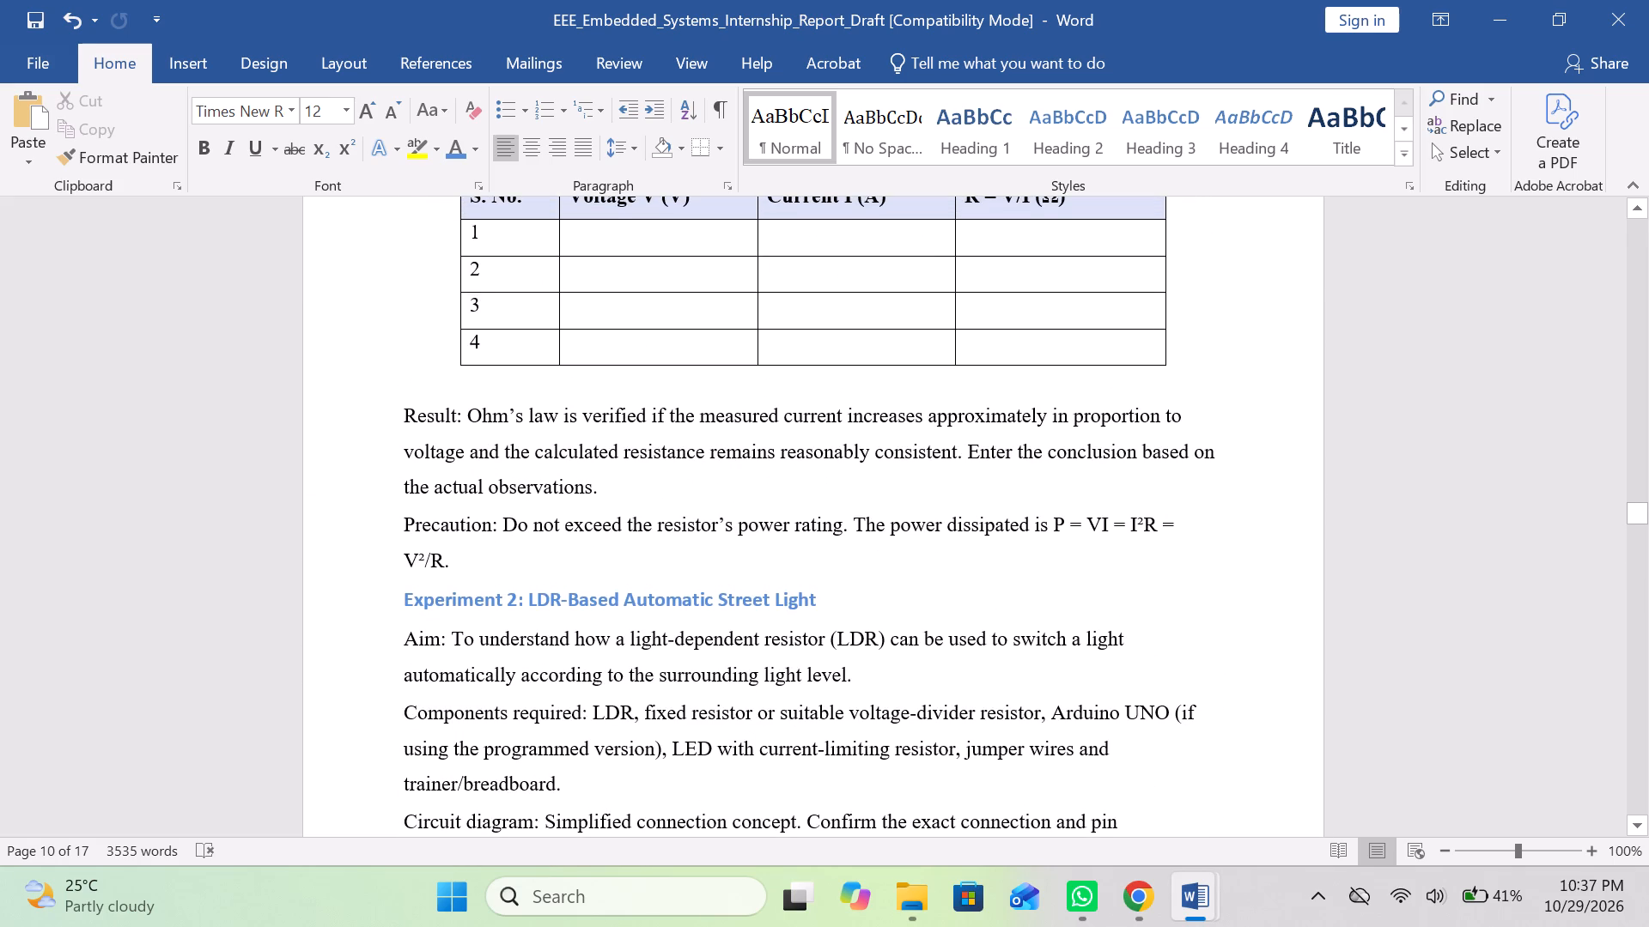
scroll(824, 585, up, 4)
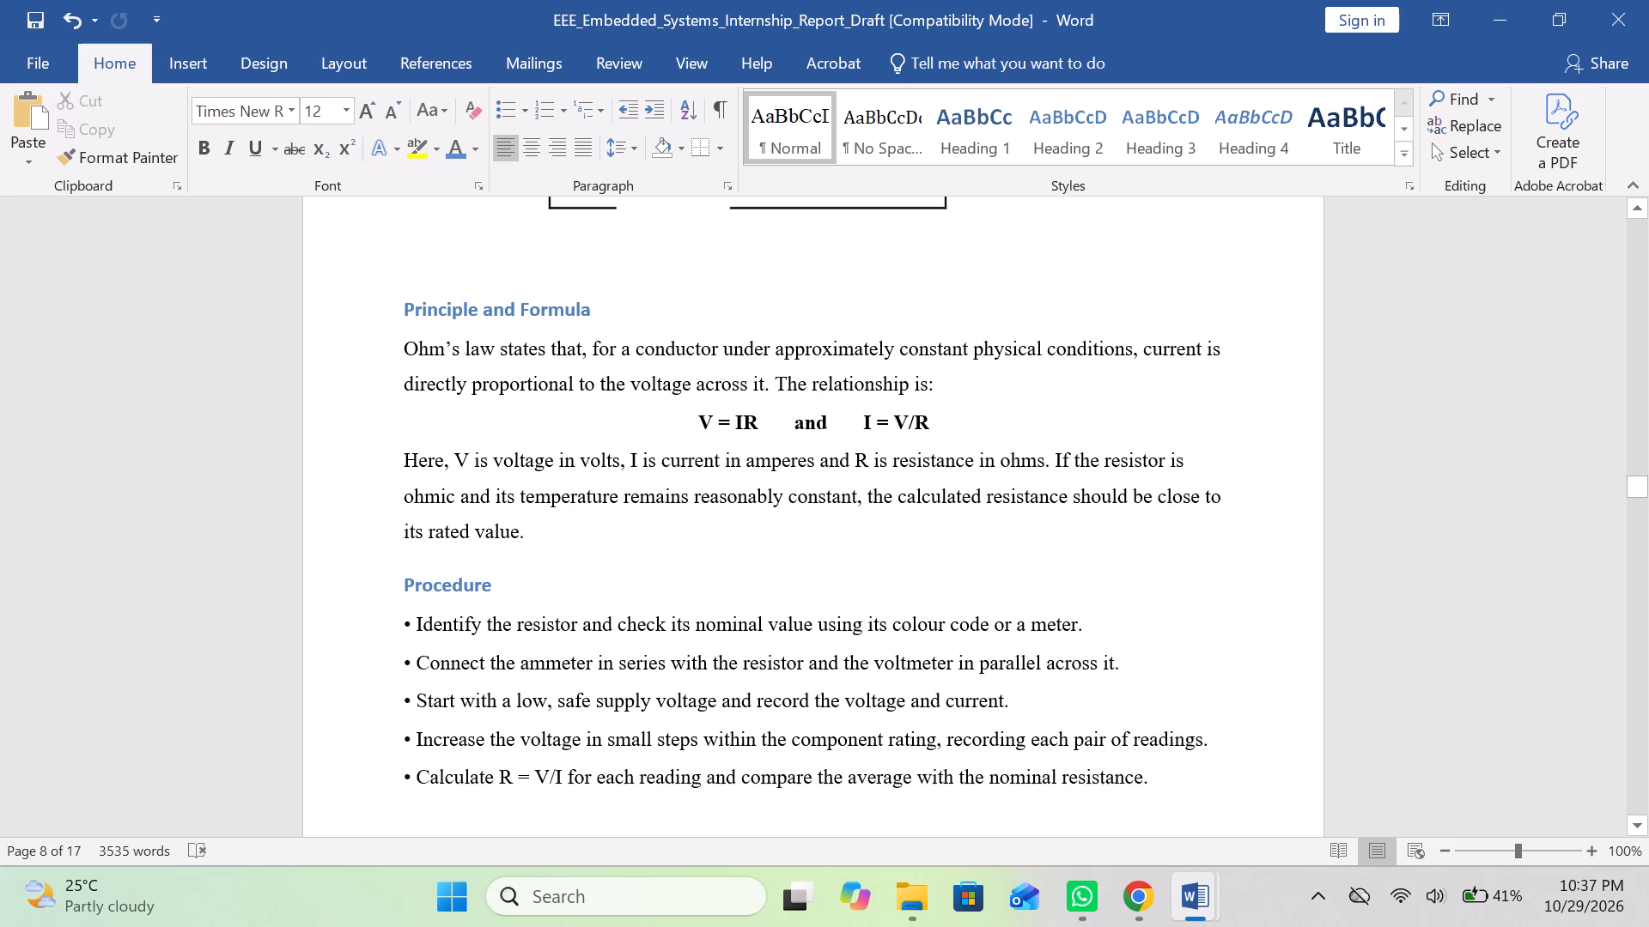
scroll(824, 585, up, 3)
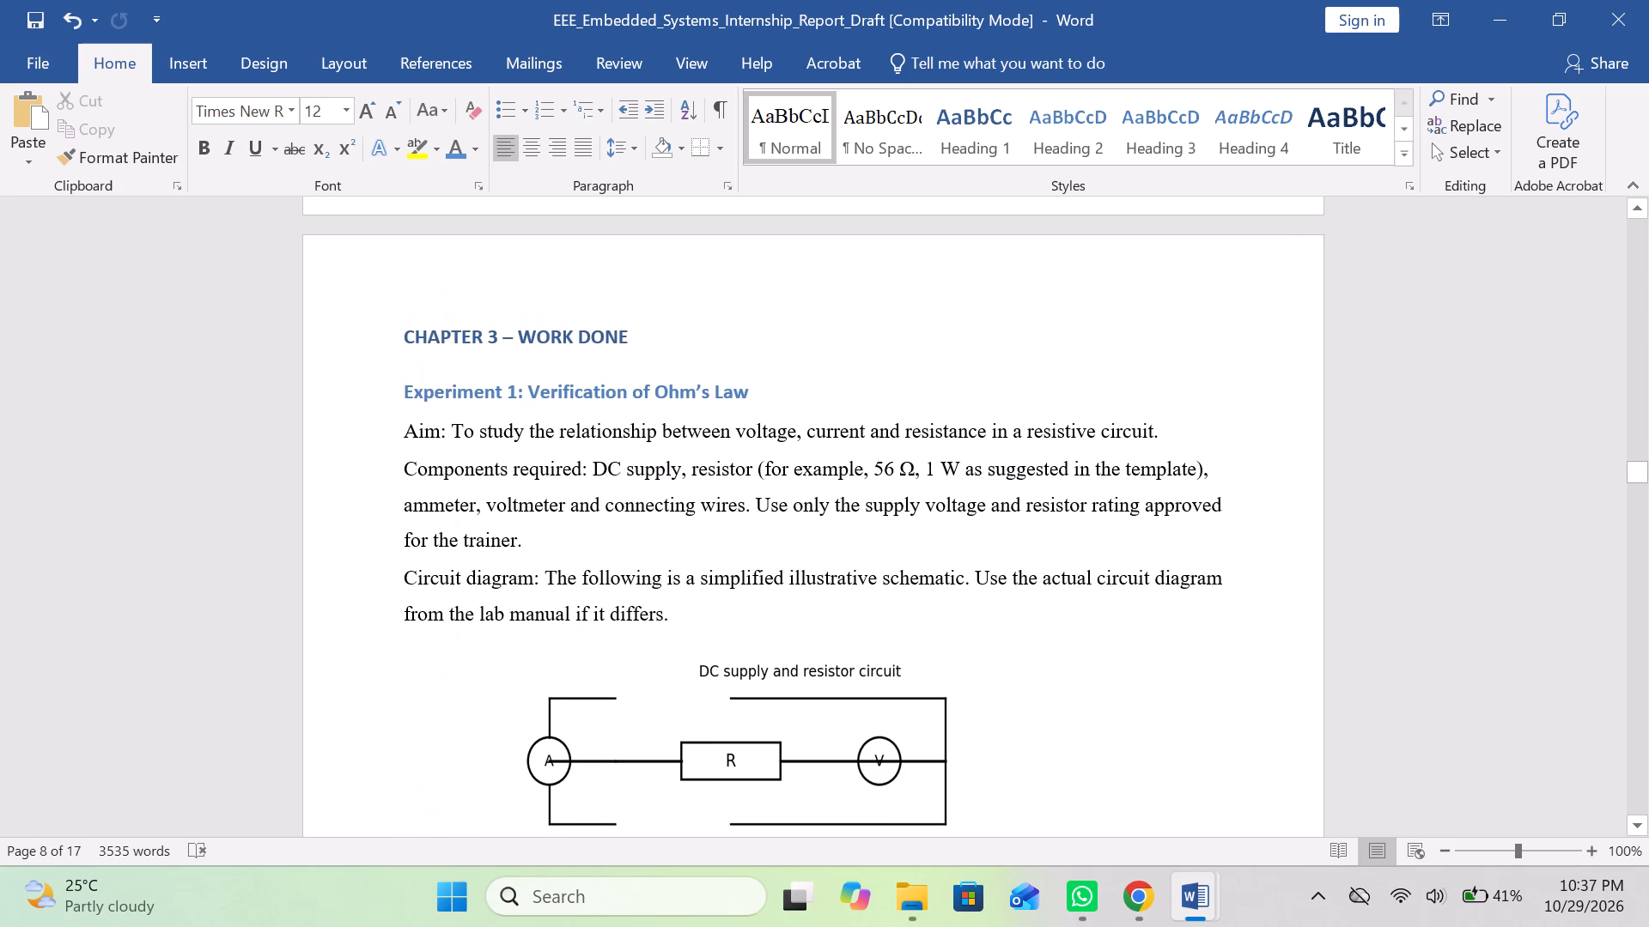
Review Chapters 2 and 1 backwards to the Abstract page, examining the daily learning log and the Contents table's page numbers.
scroll(824, 585, up, 3)
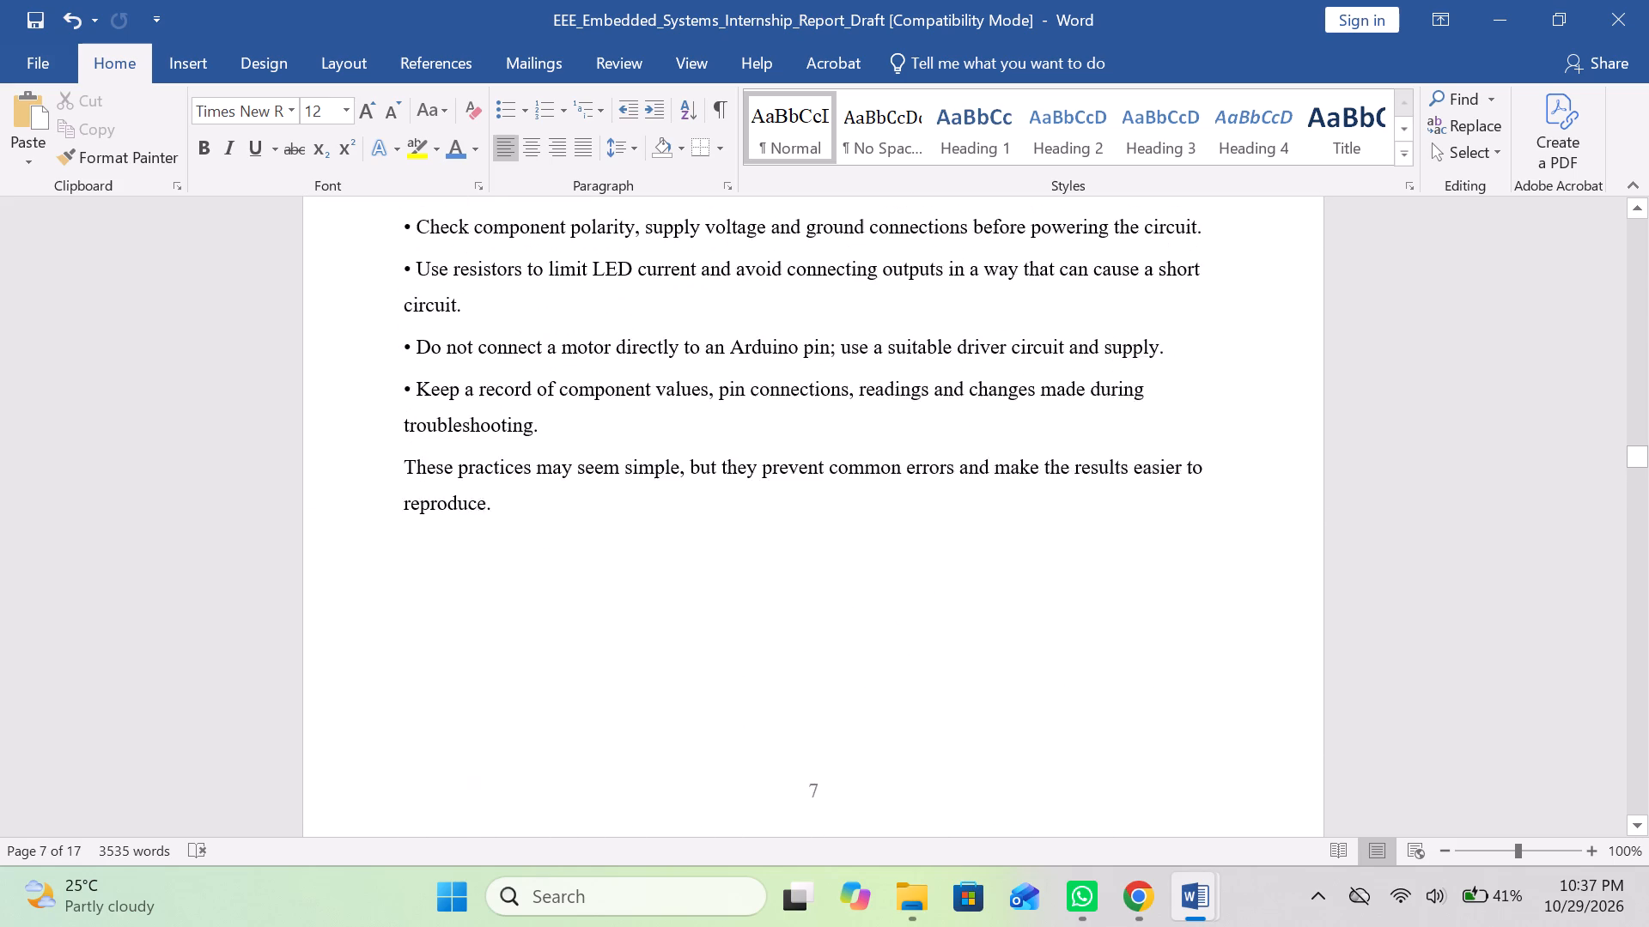
scroll(824, 585, up, 2)
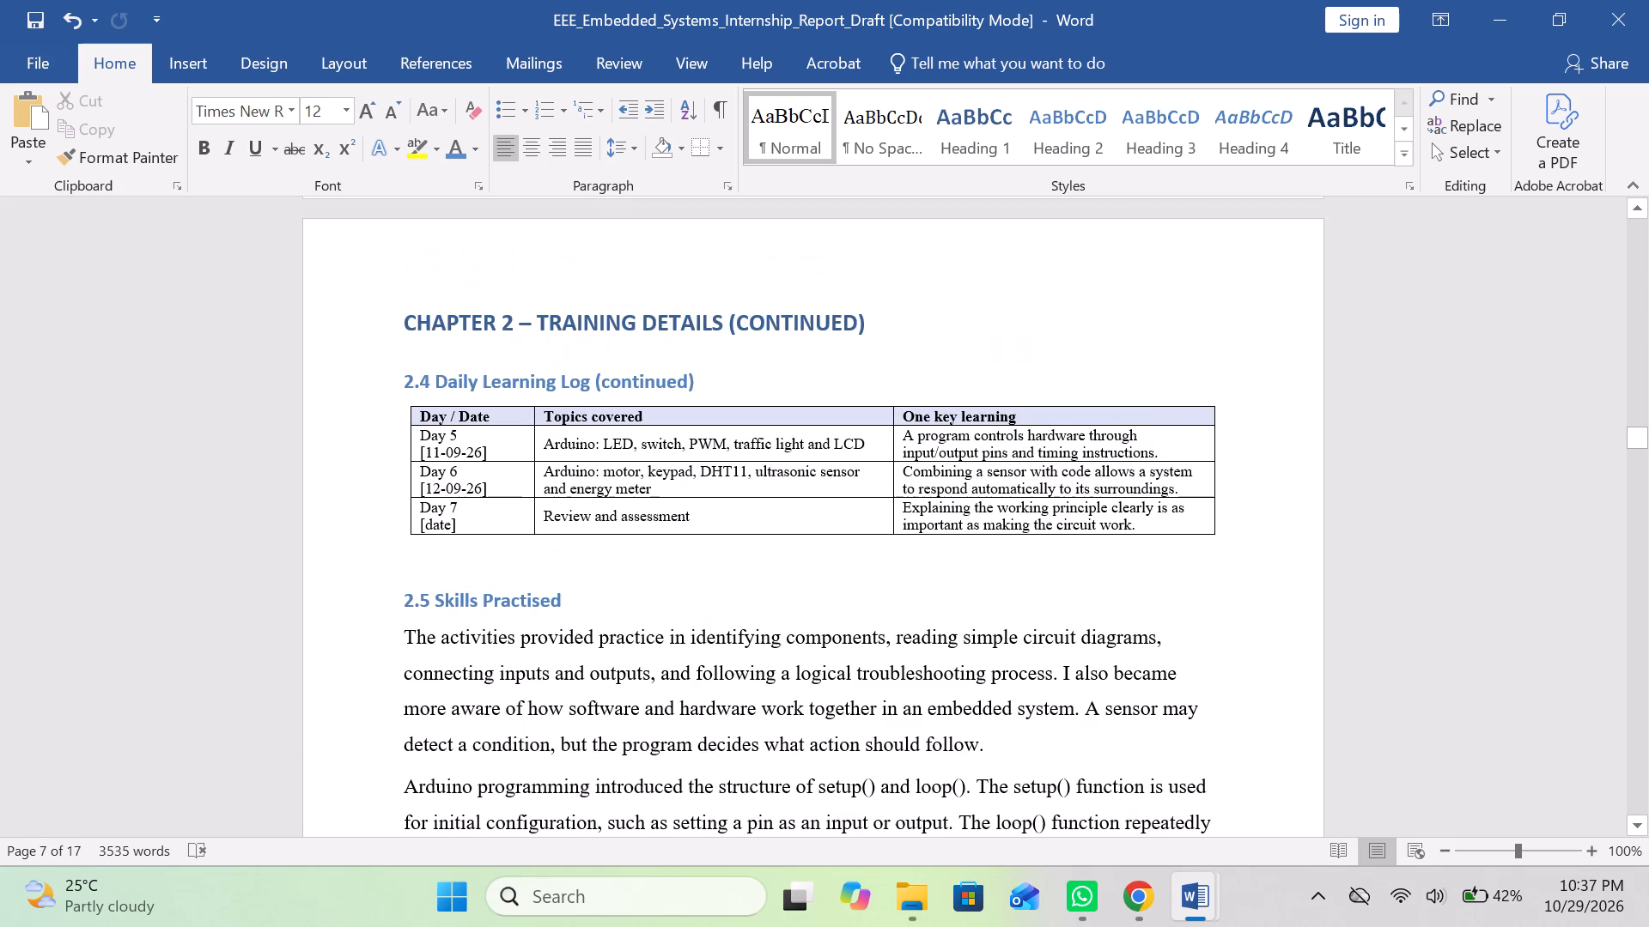
scroll(824, 585, up, 2)
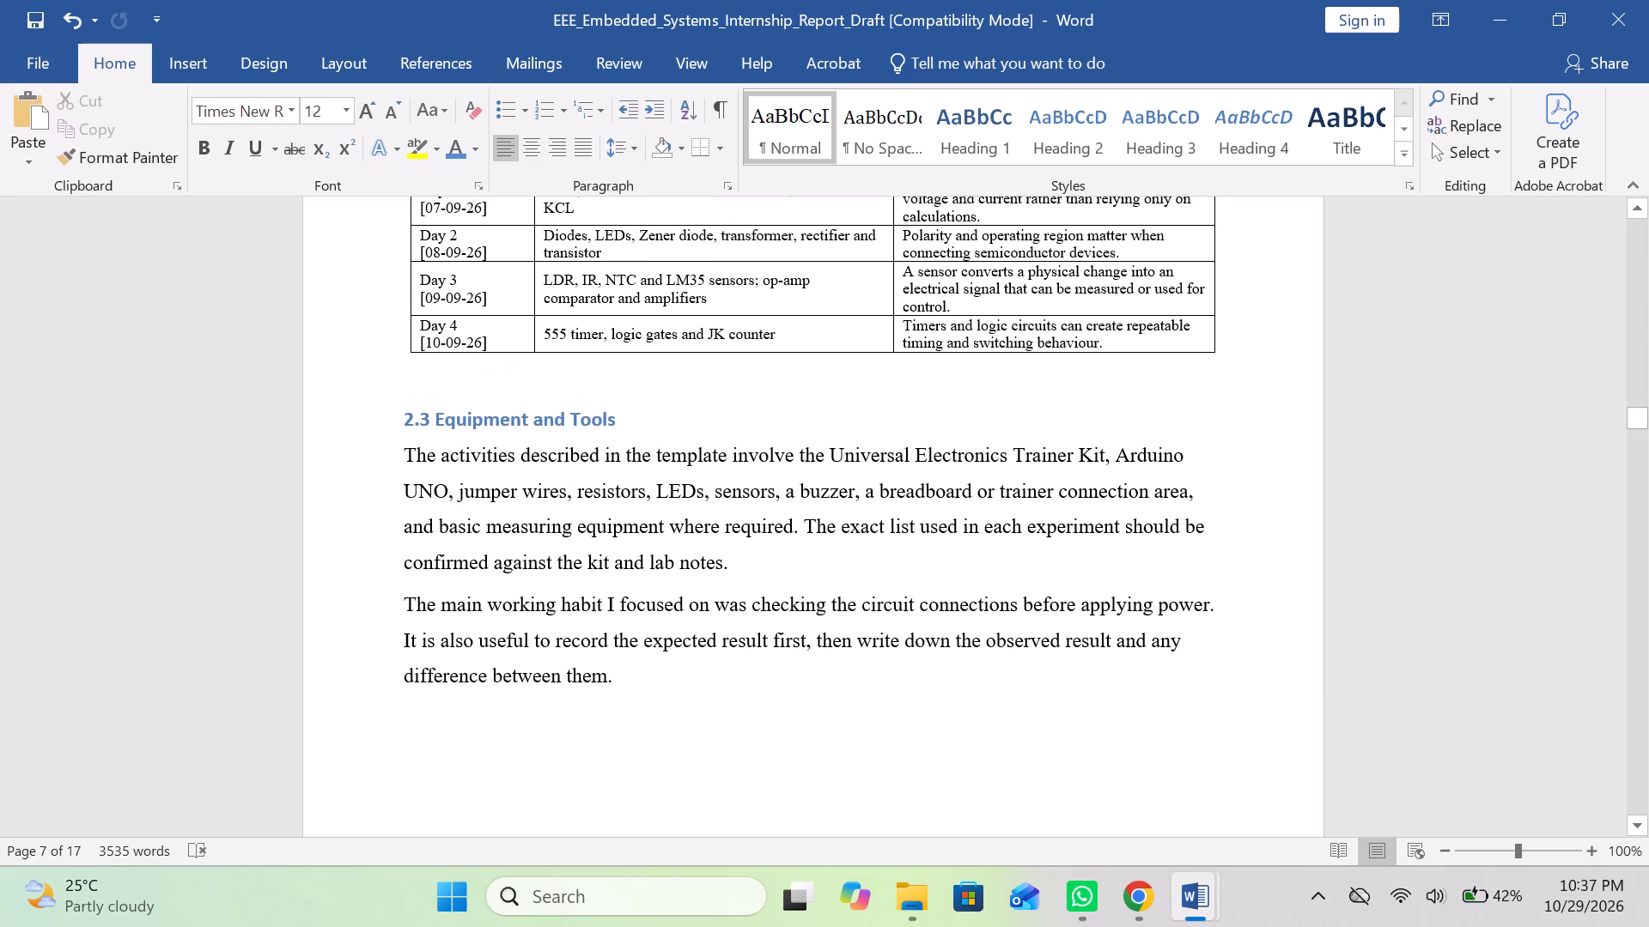
scroll(824, 585, up, 3)
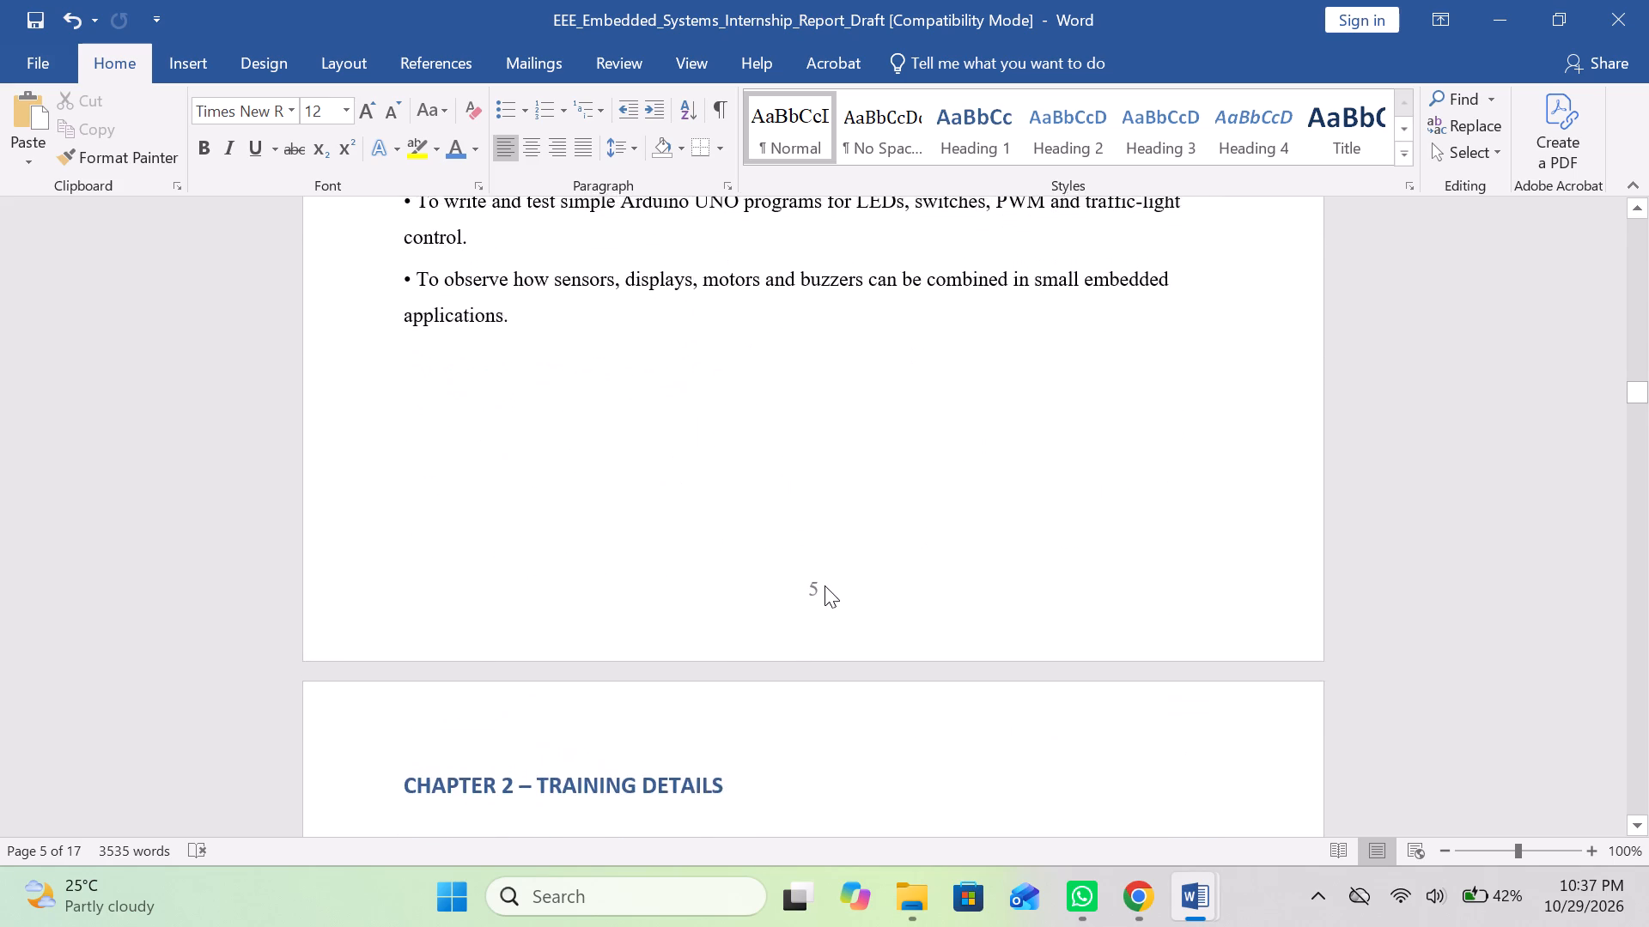
scroll(824, 585, up, 4)
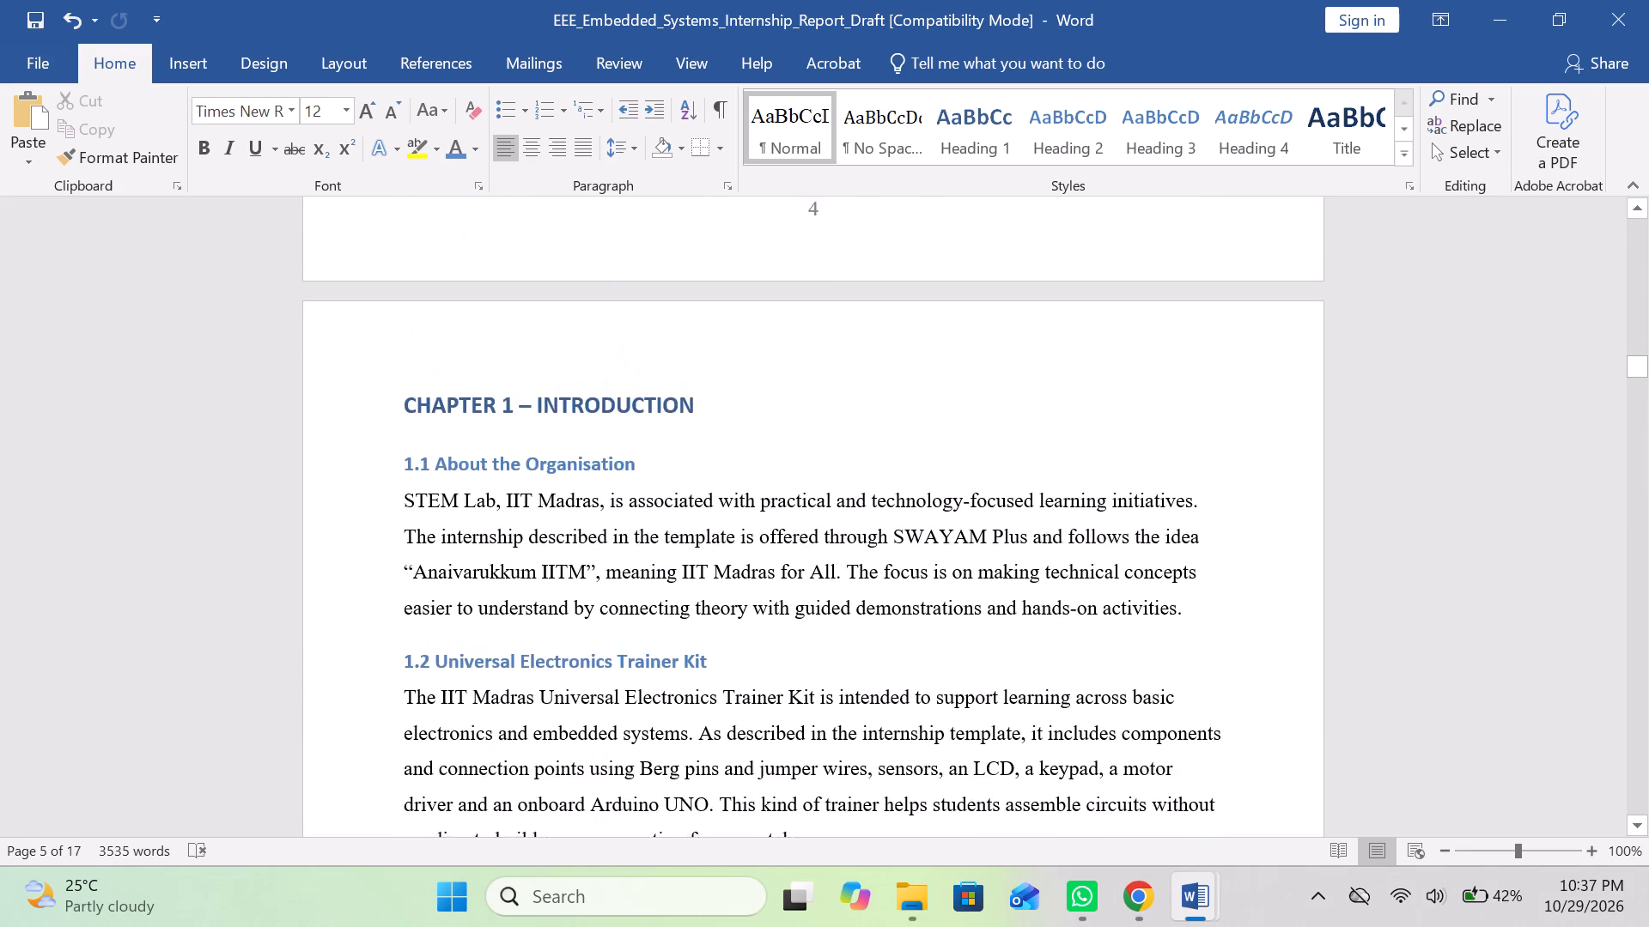
scroll(824, 585, up, 4)
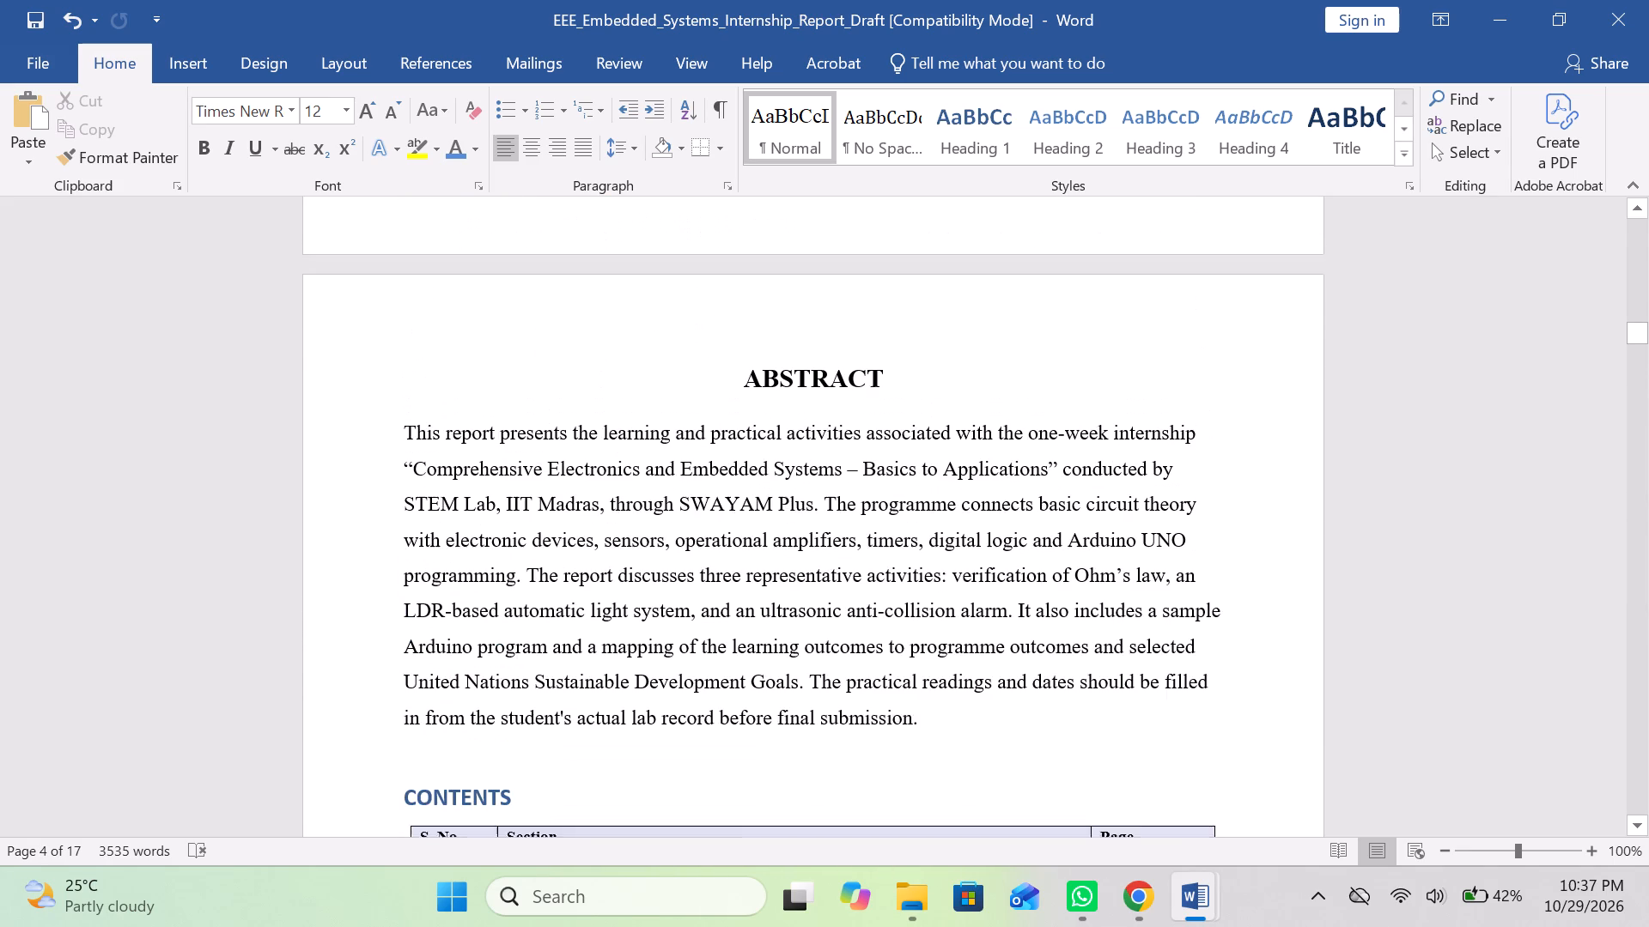
scroll(824, 585, down, 1)
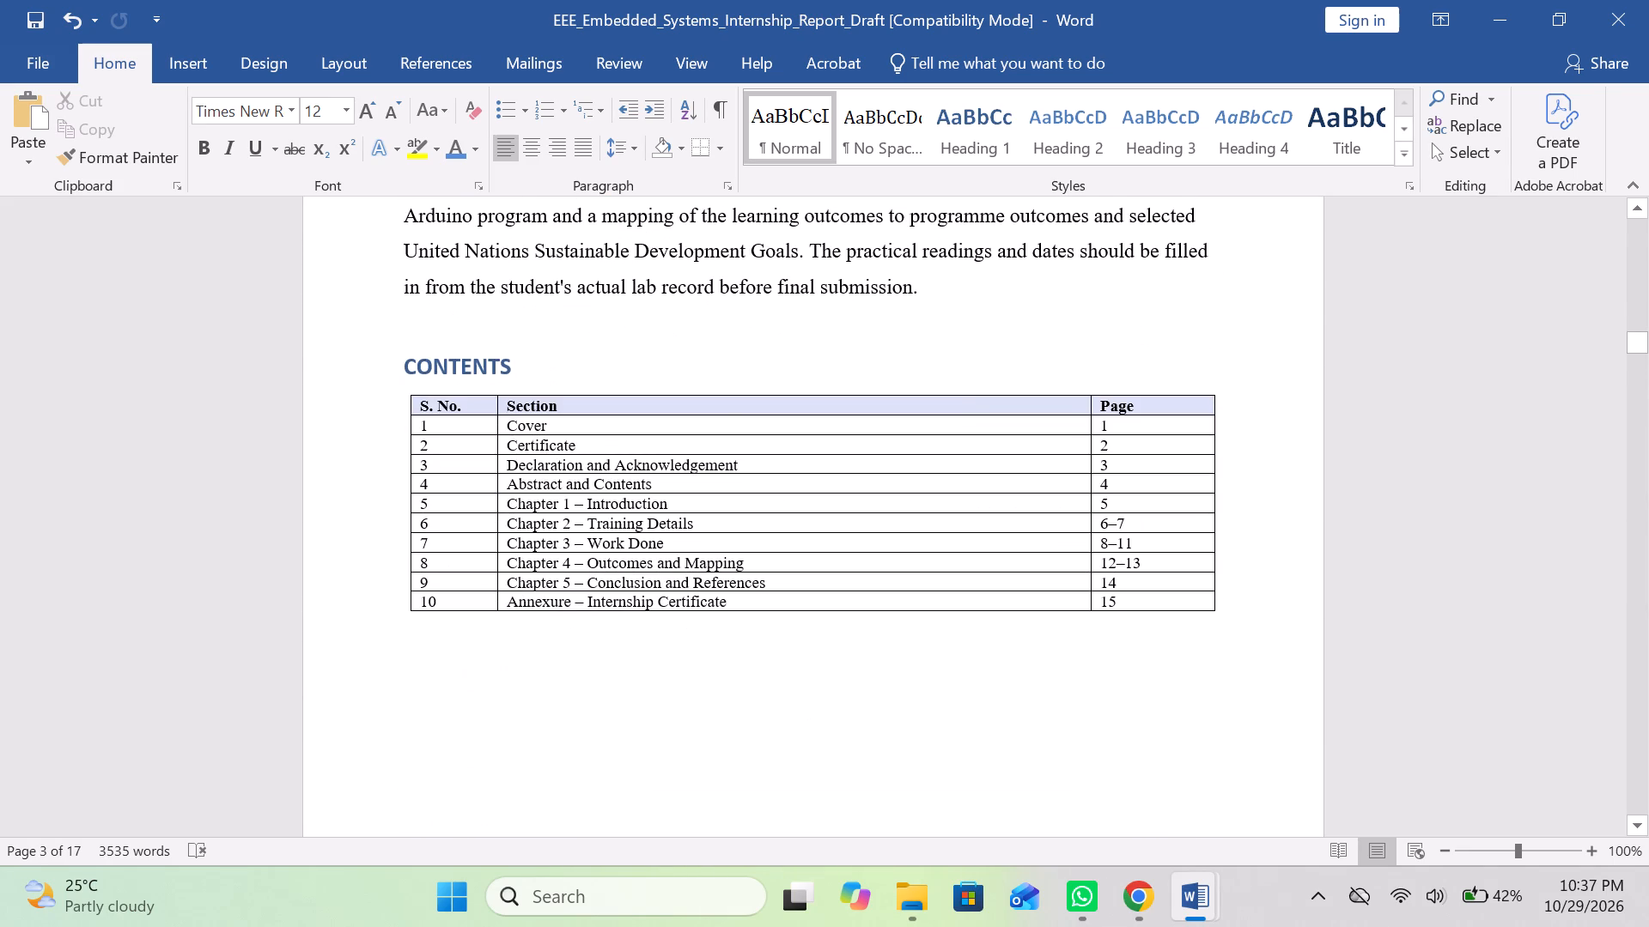
scroll(824, 585, down, 1)
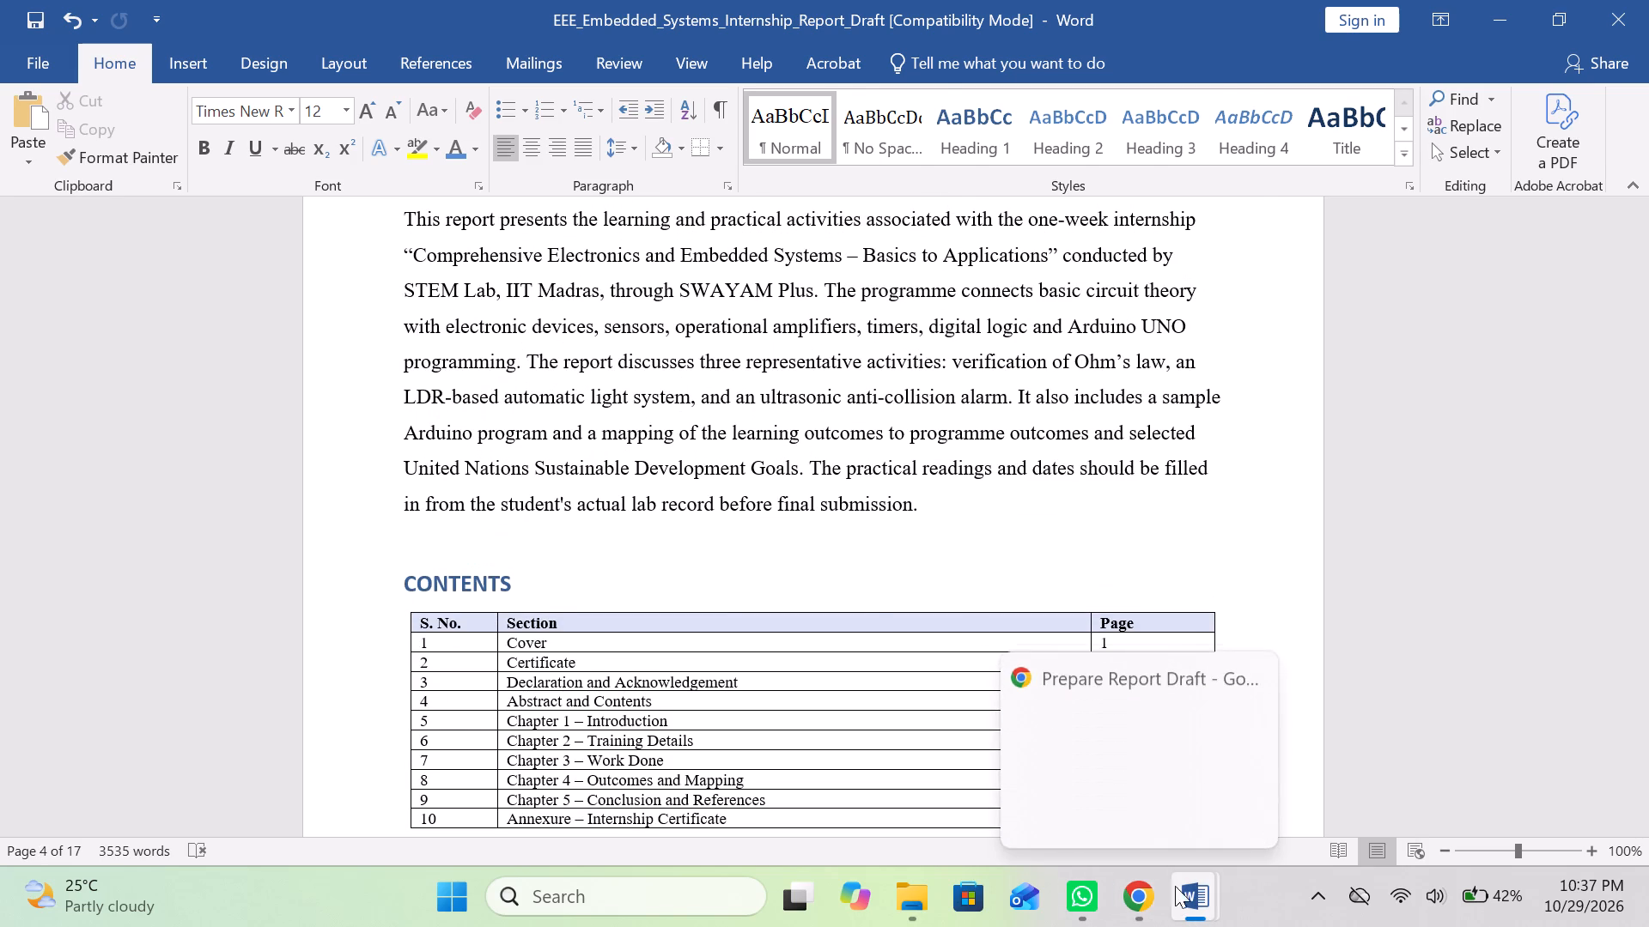
Switch to the internship report template document and examine its format requirements, chapter structure and Contents table for comparison with the report.
click(1110, 795)
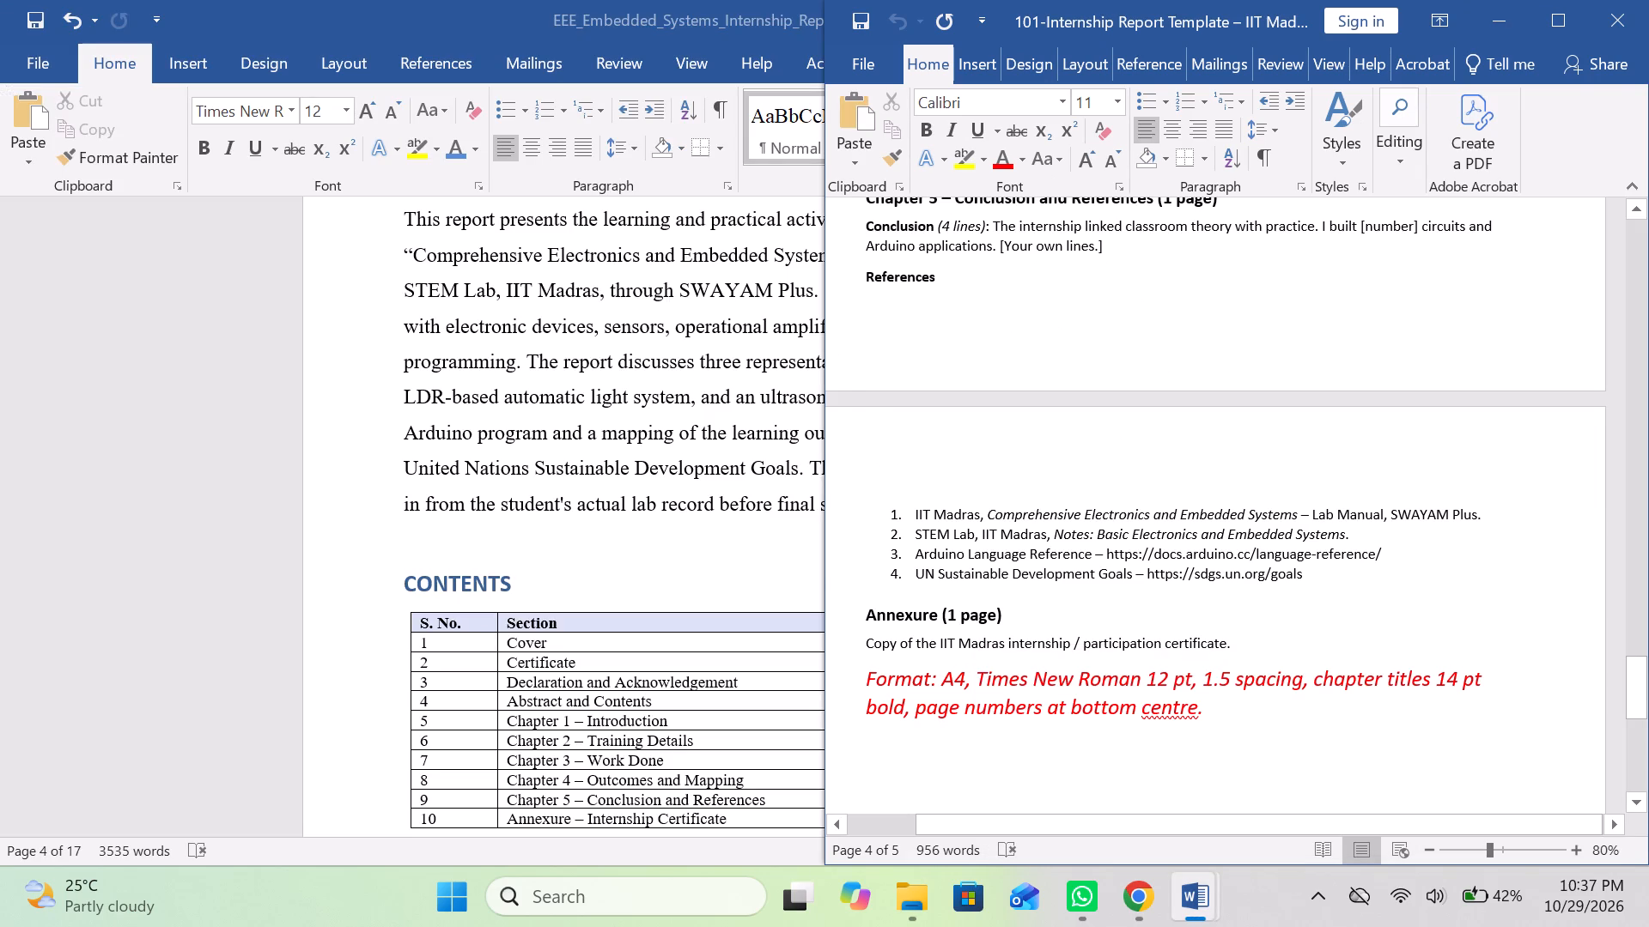
scroll(1214, 512, up, 3)
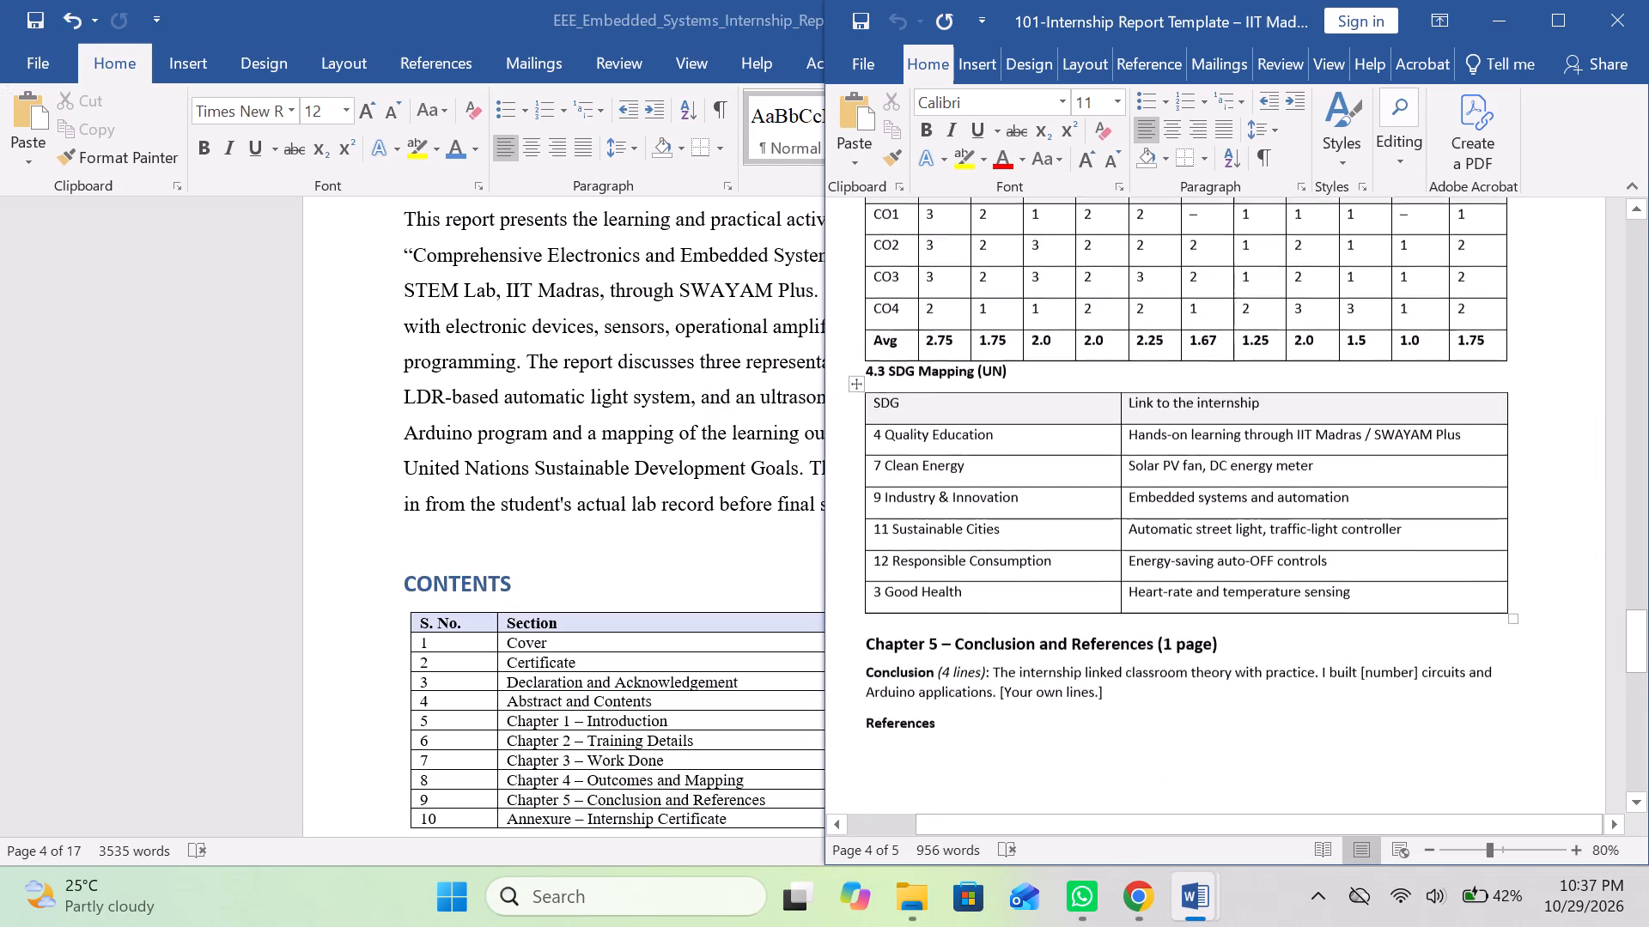
scroll(1214, 512, up, 7)
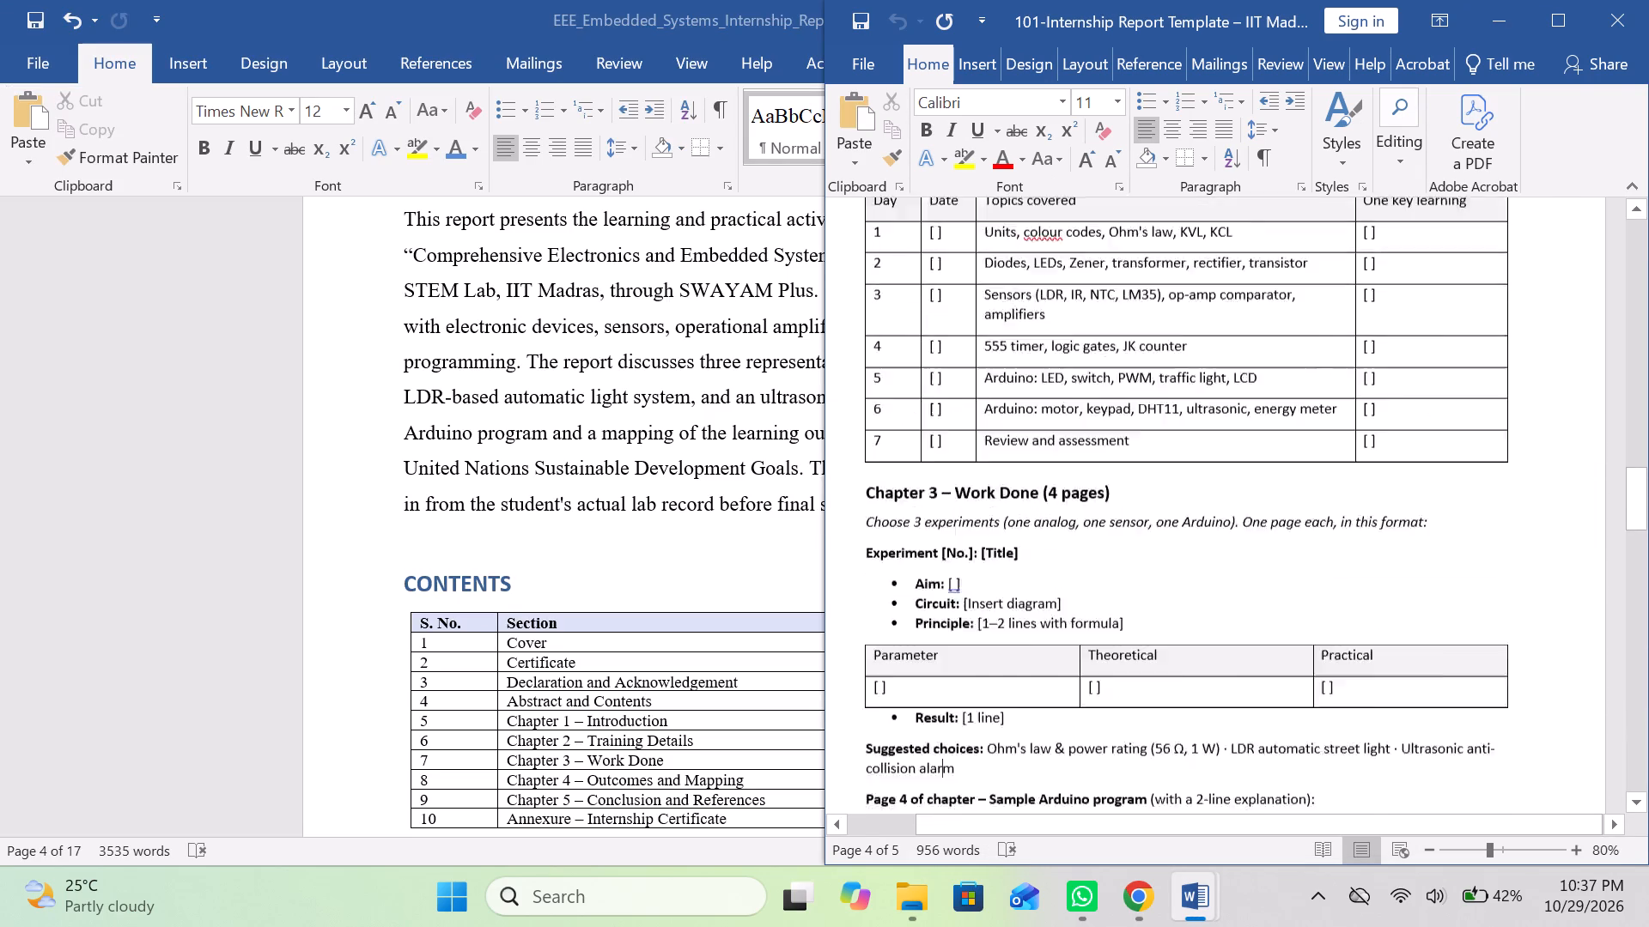
scroll(1214, 512, up, 2)
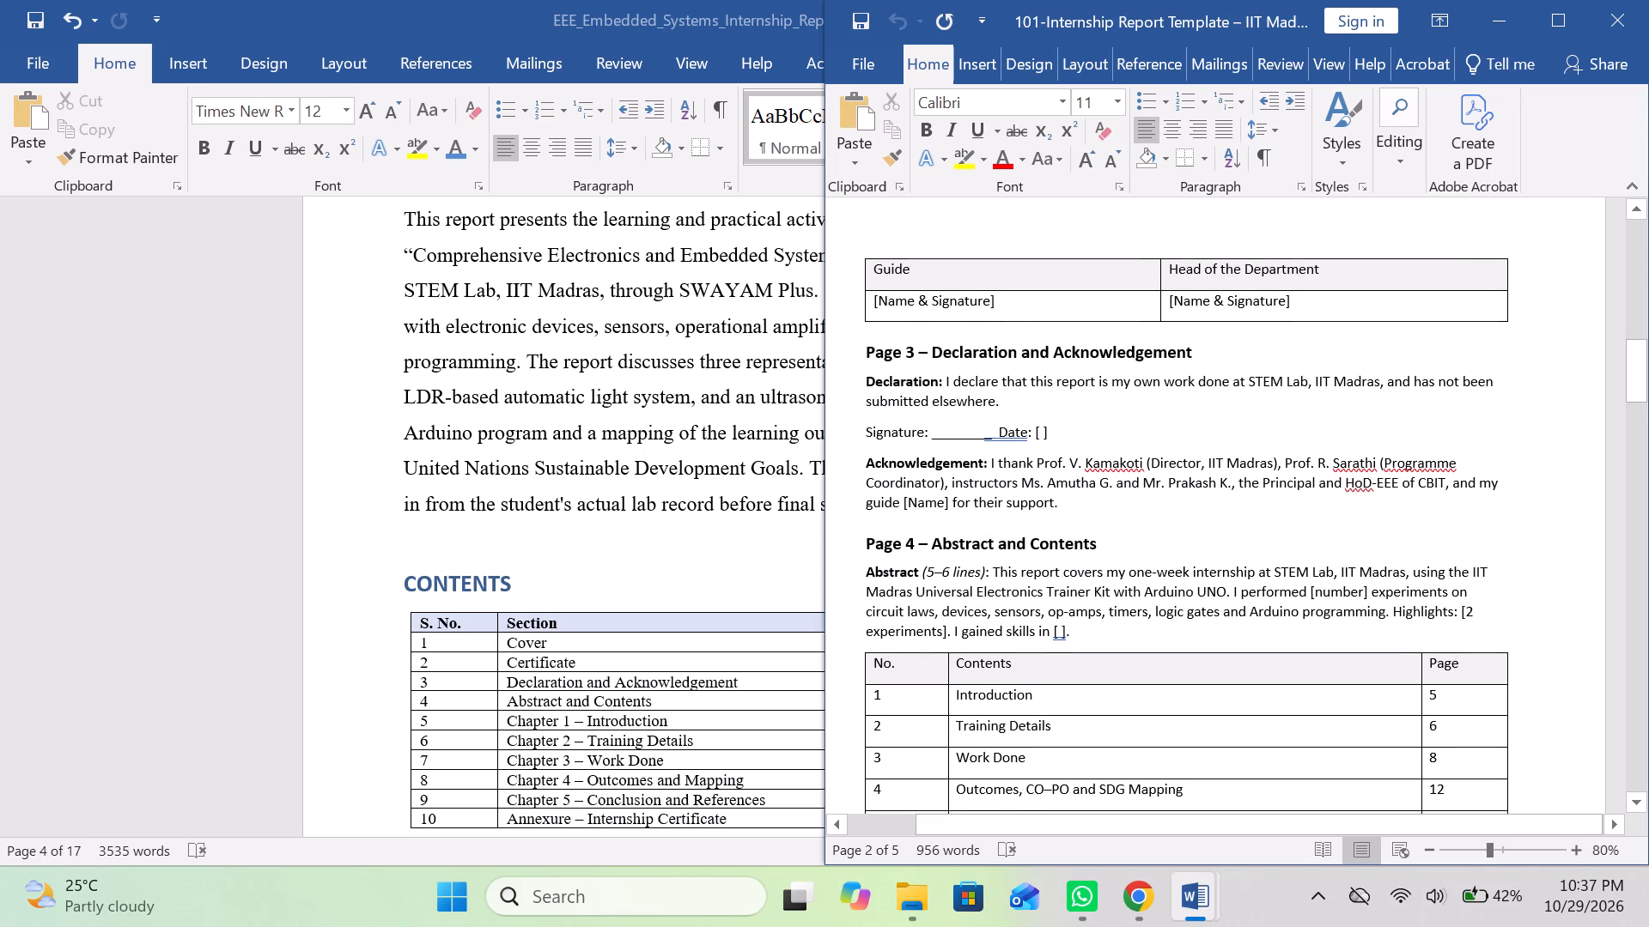
scroll(1214, 512, down, 1)
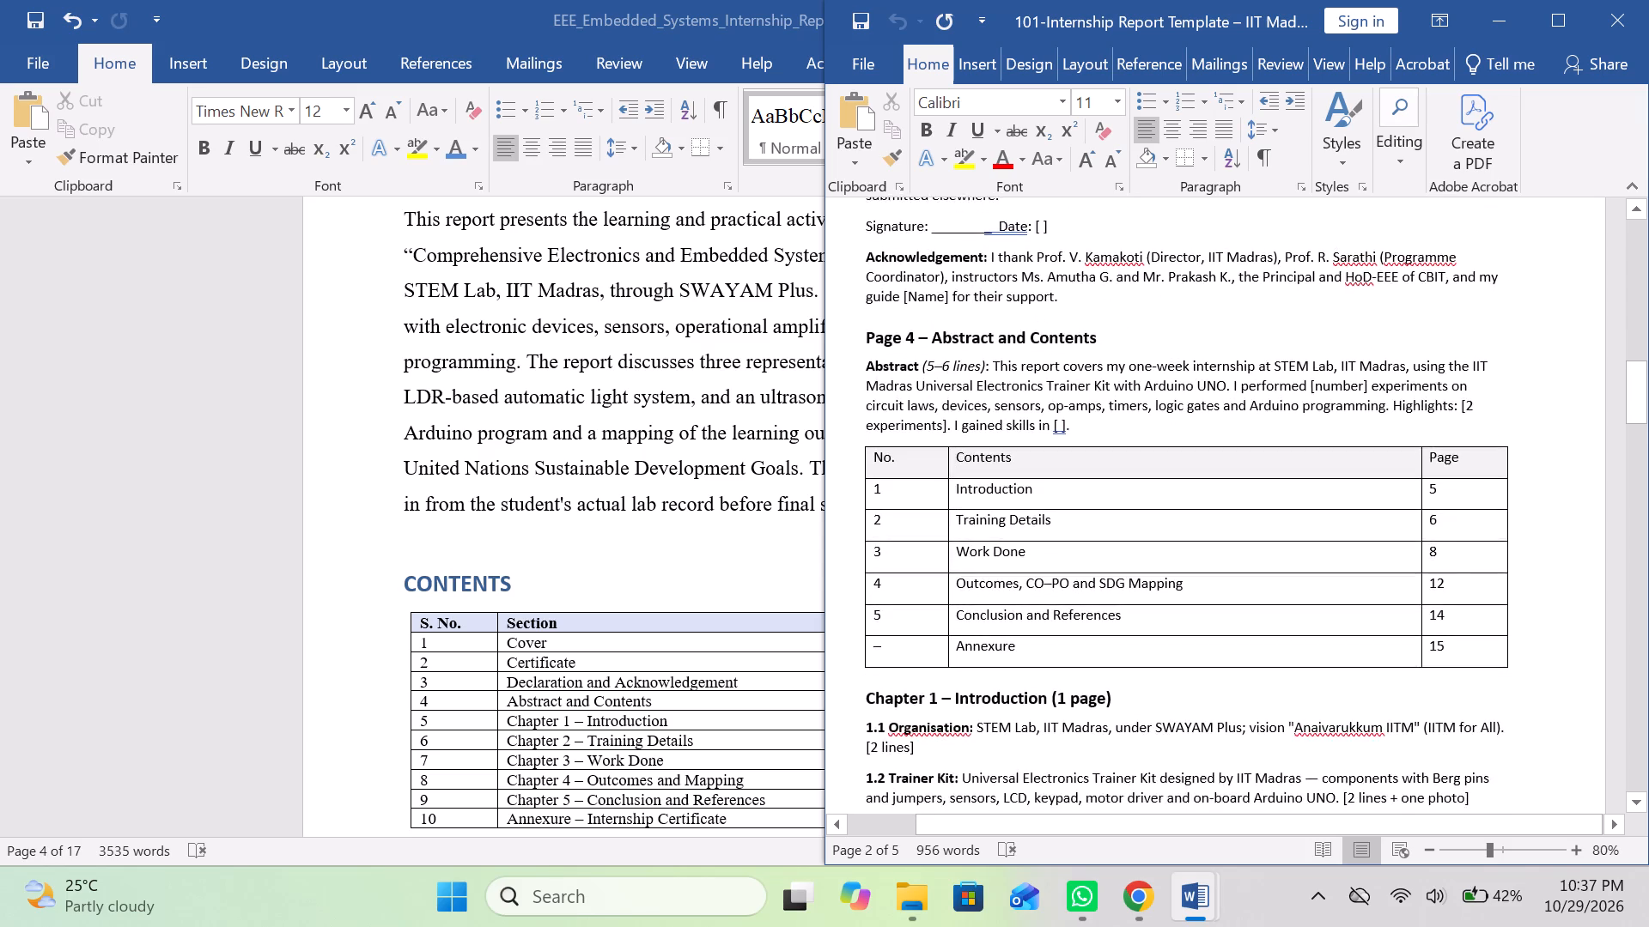
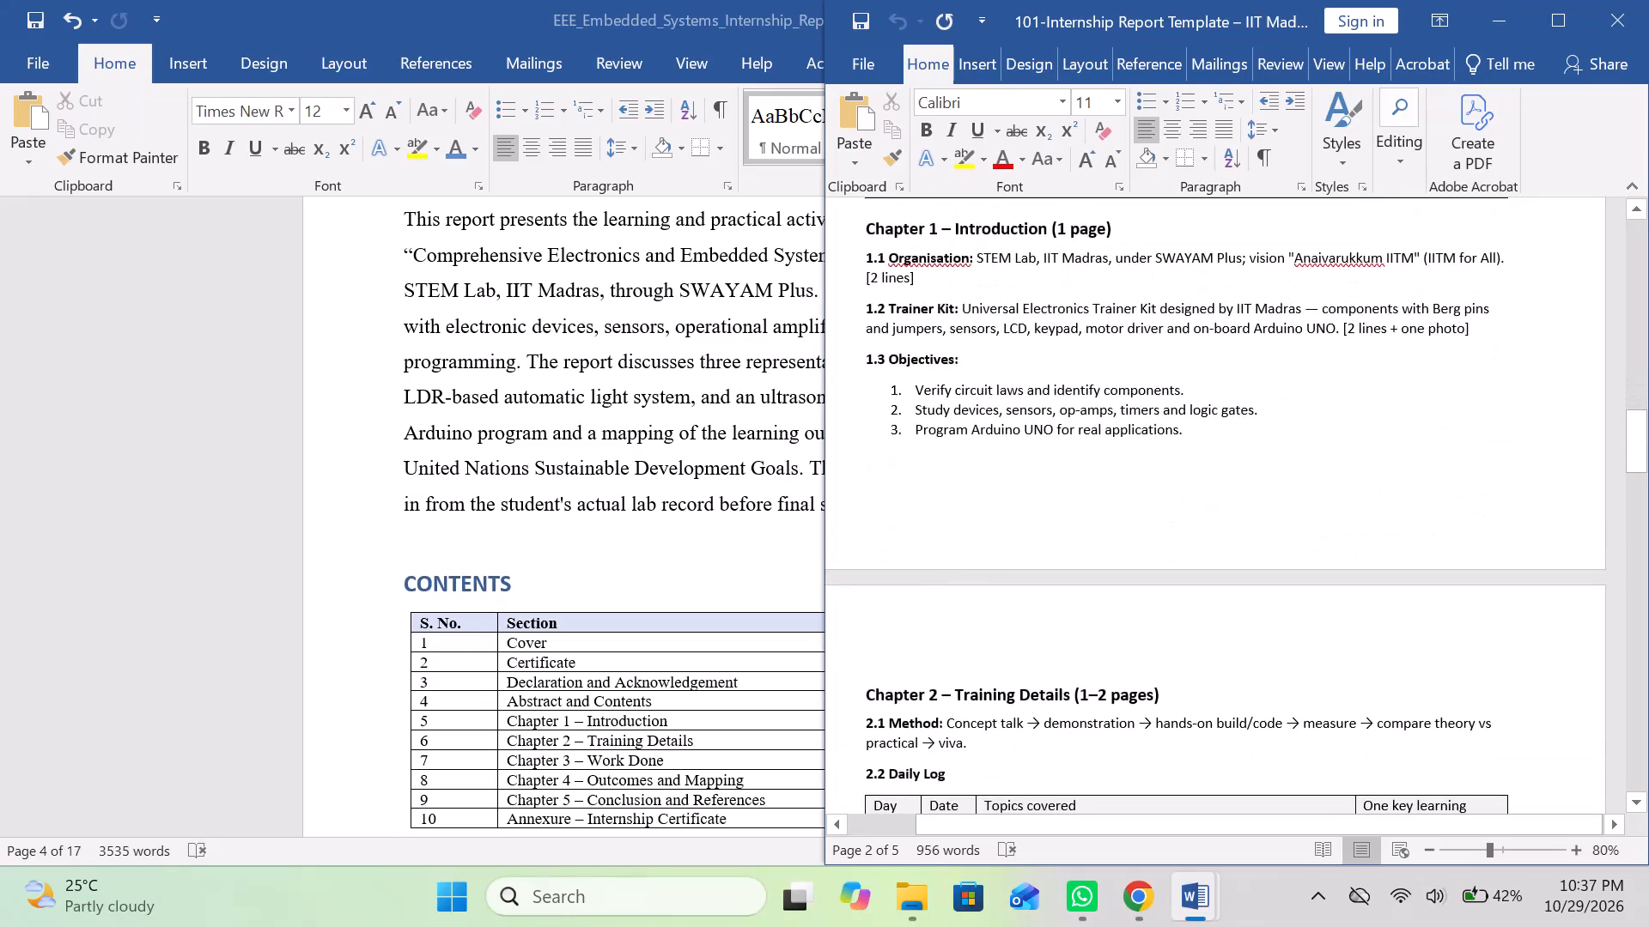
Examine the template's Chapter 2 daily log and Chapter 3 experiment format requirements, and return to the internship report.
scroll(1214, 512, down, 2)
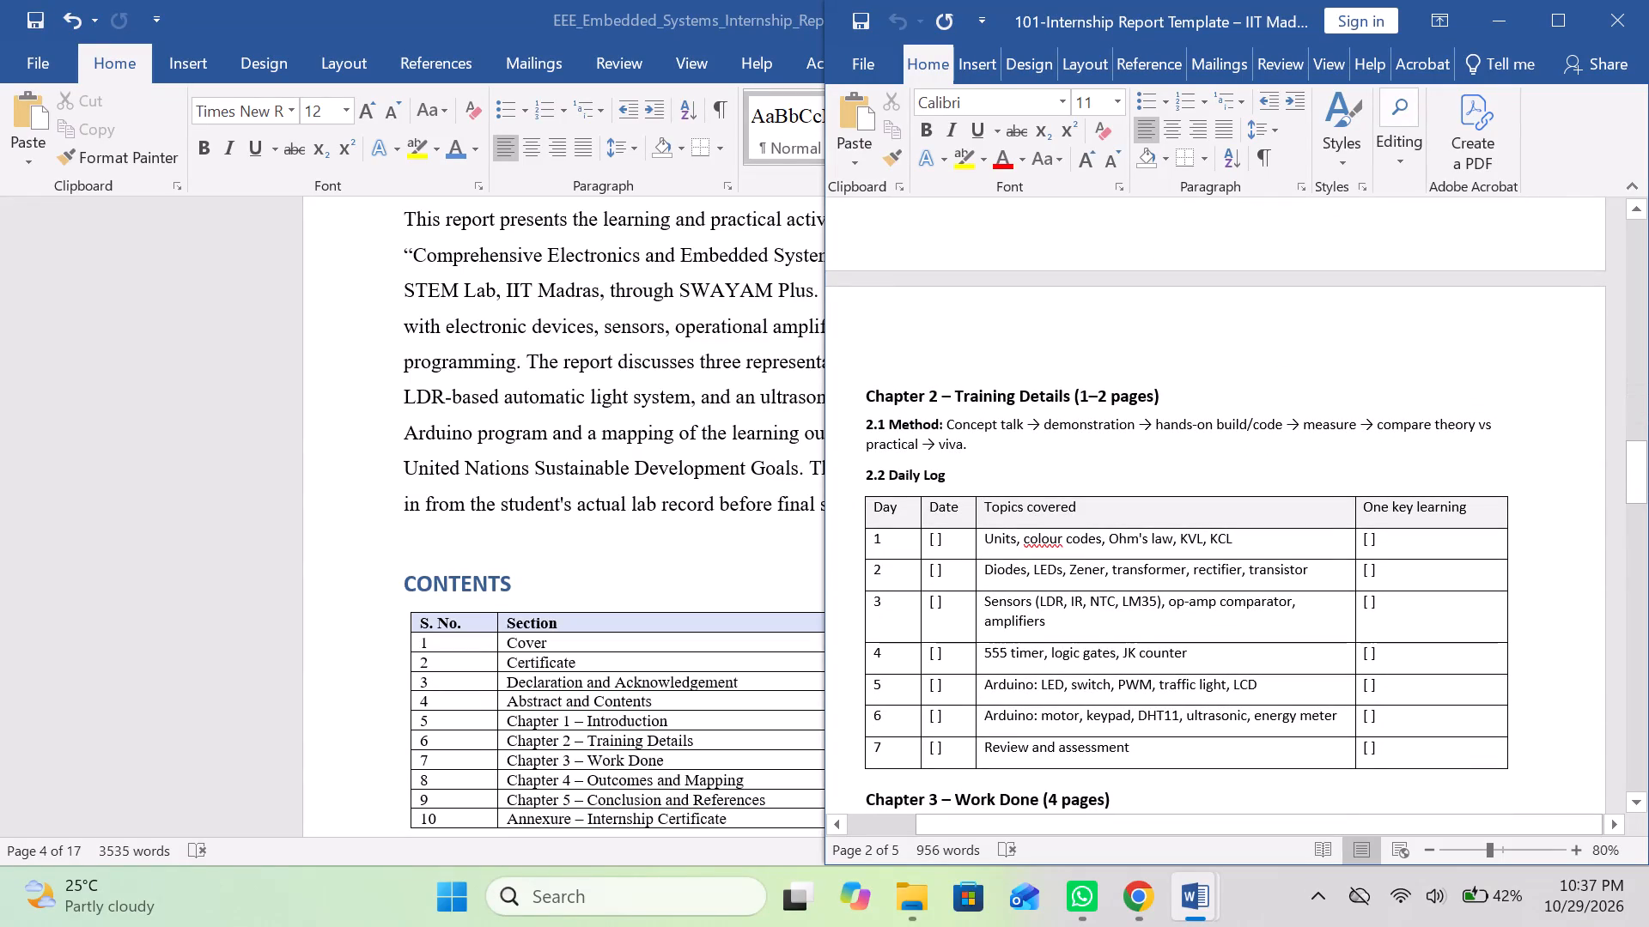
scroll(1214, 512, down, 1)
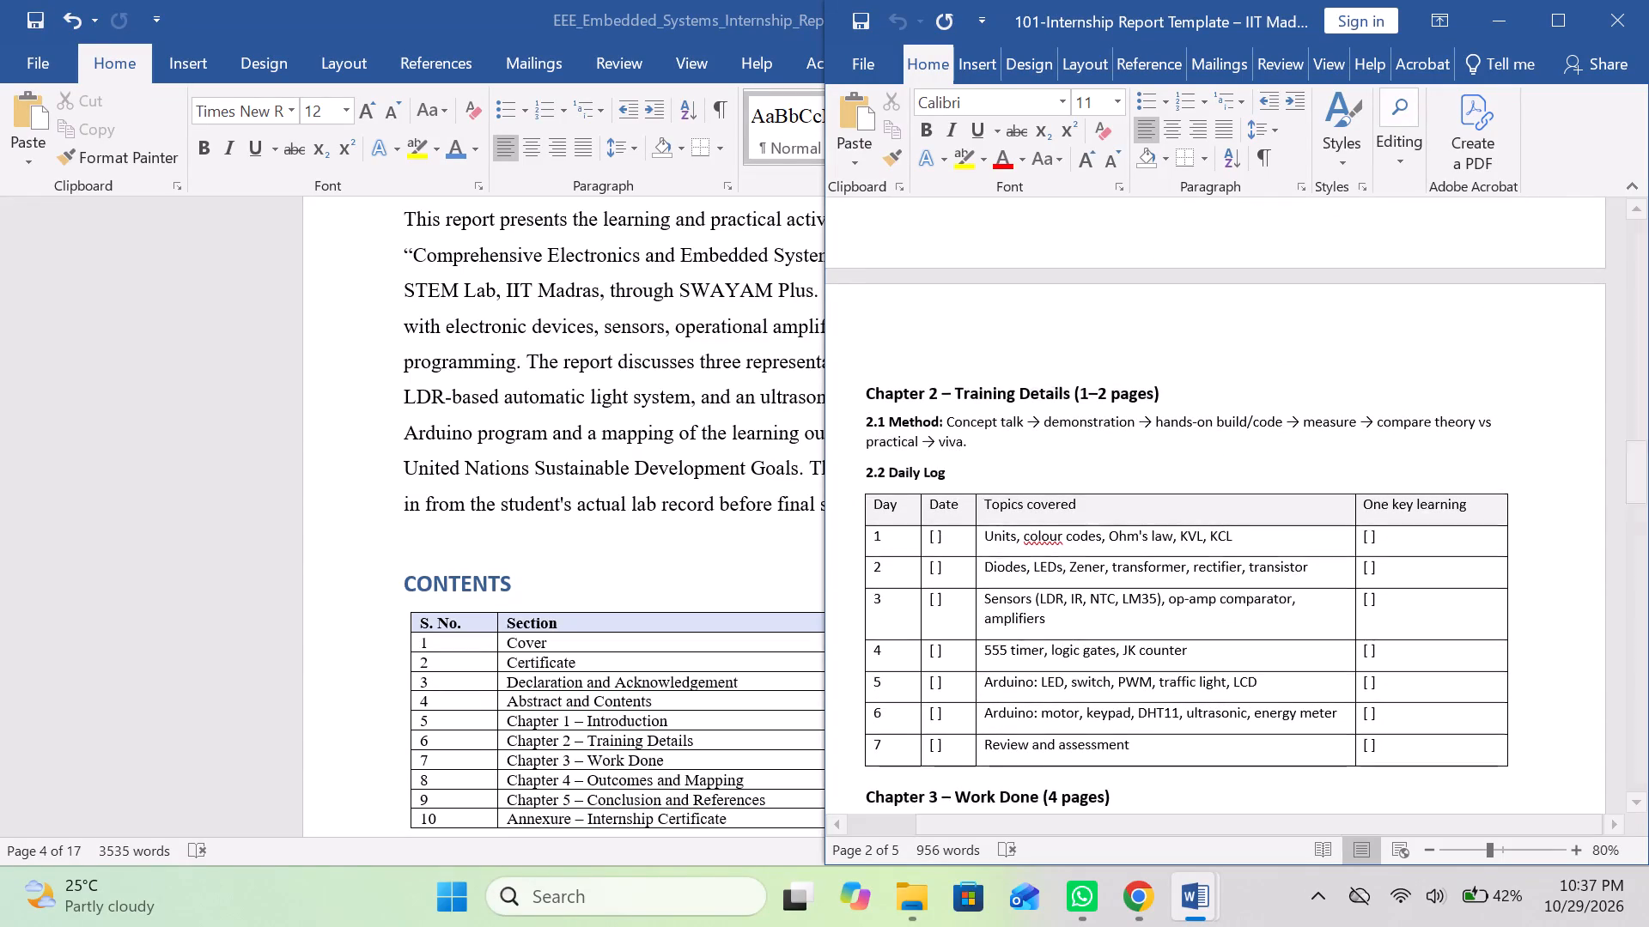
scroll(1214, 512, down, 2)
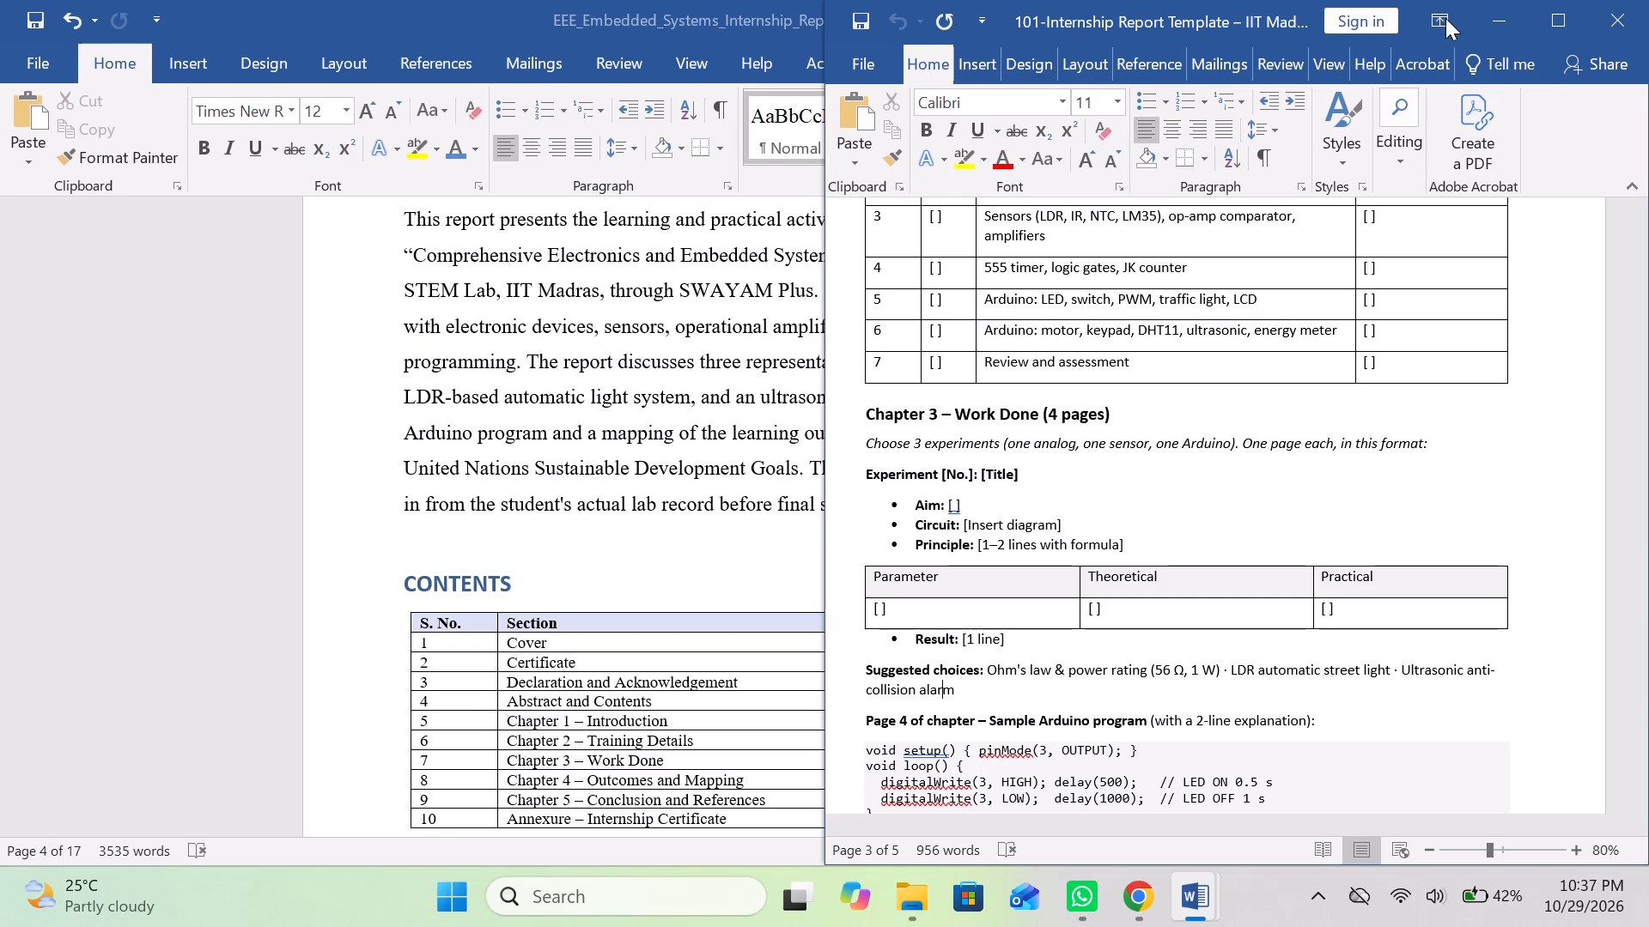
click(1504, 6)
Review the report's front matter backwards from the Acknowledgement through the Certificate to the top of the cover page.
scroll(1283, 391, up, 4)
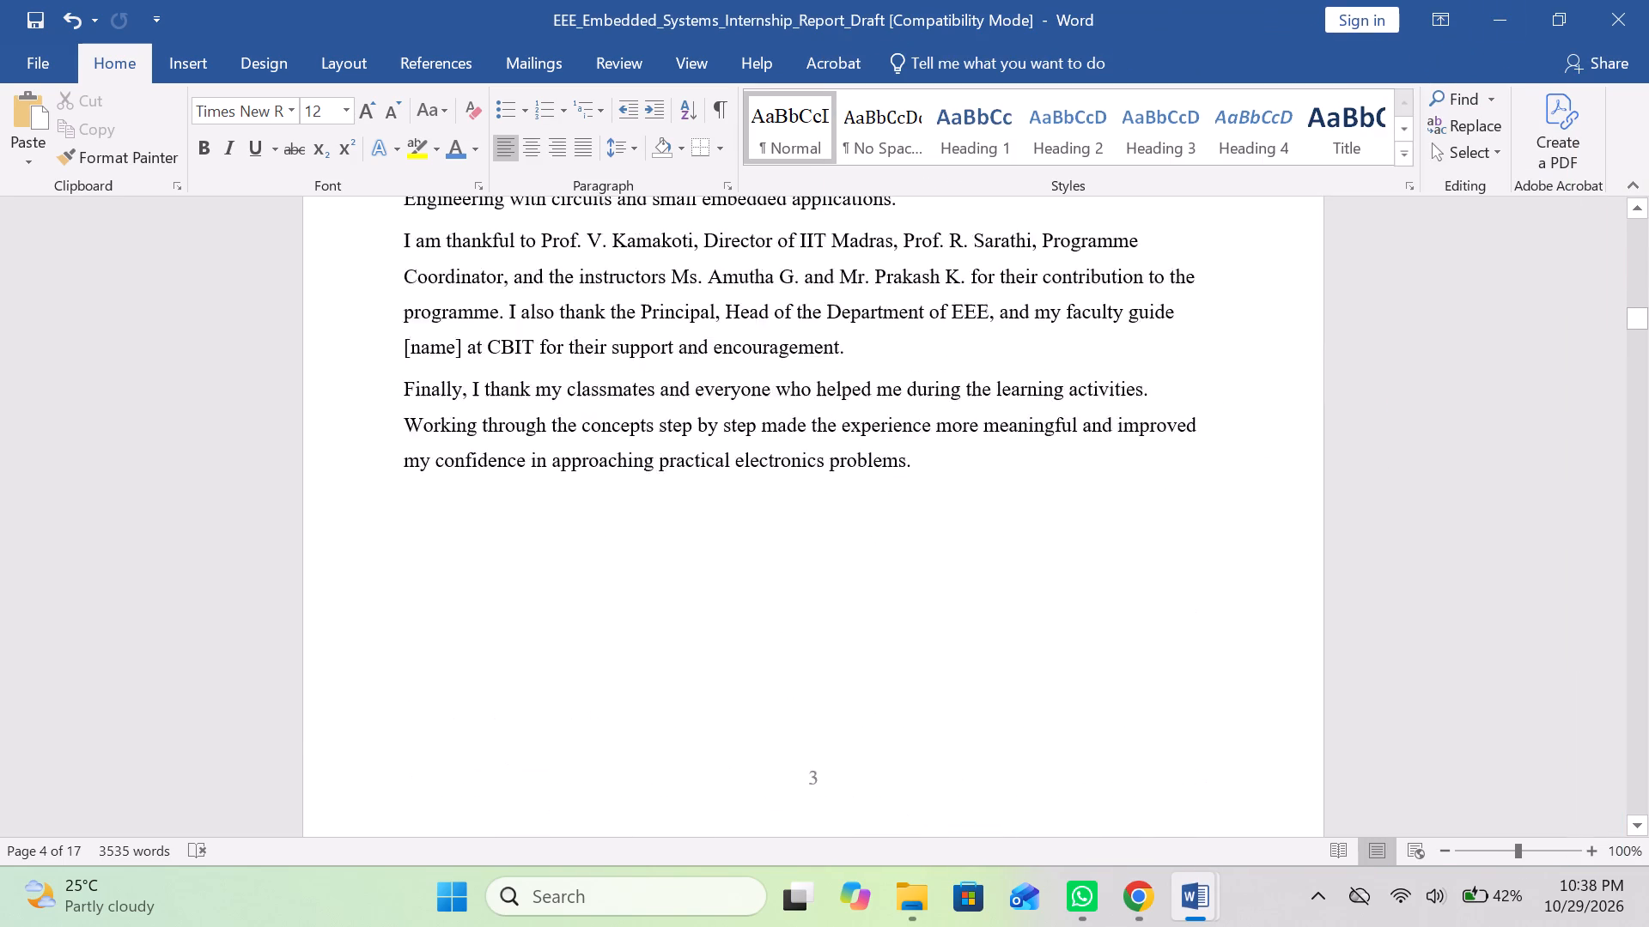
scroll(1283, 391, up, 3)
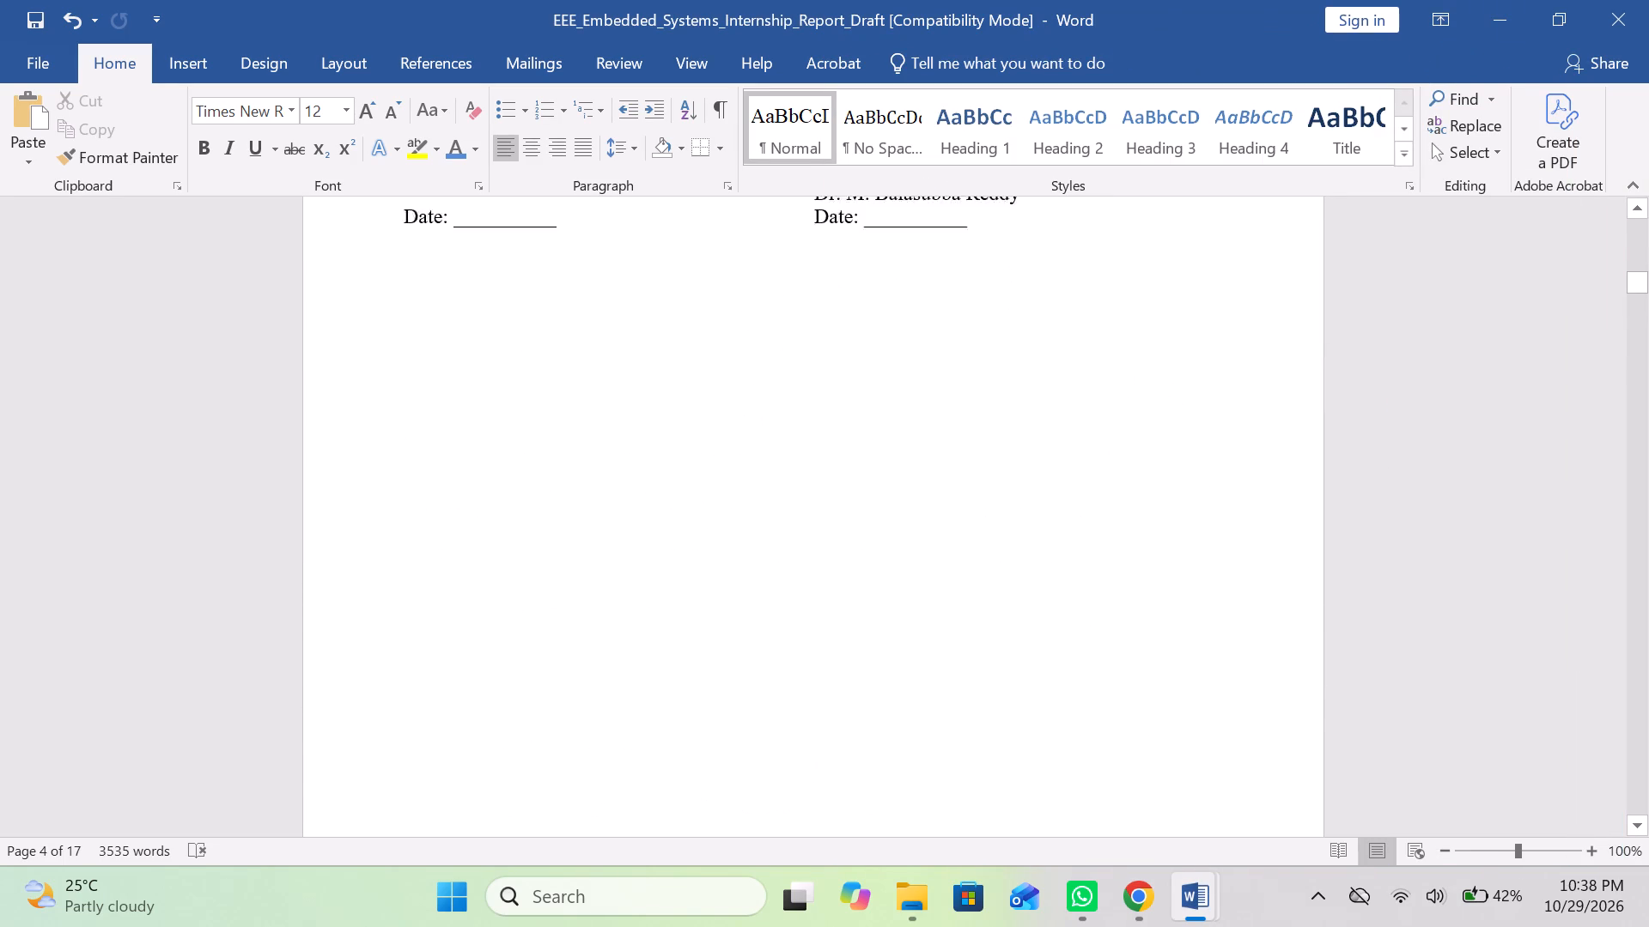
scroll(1283, 391, up, 4)
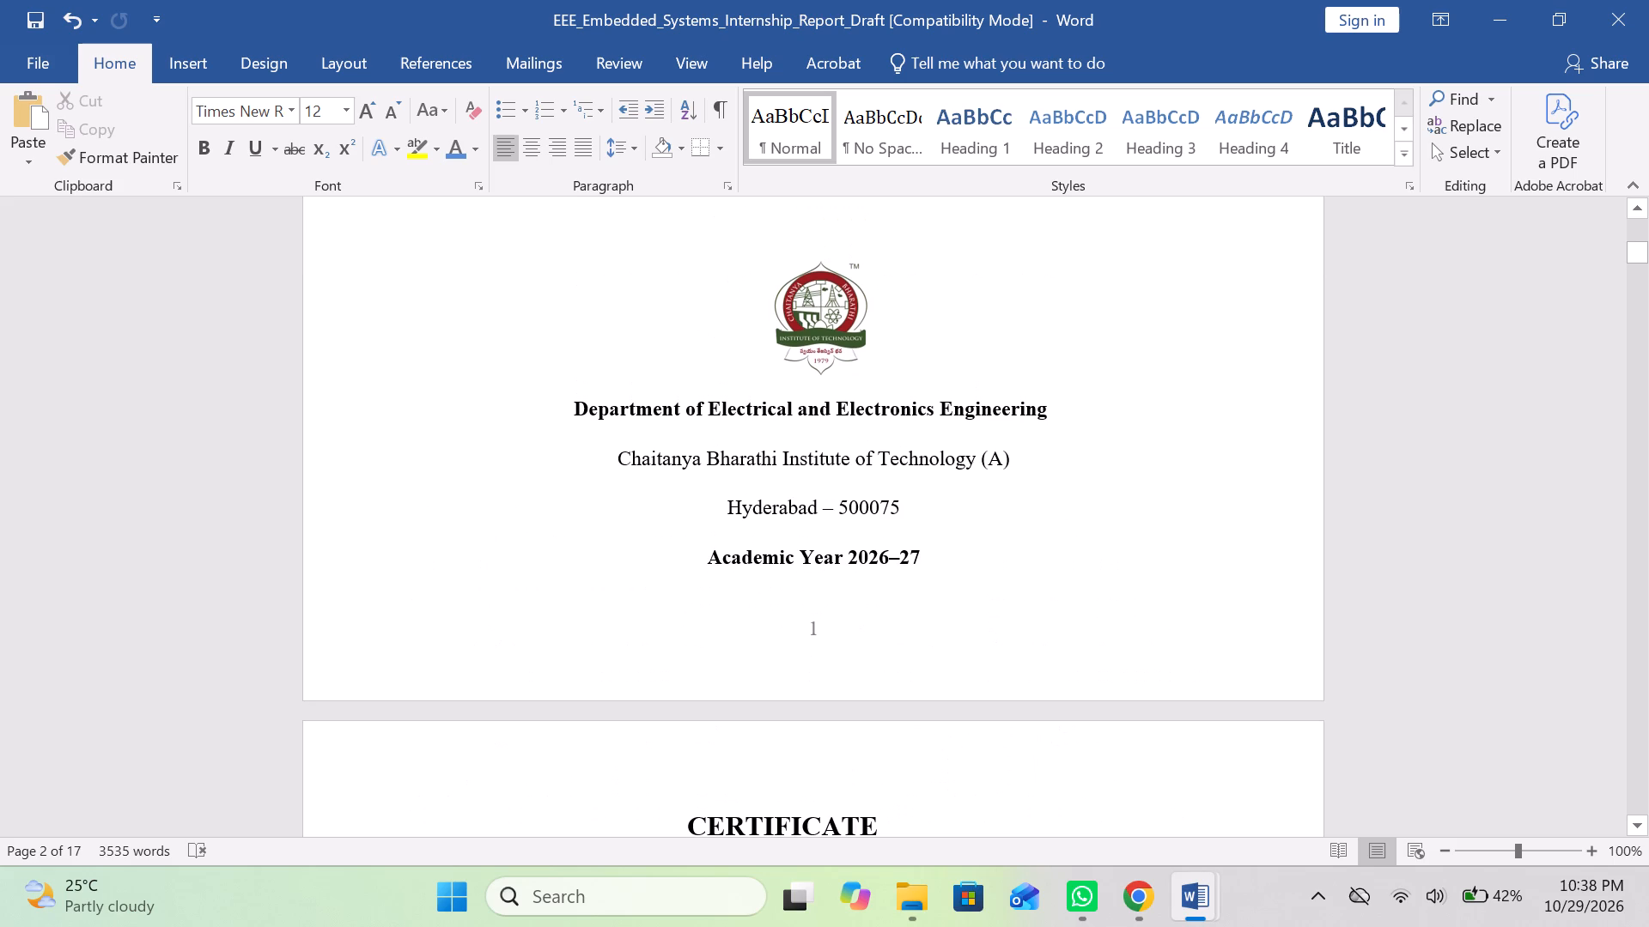
scroll(1283, 391, up, 1)
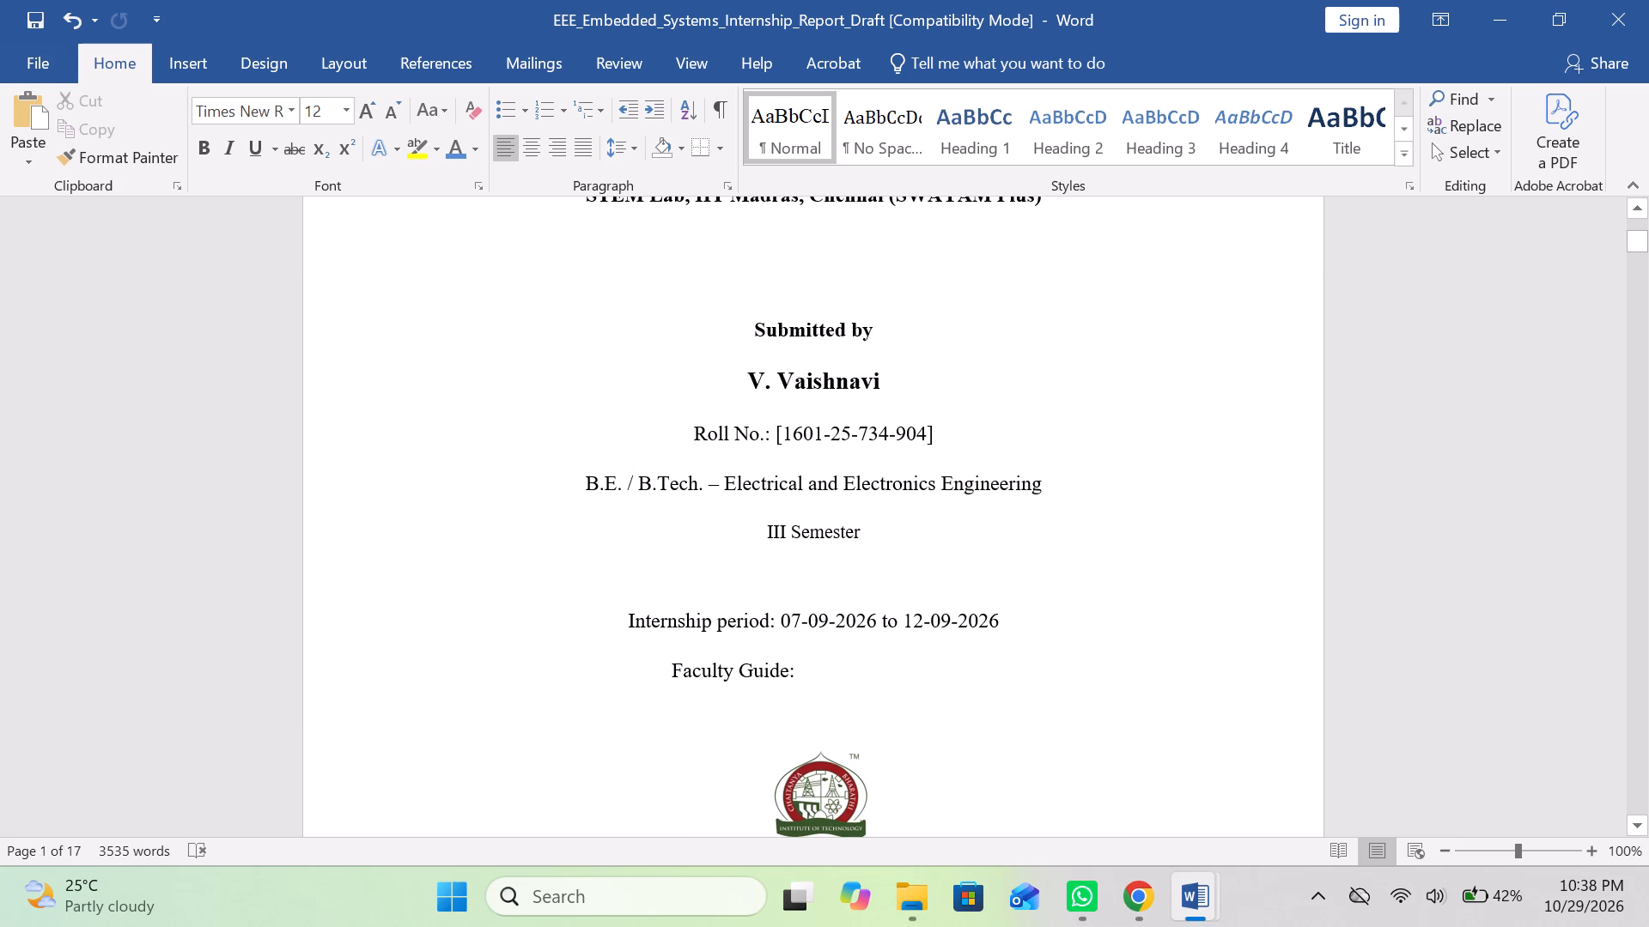
double_click(1283, 391)
drag(1283, 391, 1280, 388)
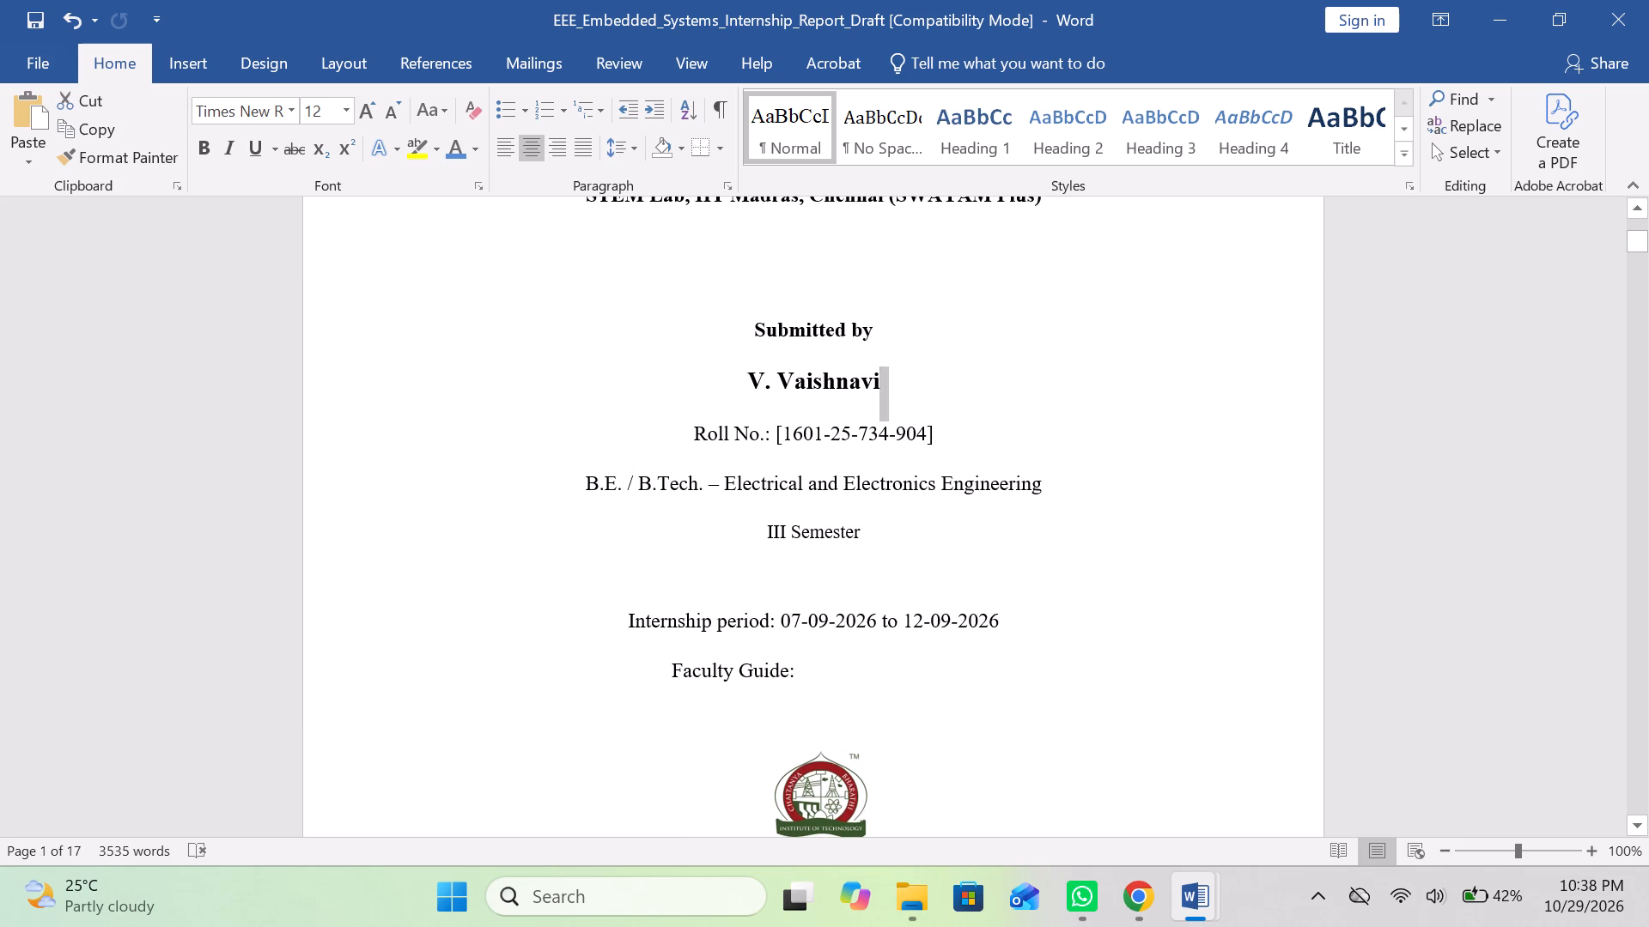
drag(1280, 388, 1312, 394)
click(1442, 505)
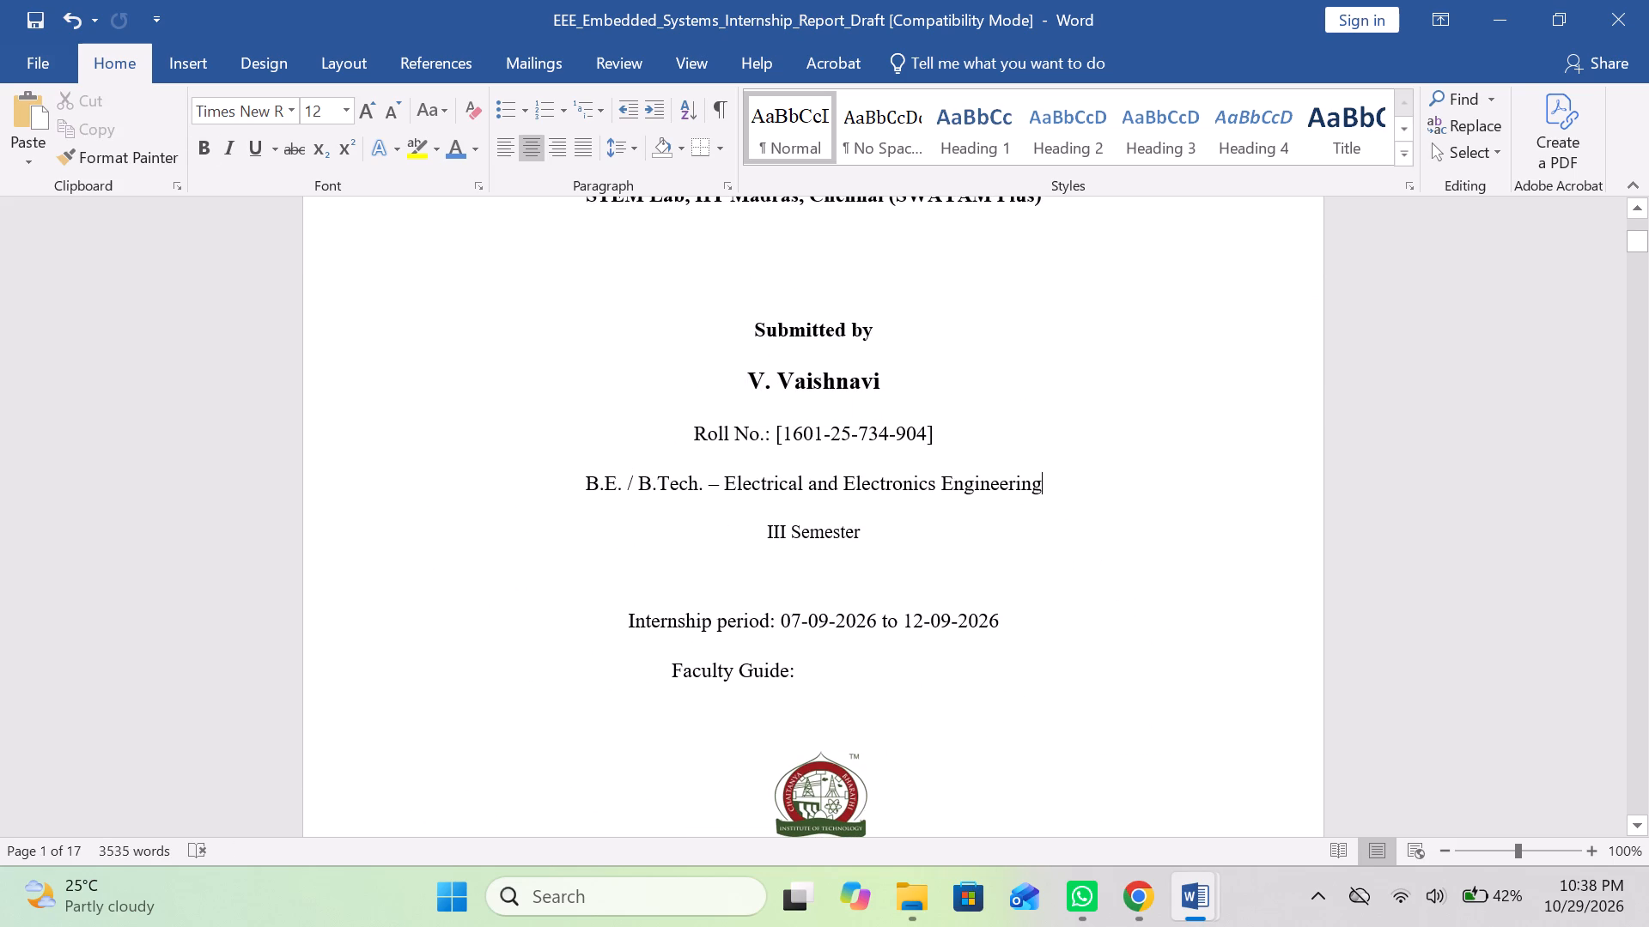
scroll(1334, 397, up, 2)
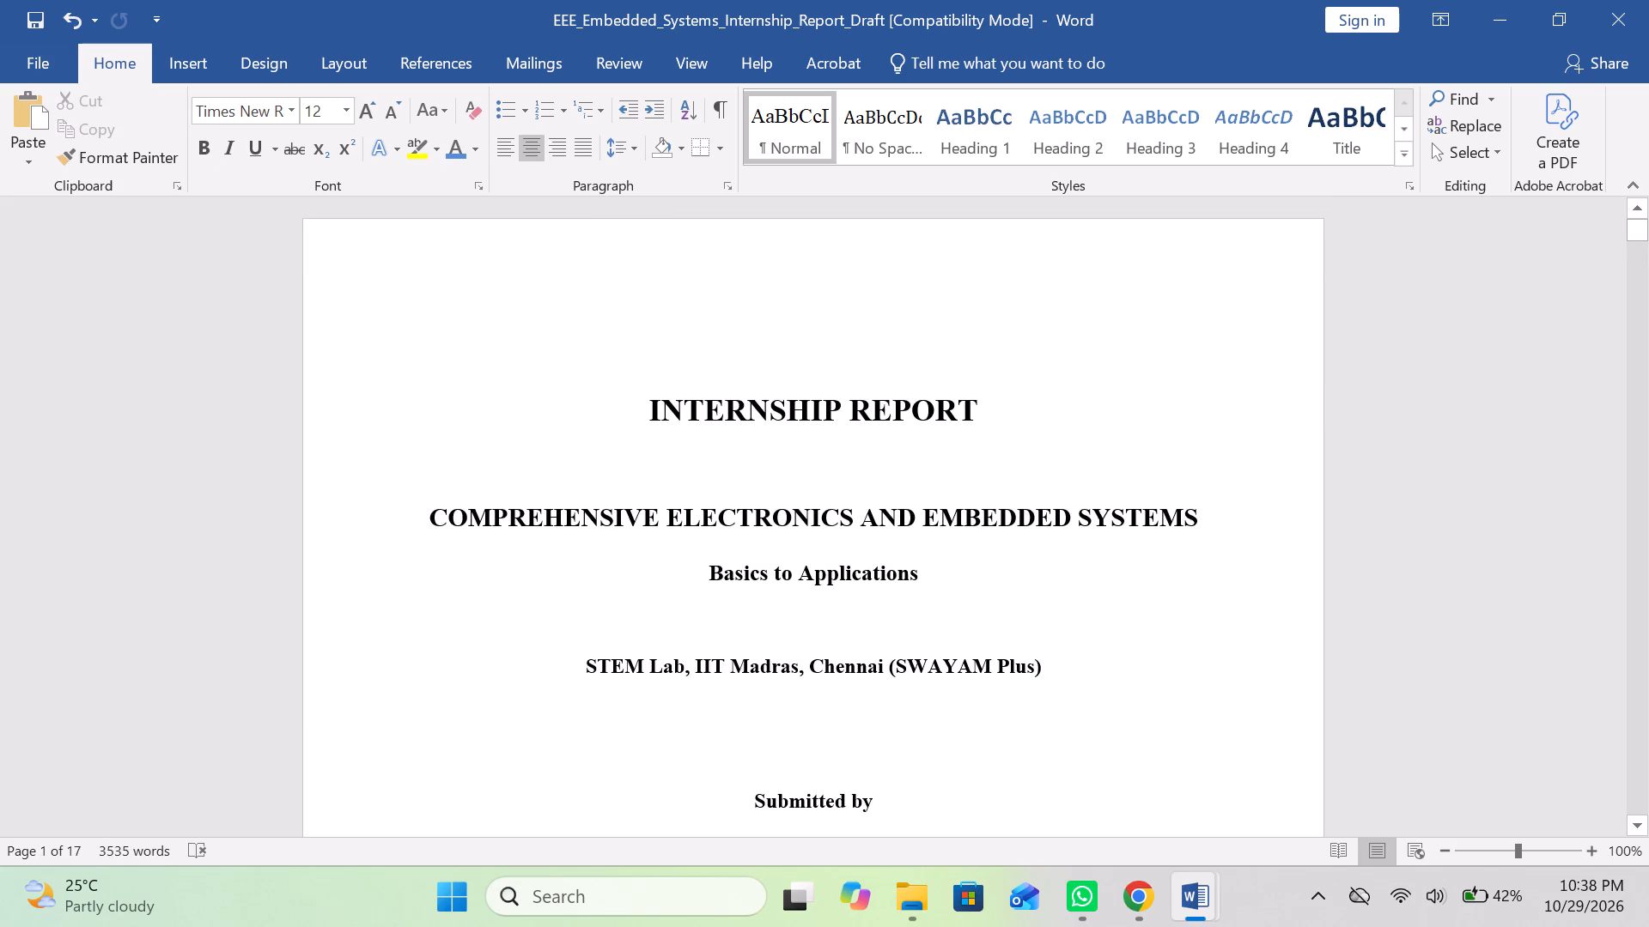
Review the front matter forwards from the cover page through the Certificate, Declaration and Acknowledgement to the Contents table.
scroll(1334, 397, down, 4)
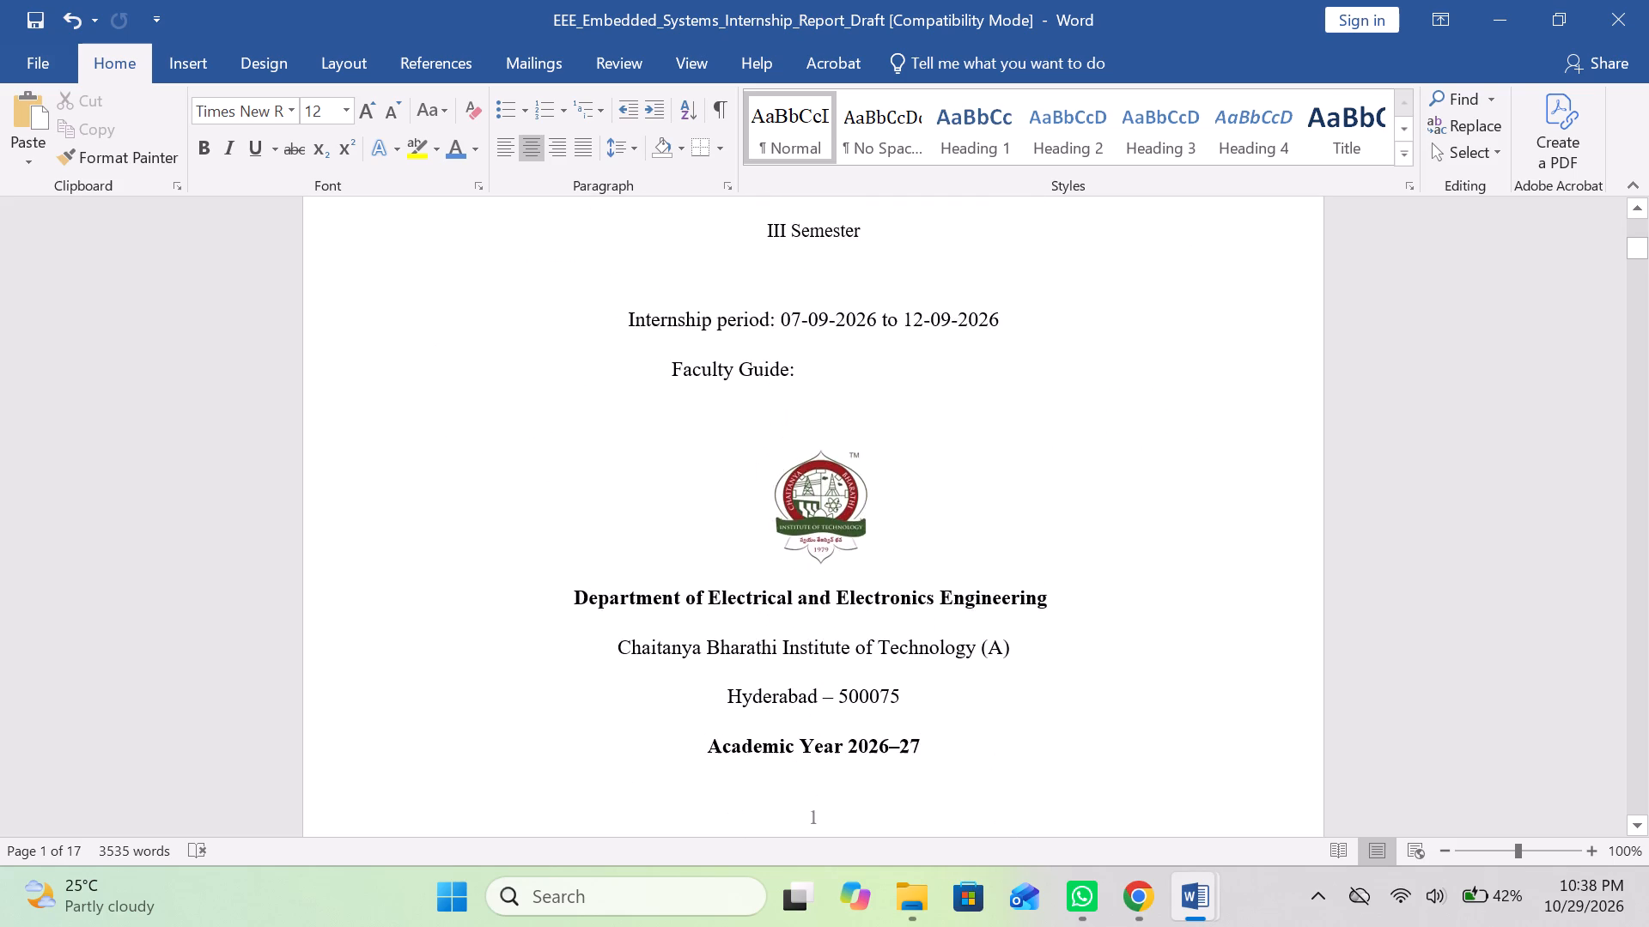
scroll(1334, 397, down, 2)
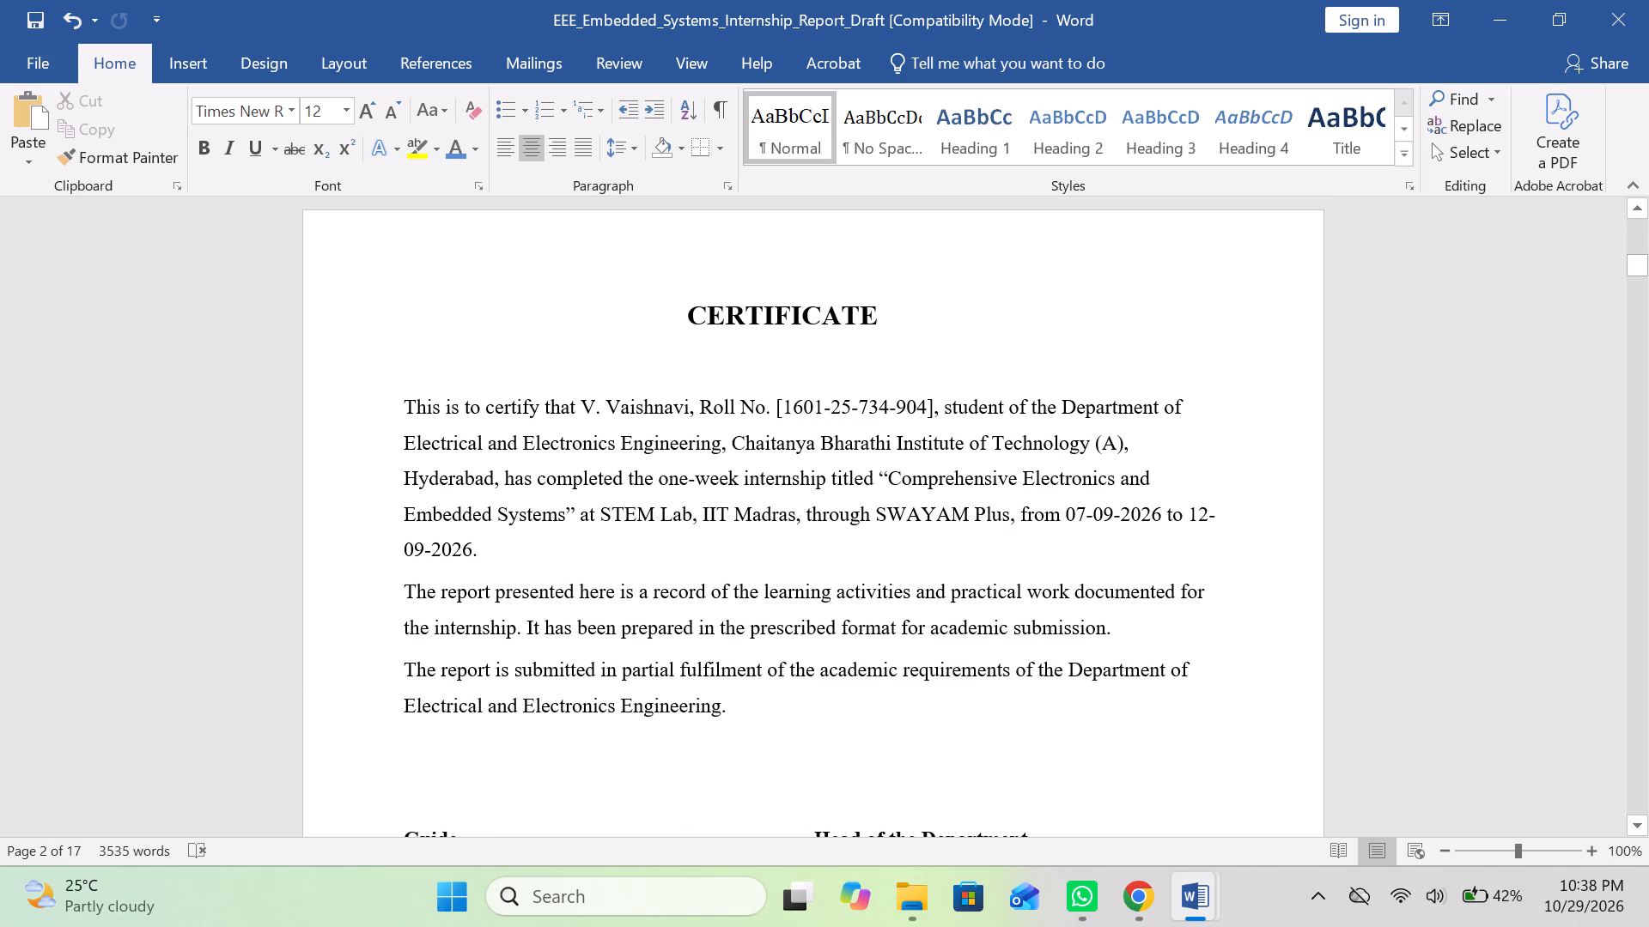
scroll(1334, 397, down, 1)
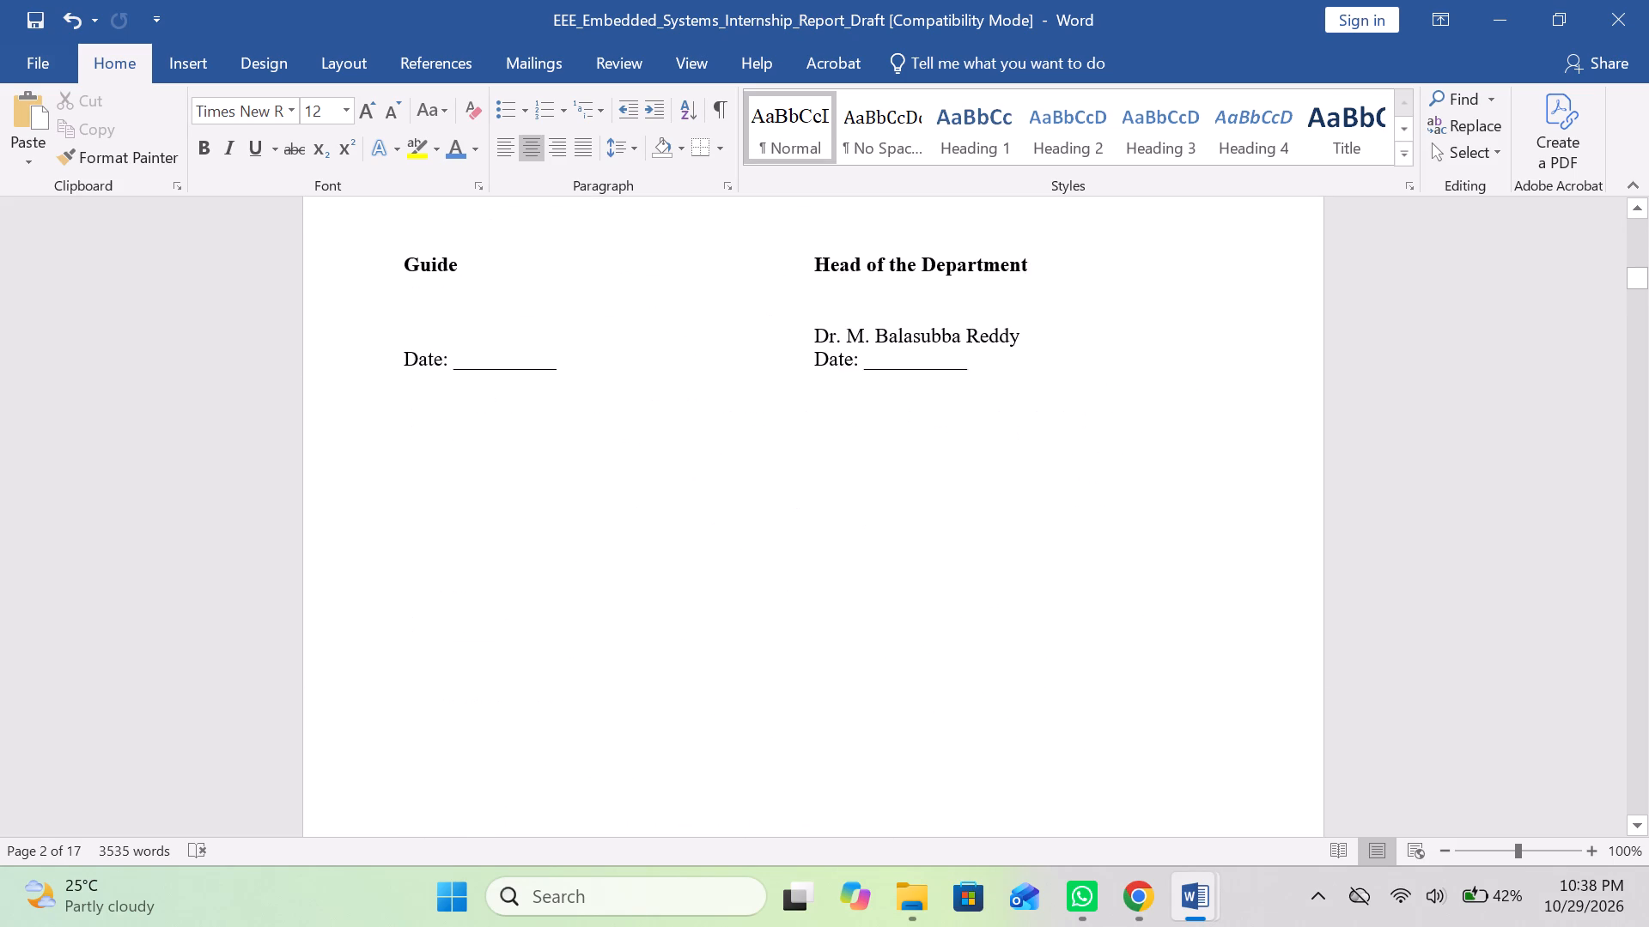
scroll(1334, 397, down, 5)
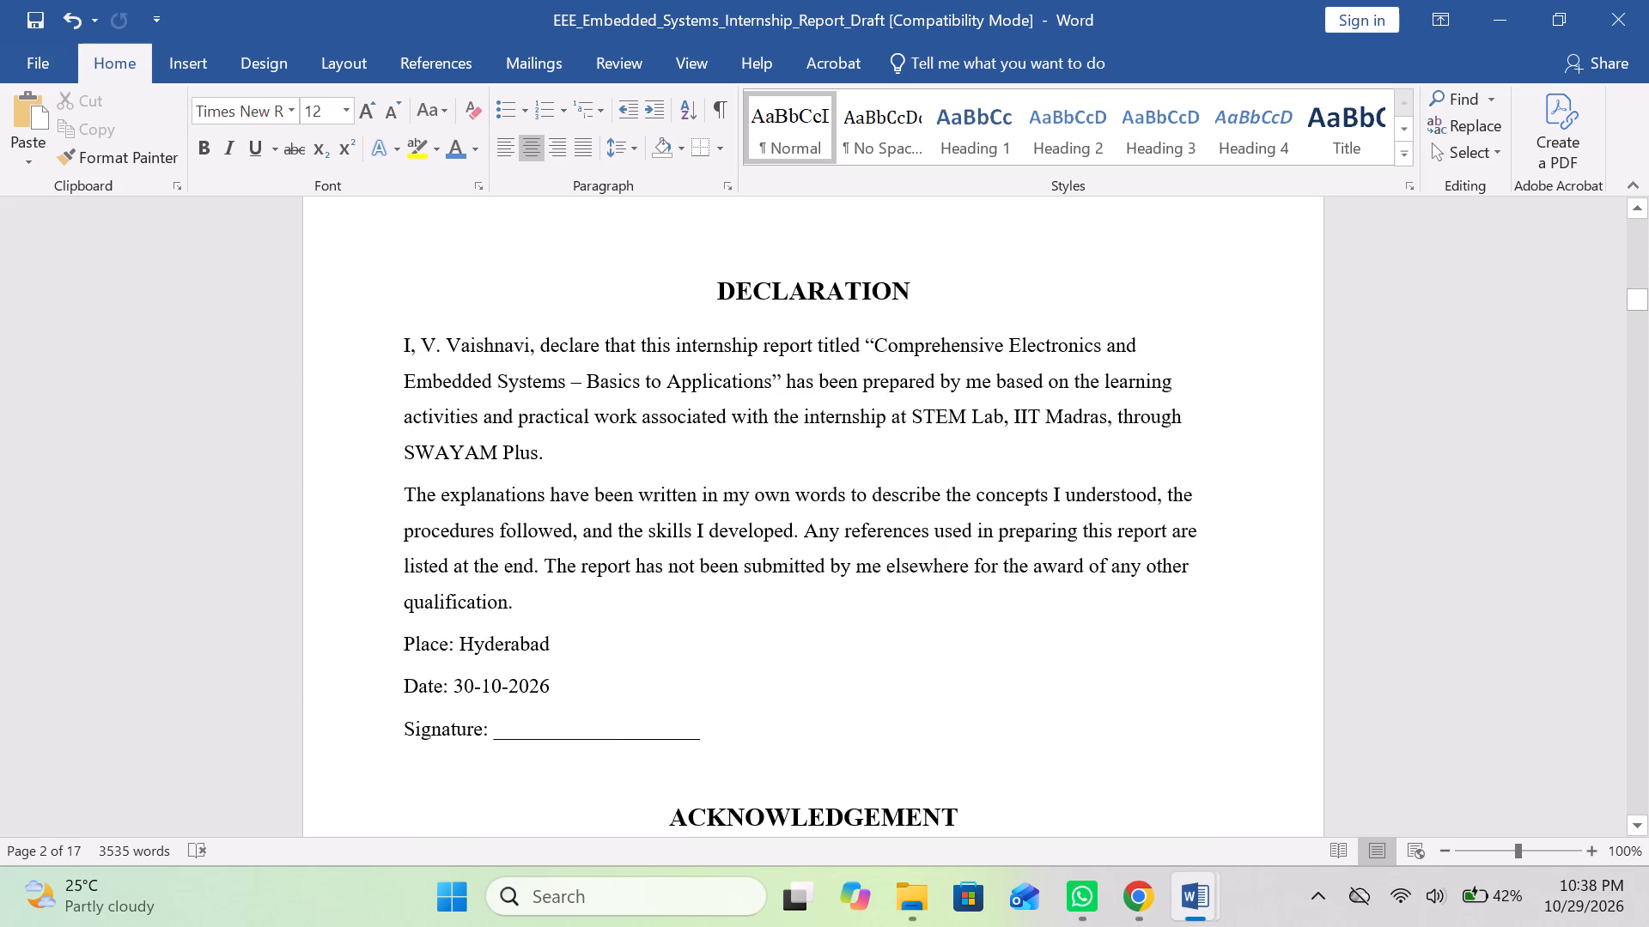
scroll(1334, 397, down, 5)
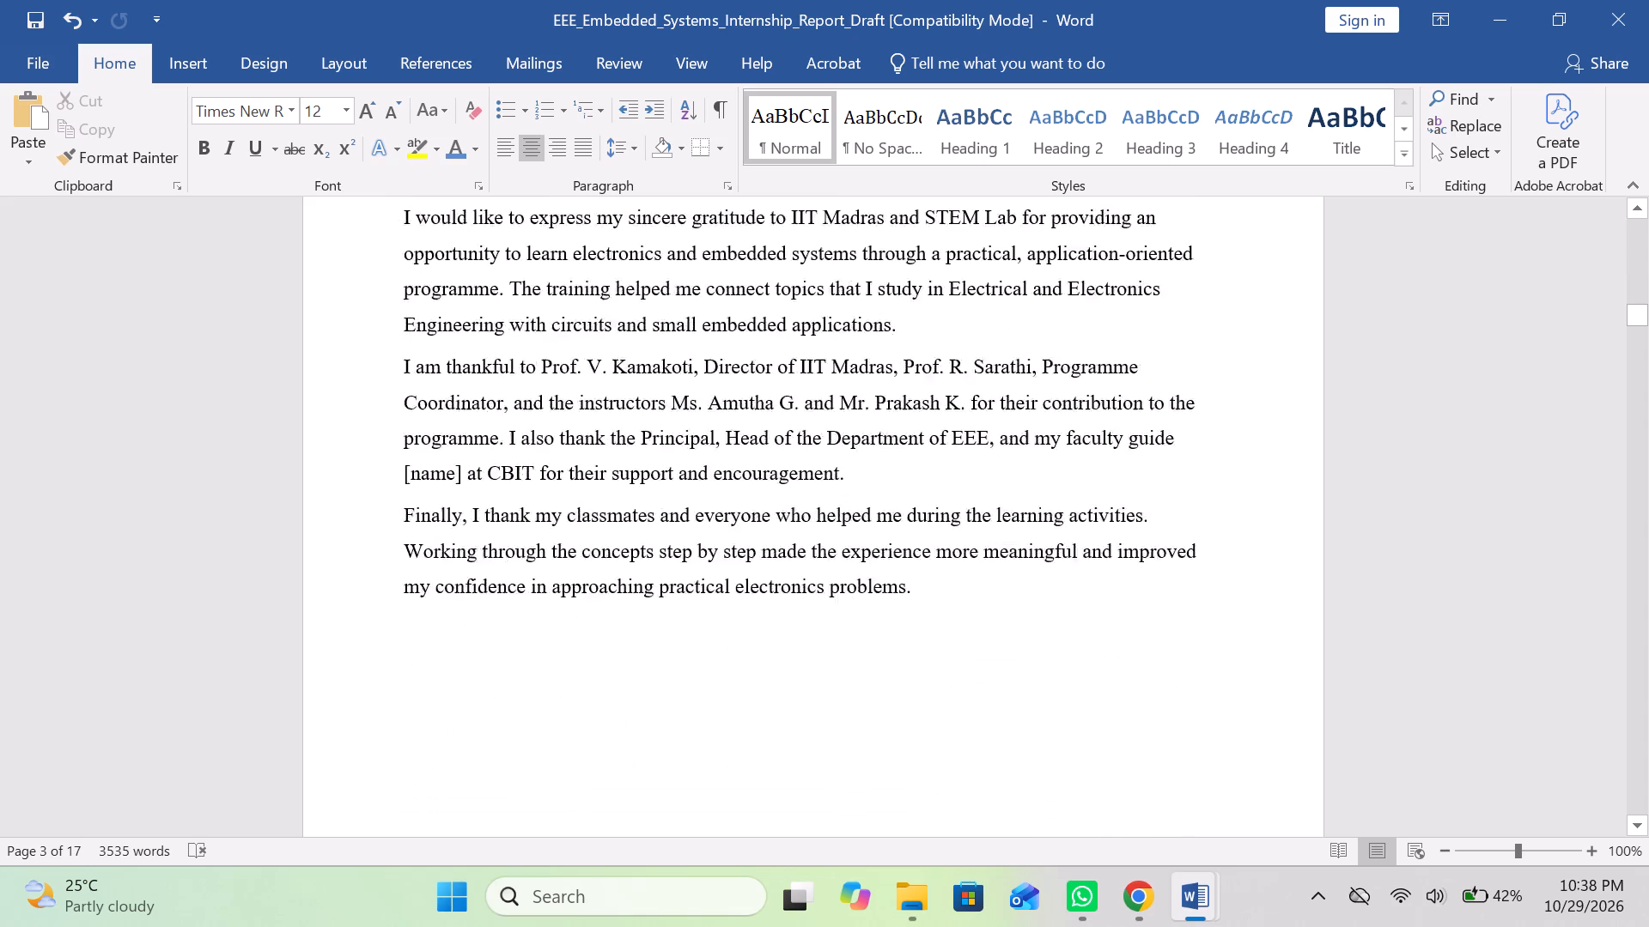
scroll(1334, 397, down, 4)
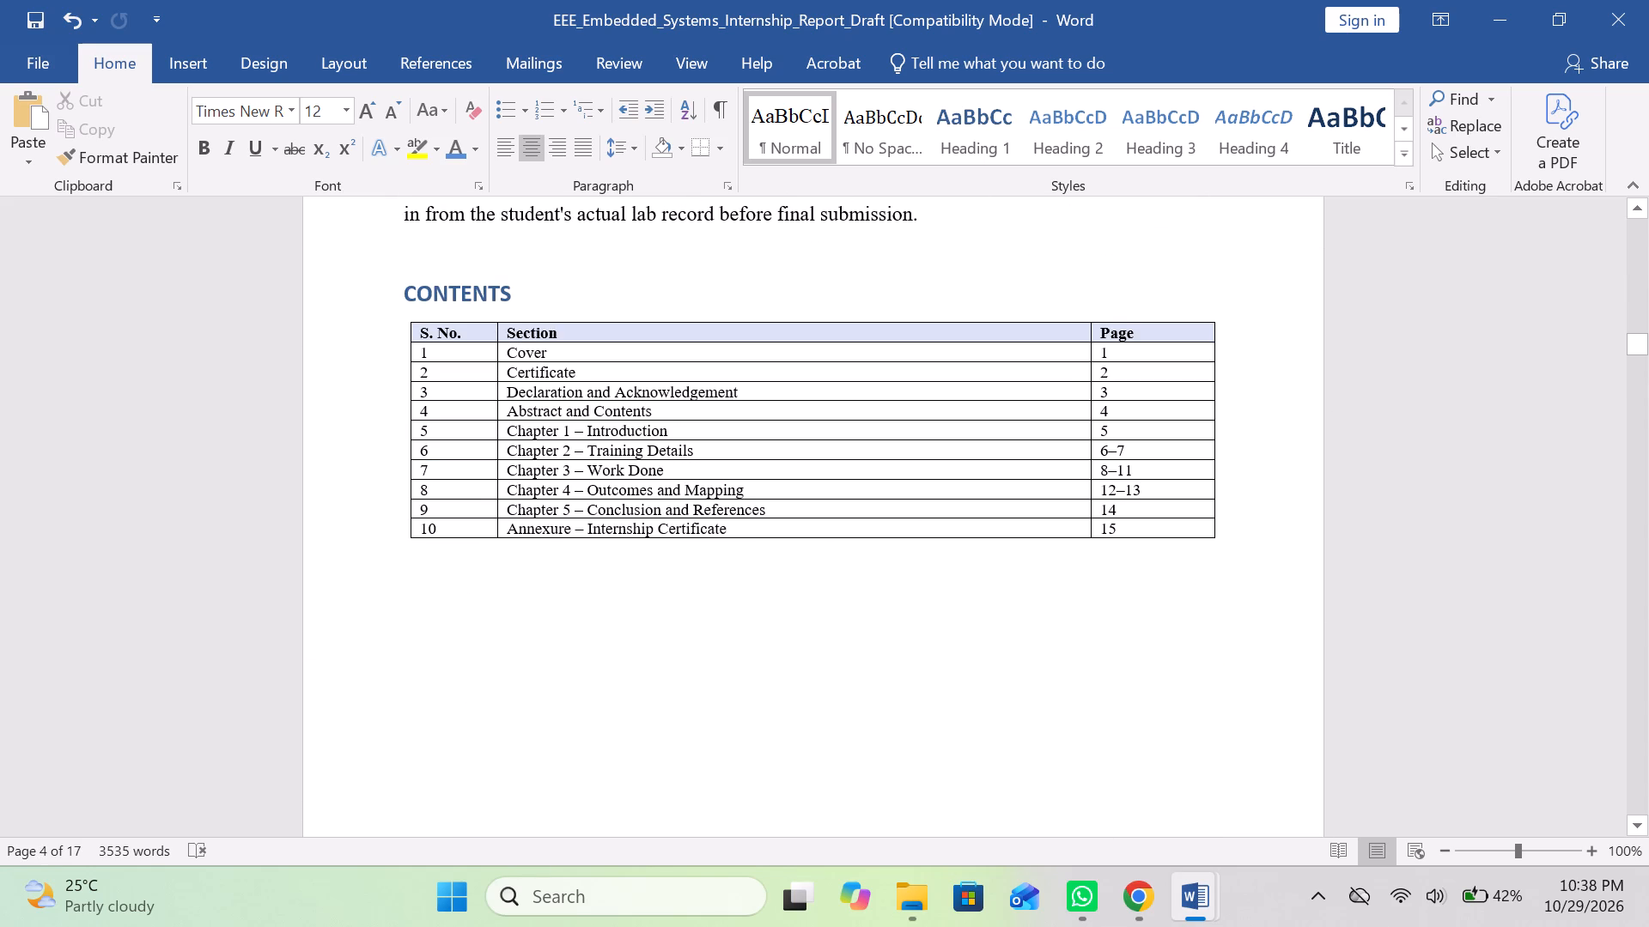
Check the footer page numbers of the closing pages, from the Annexure back to the start of Chapter 5.
scroll(1334, 397, down, 20)
scroll(1334, 397, down, 4)
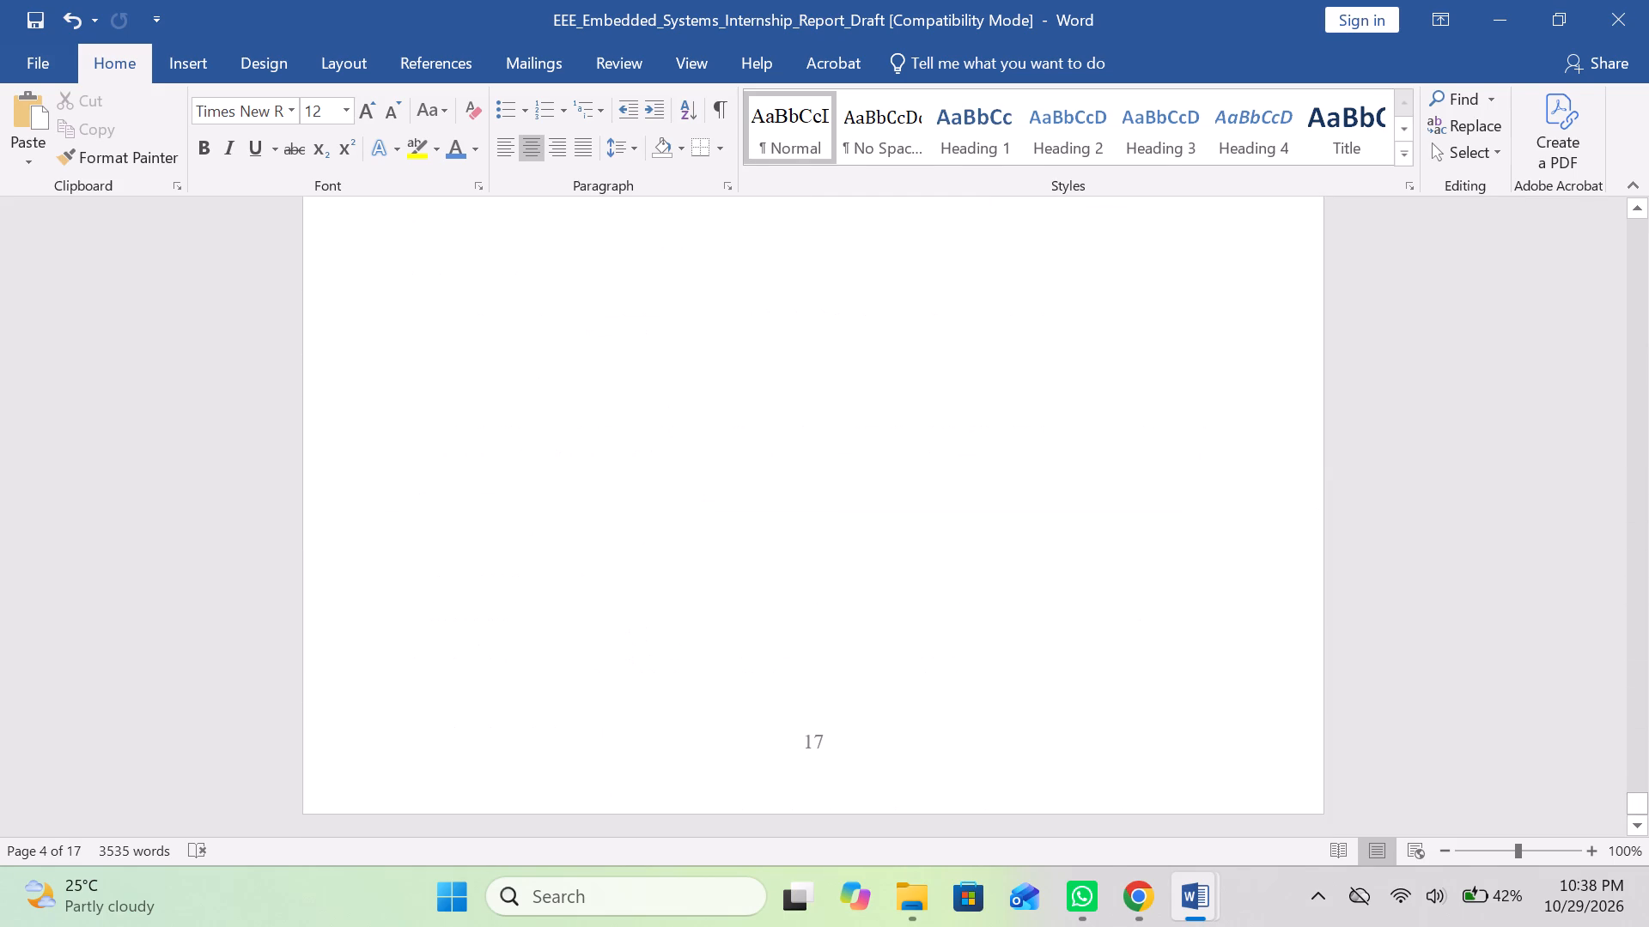
scroll(1334, 397, up, 8)
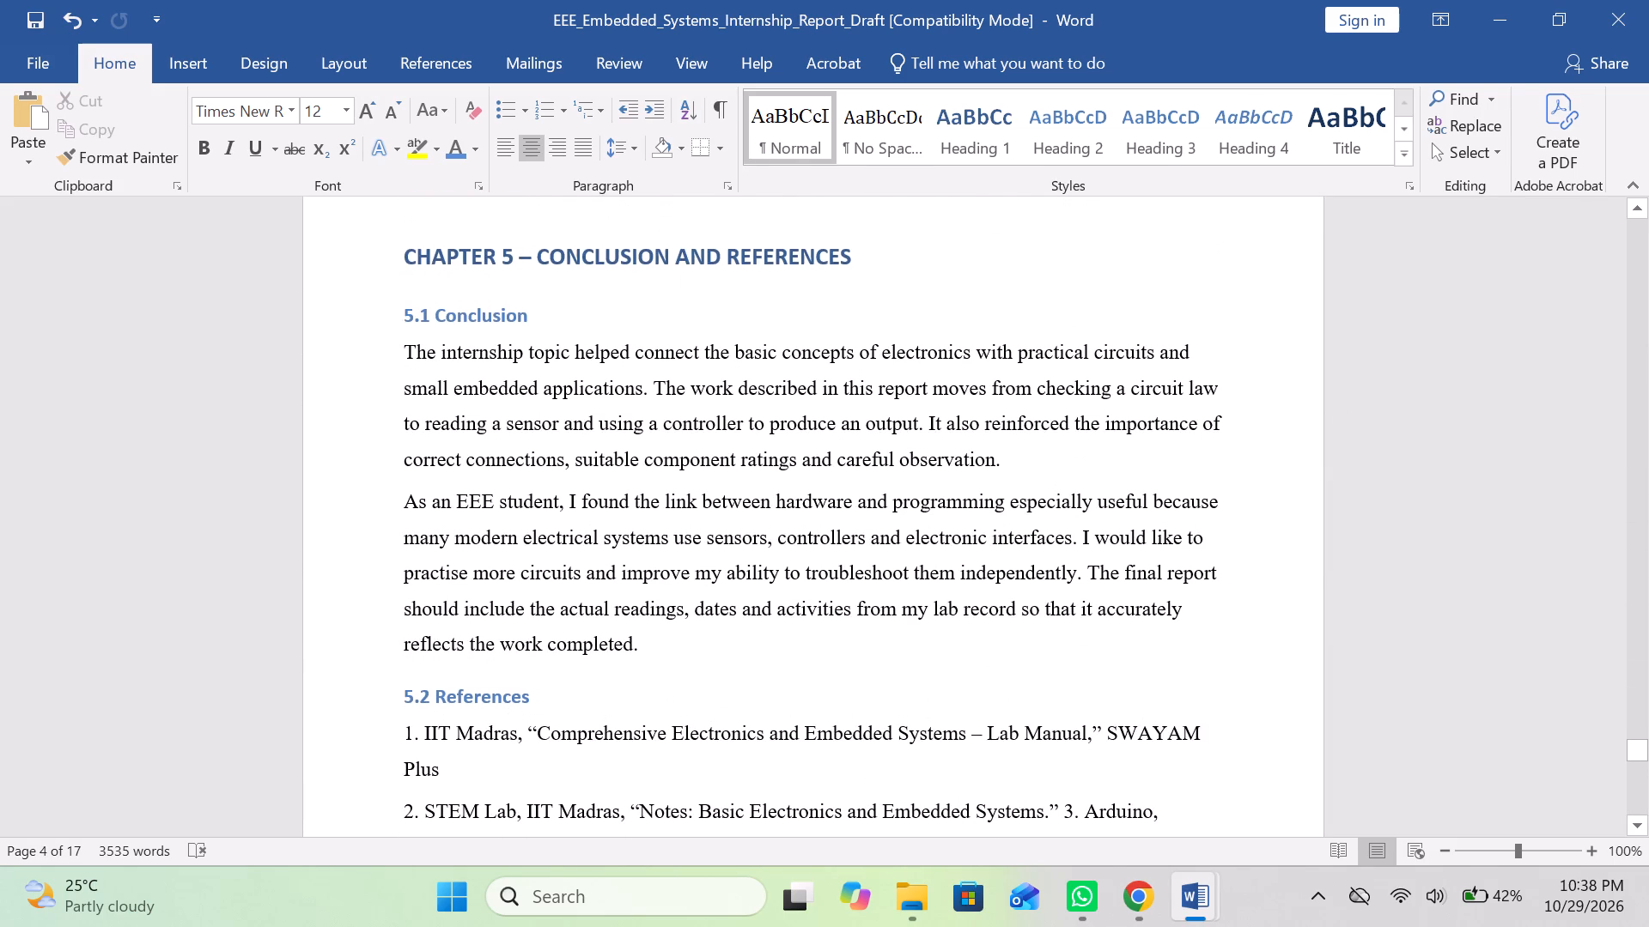
scroll(1334, 397, up, 1)
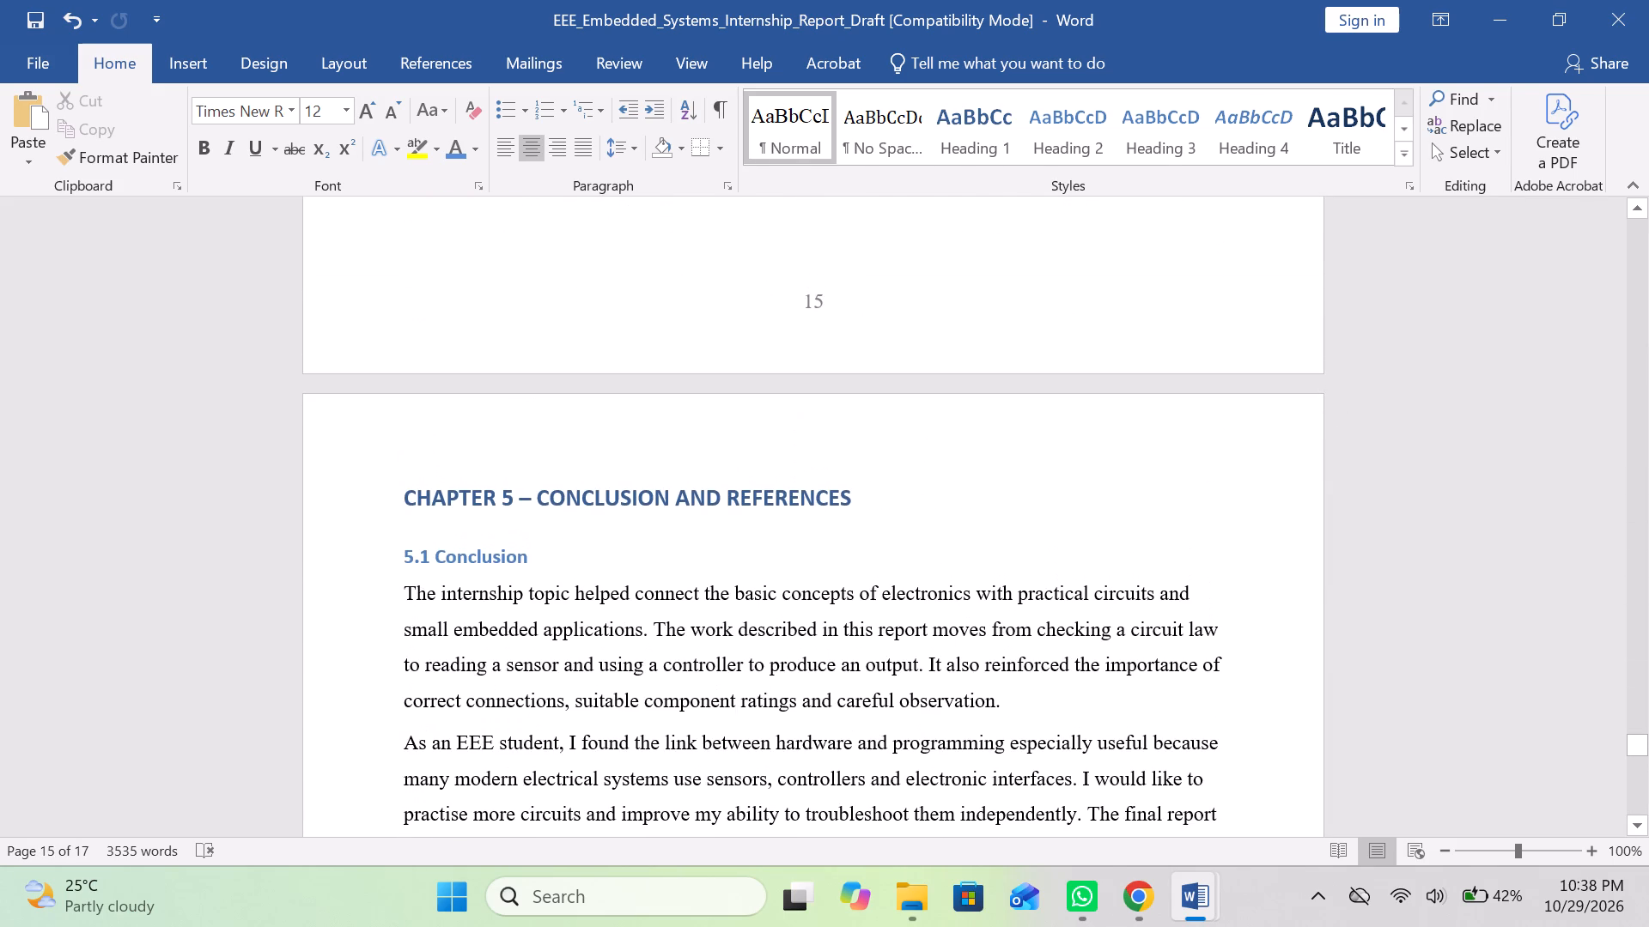
scroll(1334, 397, up, 20)
scroll(1334, 397, up, 11)
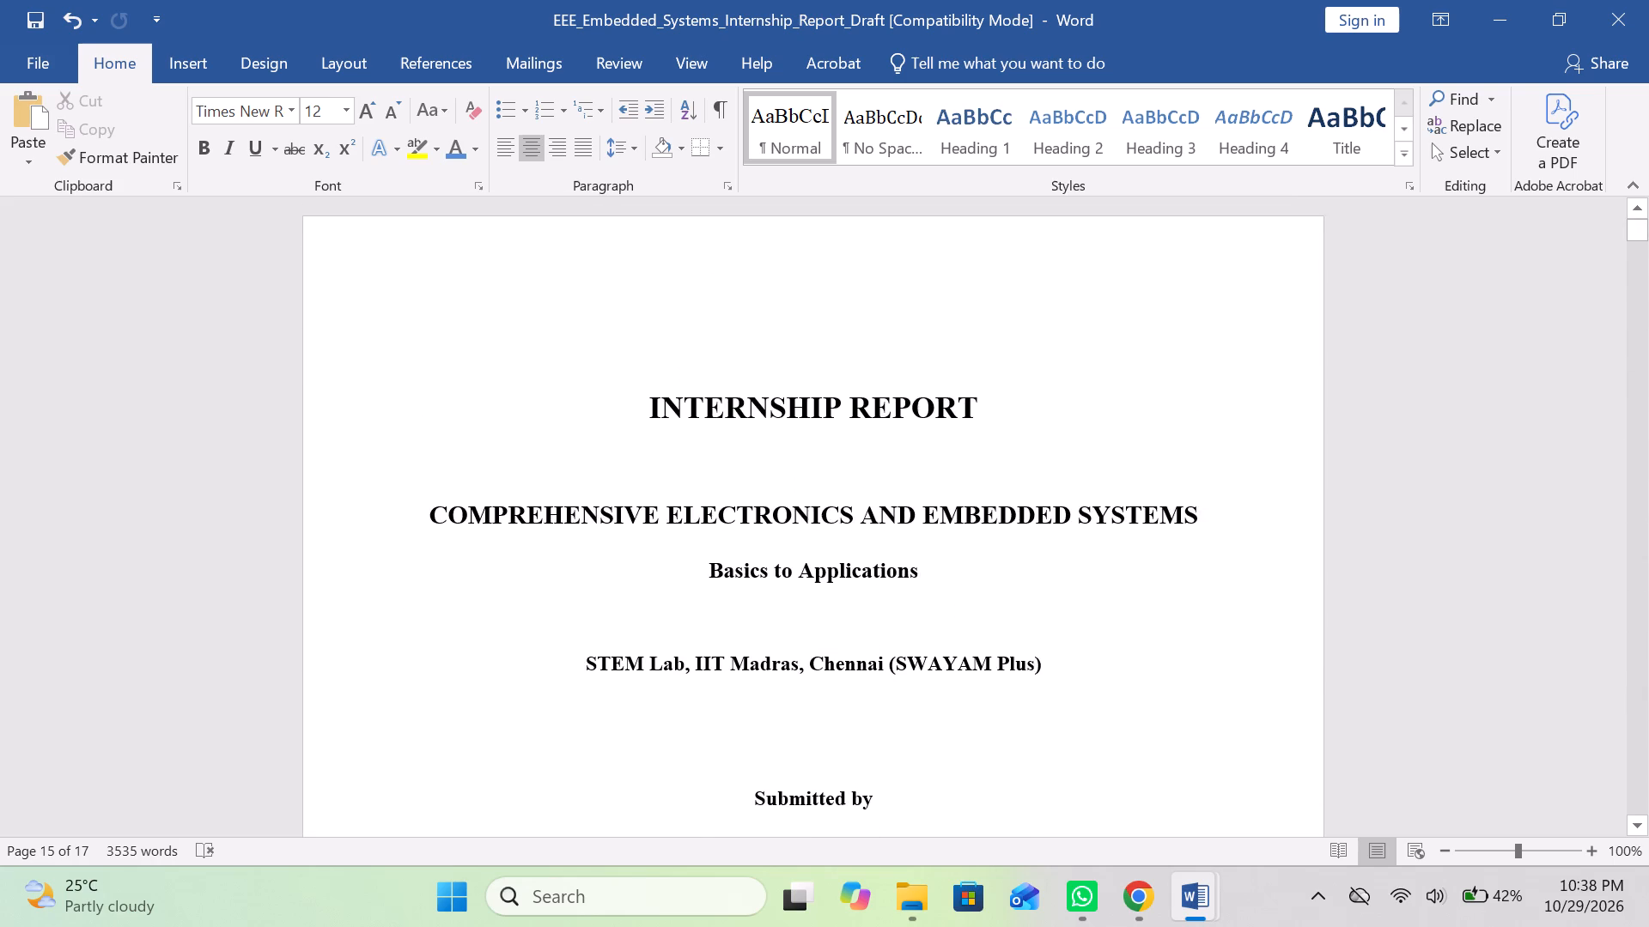
Update the Contents table's page numbers to 16 for Chapter 5 – Conclusion and References and 17 for Annexure – Internship Certificate.
scroll(1334, 397, down, 10)
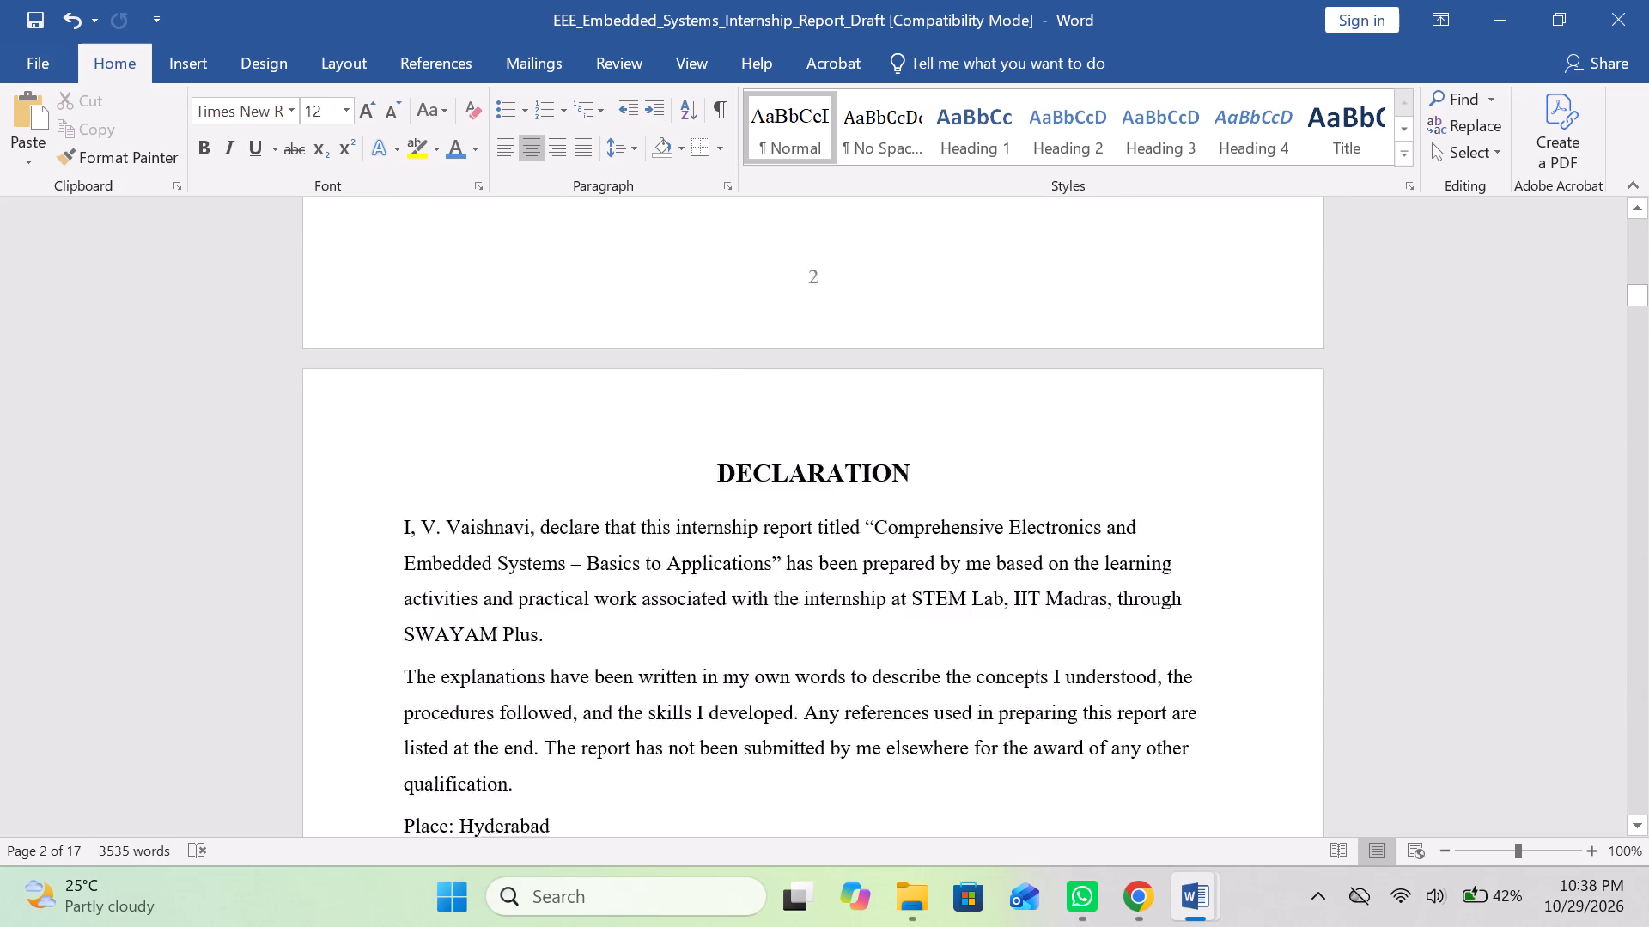
scroll(1334, 397, down, 4)
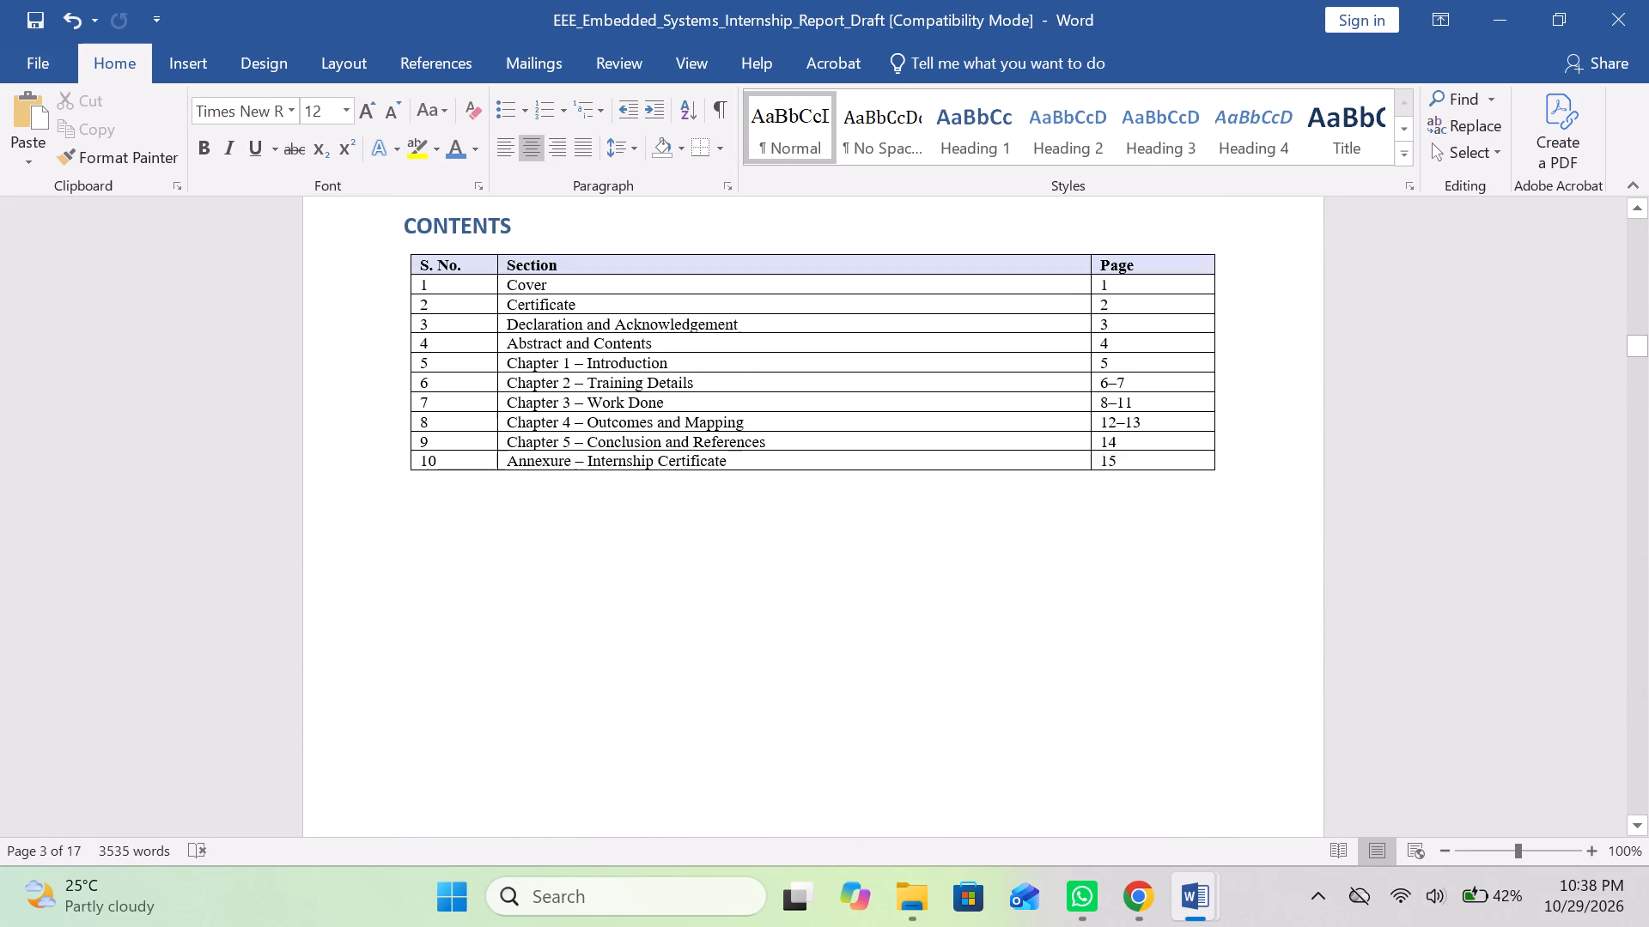
click(1171, 464)
key(BackSpace)
key(6)
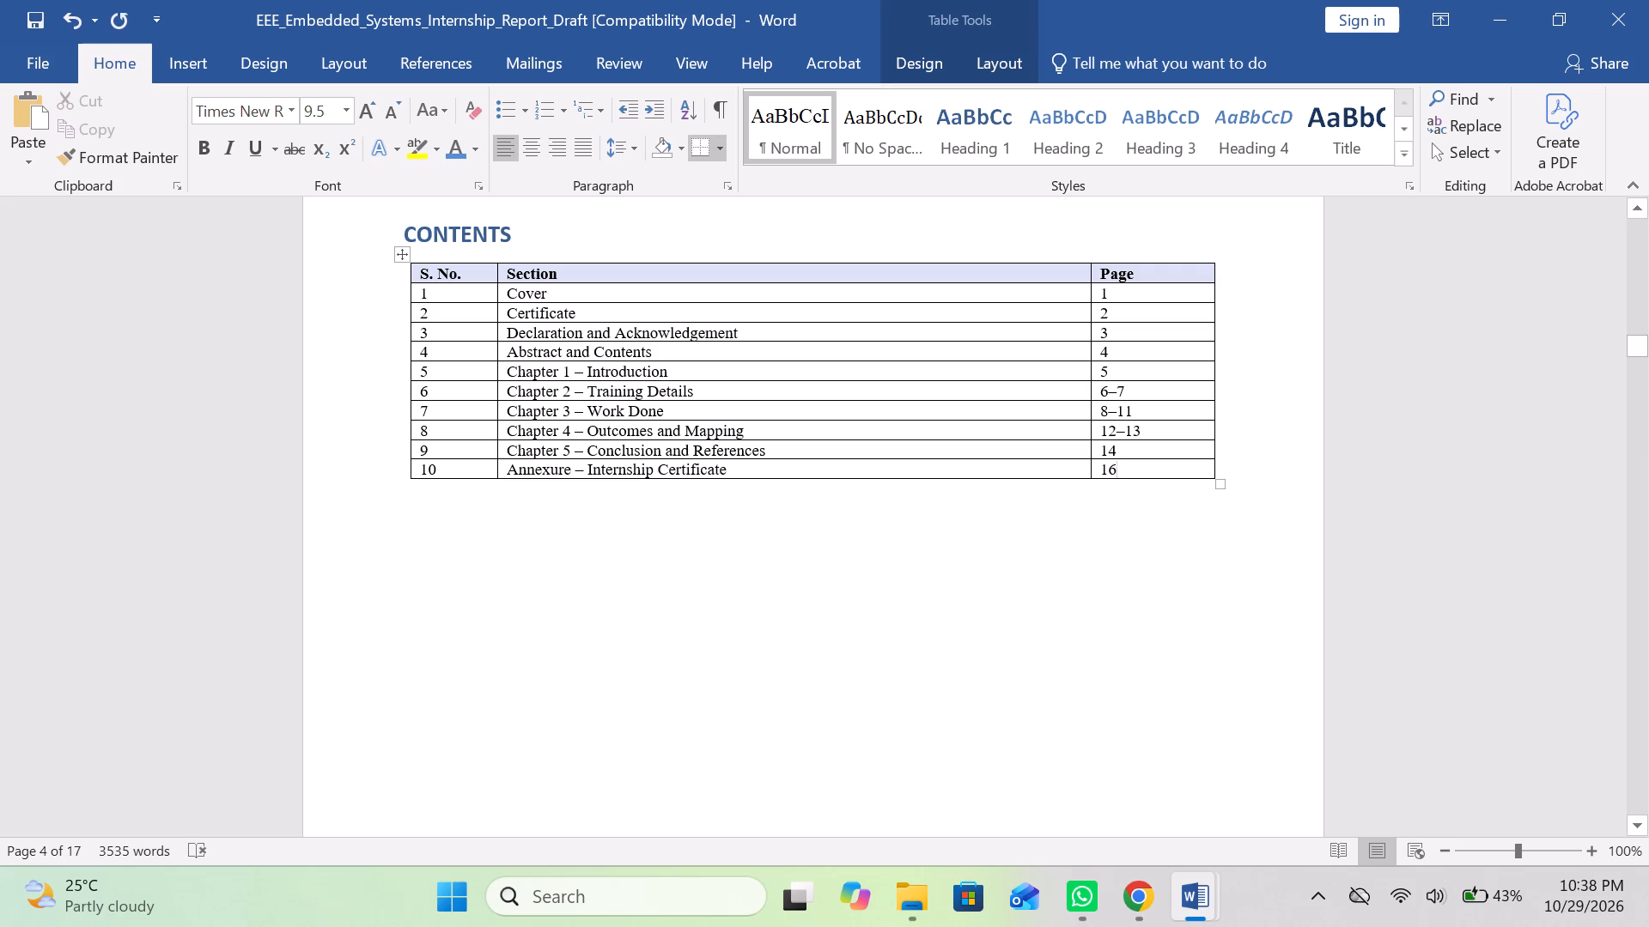
click(1147, 449)
key(BackSpace)
key(6)
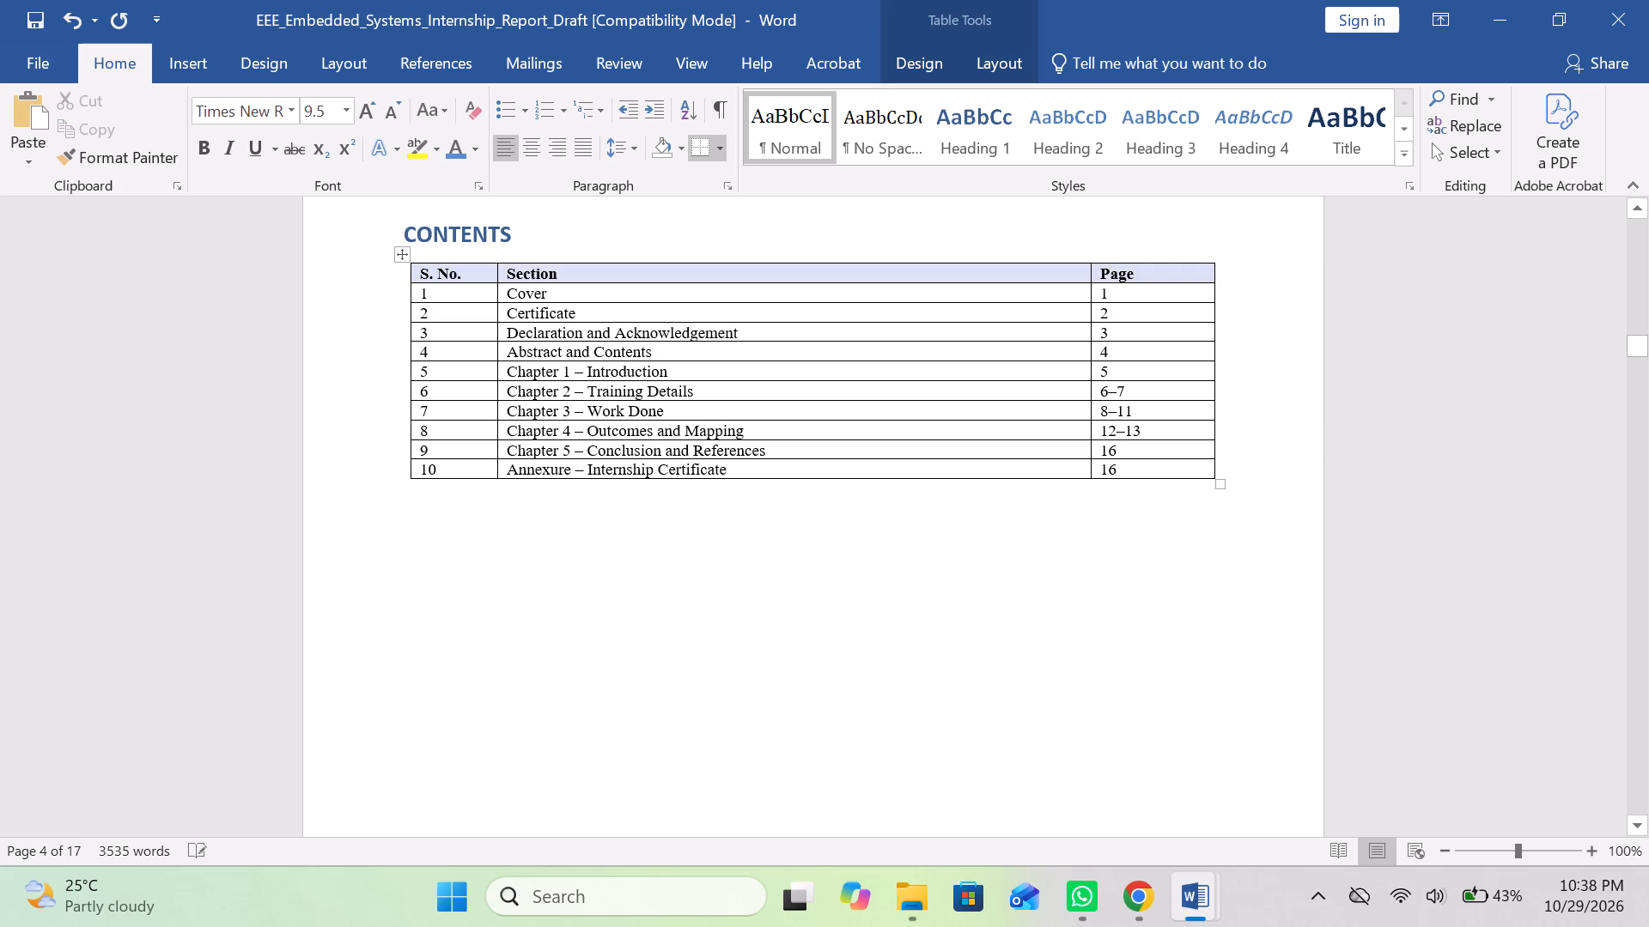
click(1147, 469)
key(BackSpace)
key(7)
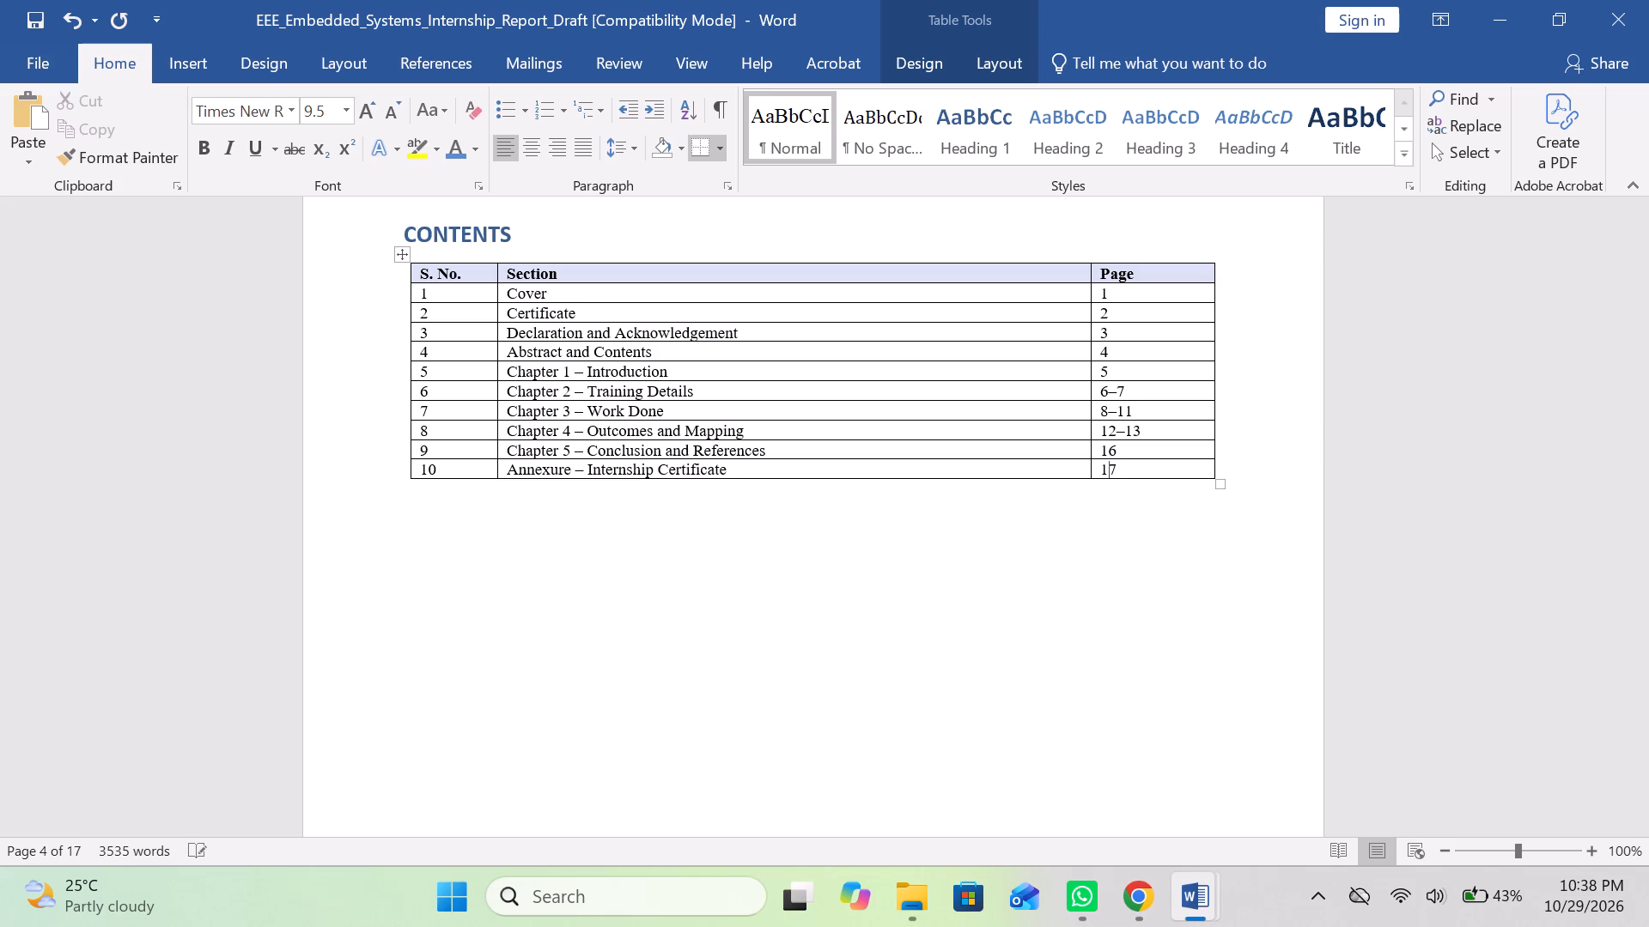
Check which pages Chapter 4 spans, from the Chapter 5 heading back through the SDG and CO–PO mappings to the course outcomes table.
scroll(1148, 469, down, 4)
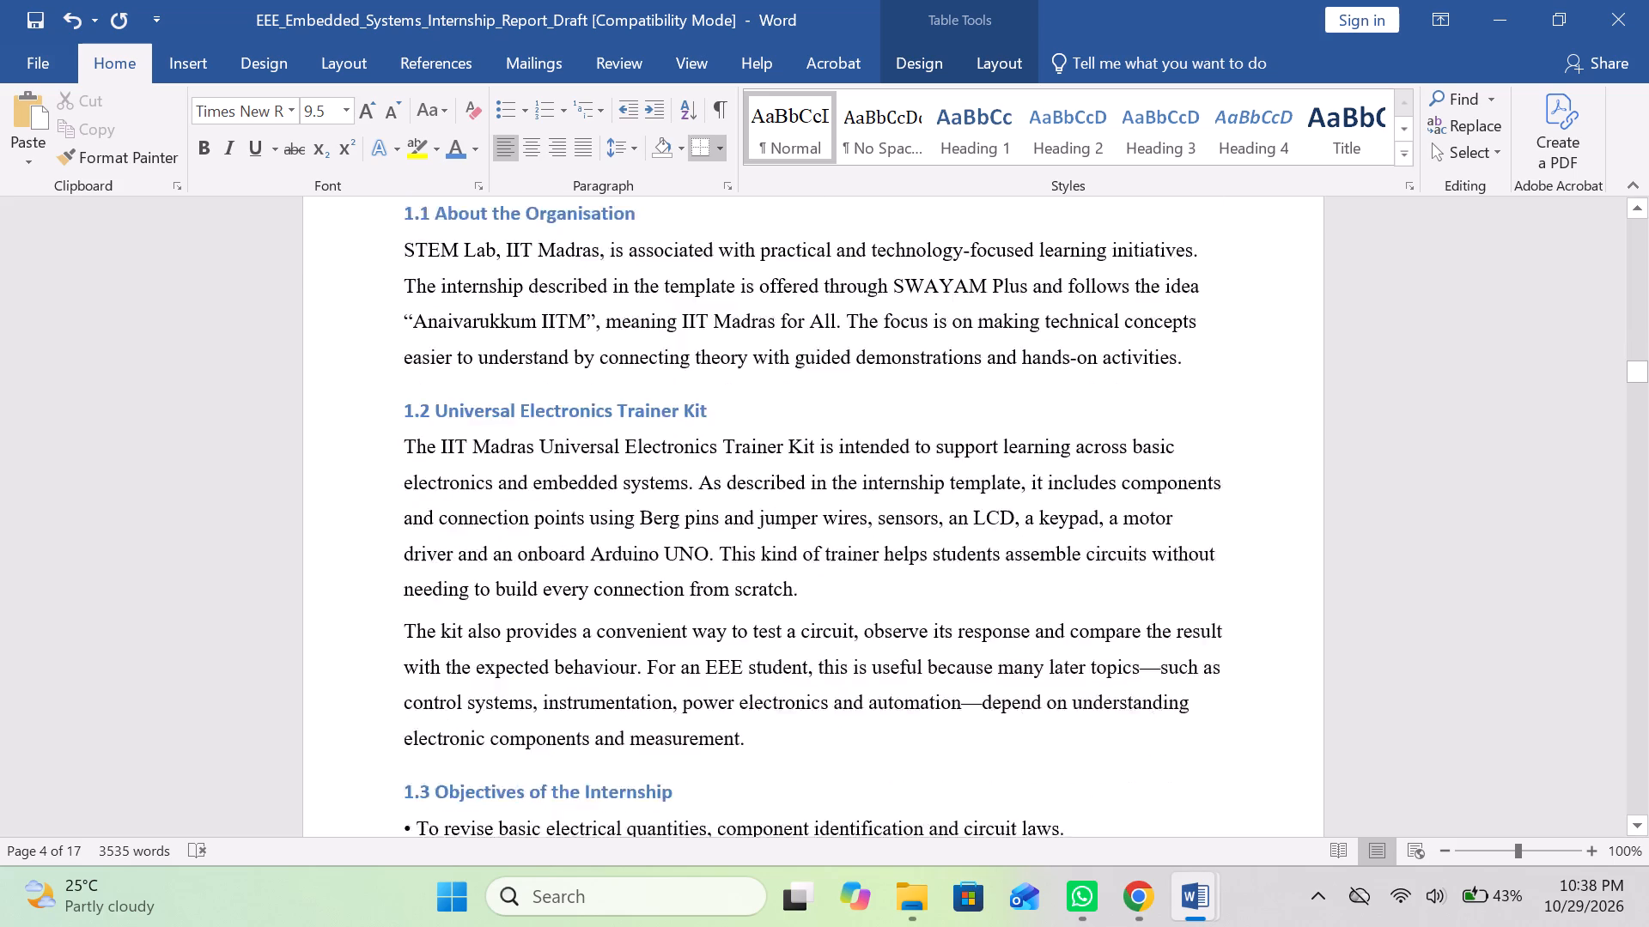
scroll(1148, 469, down, 11)
scroll(1148, 469, up, 1)
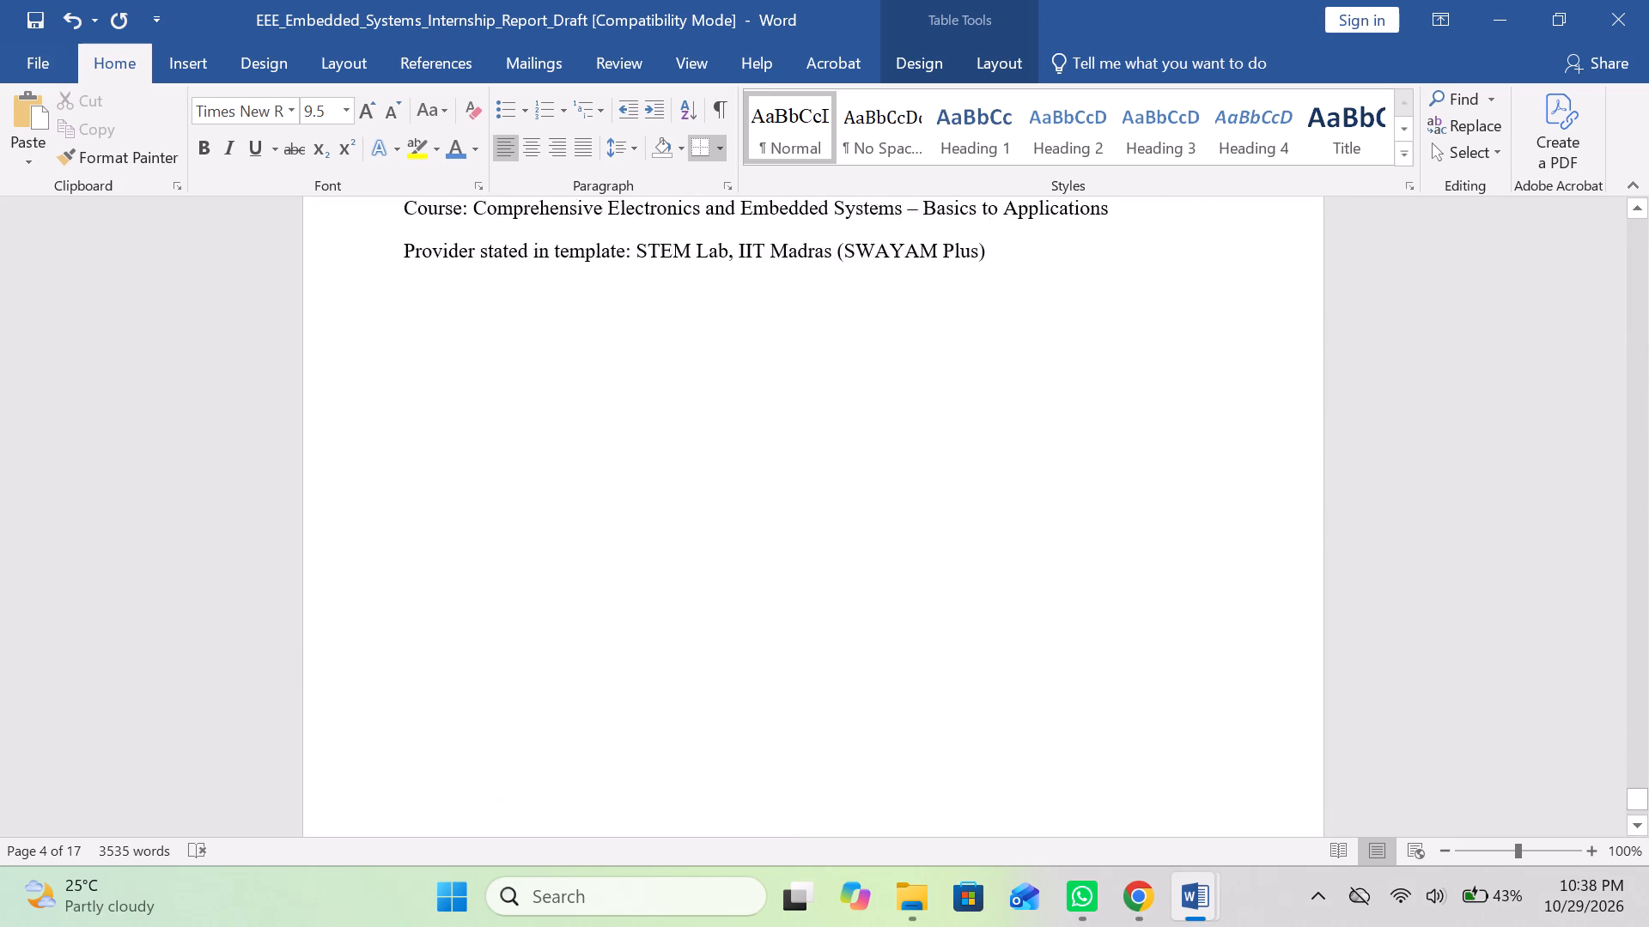
scroll(1148, 469, up, 7)
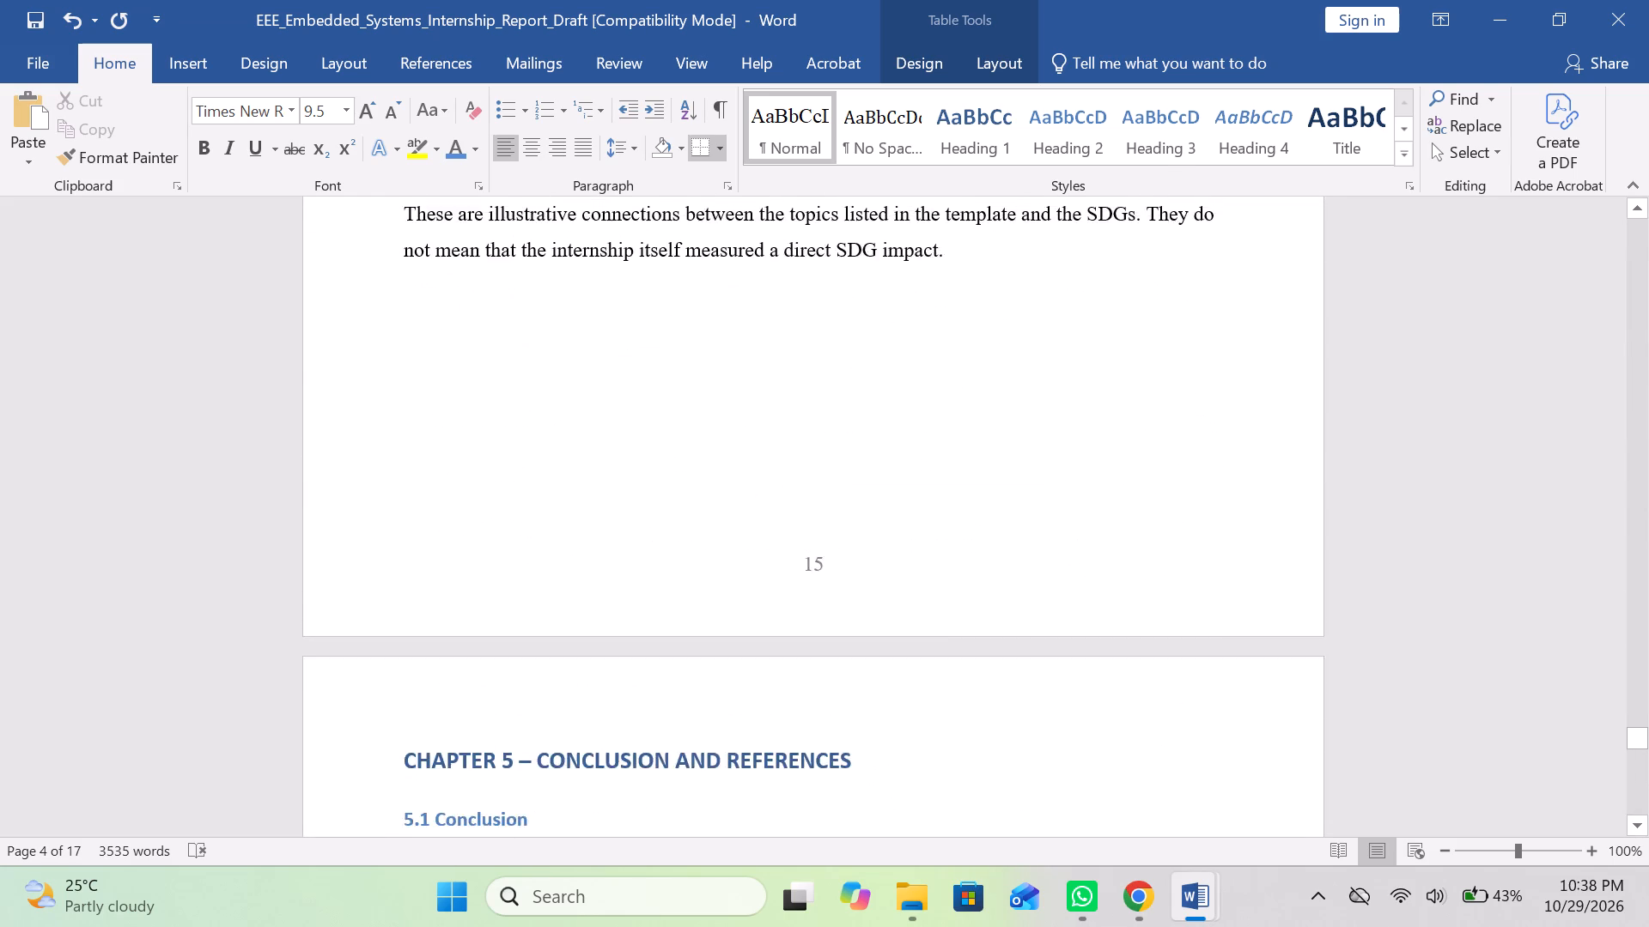
scroll(1148, 469, up, 3)
scroll(1148, 469, down, 1)
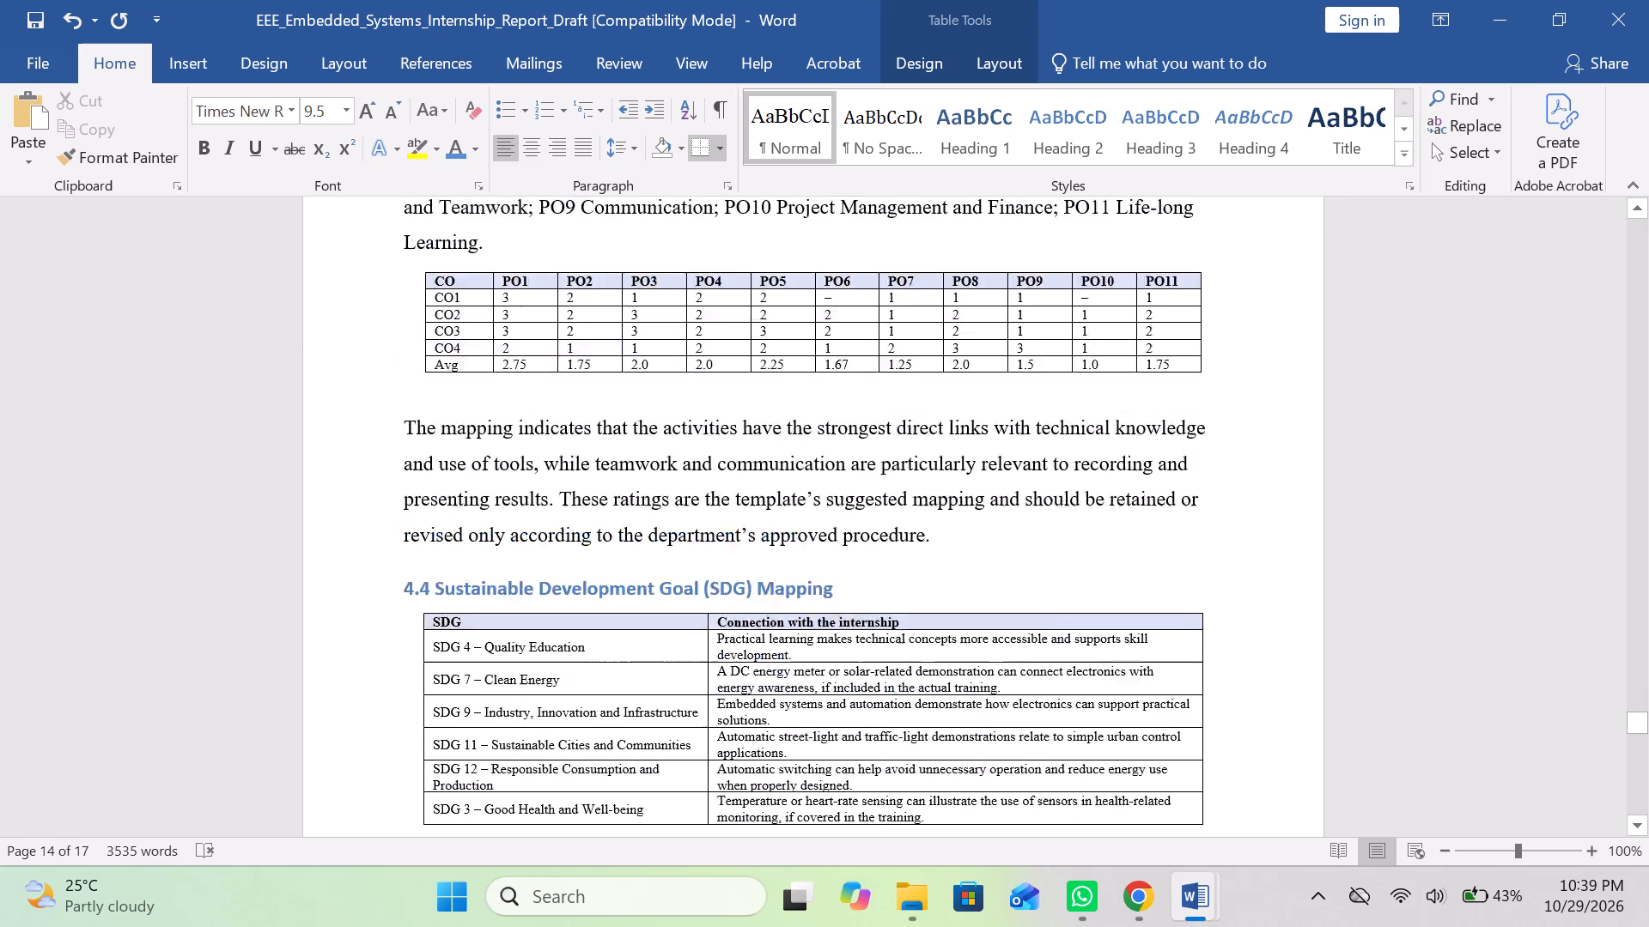
scroll(1148, 469, down, 2)
scroll(1148, 469, up, 1)
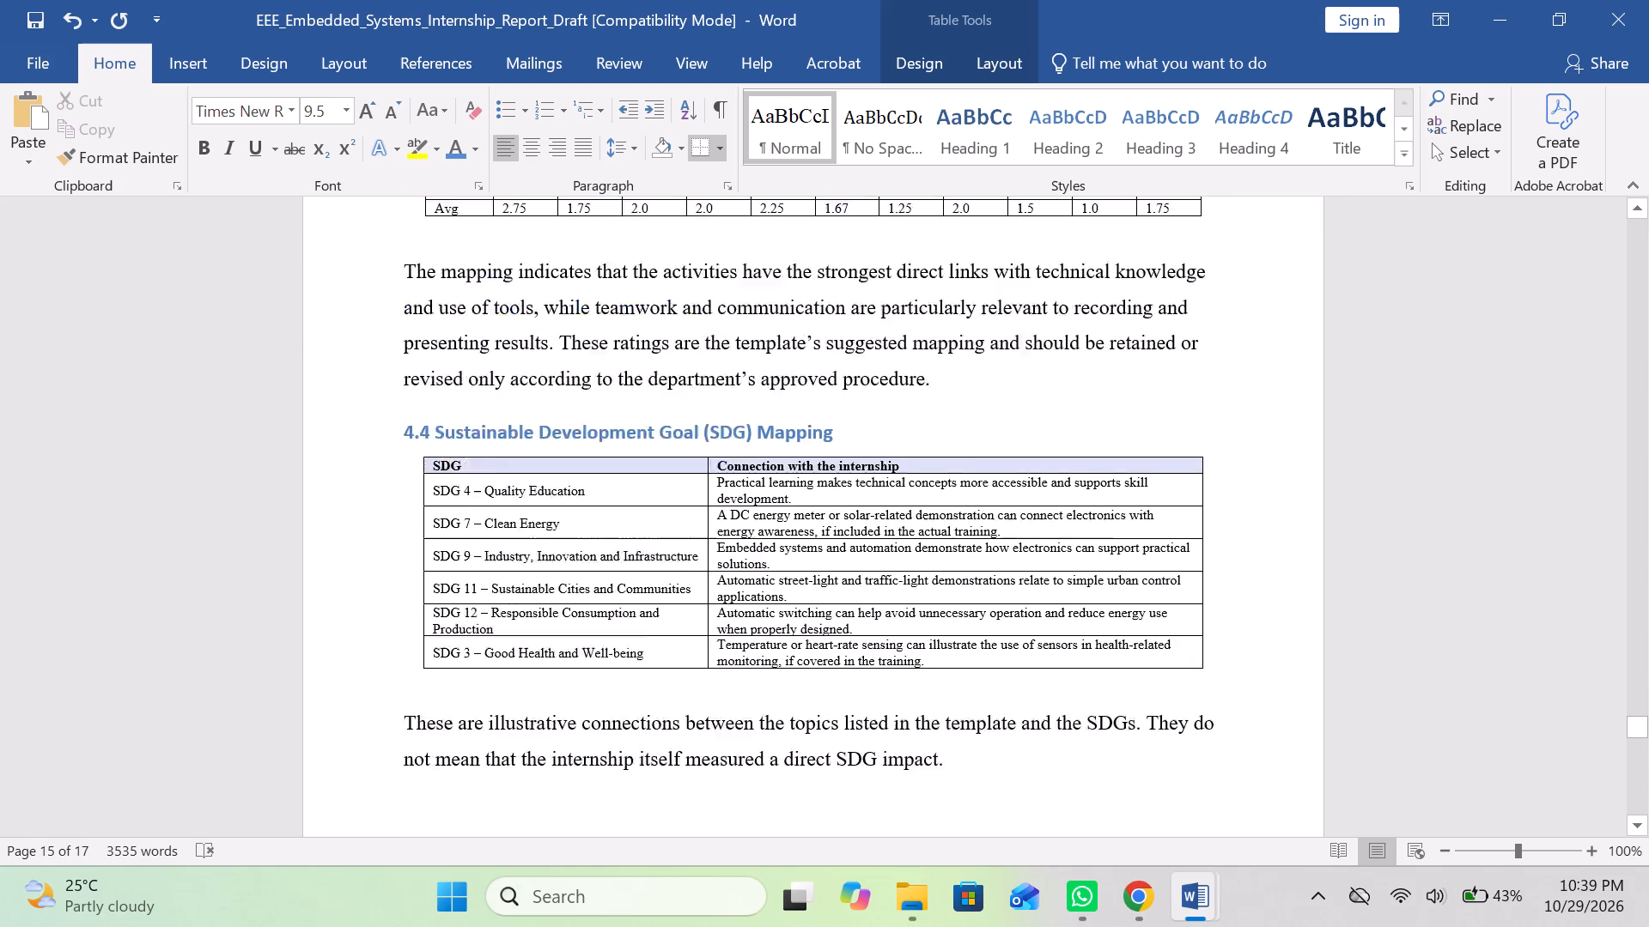
scroll(1148, 469, up, 2)
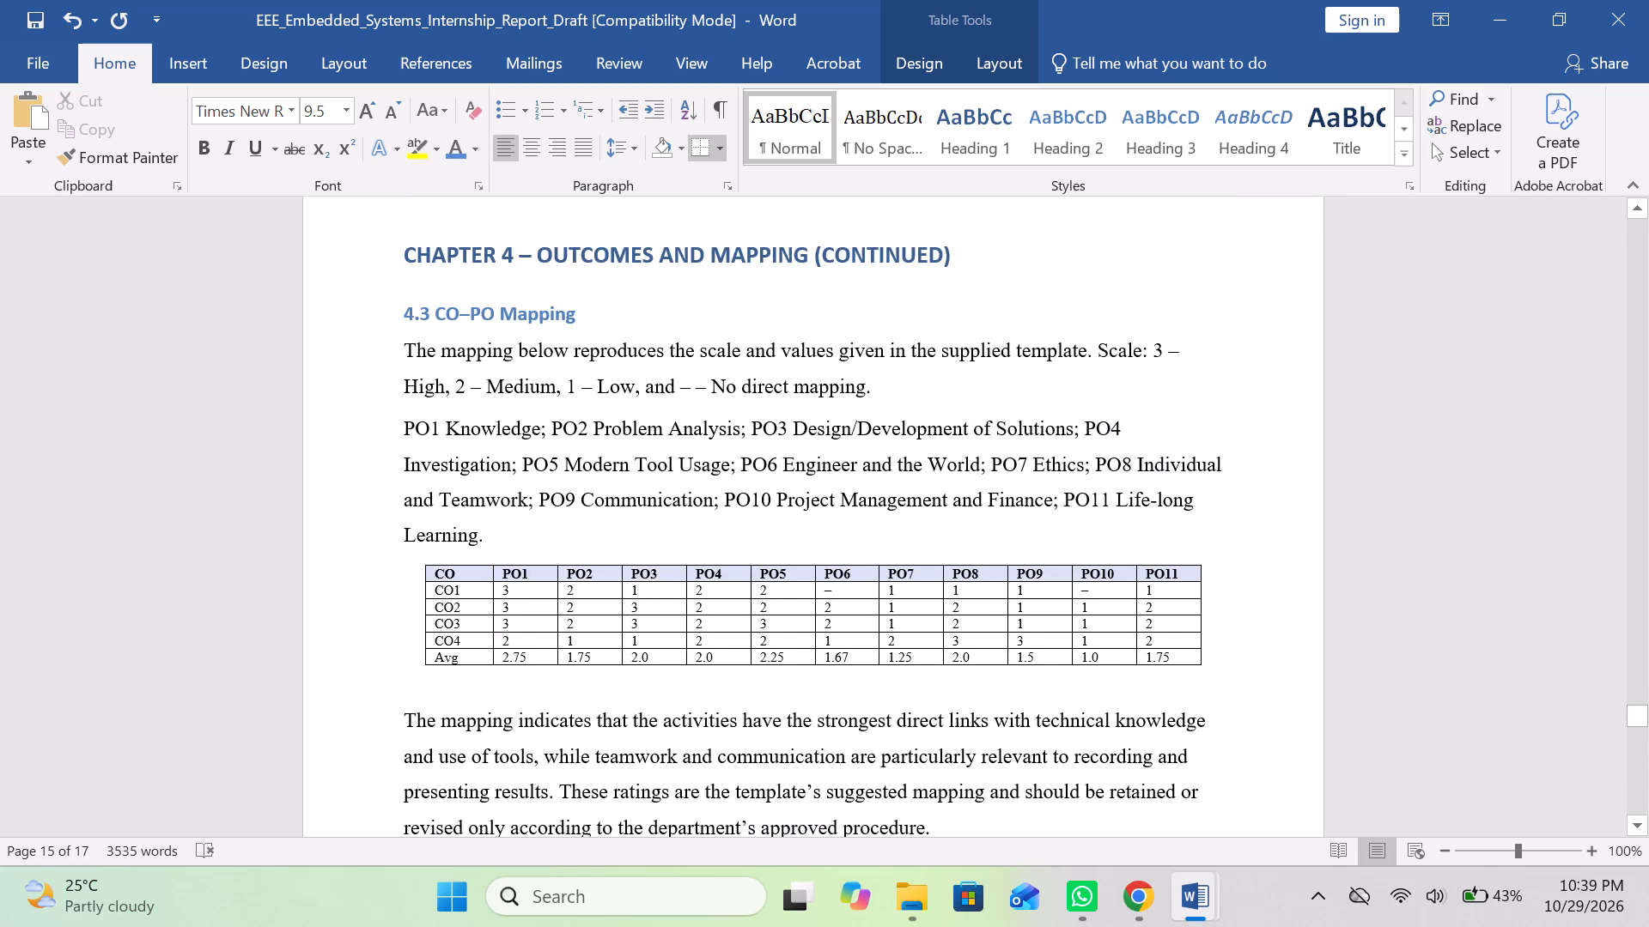
scroll(1327, 419, up, 3)
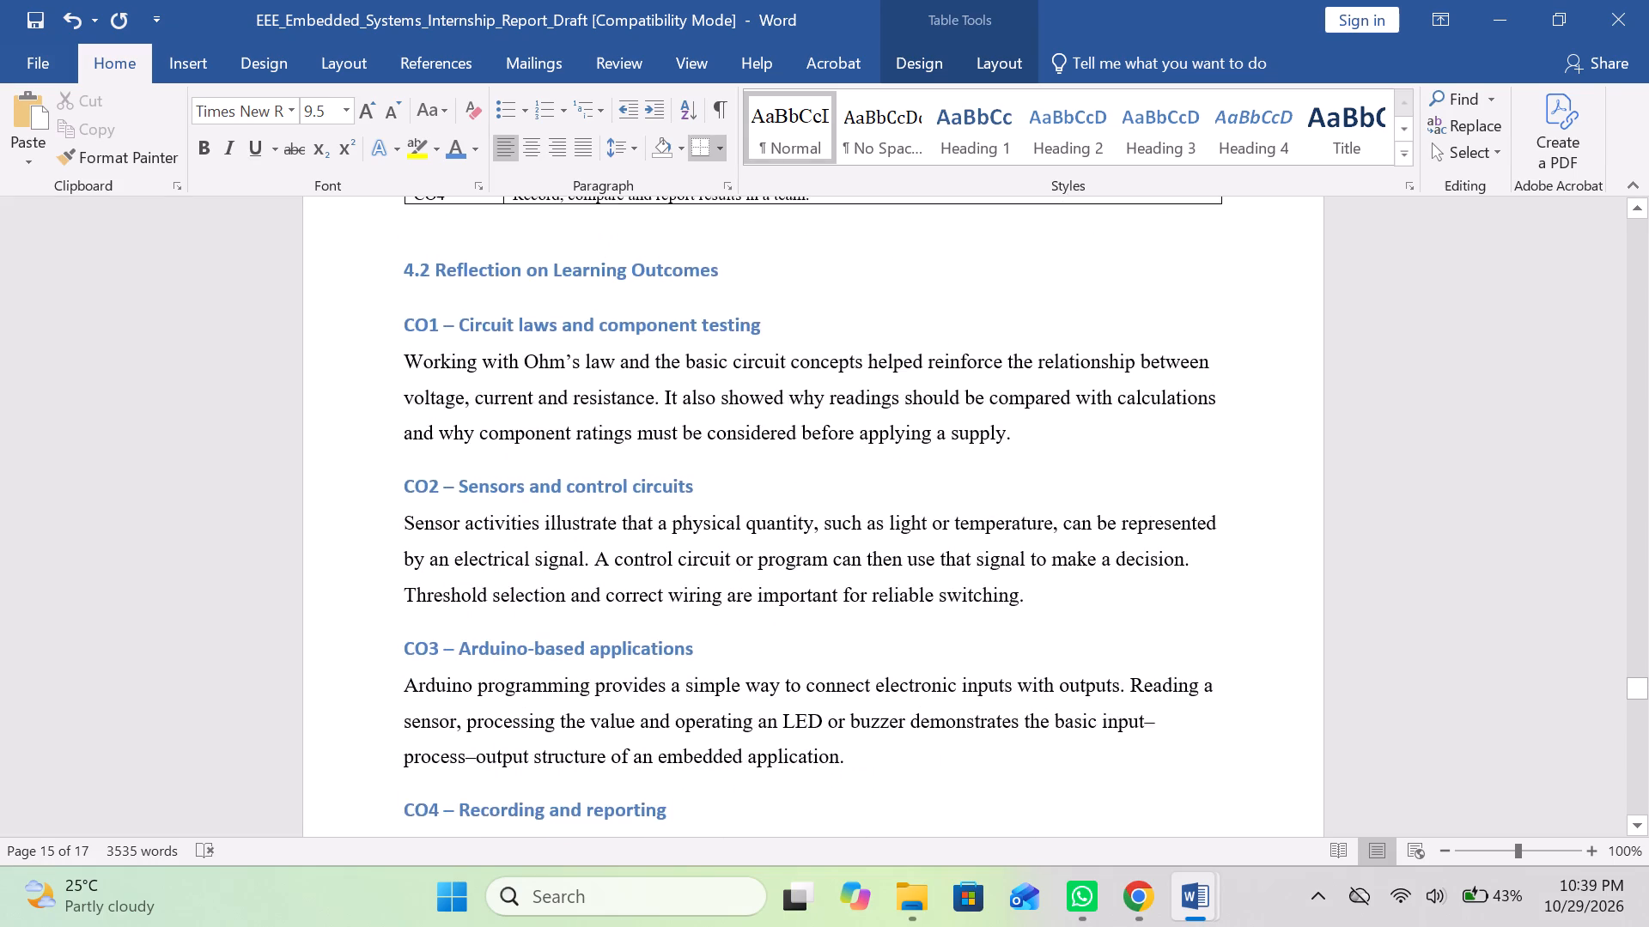
scroll(1327, 419, up, 3)
scroll(1327, 419, down, 1)
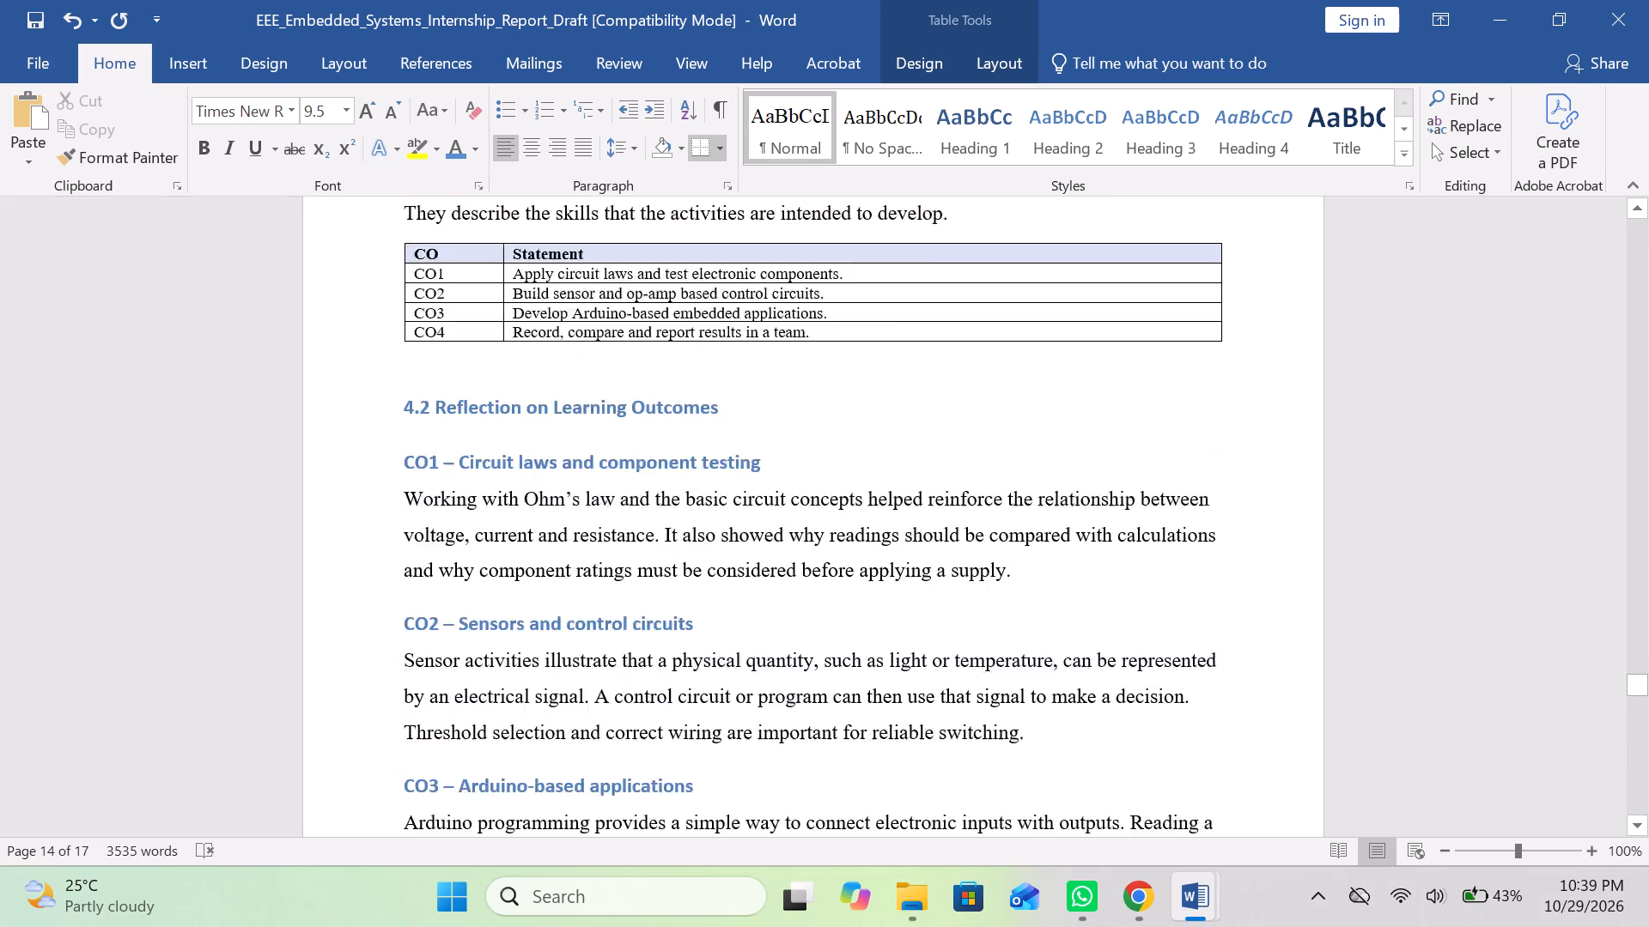
scroll(1327, 419, down, 2)
scroll(1327, 419, up, 14)
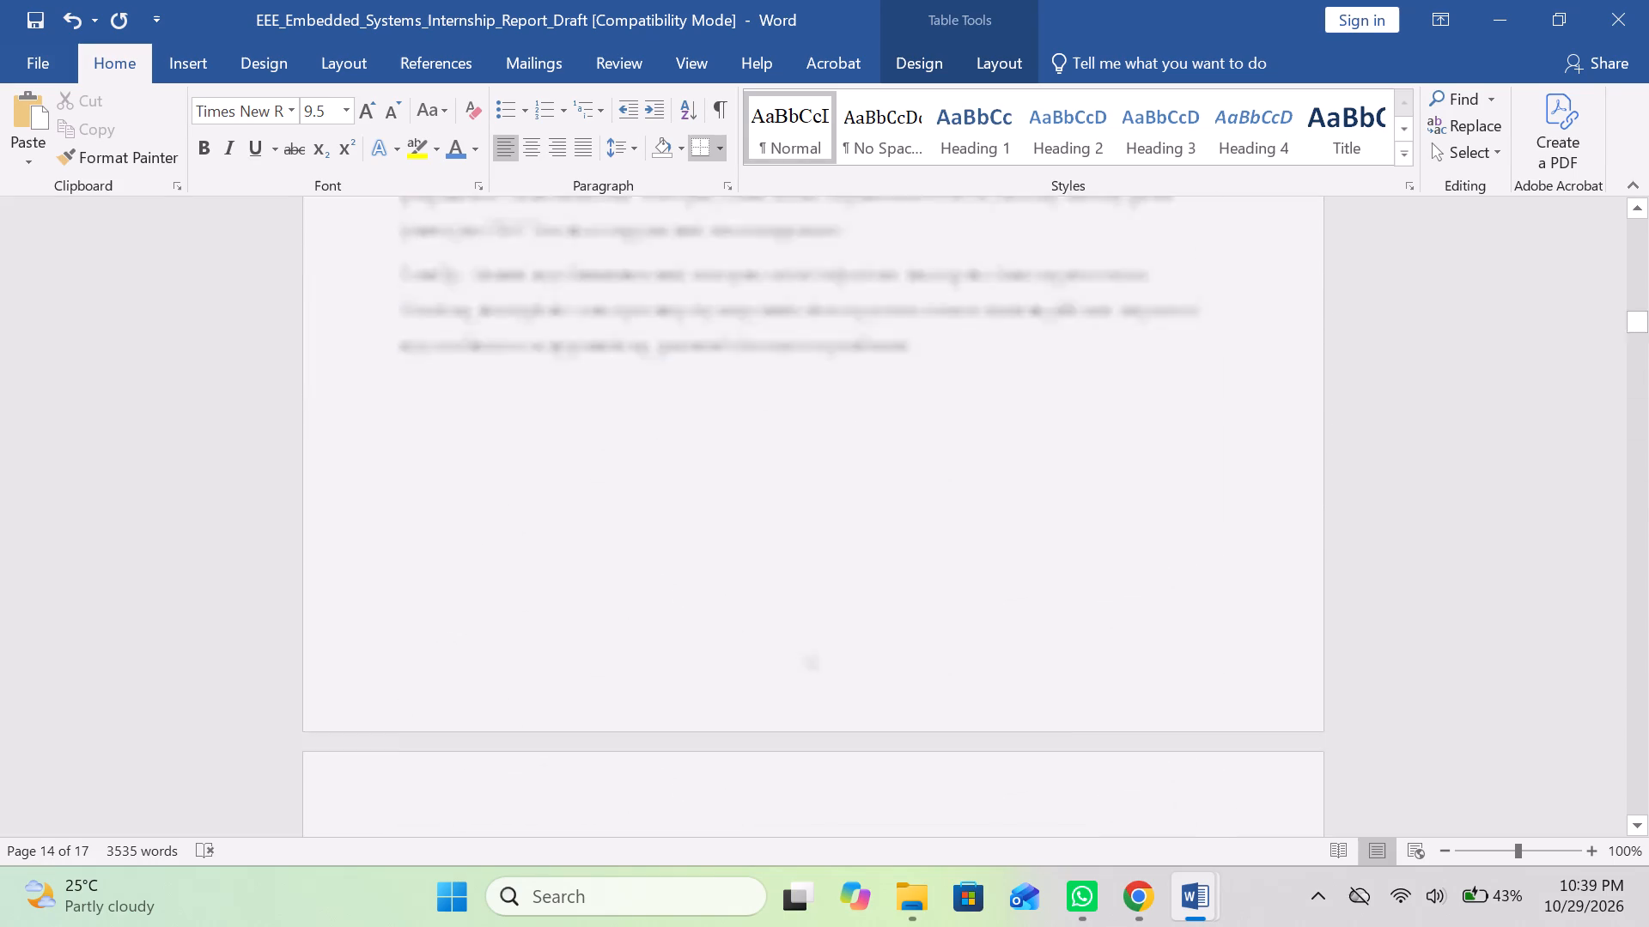
Change the Contents table's page range for Chapter 4 – Outcomes and Mapping to 14-15.
scroll(1327, 419, down, 9)
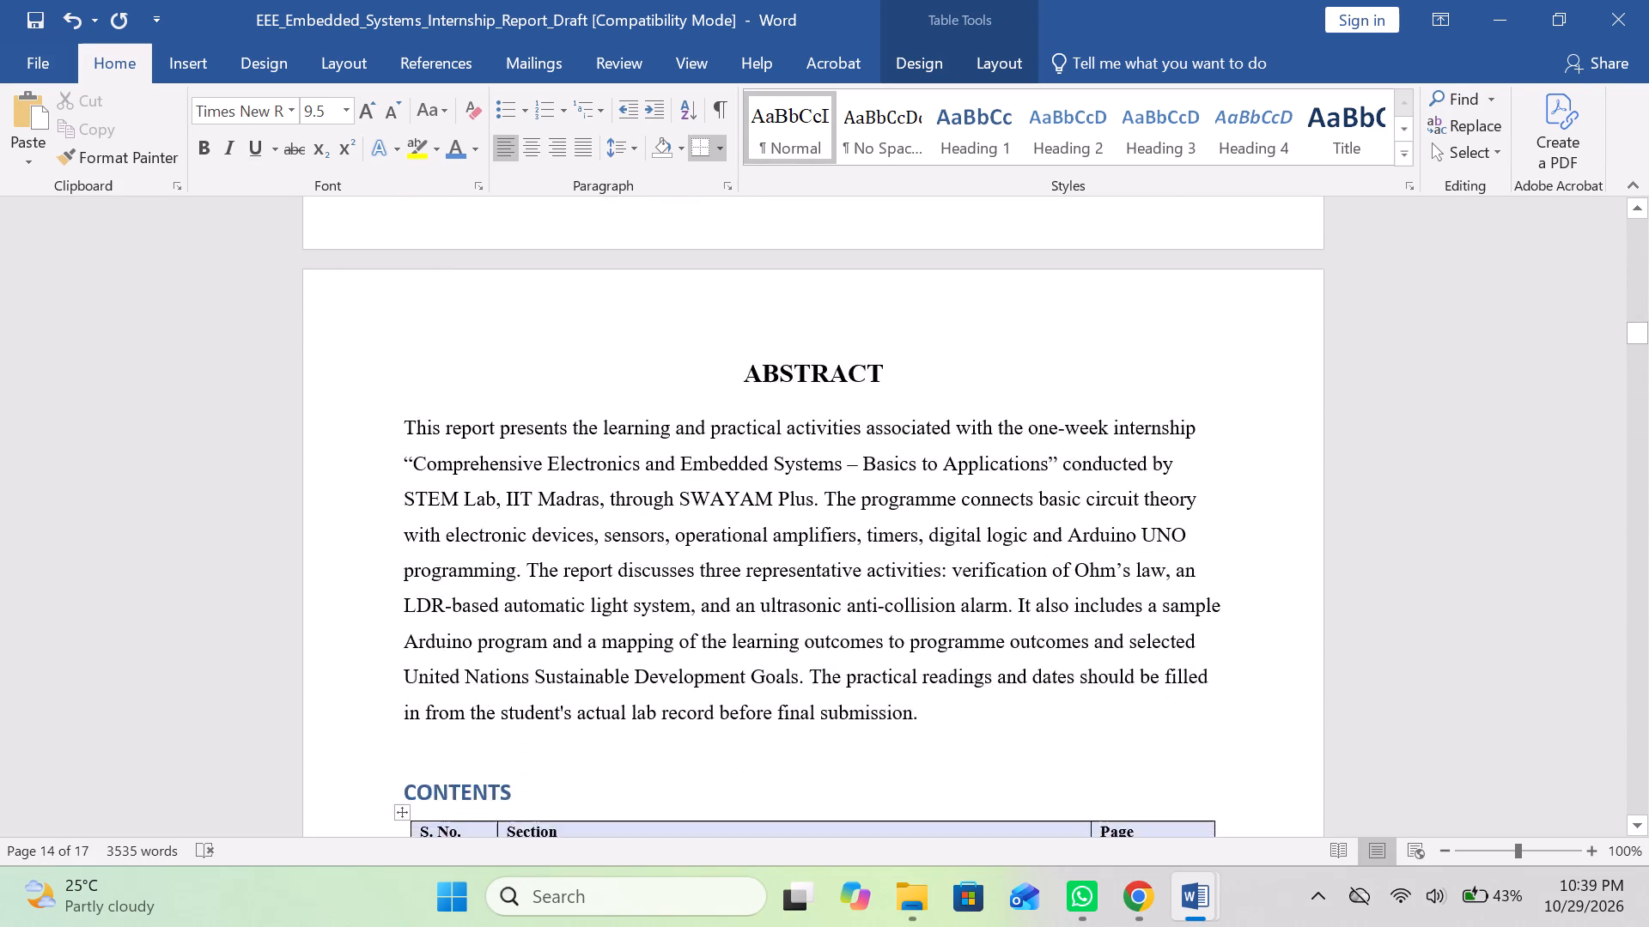
scroll(1327, 419, up, 2)
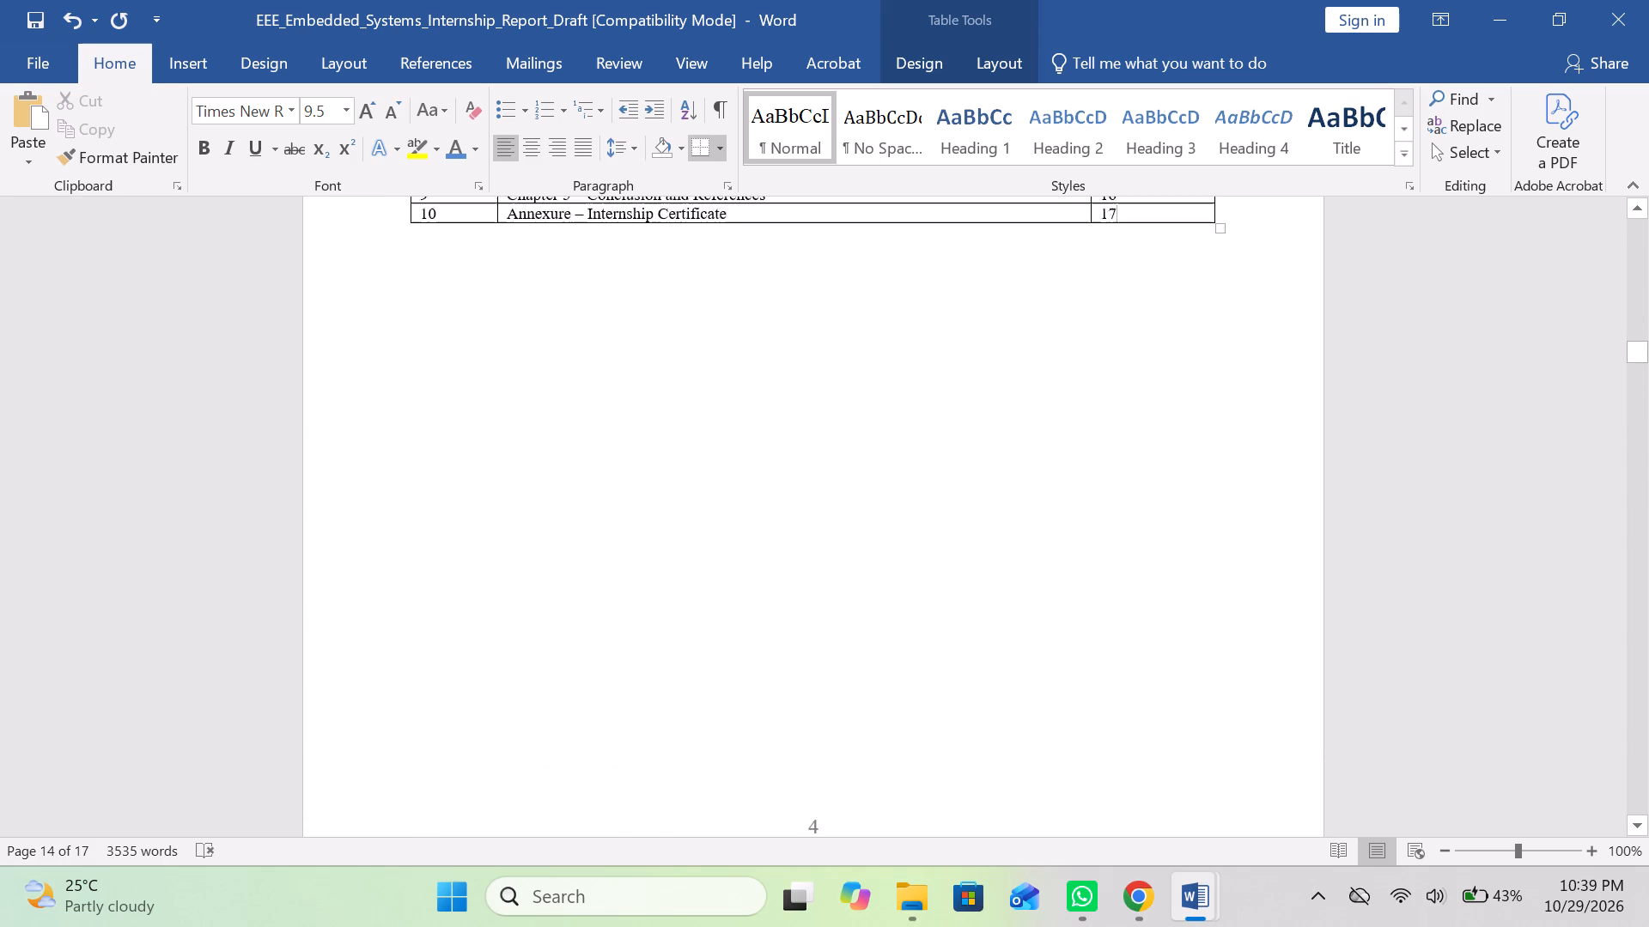
scroll(1327, 419, up, 1)
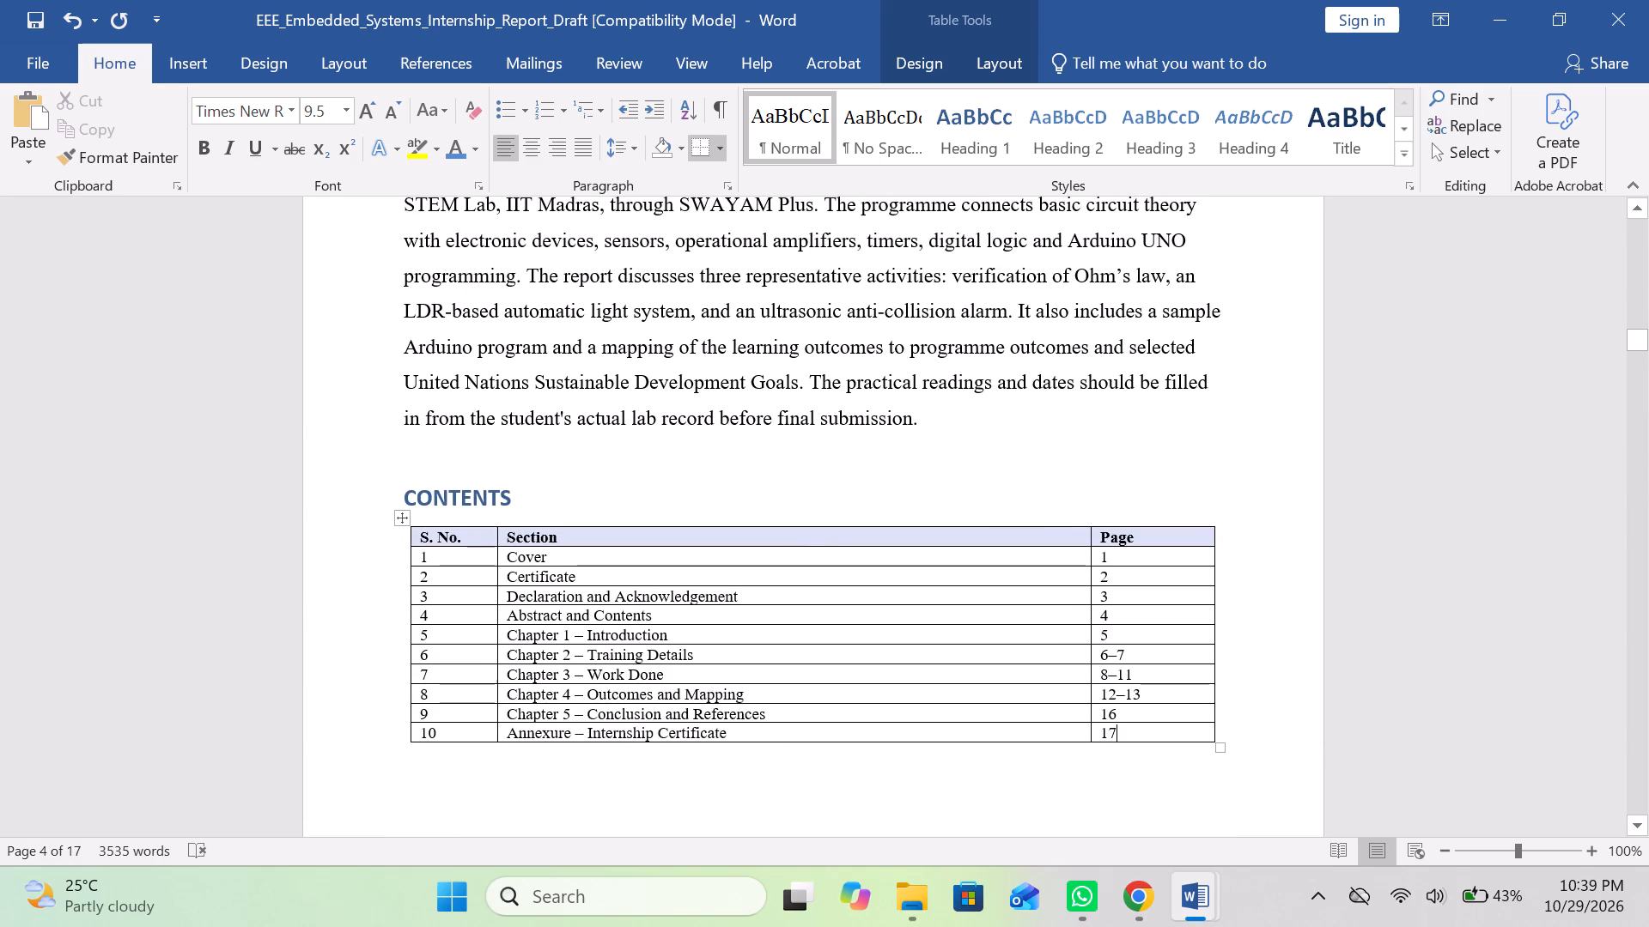
click(1144, 694)
key(BackSpace)
key(BackSpace)
key(BackSpace)
key(BackSpace)
text(4-)
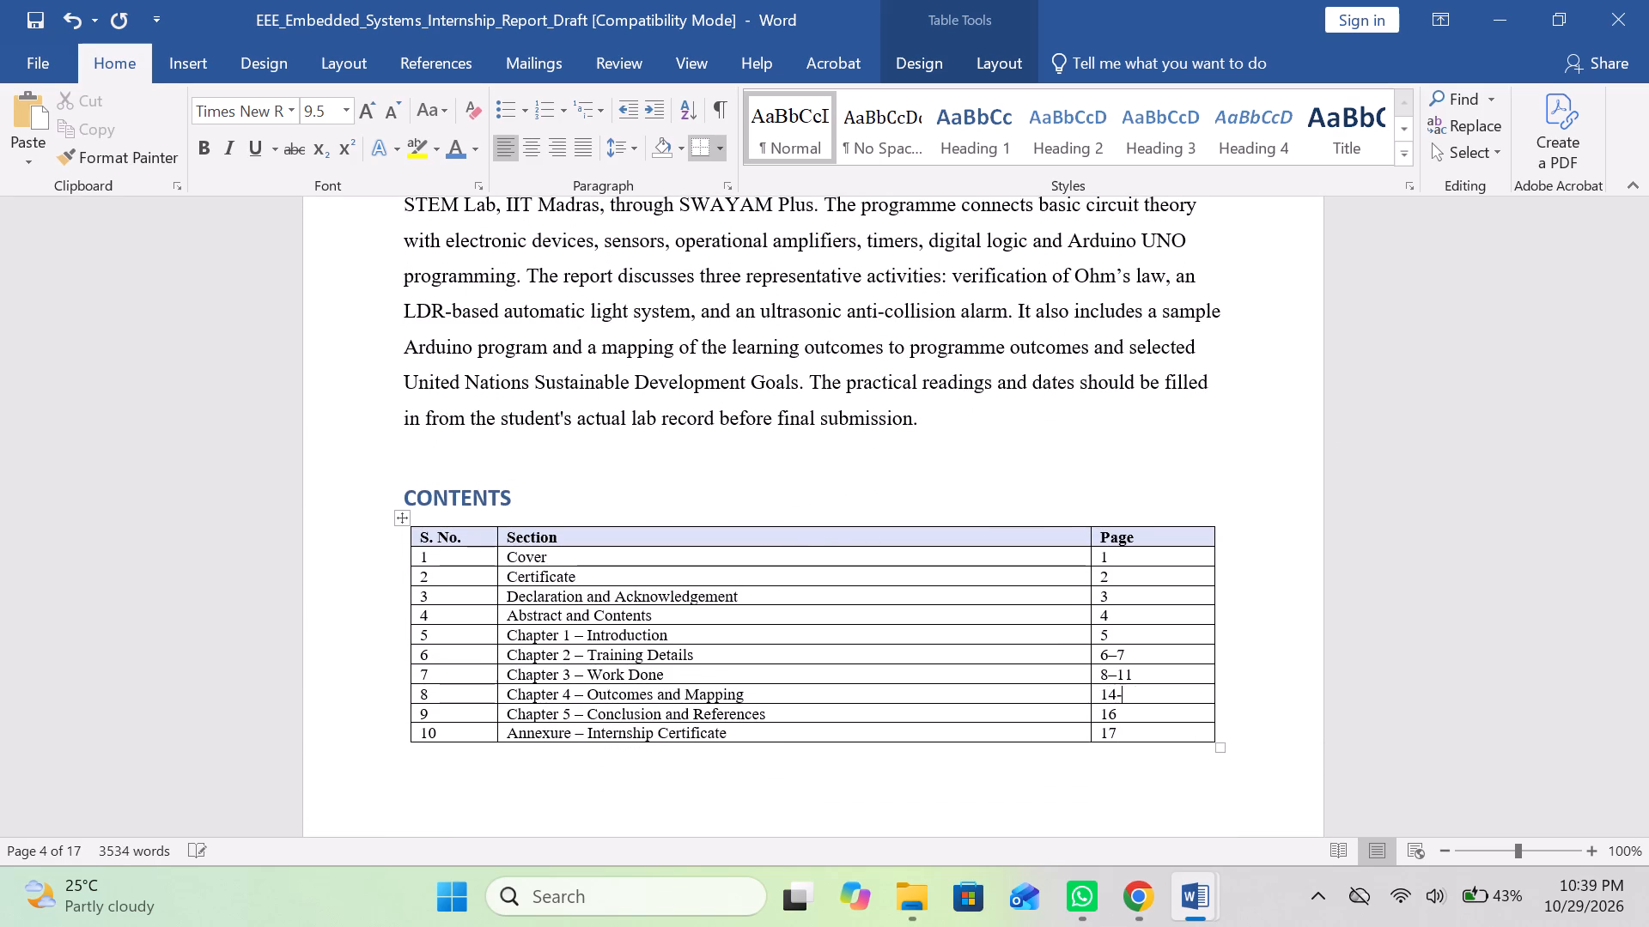
text(15)
Check which pages Chapter 3 spans, from its Work Done heading through the three experiments to the Overall Learning section.
scroll(1144, 694, down, 10)
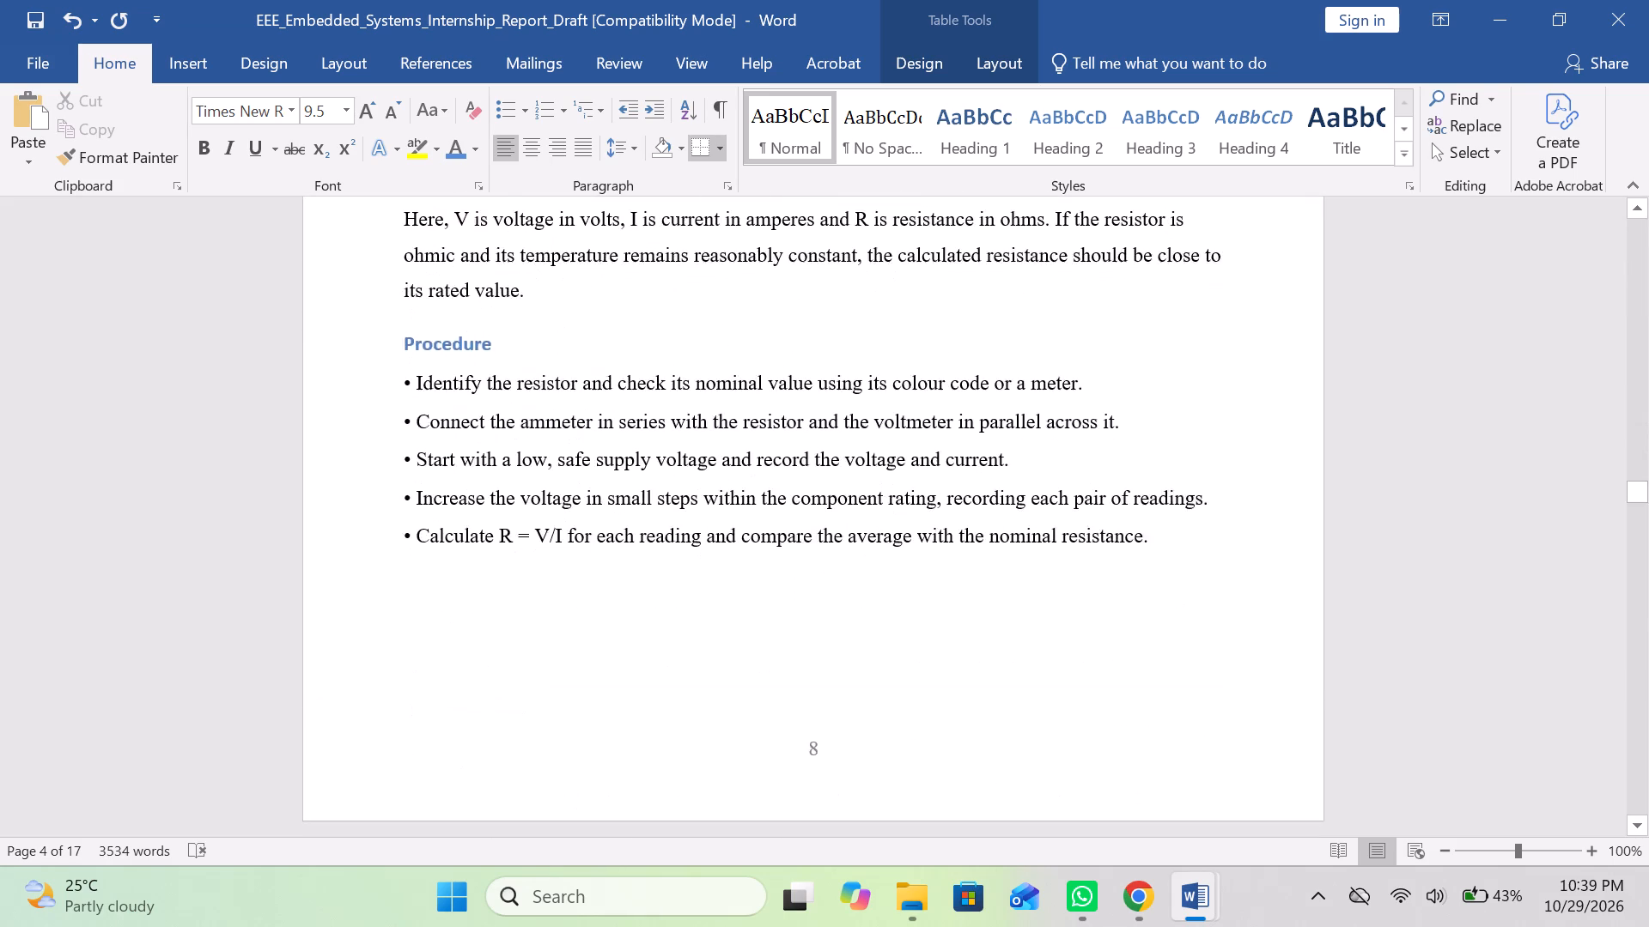
scroll(1144, 694, down, 2)
scroll(1144, 694, up, 4)
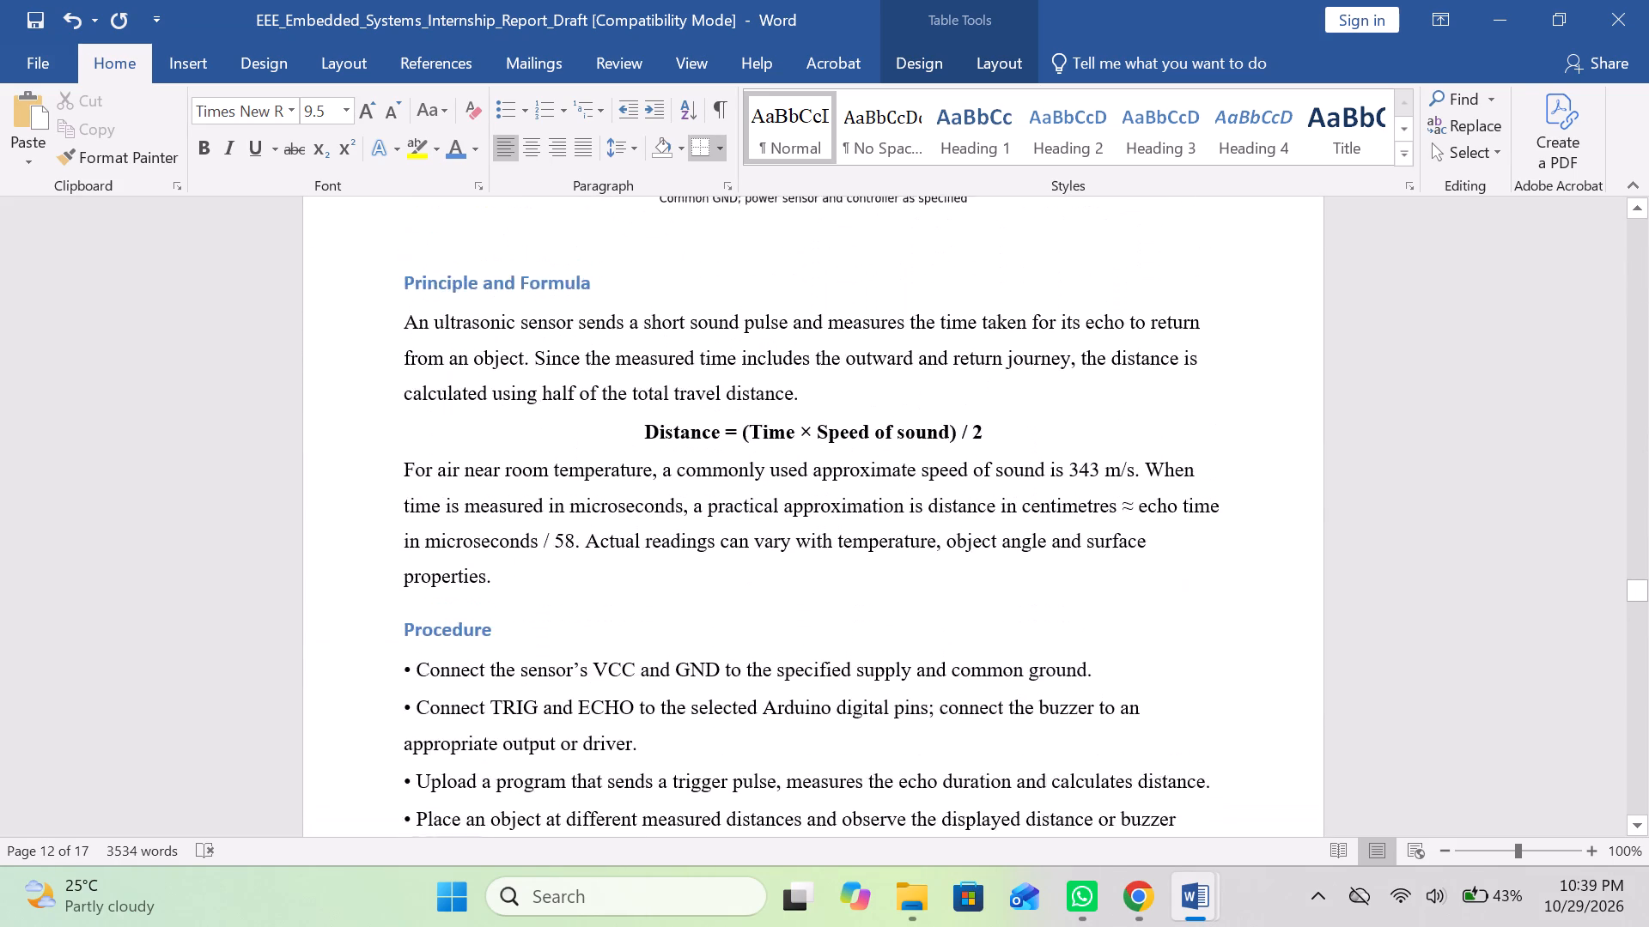
scroll(1144, 694, up, 7)
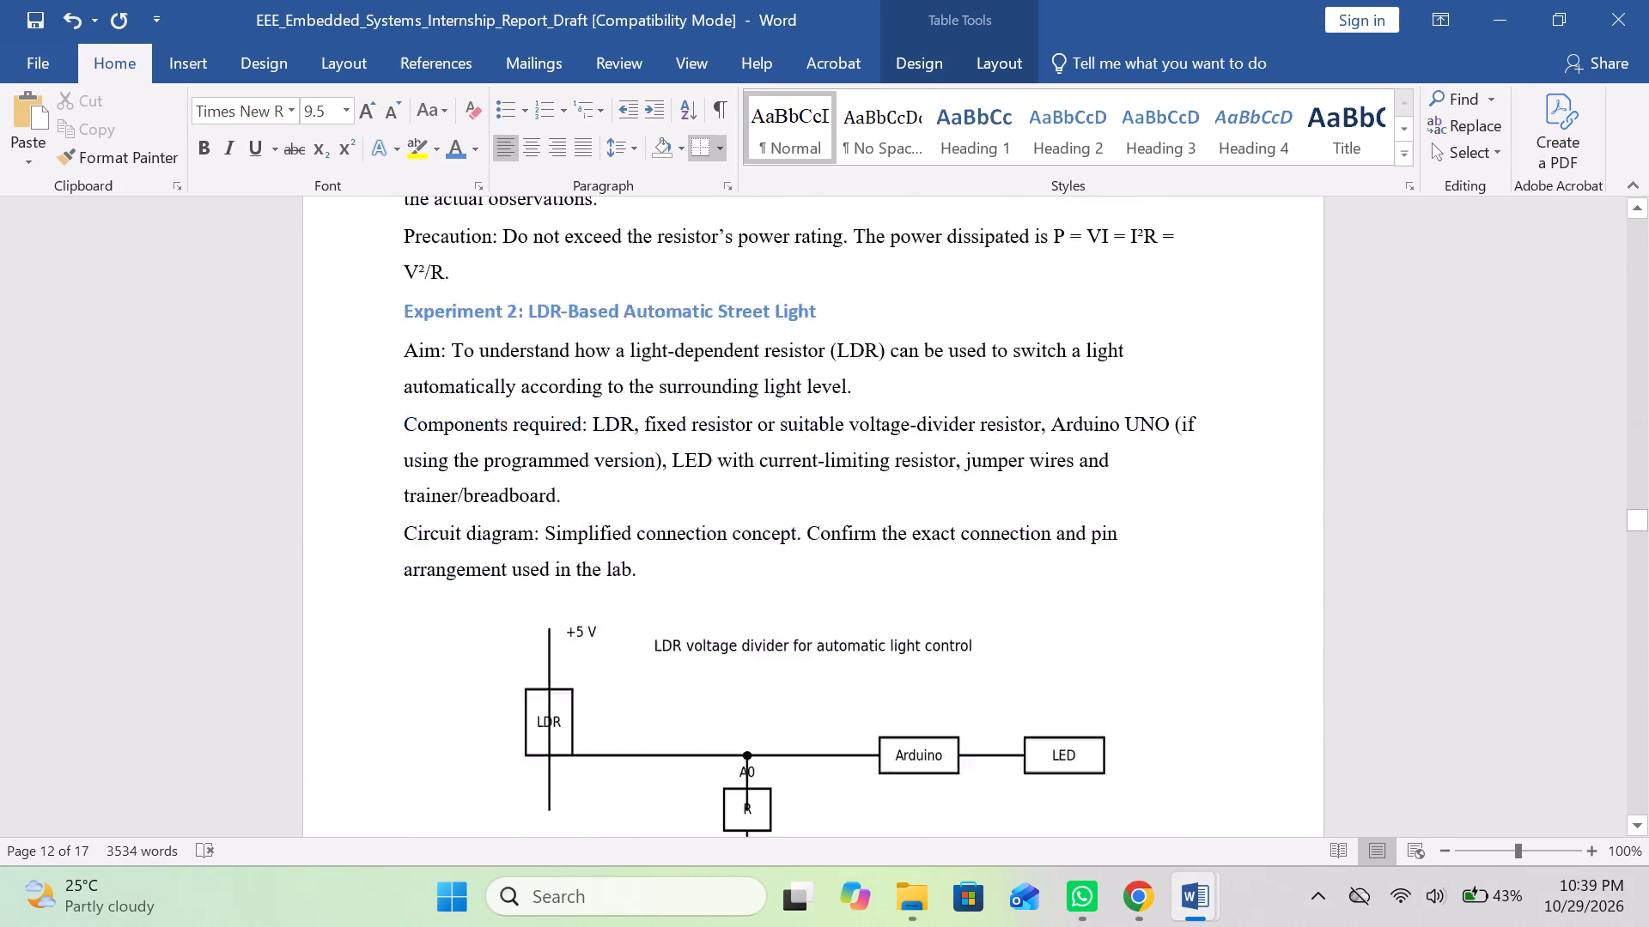
scroll(1144, 694, up, 6)
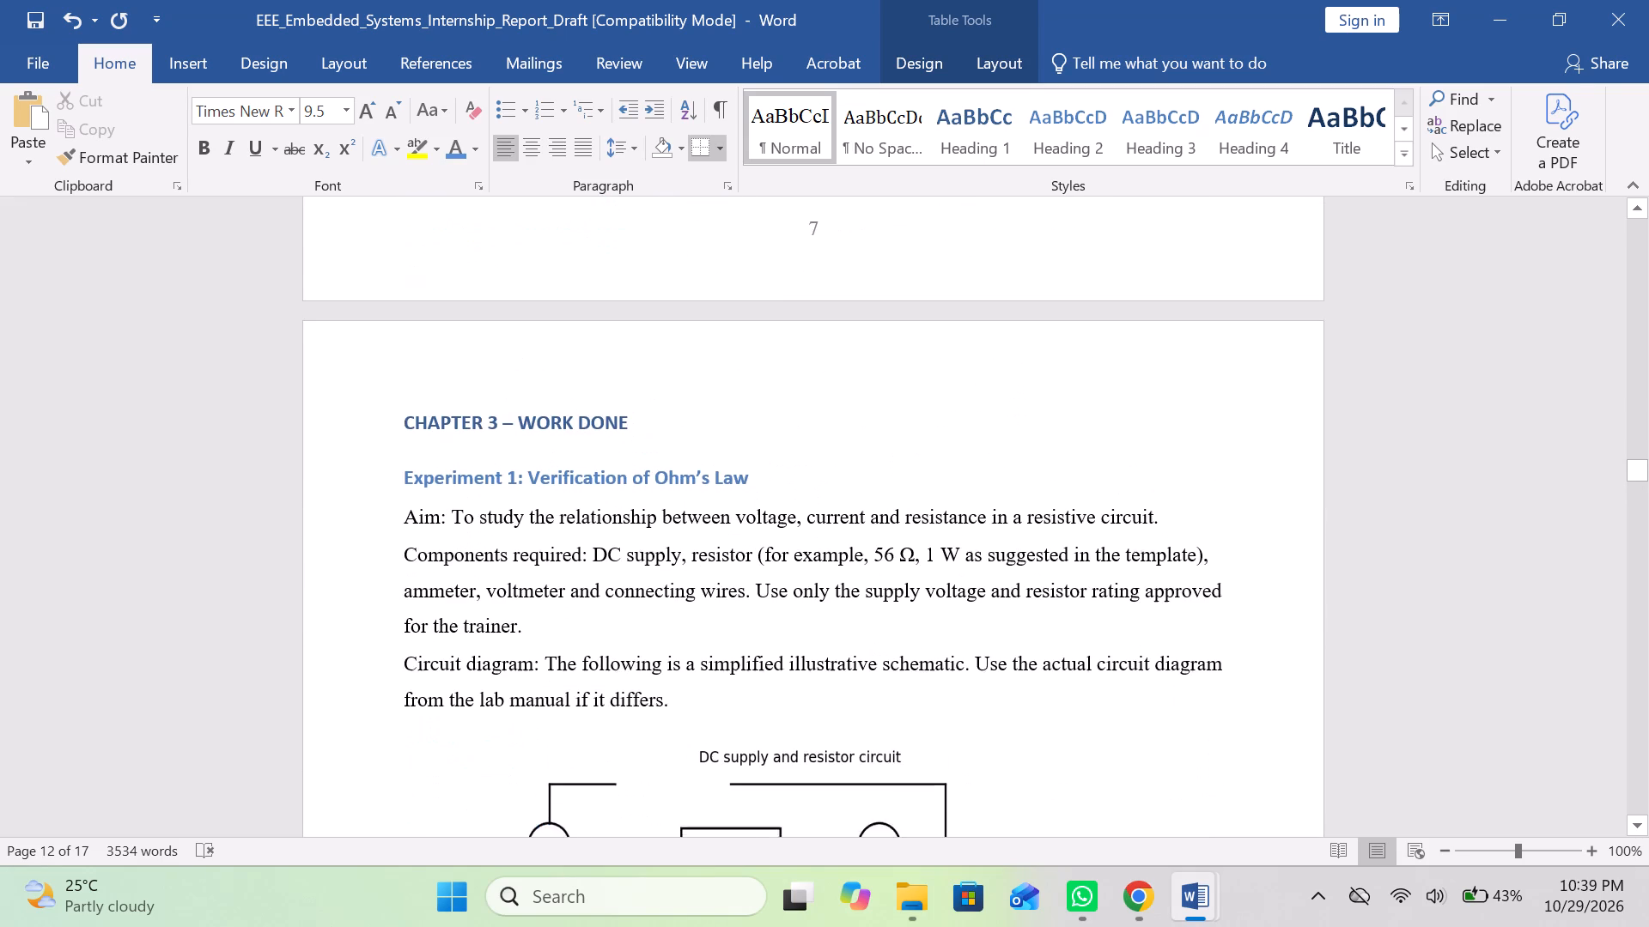
scroll(1144, 694, up, 1)
scroll(1144, 694, down, 4)
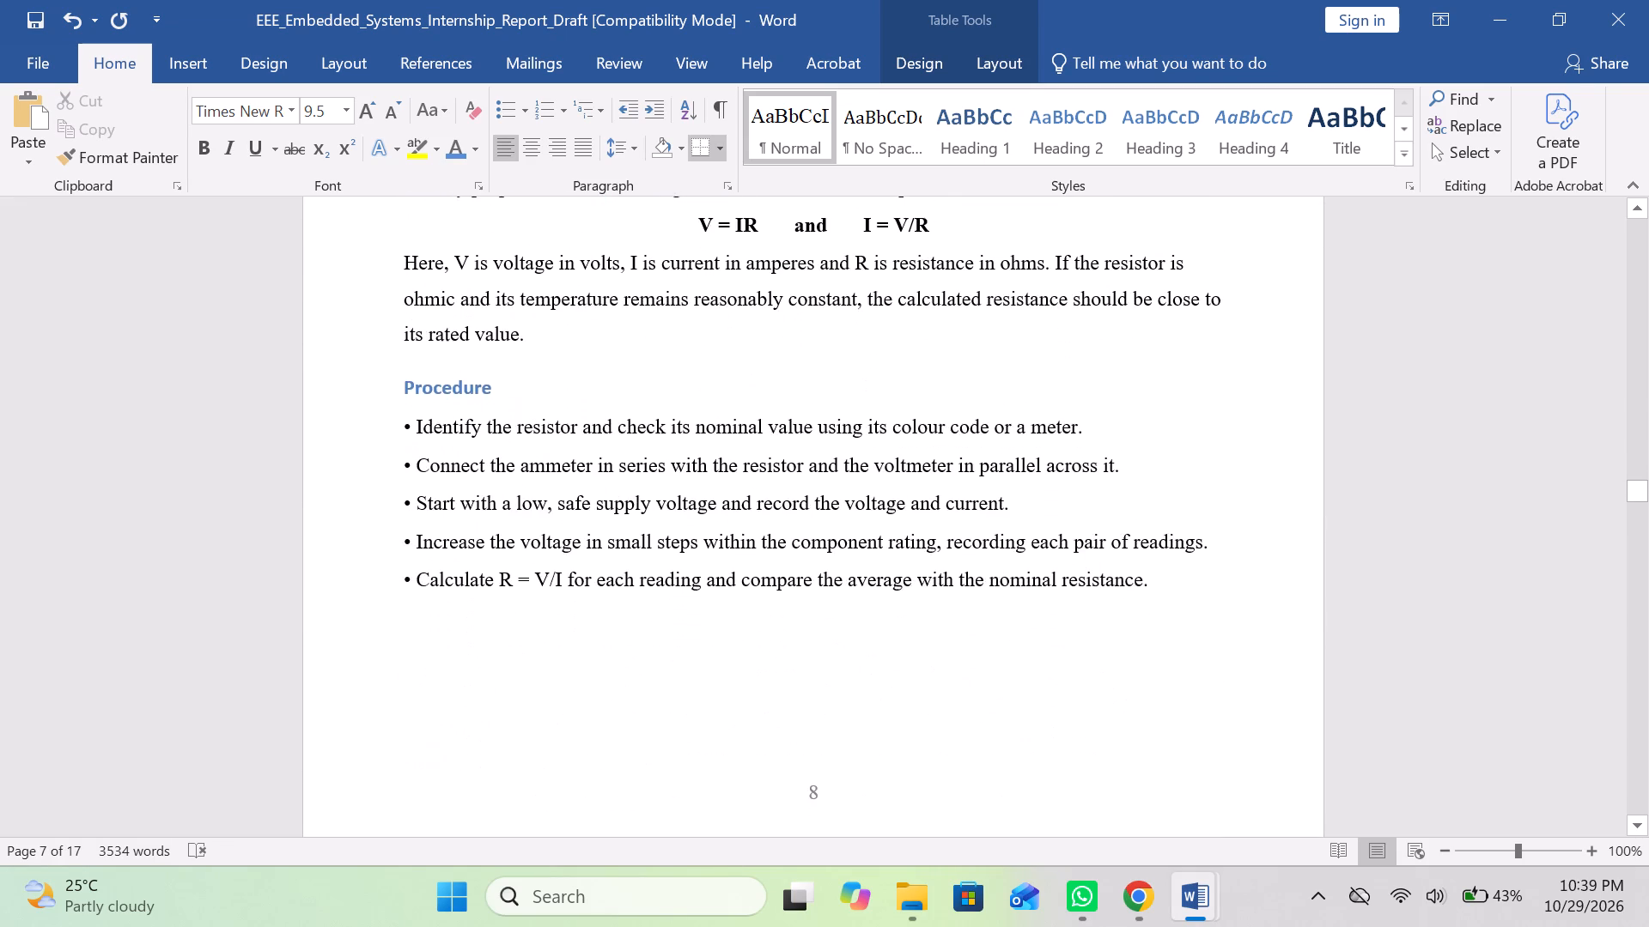
scroll(1144, 694, down, 6)
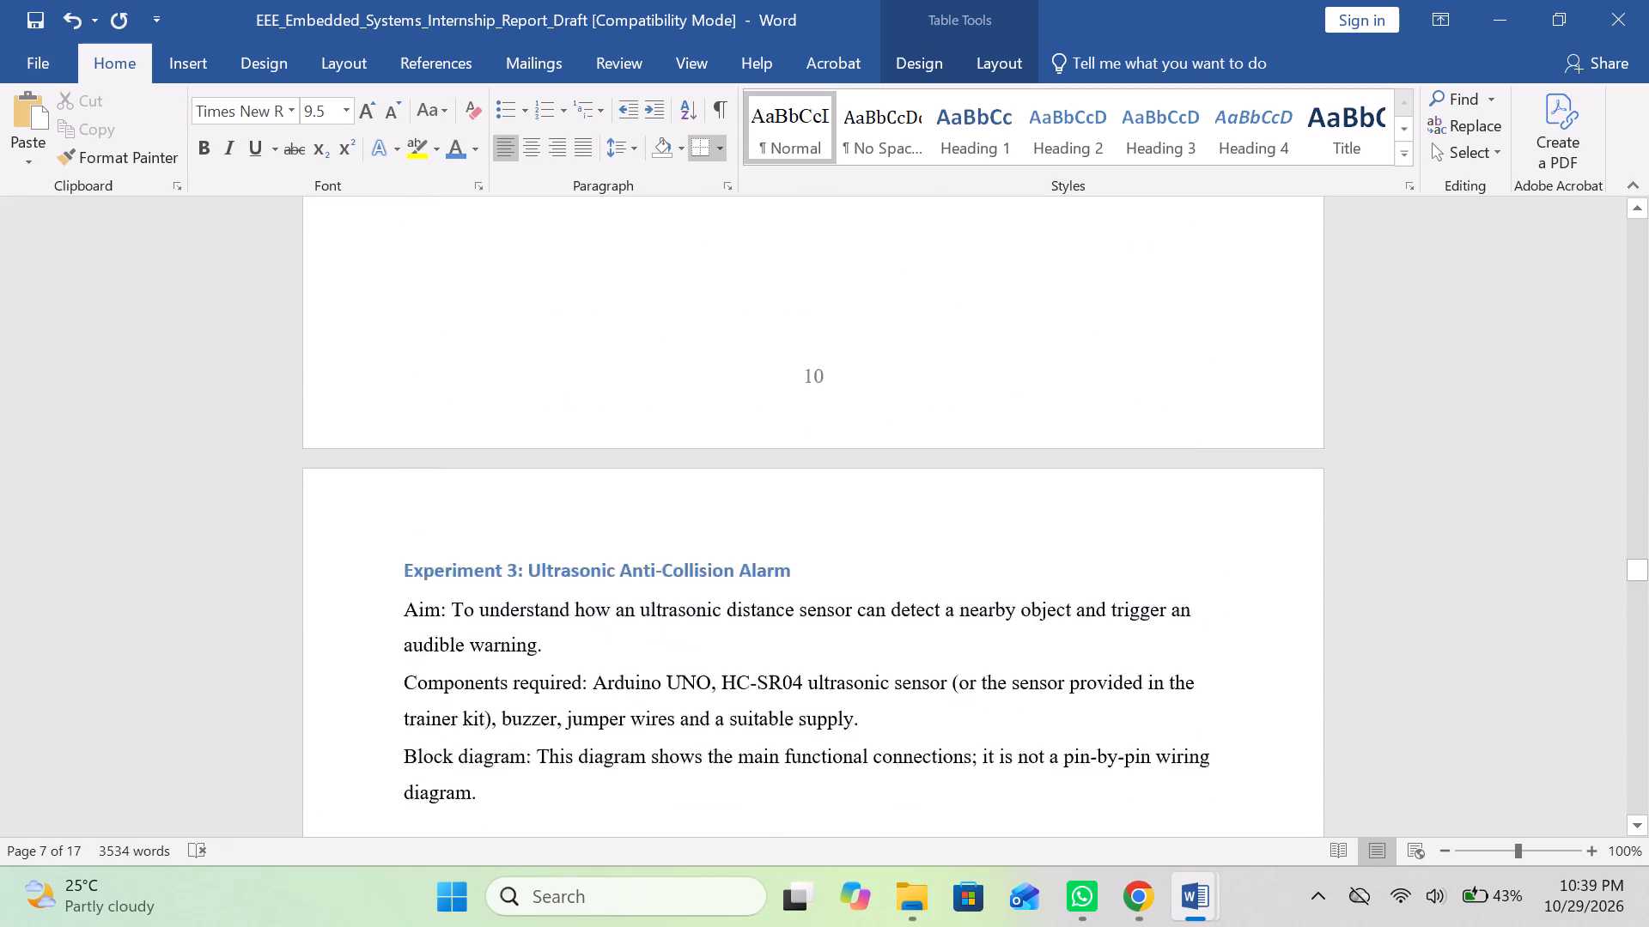
scroll(1144, 694, down, 6)
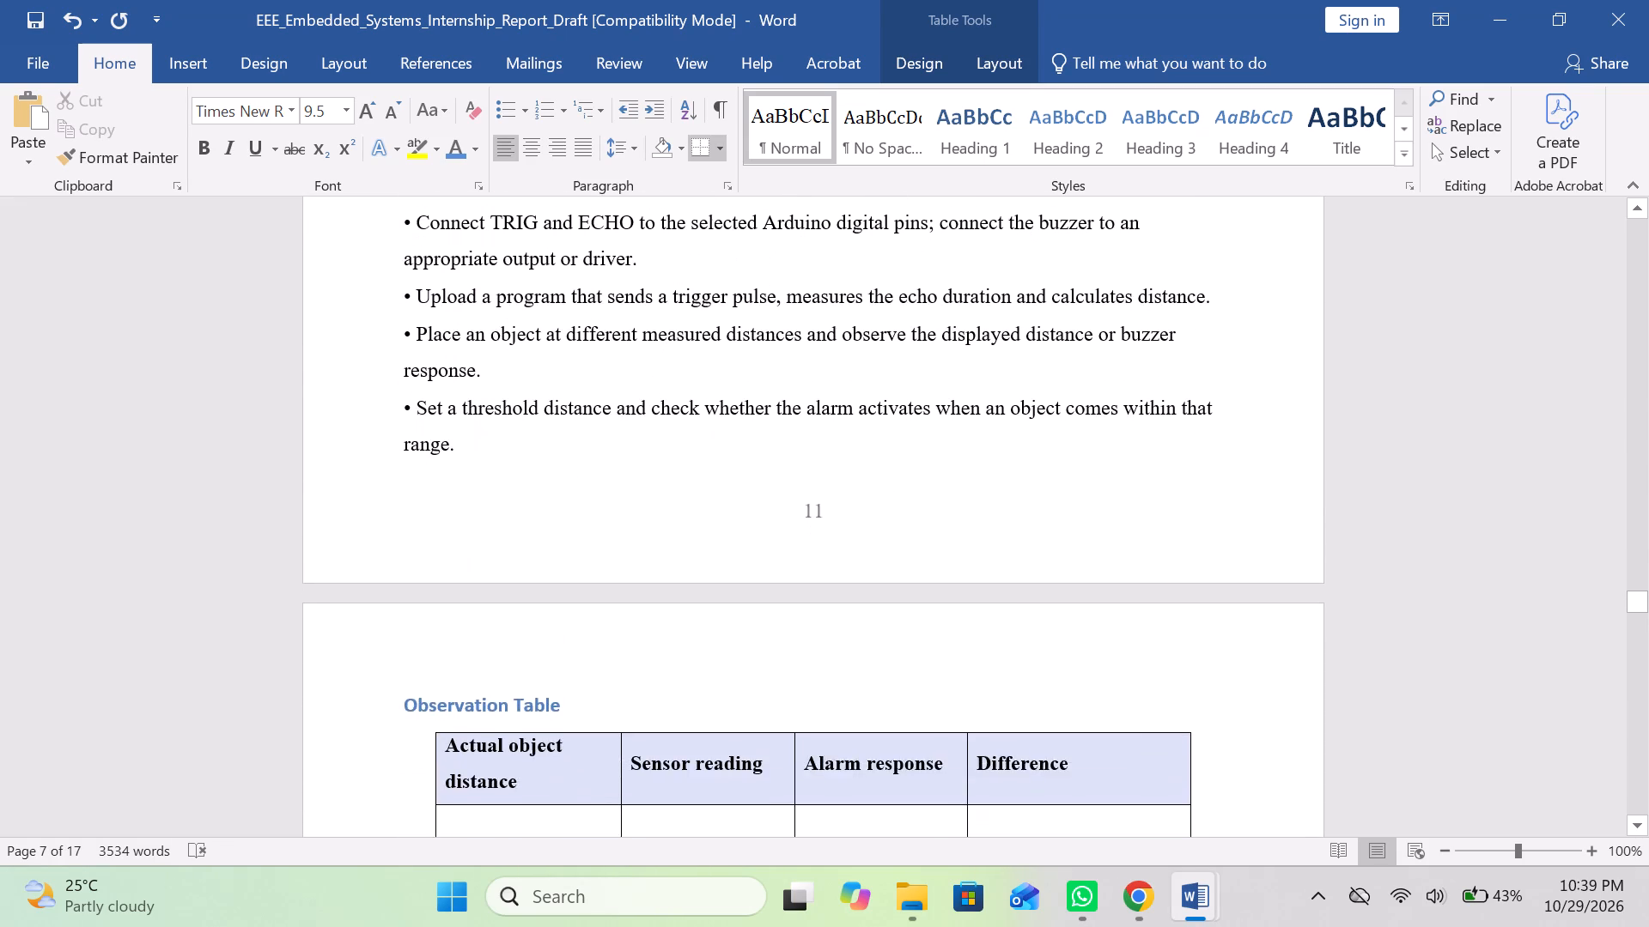
scroll(1144, 694, down, 4)
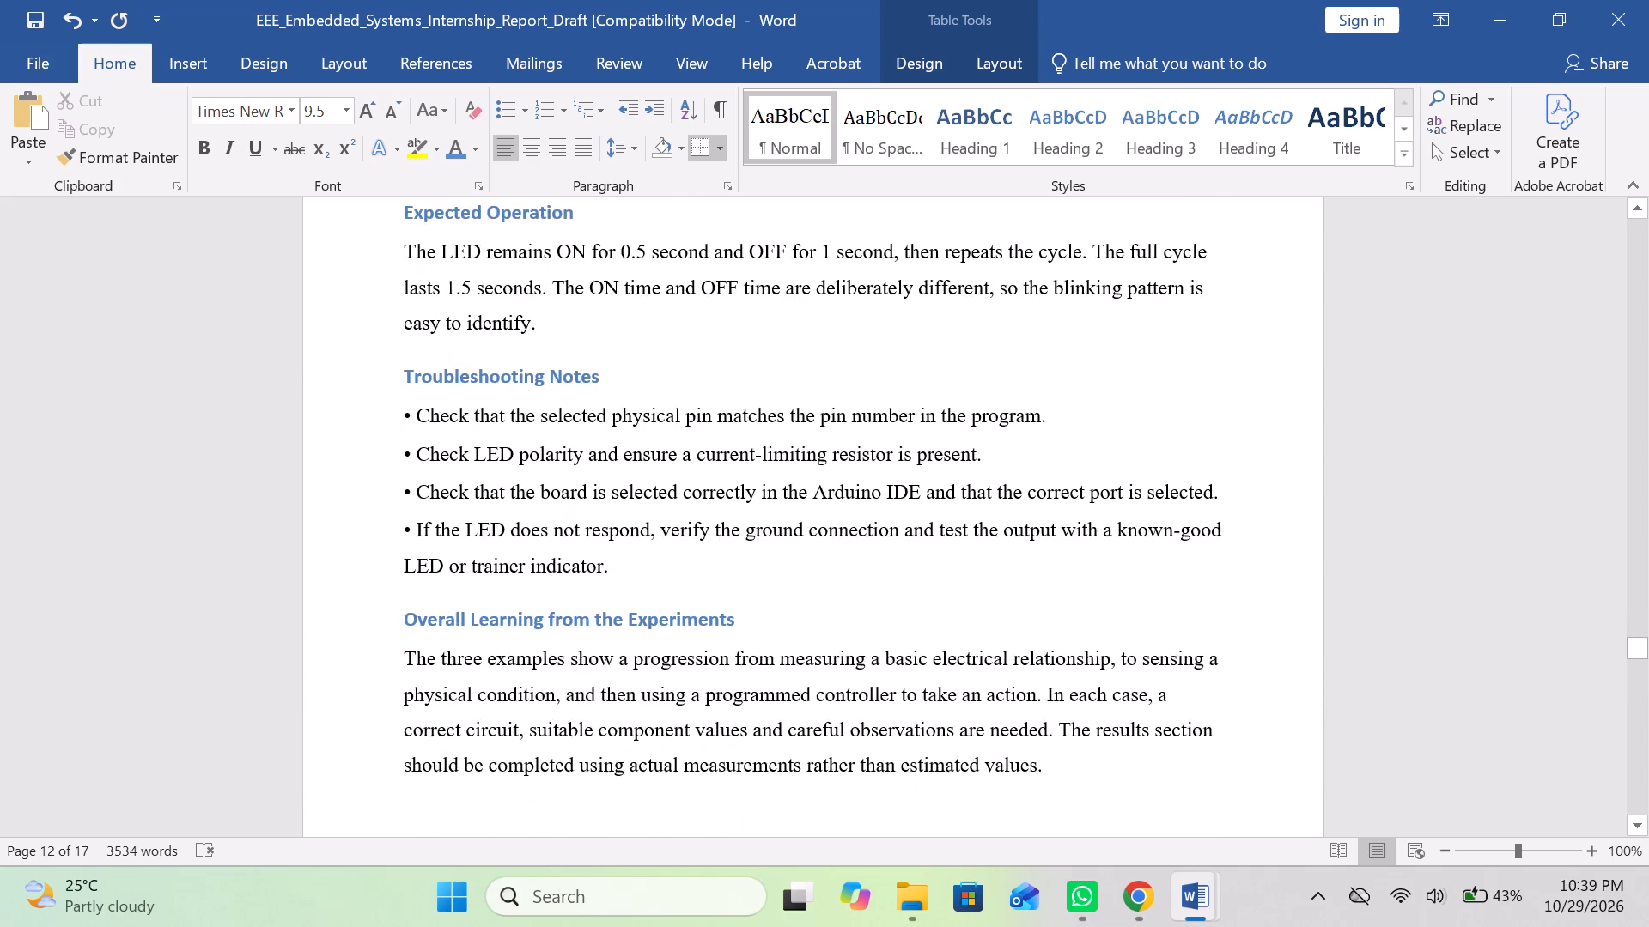
scroll(1144, 694, down, 3)
scroll(1144, 694, up, 10)
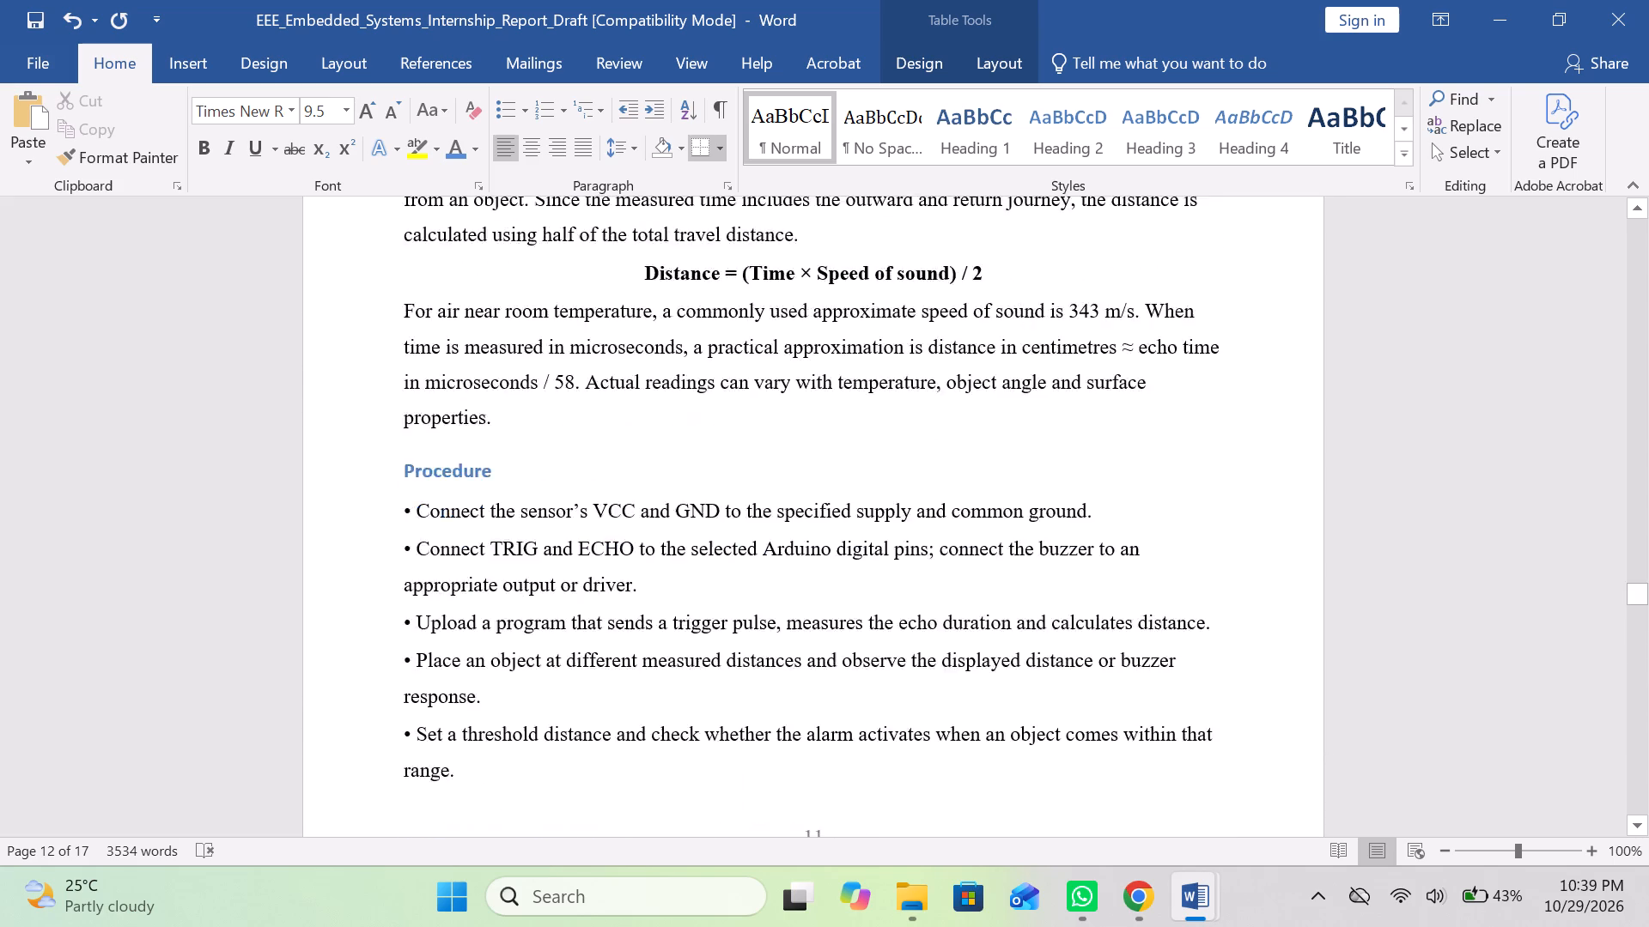
Change the Contents table's page range for Chapter 3 – Work Done to 8–13.
scroll(1144, 694, up, 3)
scroll(1144, 694, down, 1)
scroll(1144, 694, up, 5)
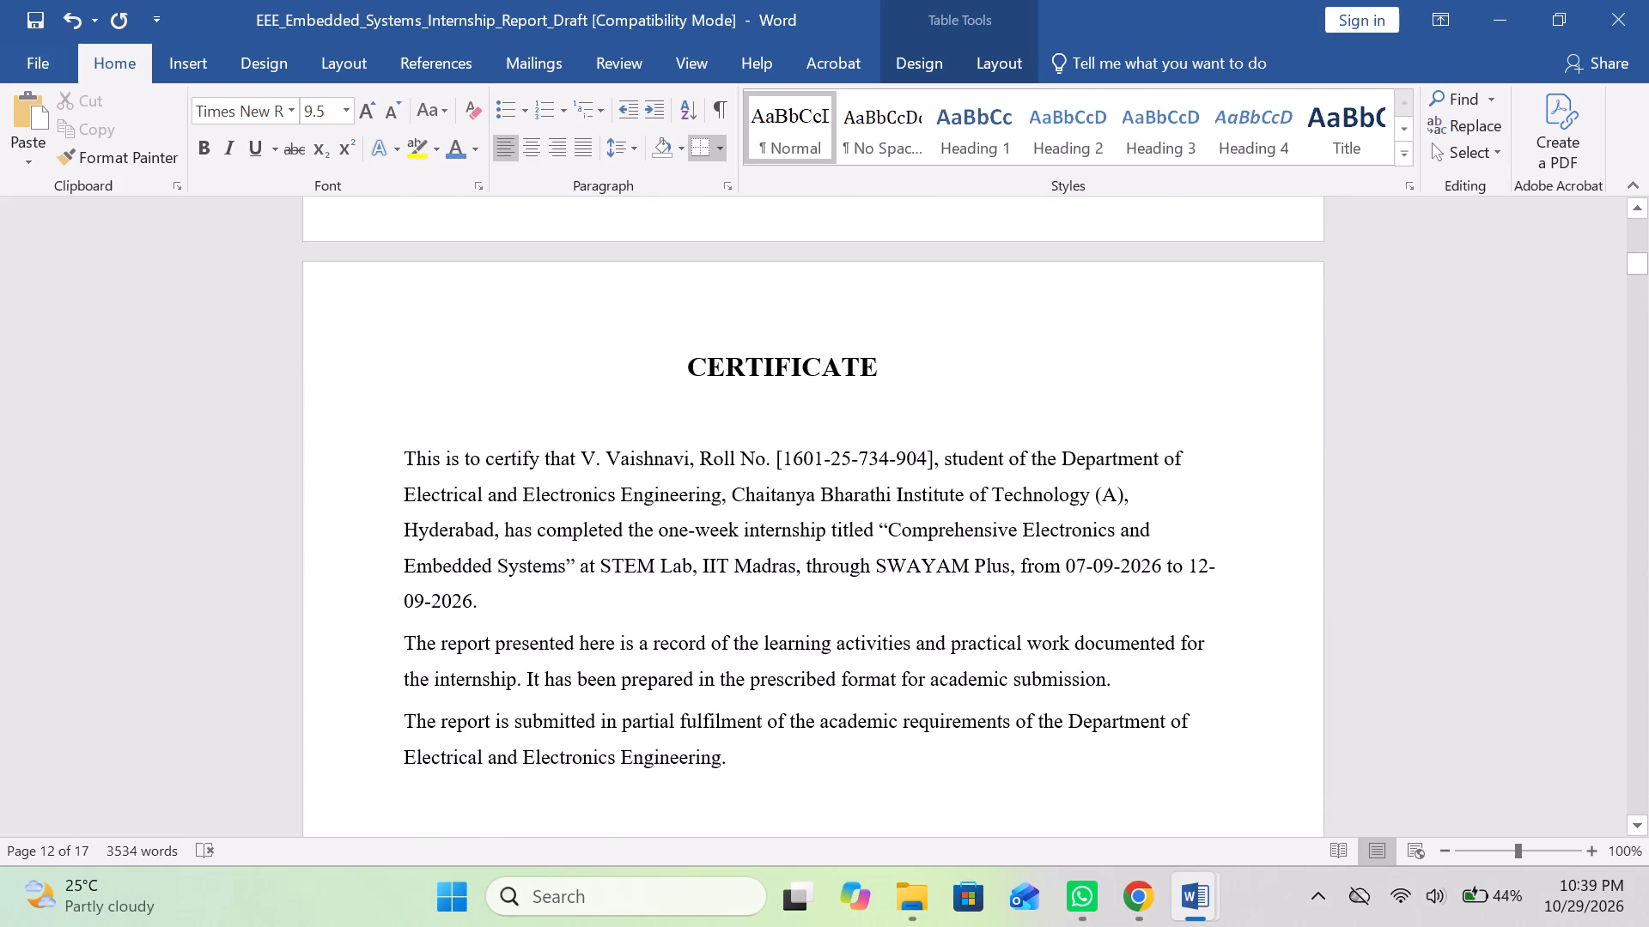
scroll(1144, 694, up, 3)
scroll(1144, 694, down, 4)
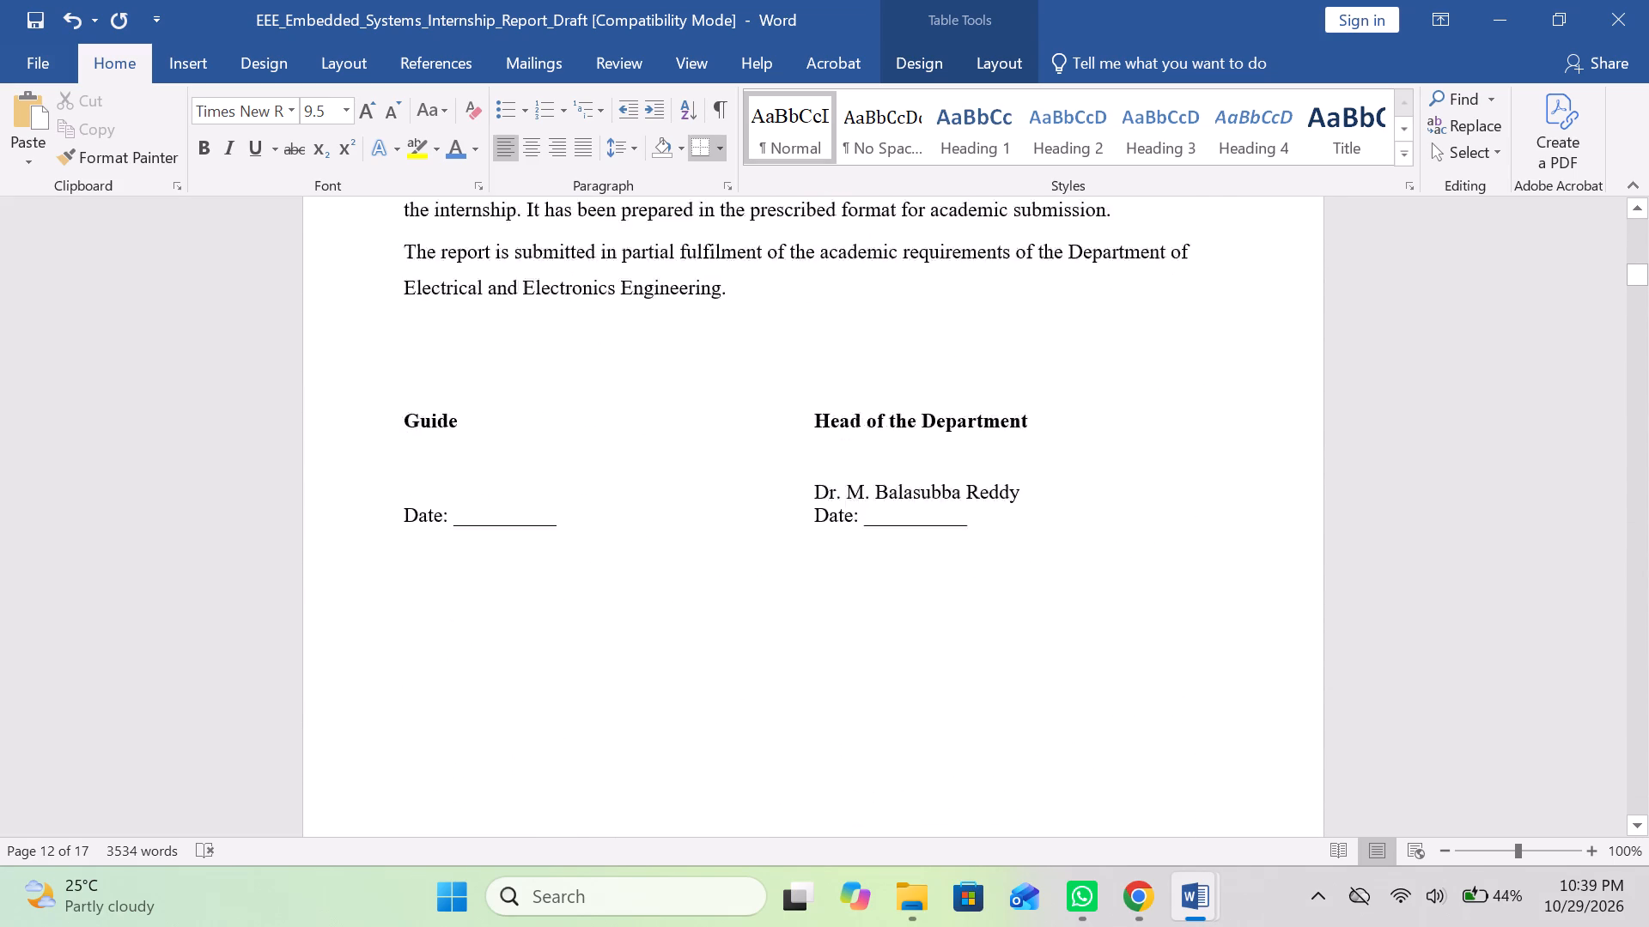
scroll(1144, 694, down, 6)
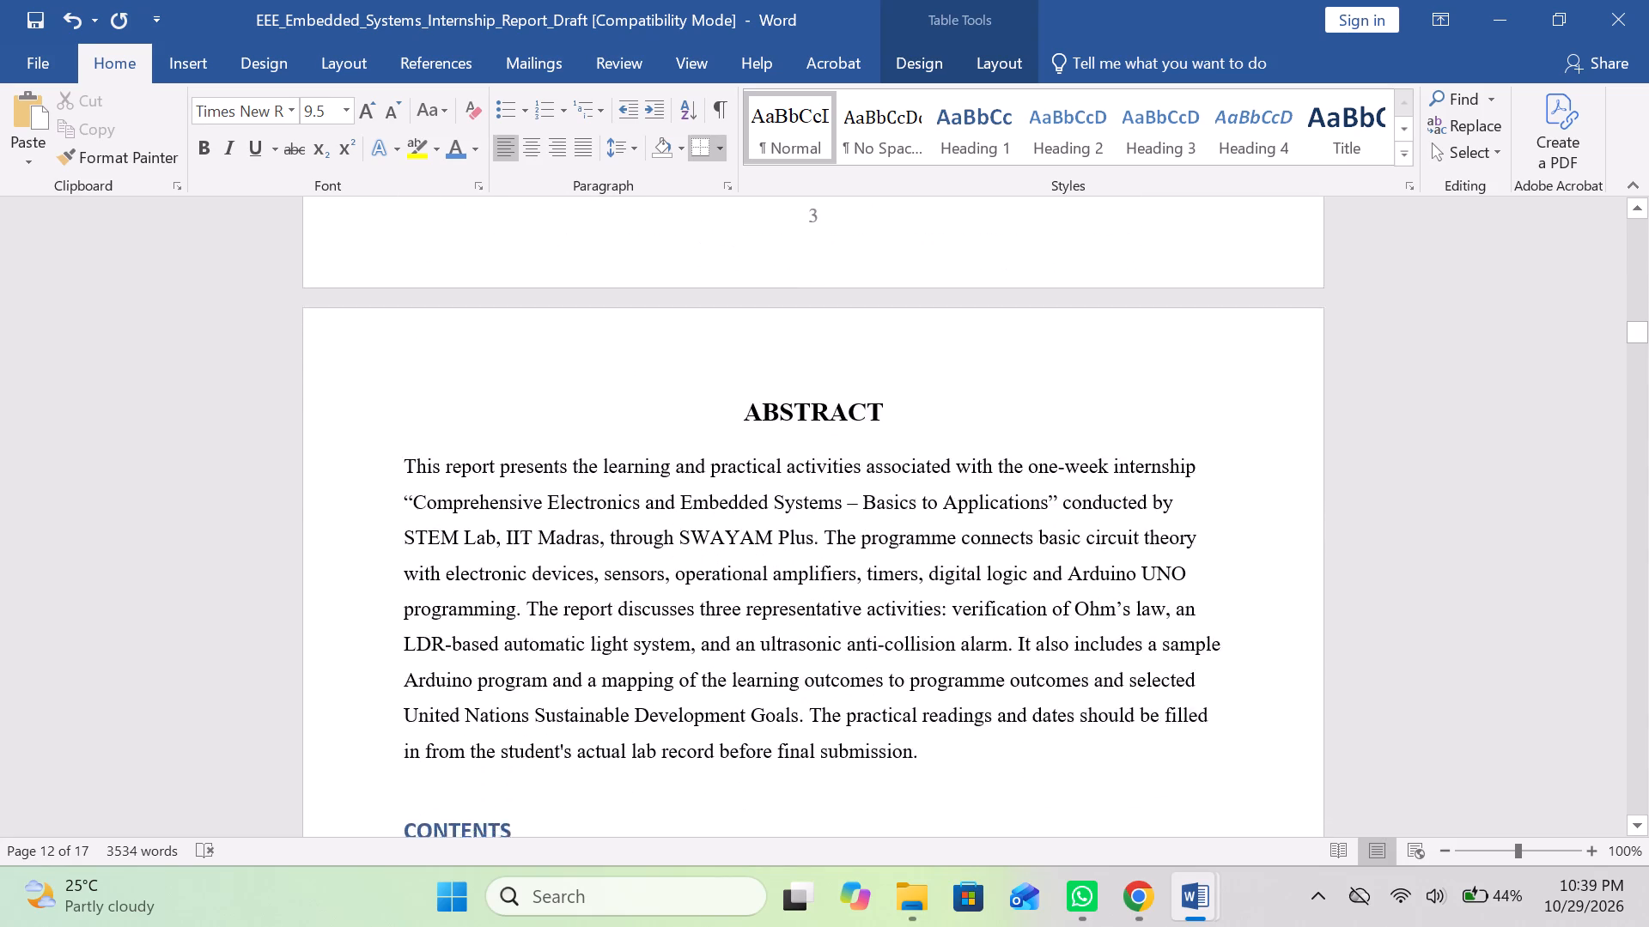
scroll(1144, 694, down, 2)
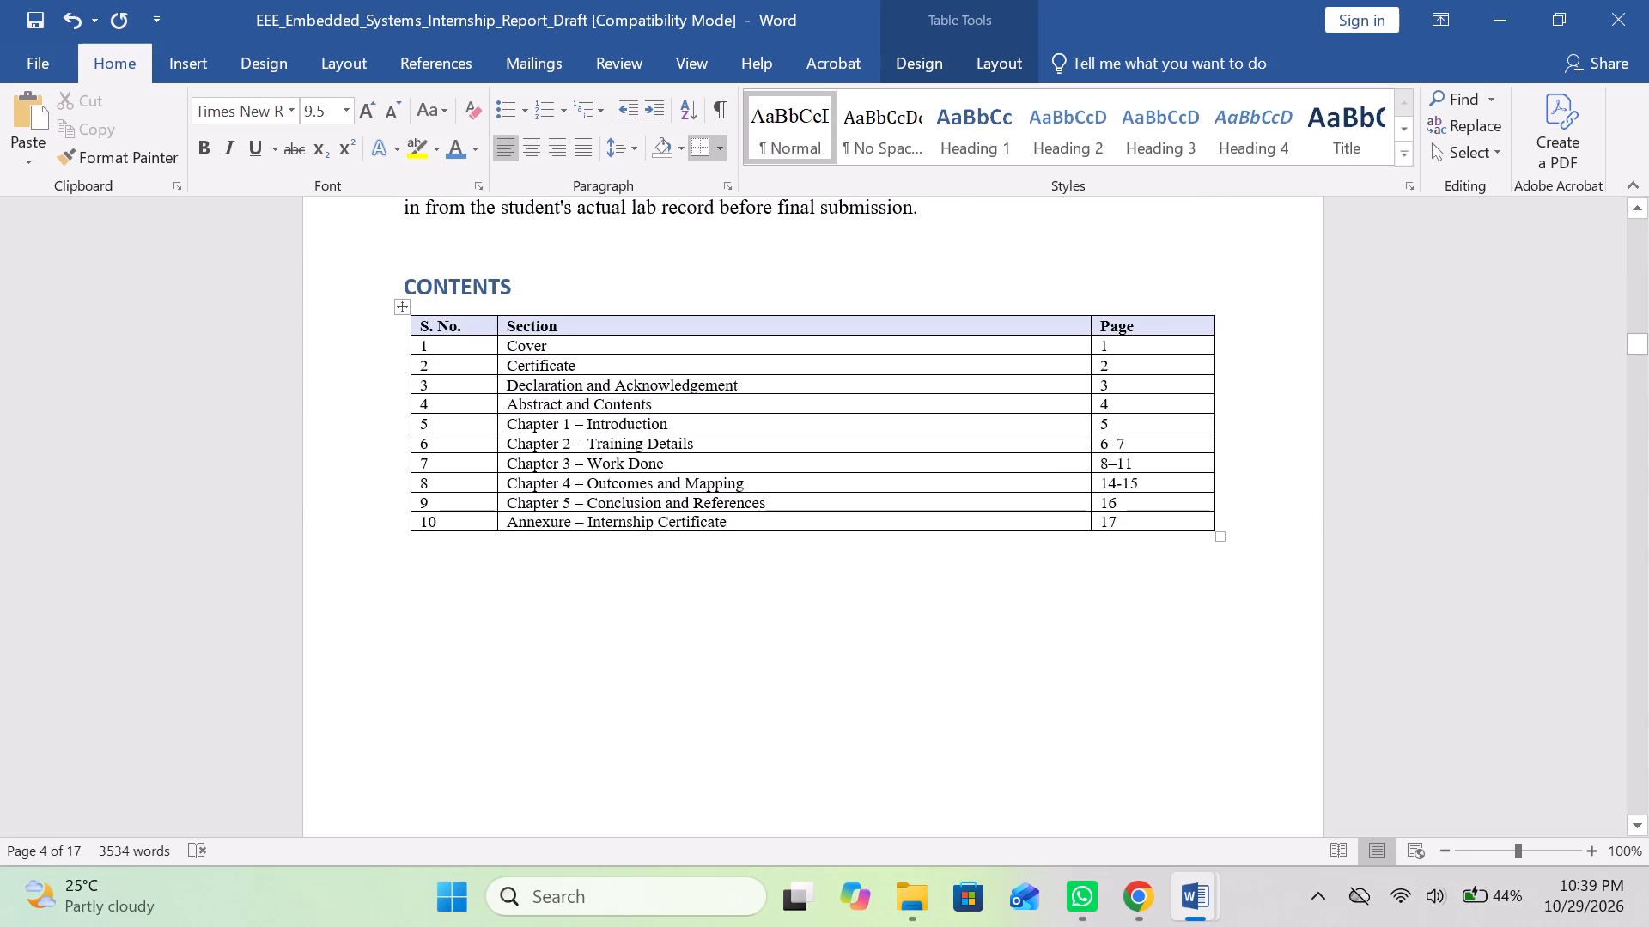
click(1141, 469)
key(BackSpace)
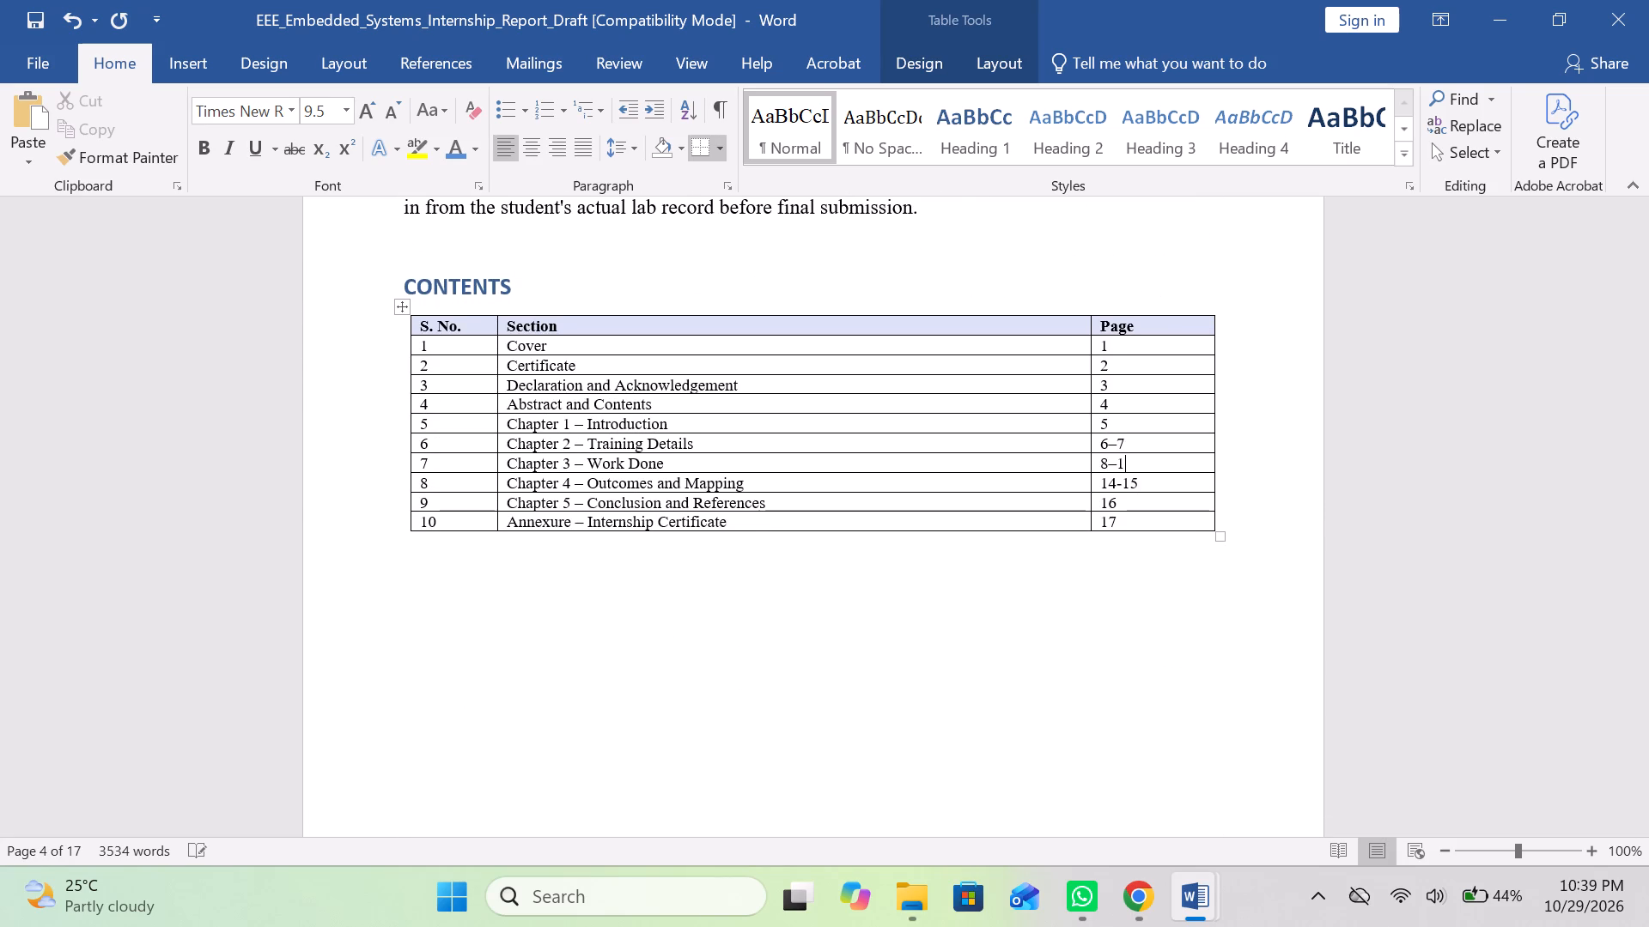
key(3)
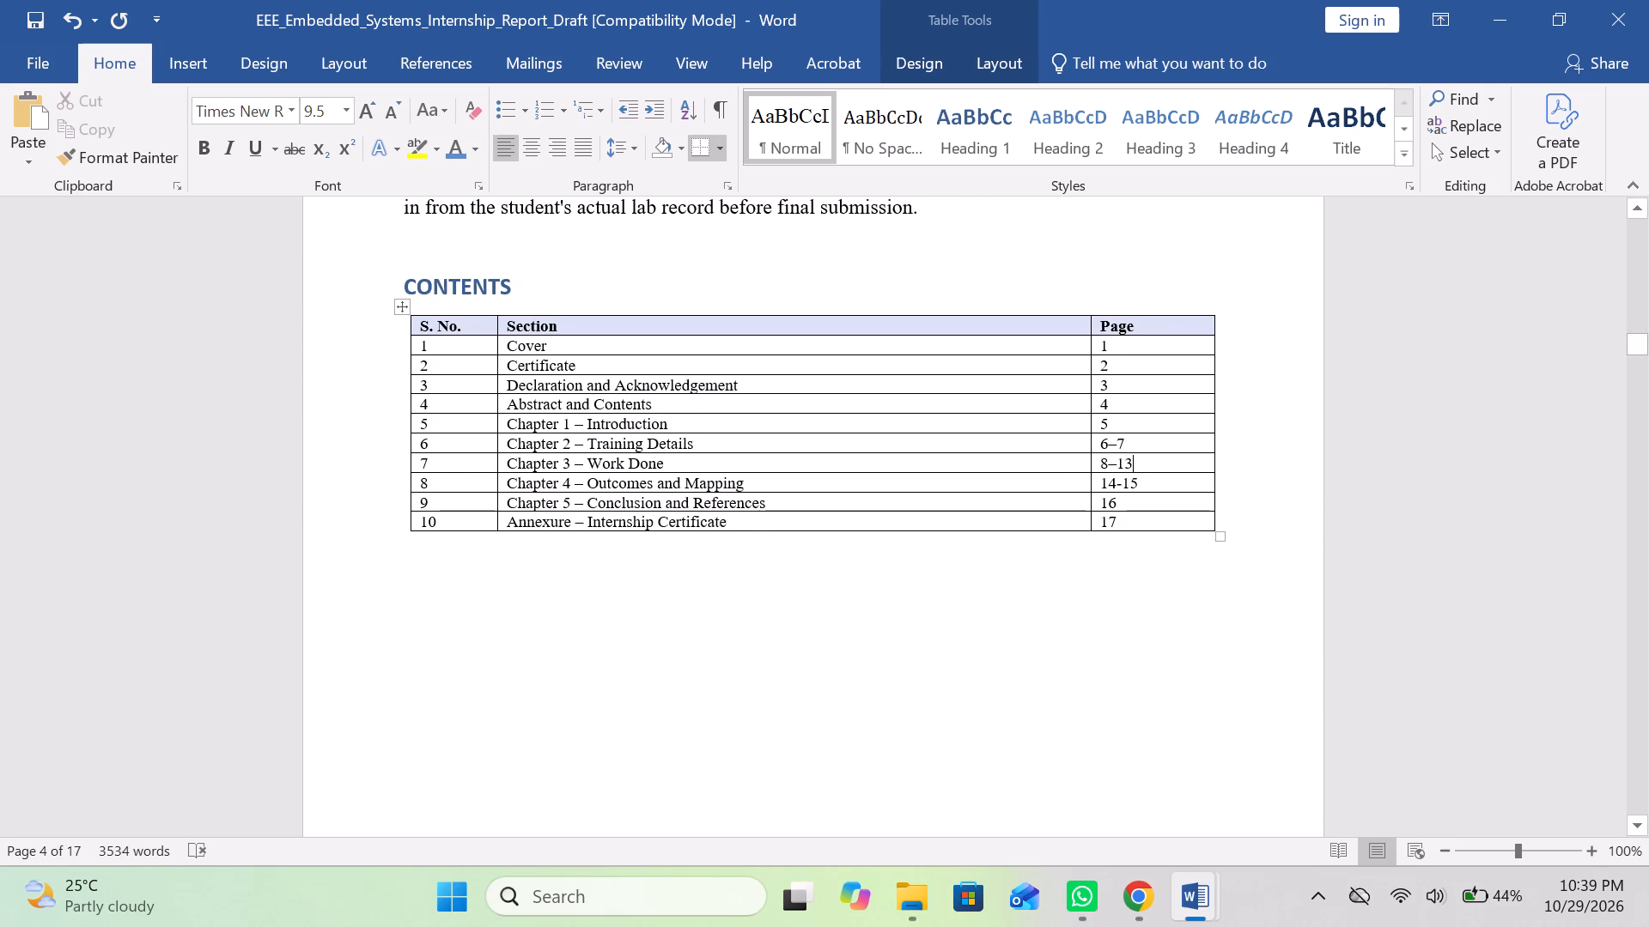
Check the page numbers of Chapters 1 and 2 against the Contents table, and look back over the Abstract to the cover page.
scroll(1396, 409, down, 5)
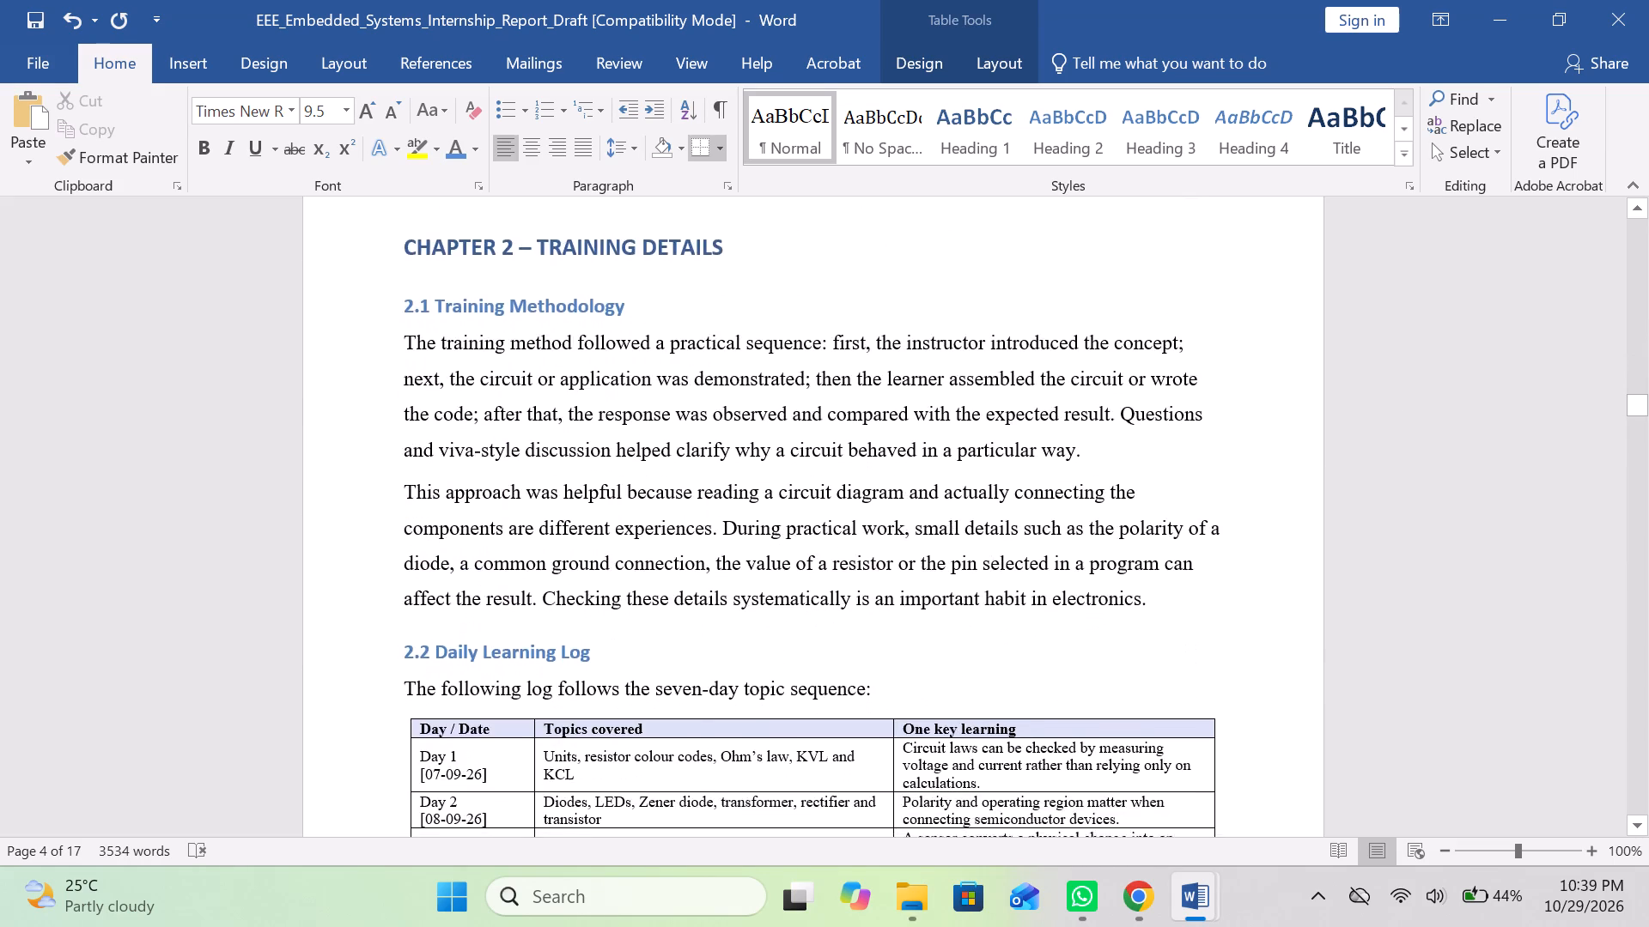
scroll(1396, 409, down, 6)
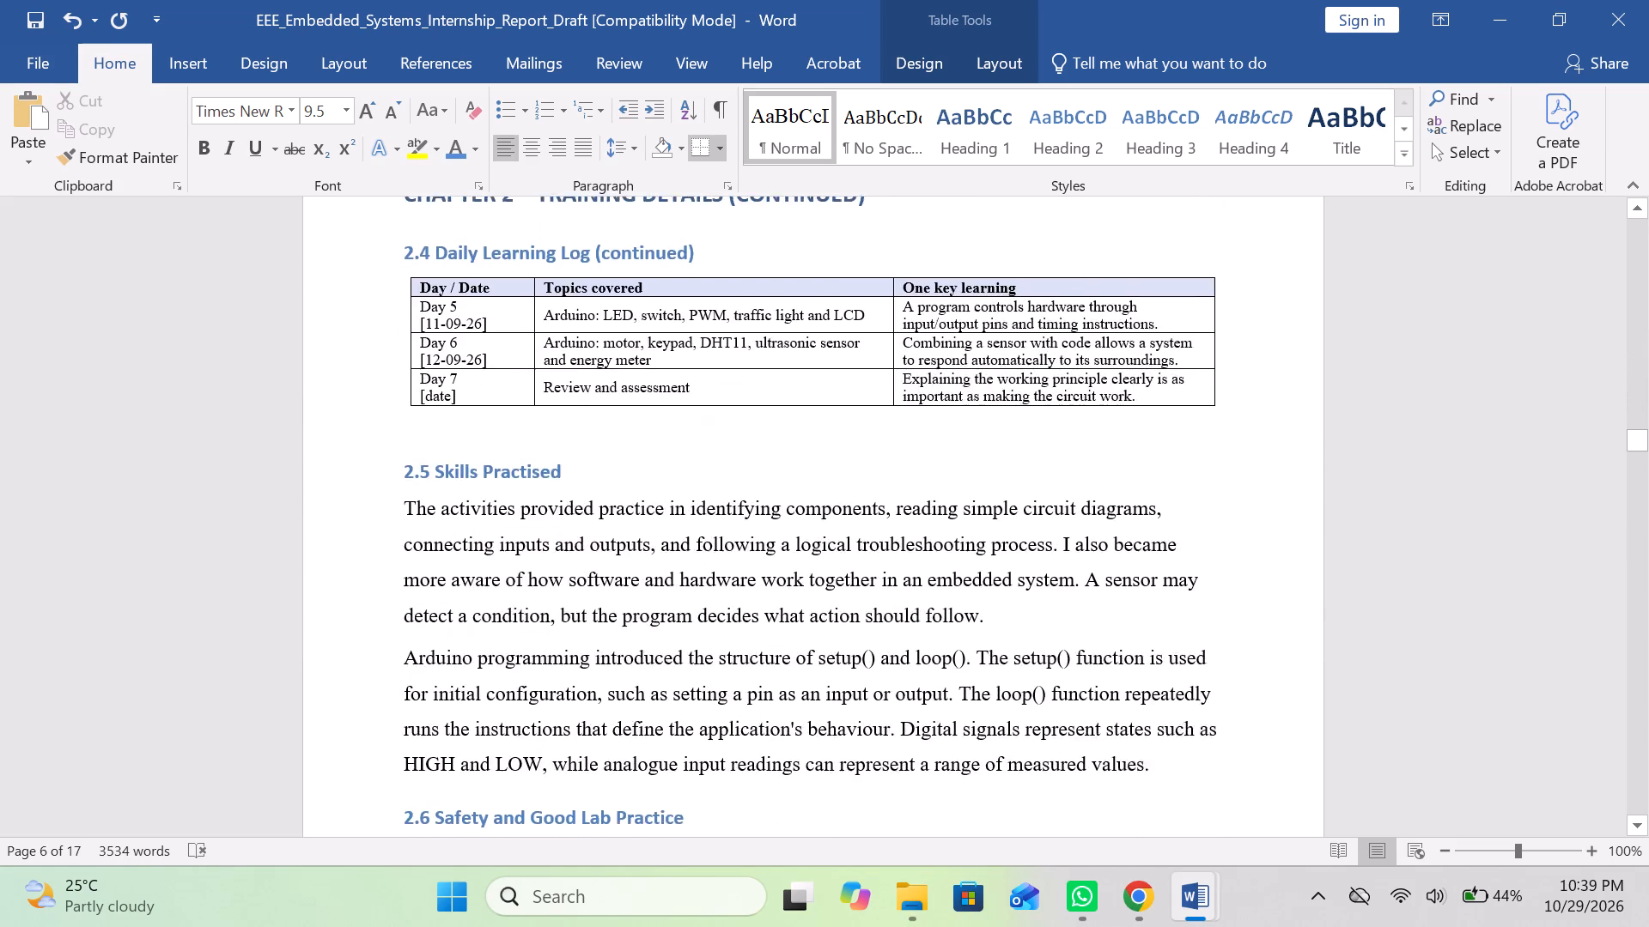
scroll(1396, 409, down, 4)
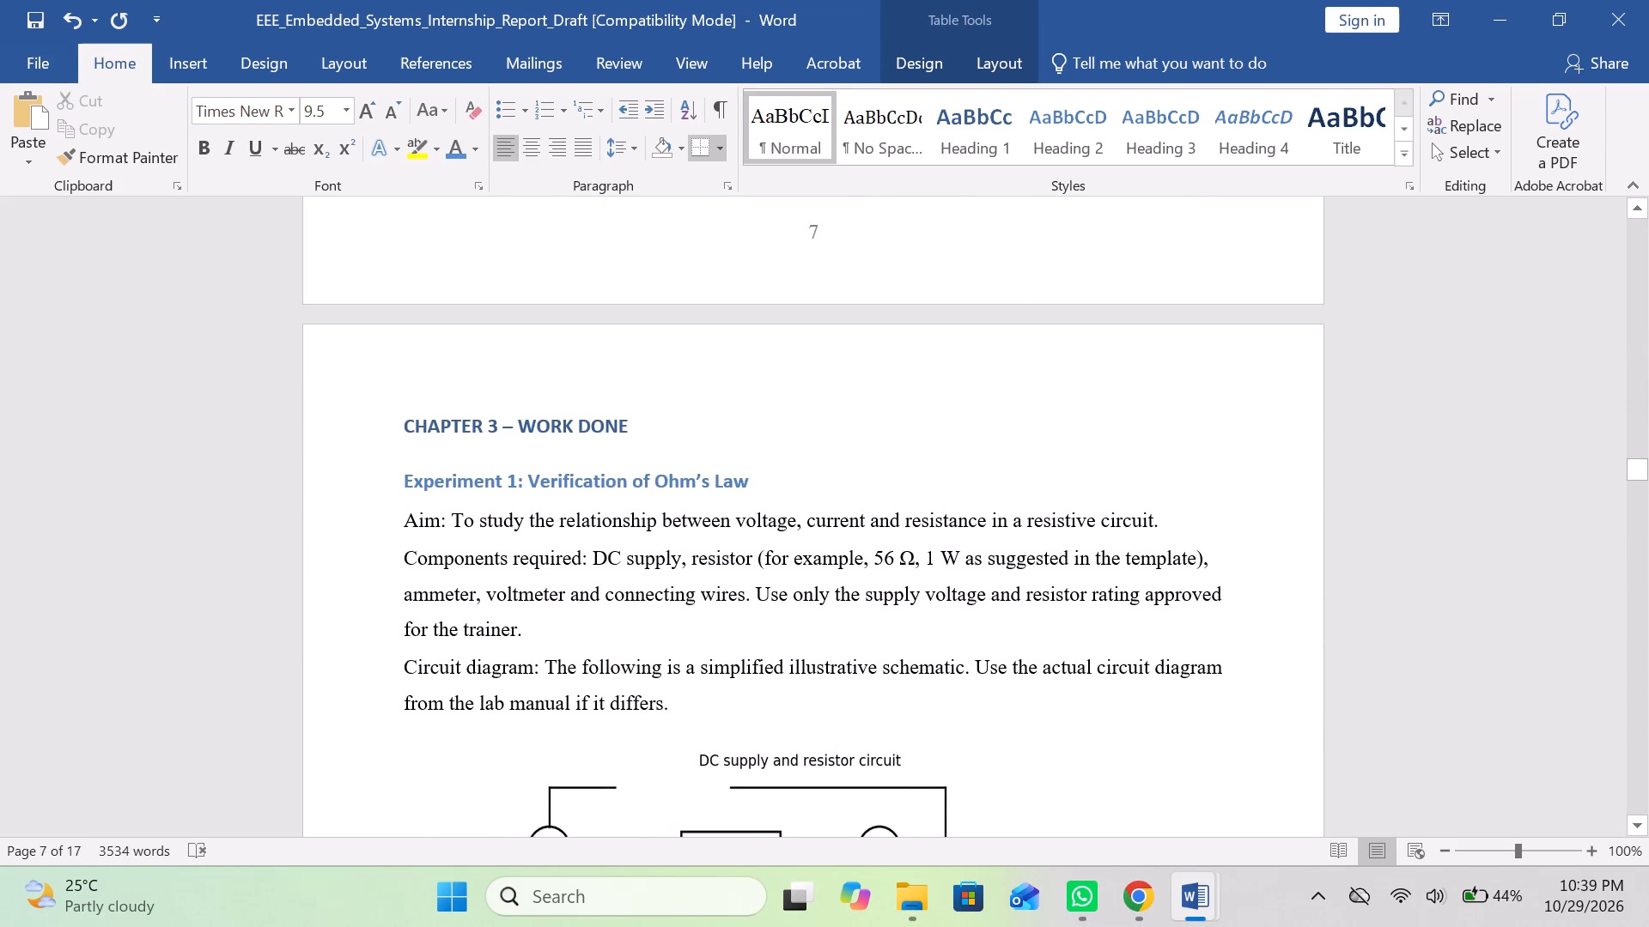
scroll(1396, 409, up, 7)
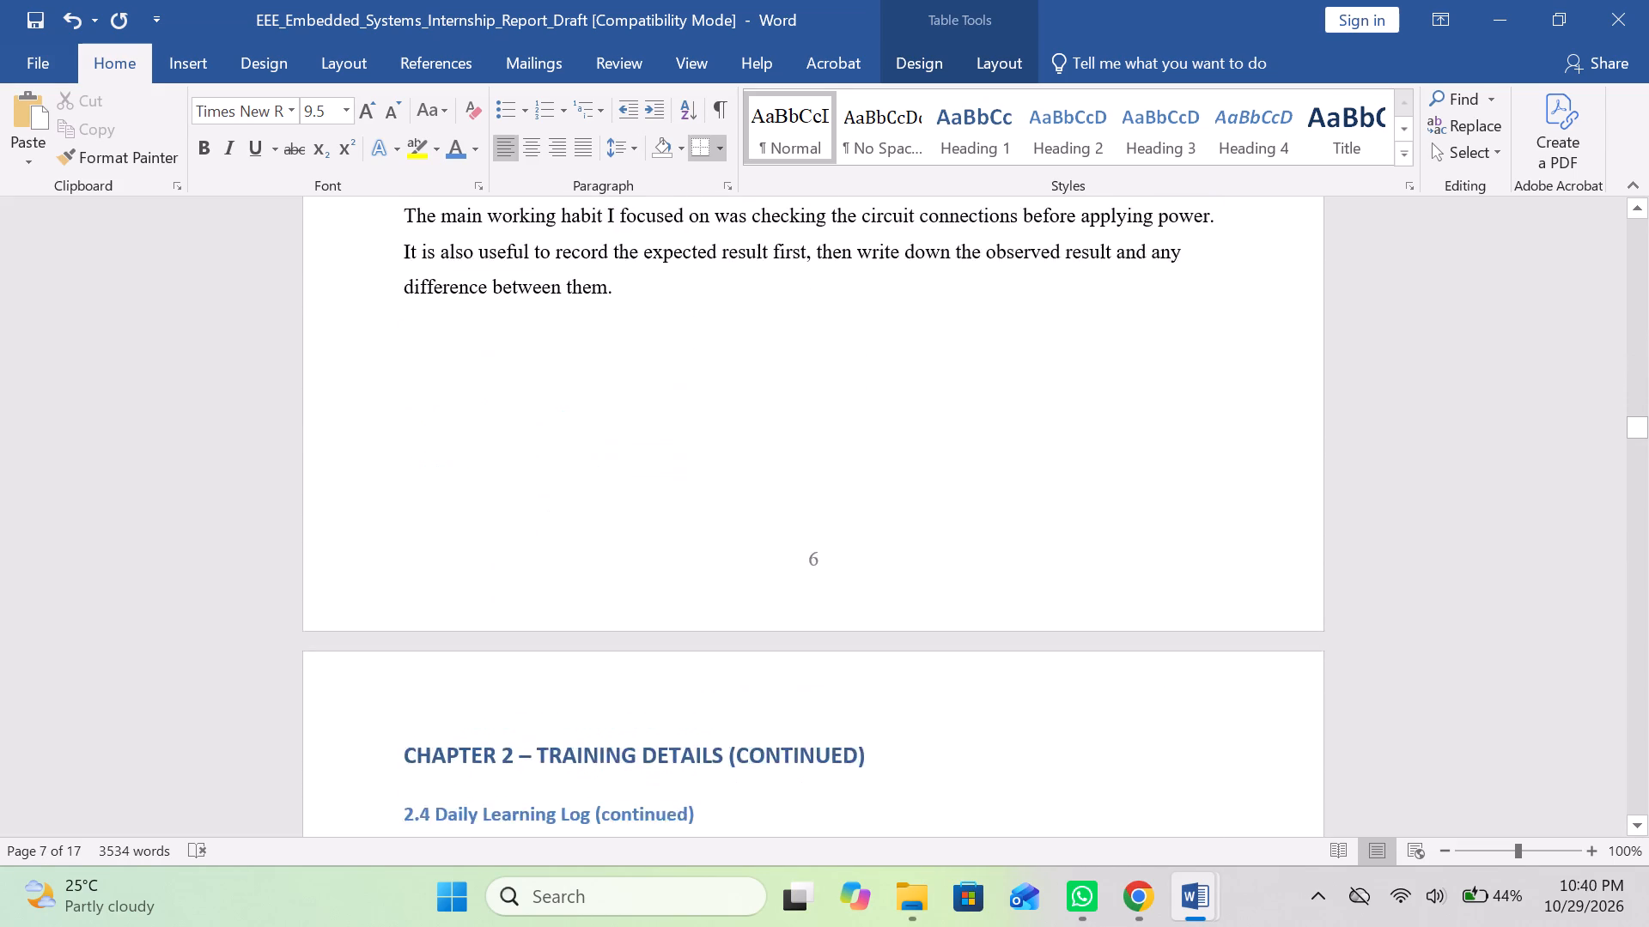
scroll(1396, 409, up, 5)
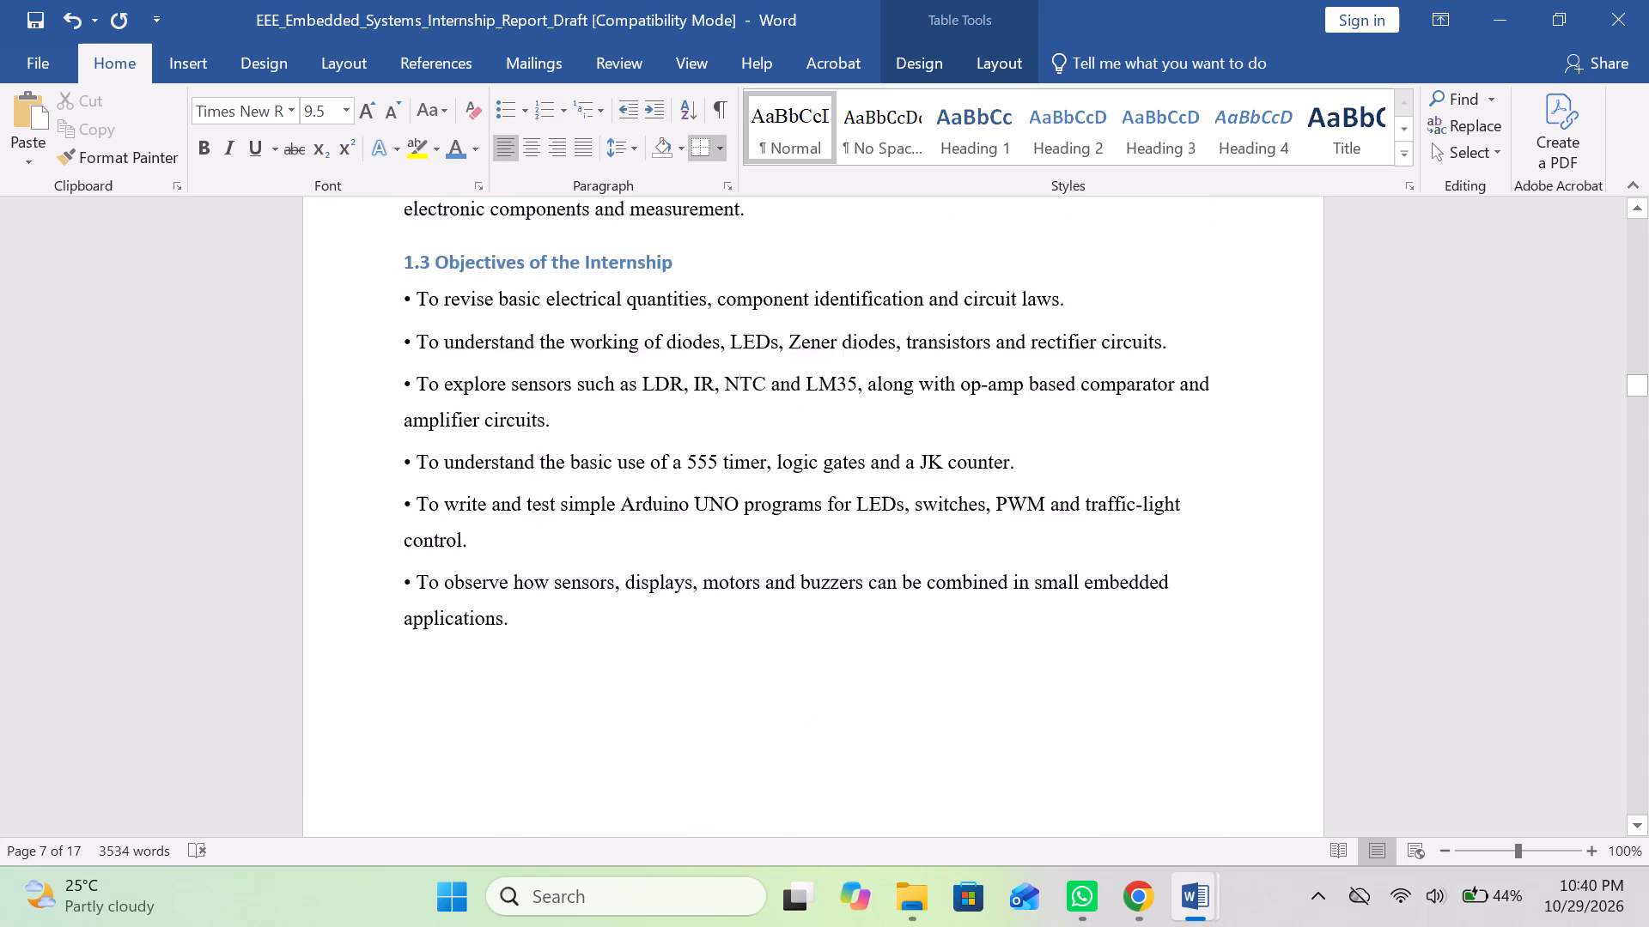
scroll(1396, 409, up, 4)
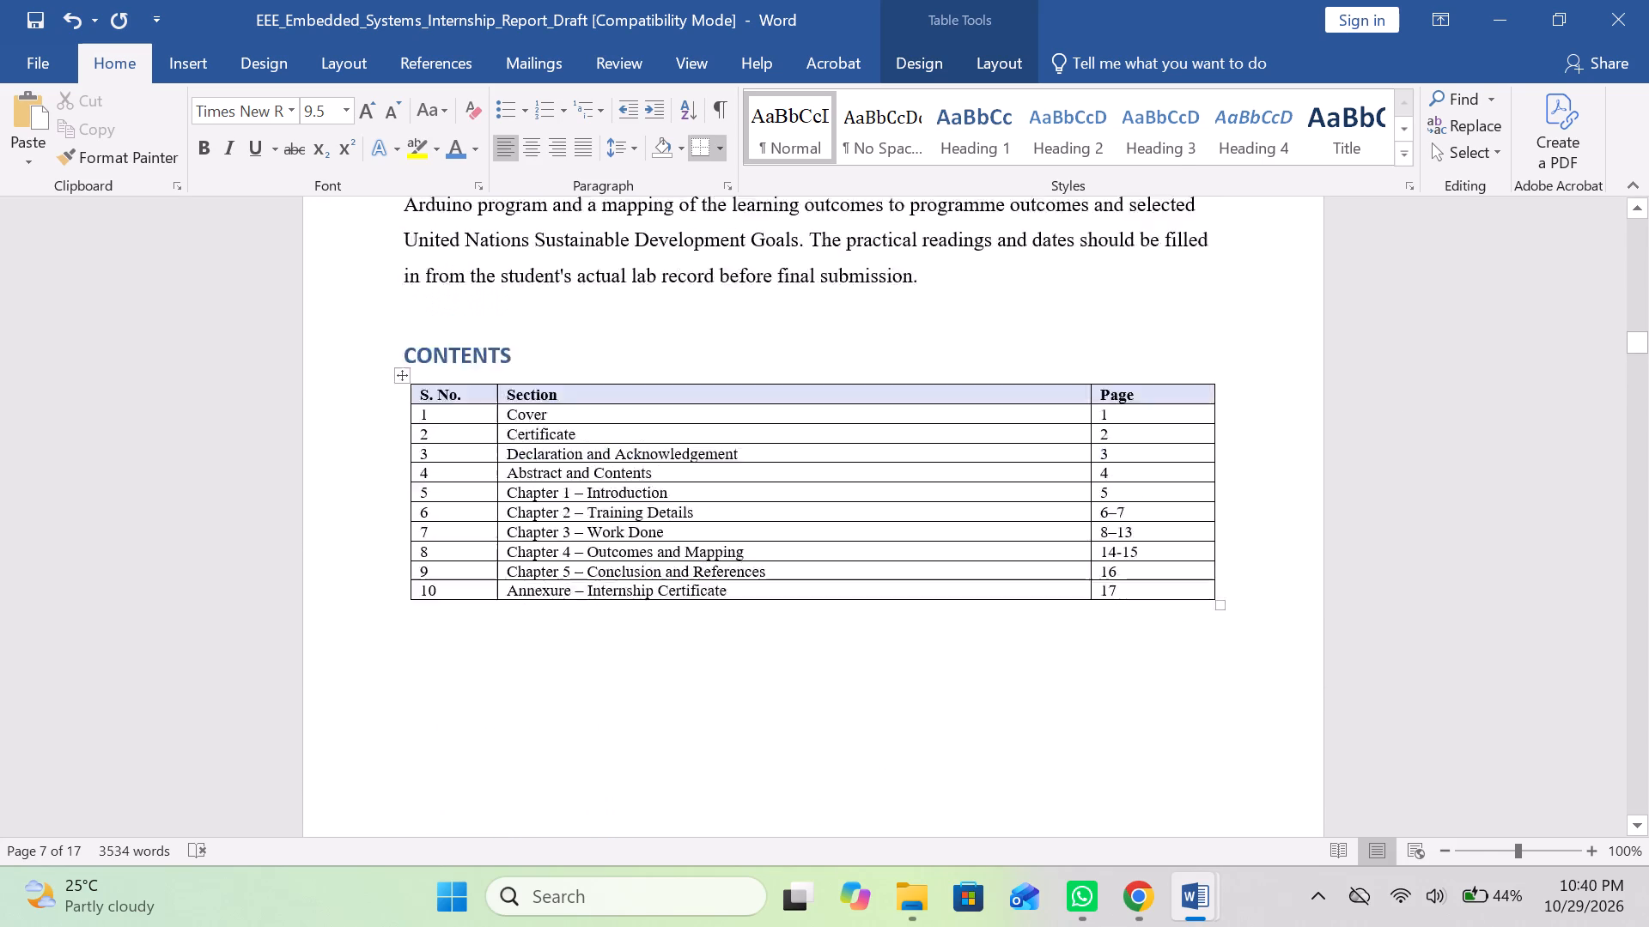
scroll(1396, 409, up, 1)
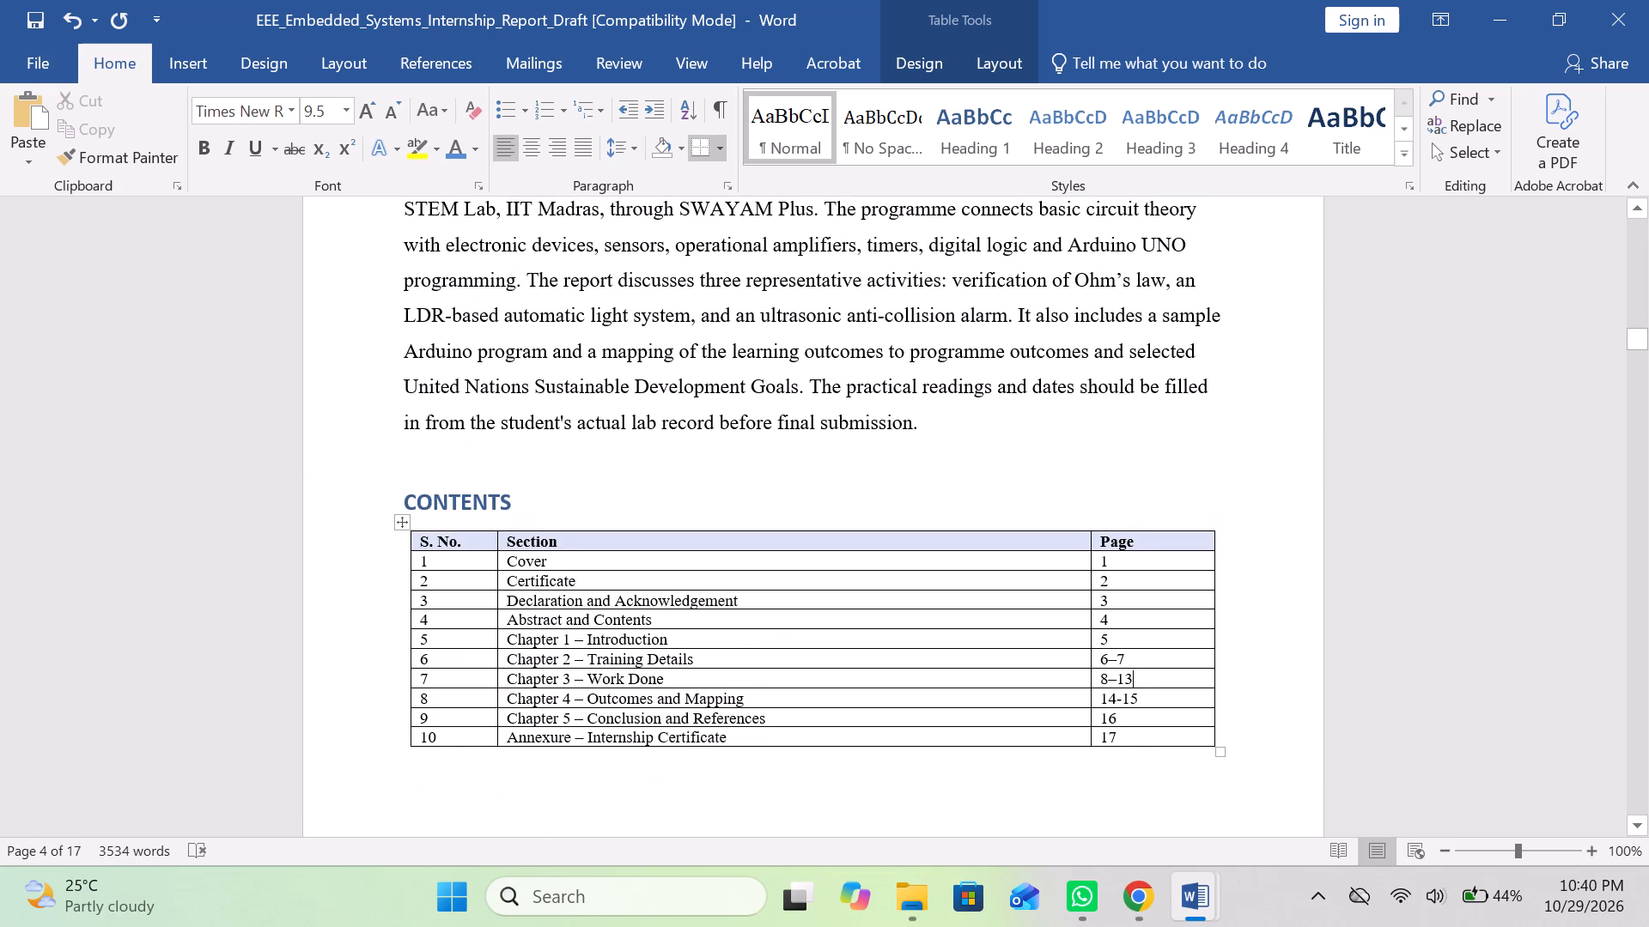
scroll(1396, 409, up, 2)
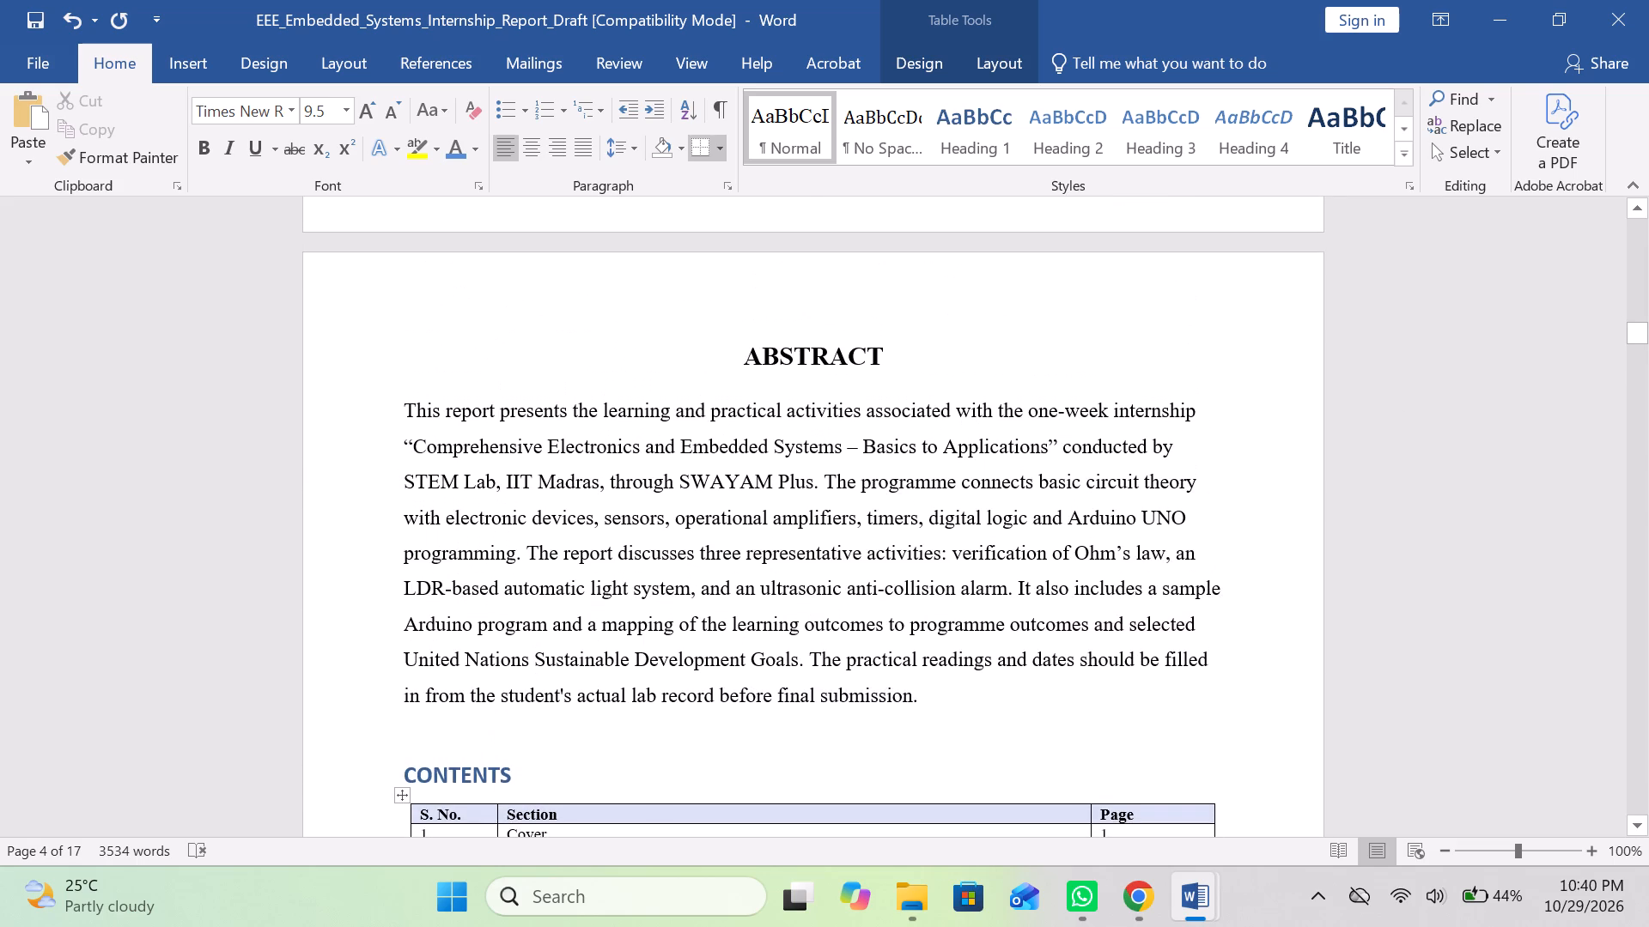
scroll(1396, 409, up, 6)
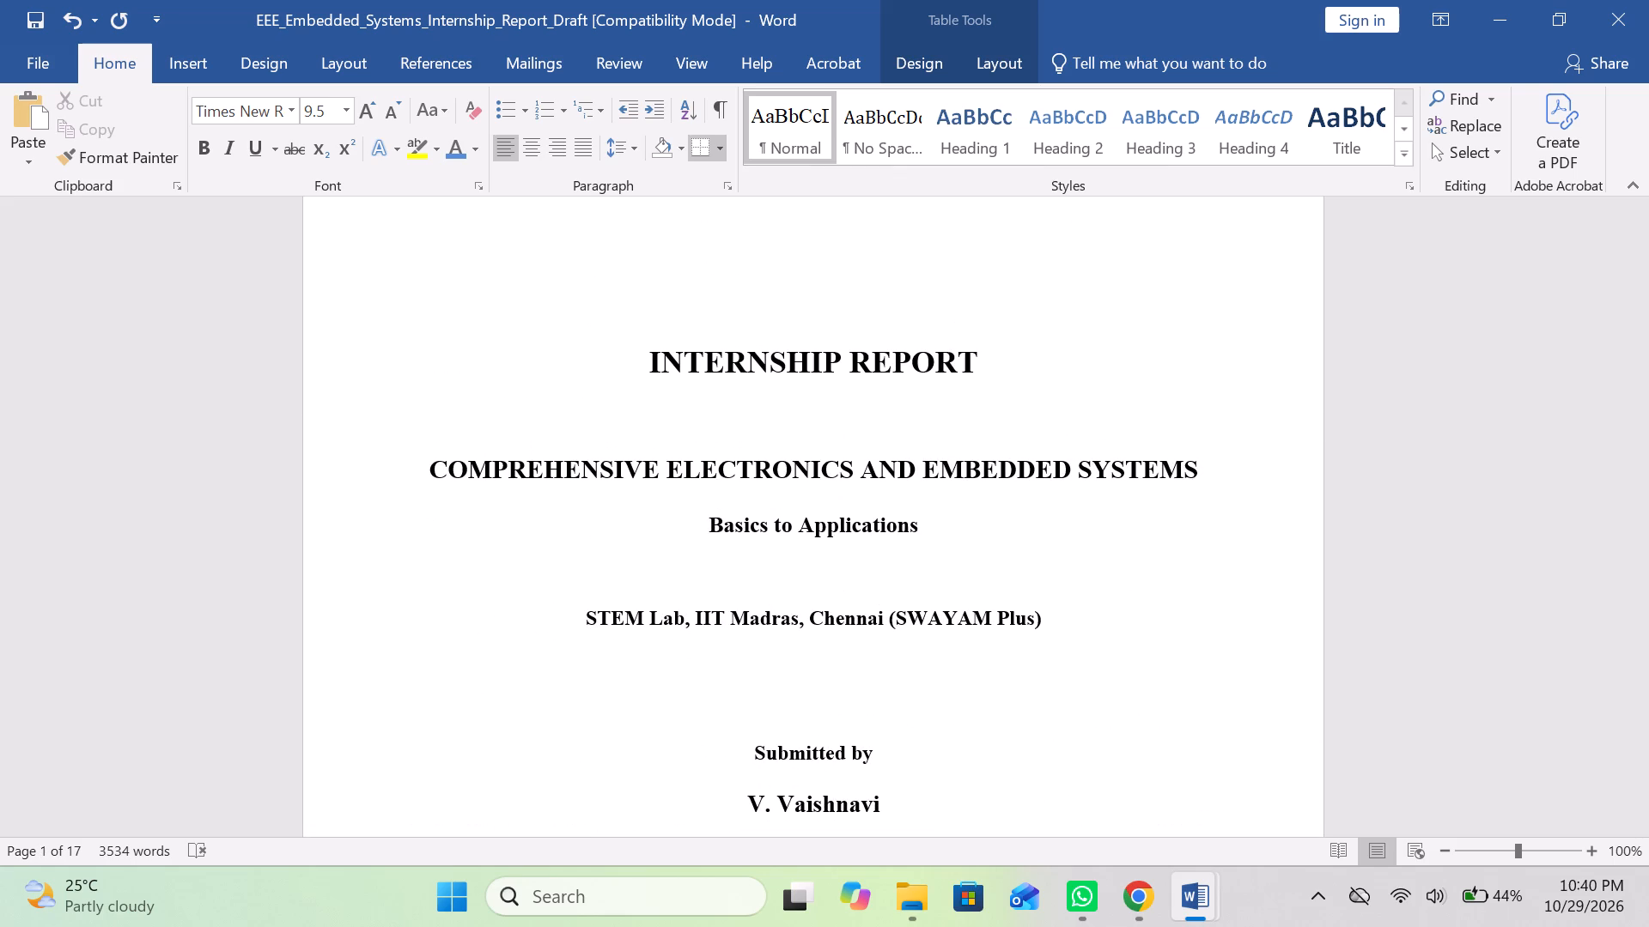
Save the internship report.
key(ctrl+s)
Save a copy of the report to the Desktop as EEE_Embedded_Systems_Internship_Report, a Word Document upgraded to the newest file format.
click(58, 77)
click(69, 262)
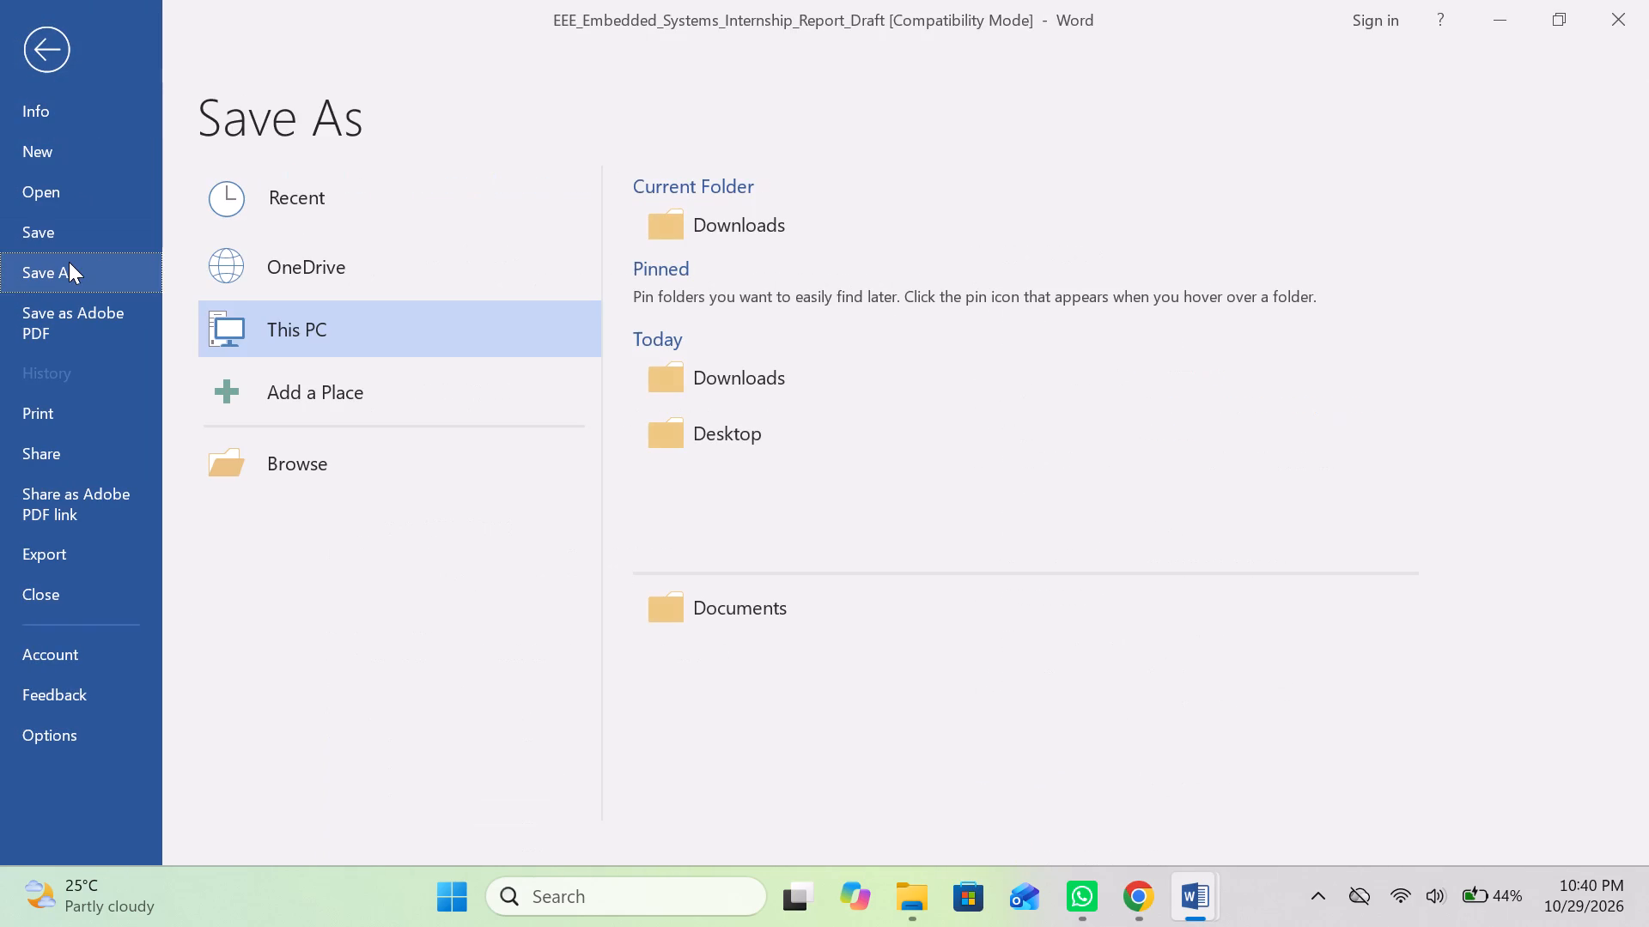
click(758, 431)
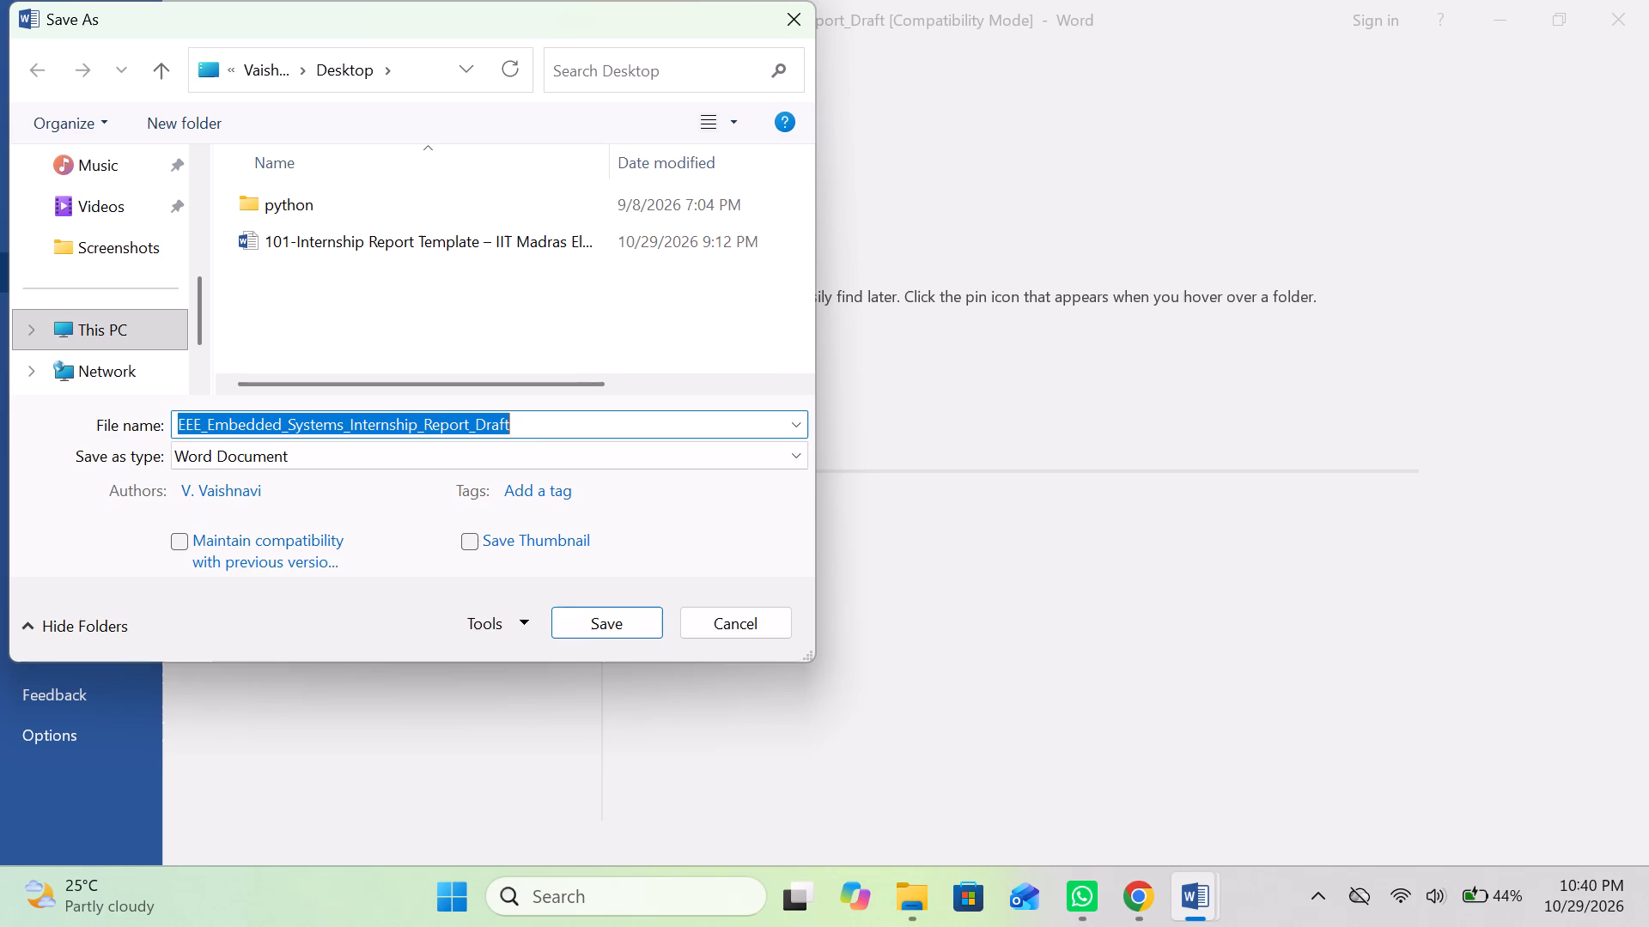
click(520, 431)
key(BackSpace)
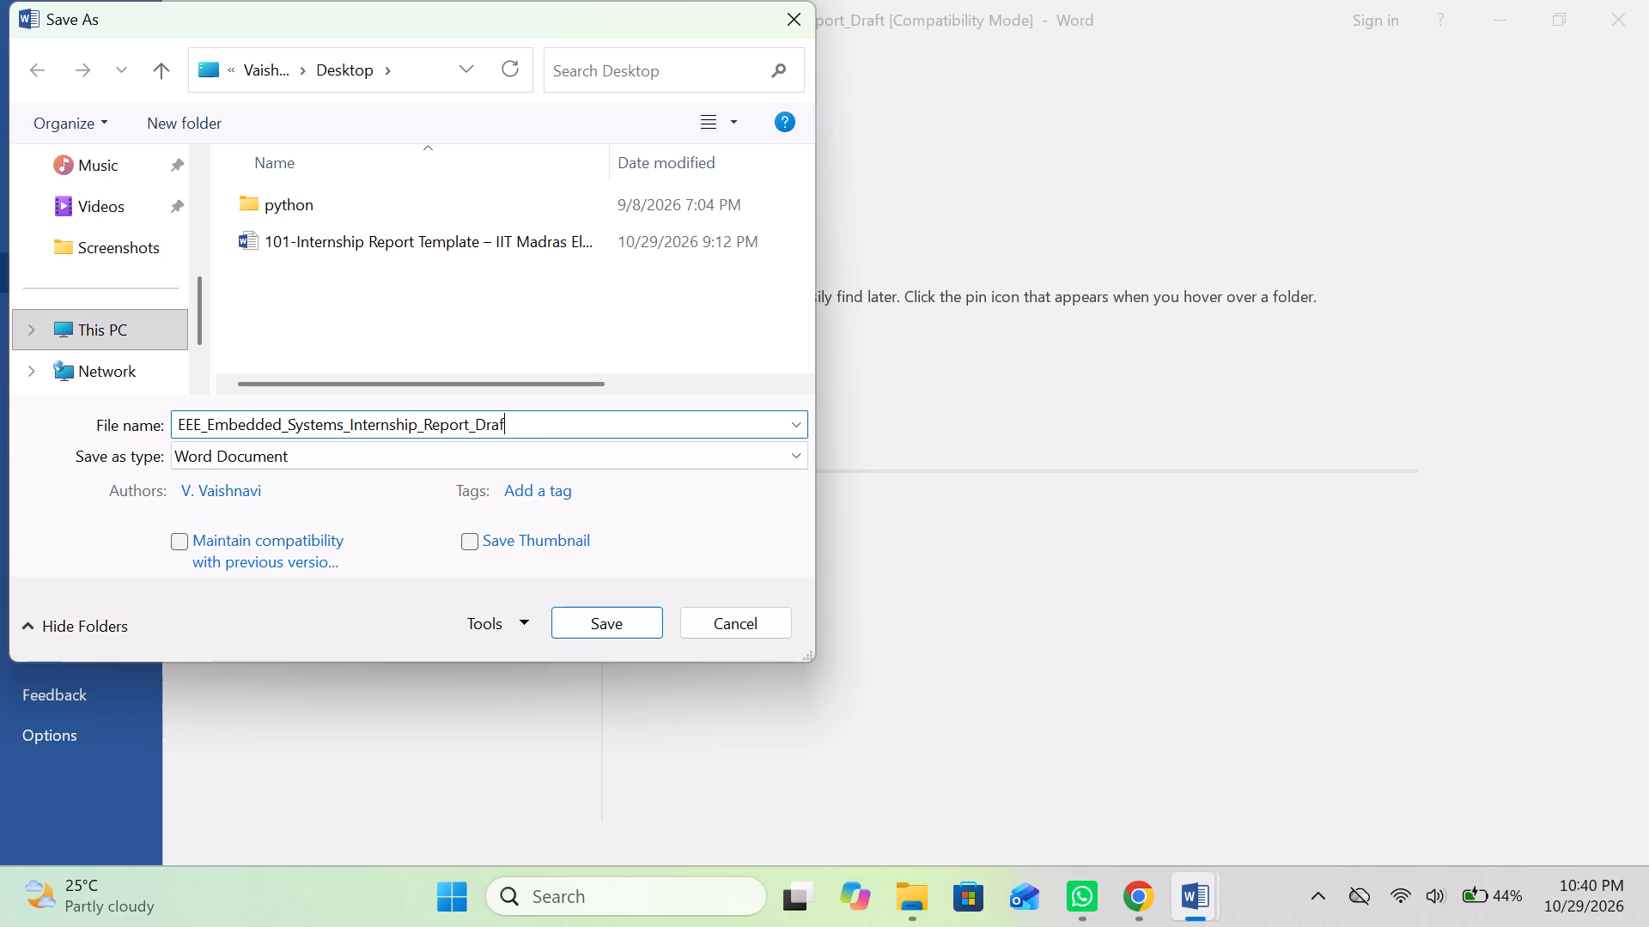
key(BackSpace)
key(BackSpace)
key(BackSpace)
key(BackSpace)
key(BackSpace)
scroll(115, 296, down, 1)
scroll(115, 296, up, 1)
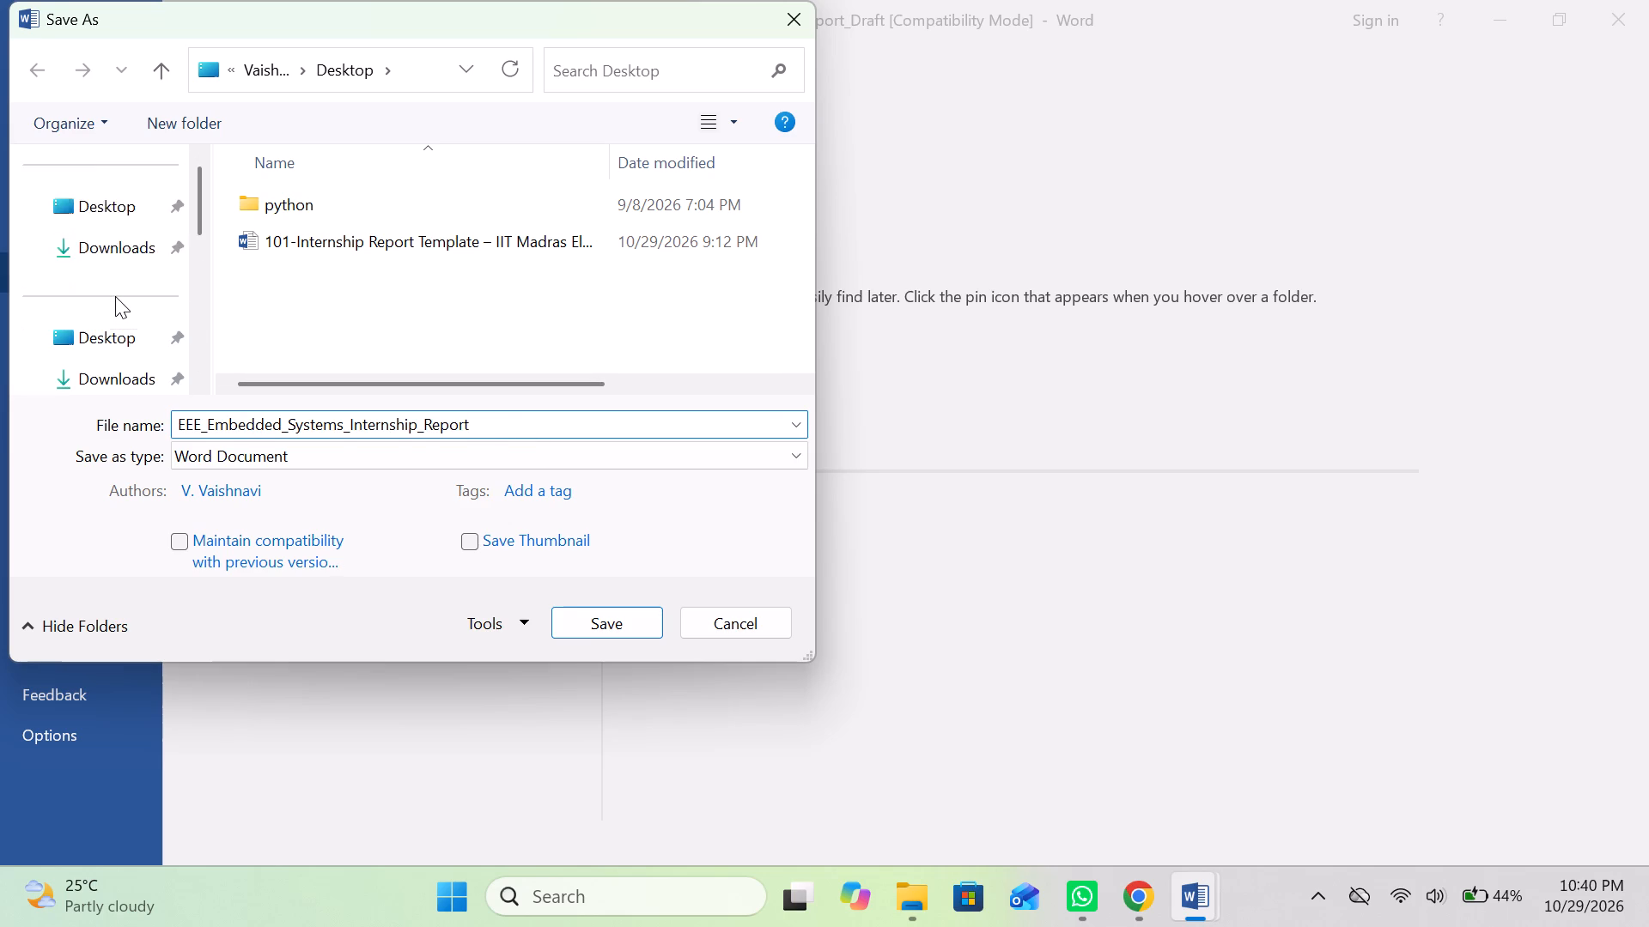
scroll(115, 296, up, 1)
click(129, 347)
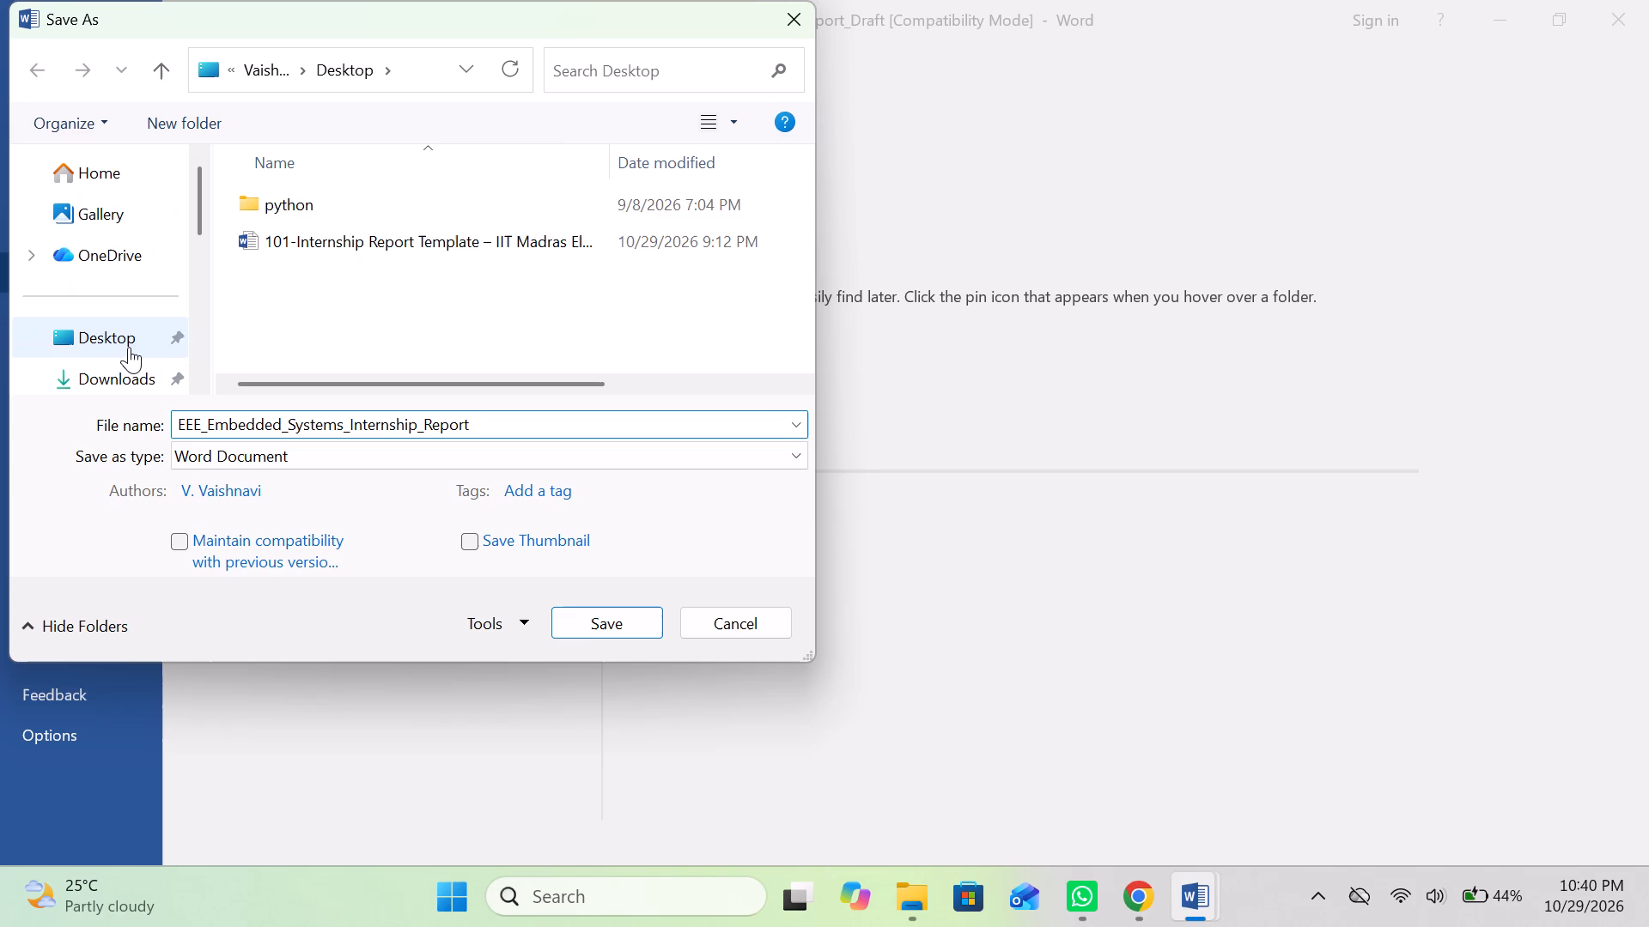
click(620, 615)
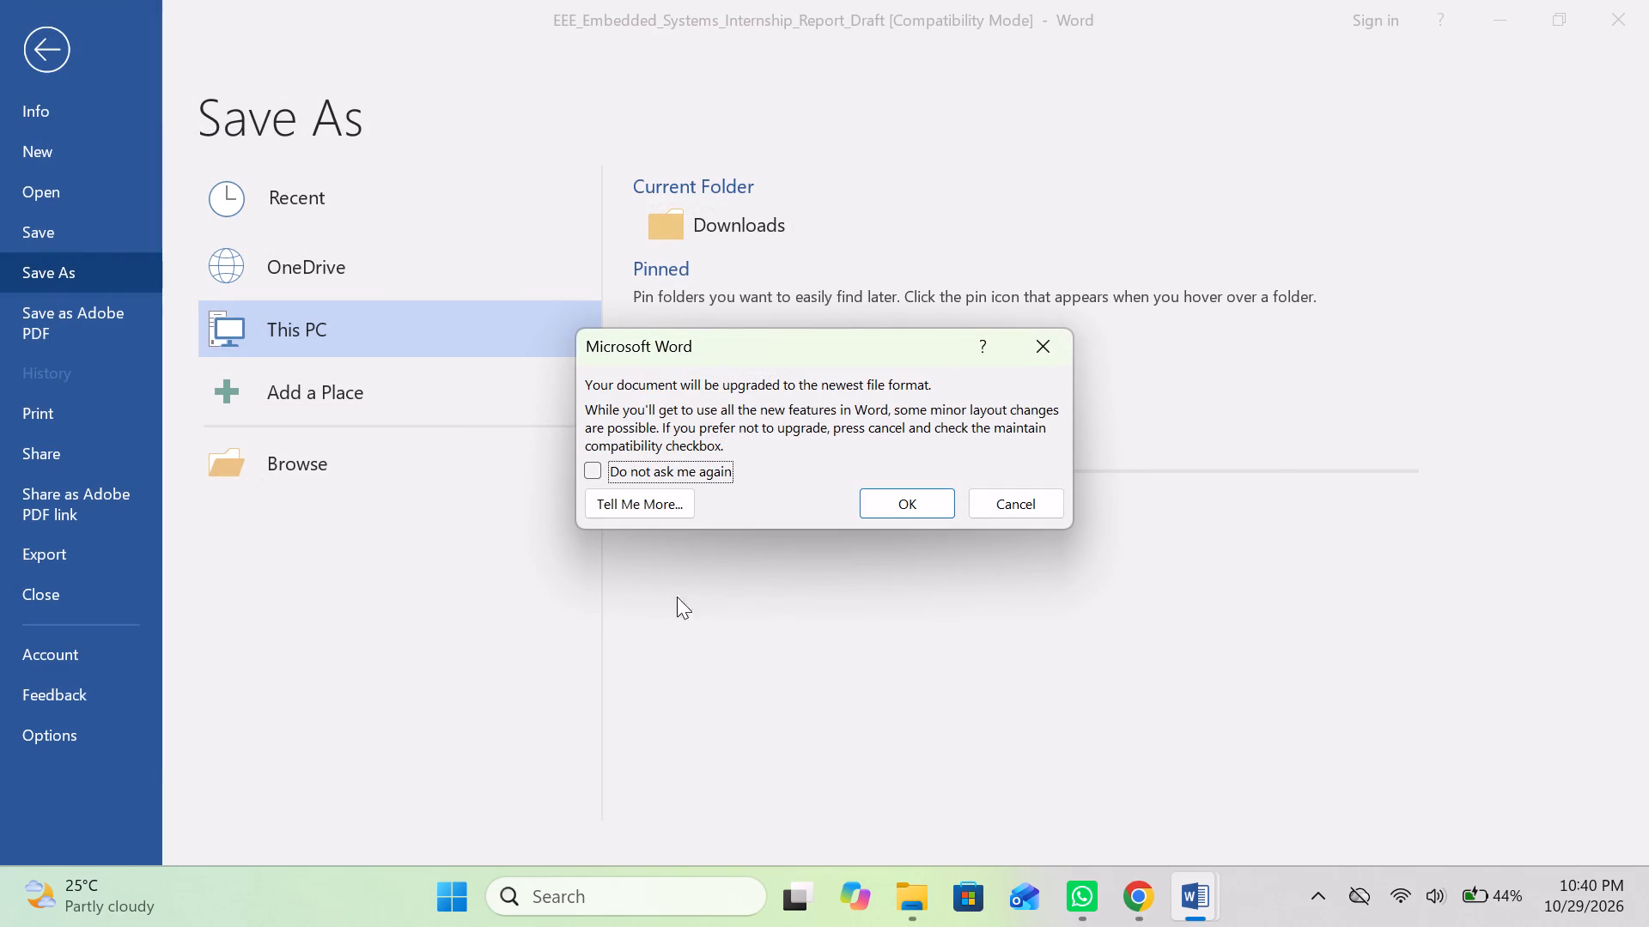
click(929, 511)
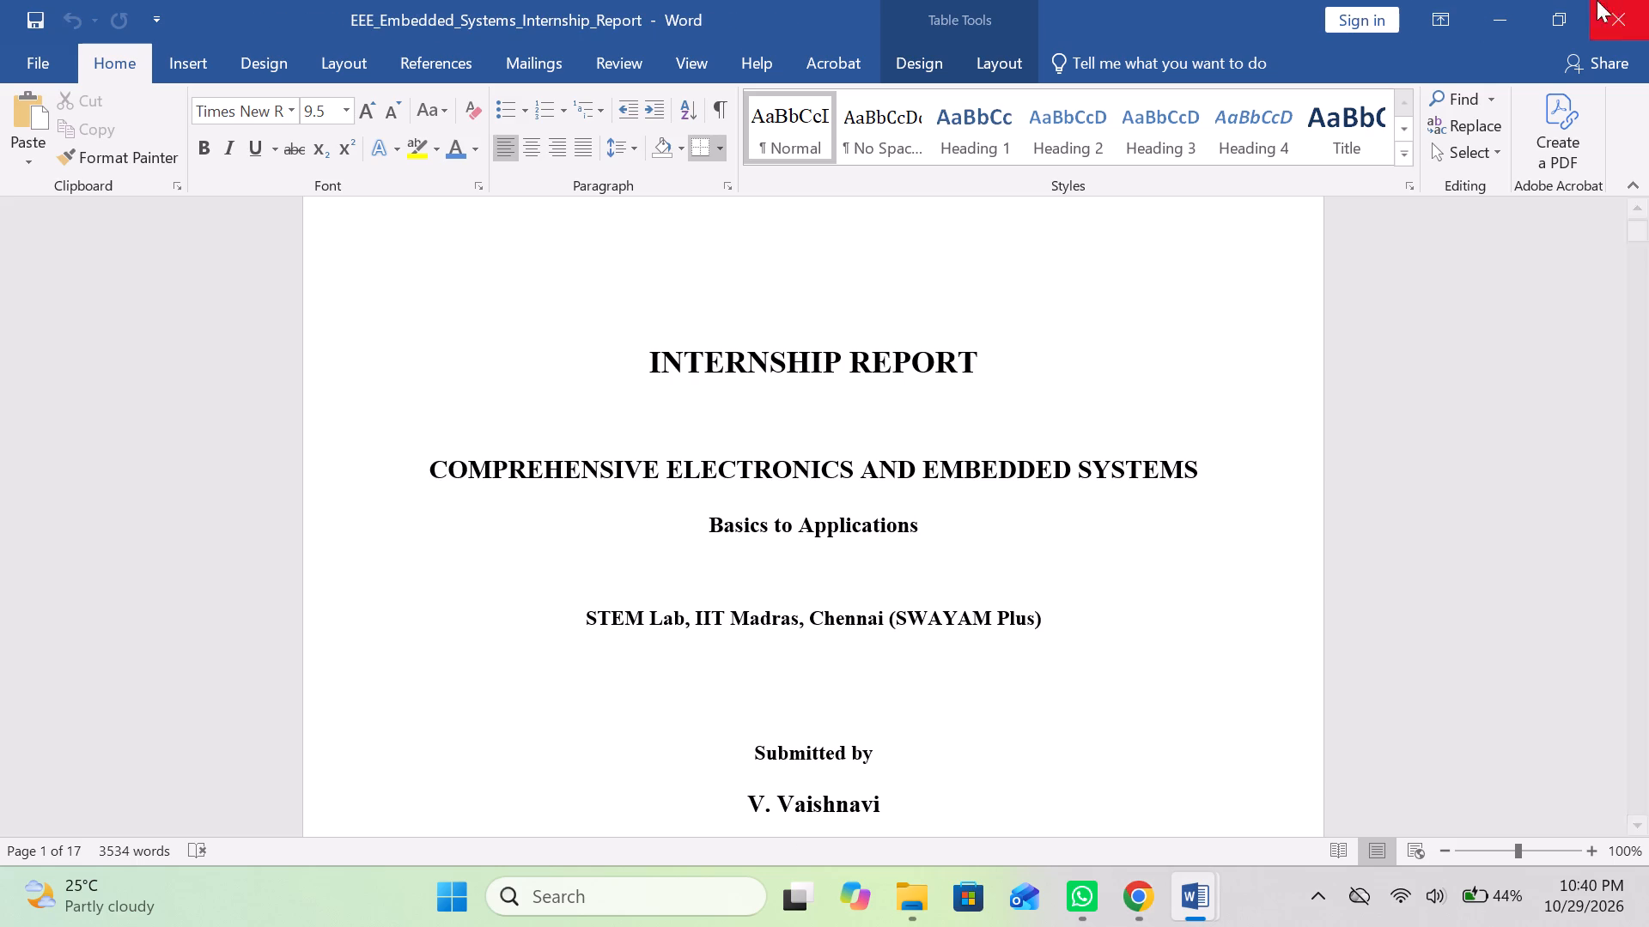
Minimise the report window and launch Kuro from the desktop.
click(1510, 3)
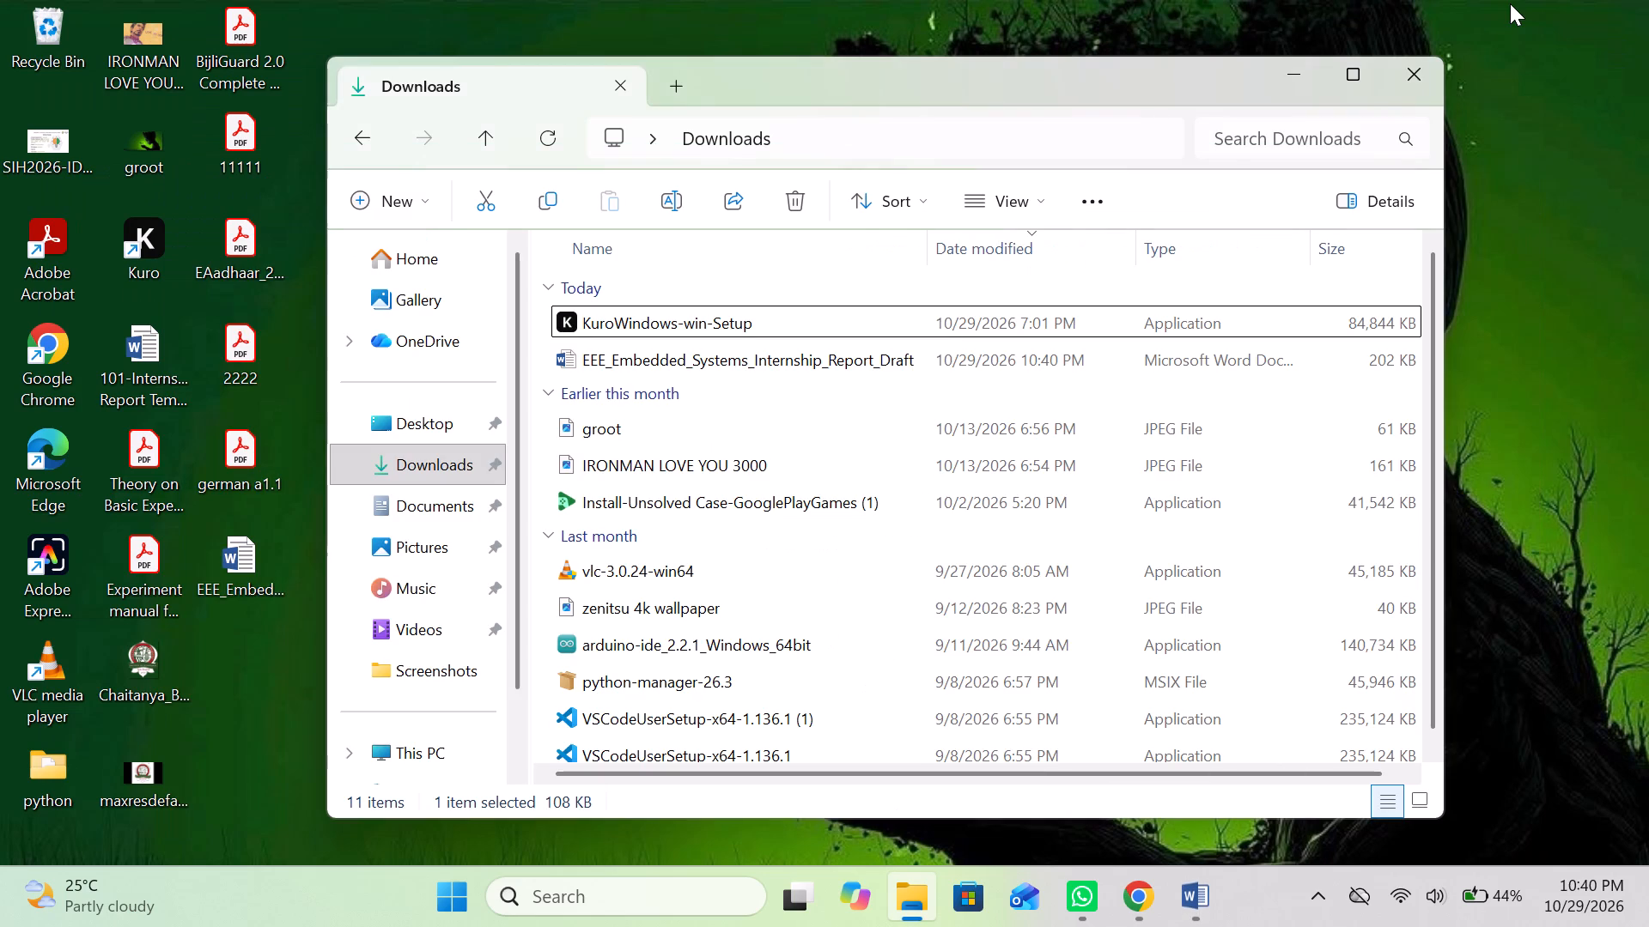
double_click(180, 257)
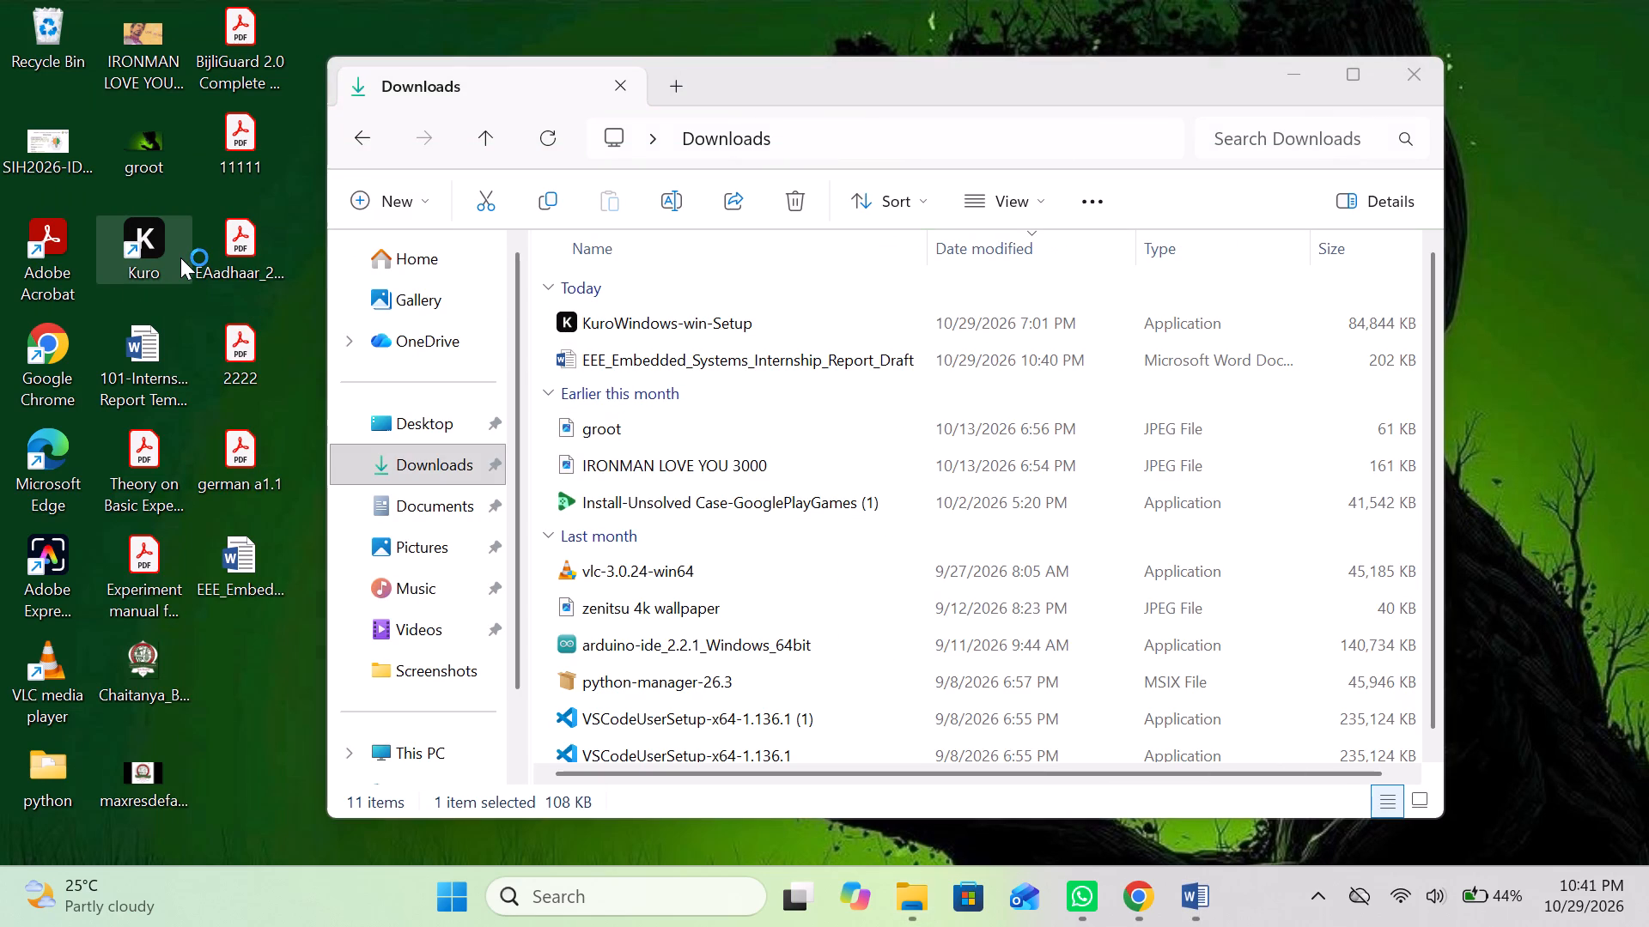
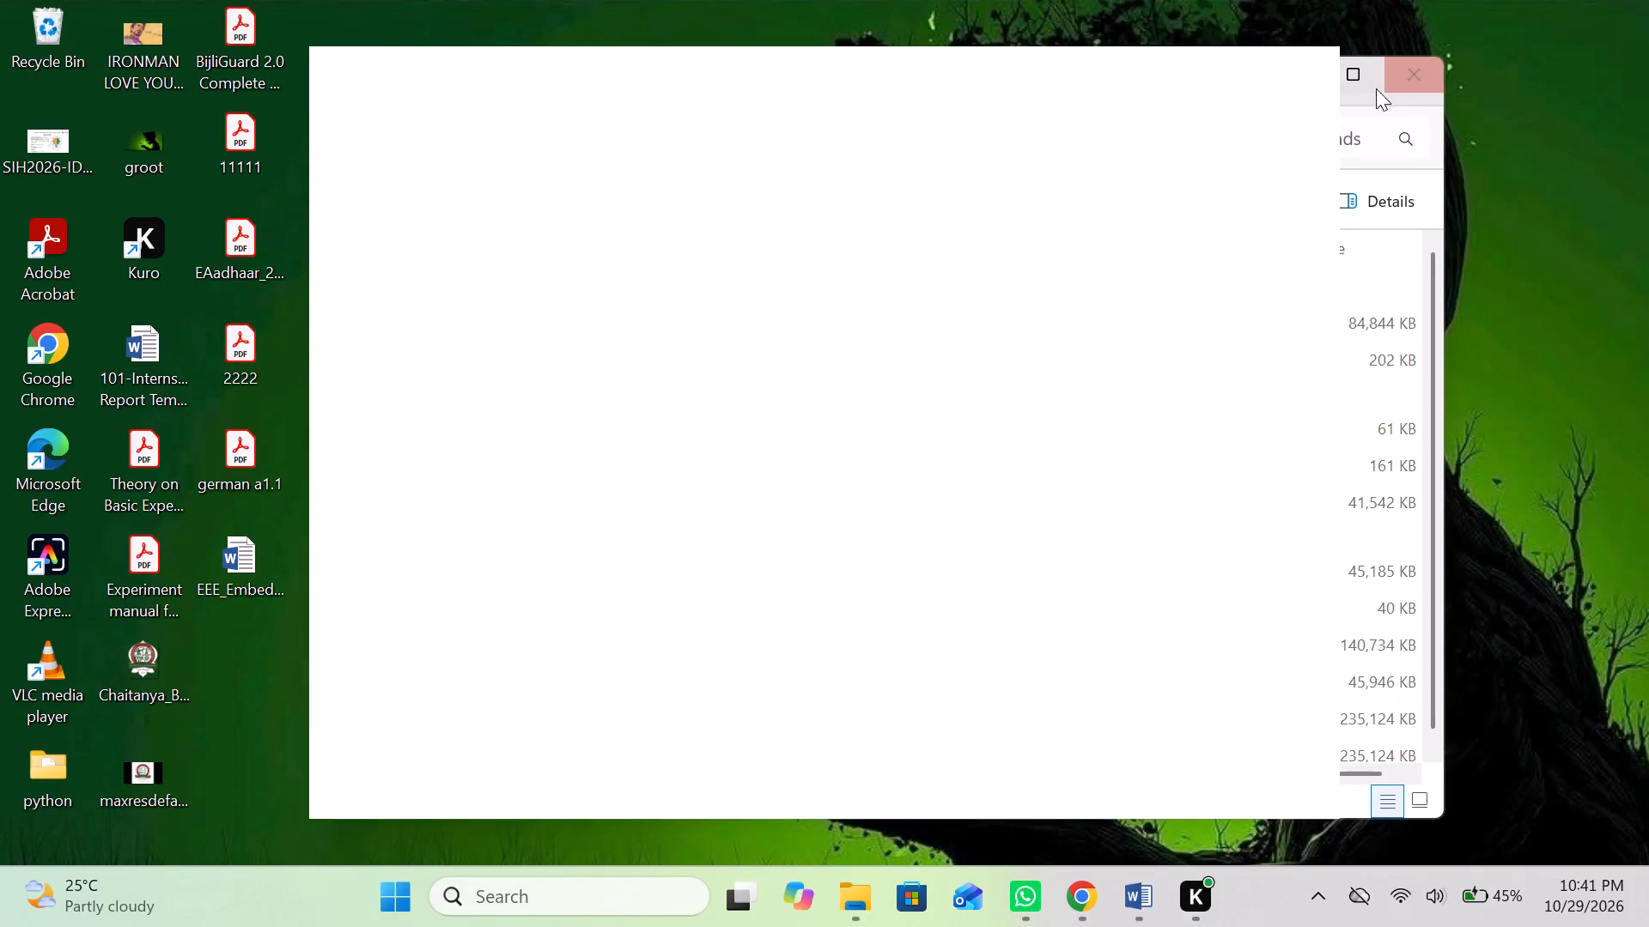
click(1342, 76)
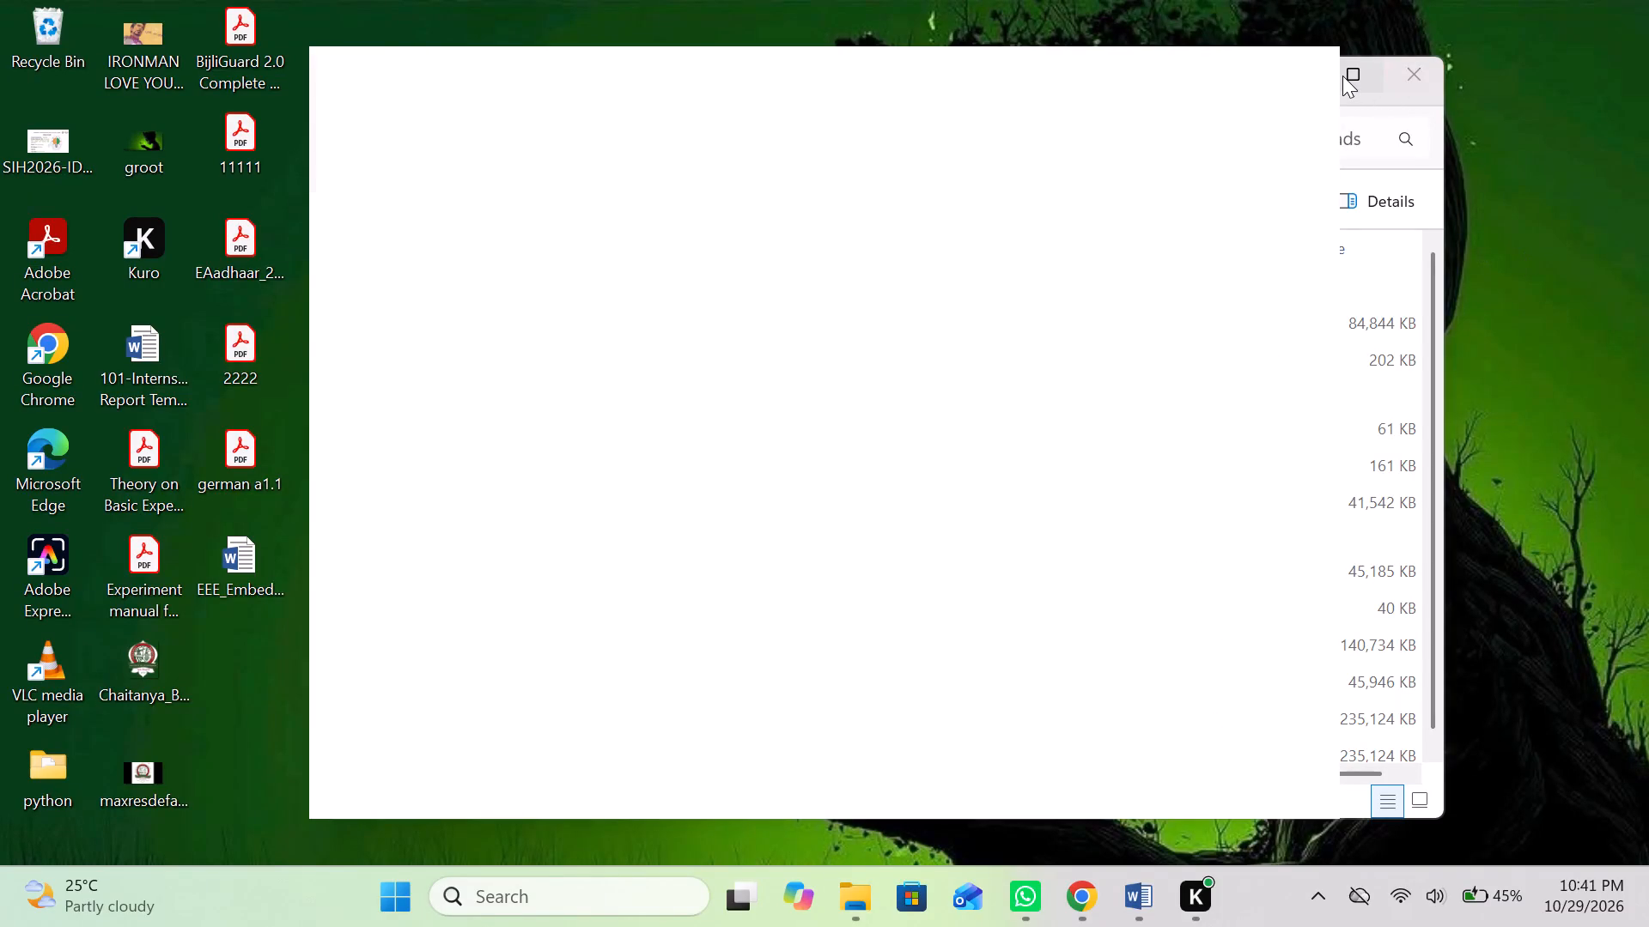
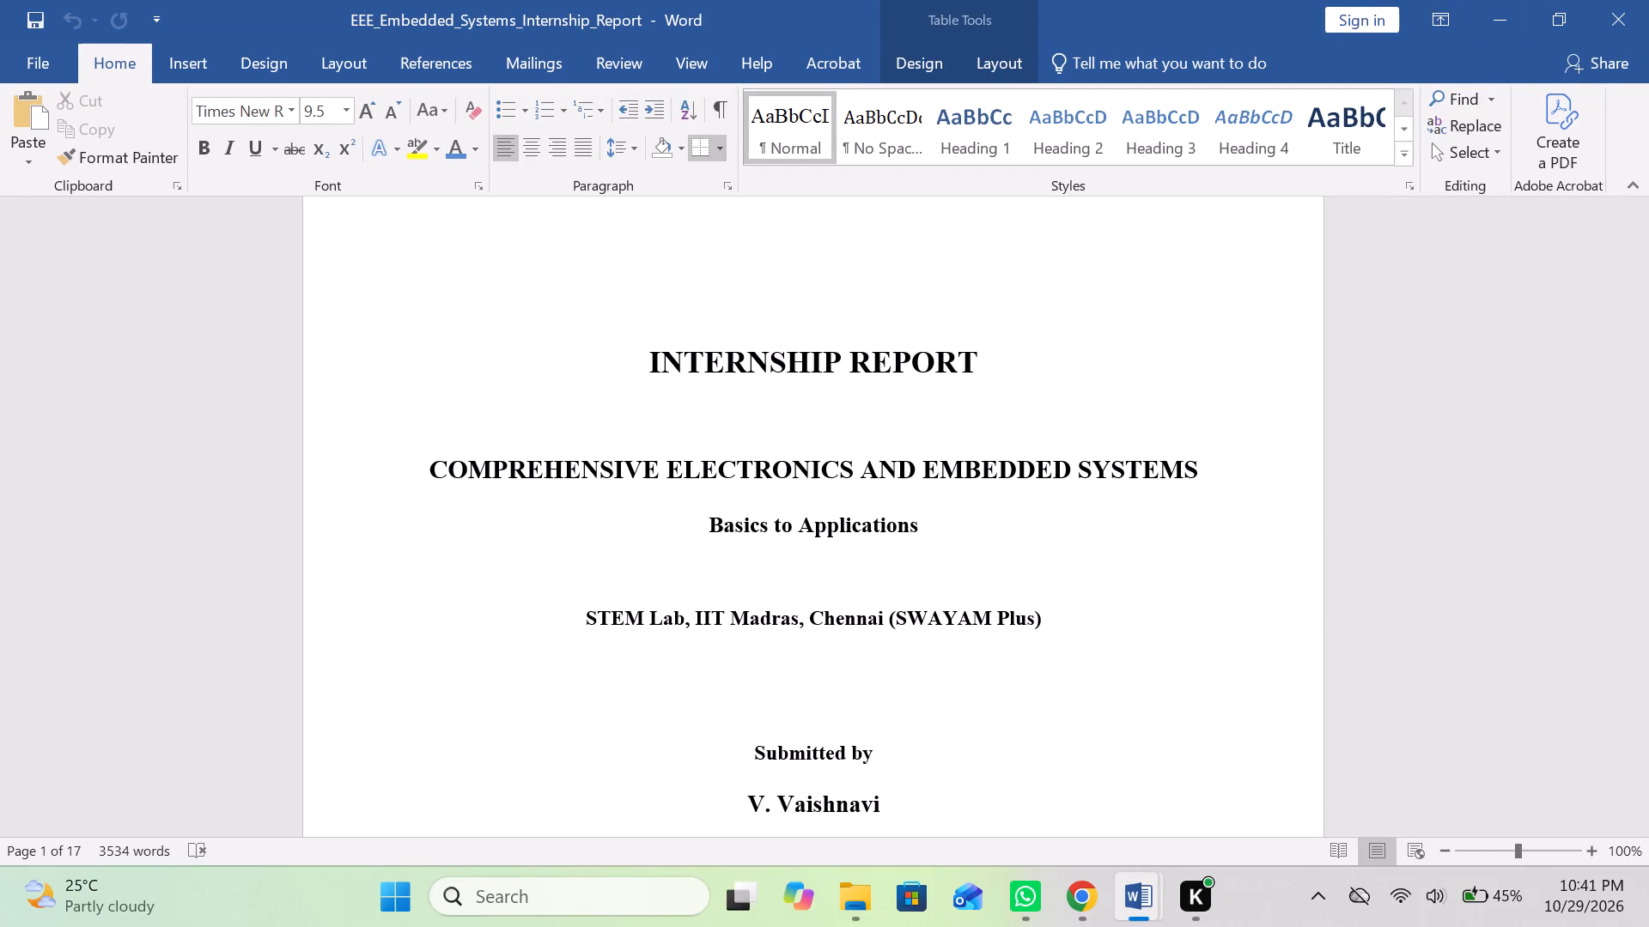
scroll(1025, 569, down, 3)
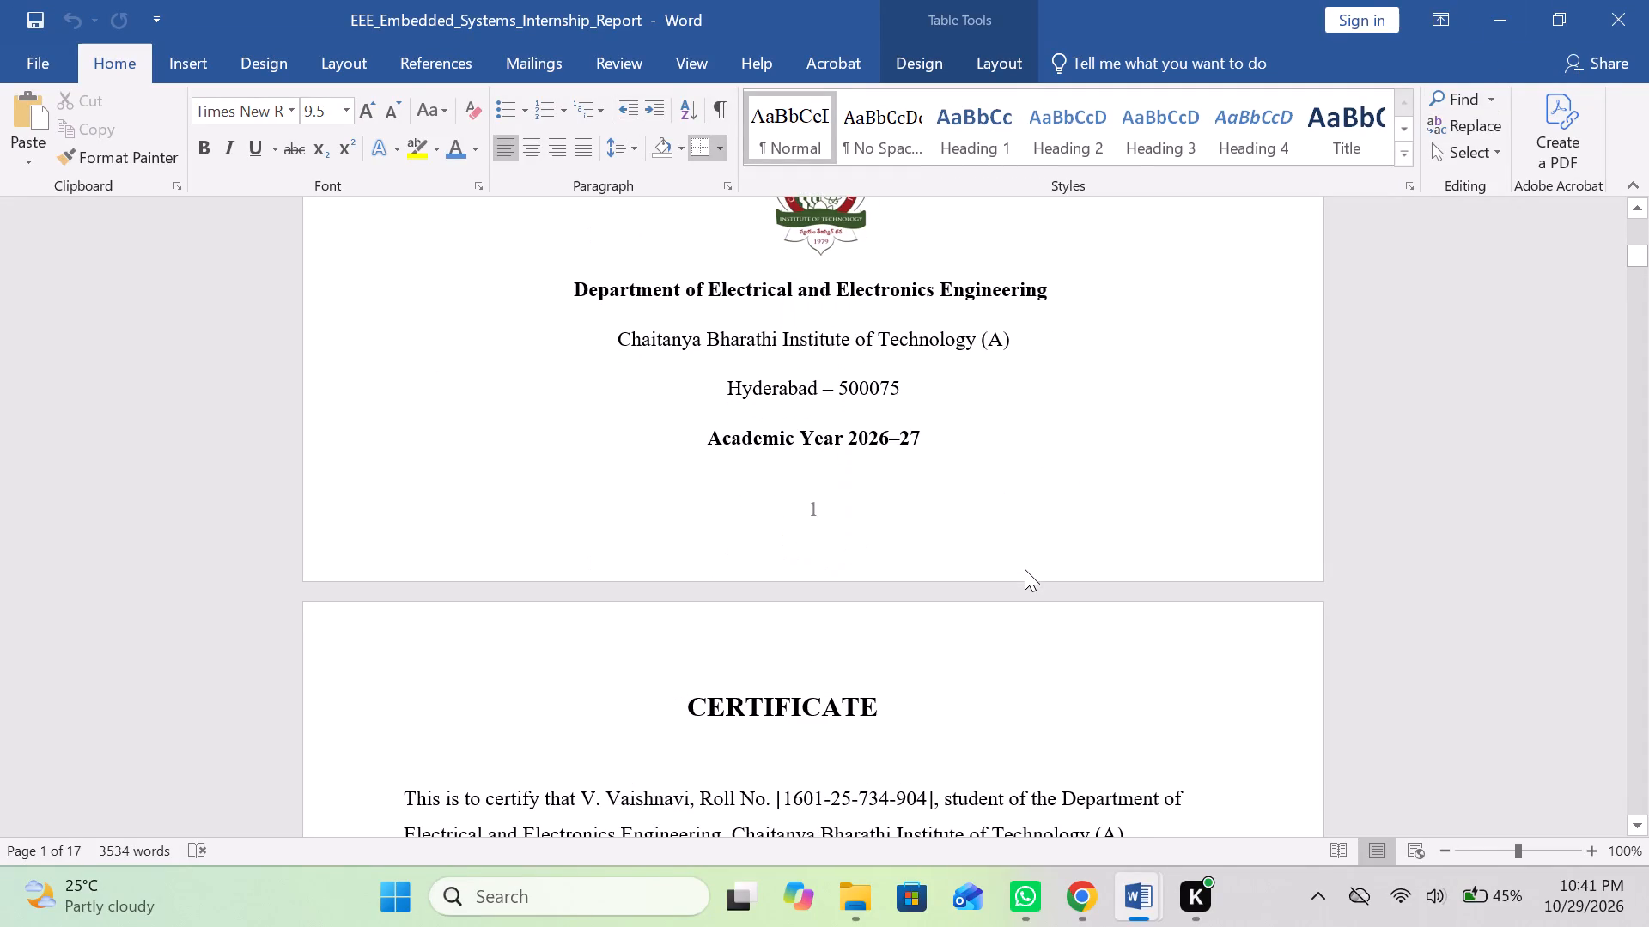
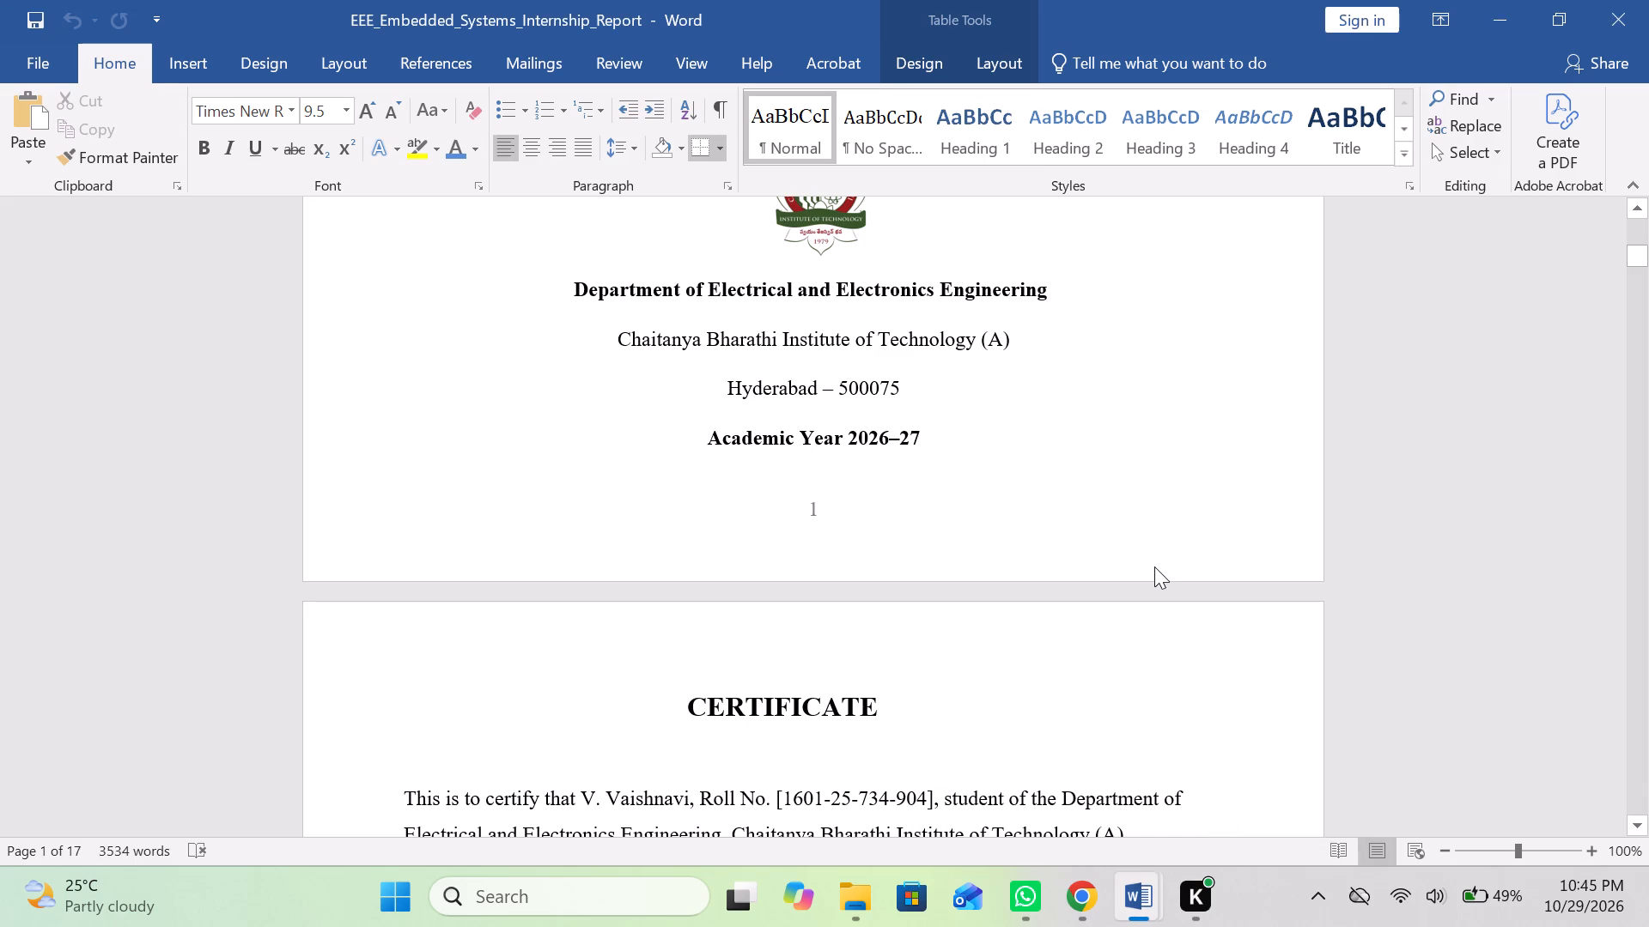
scroll(1154, 566, up, 2)
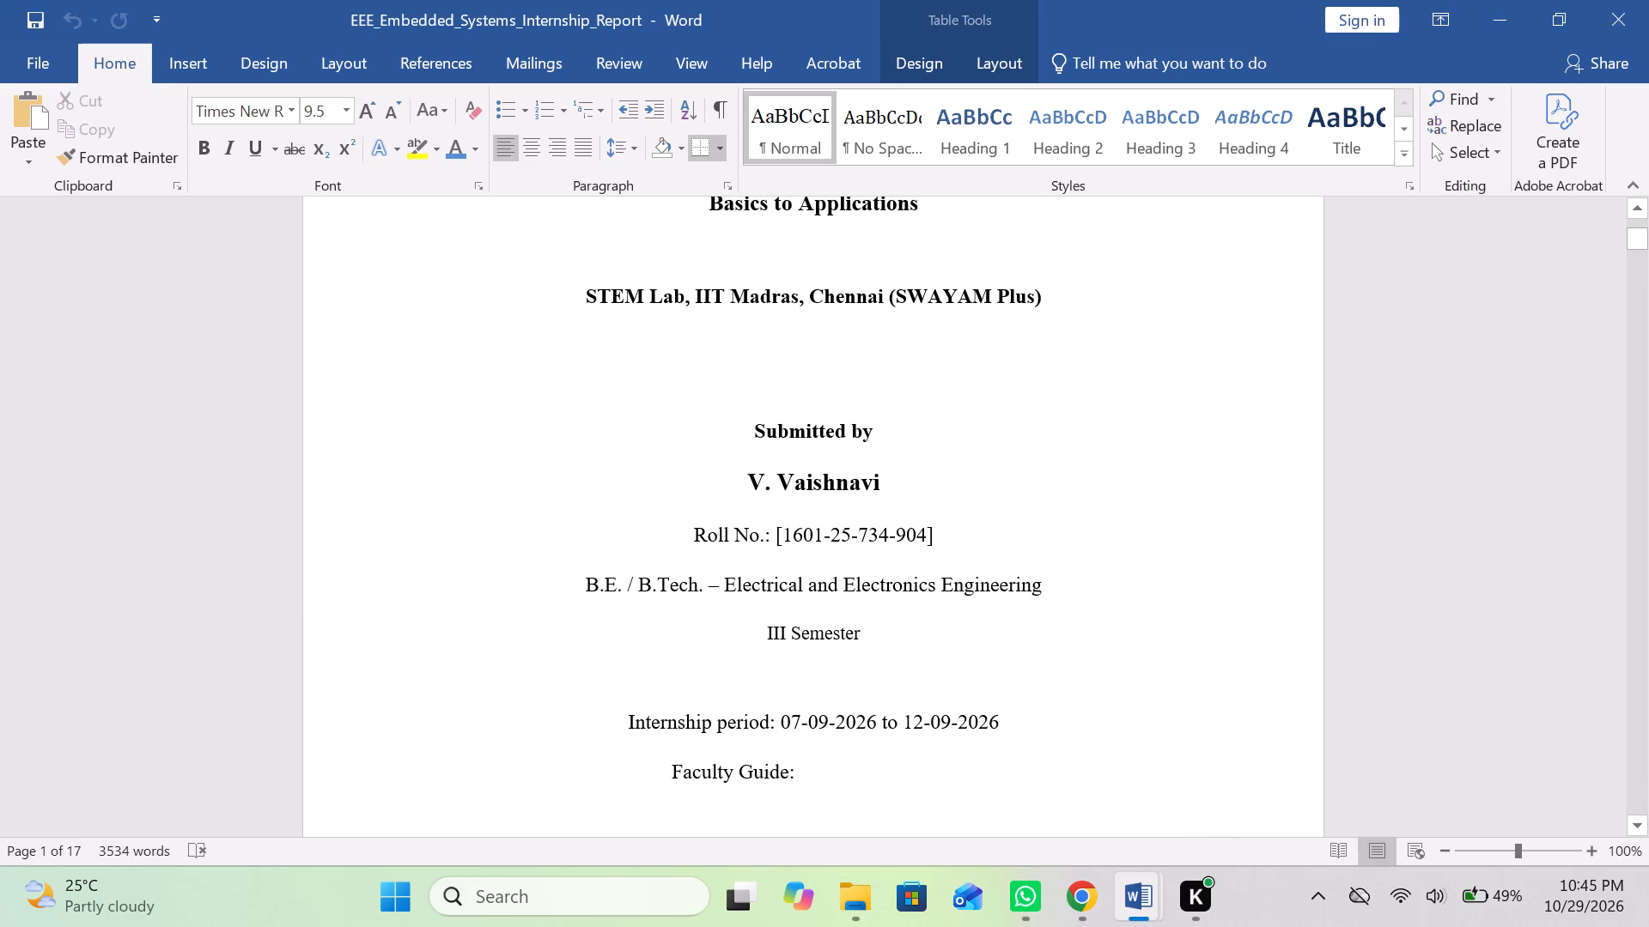
scroll(1154, 566, up, 1)
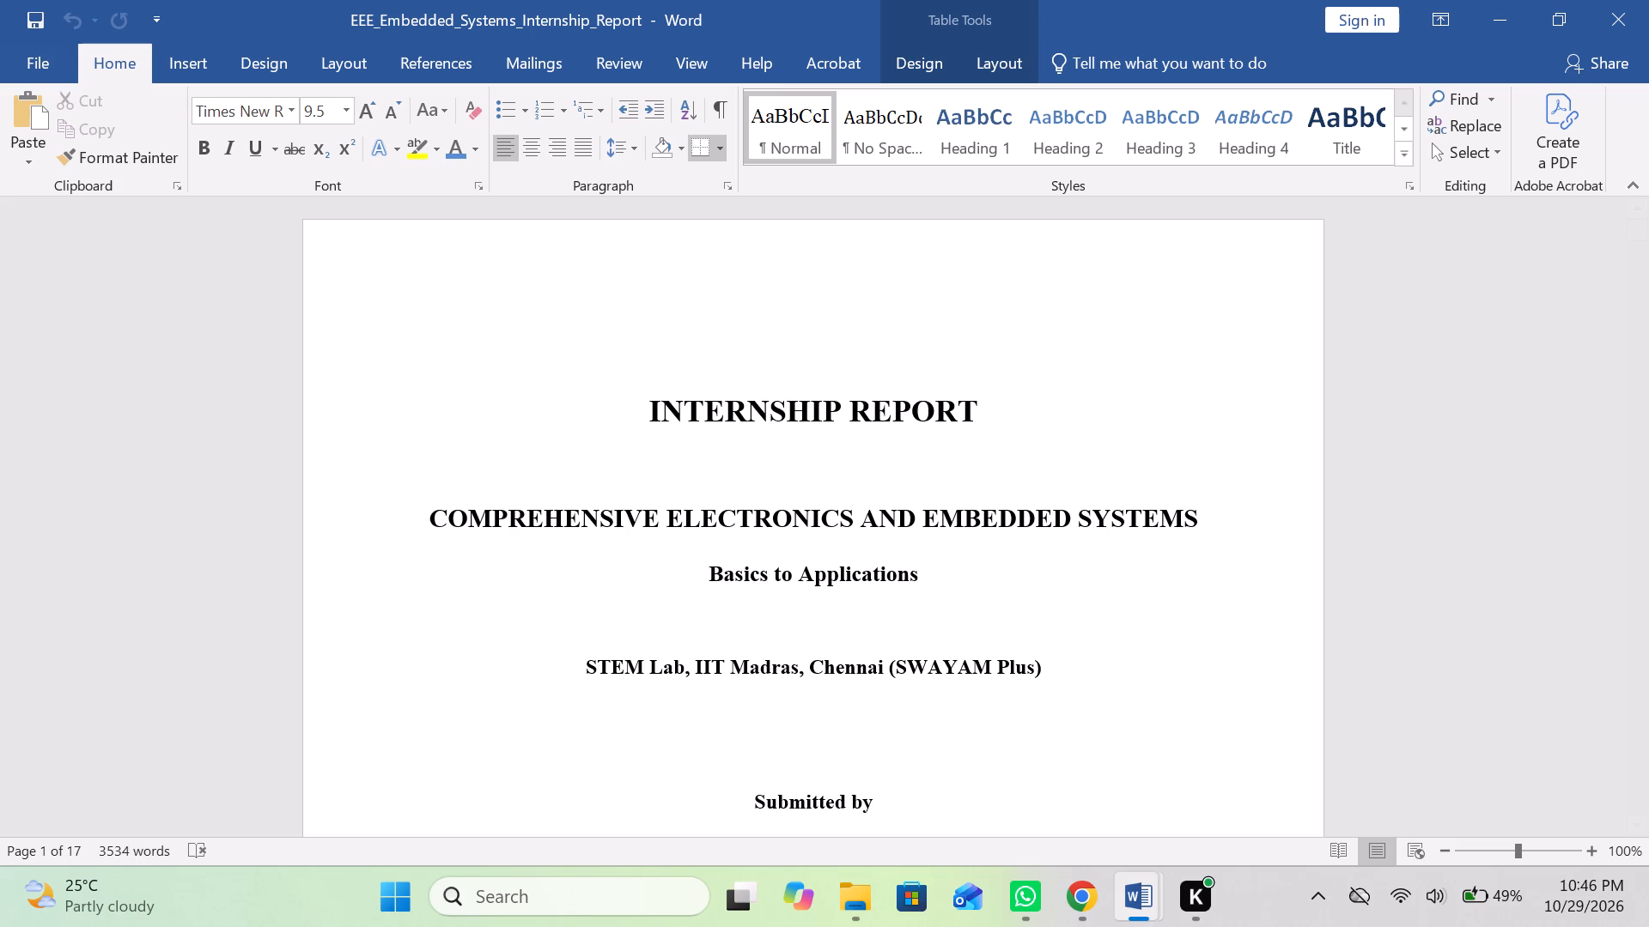
scroll(1155, 614, down, 3)
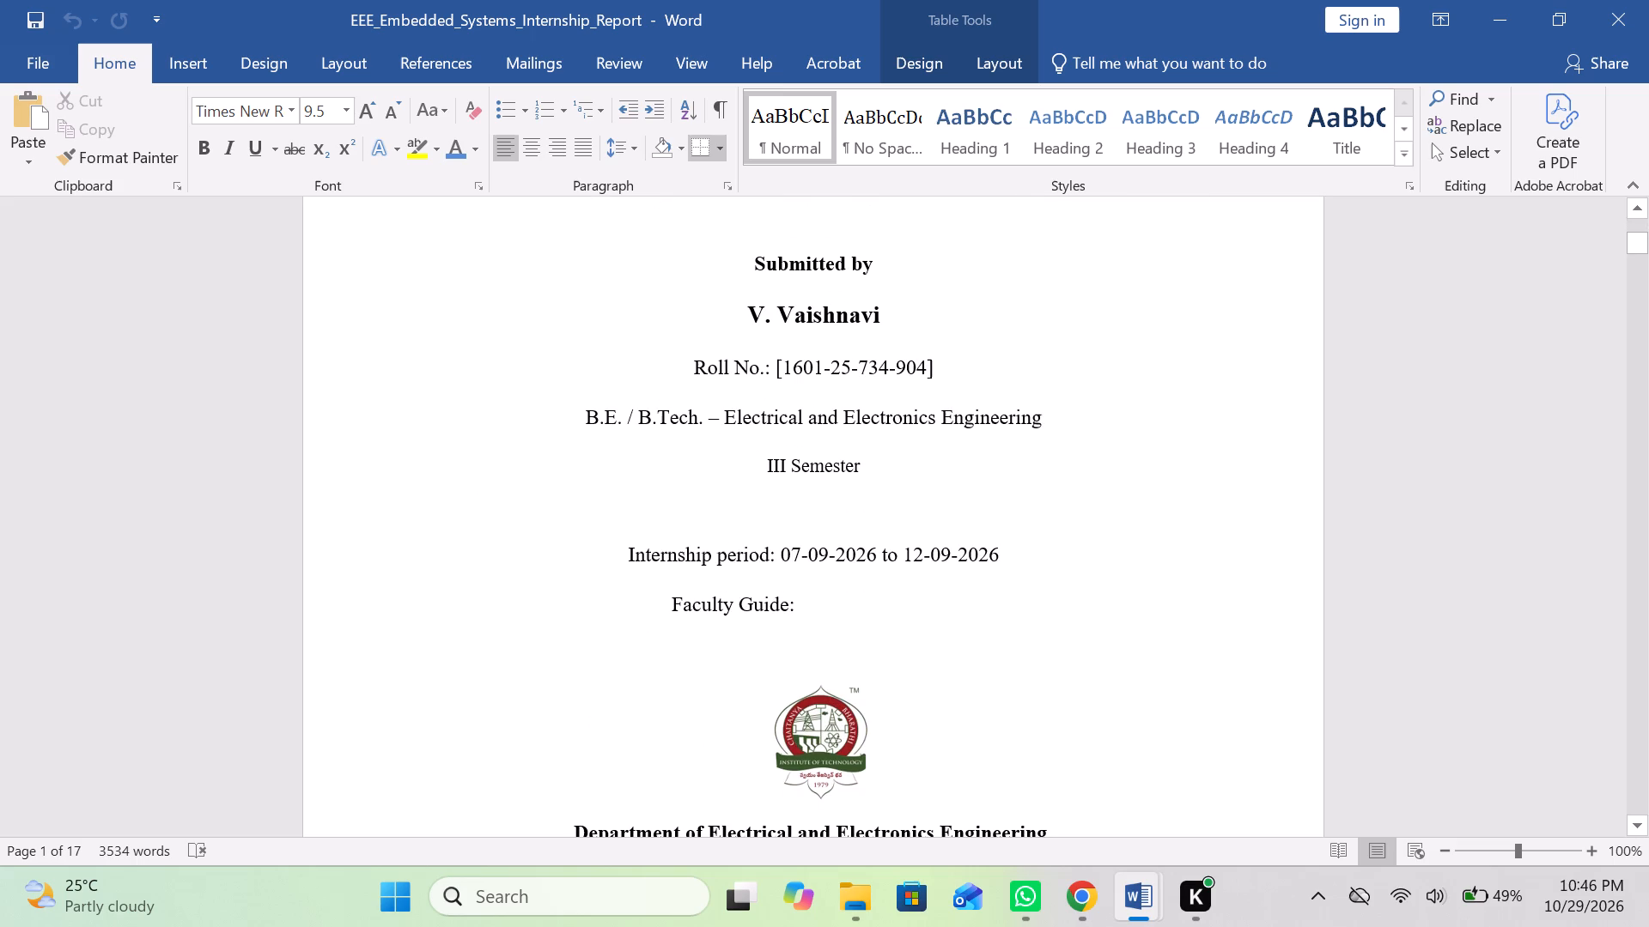
scroll(1155, 614, down, 3)
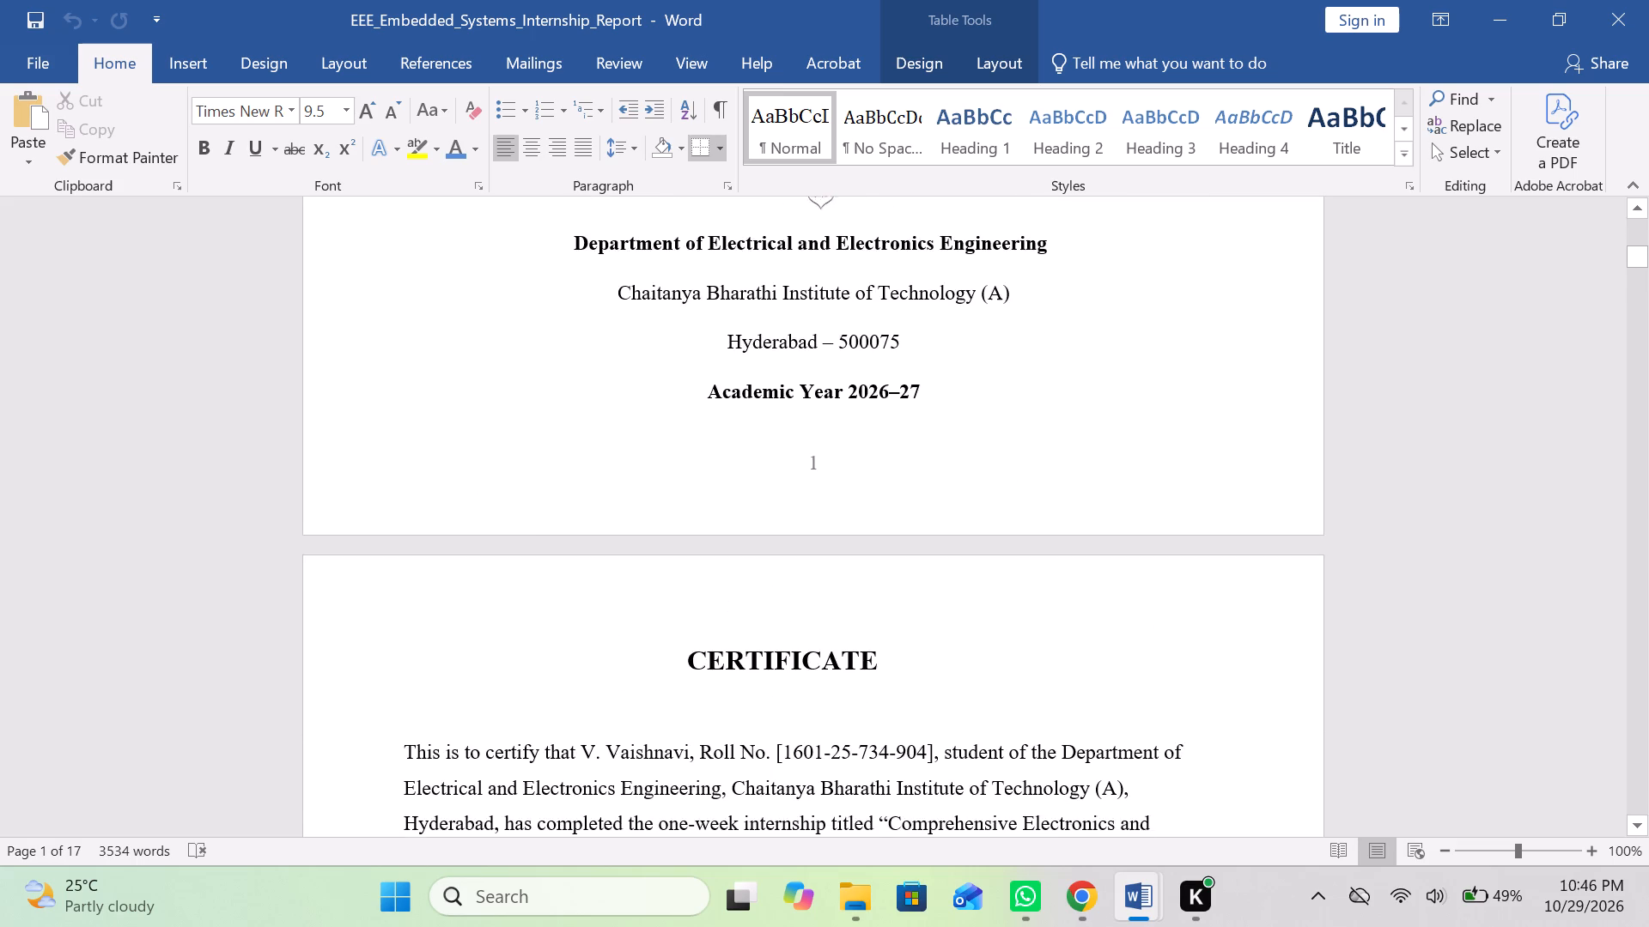
scroll(1155, 614, down, 5)
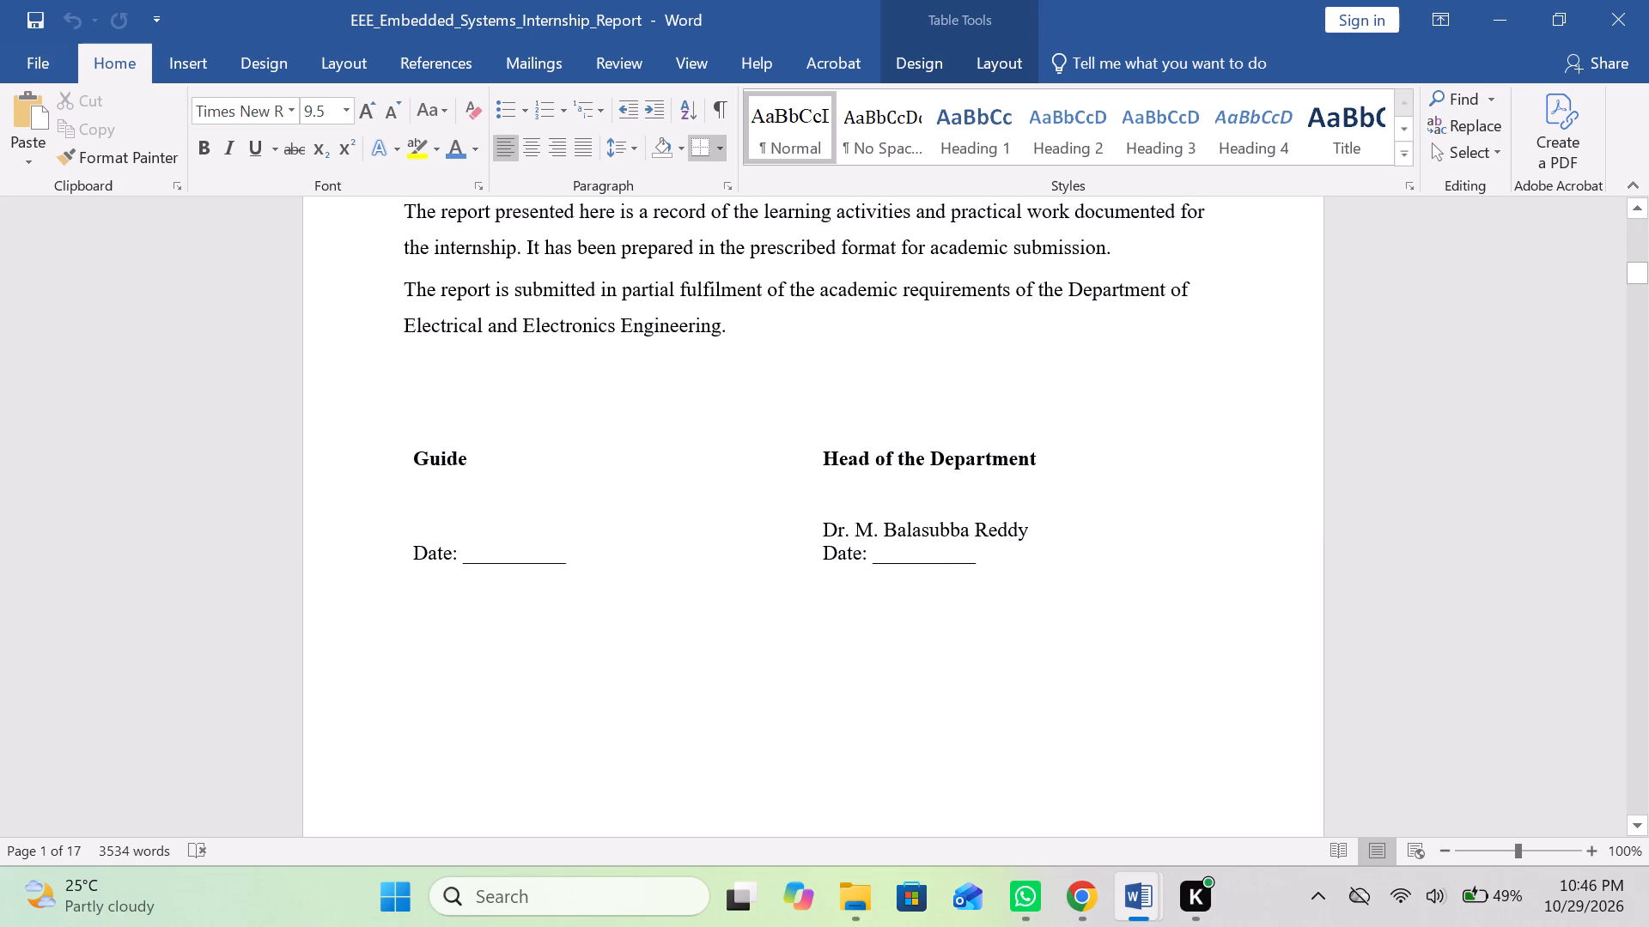
scroll(1159, 528, down, 5)
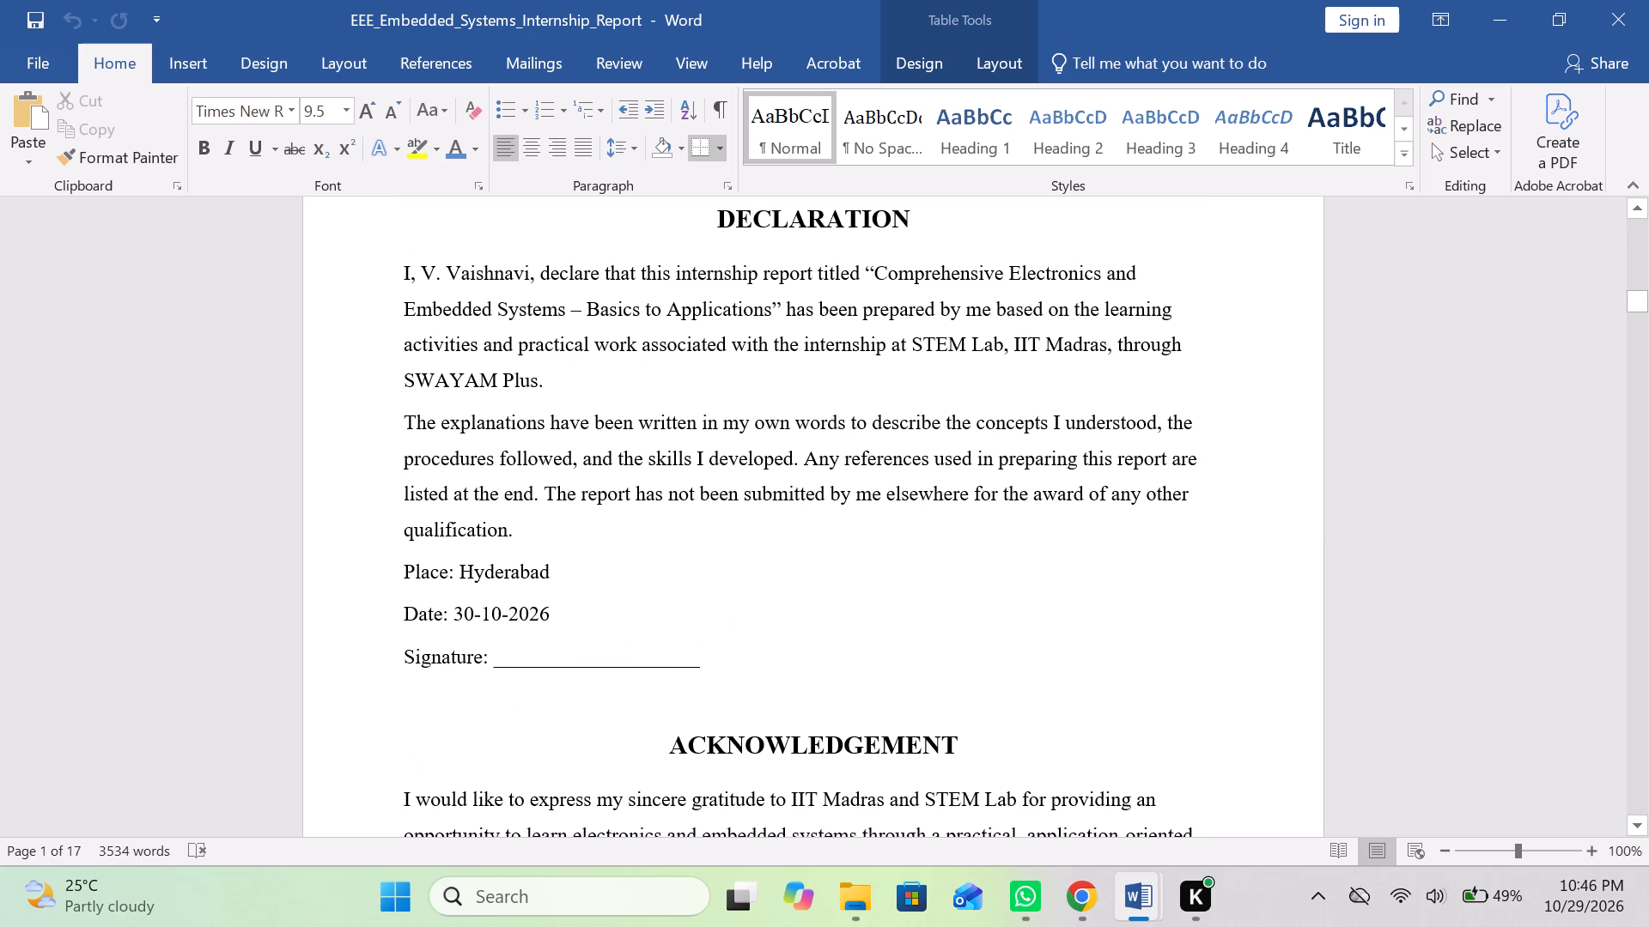
scroll(1159, 528, down, 5)
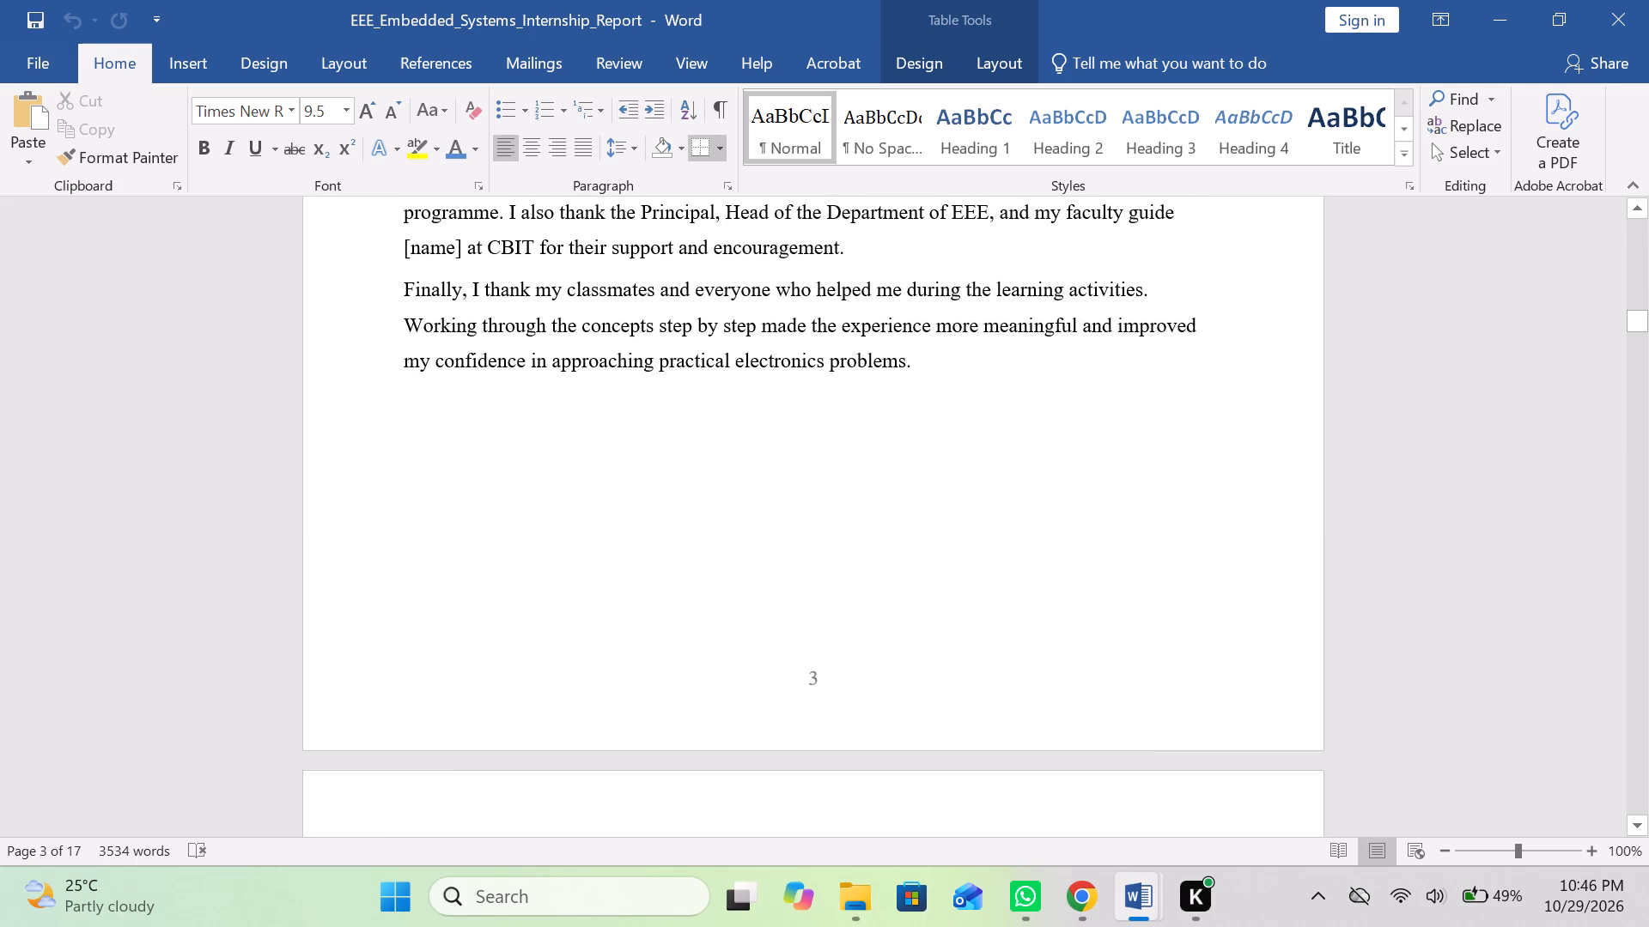
scroll(1159, 528, down, 2)
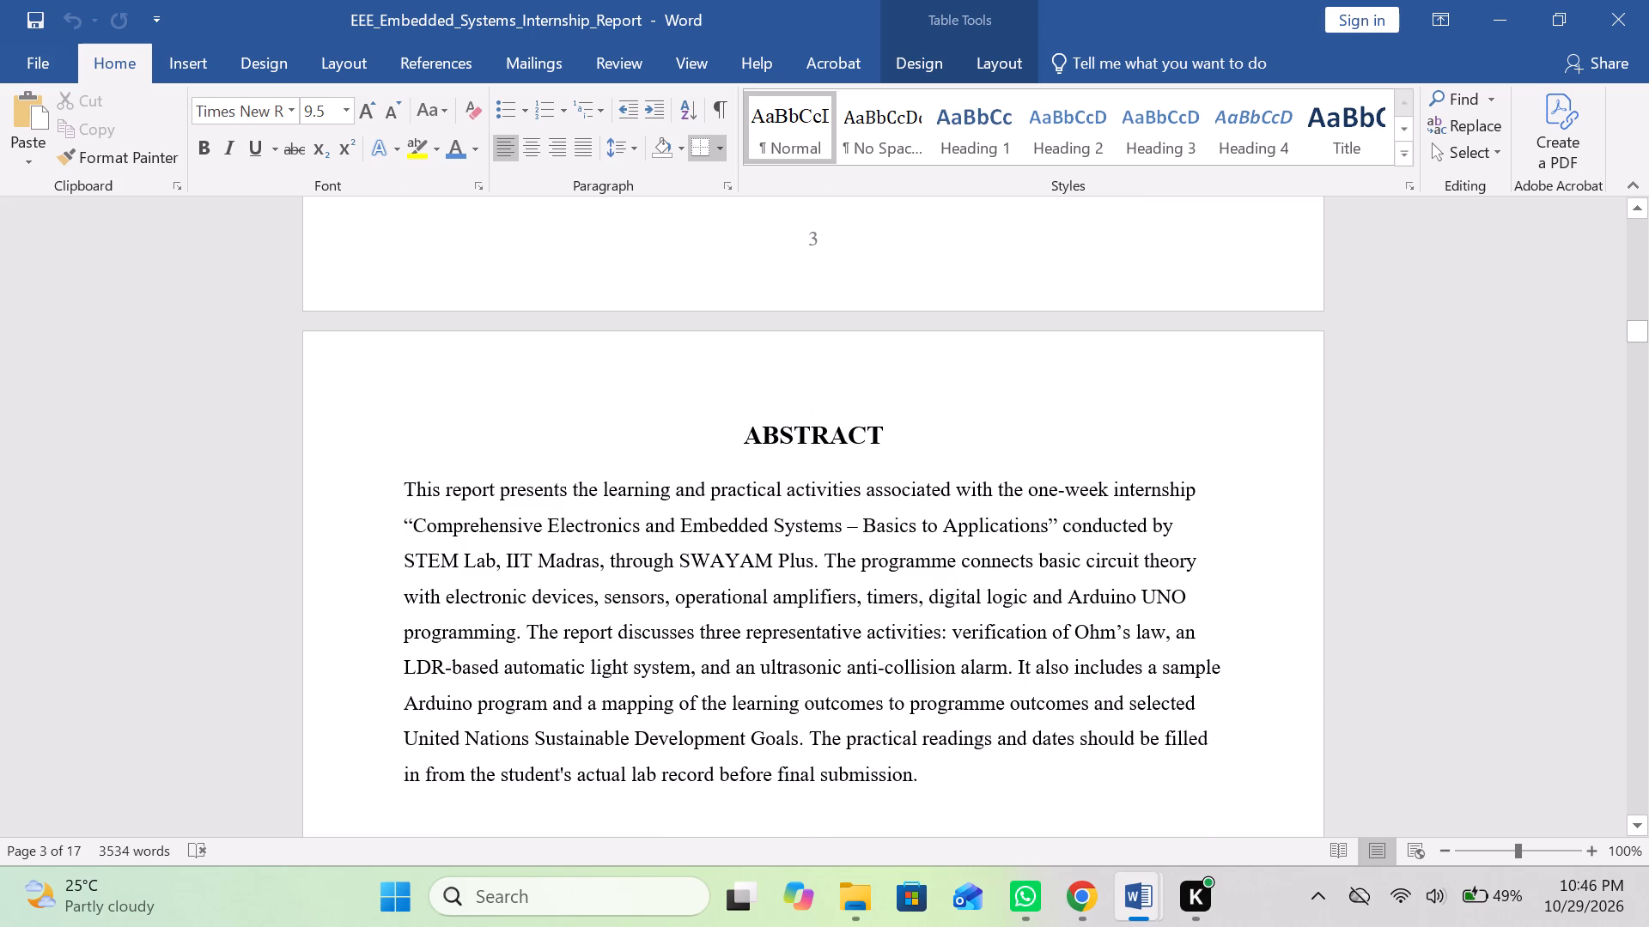
scroll(1269, 609, down, 1)
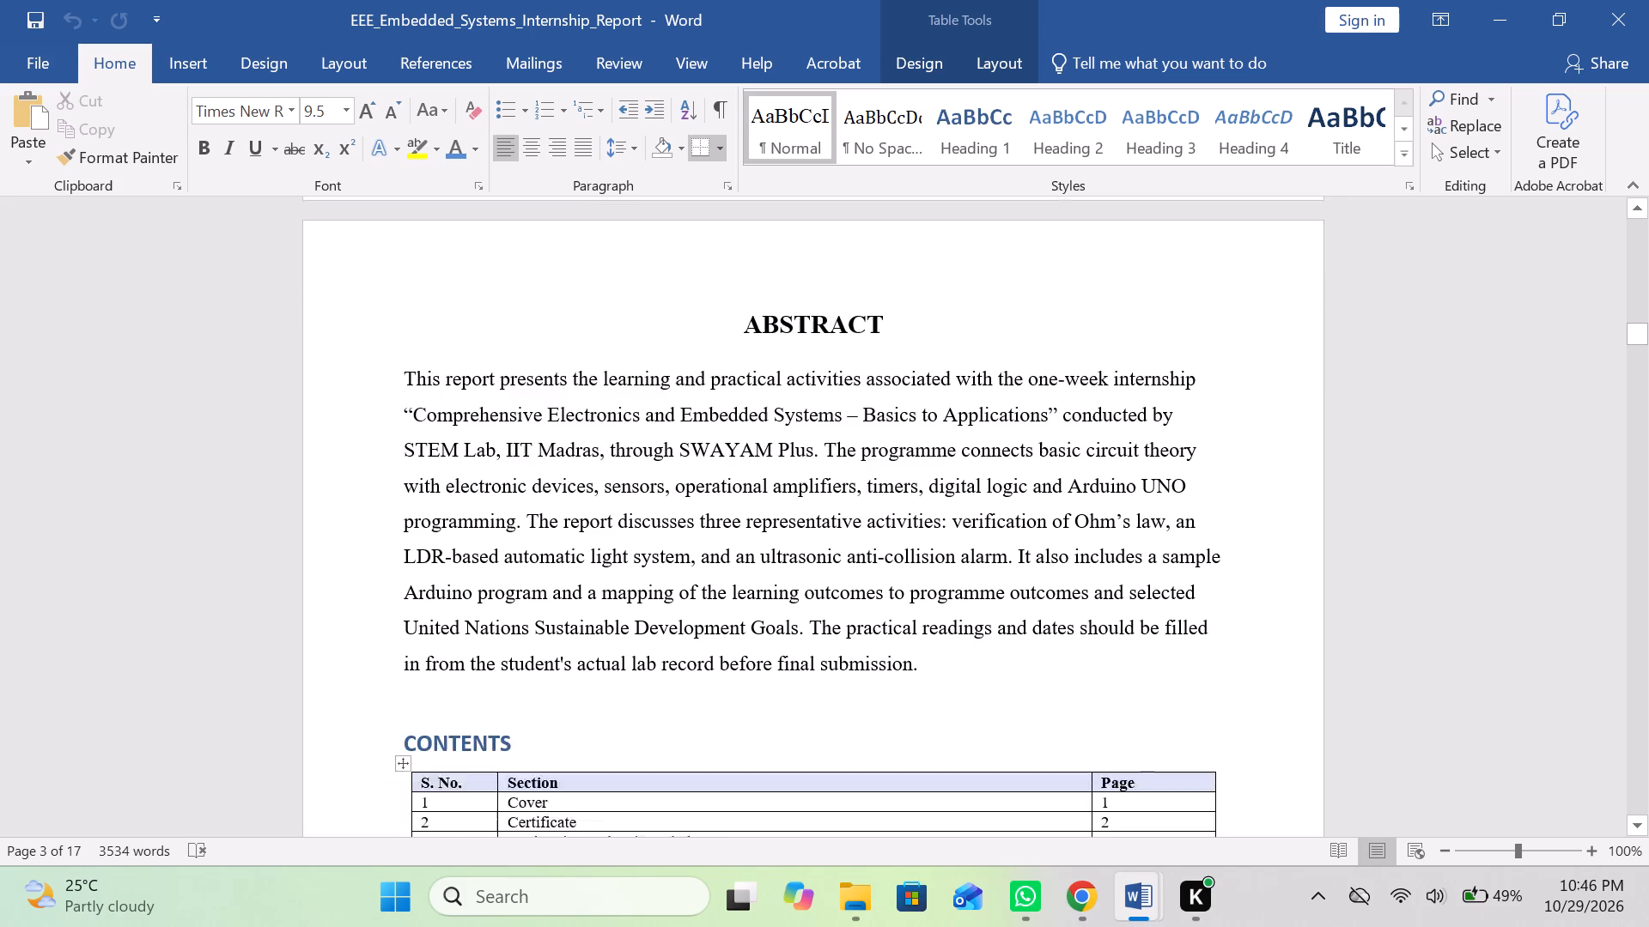
scroll(1269, 609, down, 2)
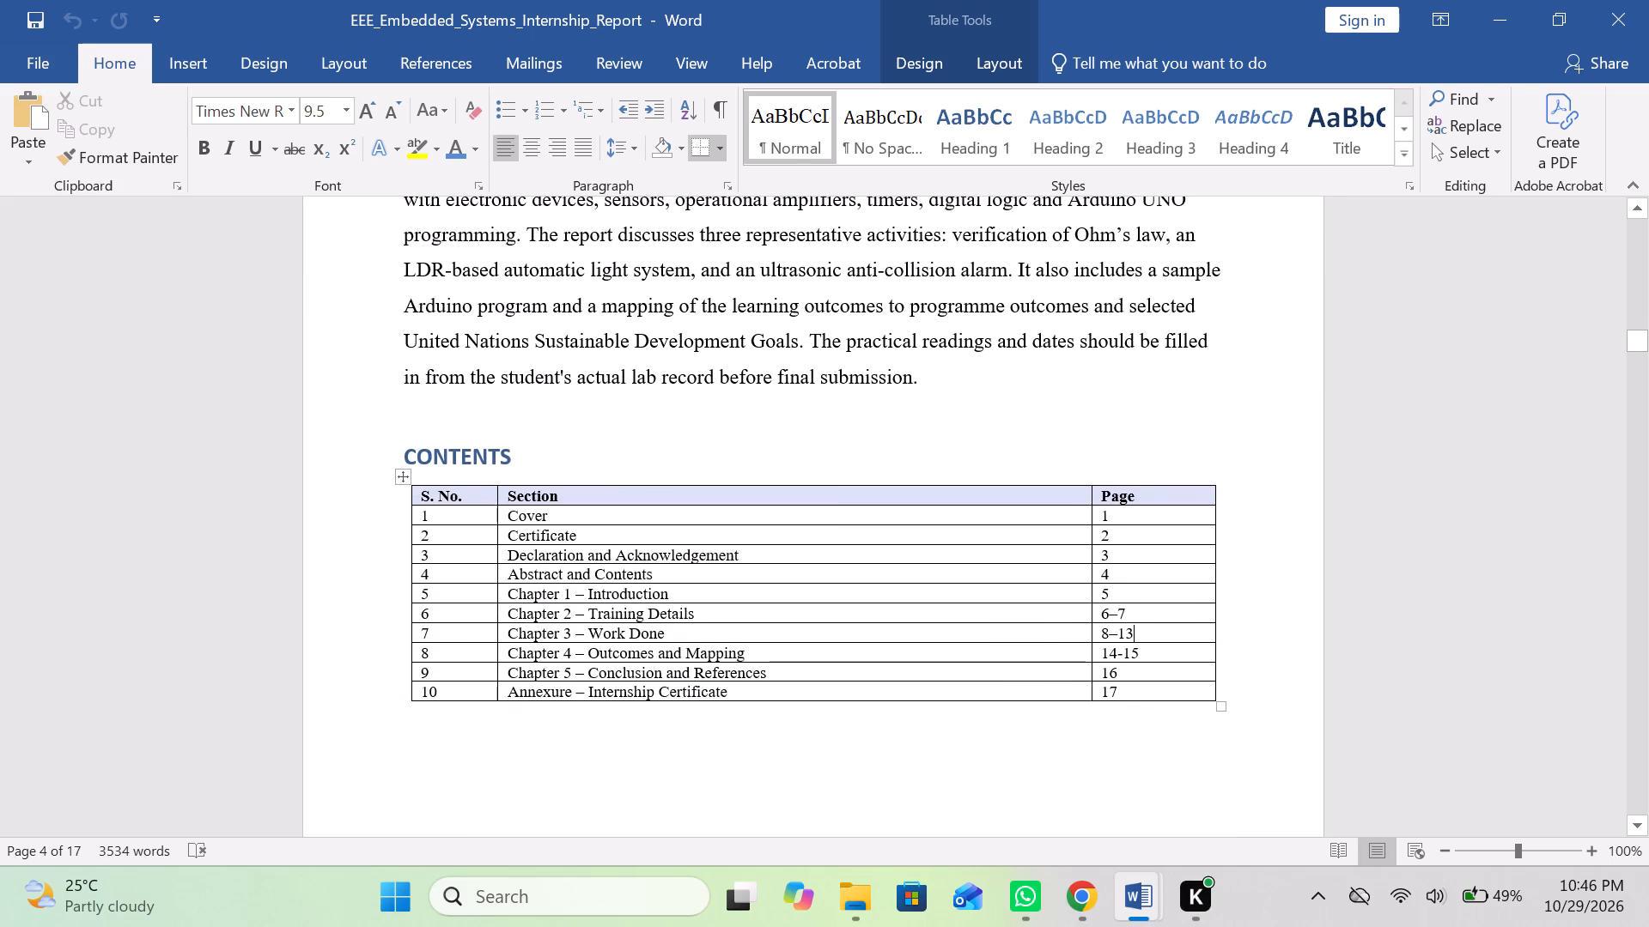
Delete the Abstract's closing sentence about filling in the practical readings and dates before final submission.
scroll(1269, 609, up, 1)
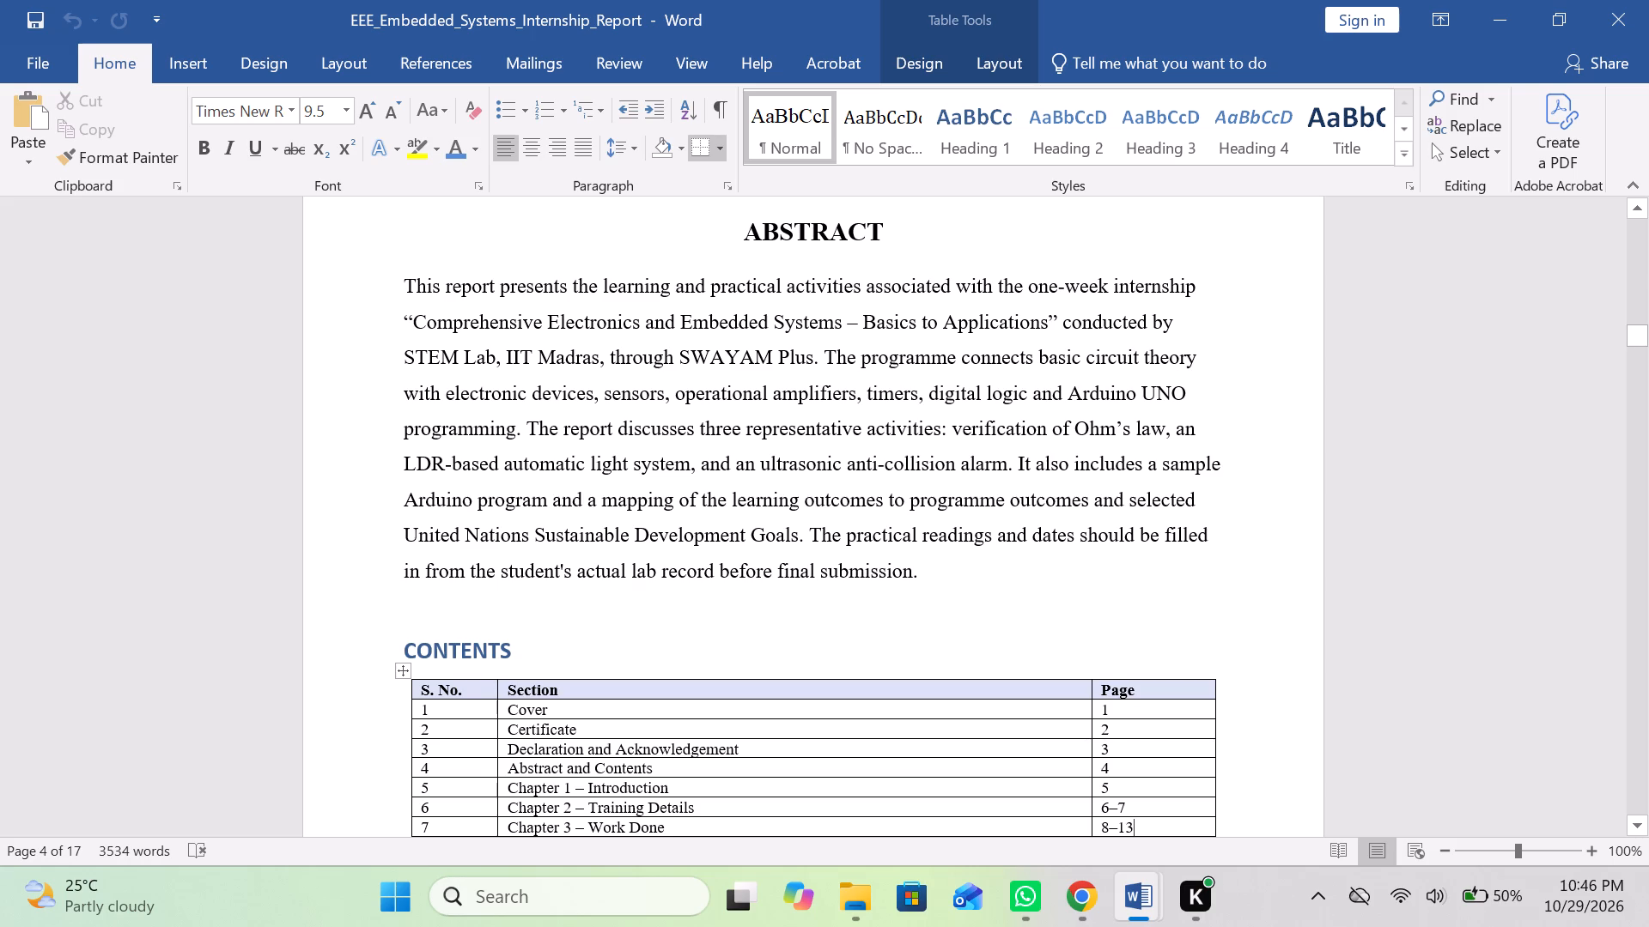
drag(811, 532, 907, 578)
drag(907, 578, 930, 585)
key(BackSpace)
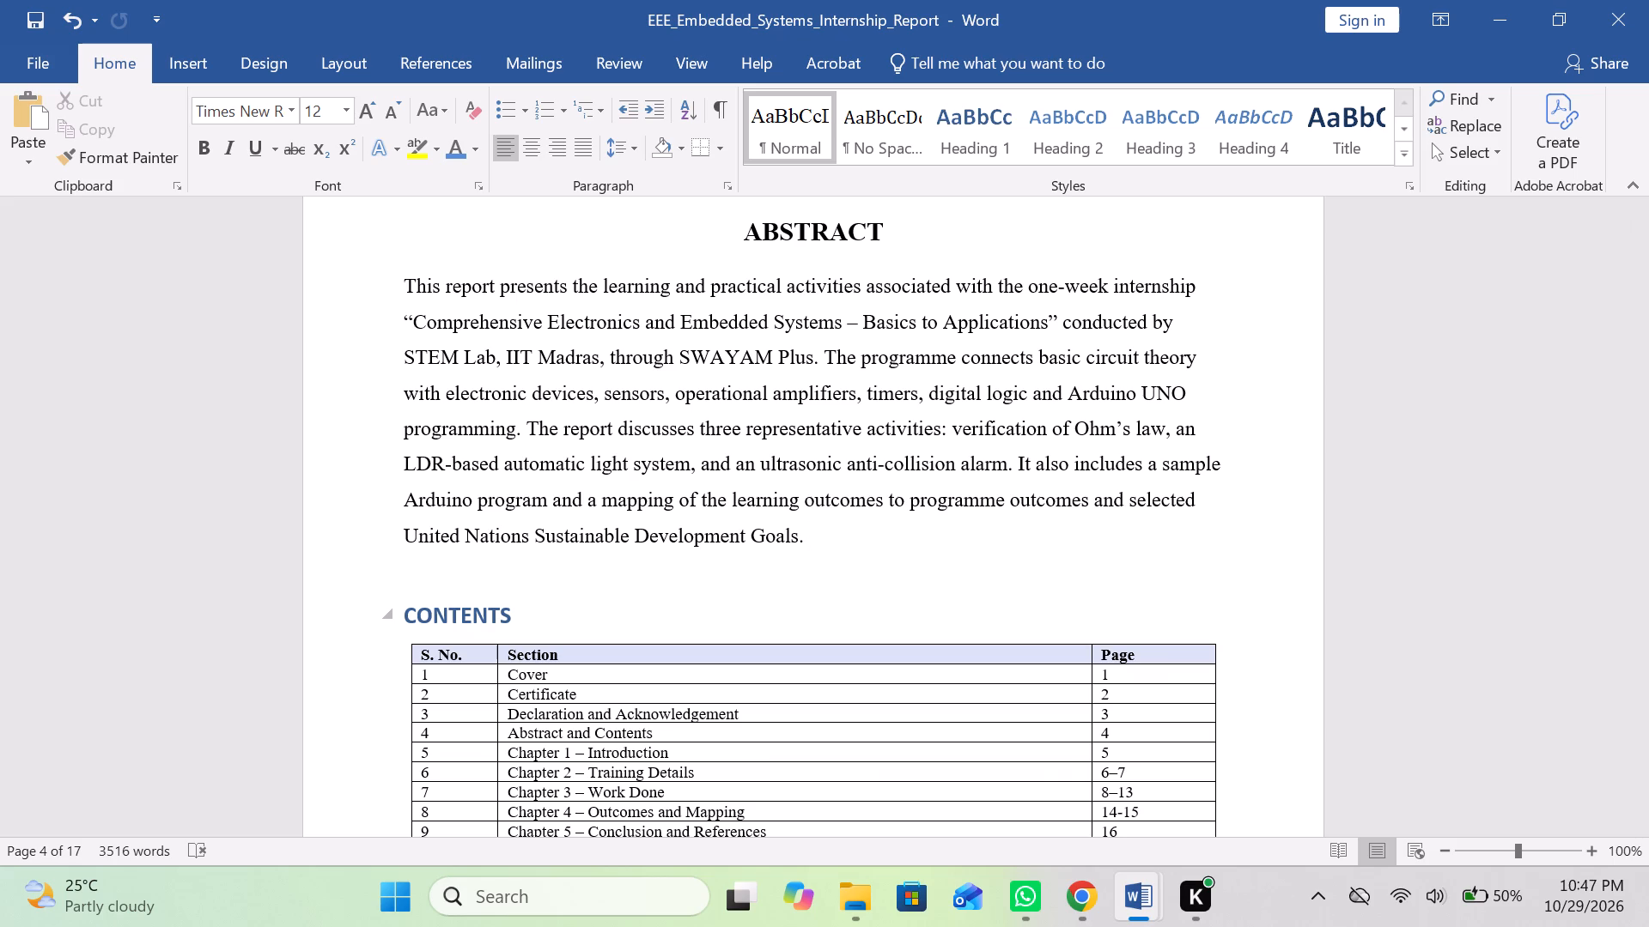
Review Chapter 1 and Chapter 2 up to the continued Daily Learning Log, checking for leftover template notes and placeholders.
scroll(983, 572, down, 4)
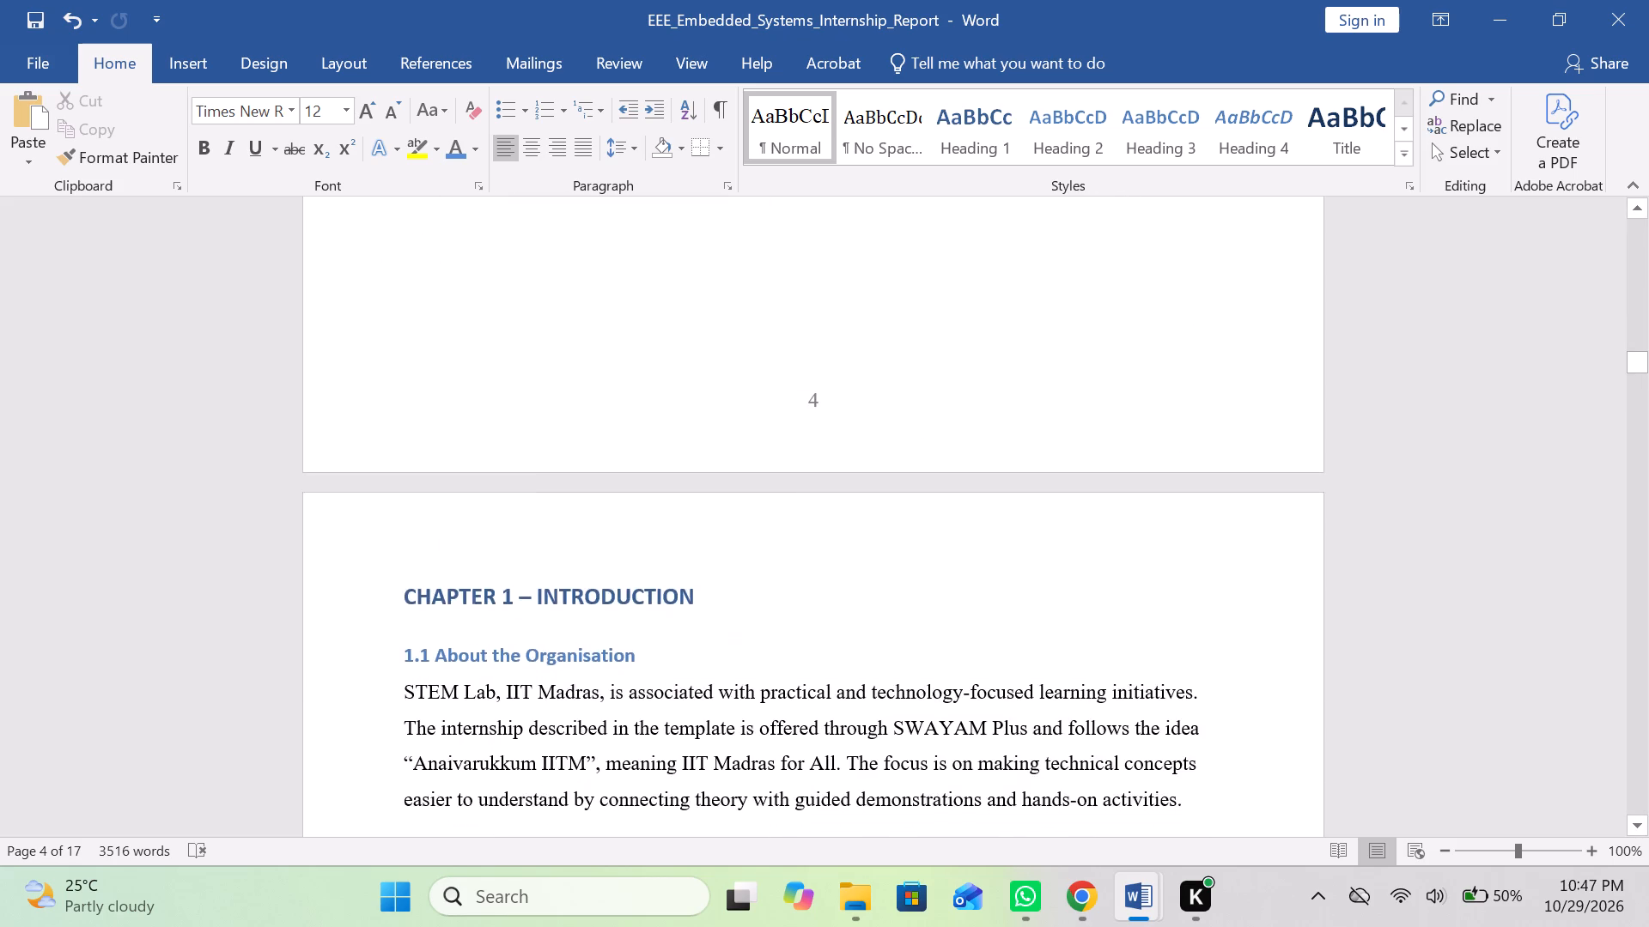
scroll(983, 572, down, 2)
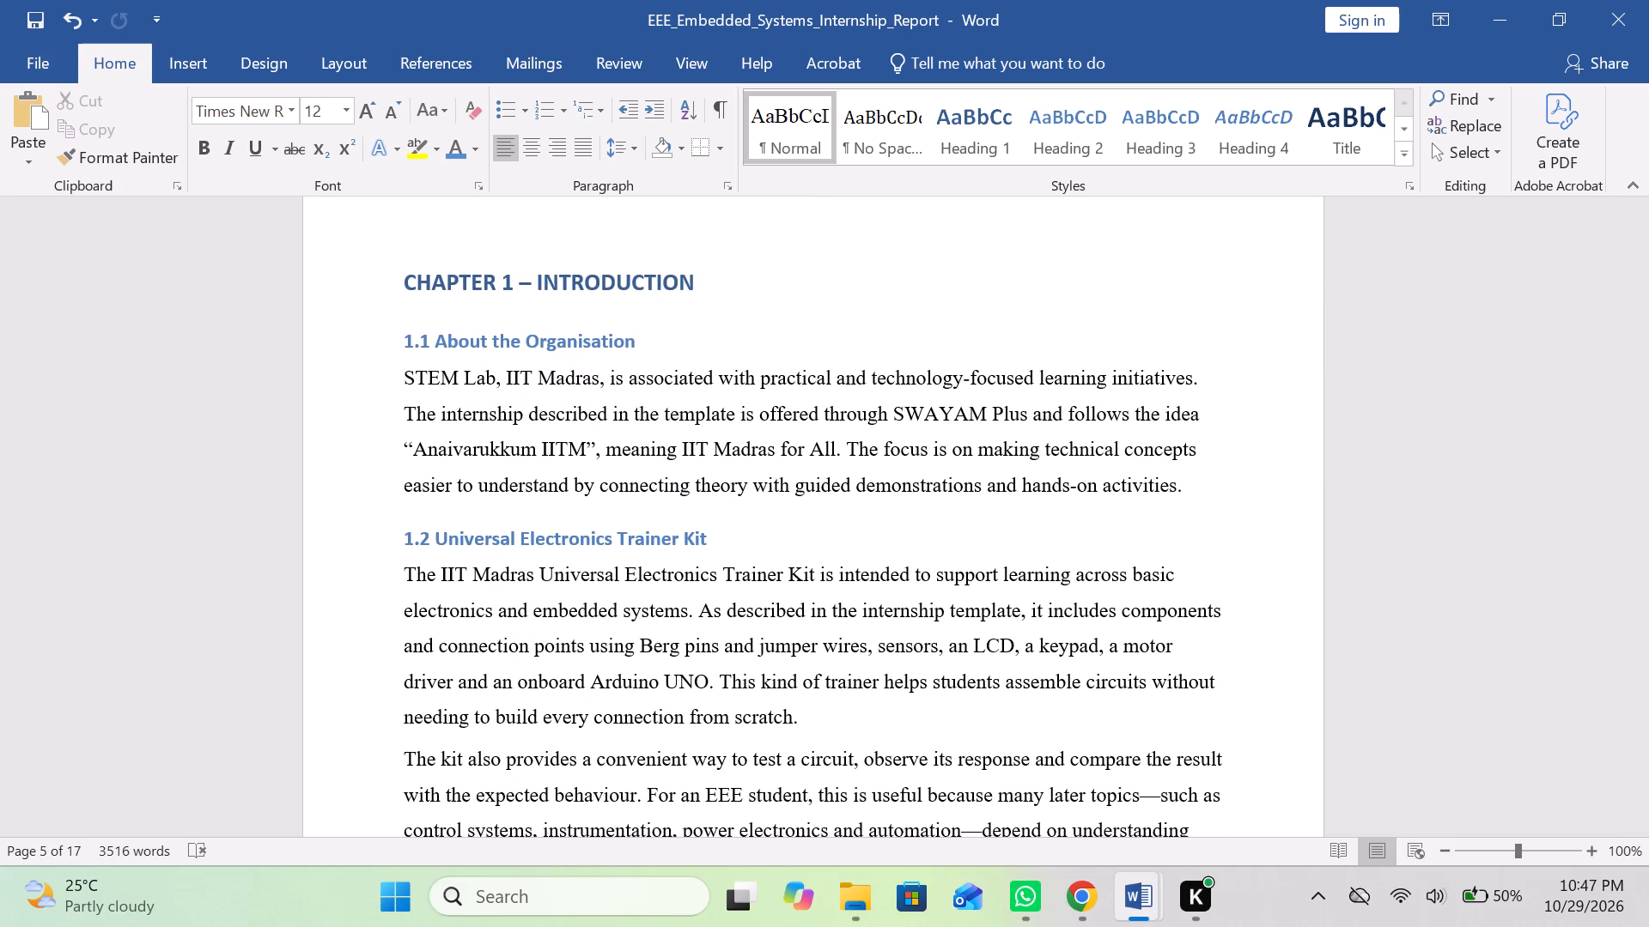
scroll(983, 572, down, 2)
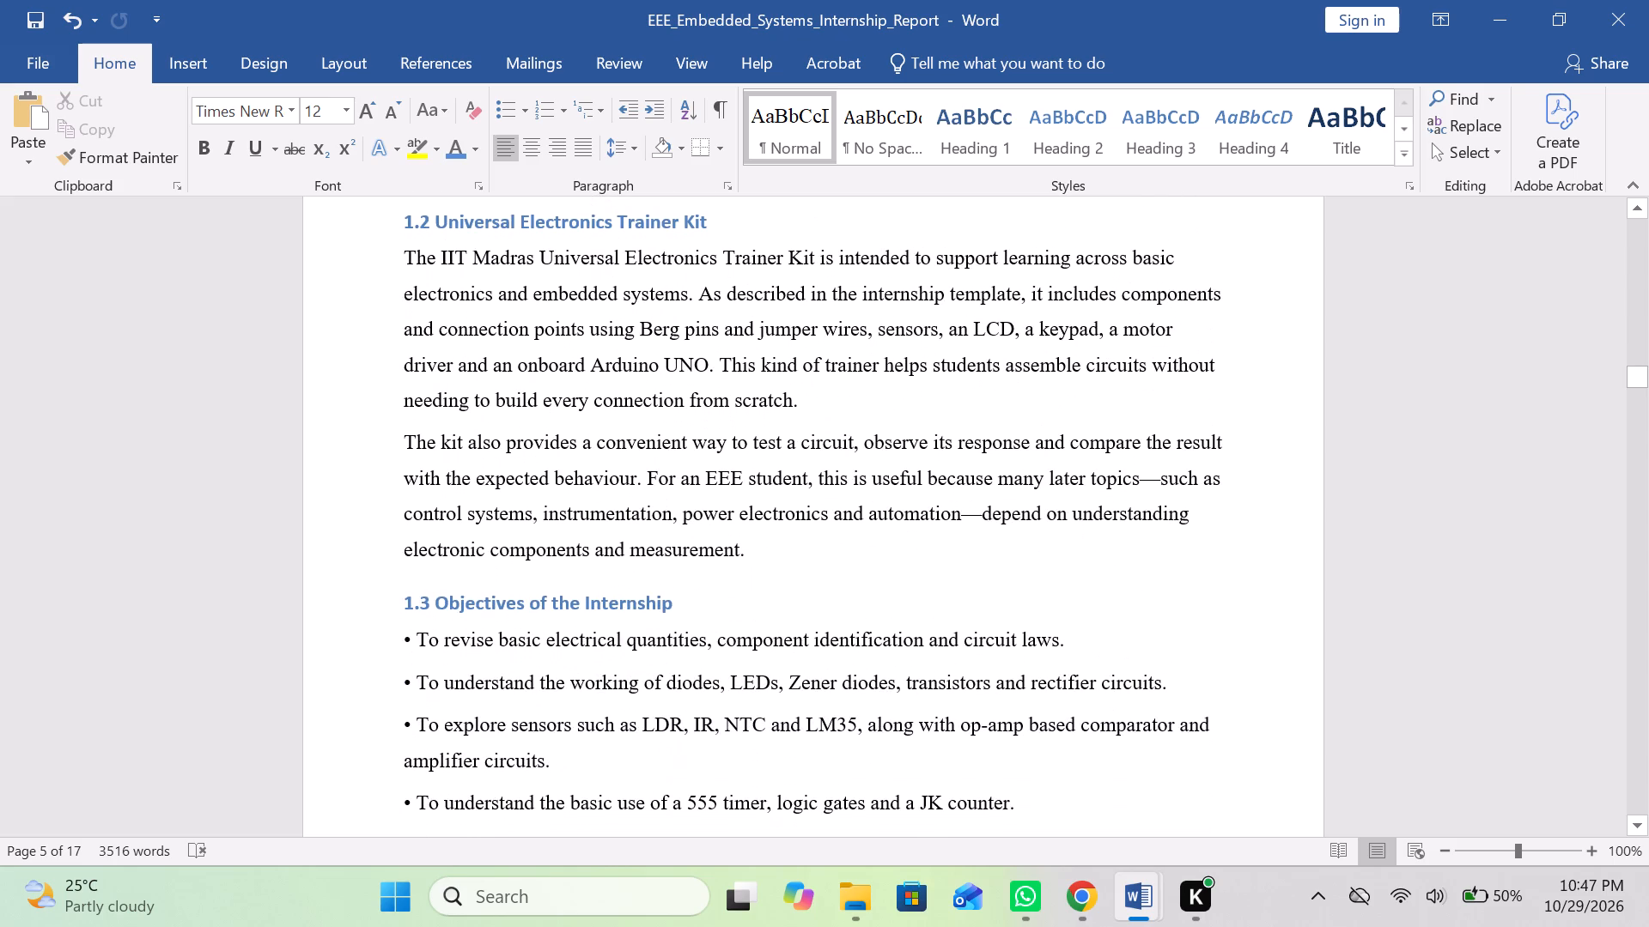
scroll(983, 572, down, 1)
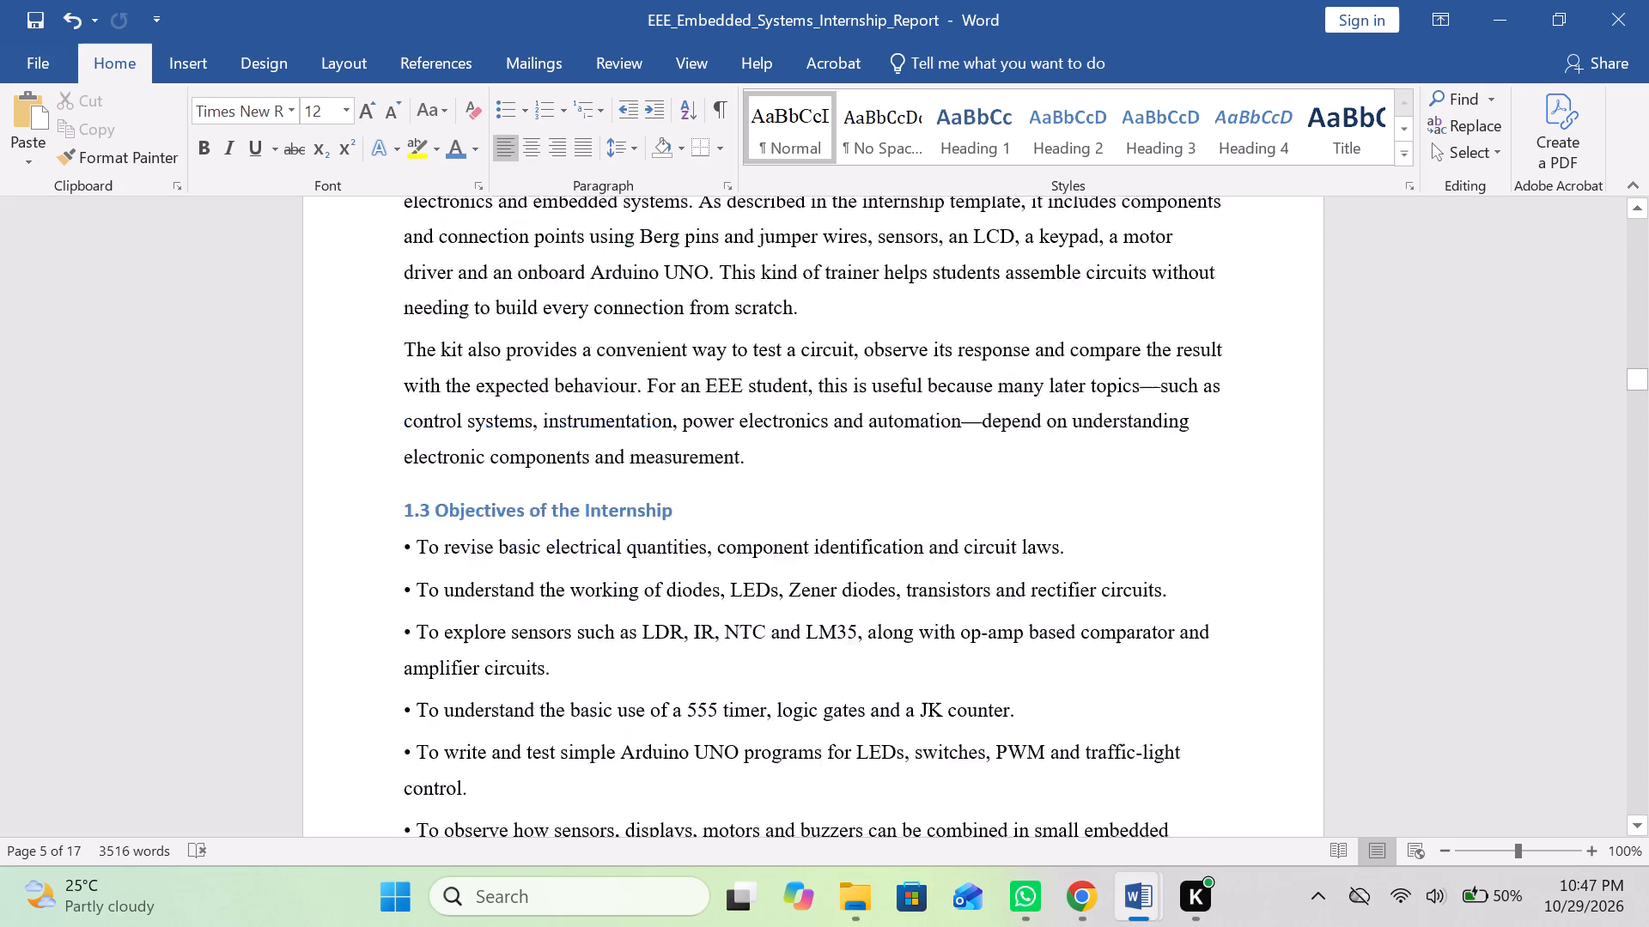
scroll(983, 572, down, 6)
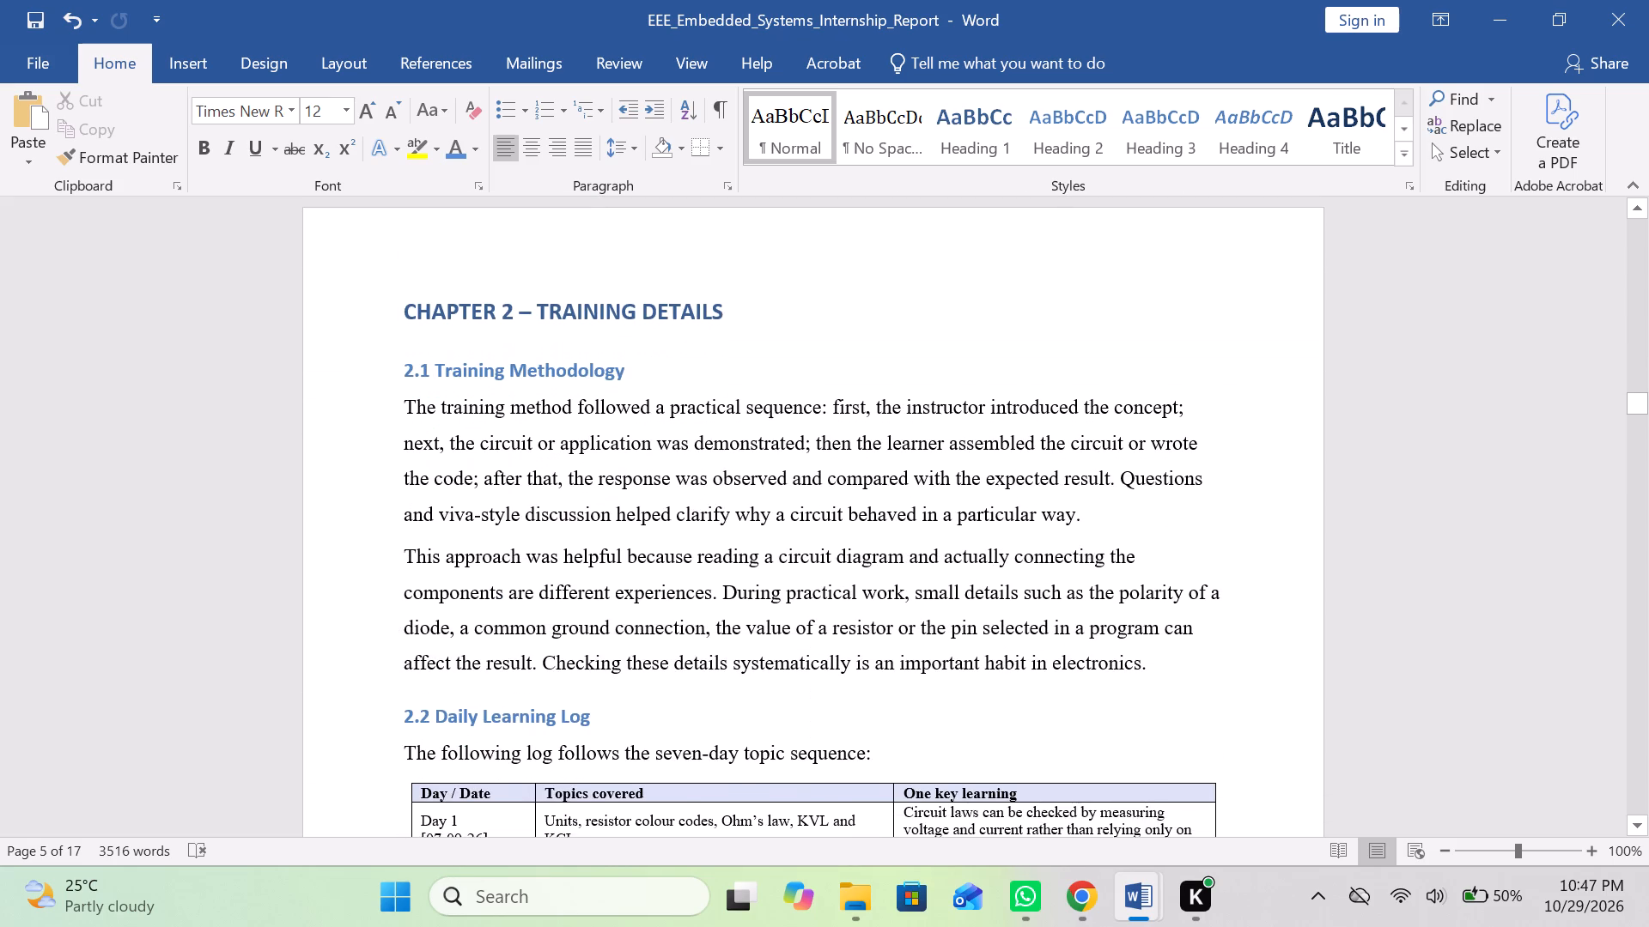
scroll(983, 572, down, 1)
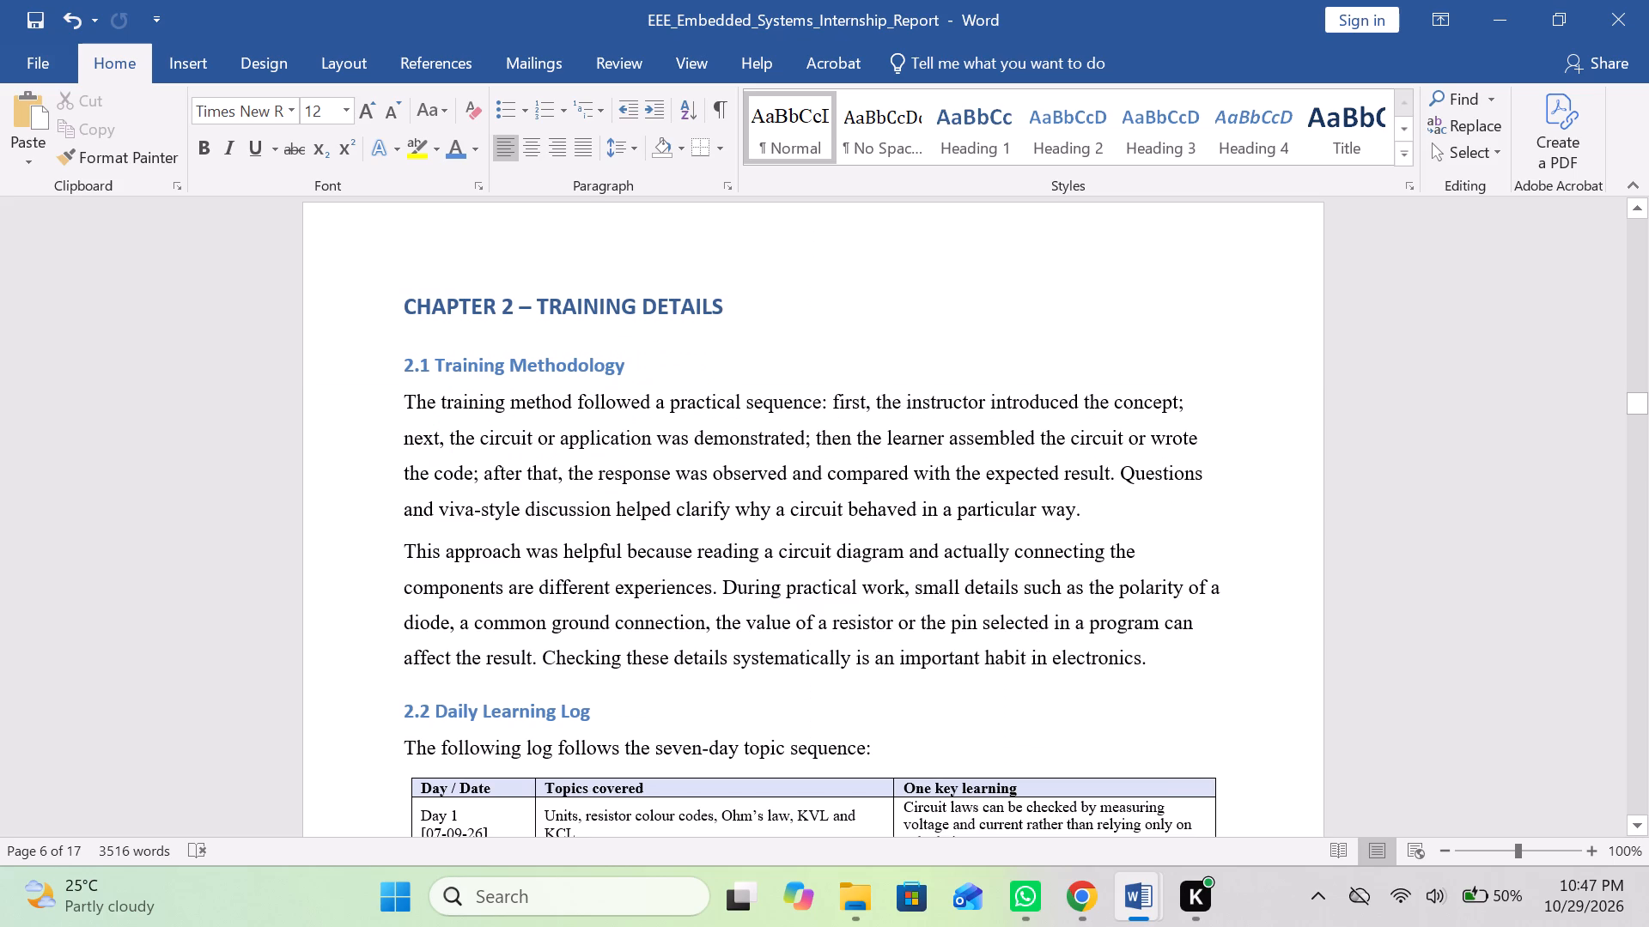
scroll(983, 572, down, 1)
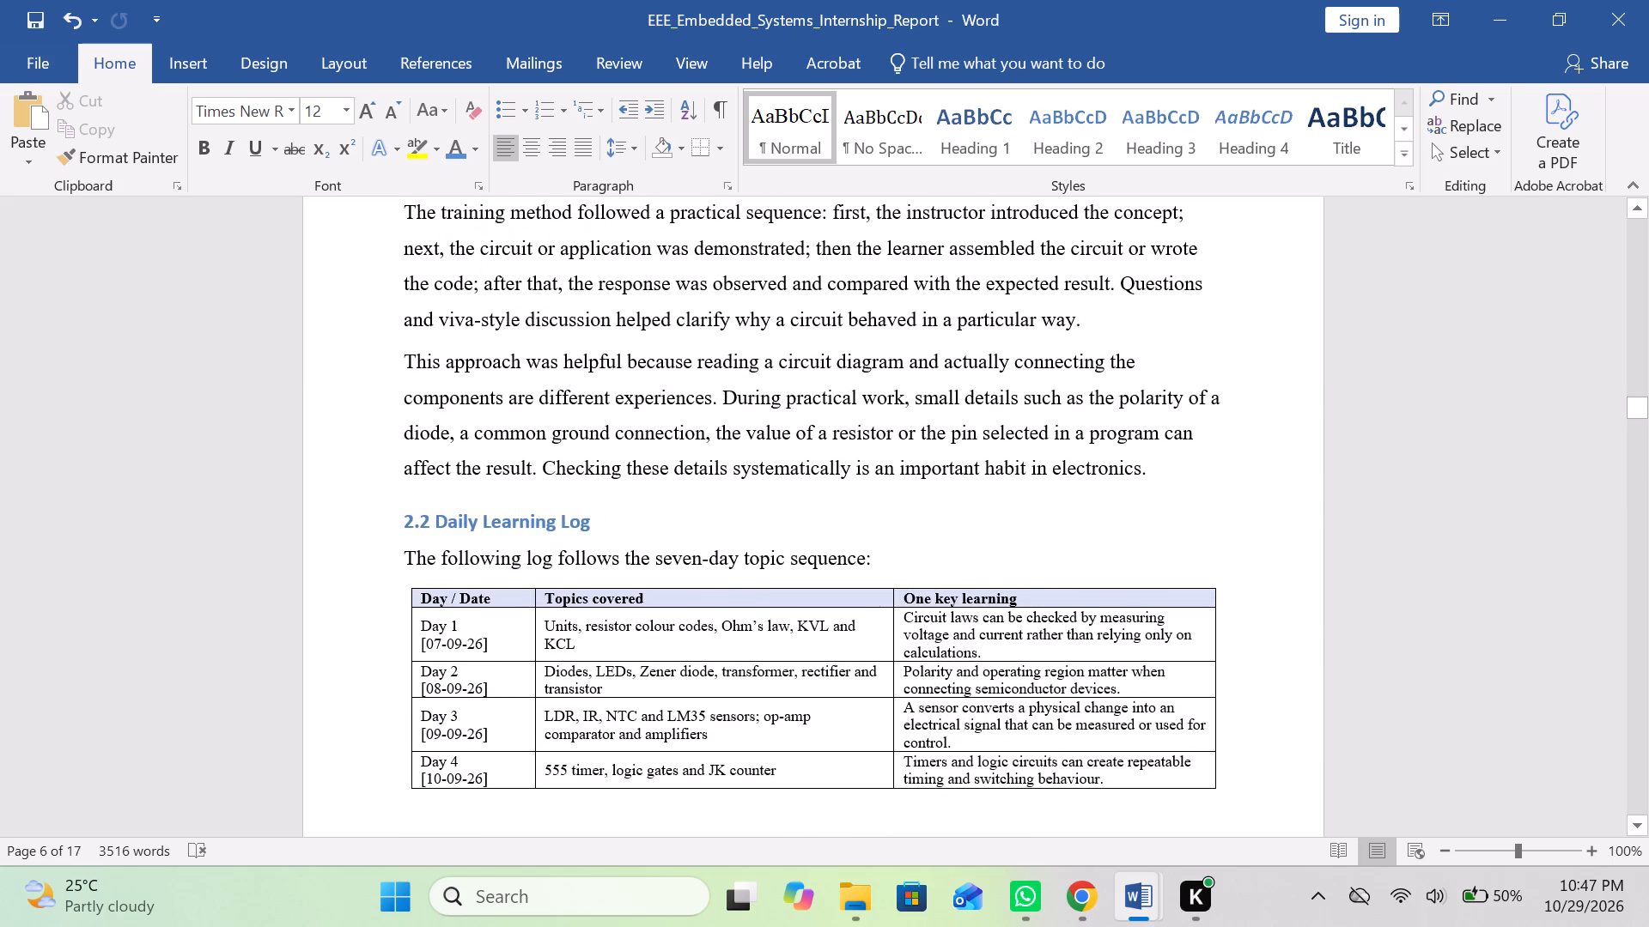
scroll(983, 572, down, 3)
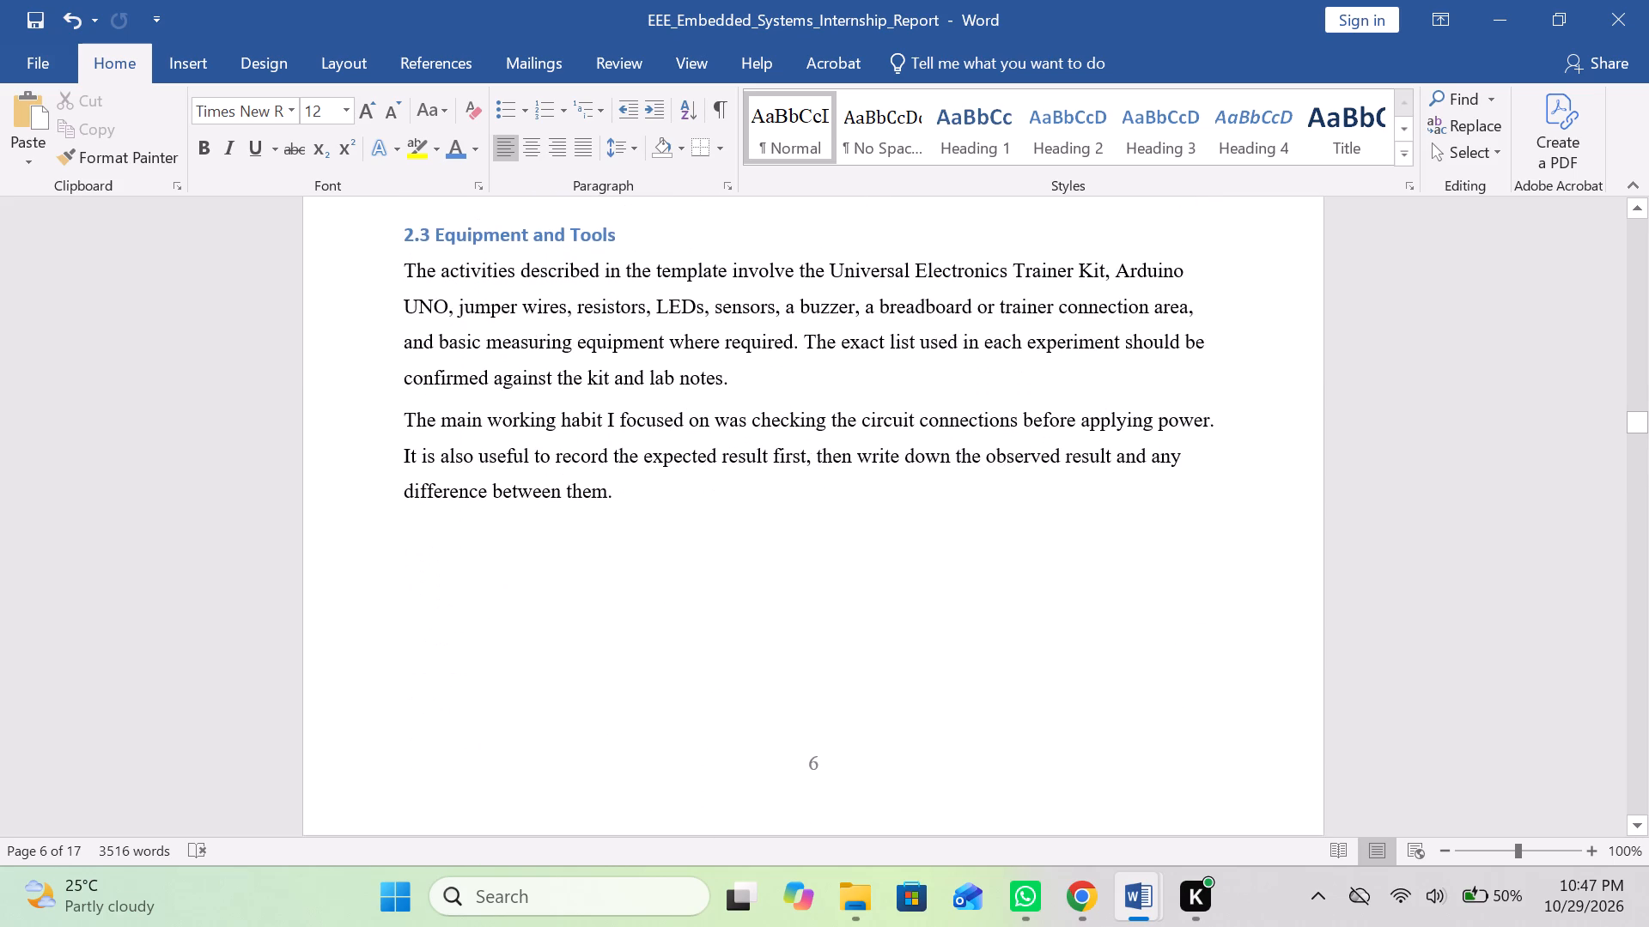
scroll(983, 572, down, 5)
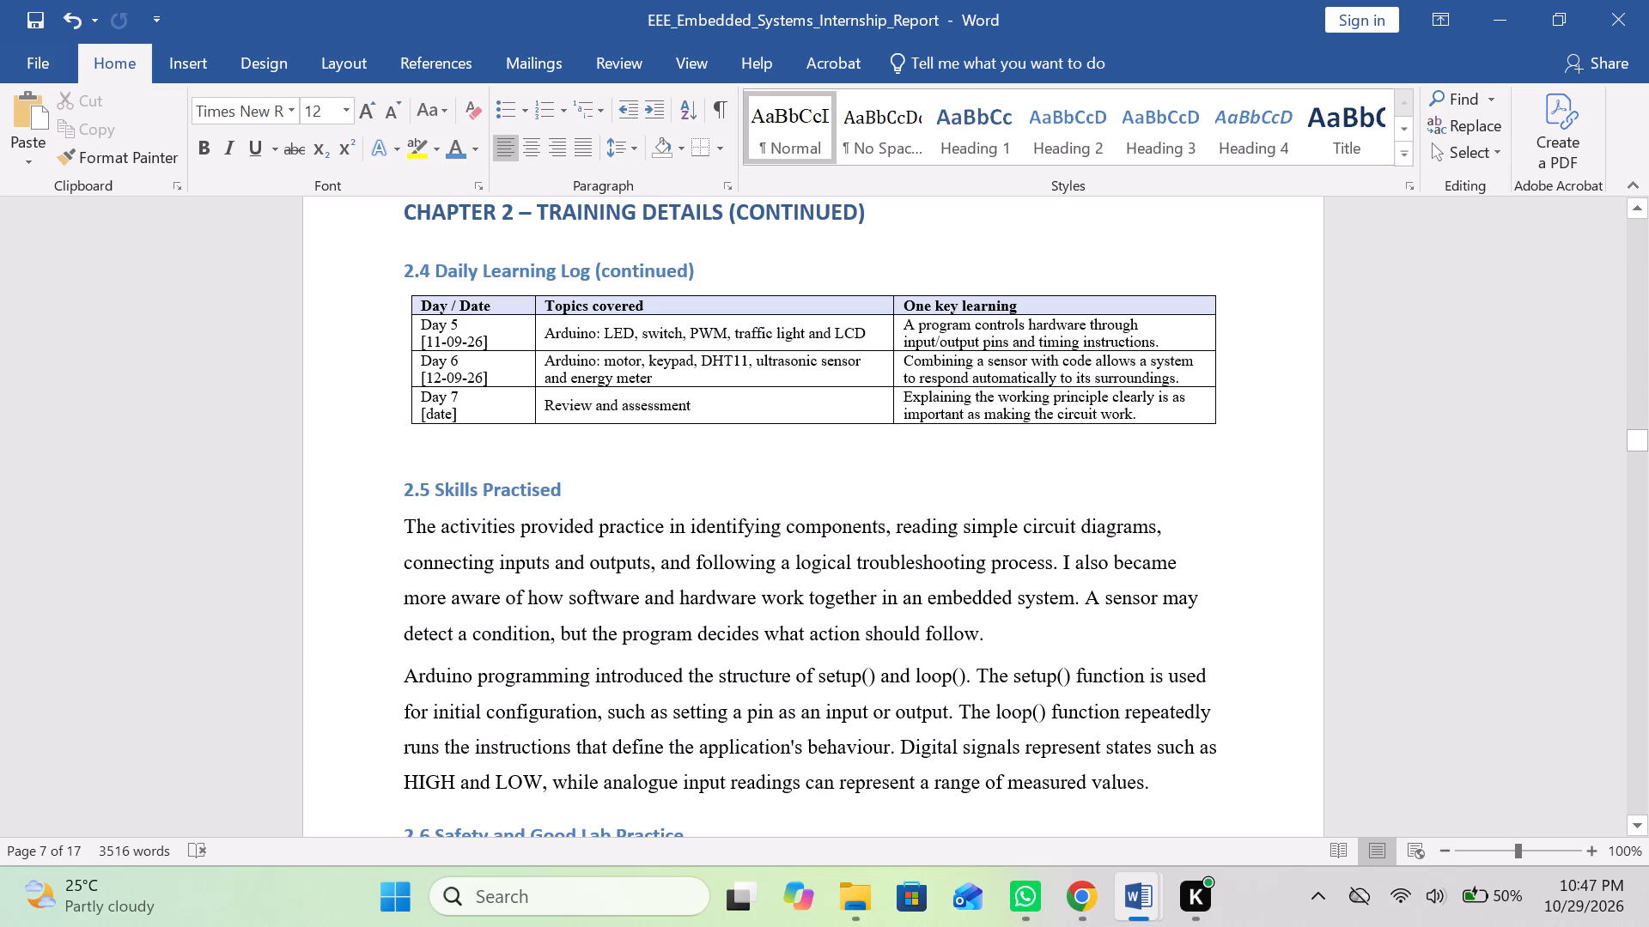
Remove the "[date]" placeholder from the Day 7 row of the continued Daily Learning Log table.
click(493, 413)
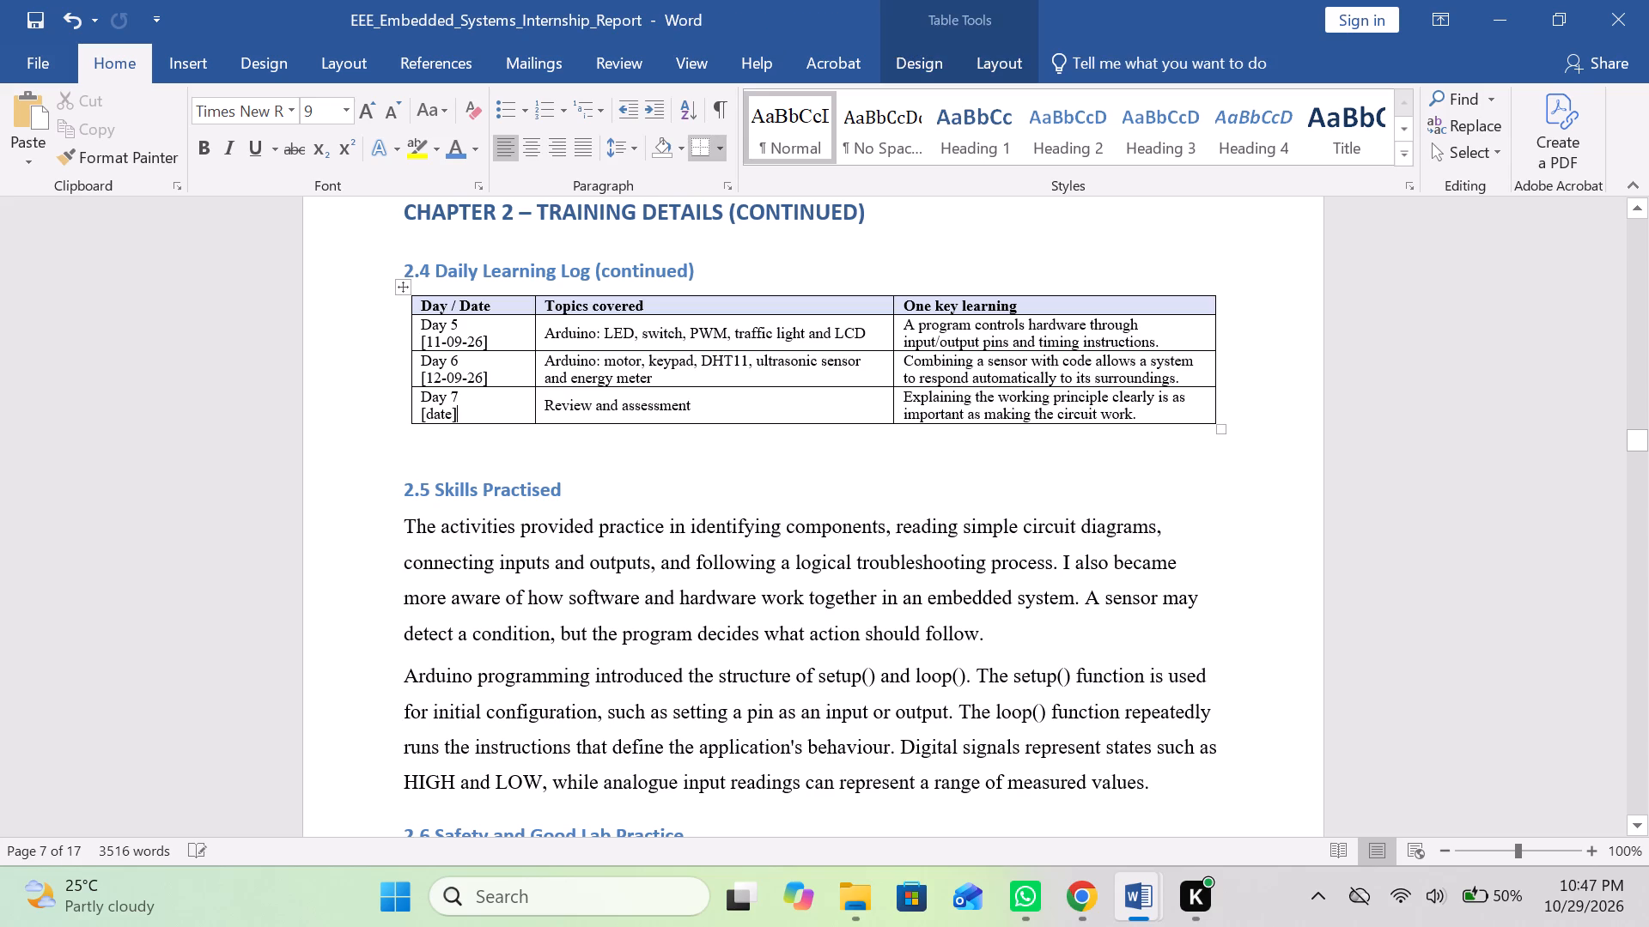
key(BackSpace)
key(BackSpace)
key(BackSpace)
key(BackSpace)
key(BackSpace)
key(BackSpace)
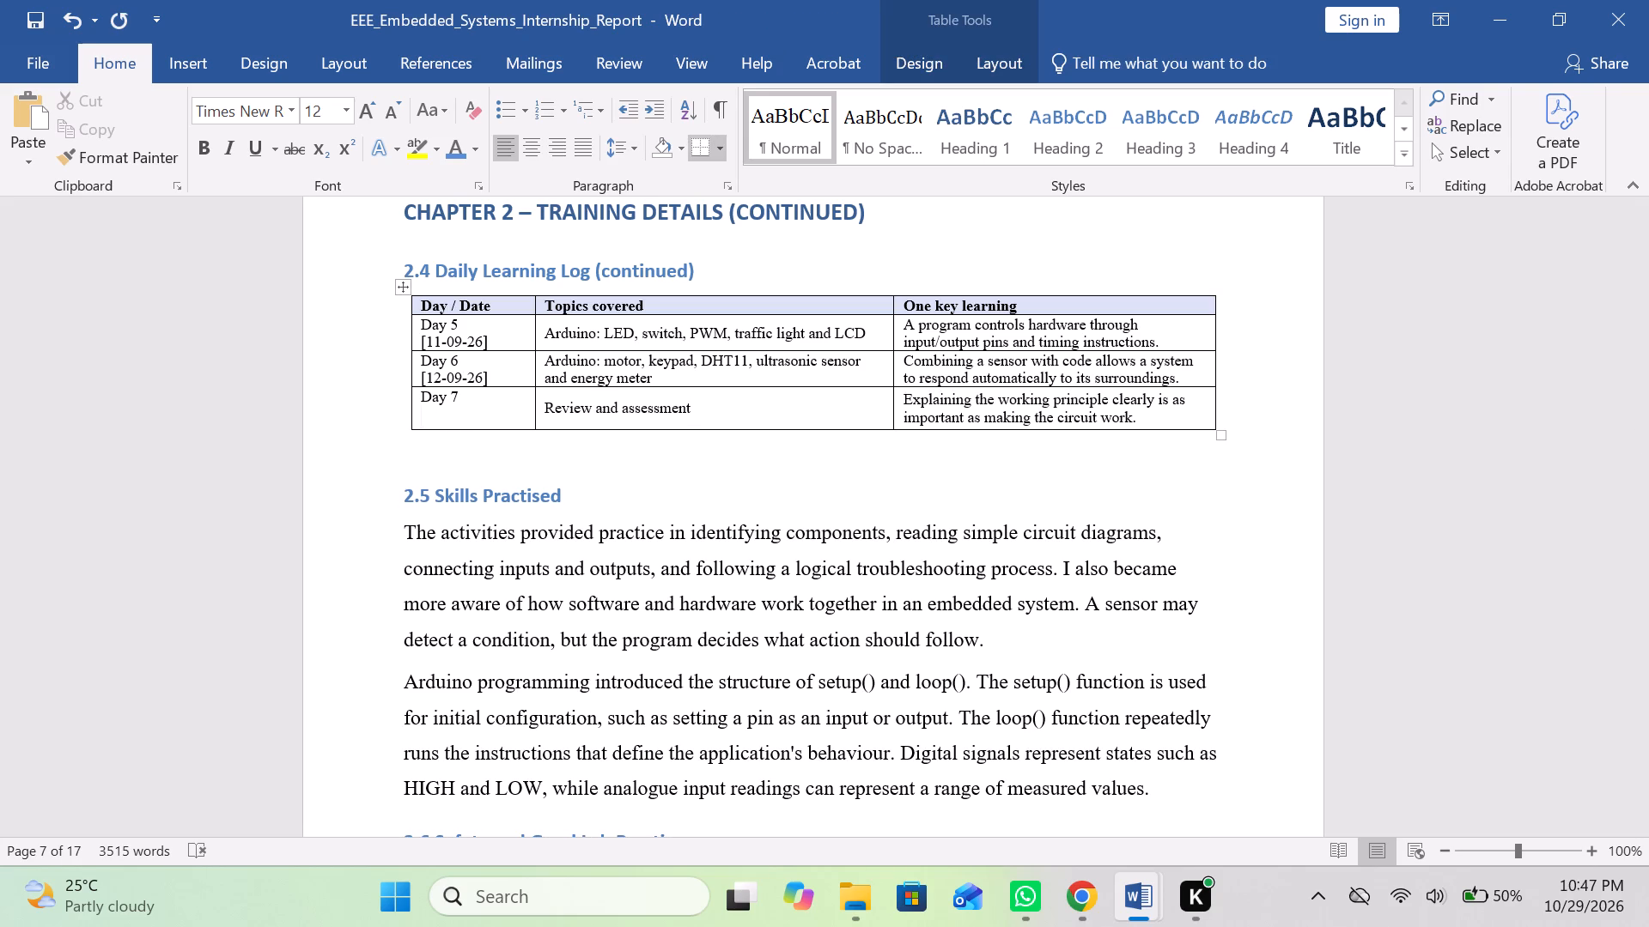
Review the report from section 2.5 through Chapter 3's Experiment 3 results, checking for leftover template notes and layout problems.
scroll(650, 496, down, 1)
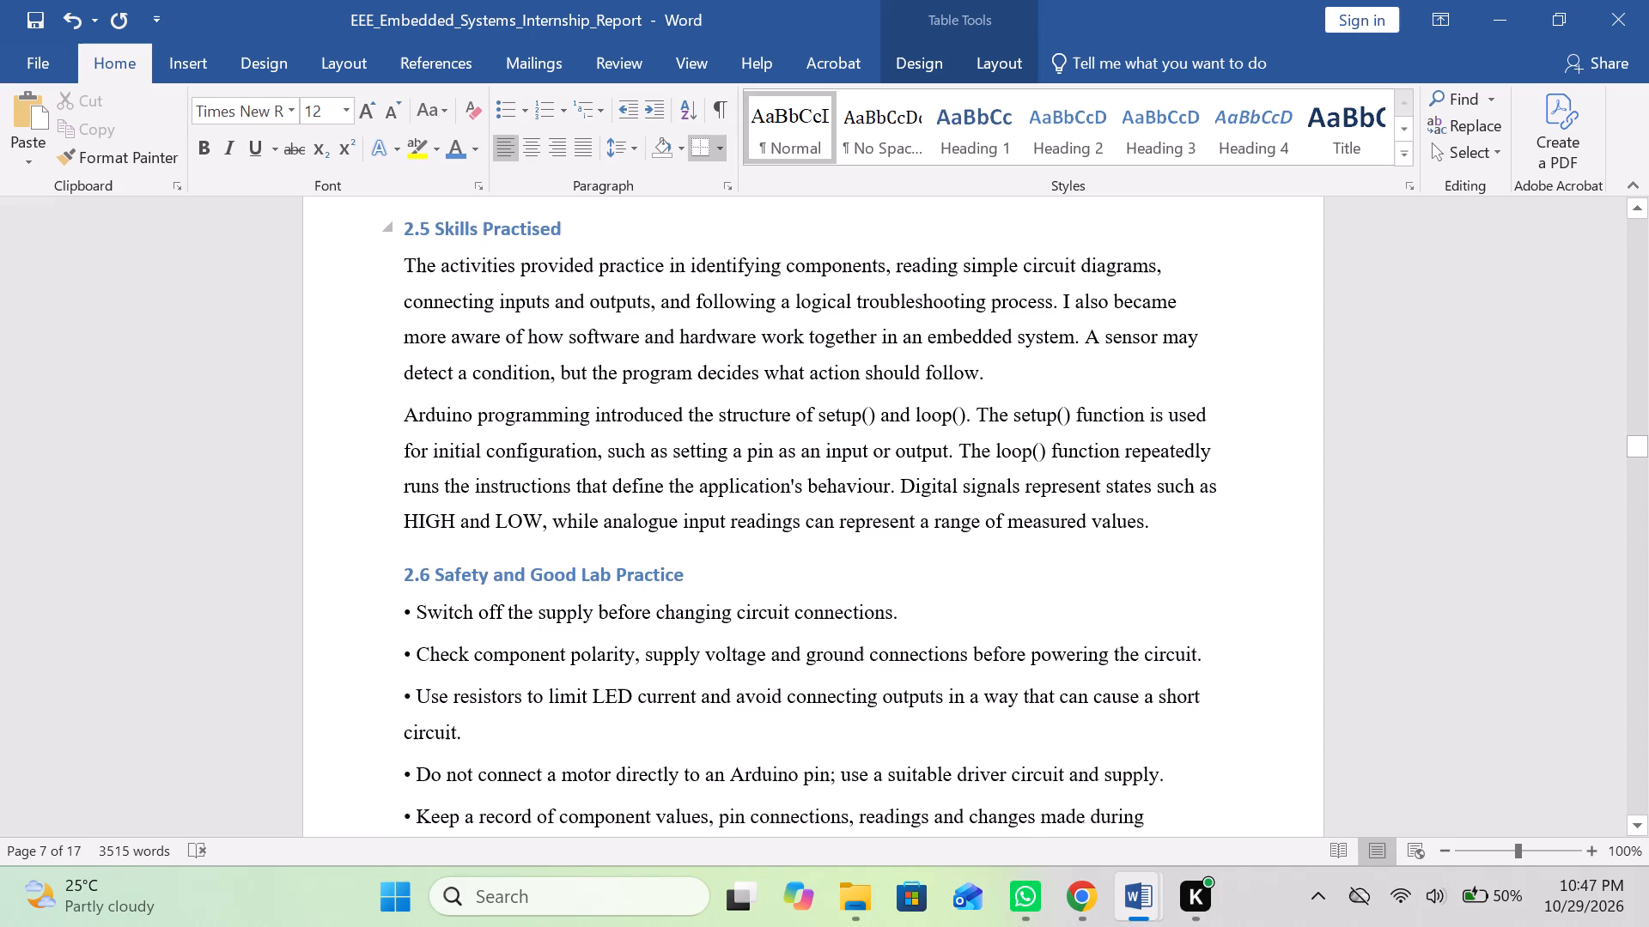
scroll(650, 496, down, 3)
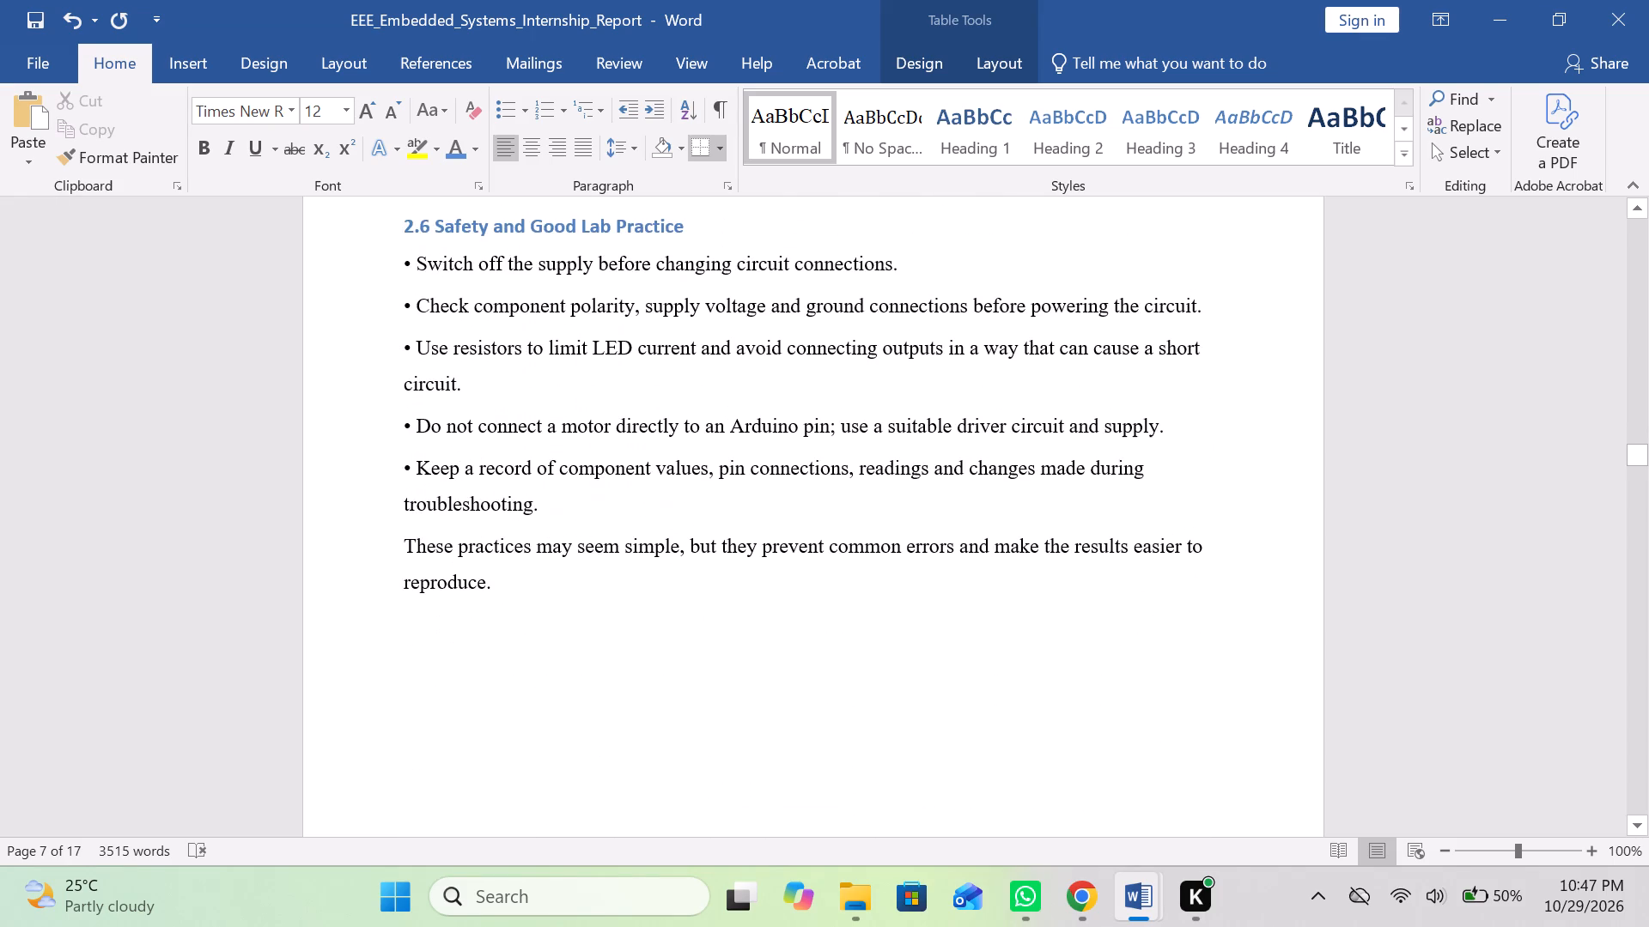
scroll(650, 496, down, 1)
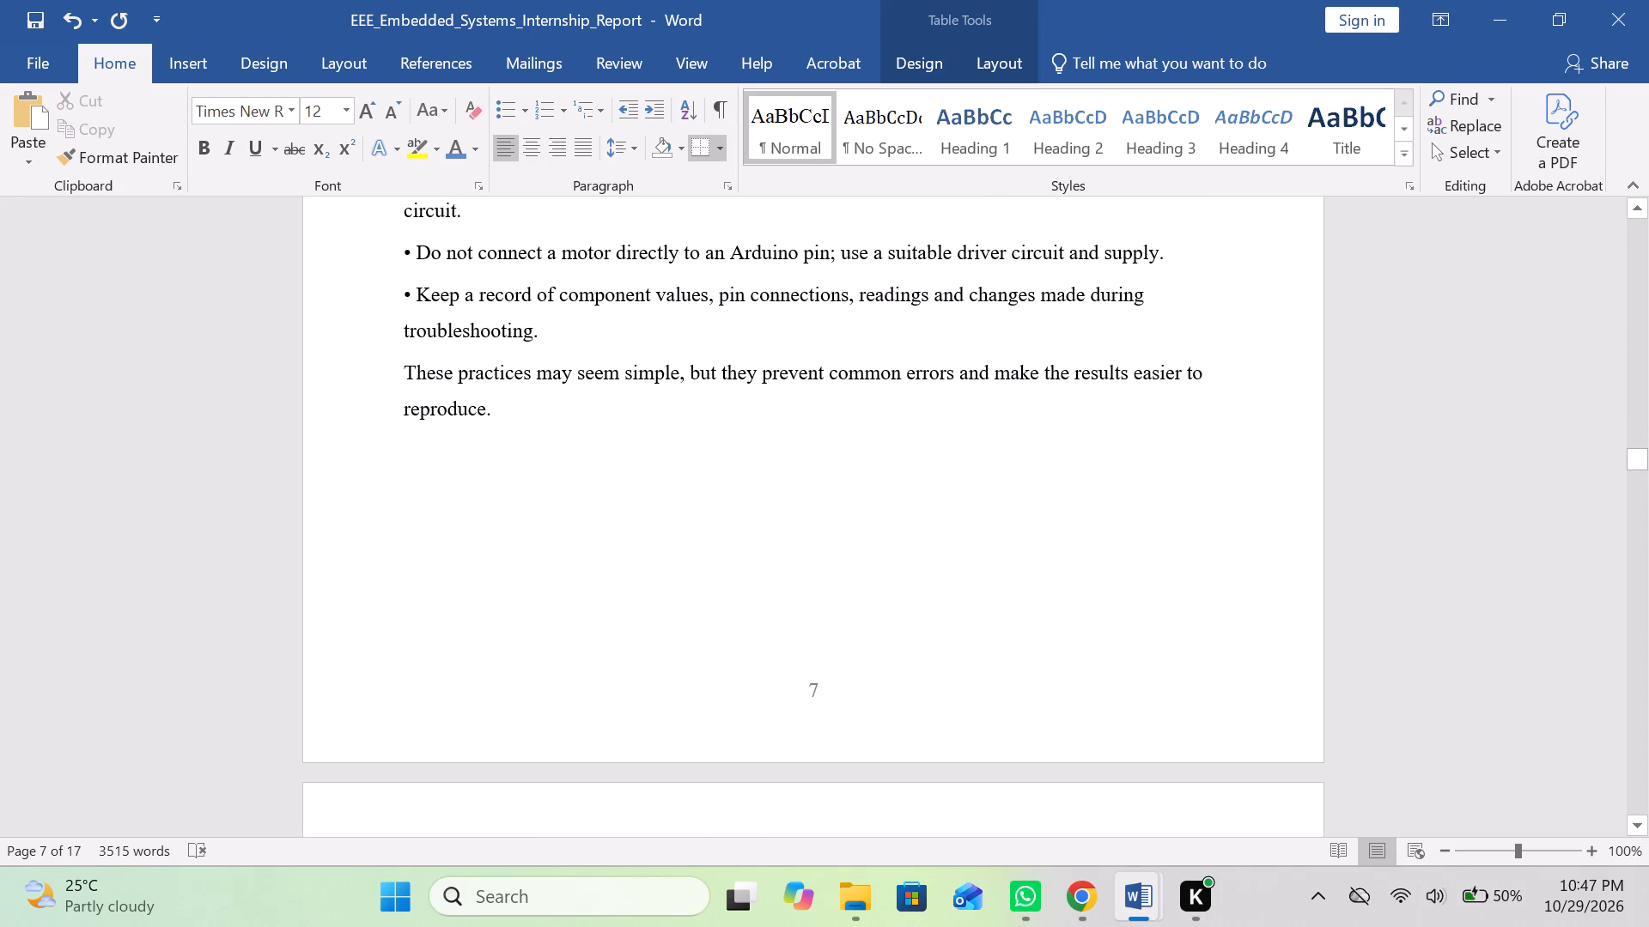
scroll(649, 378, down, 3)
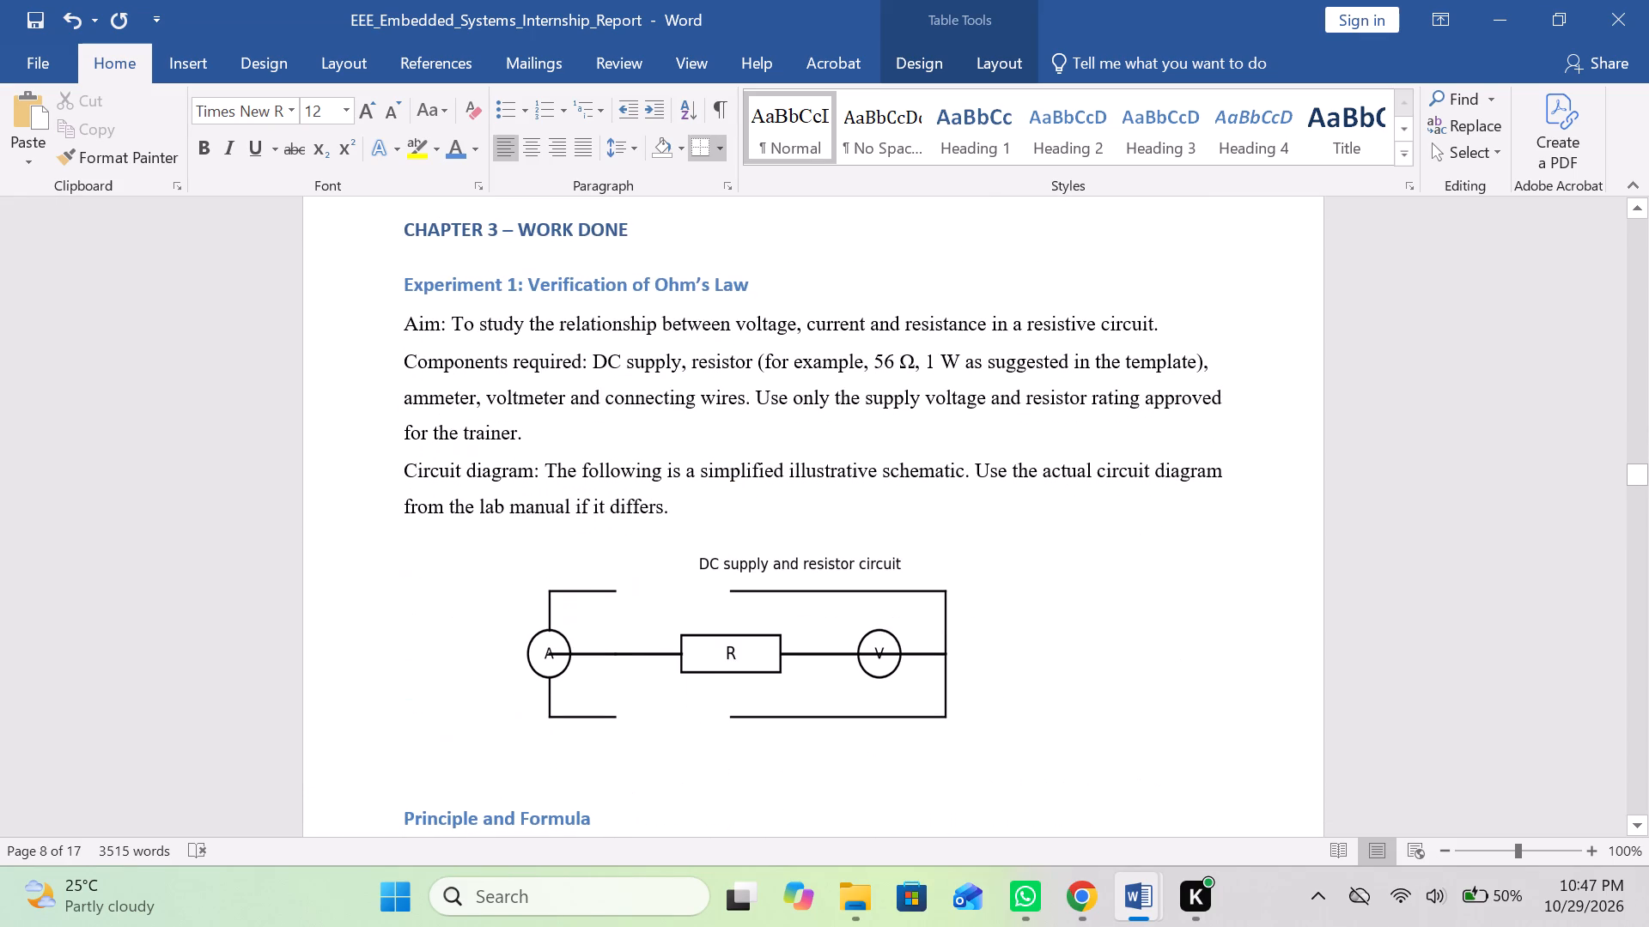
scroll(649, 378, down, 2)
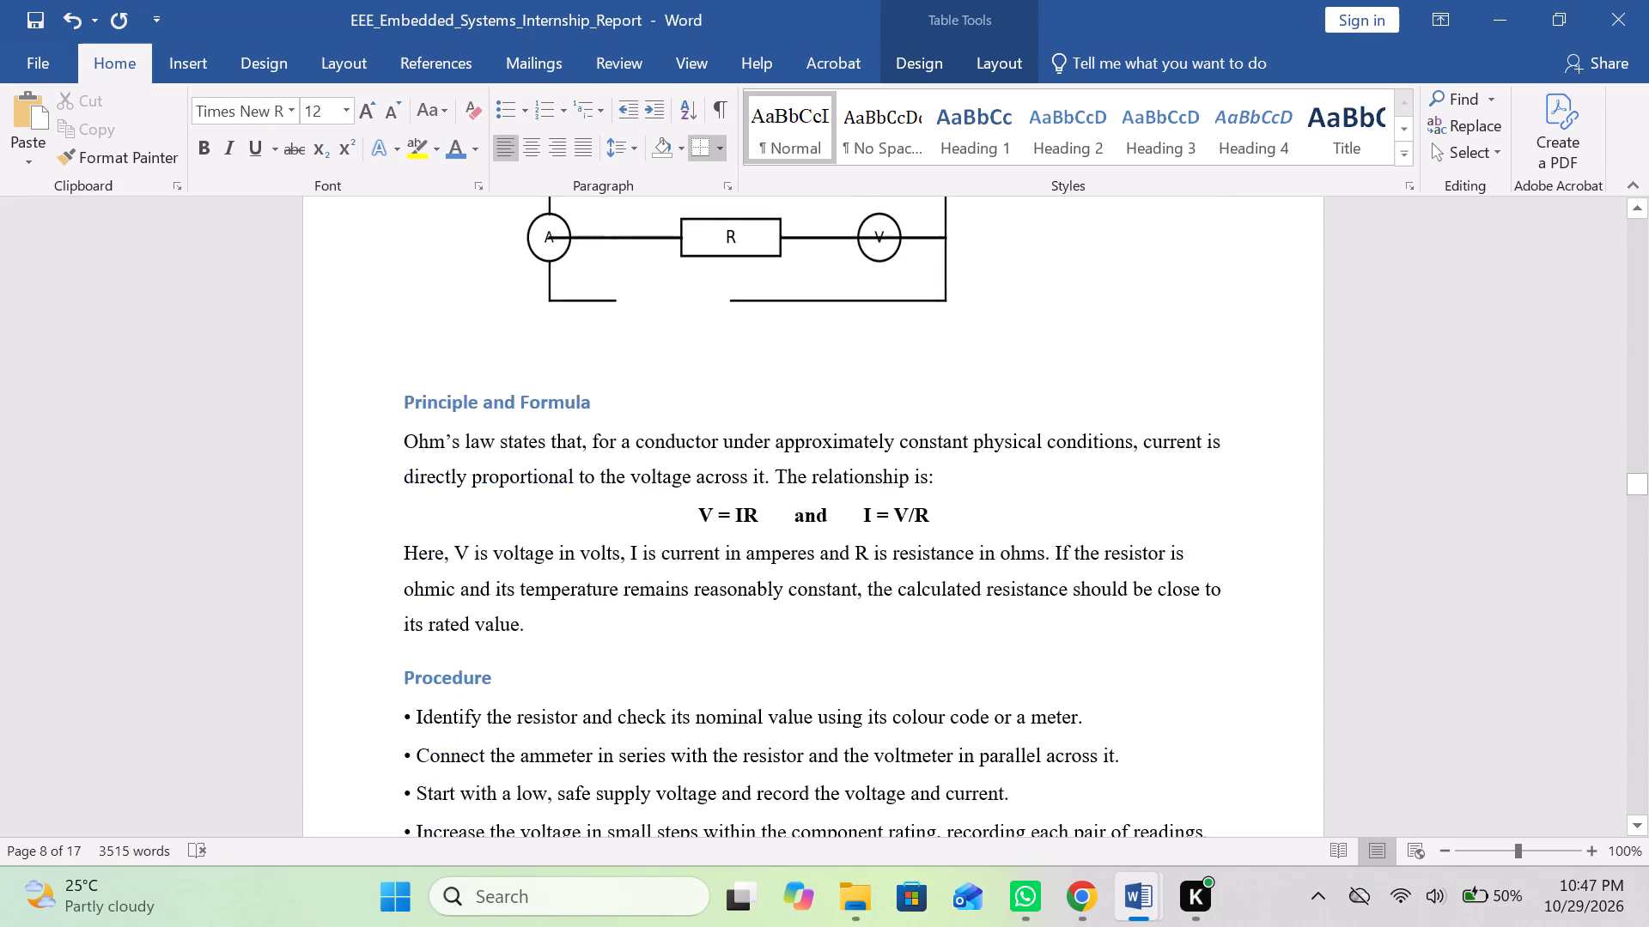
scroll(649, 378, down, 3)
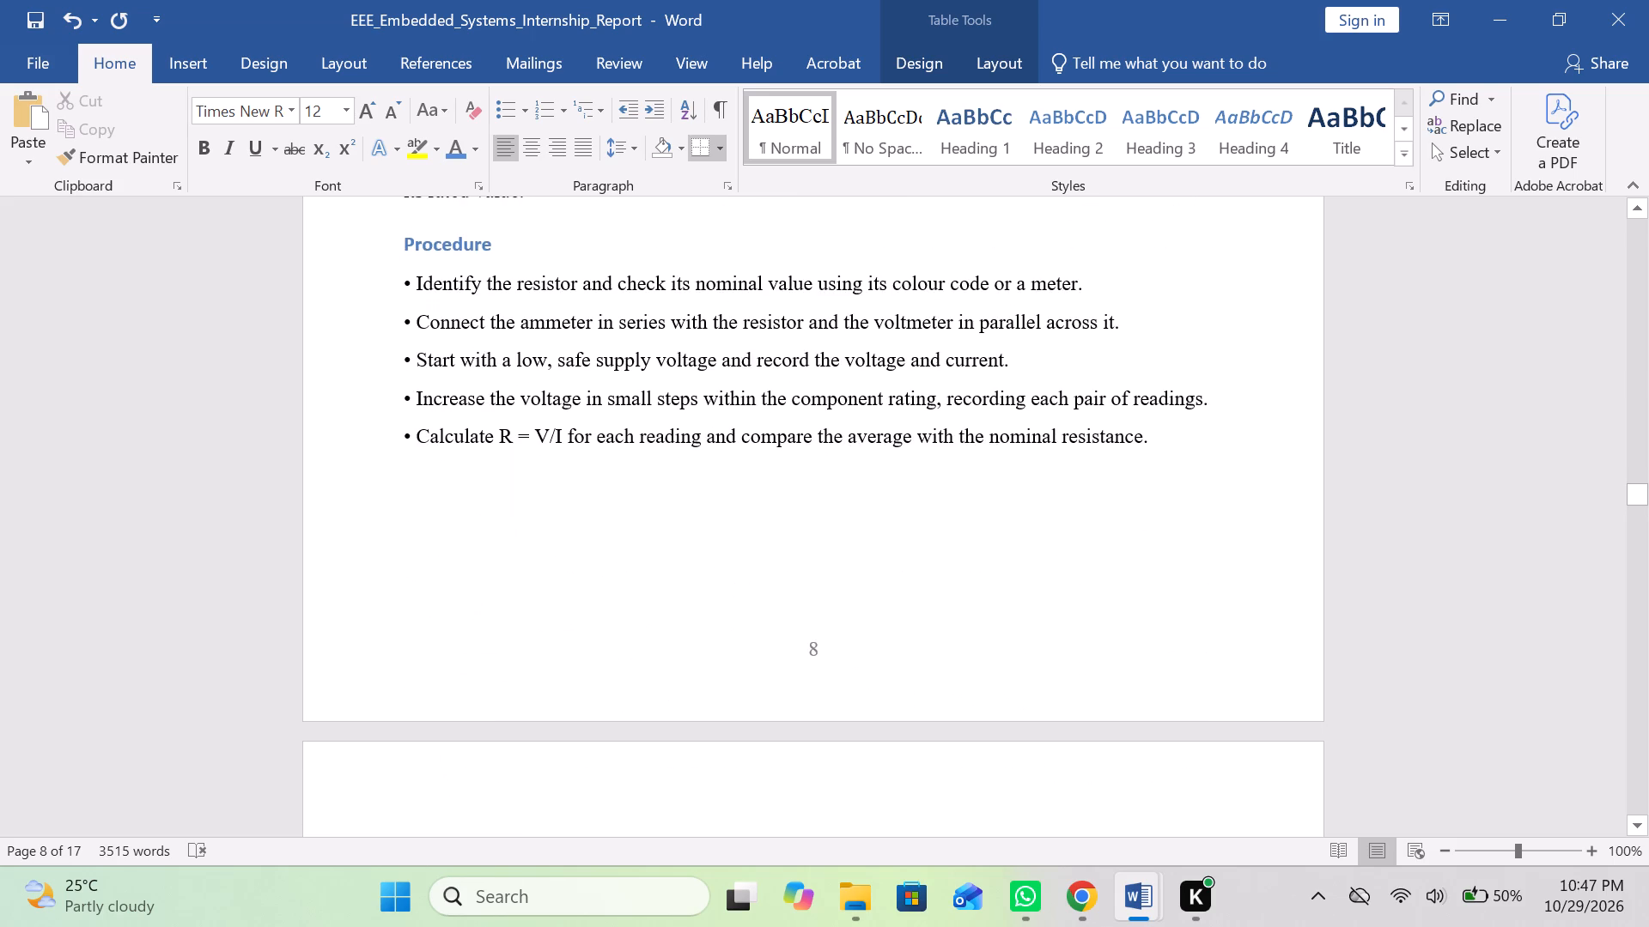
scroll(649, 378, down, 8)
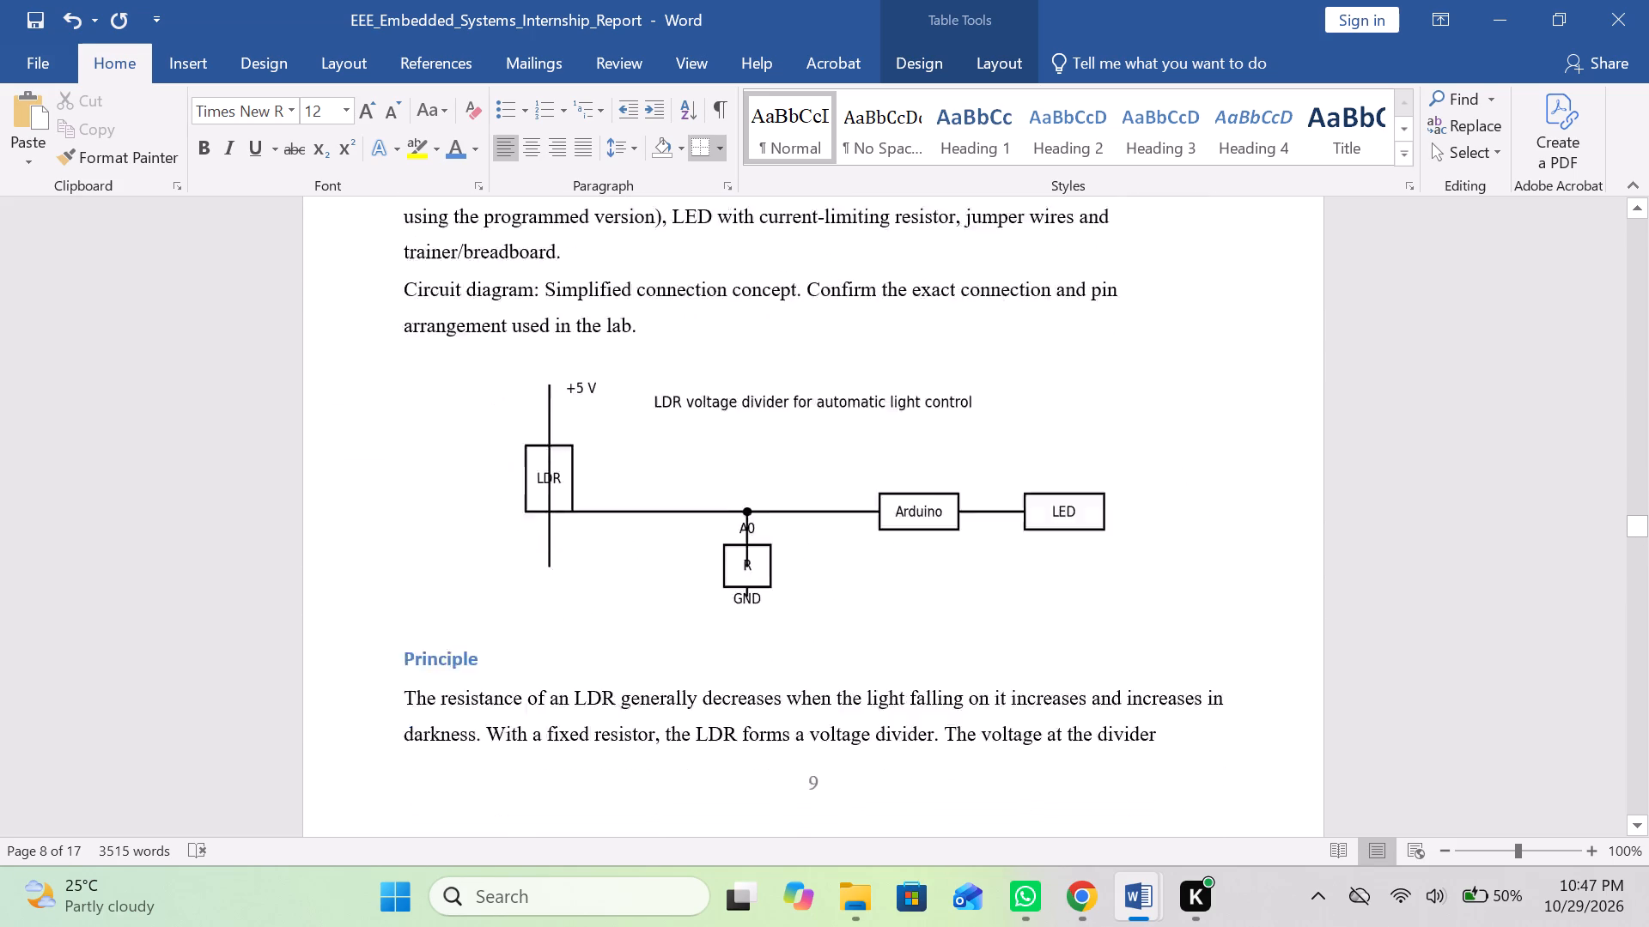
scroll(649, 378, down, 4)
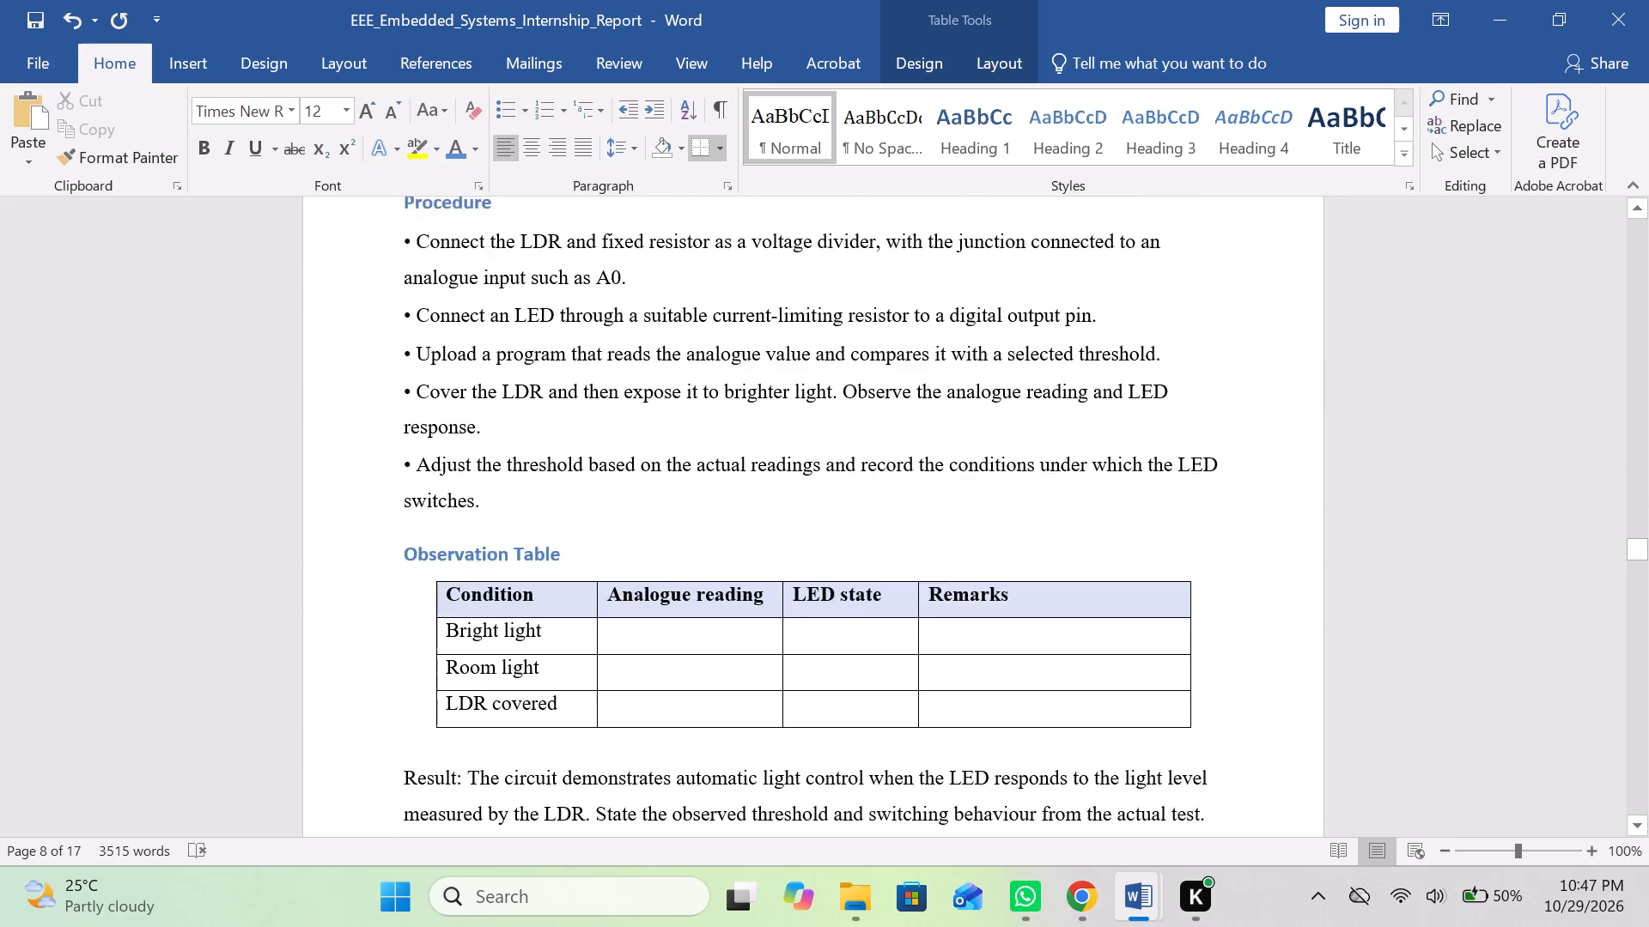
scroll(649, 378, down, 5)
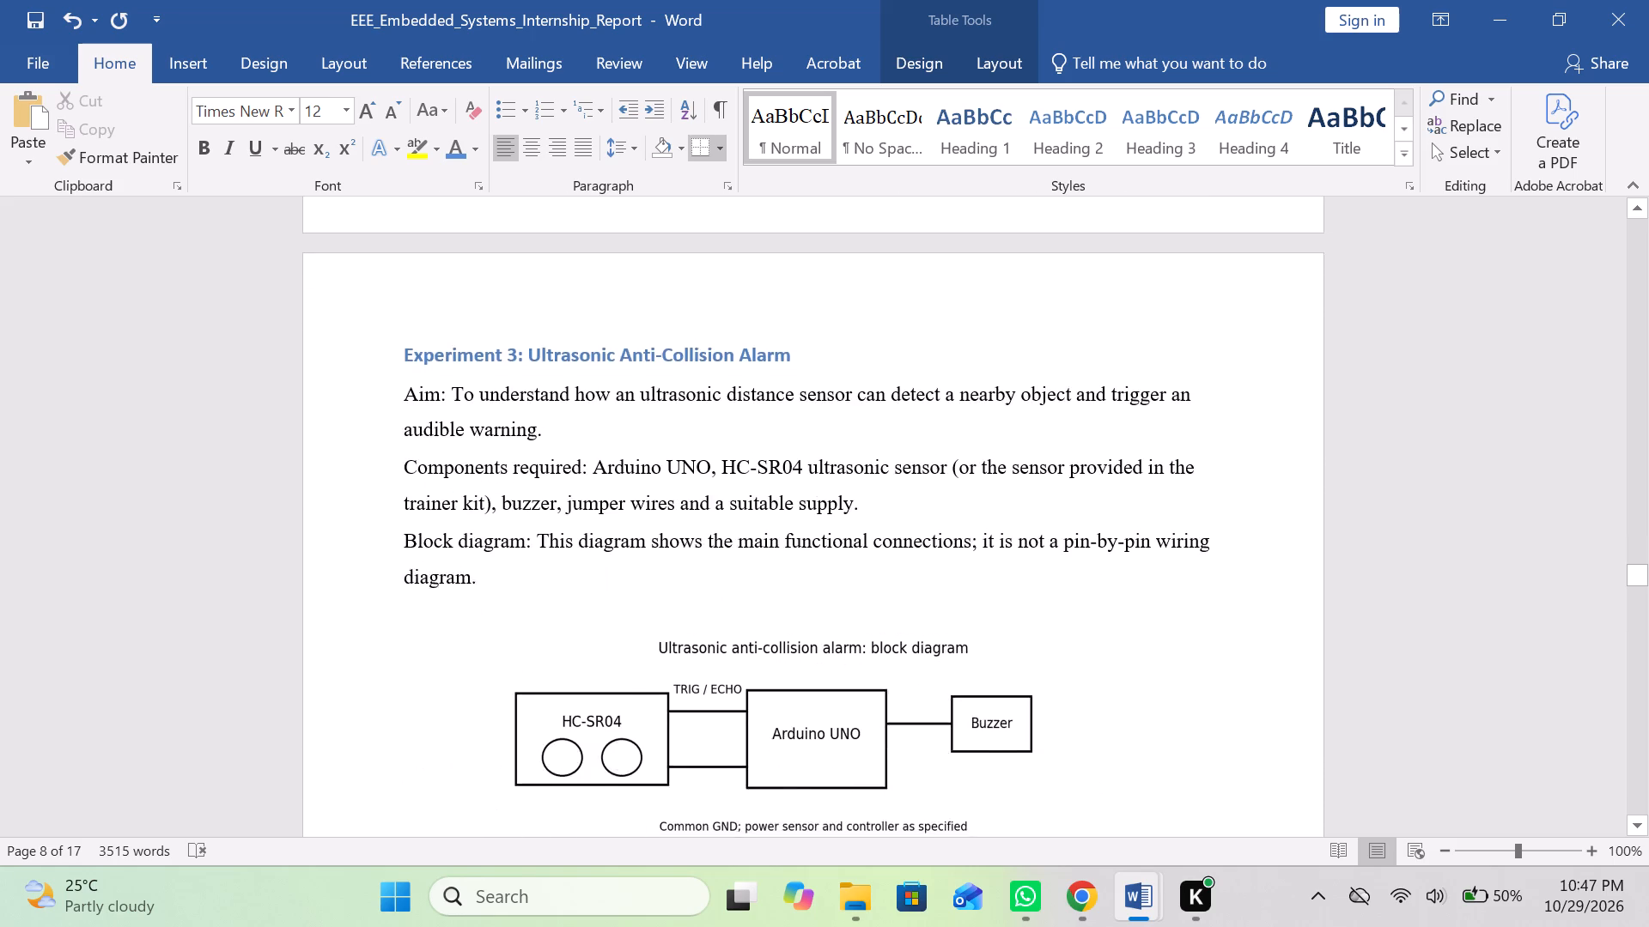
scroll(649, 378, down, 5)
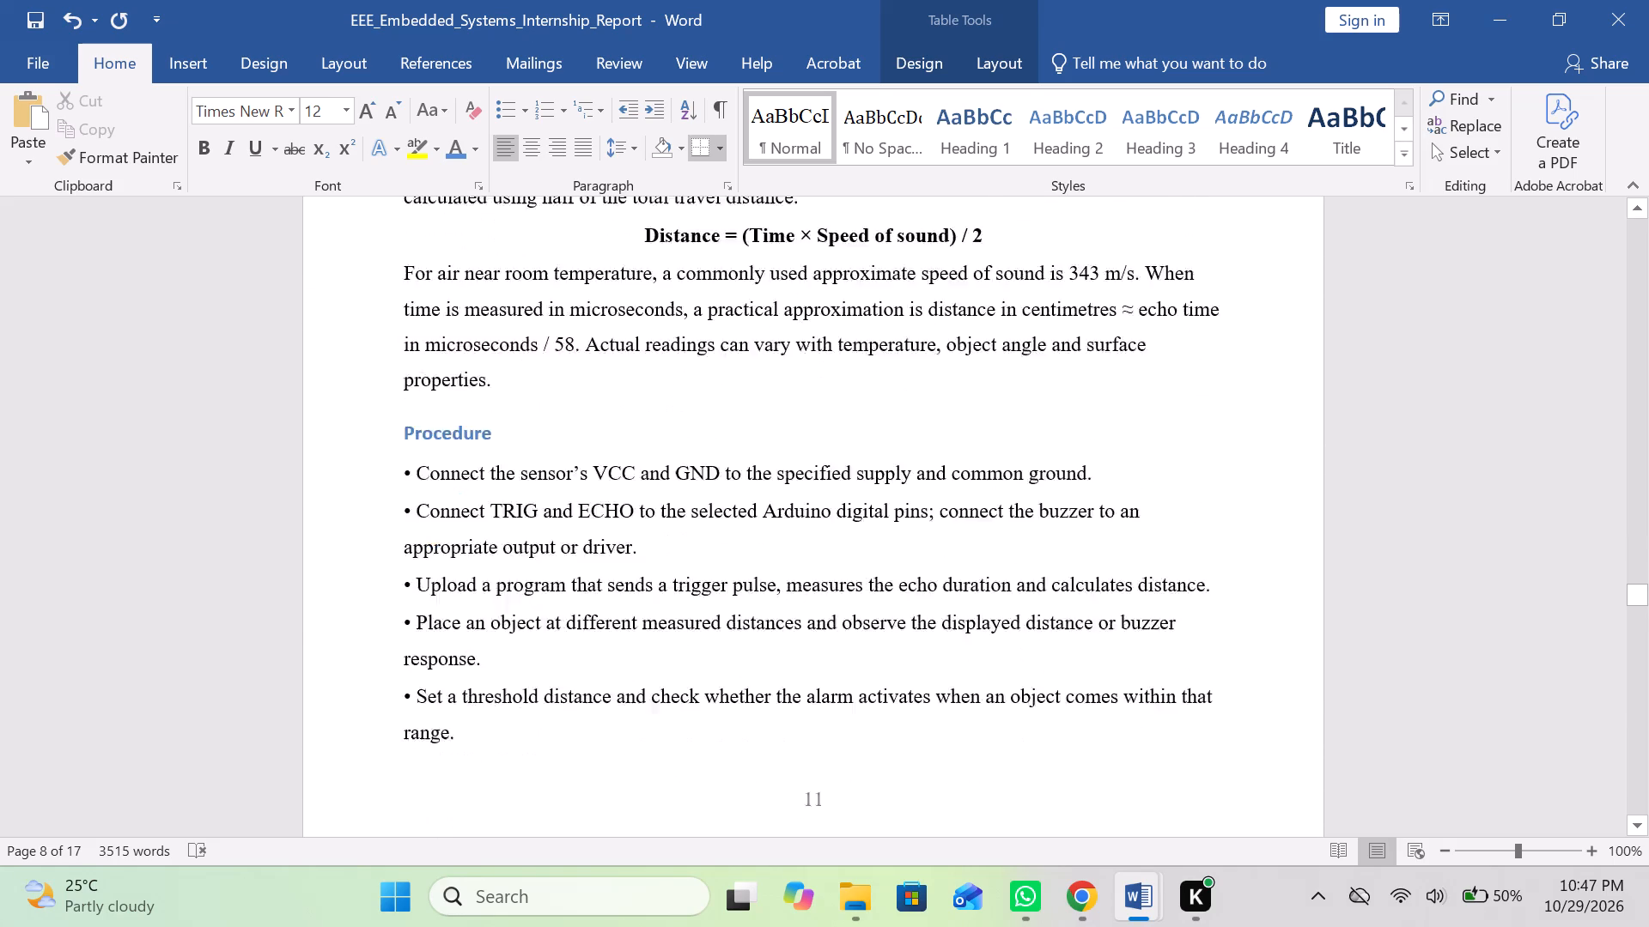
scroll(649, 378, down, 2)
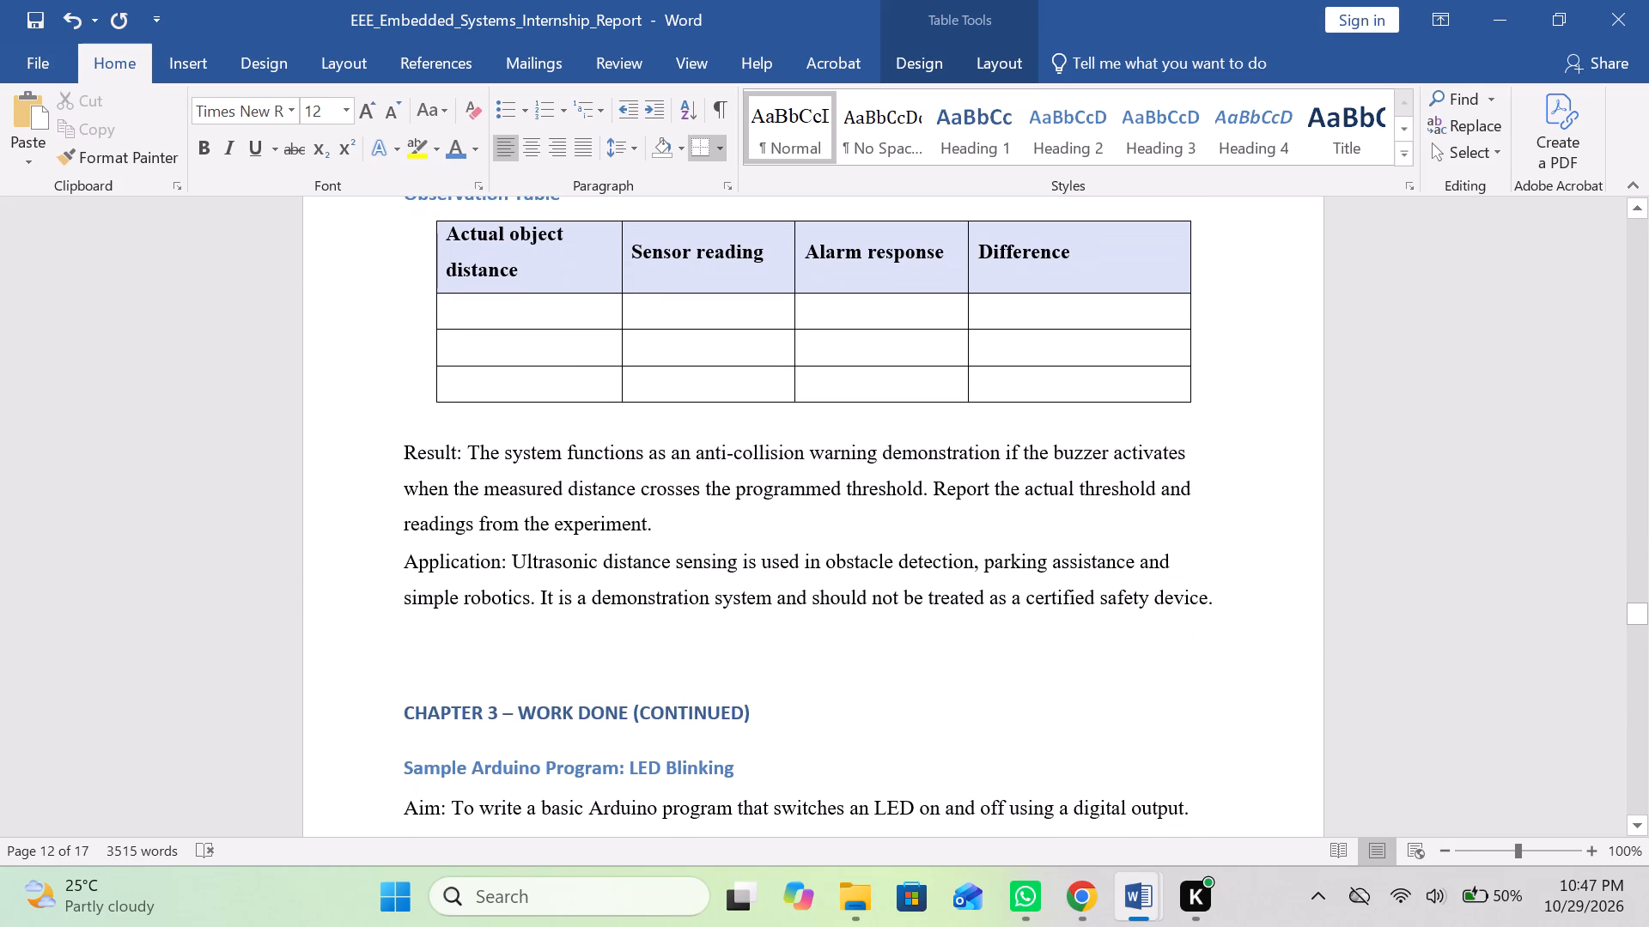
Save the internship report under its existing name.
key(ctrl+s)
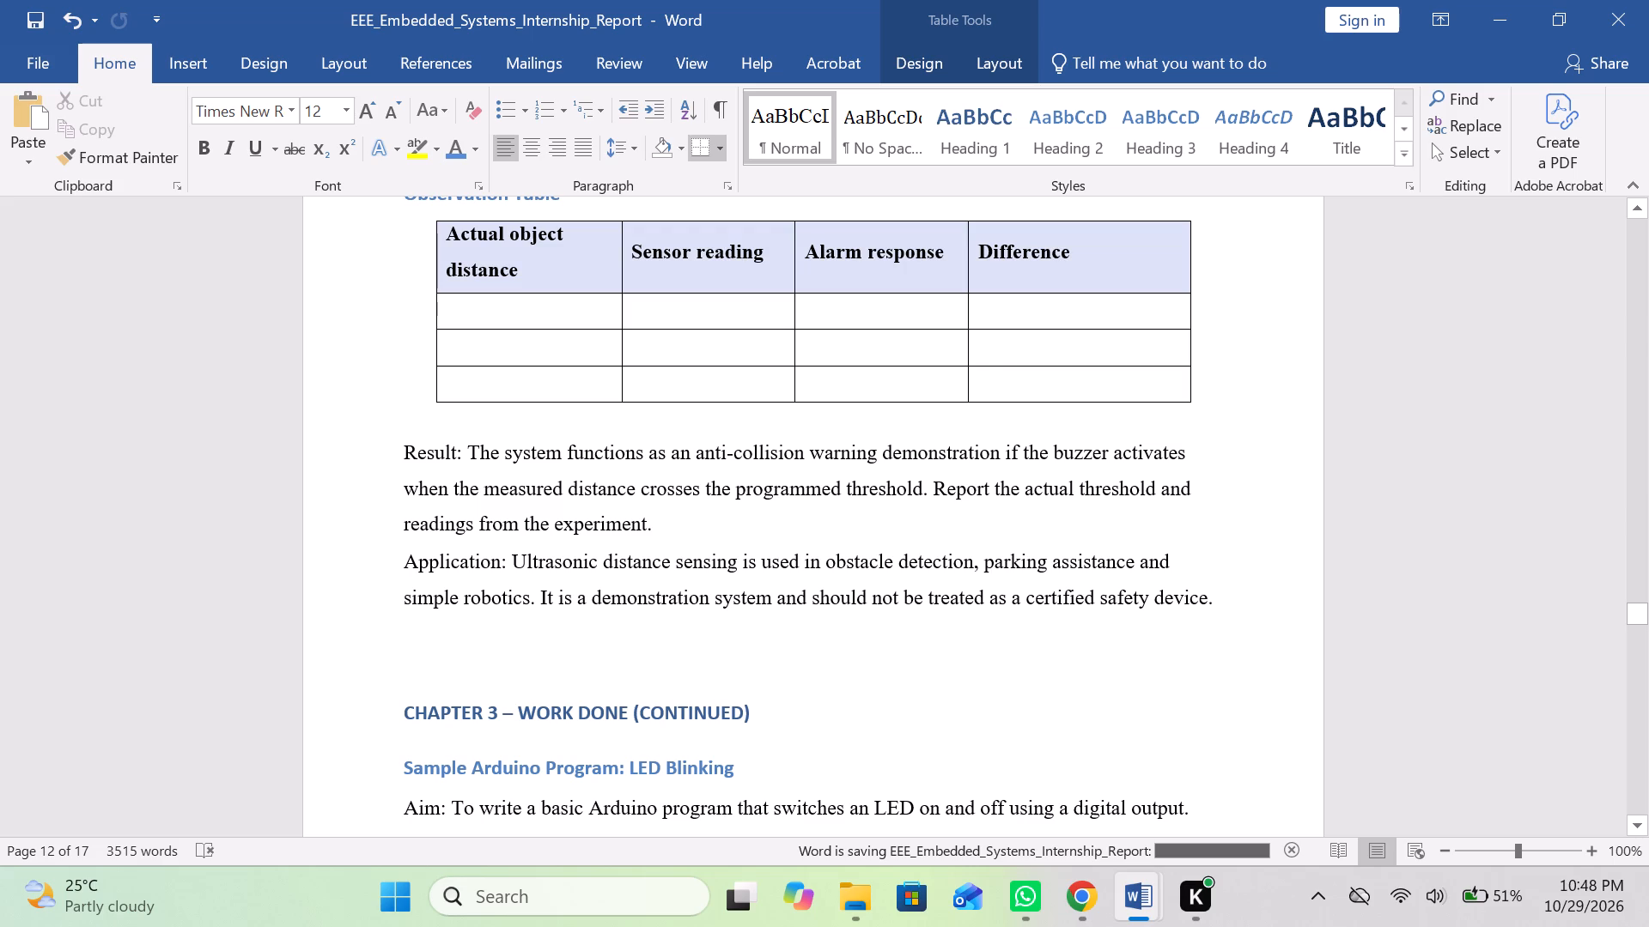
Recheck the Experiment 3 pages, from the LED Blinking program back to the Ultrasonic Anti-Collision Alarm heading.
scroll(972, 550, down, 2)
scroll(909, 565, up, 1)
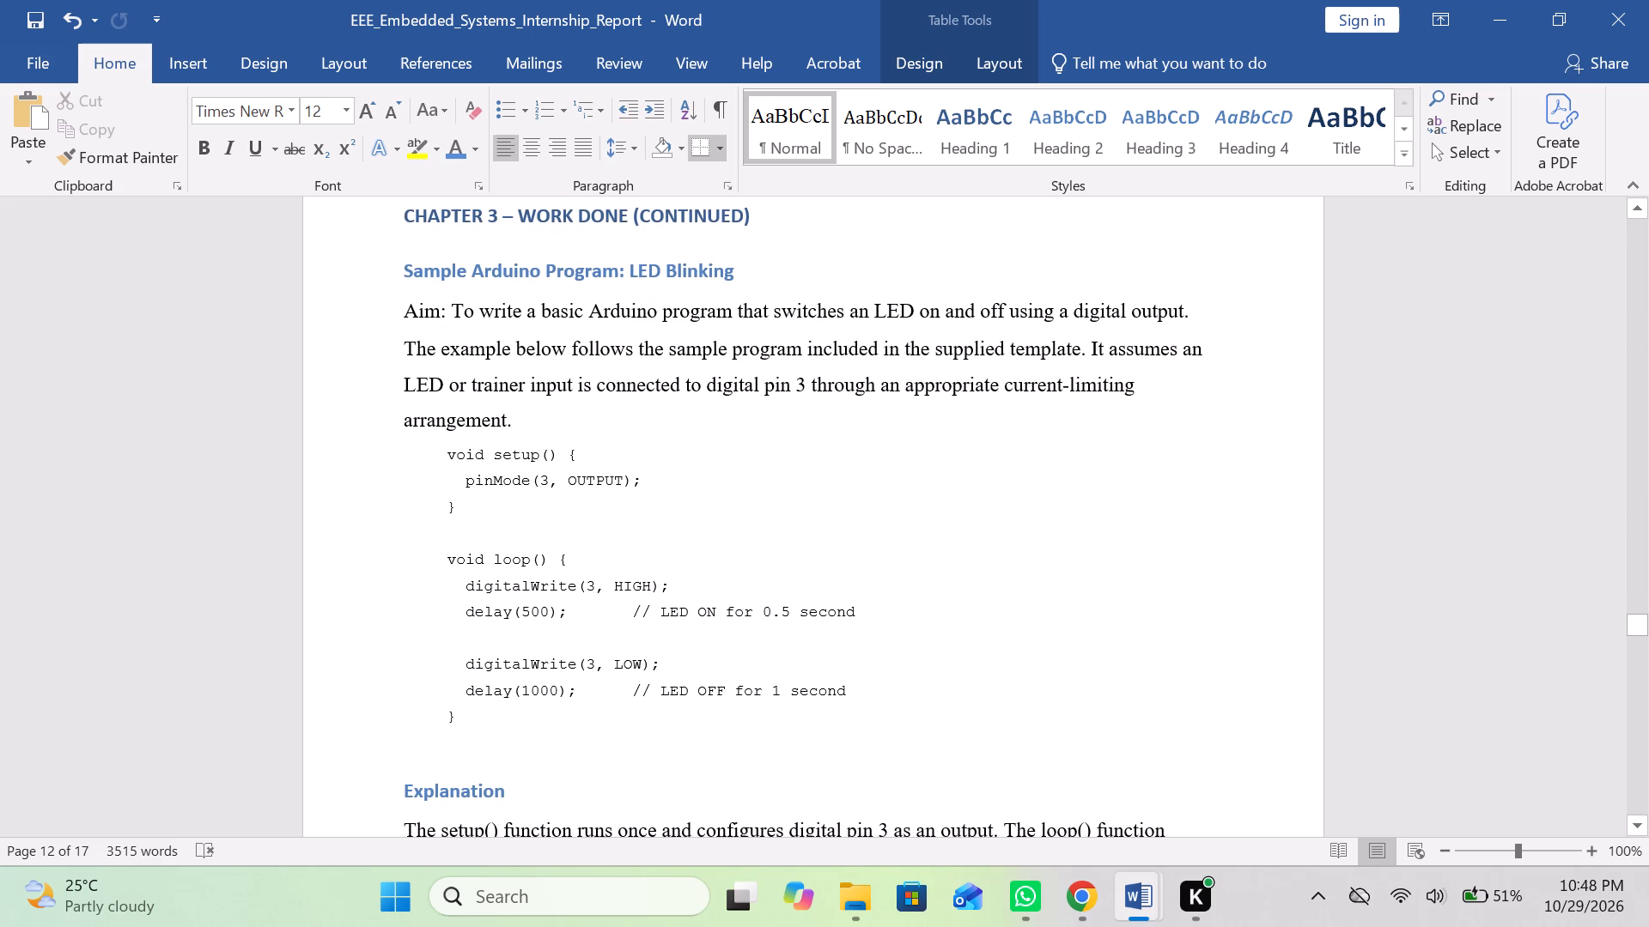
scroll(909, 565, up, 1)
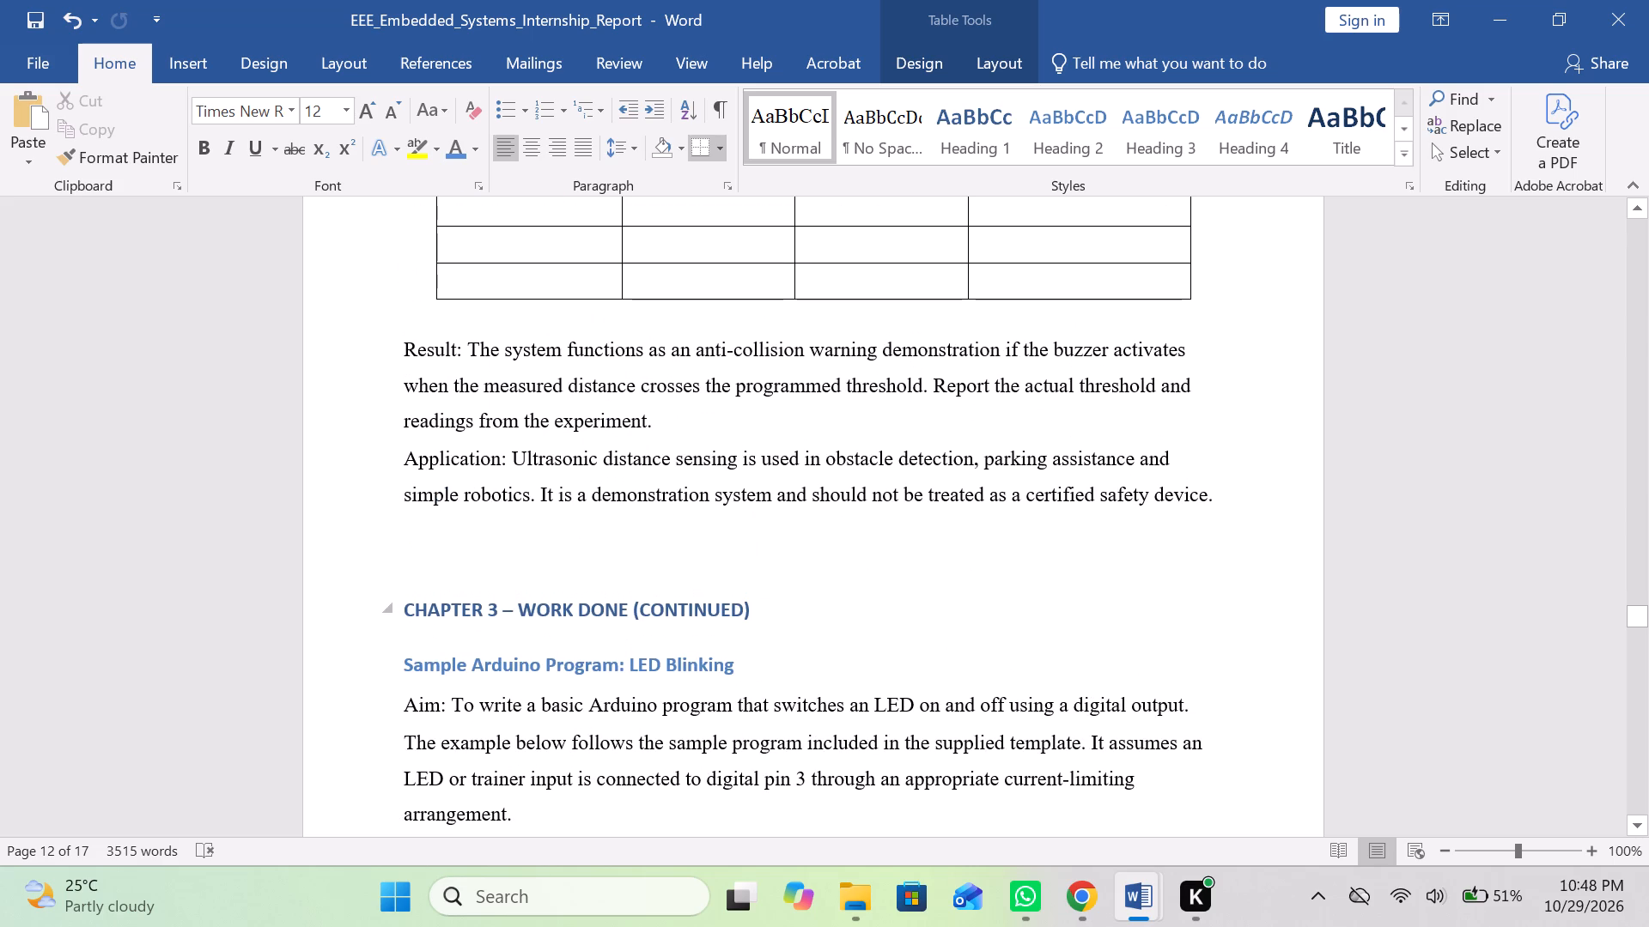
scroll(782, 610, up, 2)
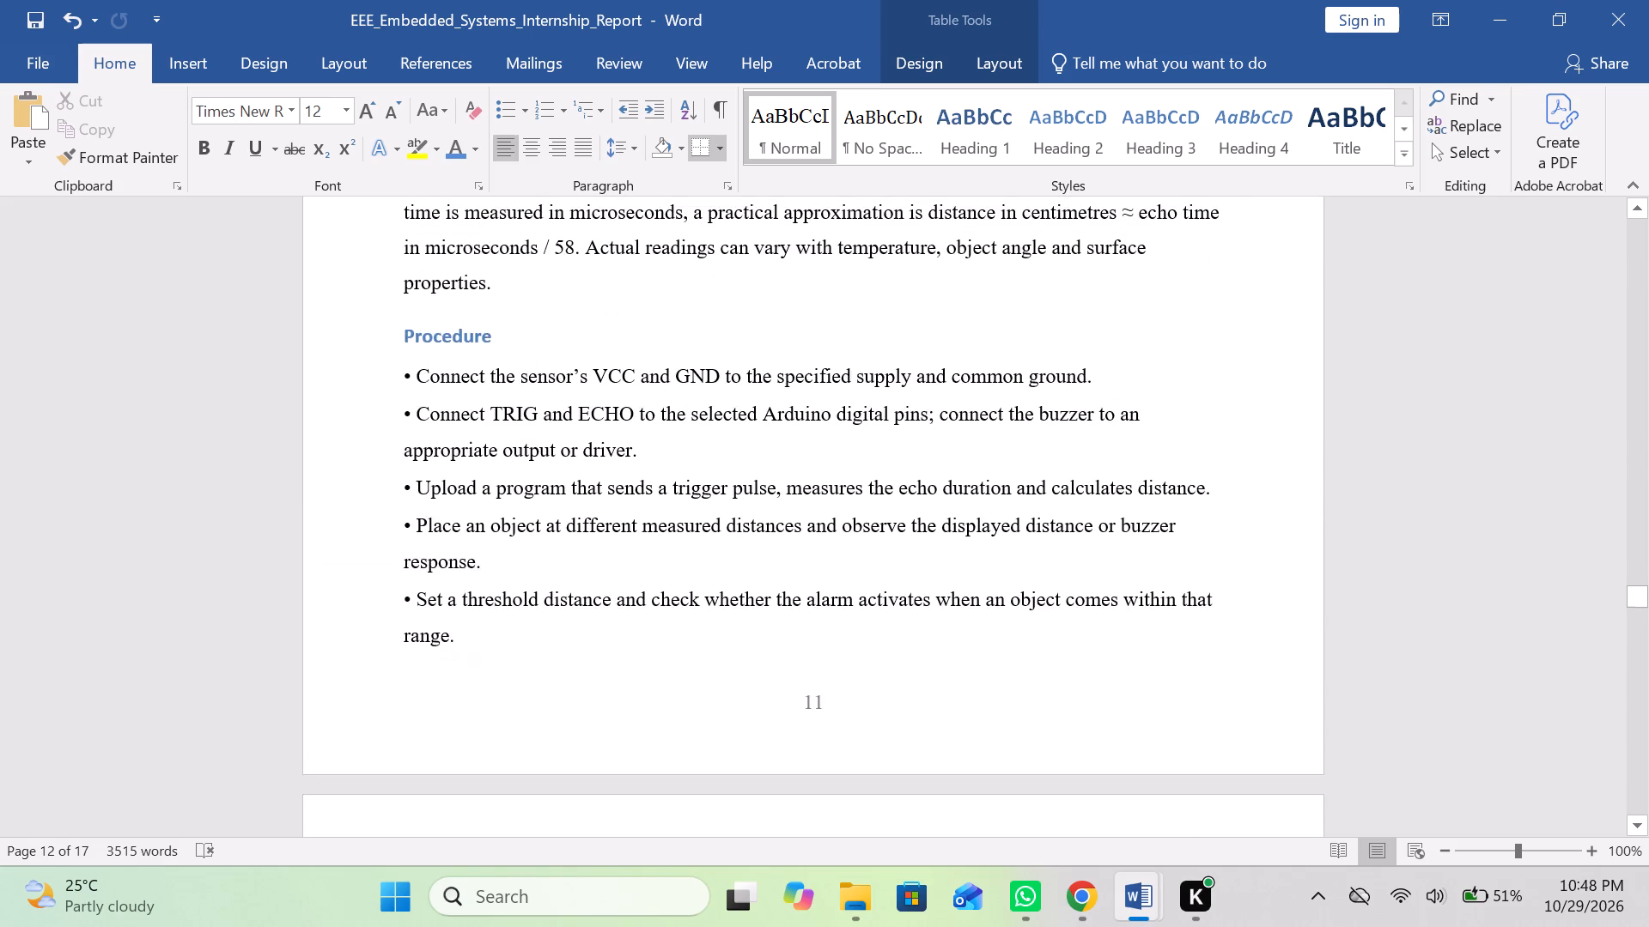
scroll(782, 610, up, 1)
scroll(782, 610, down, 1)
scroll(782, 610, up, 1)
scroll(782, 610, down, 1)
scroll(782, 610, up, 1)
scroll(782, 610, right, 1)
scroll(782, 610, up, 1)
scroll(782, 610, right, 1)
scroll(782, 610, up, 1)
scroll(782, 610, right, 1)
scroll(782, 610, up, 1)
scroll(782, 610, right, 1)
scroll(782, 610, up, 1)
scroll(782, 610, right, 1)
scroll(782, 610, up, 1)
scroll(782, 610, right, 1)
scroll(782, 610, up, 1)
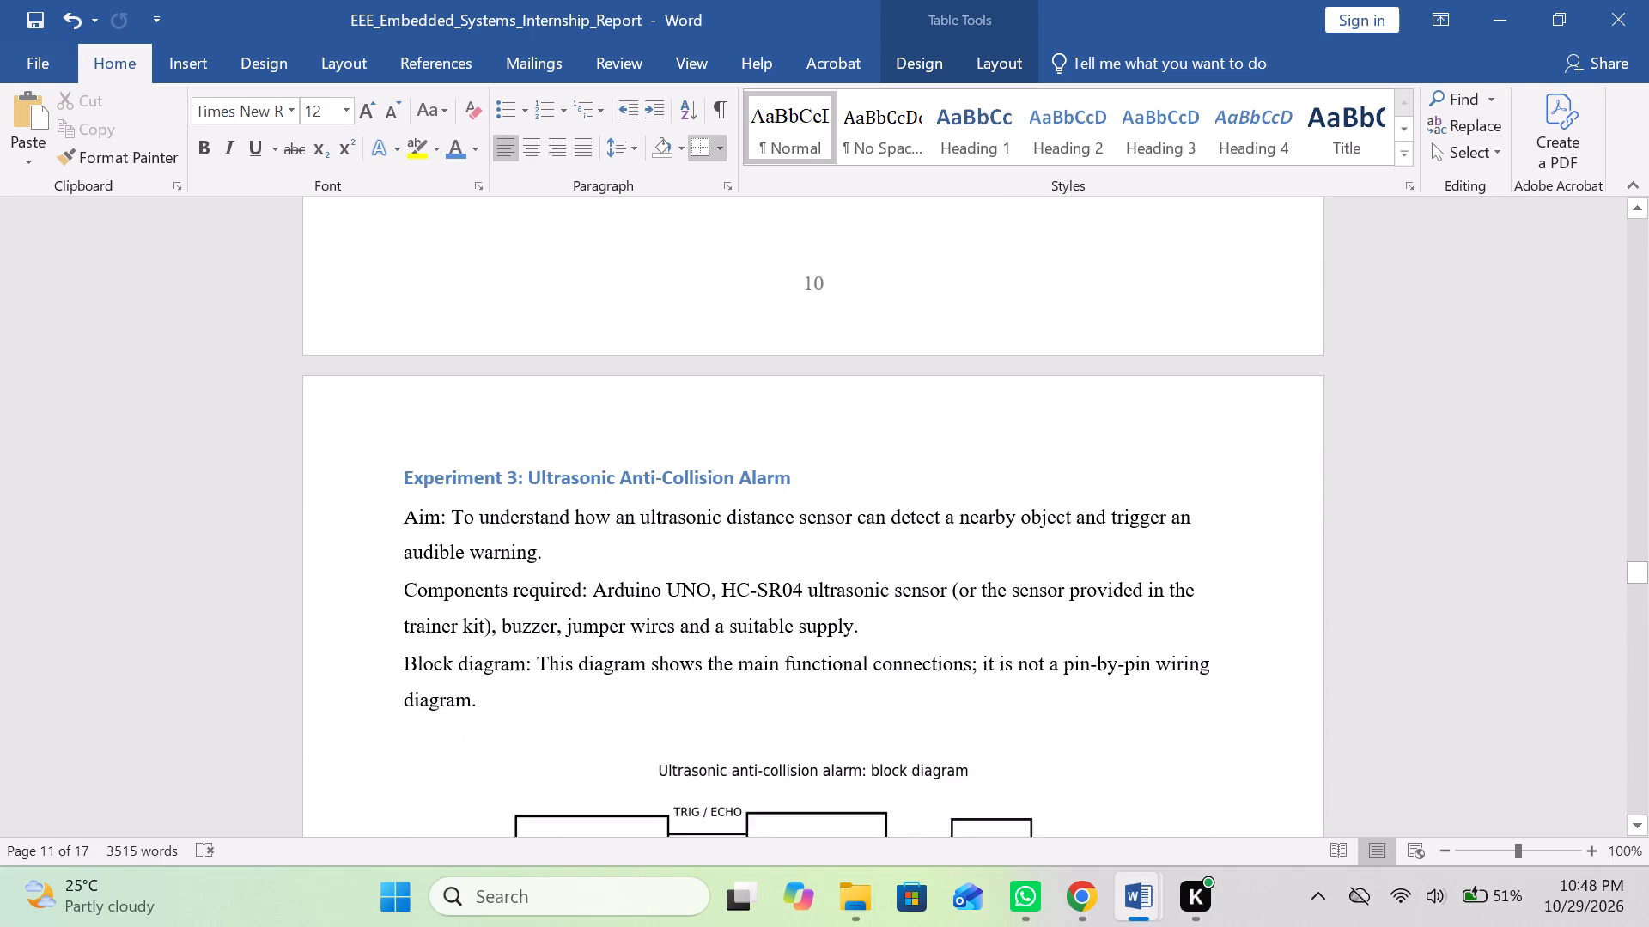
Review the remaining pages from Experiment 3 through Chapters 4 and 5 to the Annexure for leftover template wording and placeholders.
scroll(782, 610, down, 4)
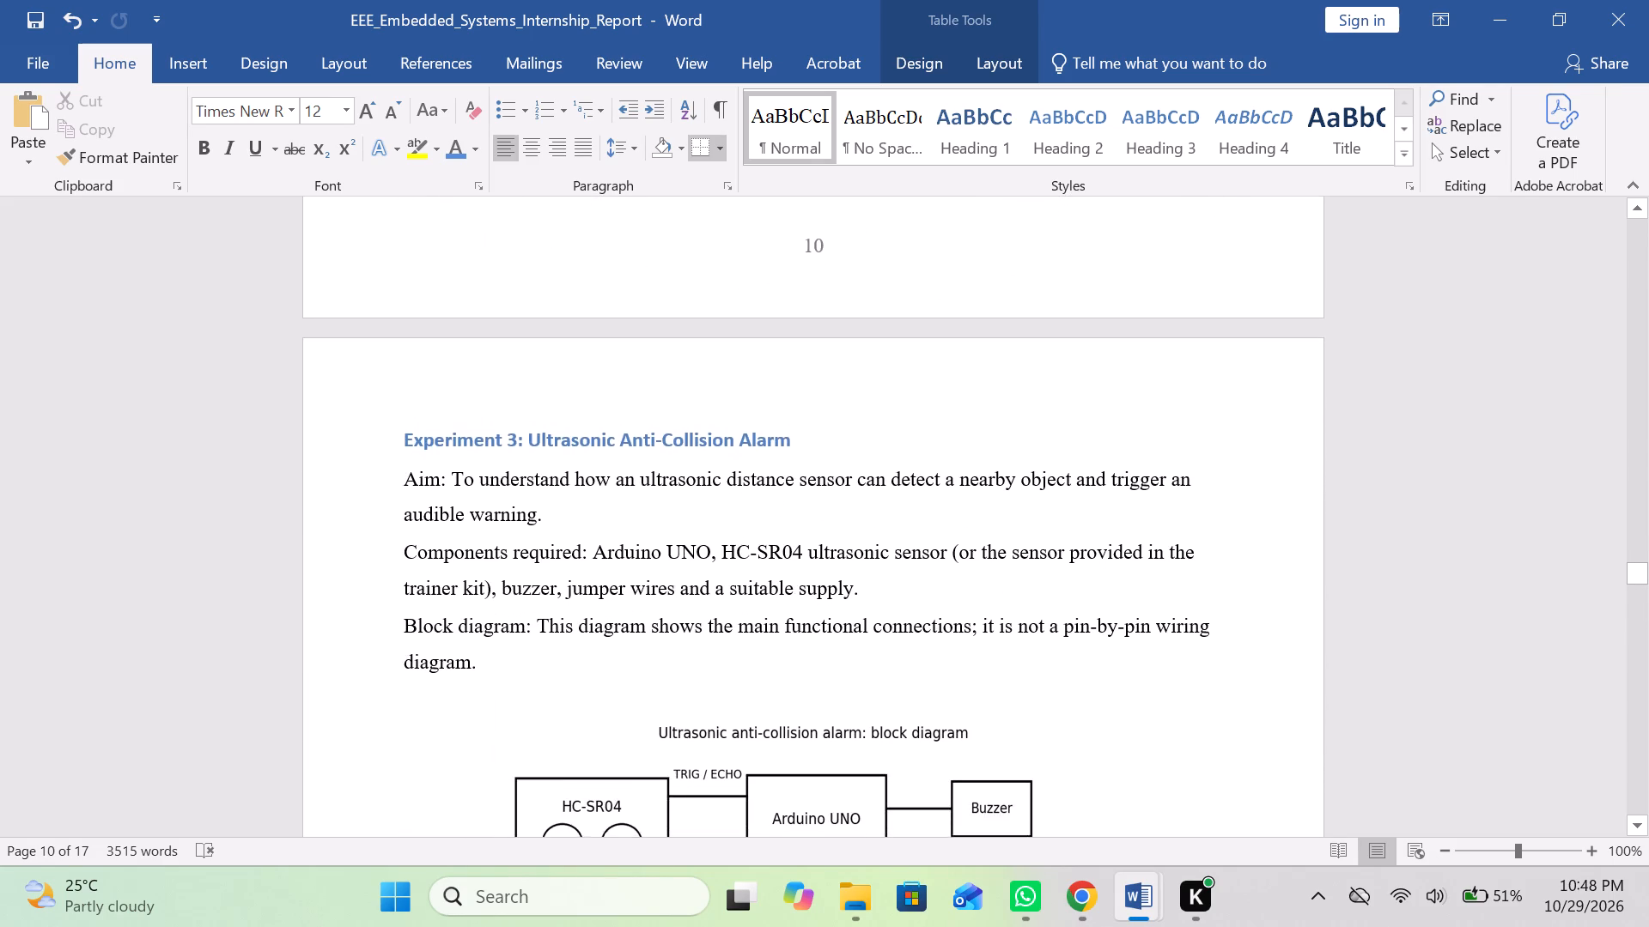
scroll(782, 610, down, 6)
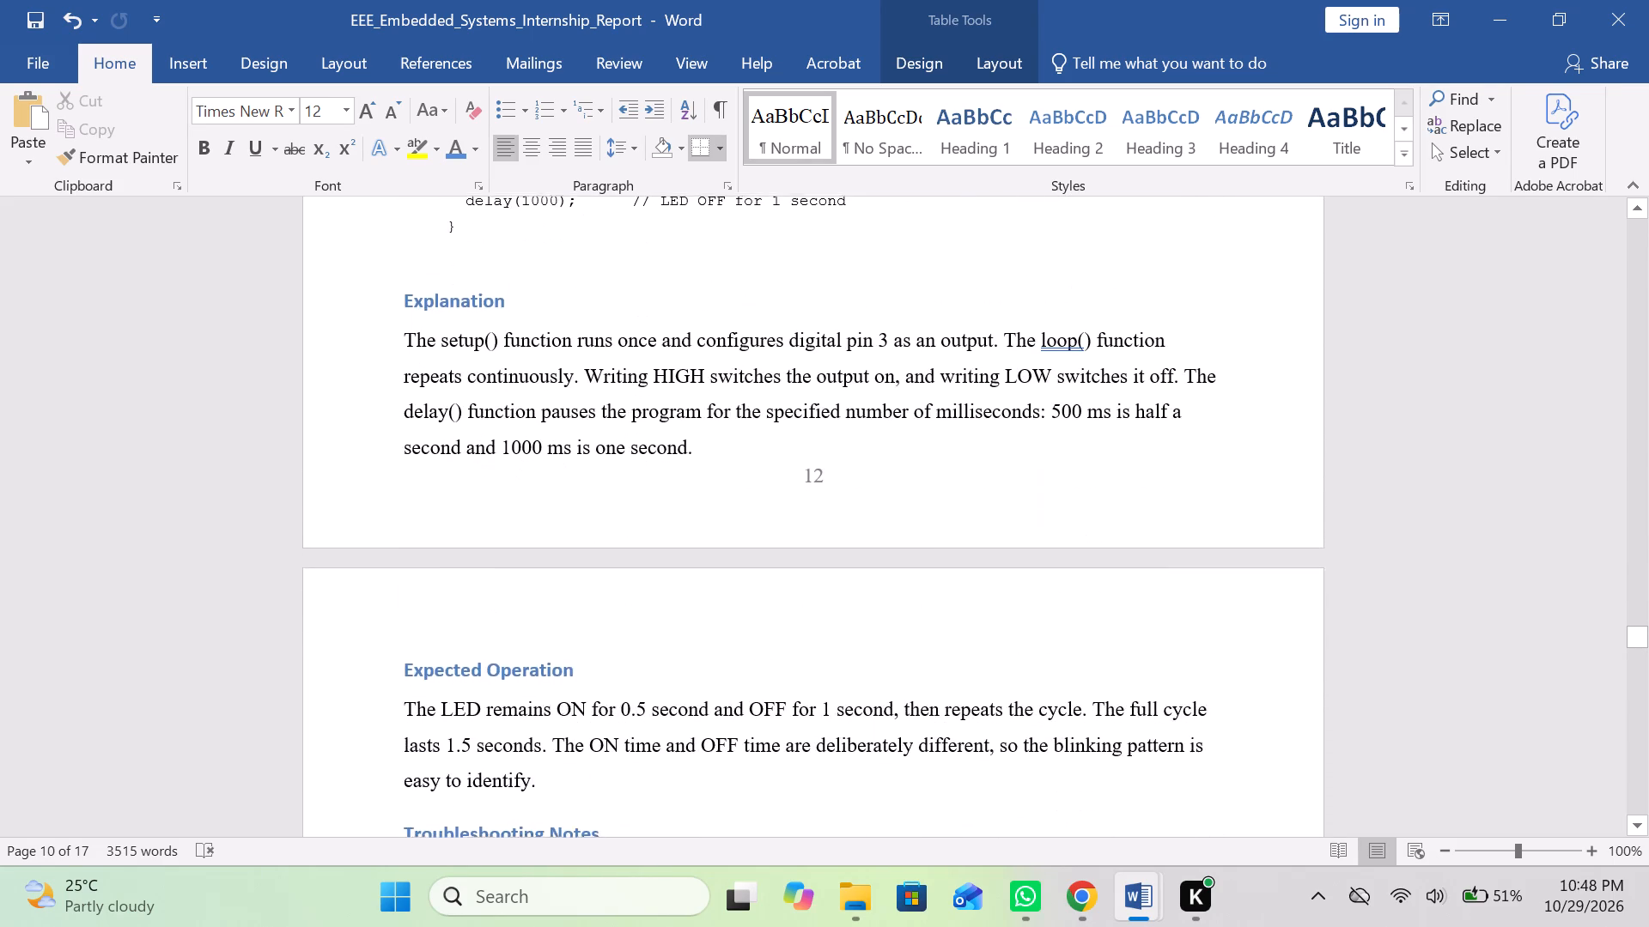
scroll(782, 610, down, 4)
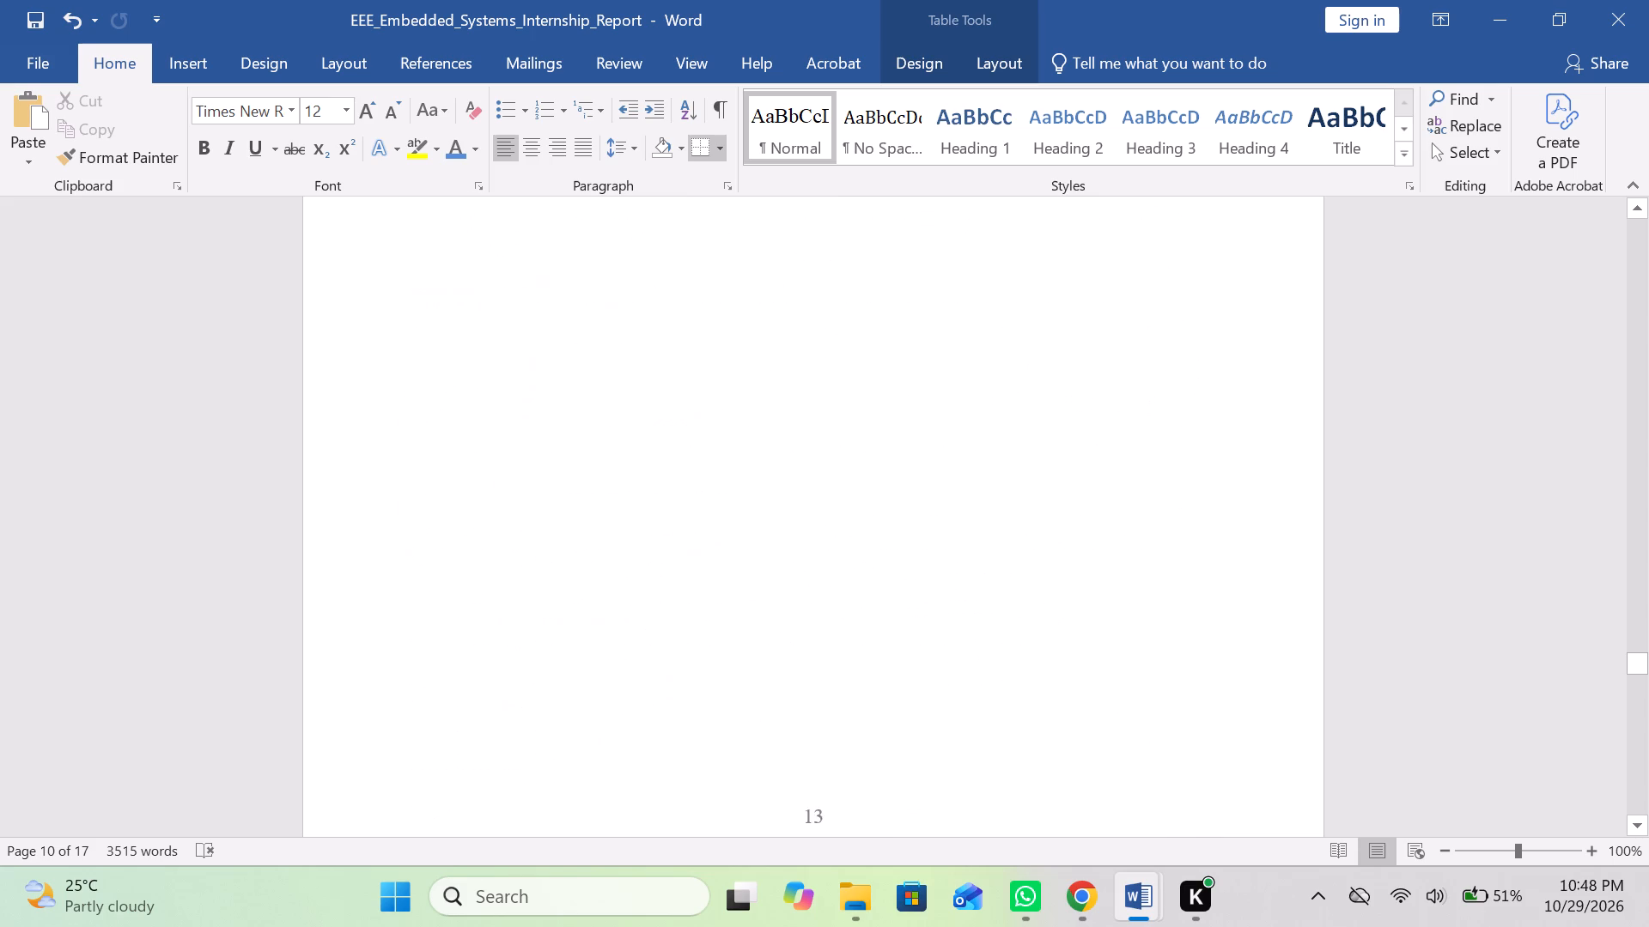
scroll(782, 610, down, 6)
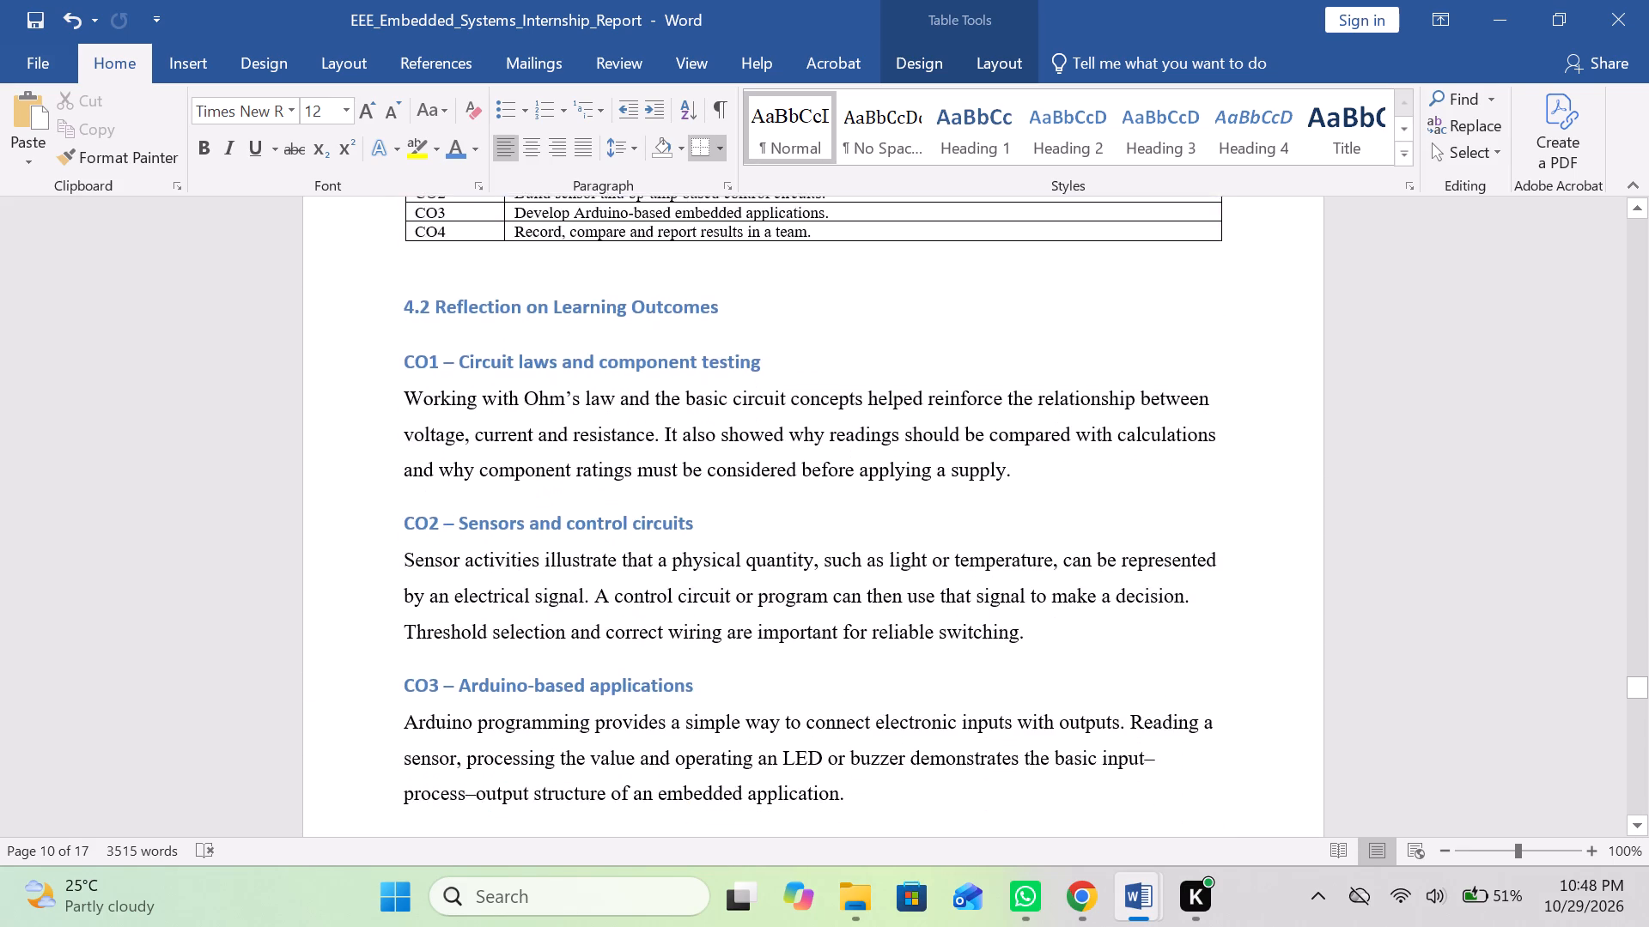
scroll(782, 610, down, 4)
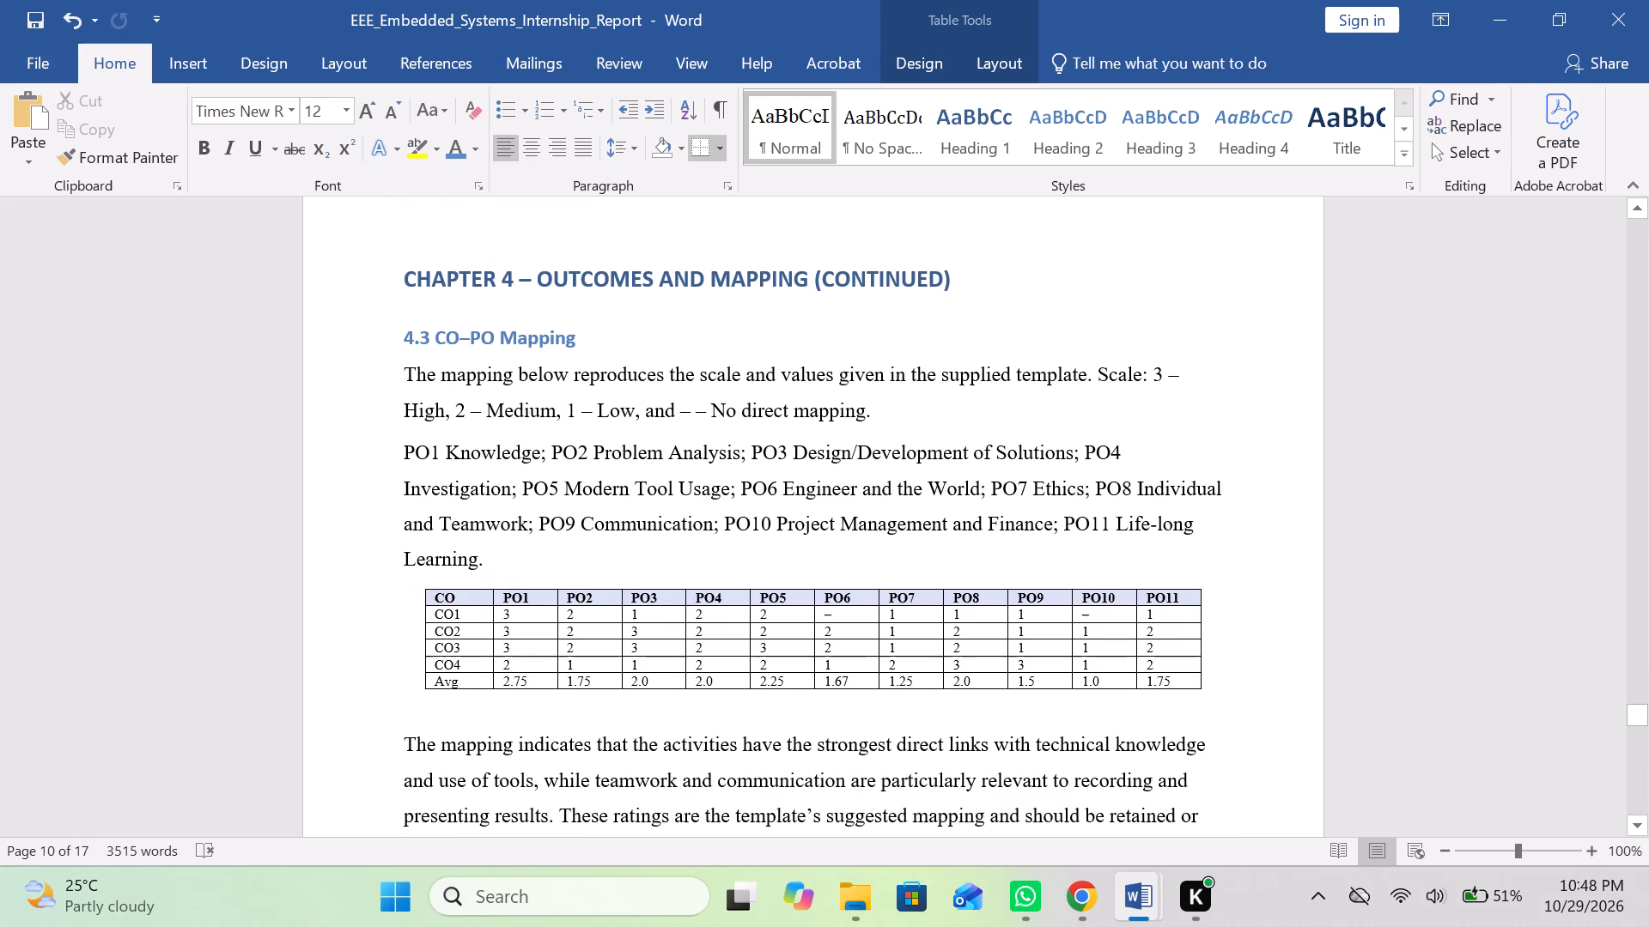
scroll(782, 610, down, 1)
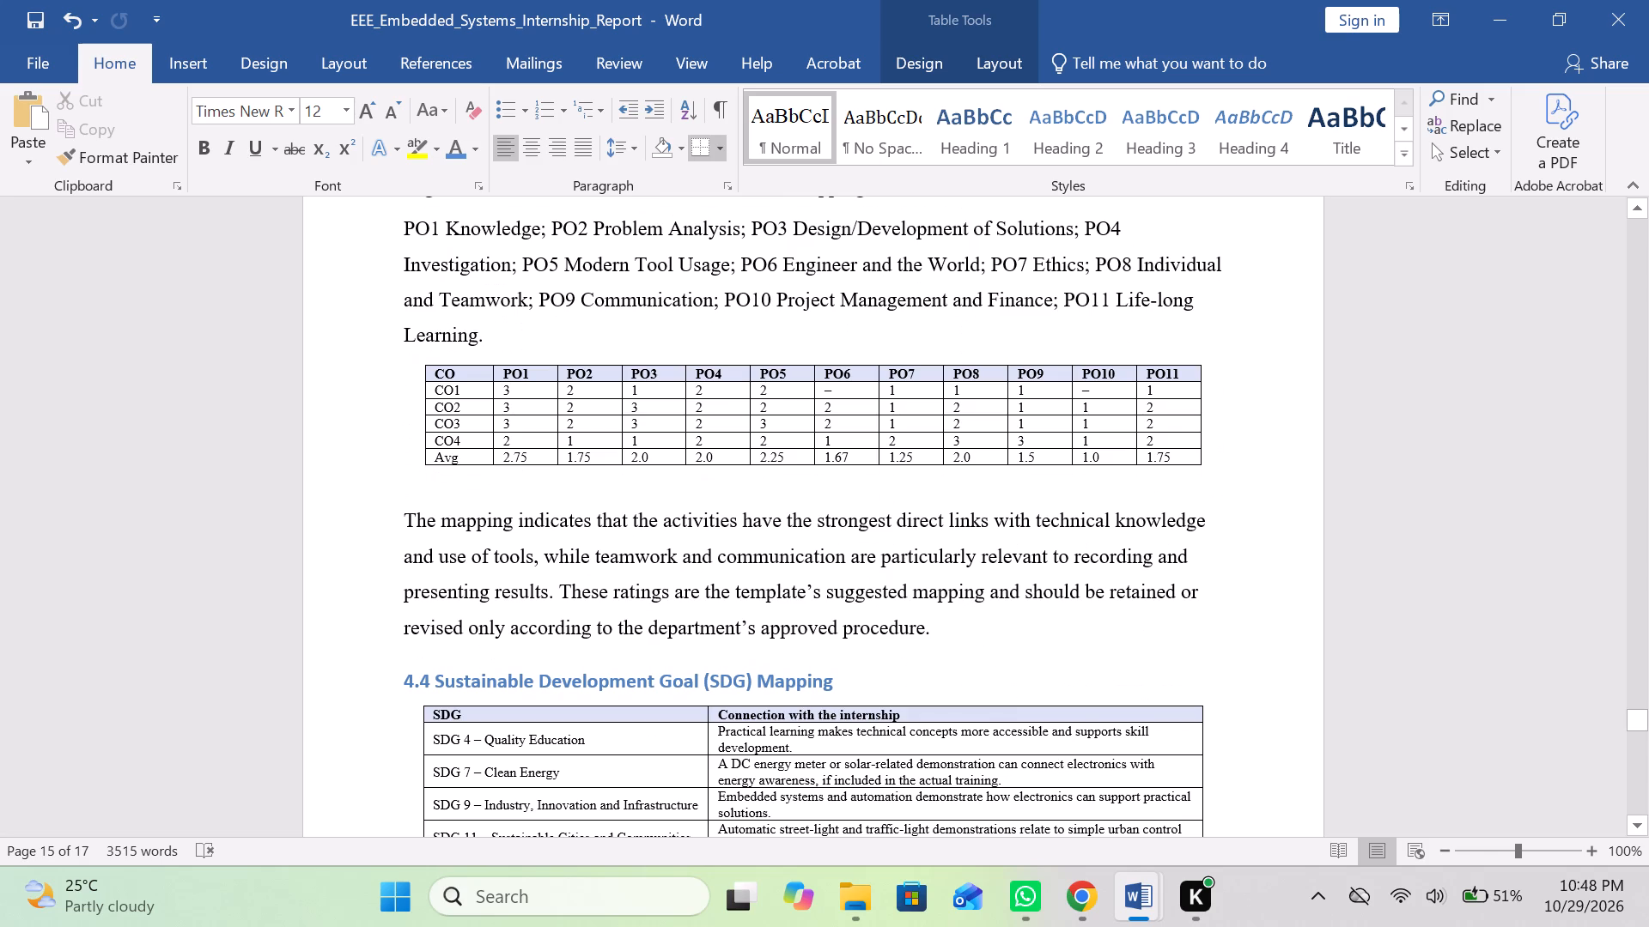
scroll(782, 610, down, 2)
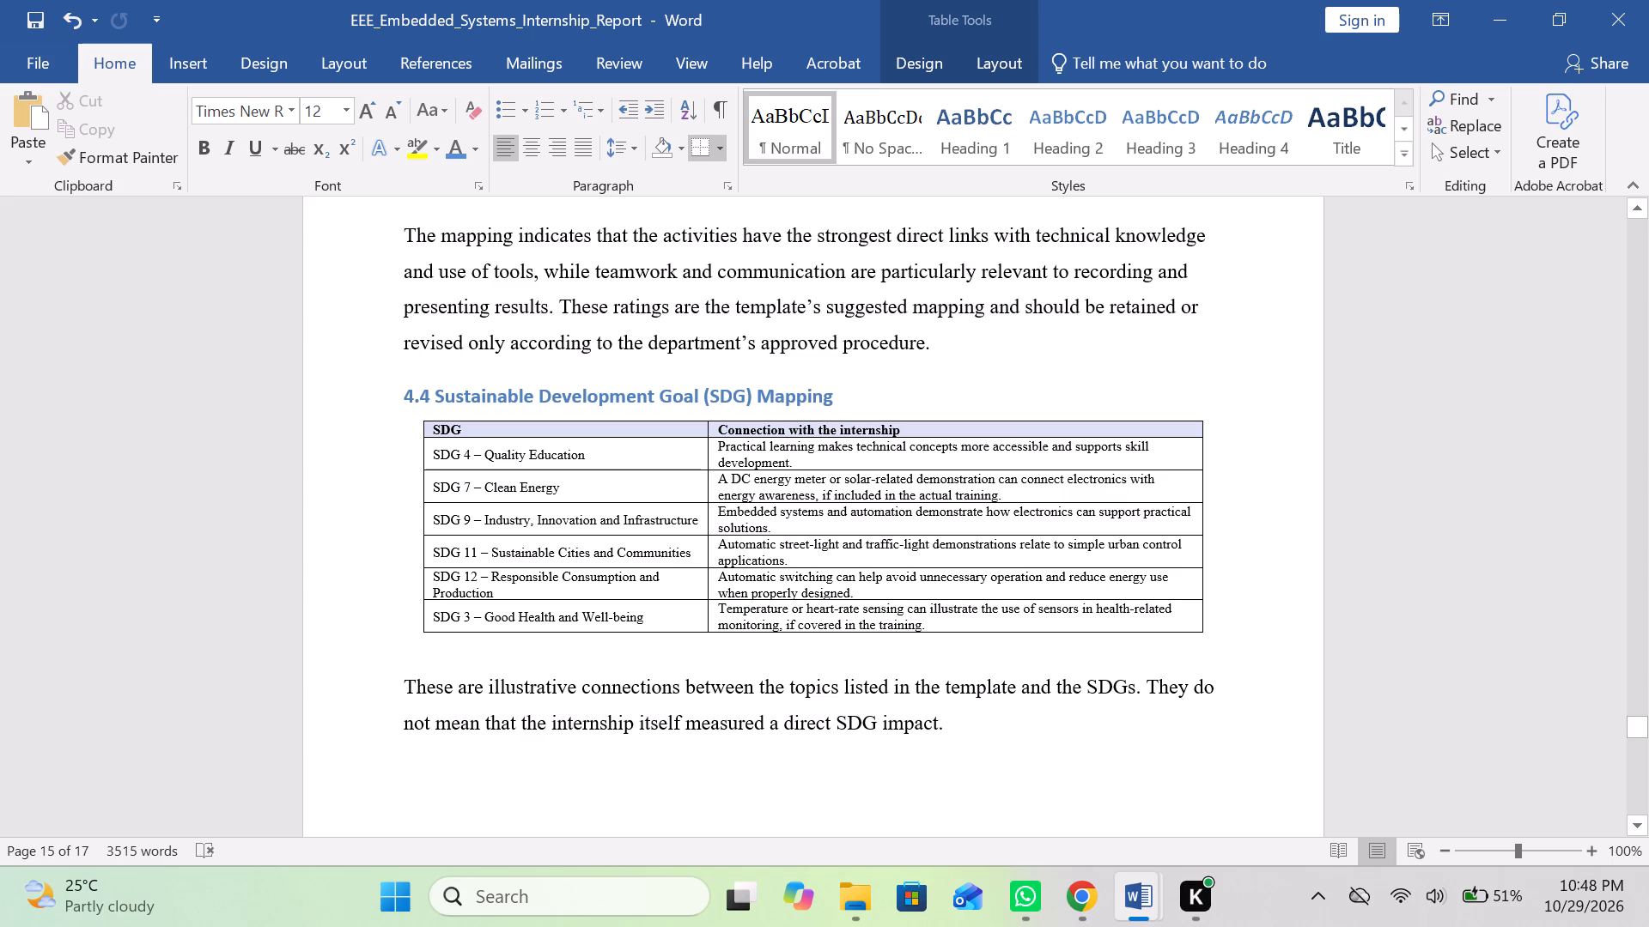
scroll(898, 761, down, 4)
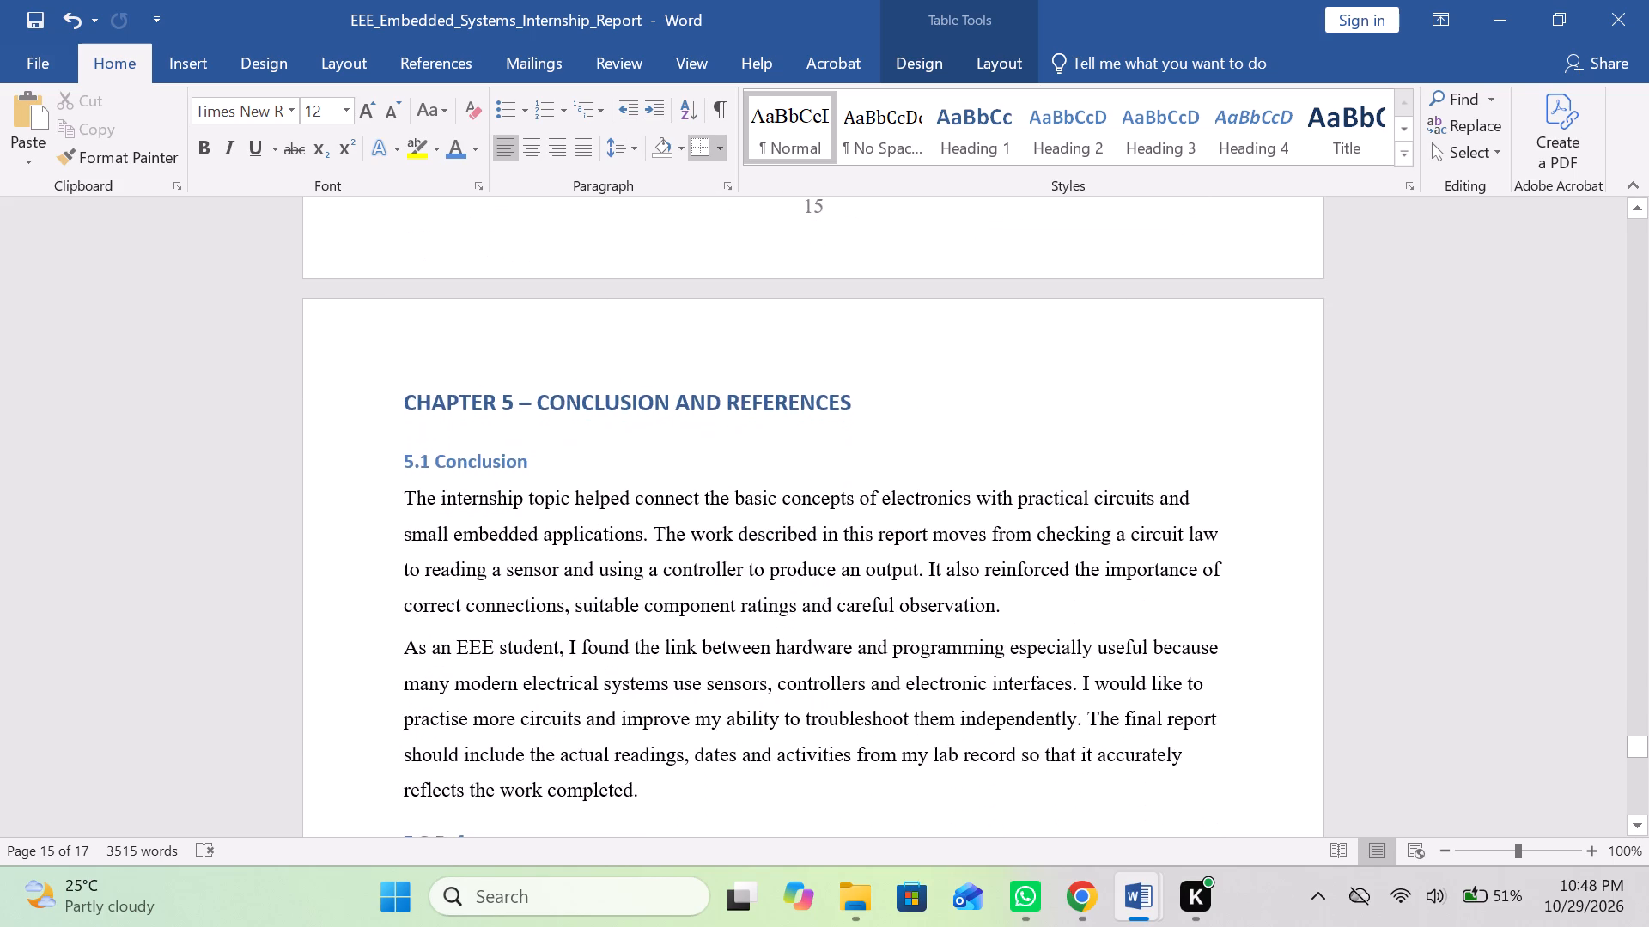
scroll(898, 761, down, 2)
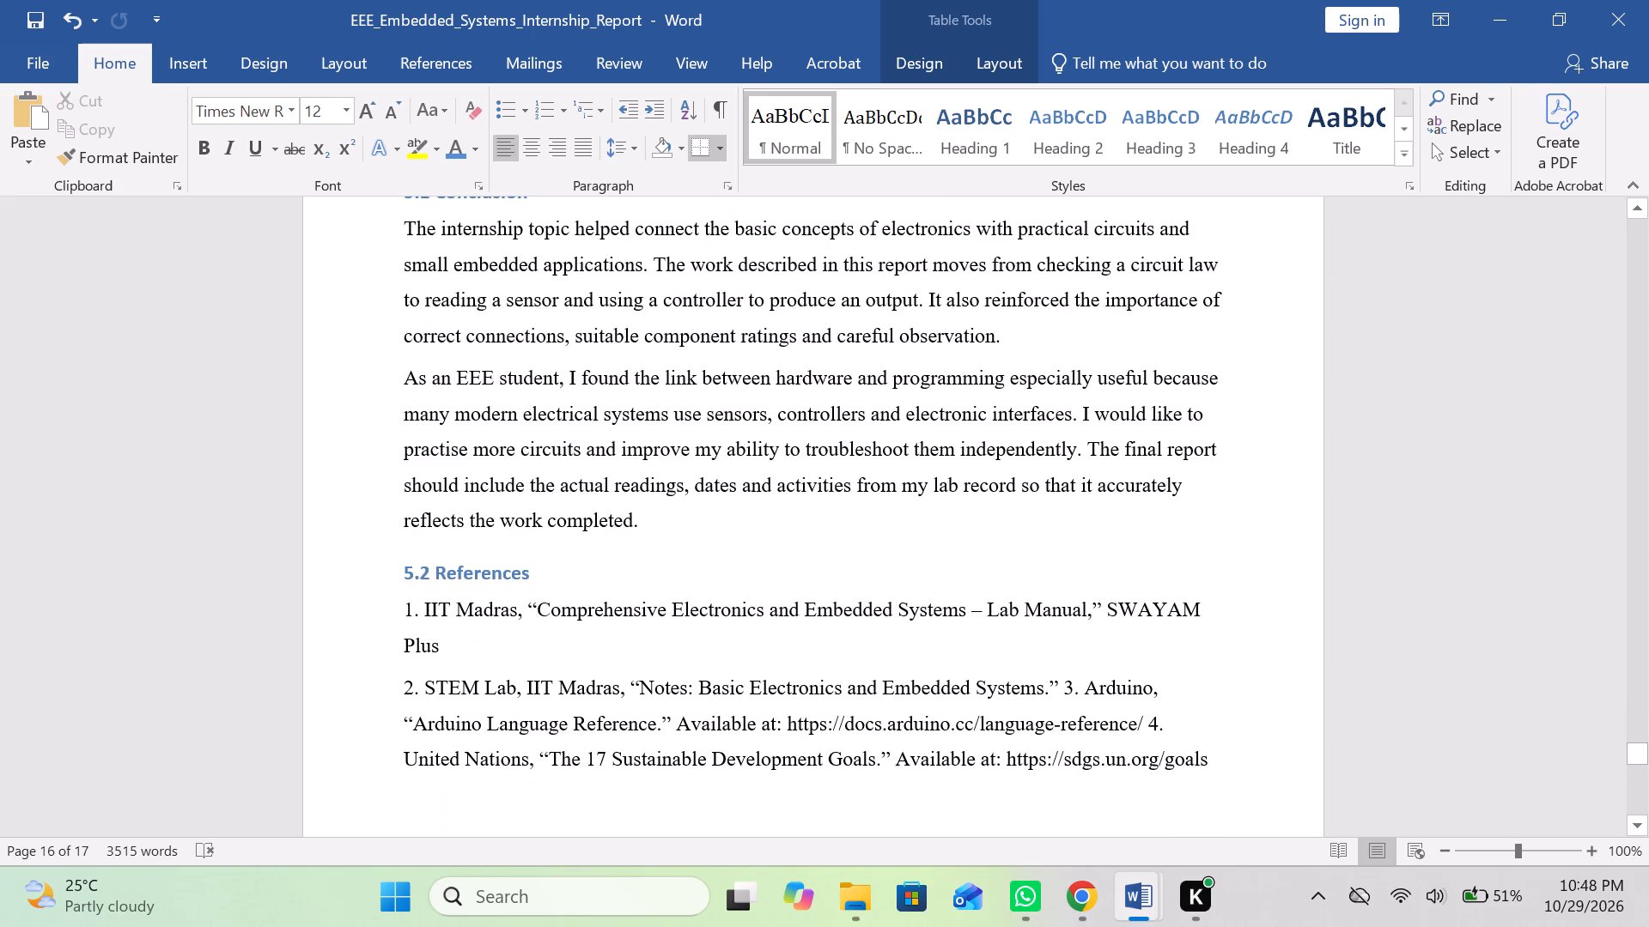
scroll(898, 761, down, 2)
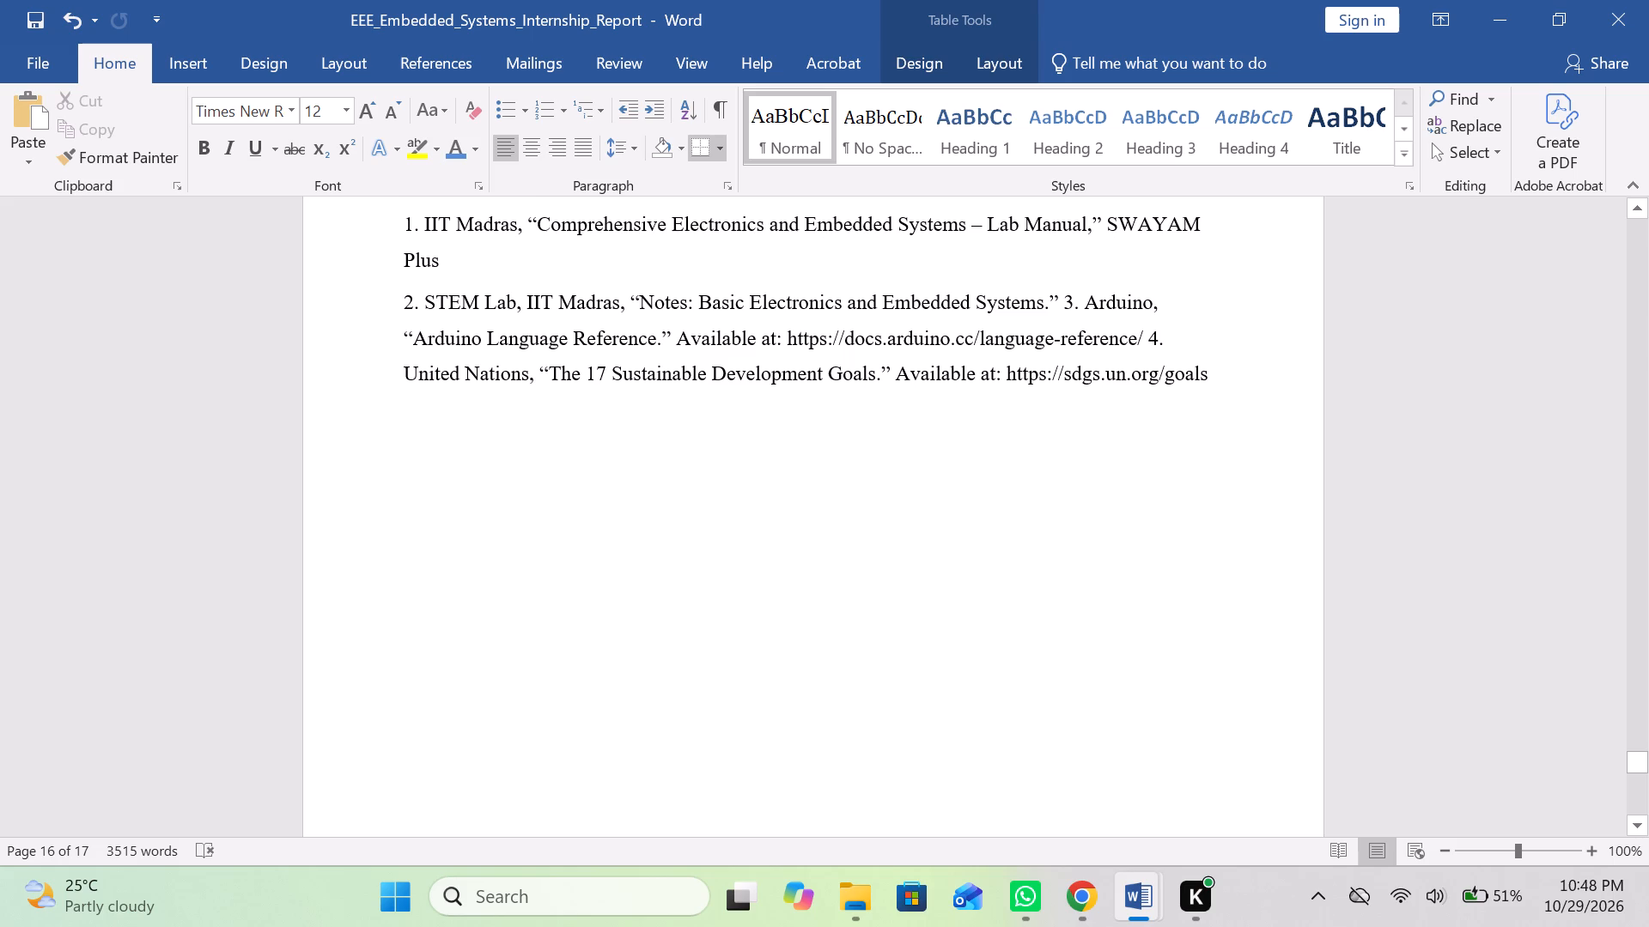
scroll(898, 761, down, 5)
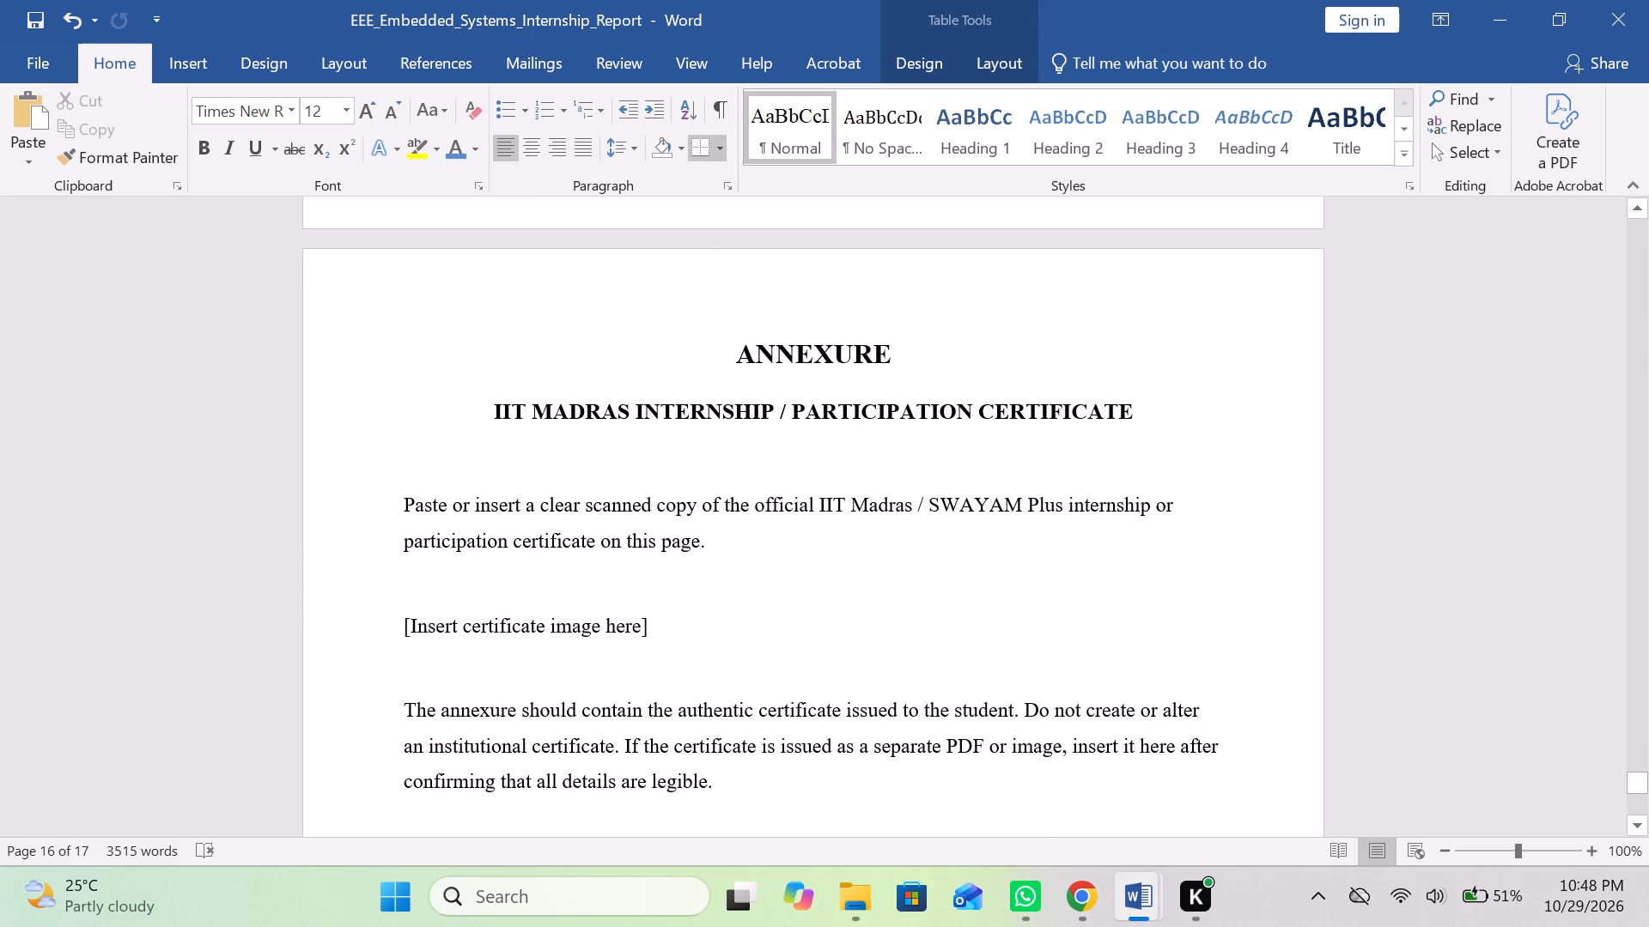
scroll(898, 761, down, 5)
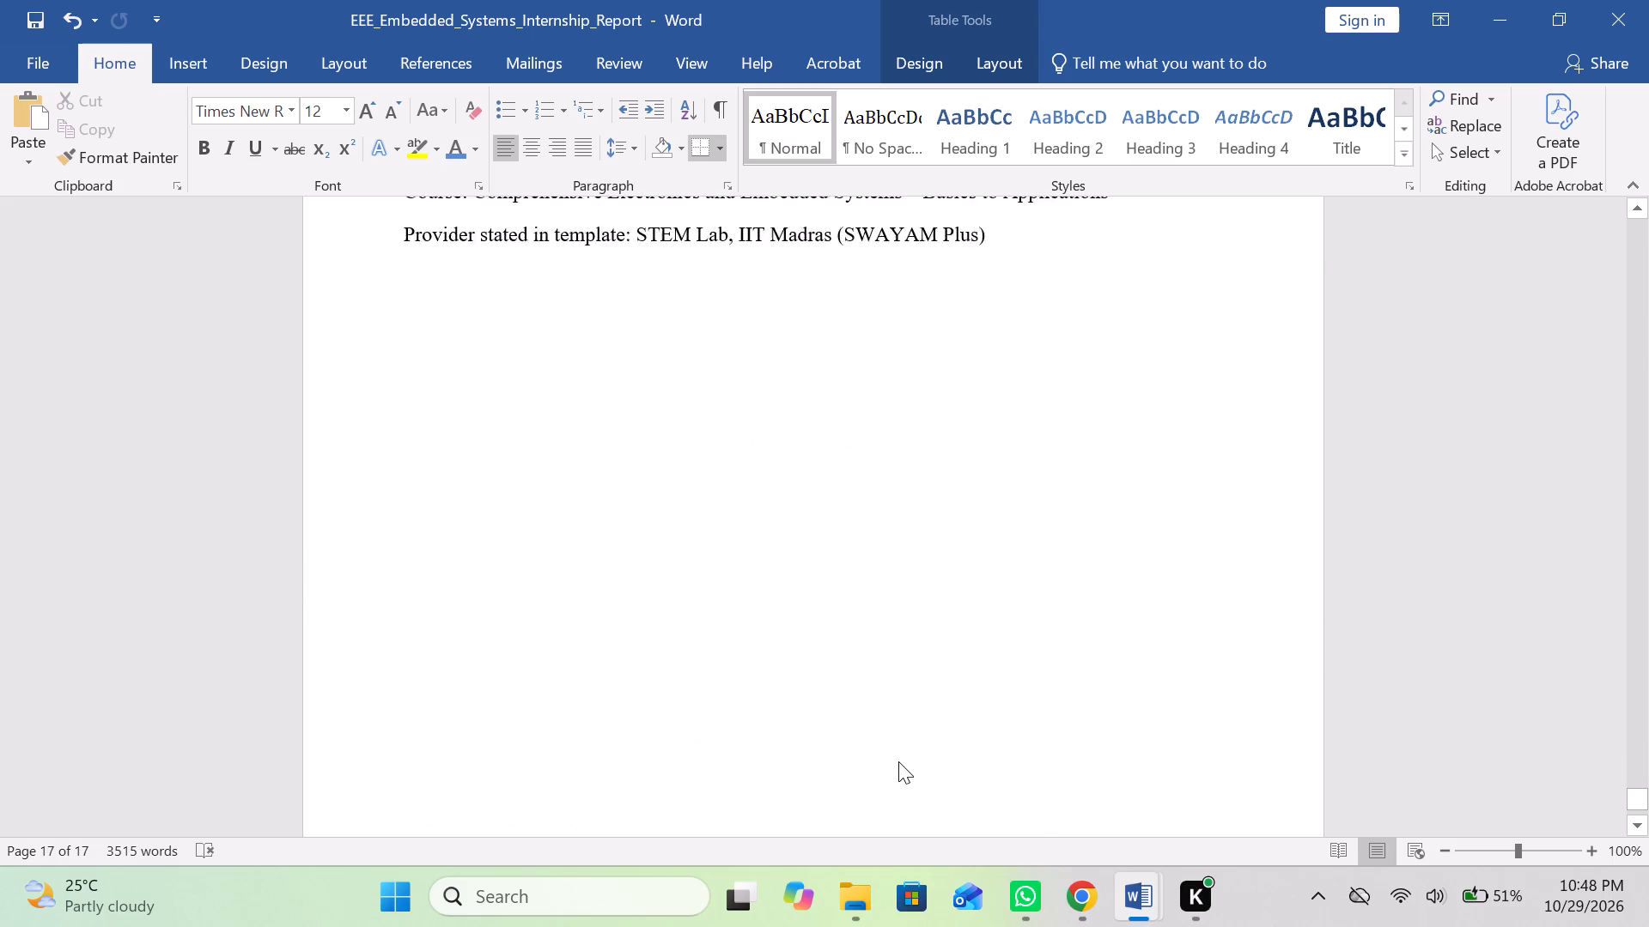
scroll(898, 761, down, 1)
Recheck the report backwards from the Annexure through Chapter 3's Experiments 3, 2 and 1 for leftover template wording and layout problems.
scroll(898, 761, up, 13)
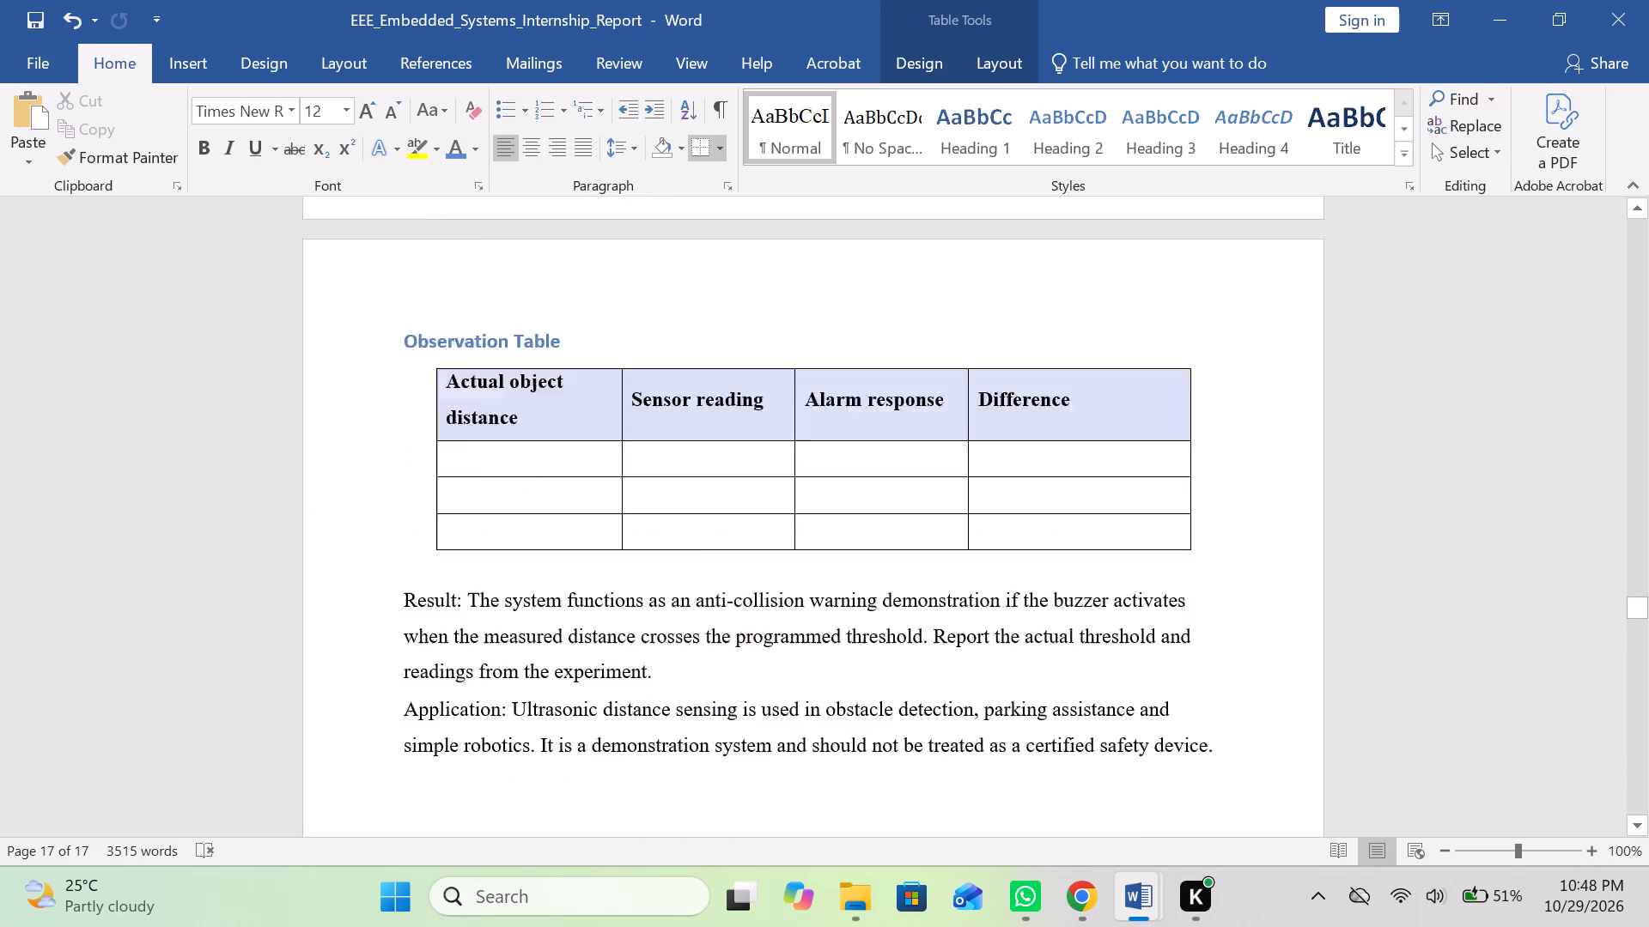
scroll(898, 761, up, 2)
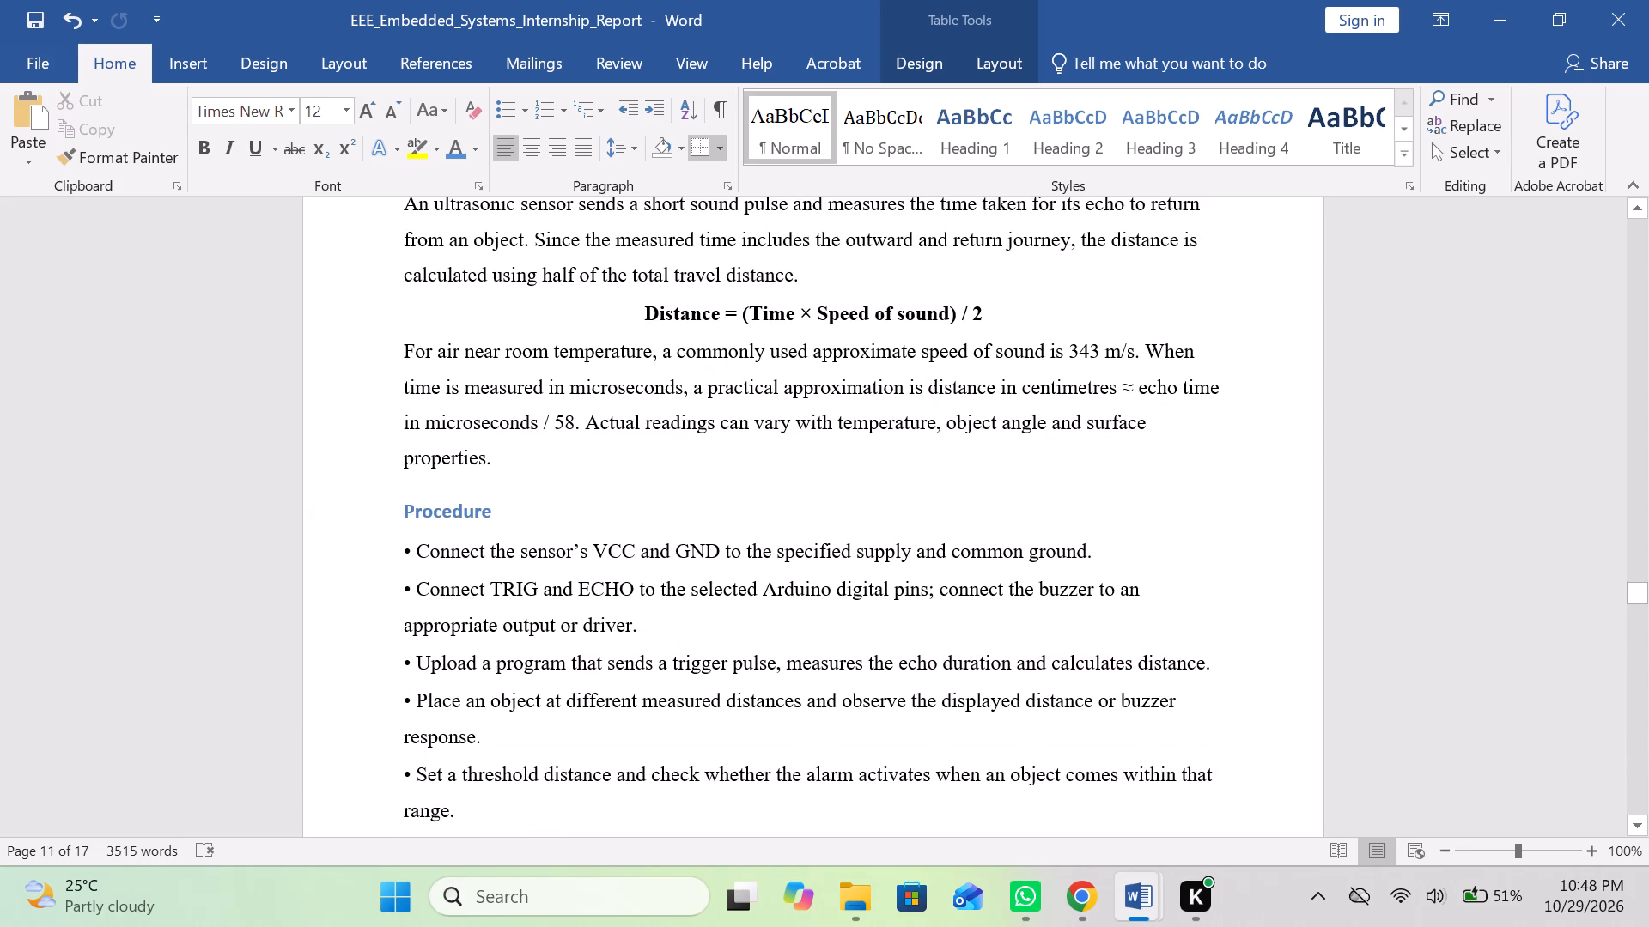
scroll(898, 761, up, 1)
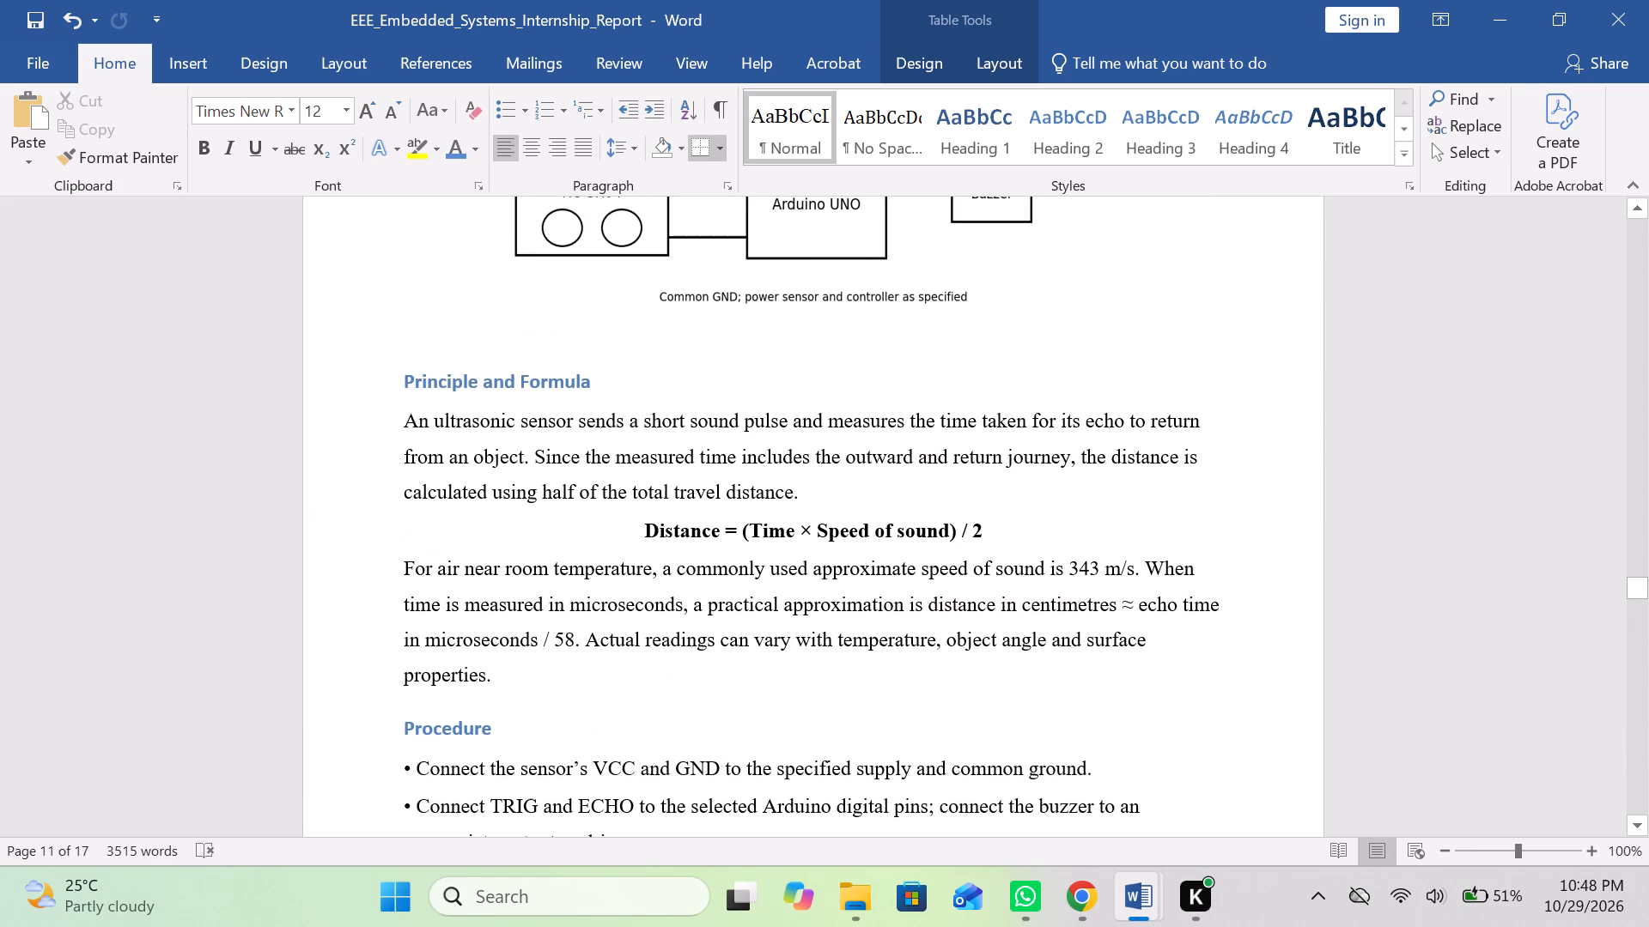
scroll(898, 761, up, 2)
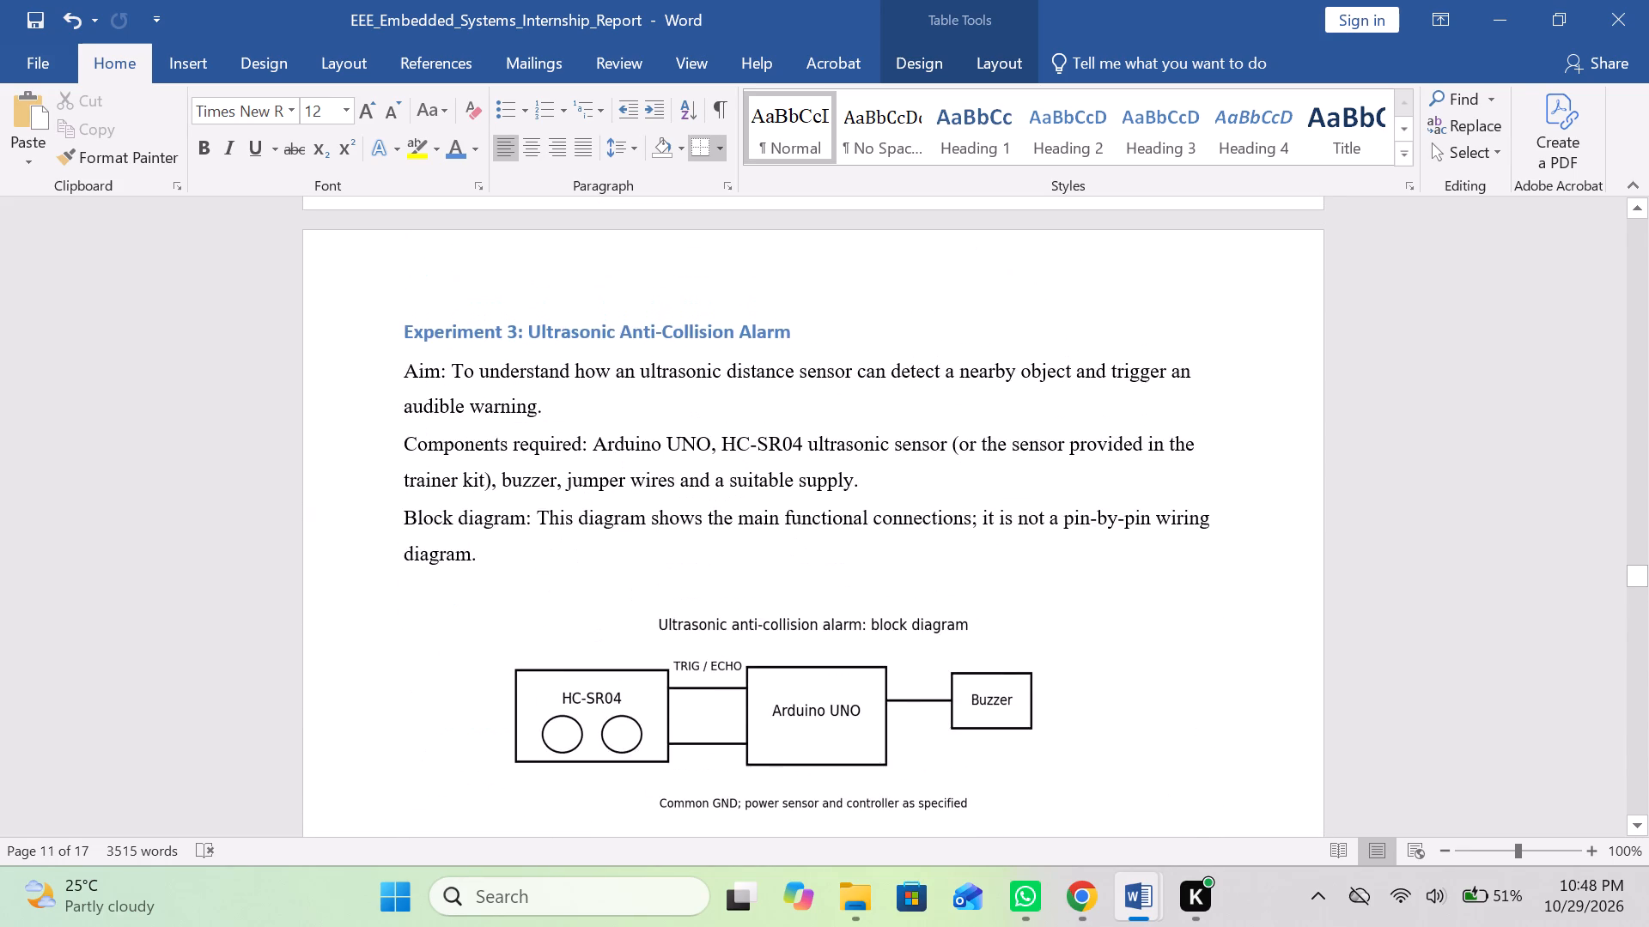
scroll(898, 761, up, 5)
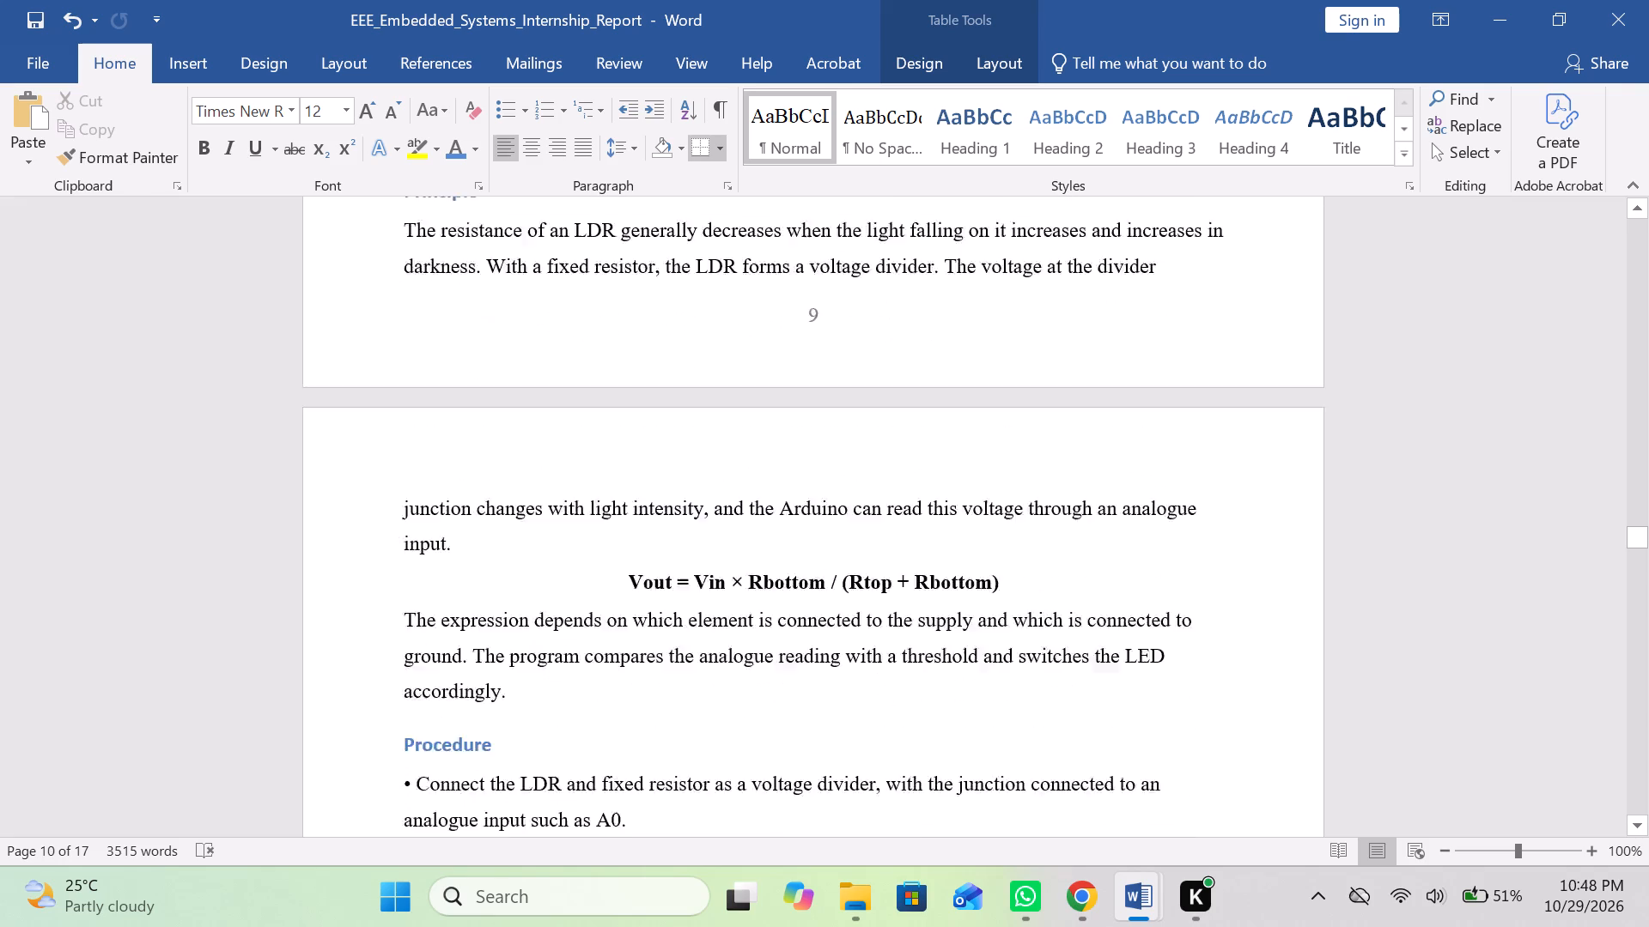
scroll(898, 761, up, 1)
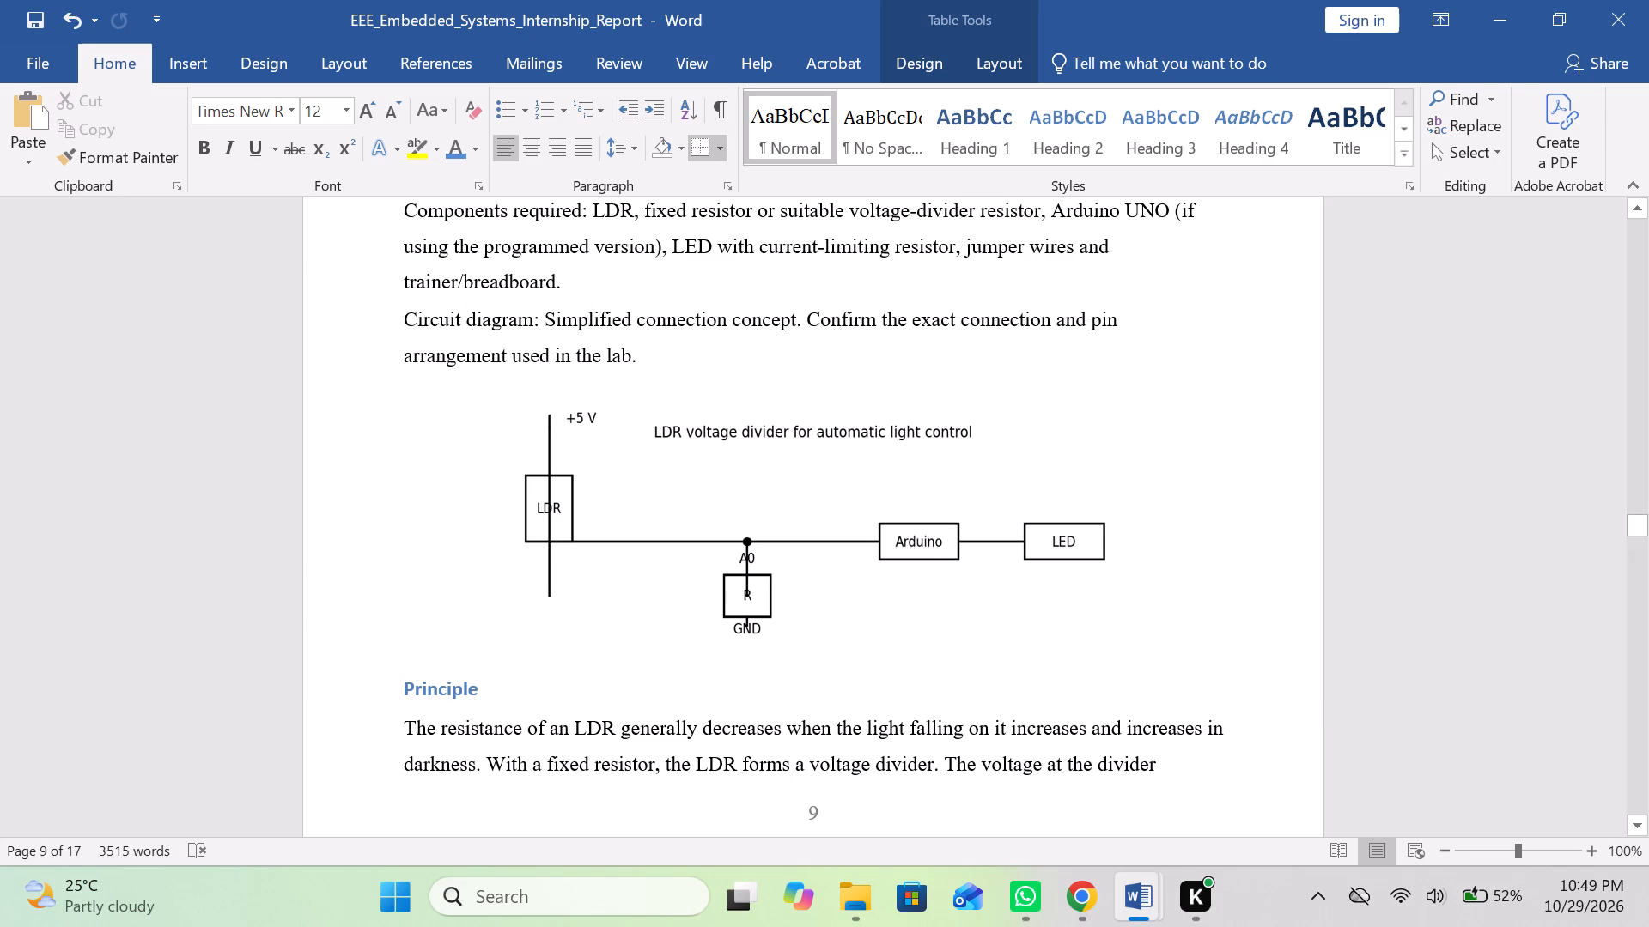
scroll(1242, 362, up, 6)
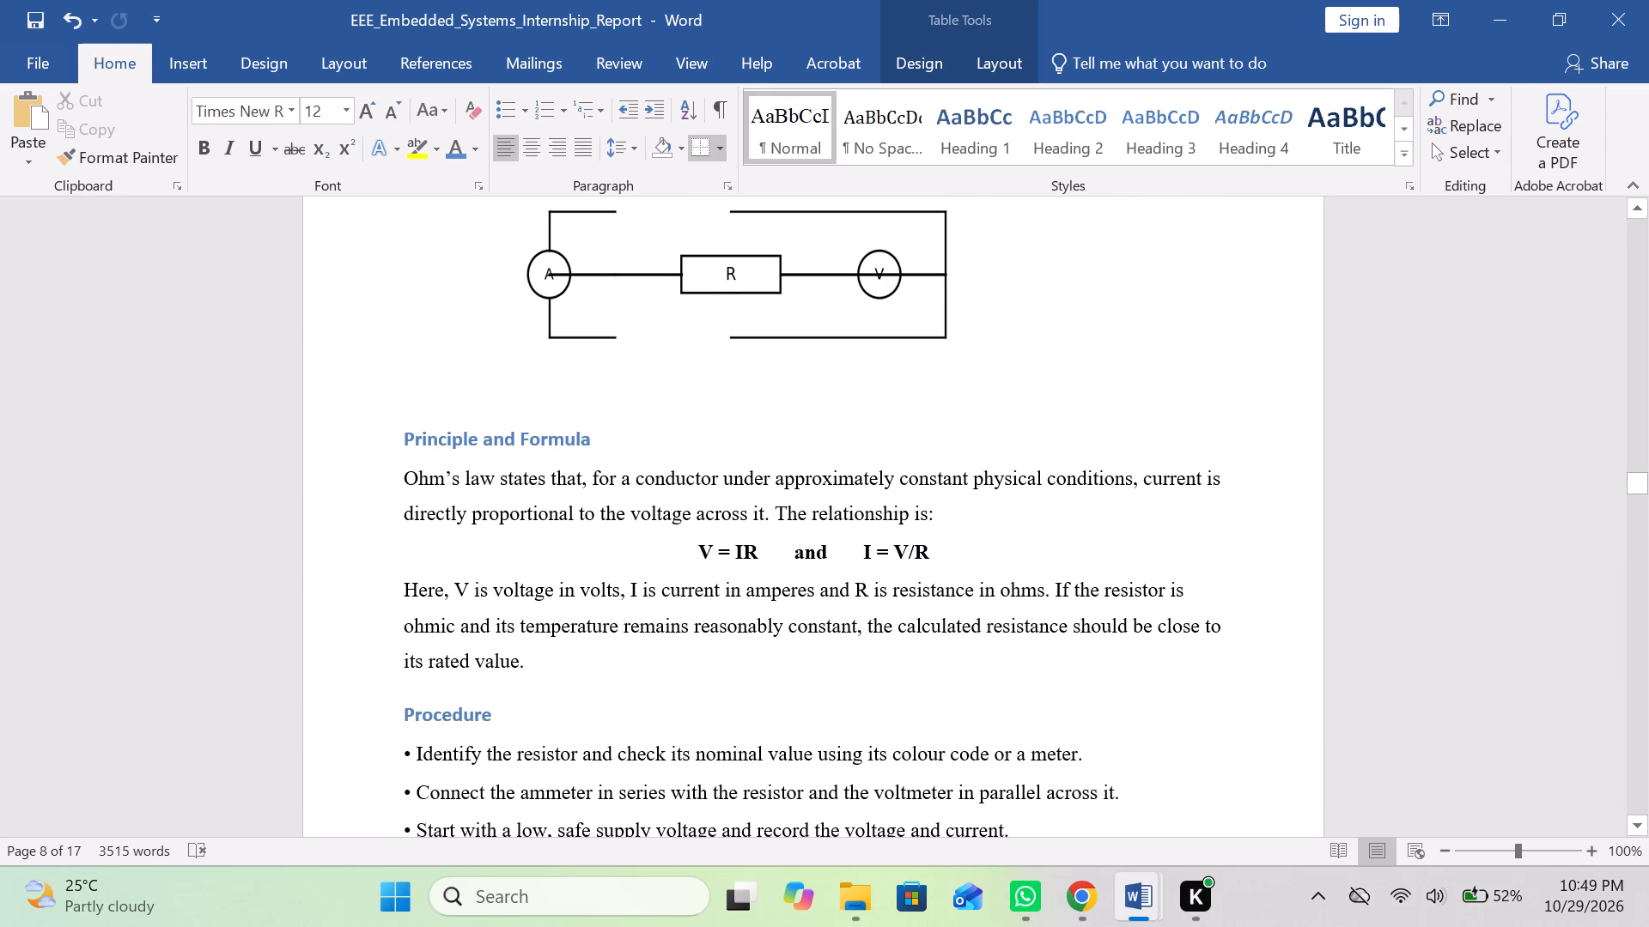
Recheck Chapter 2's daily learning log tables and skills section, and Chapter 1's introduction and objectives, for leftover template text.
scroll(1242, 362, up, 6)
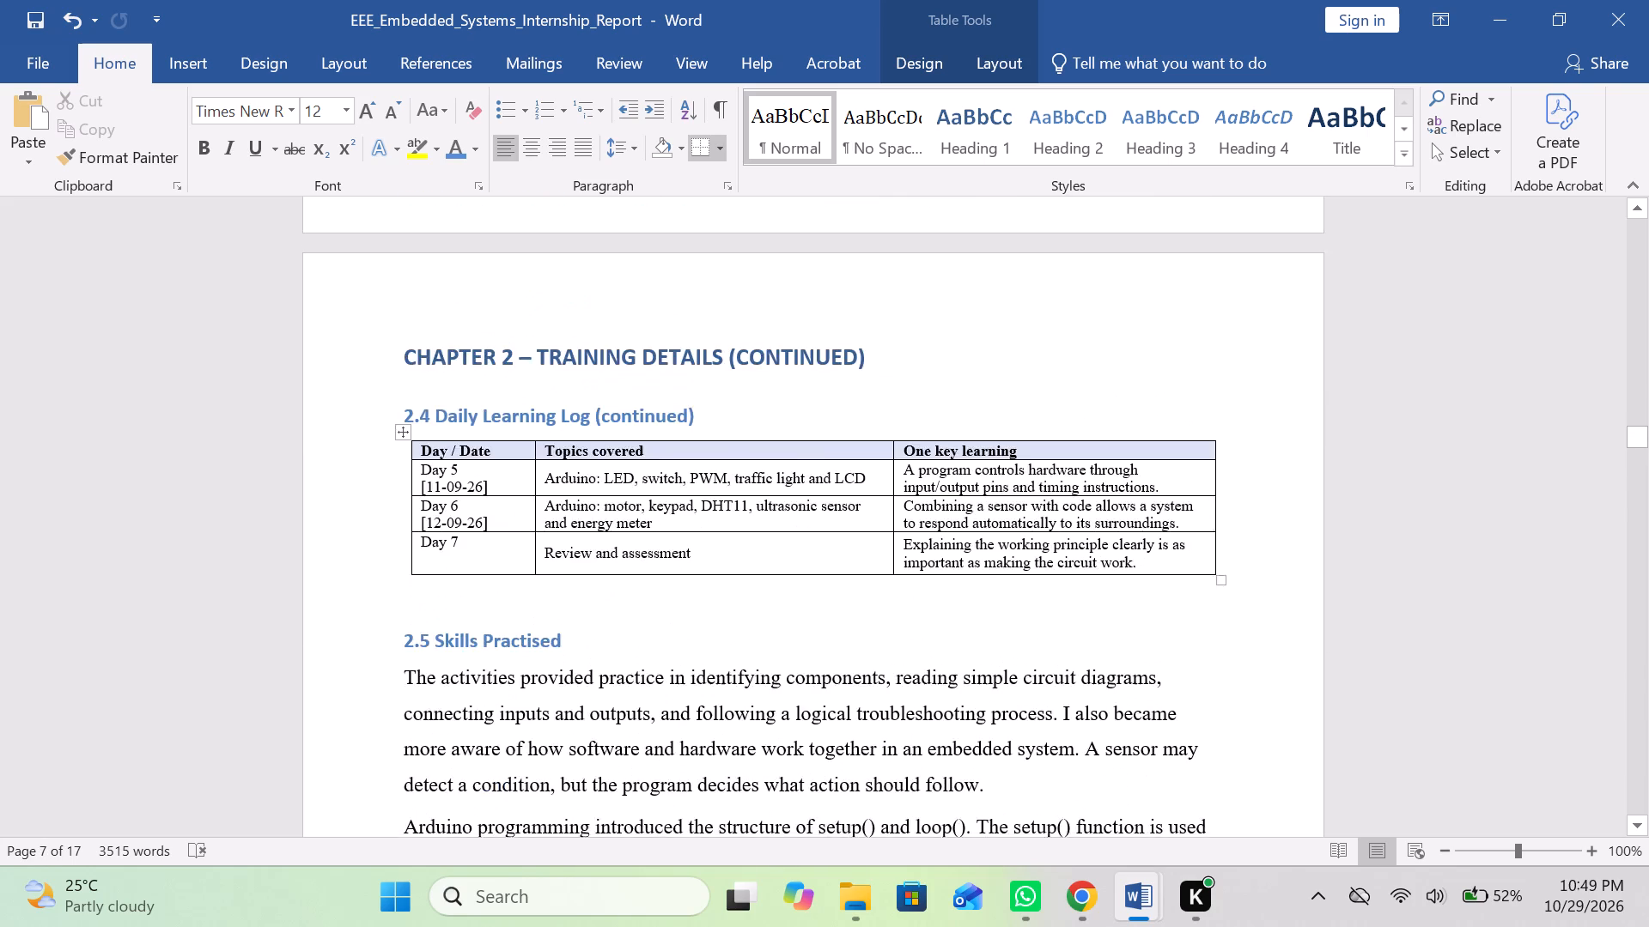
scroll(1242, 362, up, 4)
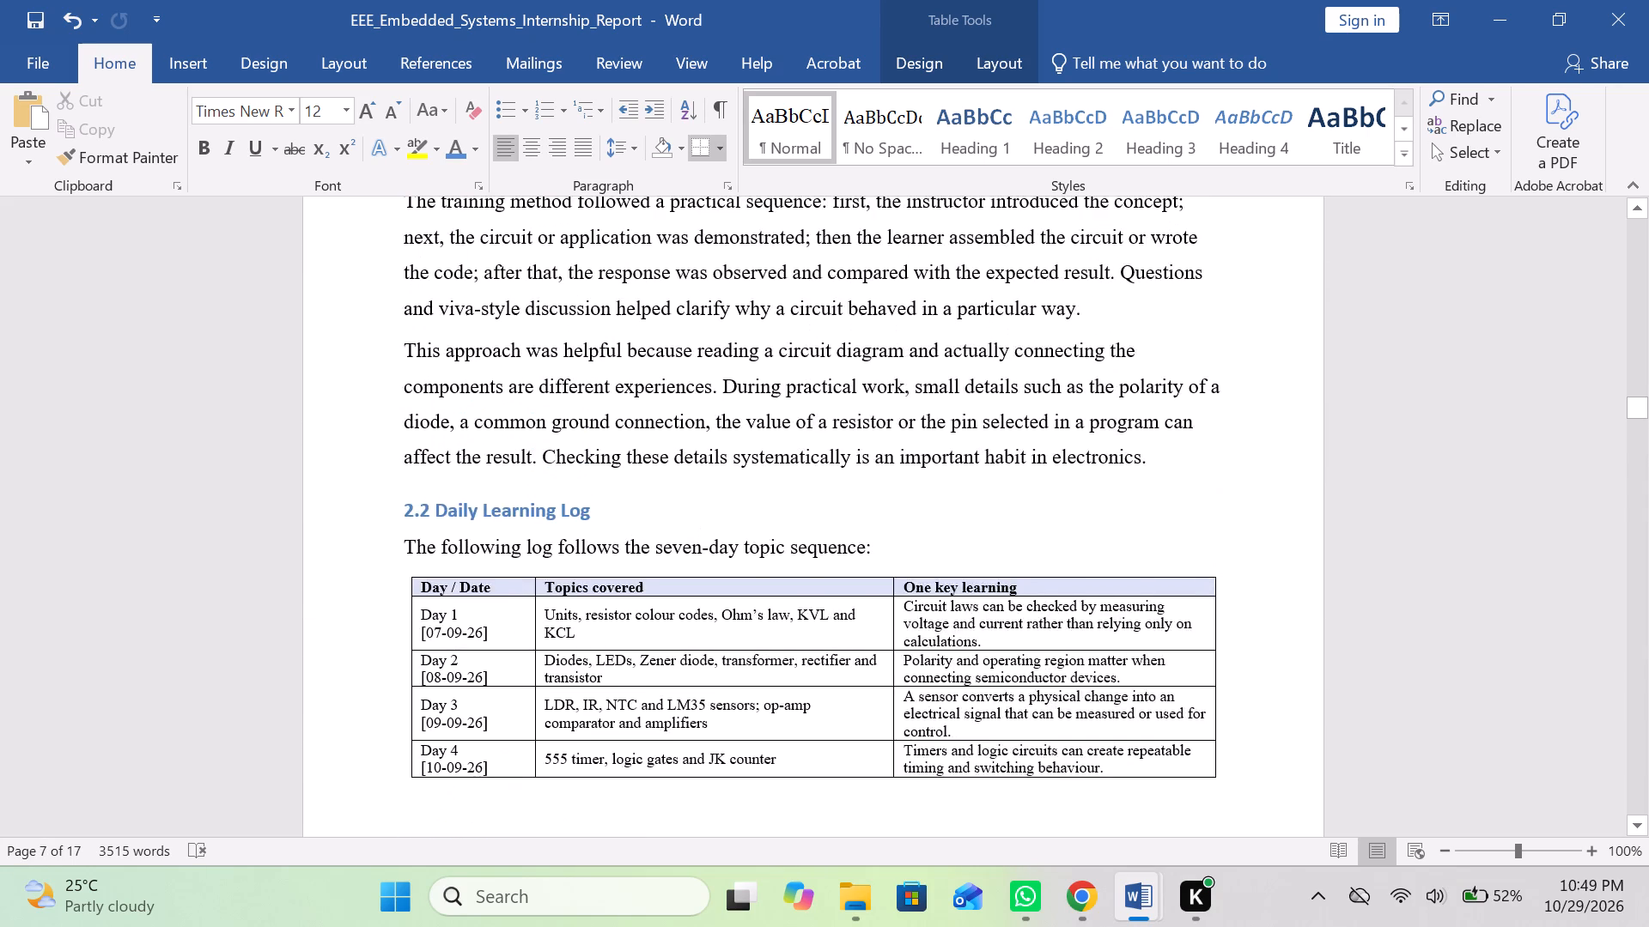
scroll(1242, 362, up, 5)
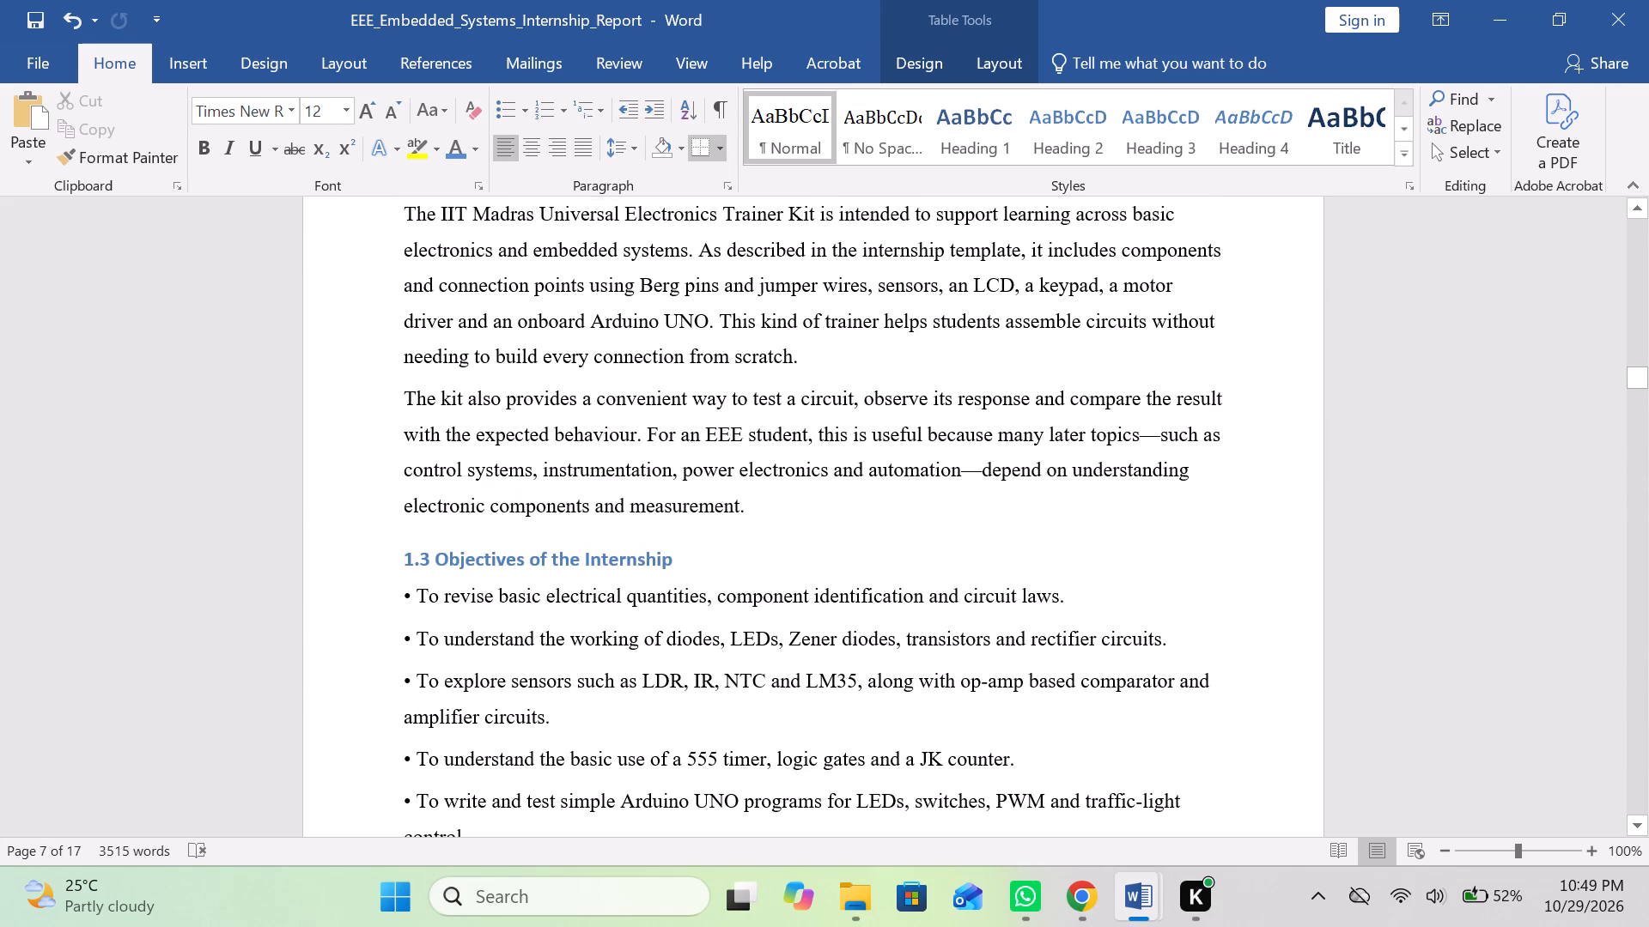
scroll(1242, 362, up, 3)
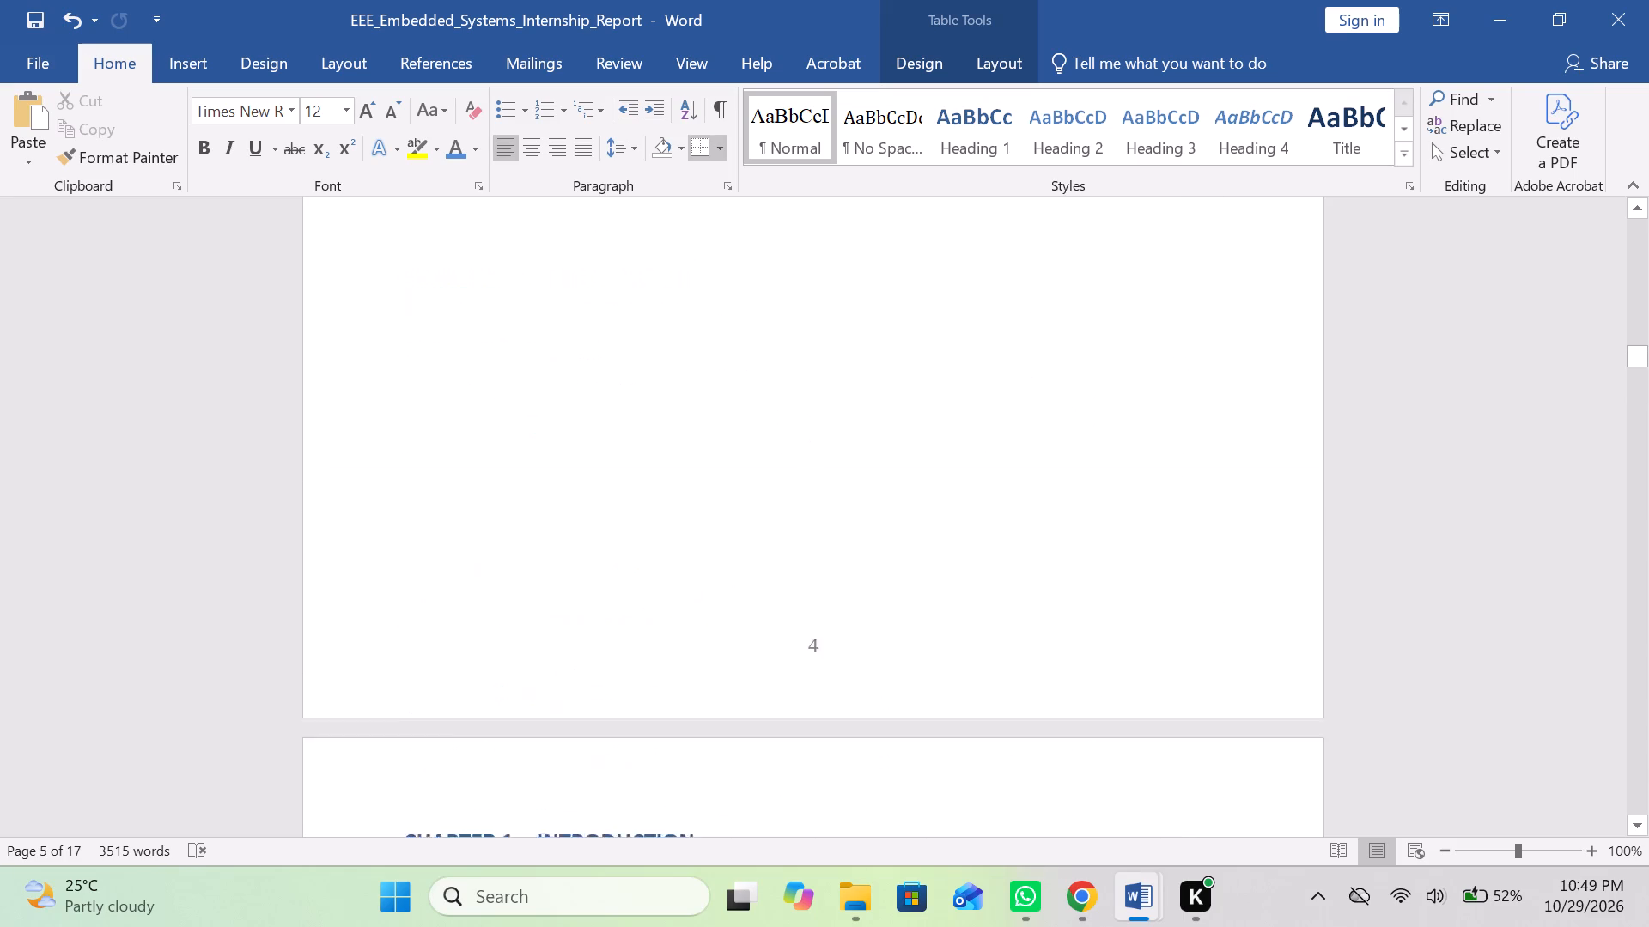
Review the front matter from Contents and Abstract back through the Acknowledgement and Declaration to the Certificate's signature block for unfilled placeholders.
scroll(1242, 362, up, 4)
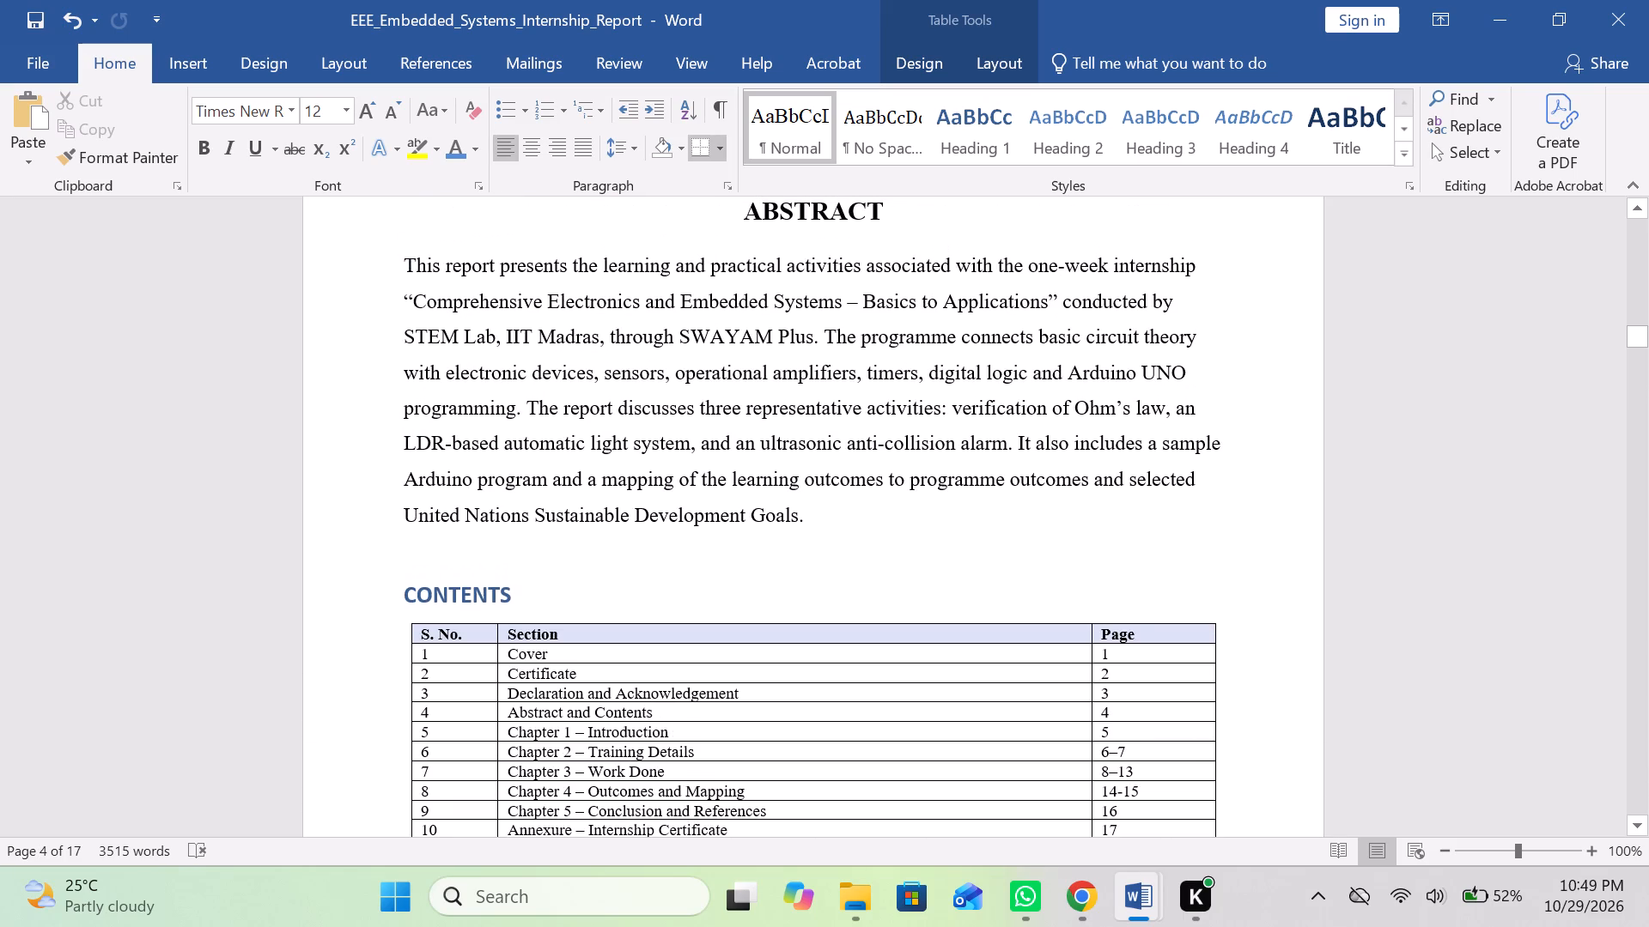
scroll(1242, 362, up, 1)
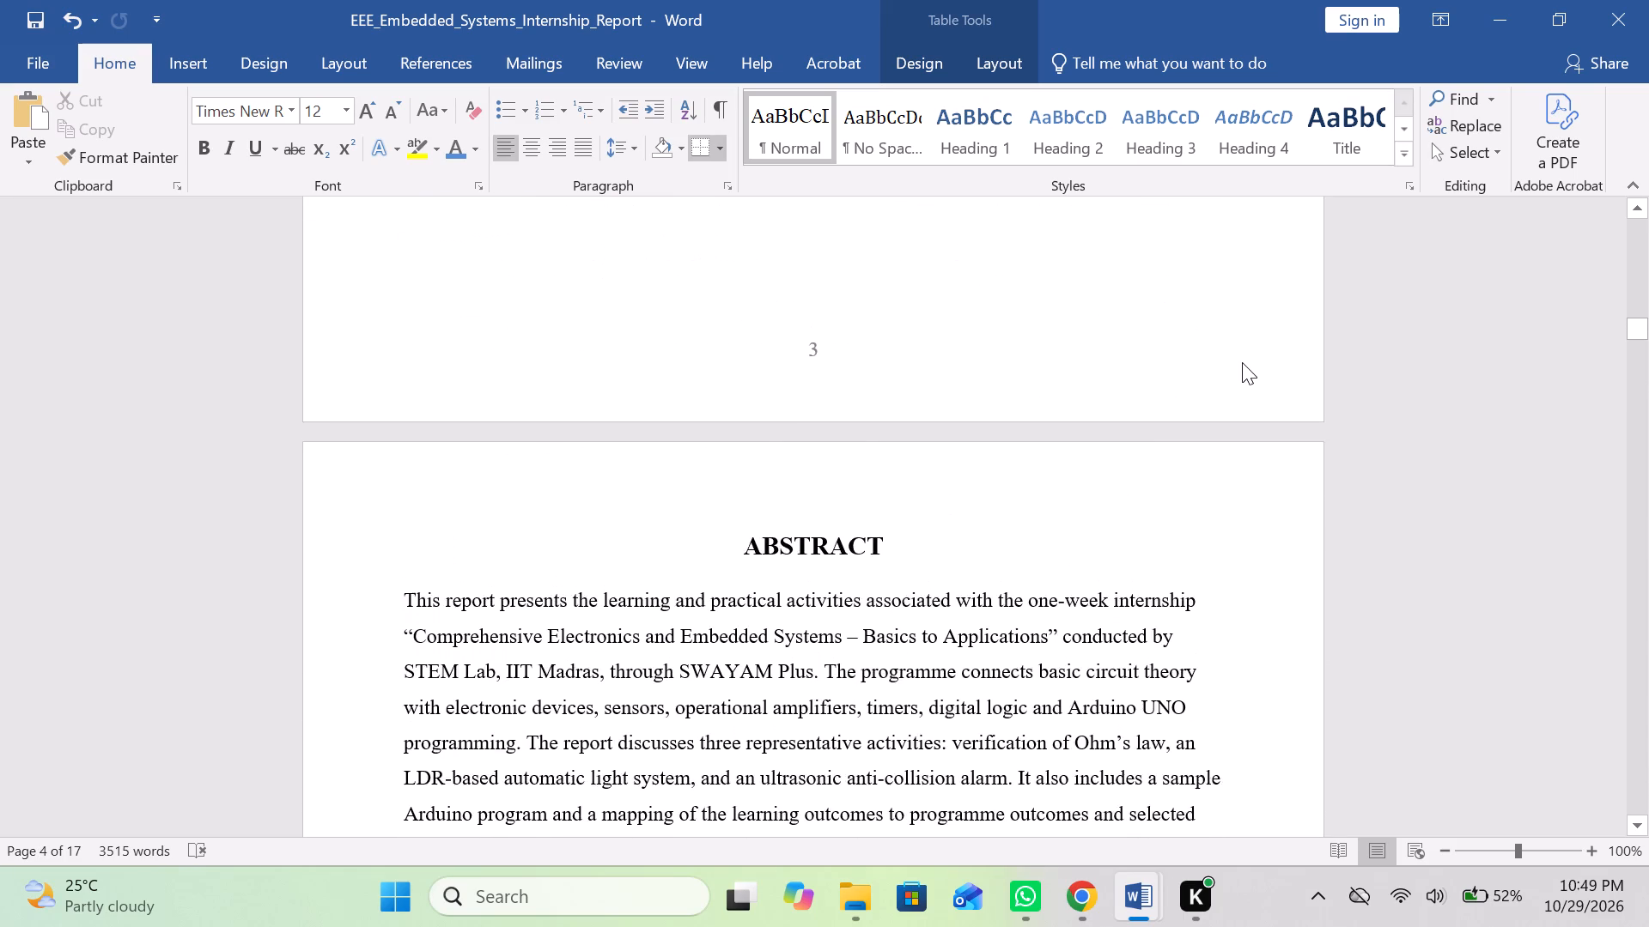
scroll(1242, 362, up, 1)
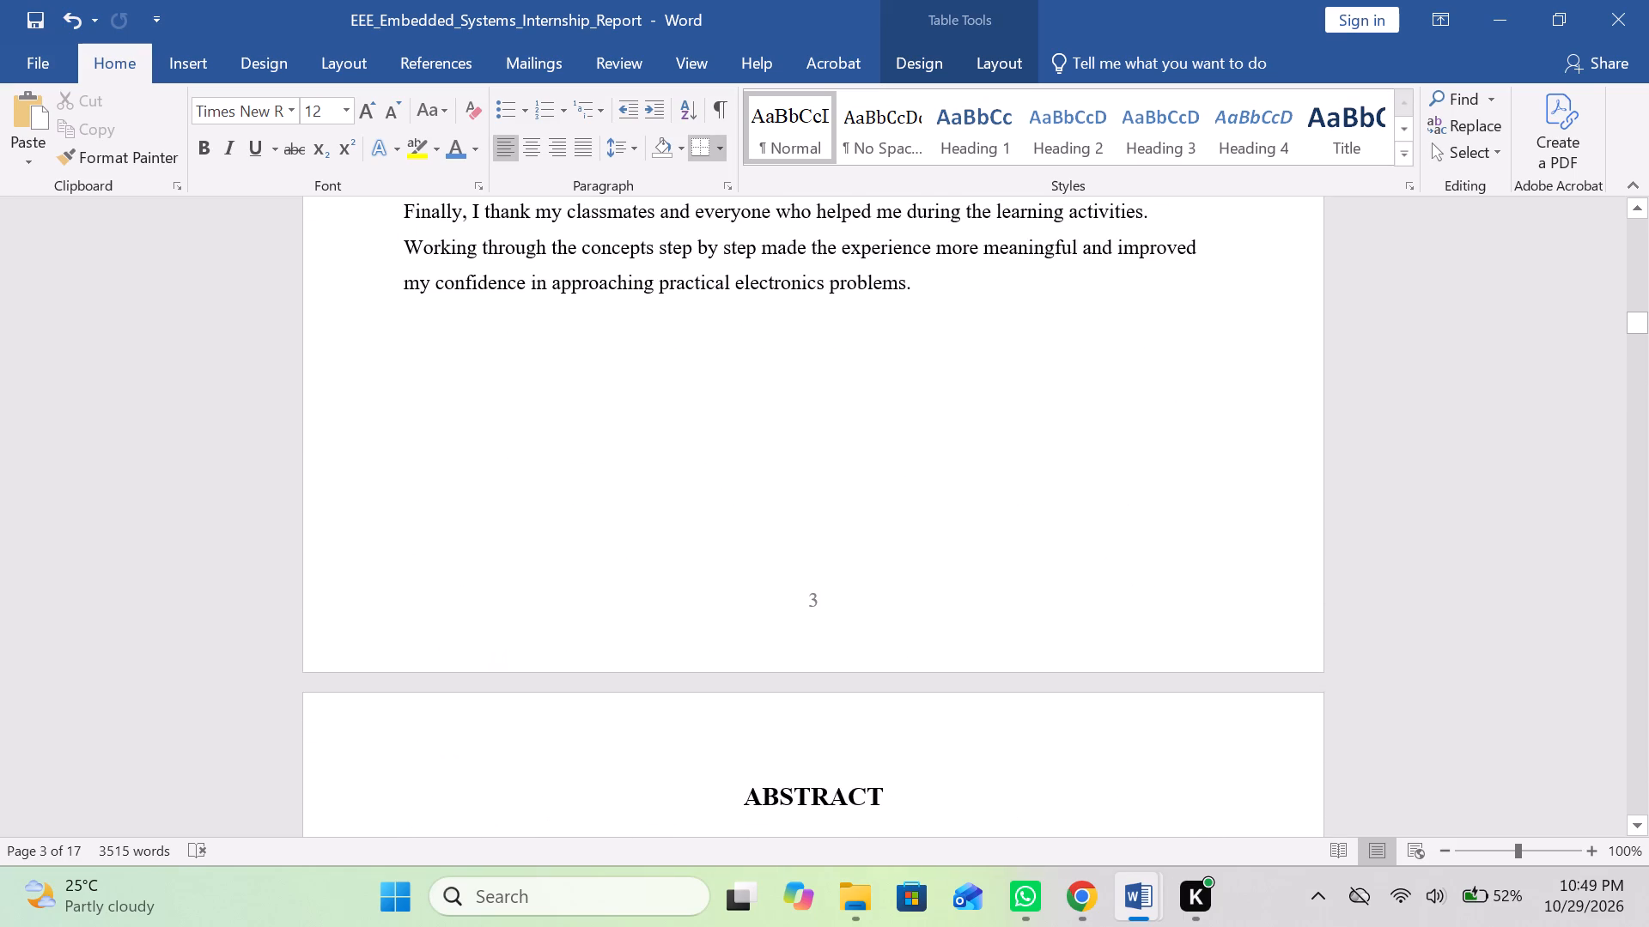
scroll(1242, 362, up, 1)
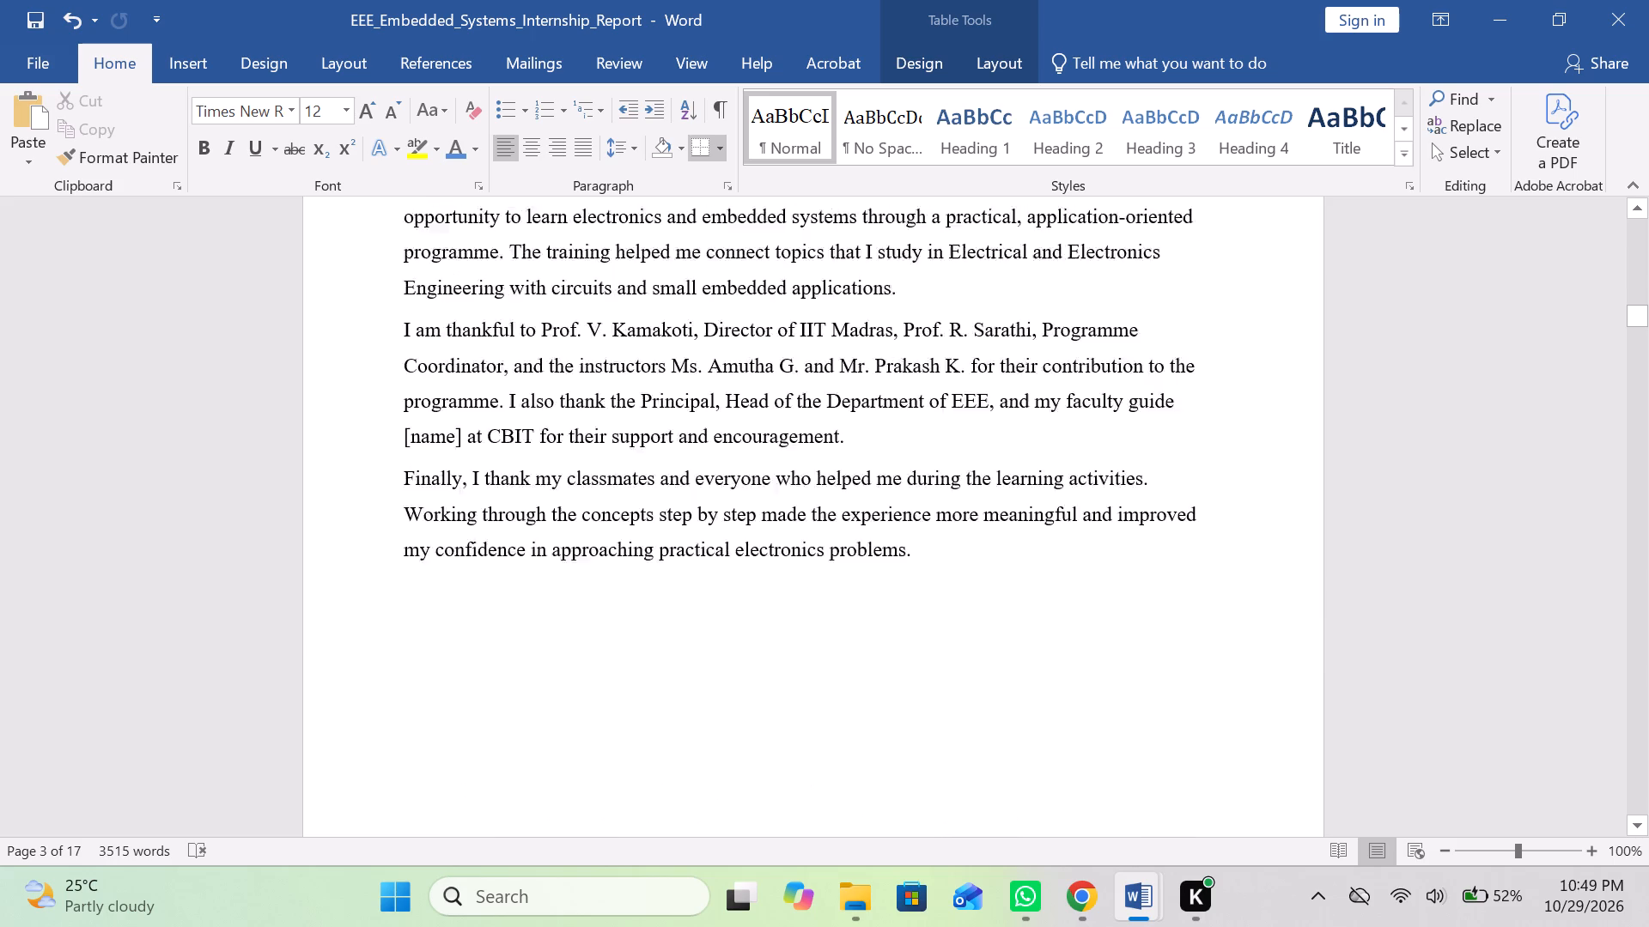
scroll(1242, 362, up, 2)
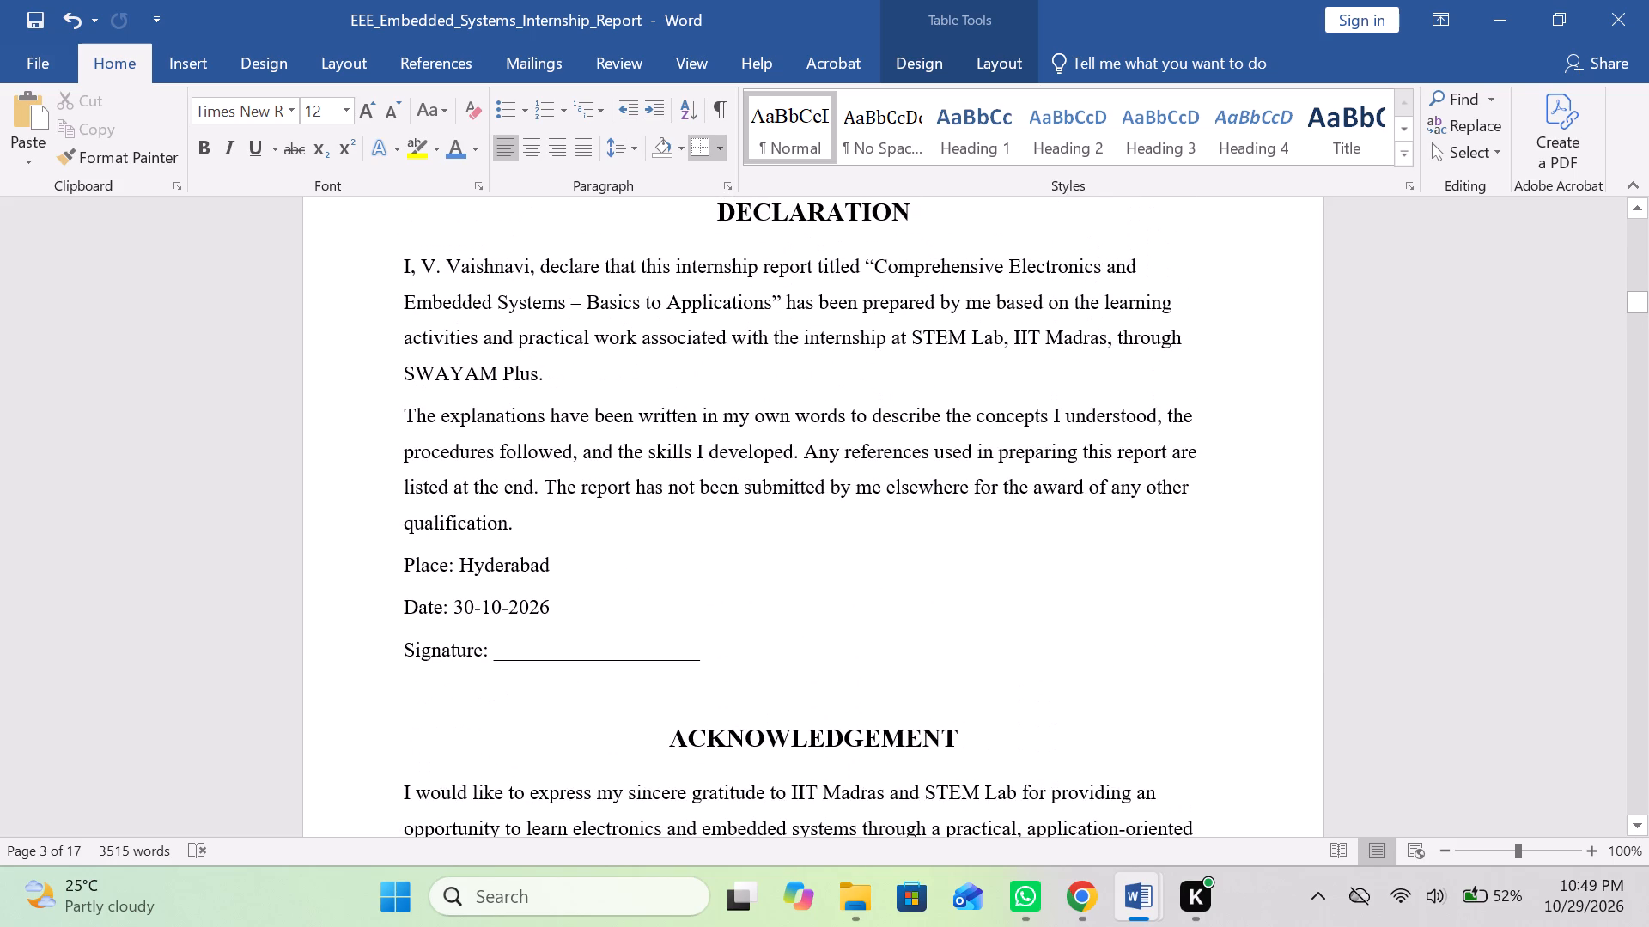
scroll(1242, 362, up, 3)
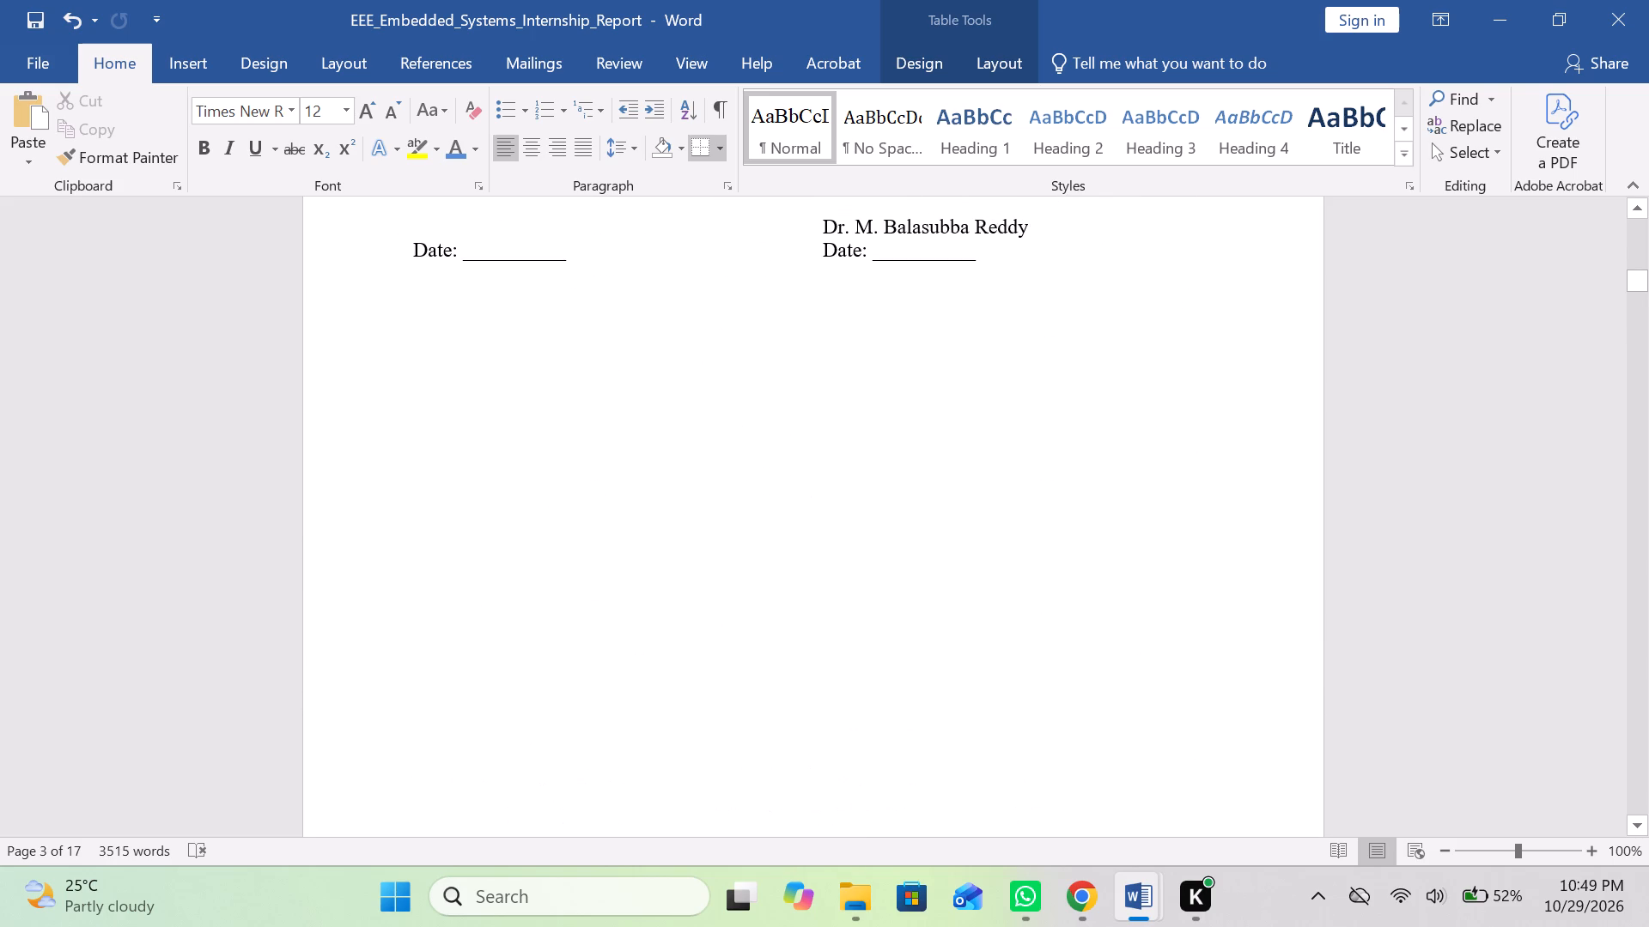
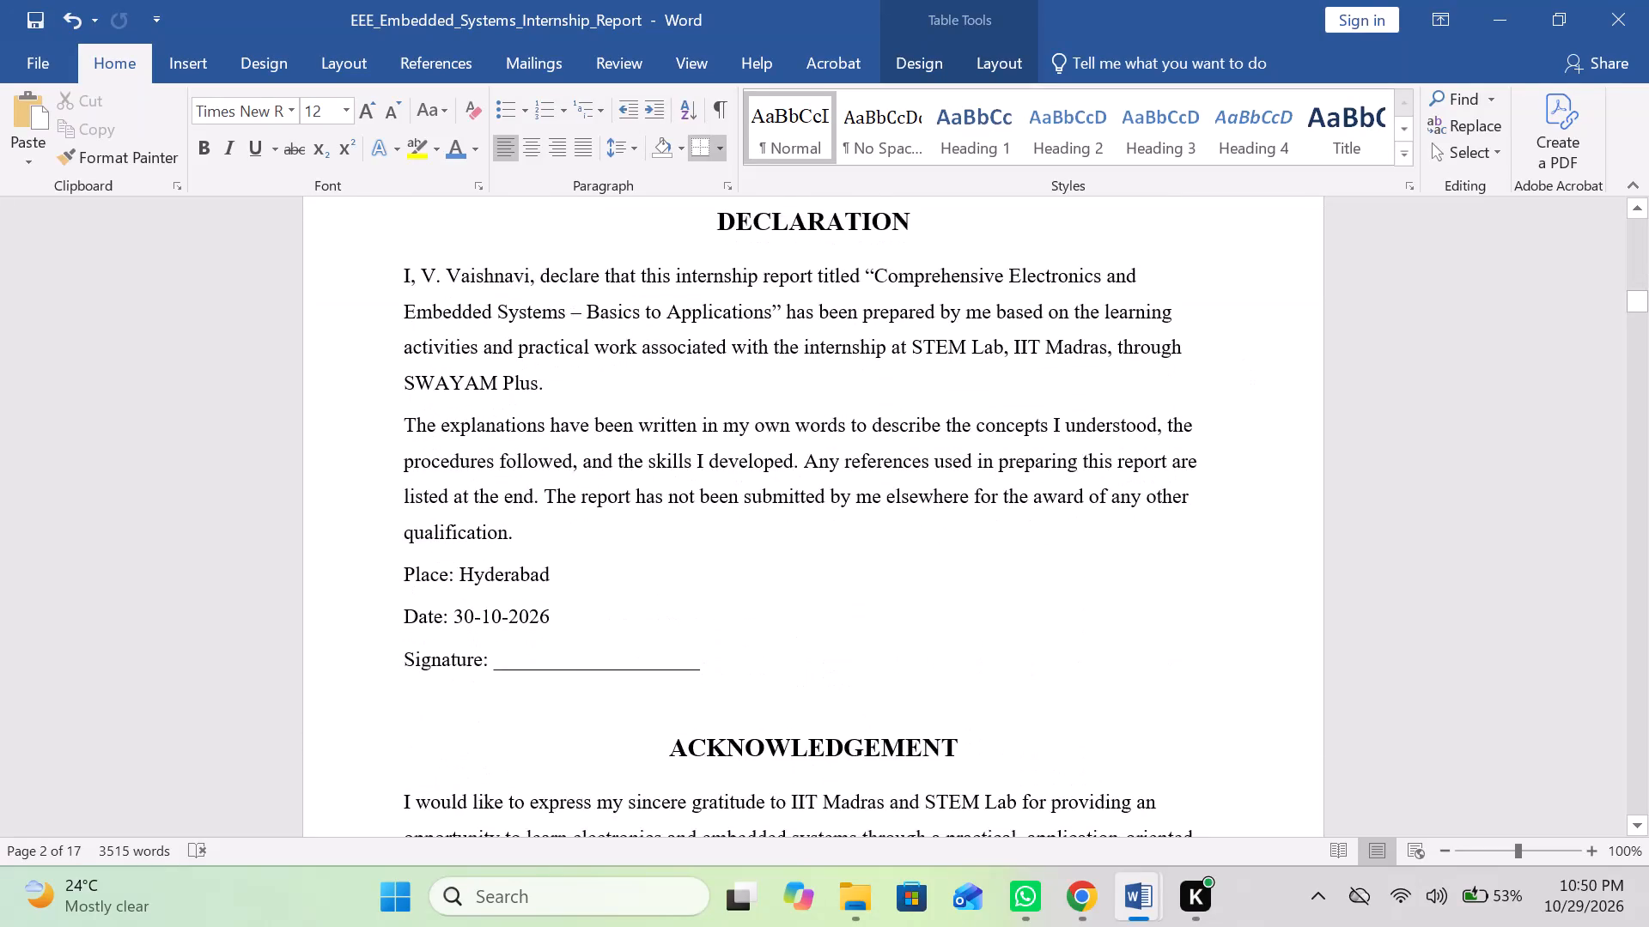
Save the proofread internship report under its existing file name.
scroll(1242, 362, down, 1)
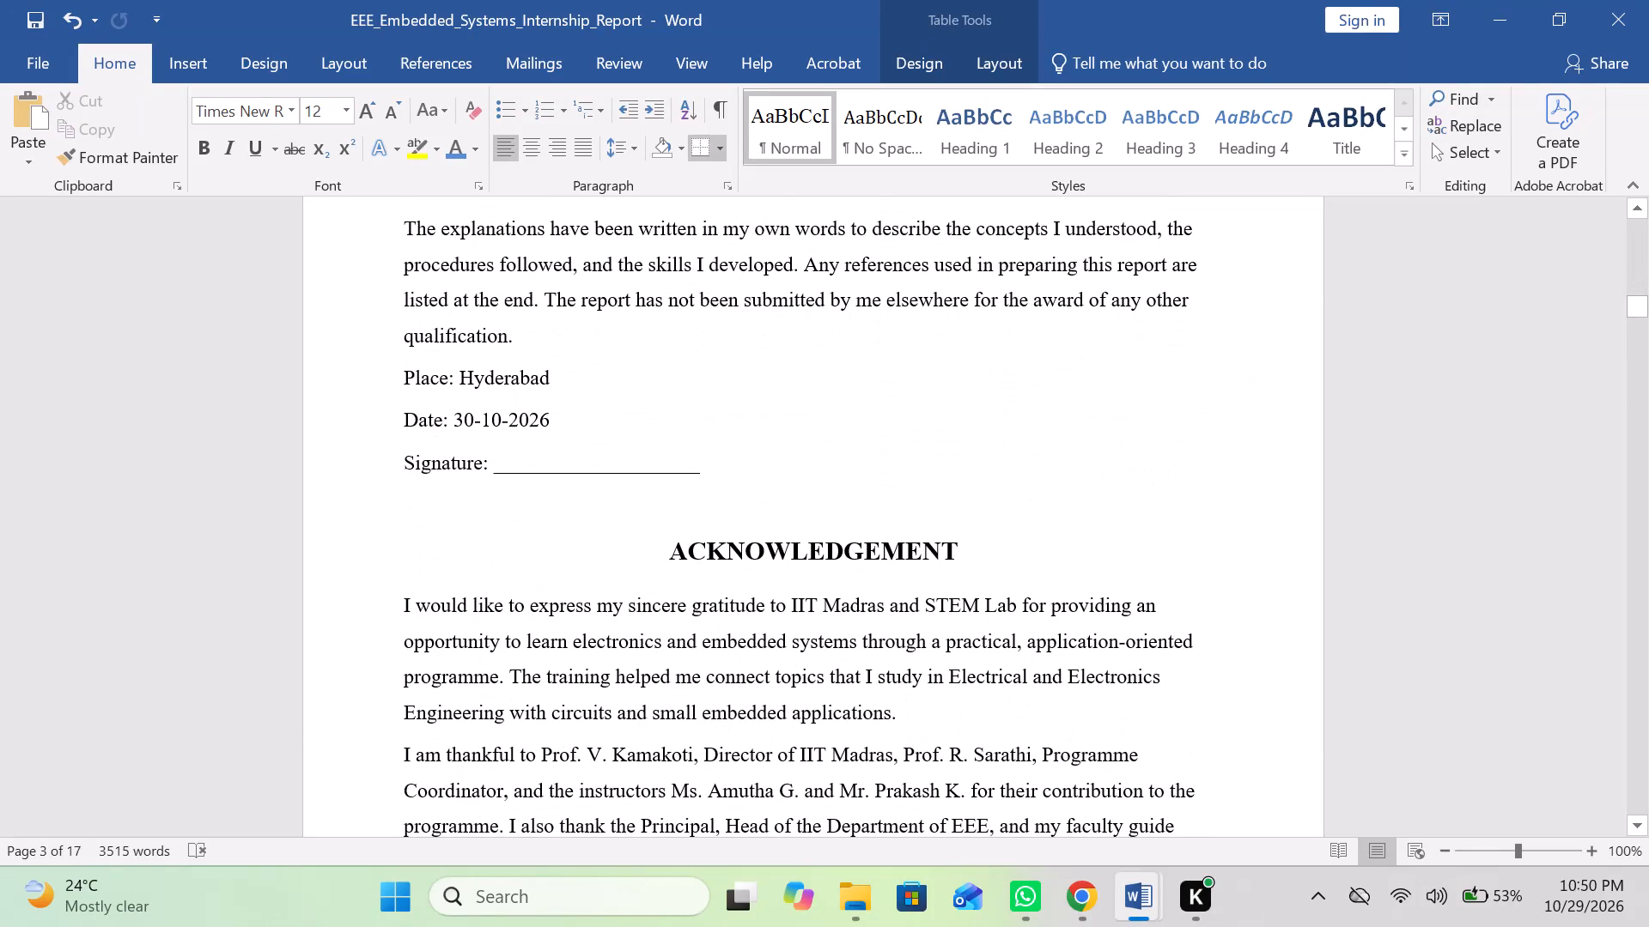
key(ctrl+s)
key(ctrl+s)
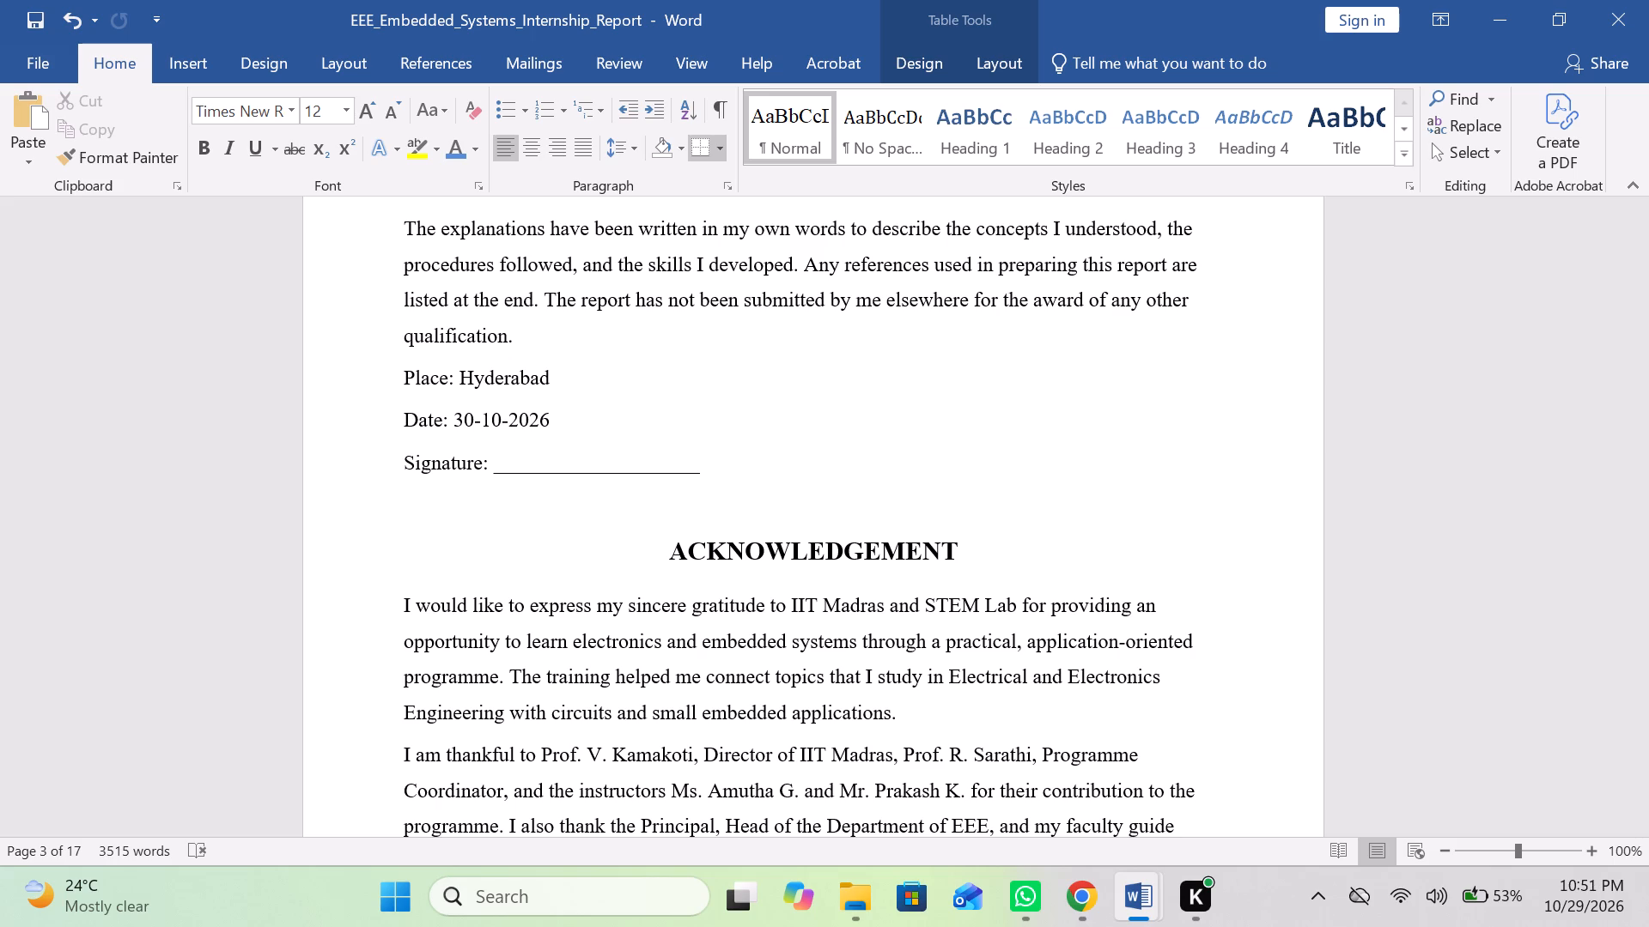
Save a copy of the report to the Desktop as a Word document named "EEE_Embedded_Systems_Internship_Report final".
click(30, 45)
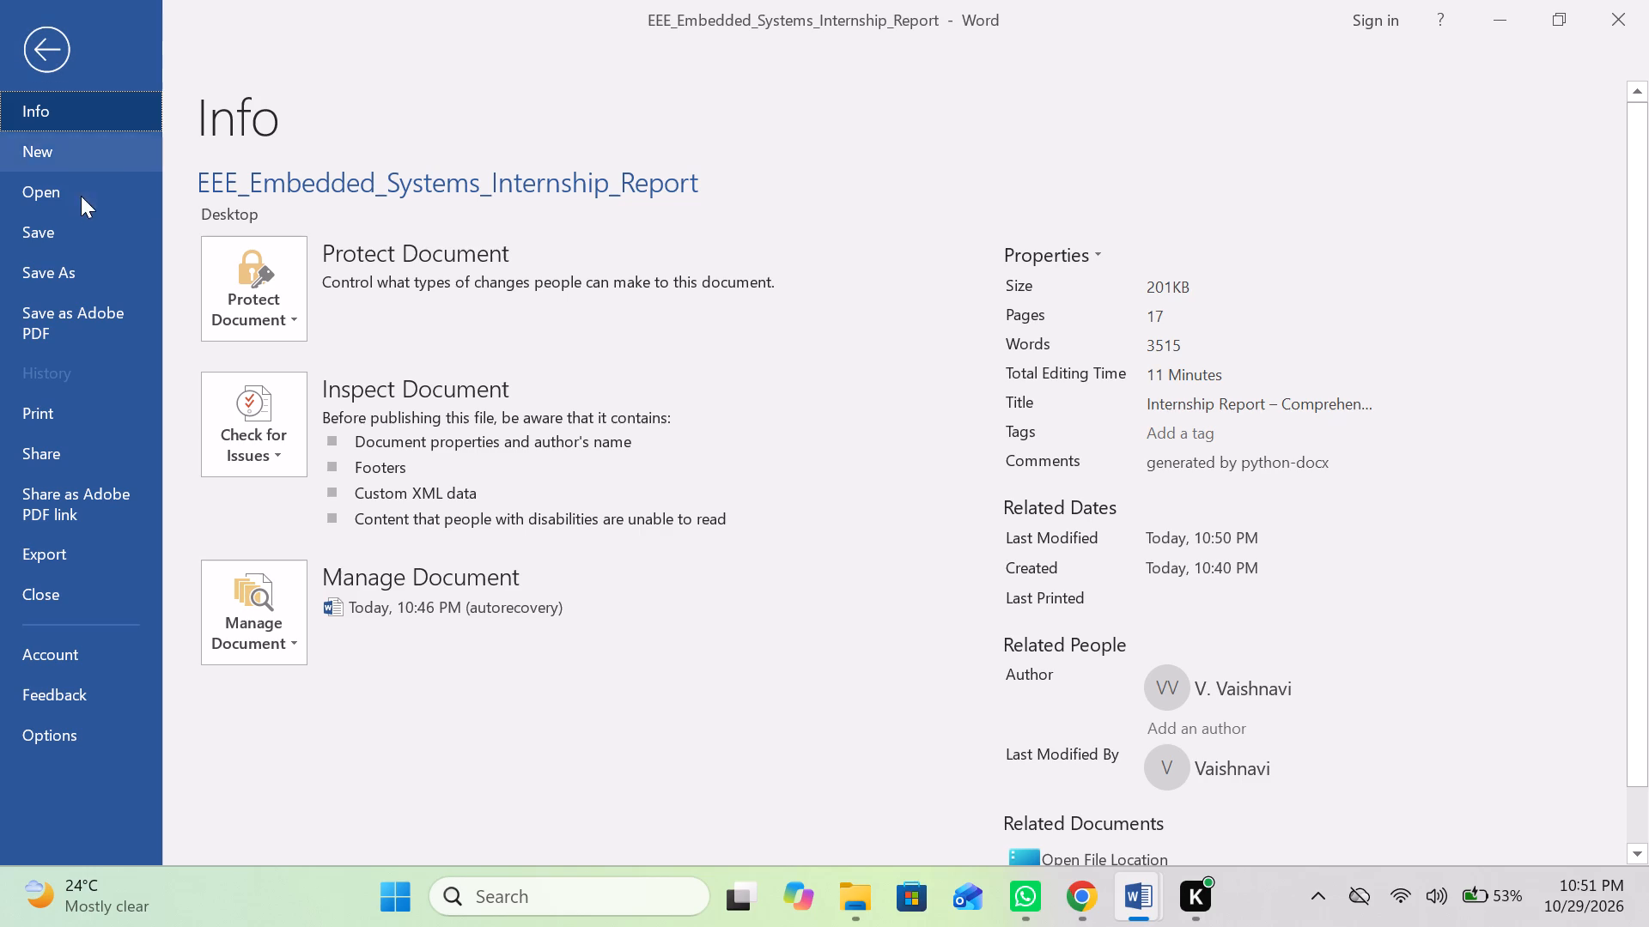
click(107, 278)
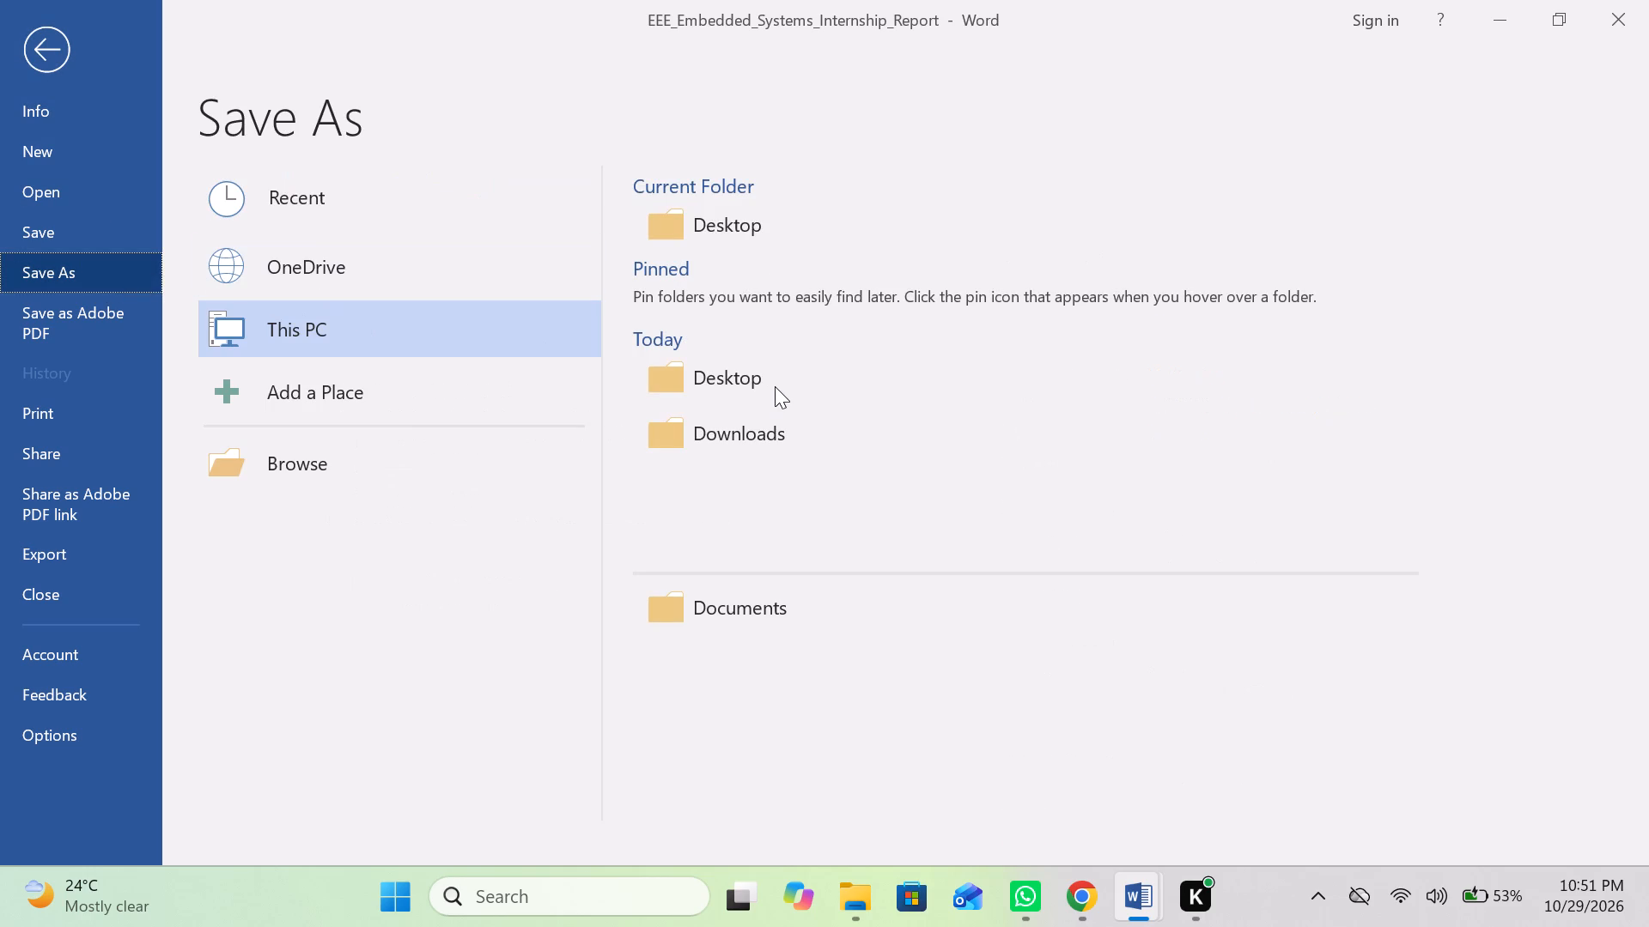
click(775, 386)
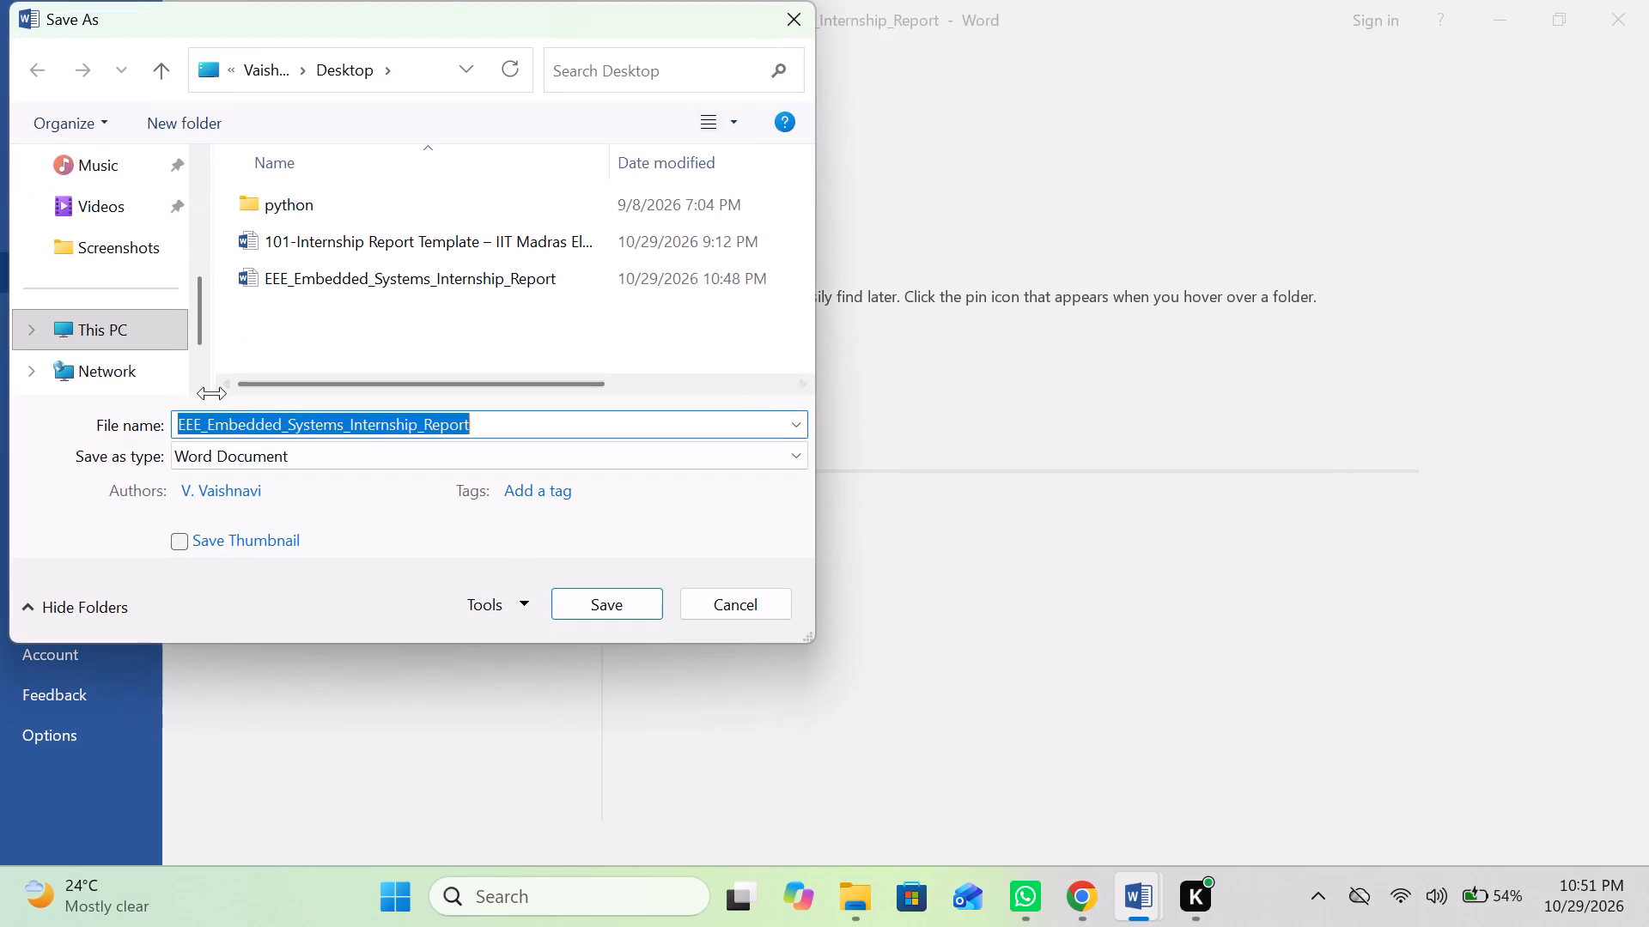
click(479, 431)
key(space)
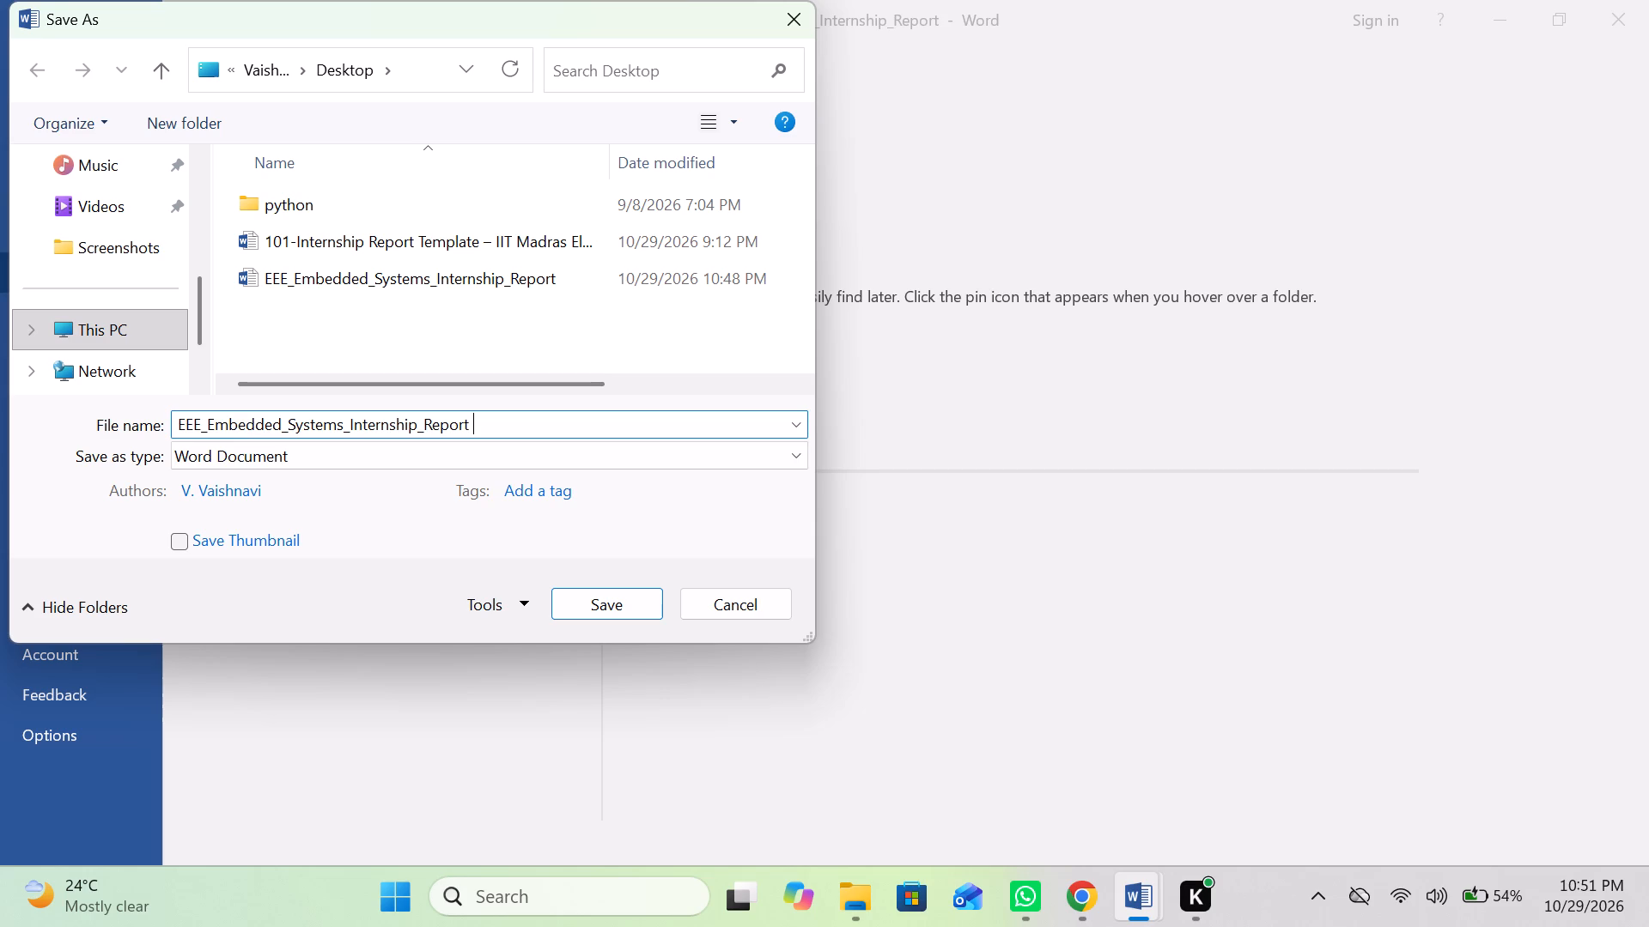
text(final)
scroll(118, 246, down, 1)
scroll(118, 246, up, 1)
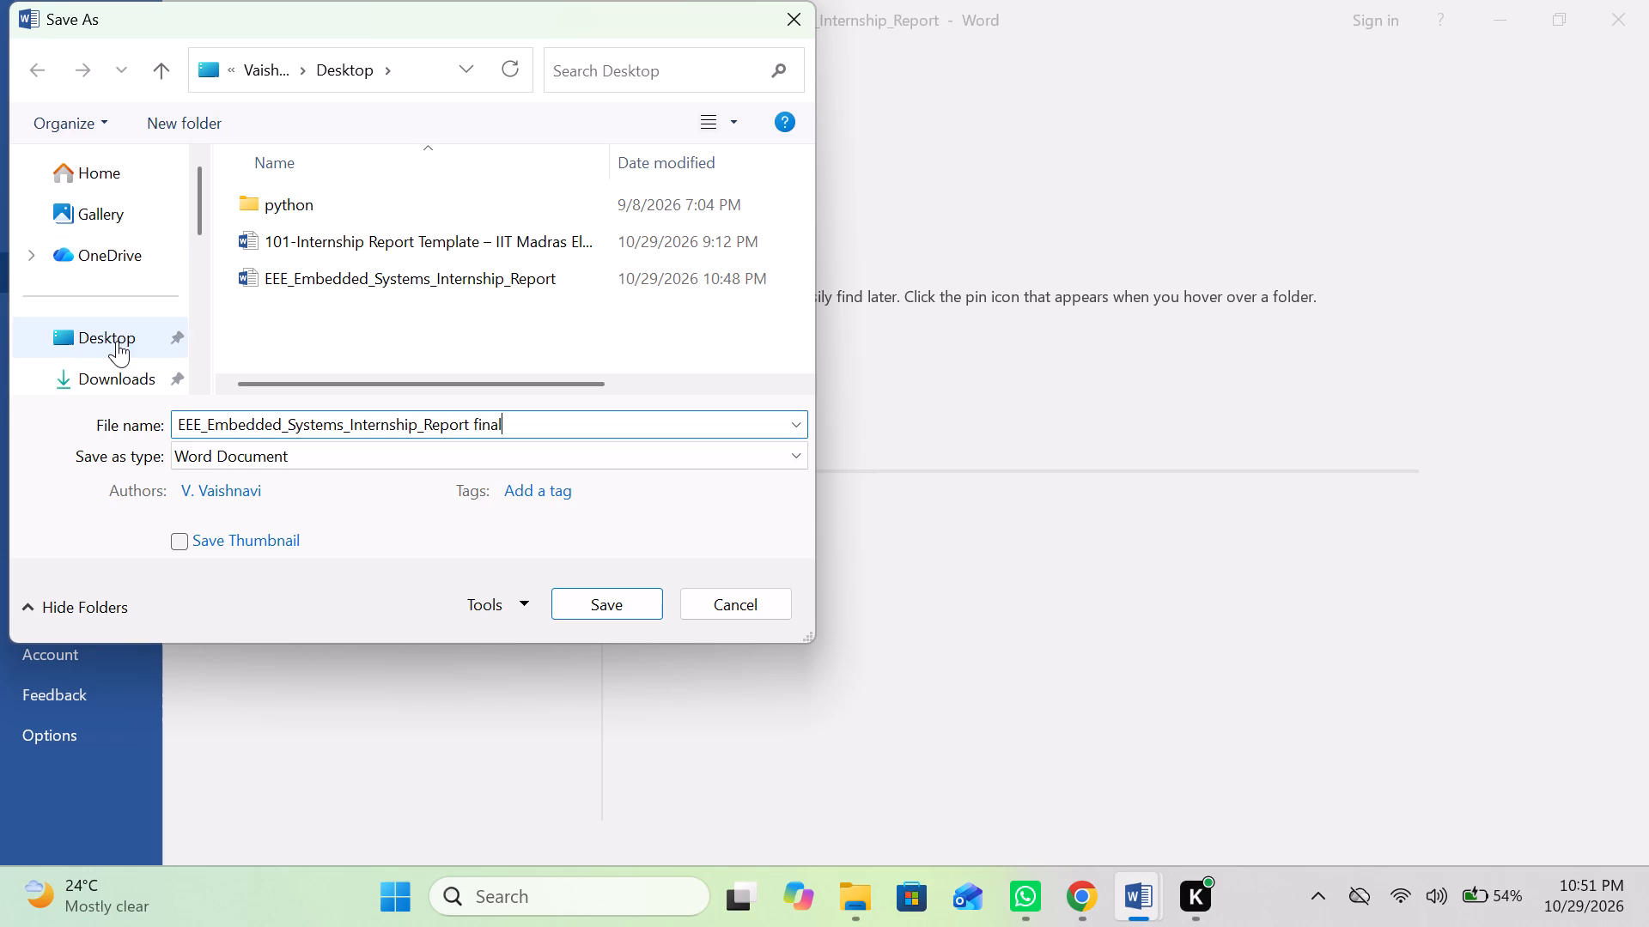
click(117, 341)
click(615, 605)
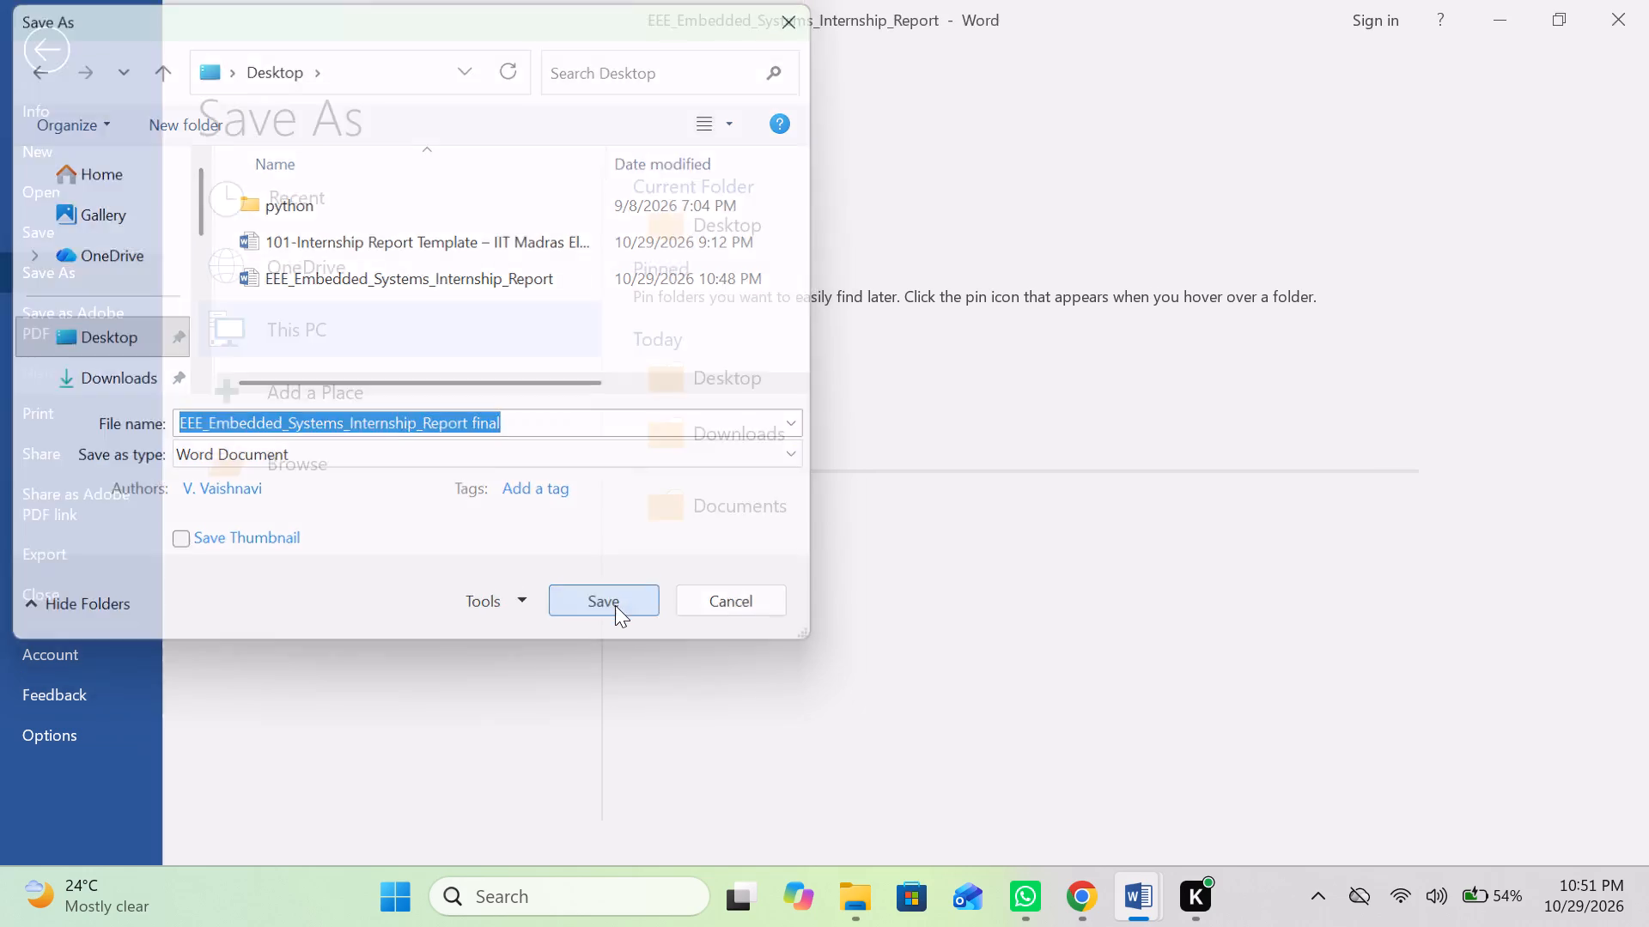
Look through the final copy from the Acknowledgement to the Abstract and Contents for remaining placeholders and layout problems.
scroll(993, 474, down, 1)
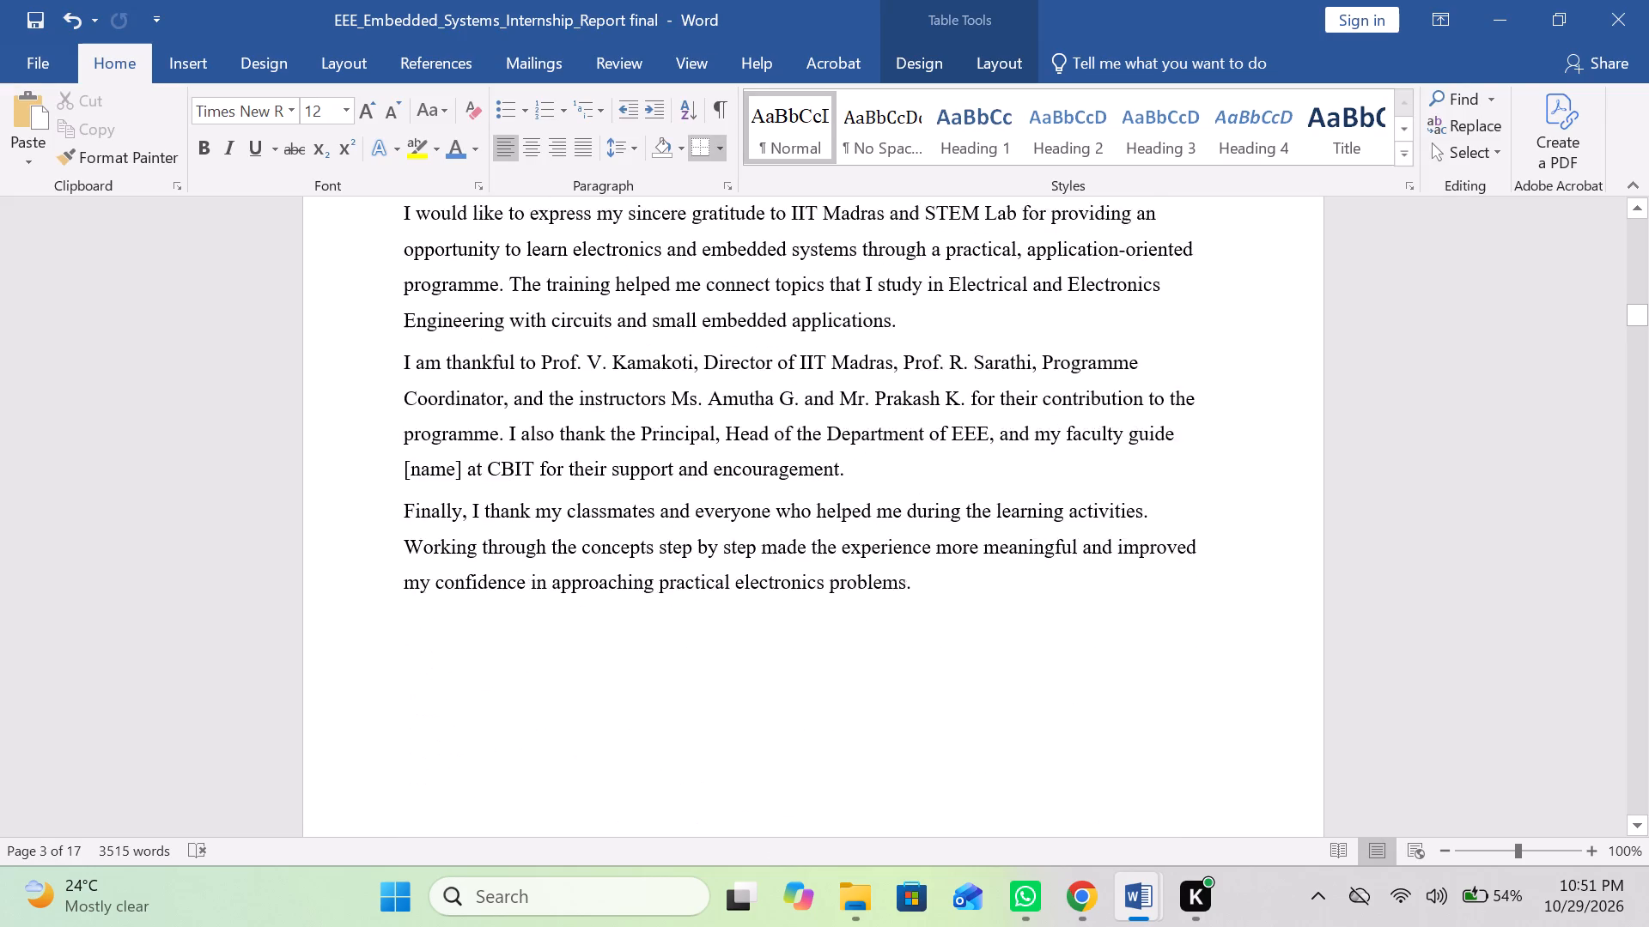
scroll(993, 474, down, 5)
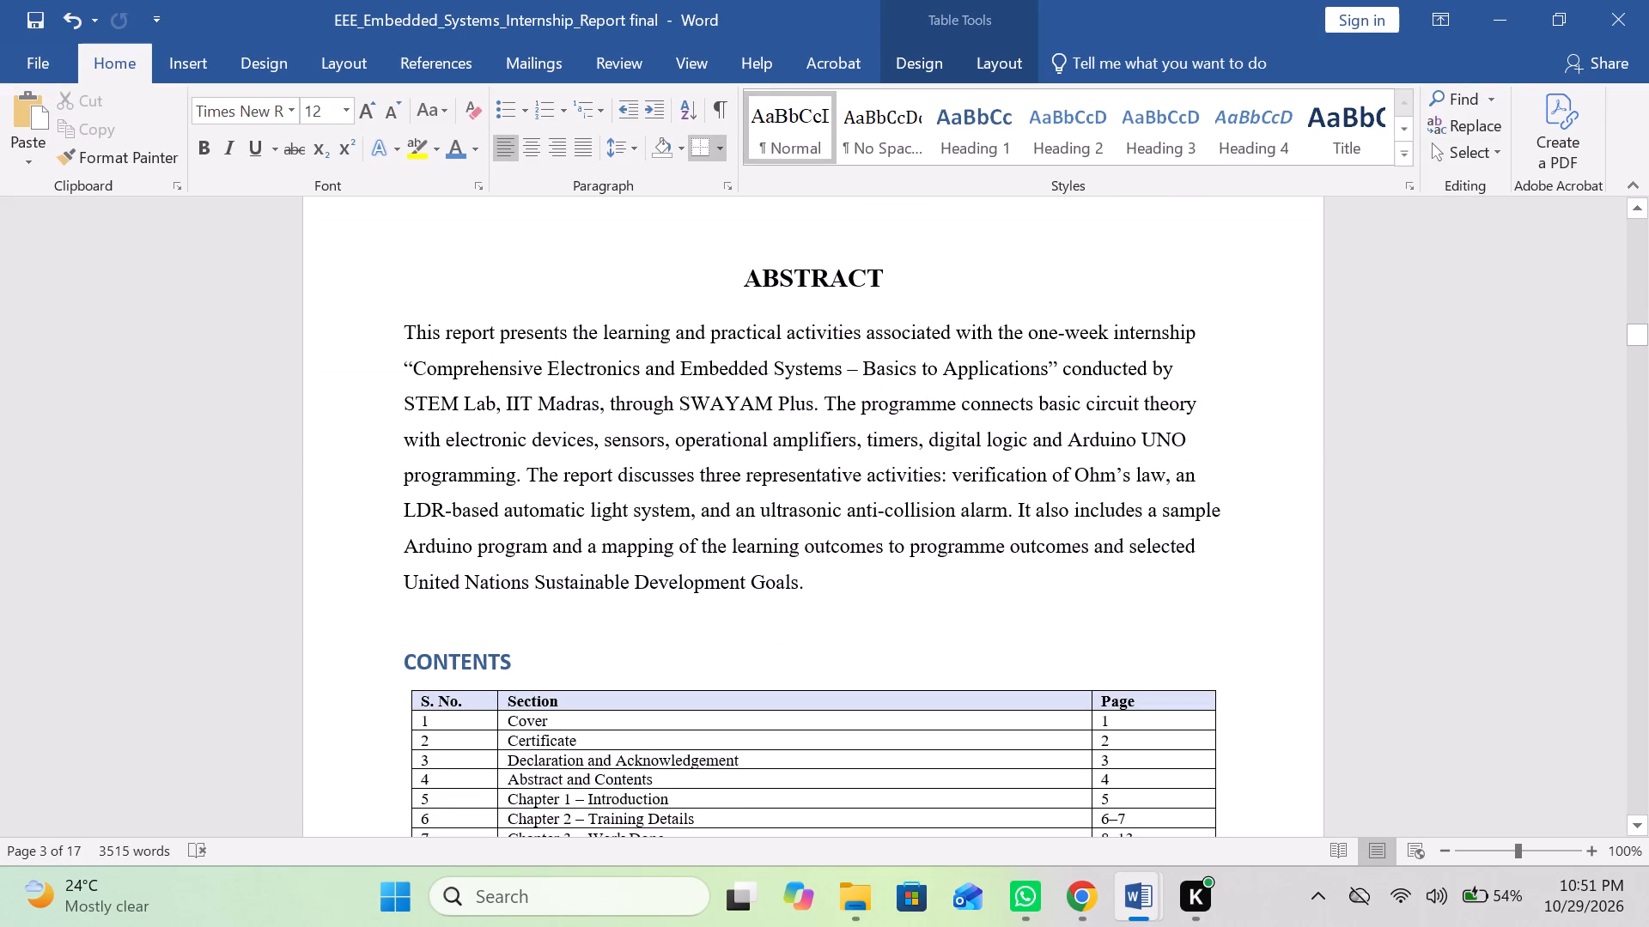
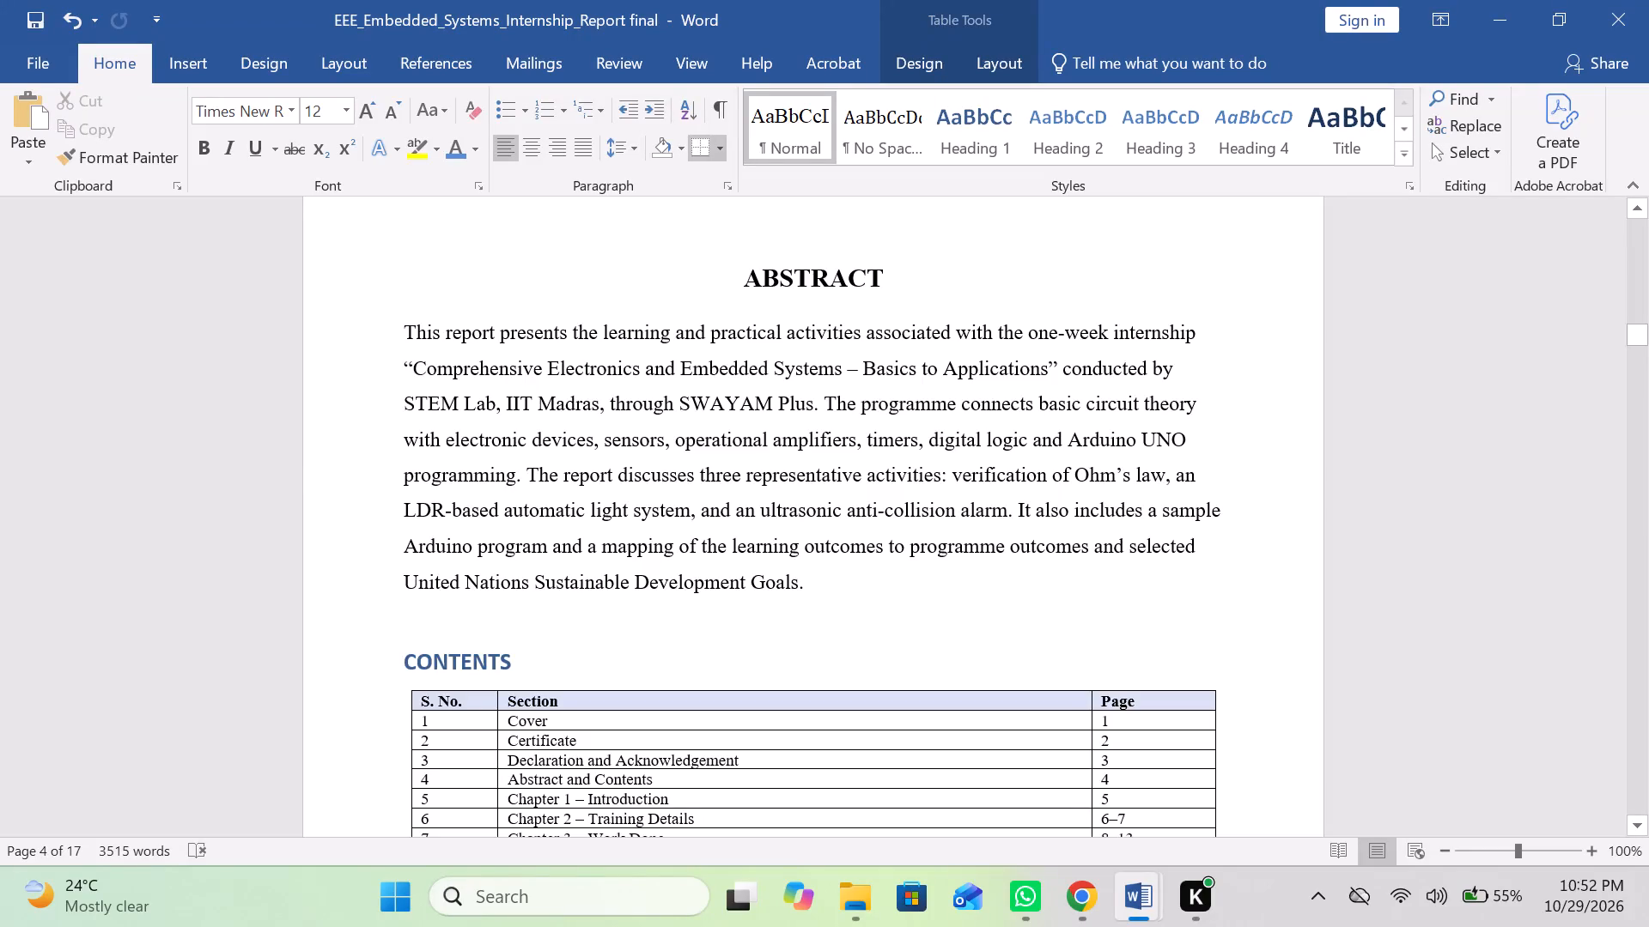
Review the final copy backwards from the Abstract through the Acknowledgement to the Declaration for remaining placeholders and layout problems.
scroll(1024, 351, up, 5)
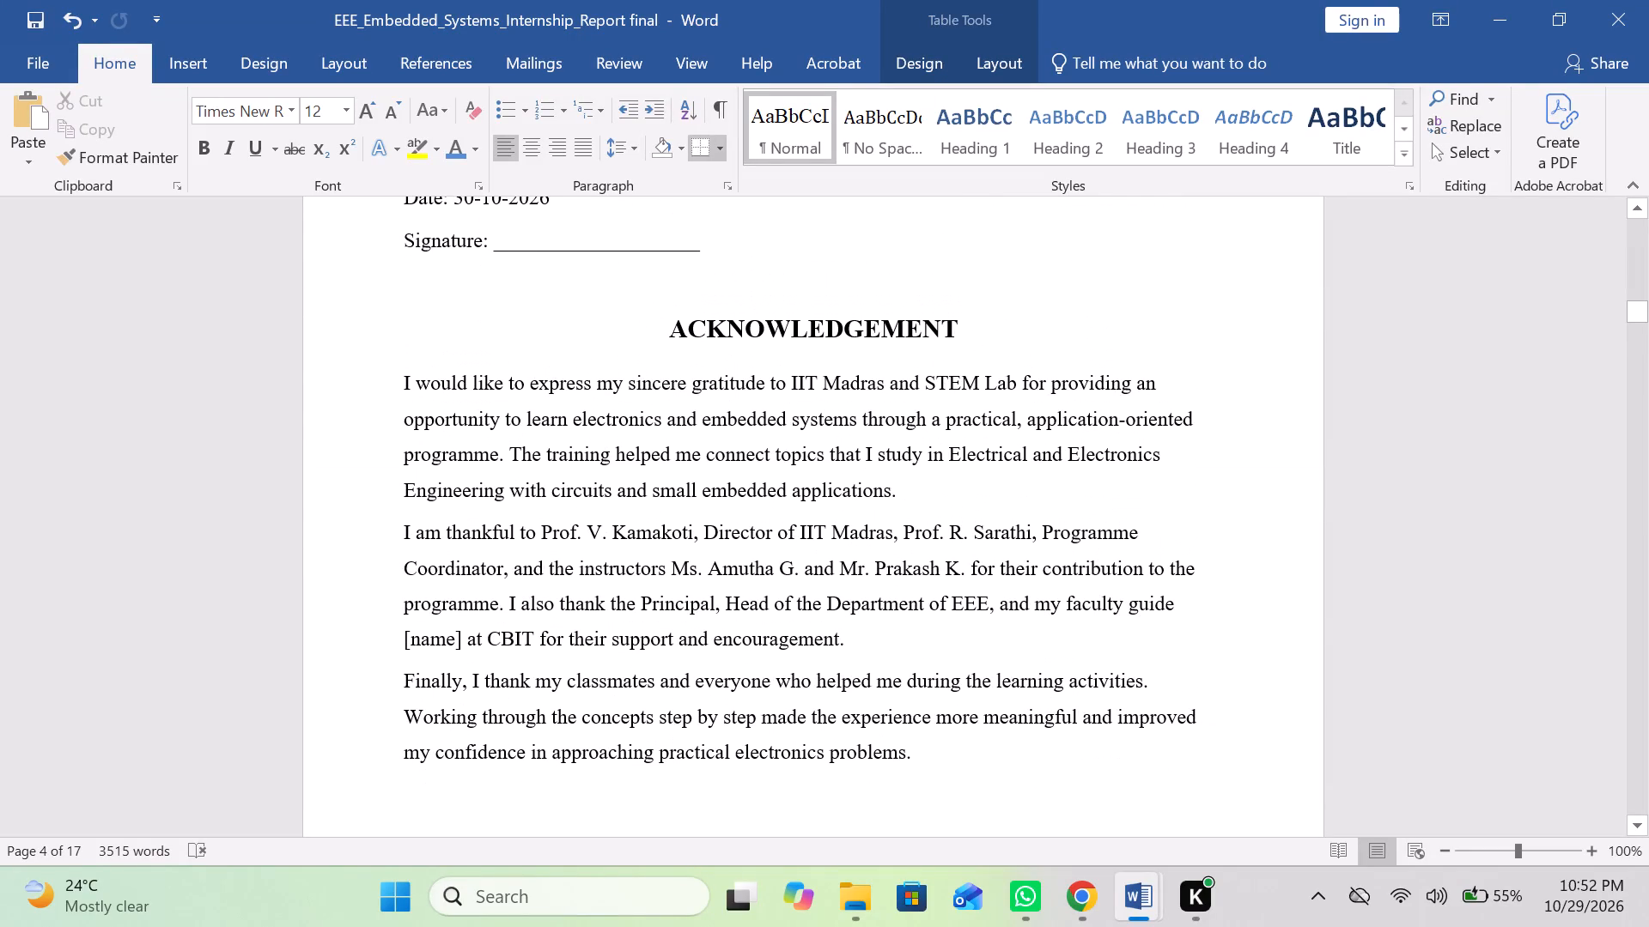
scroll(1024, 351, up, 1)
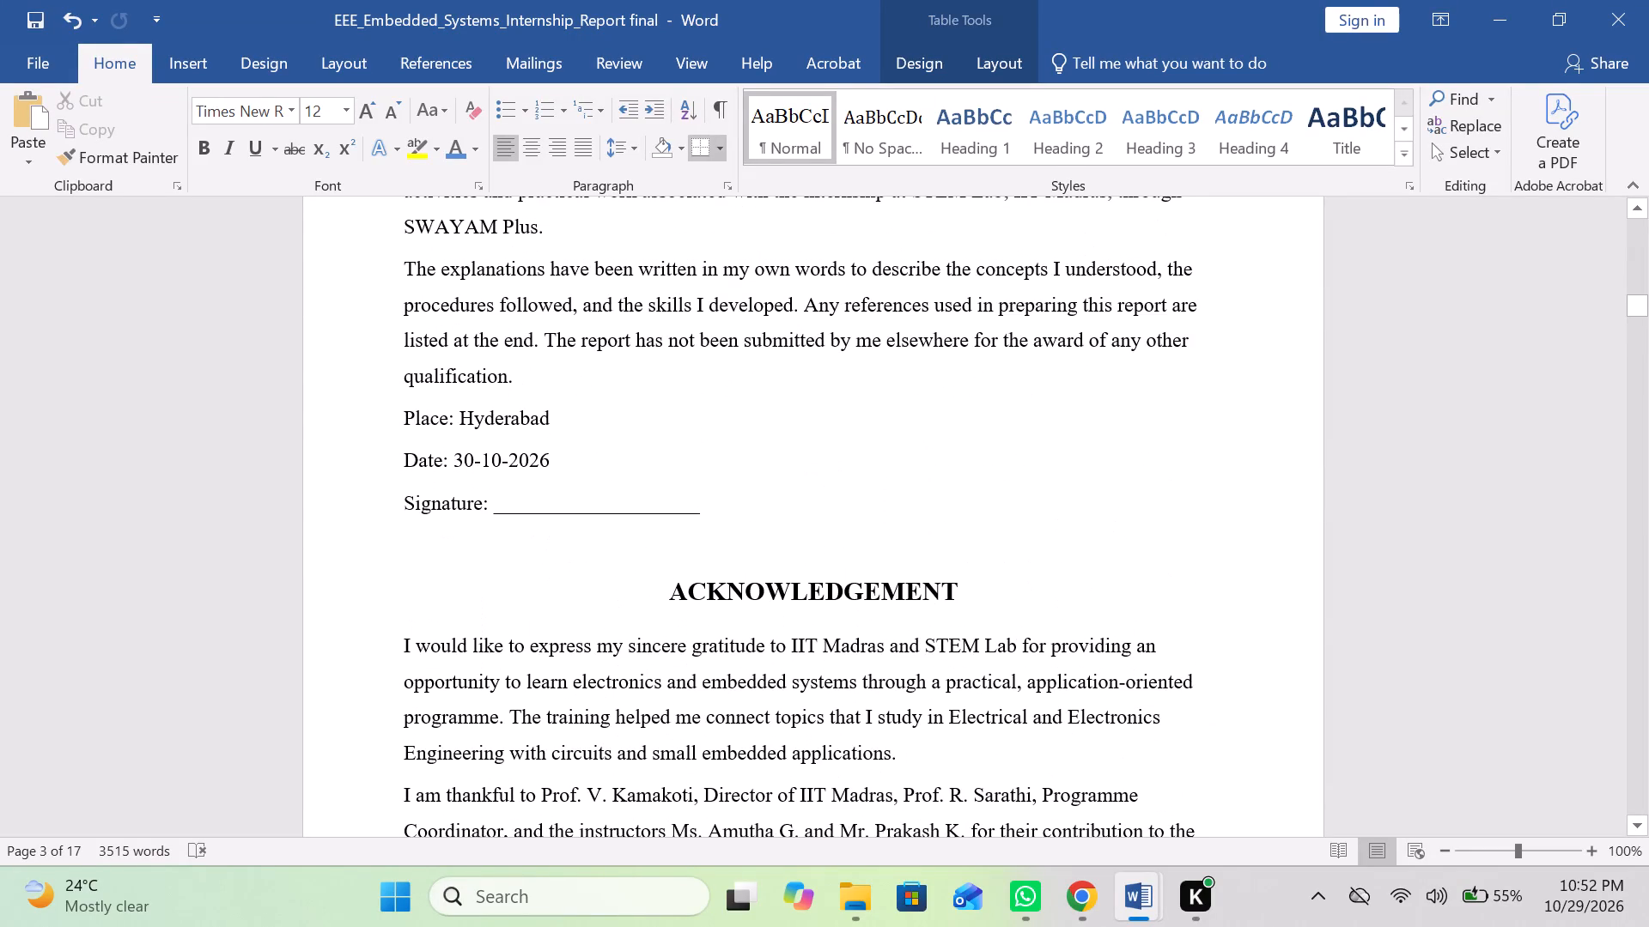
scroll(1024, 351, up, 1)
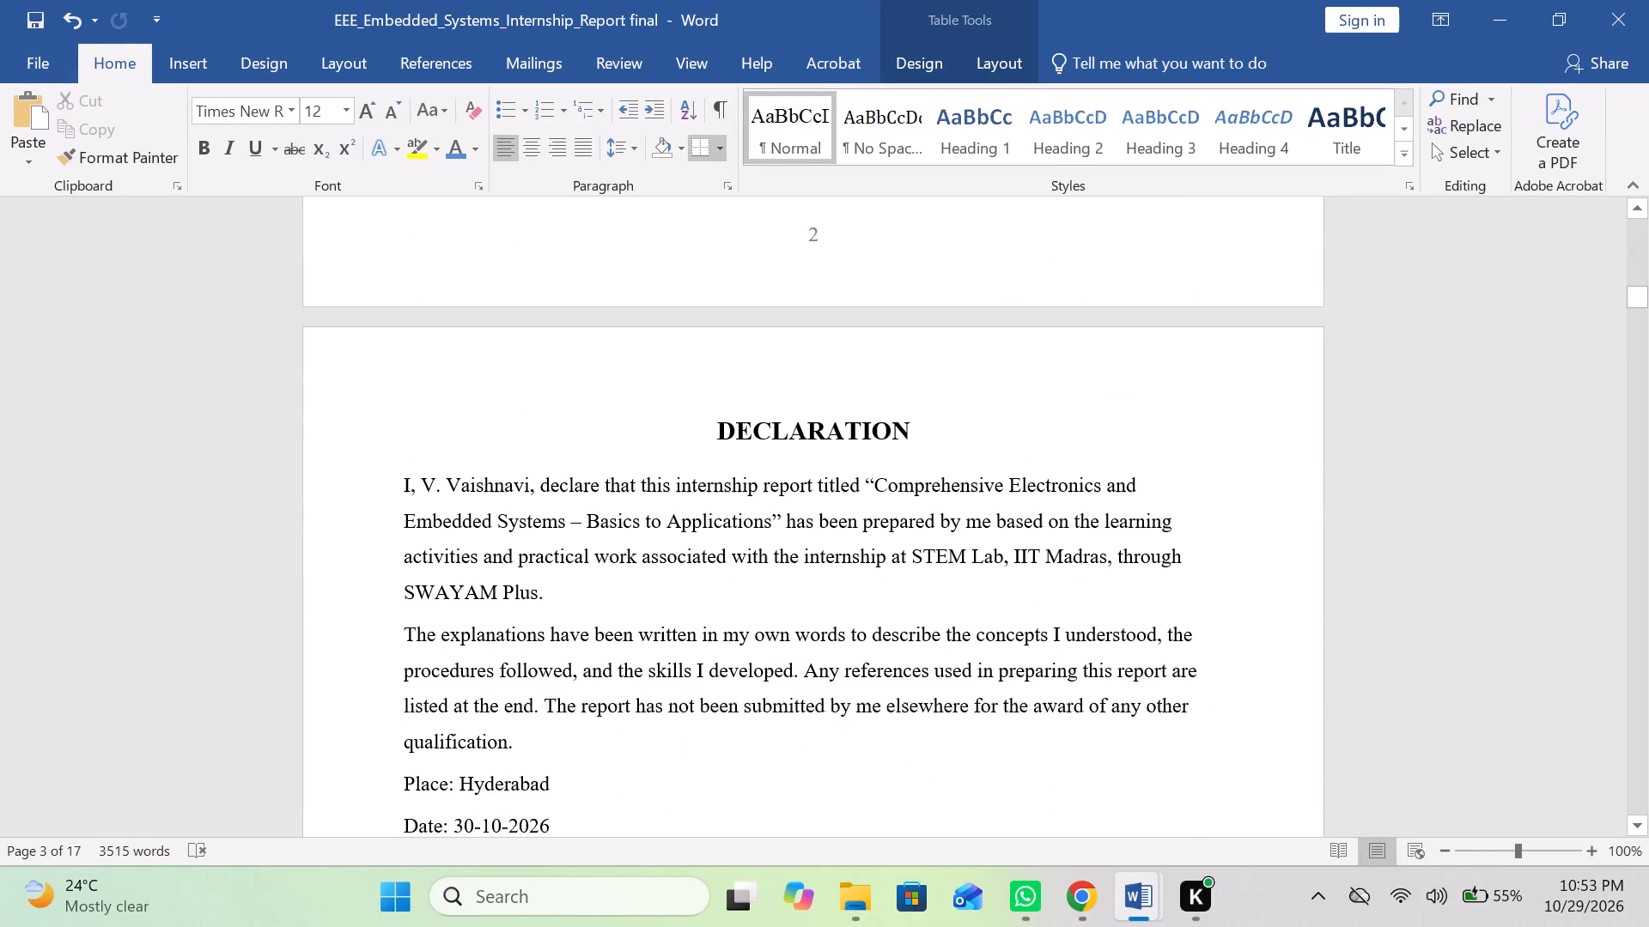
scroll(1024, 351, up, 1)
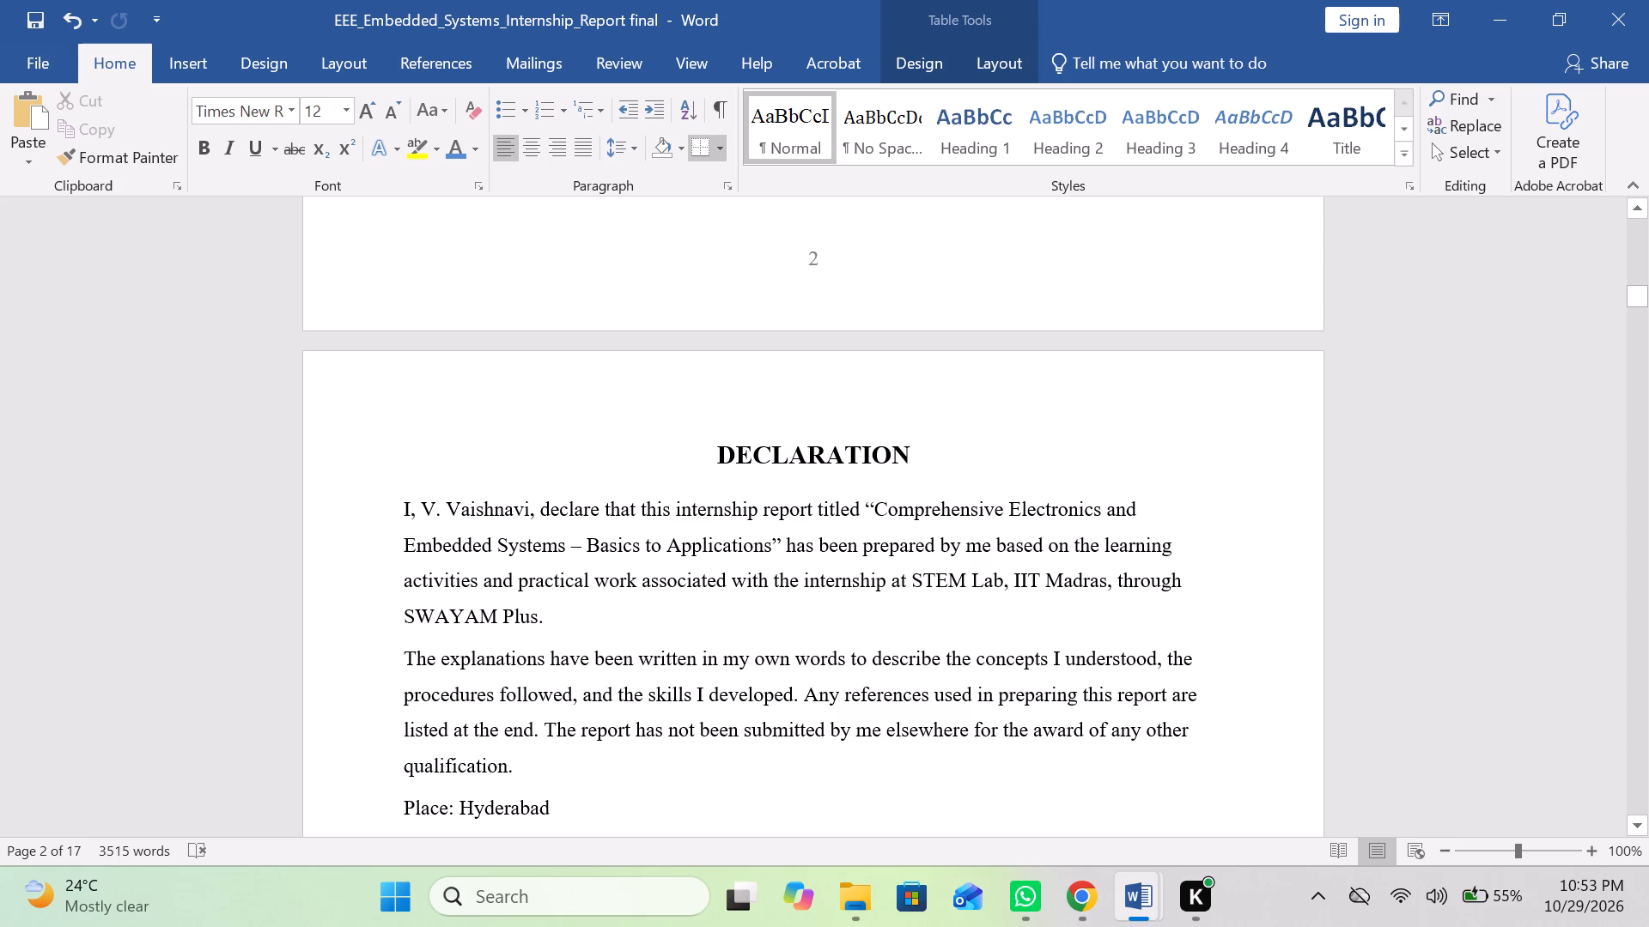
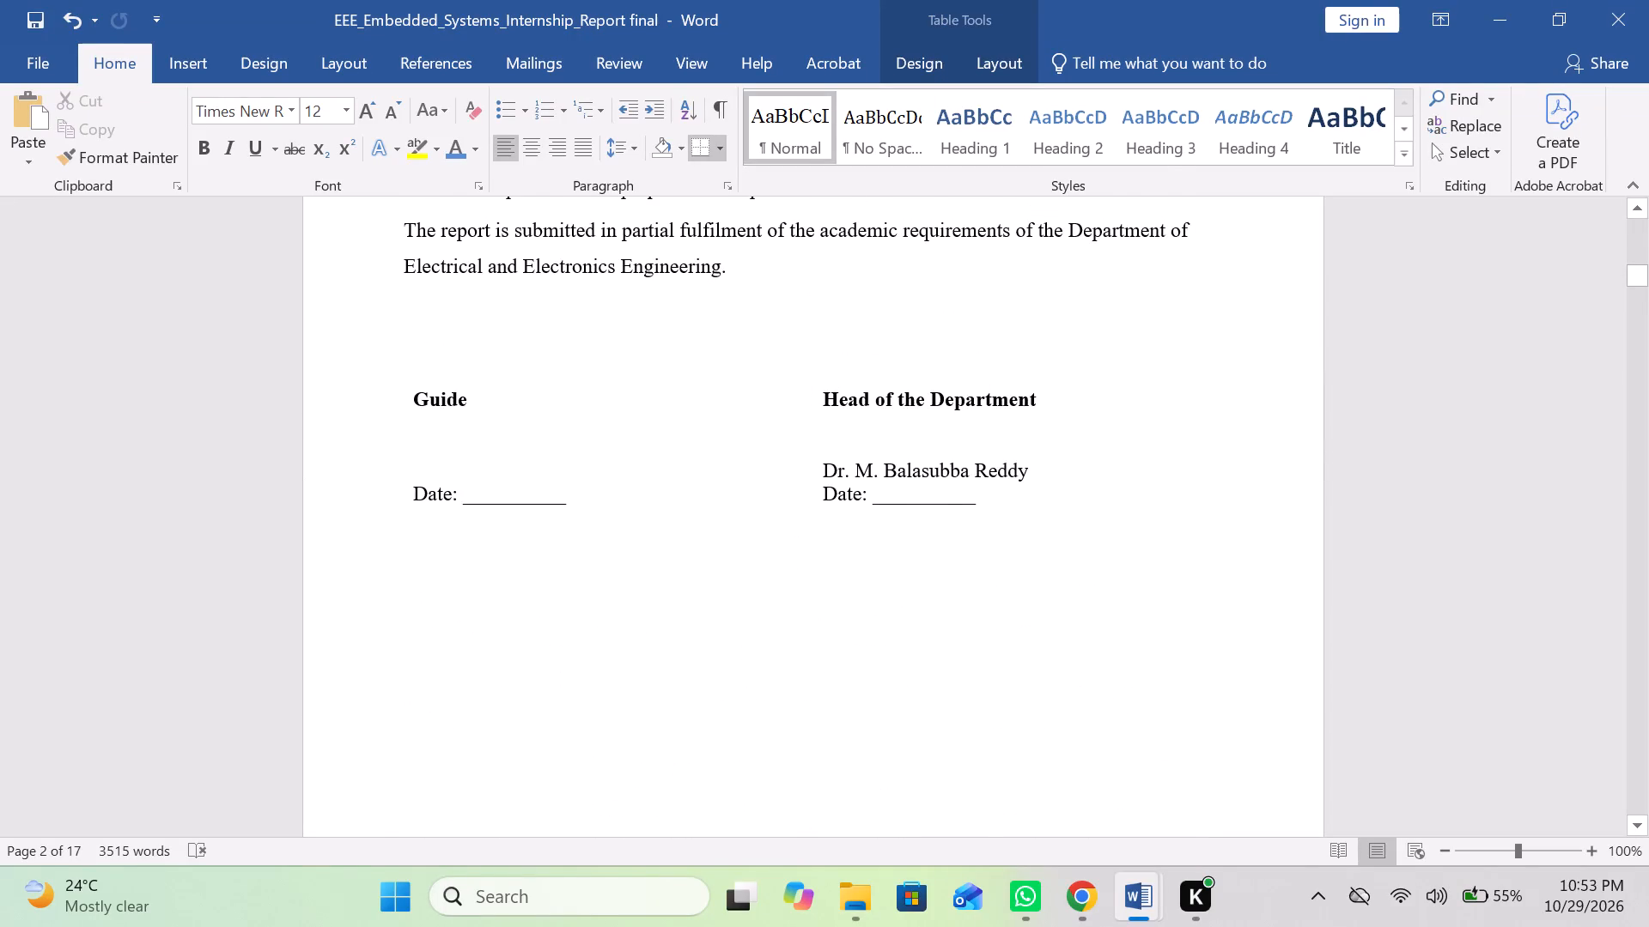
Review the final copy backwards from the Certificate to the title page for remaining placeholders and layout problems.
scroll(1141, 367, up, 2)
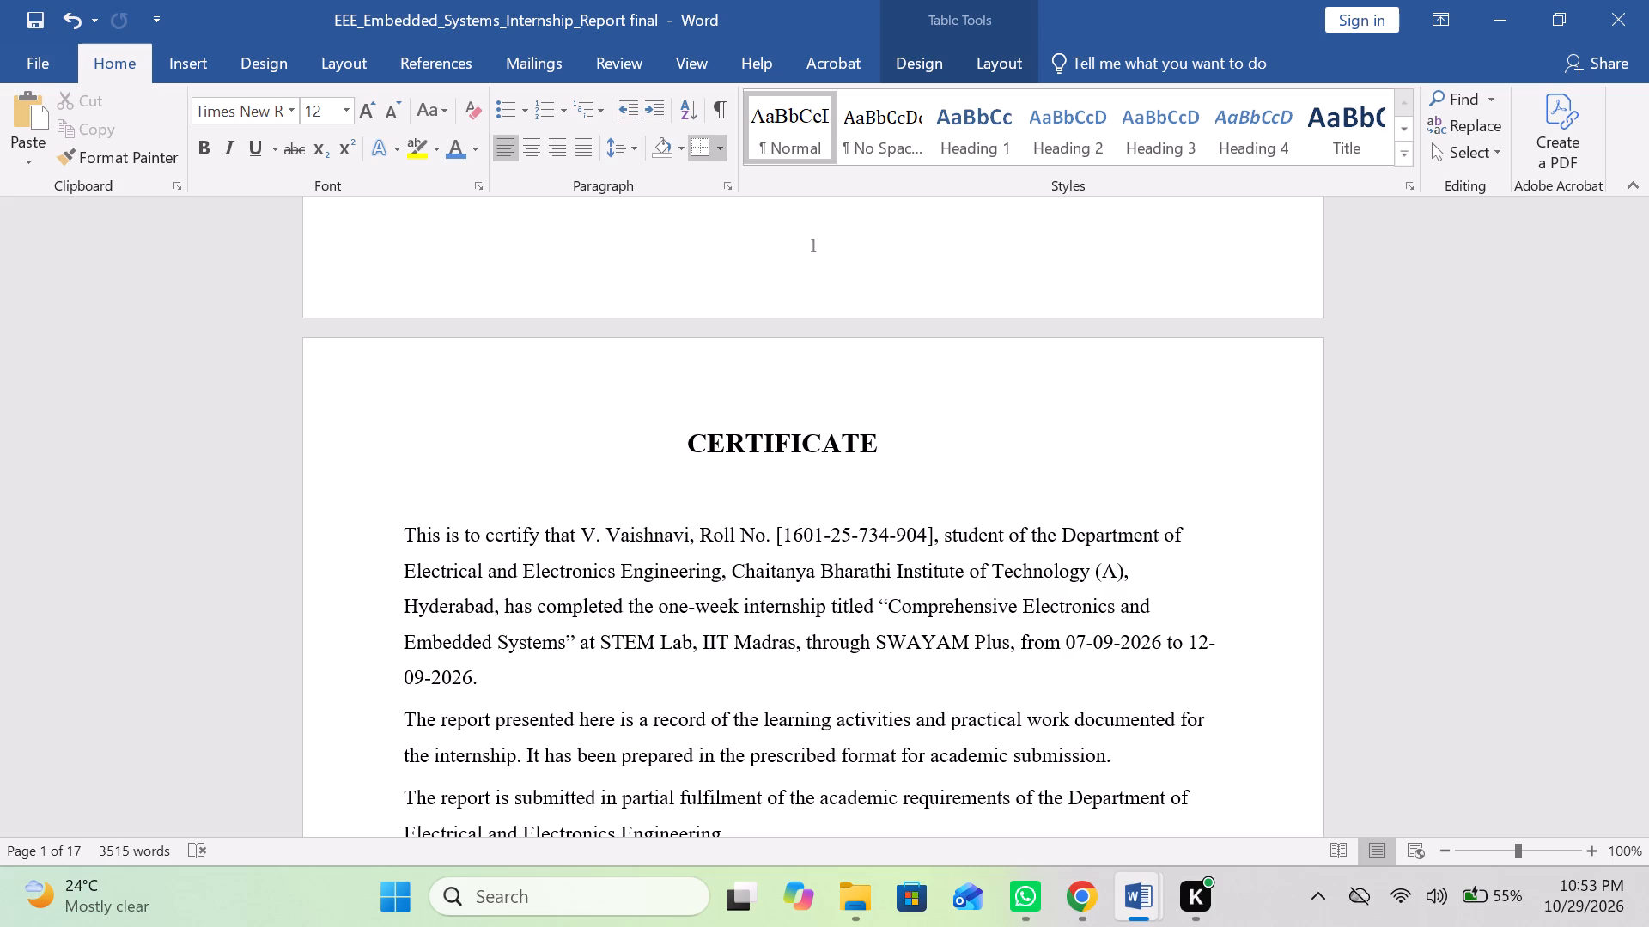
scroll(1079, 307, up, 1)
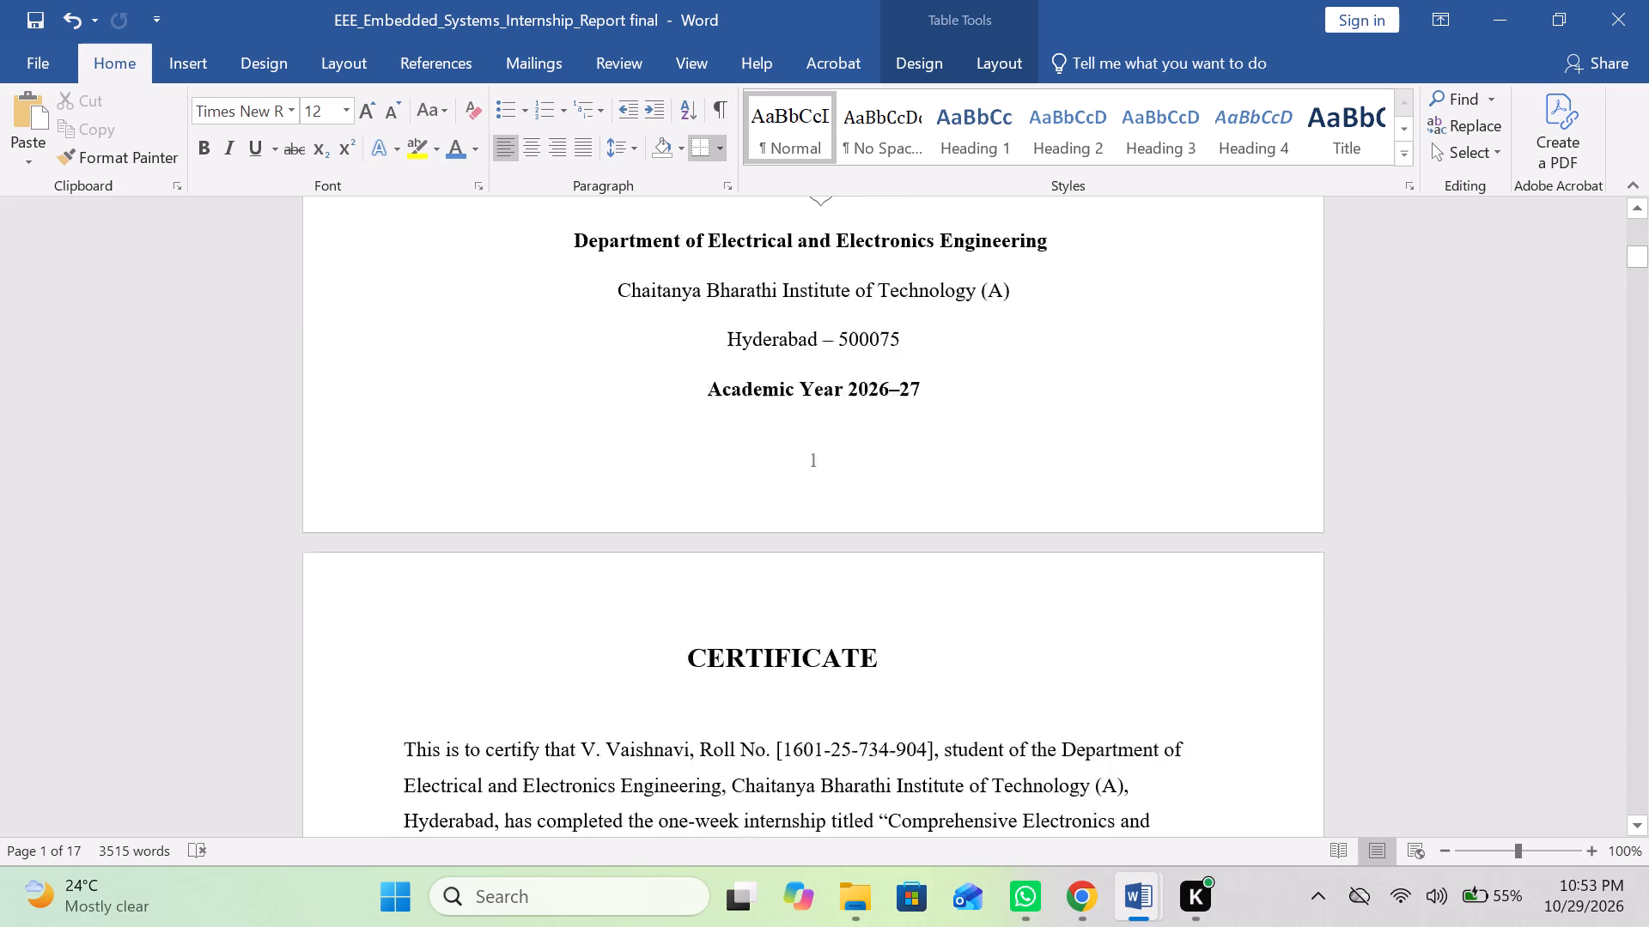
scroll(1079, 307, up, 8)
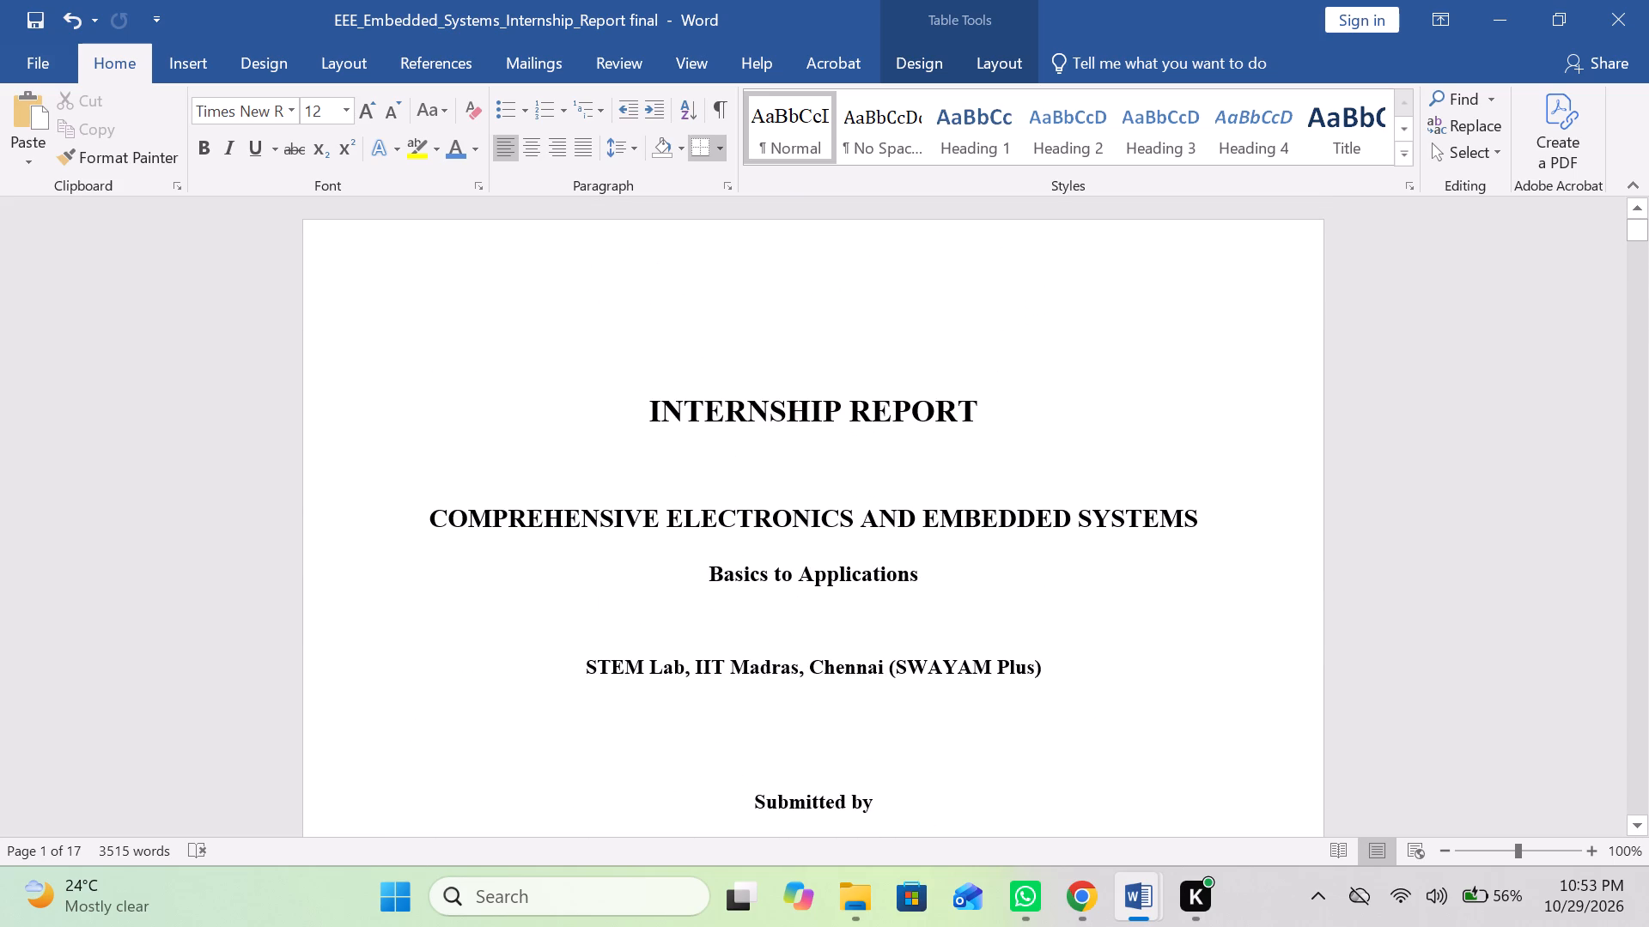
Check the final report's file information and minimize its window.
click(23, 58)
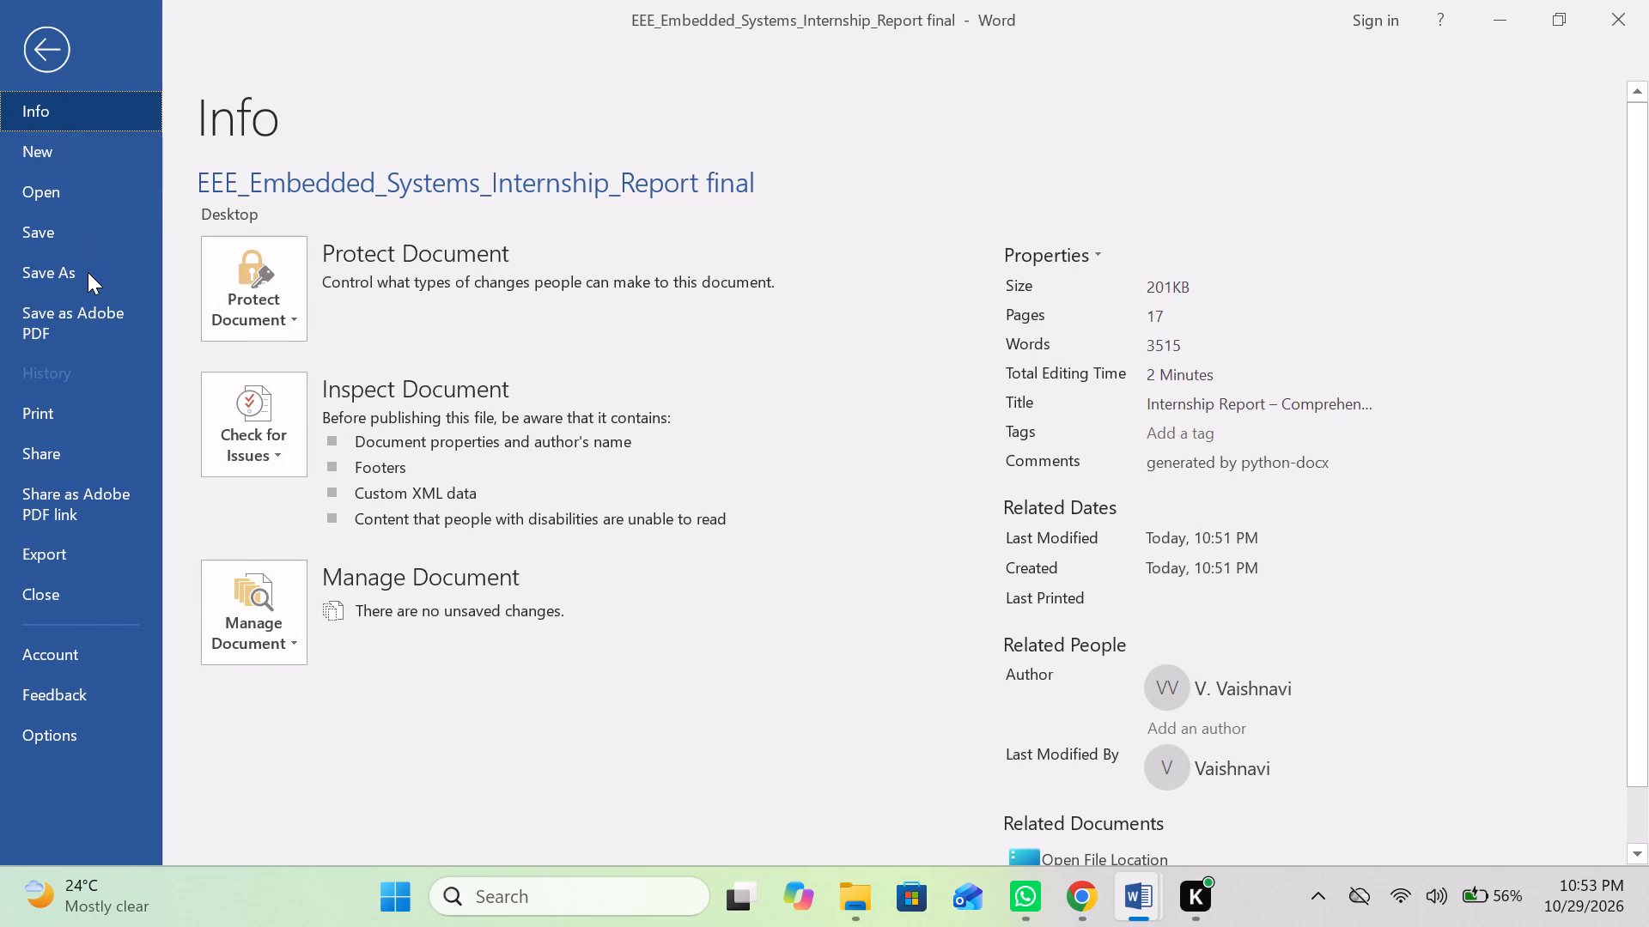
click(1498, 1)
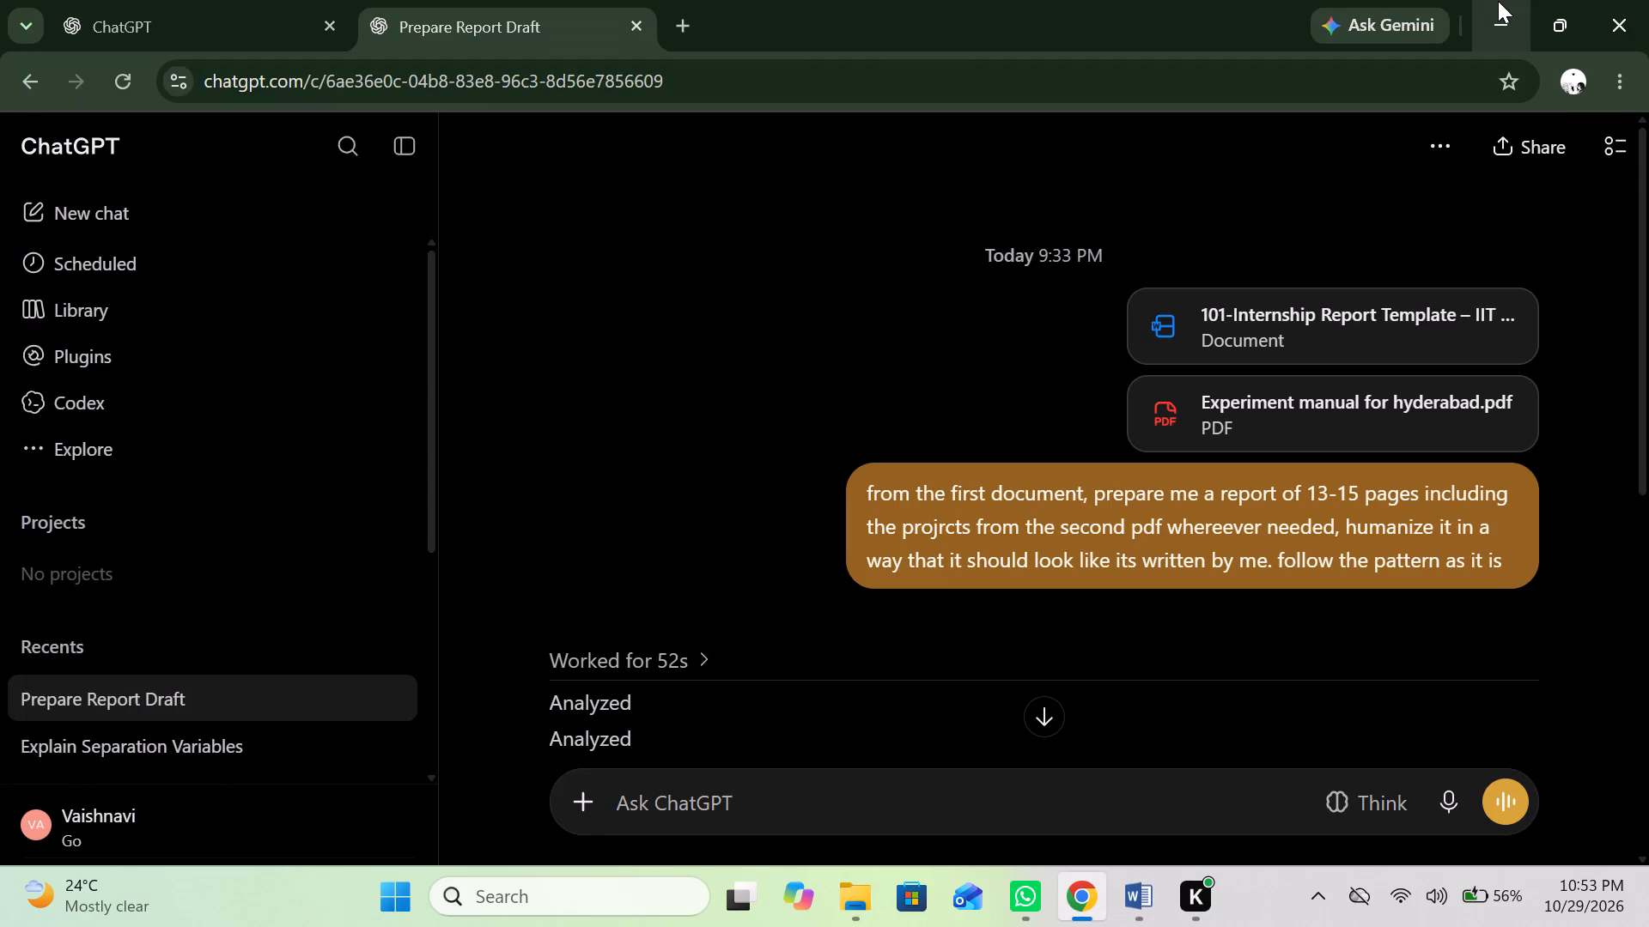
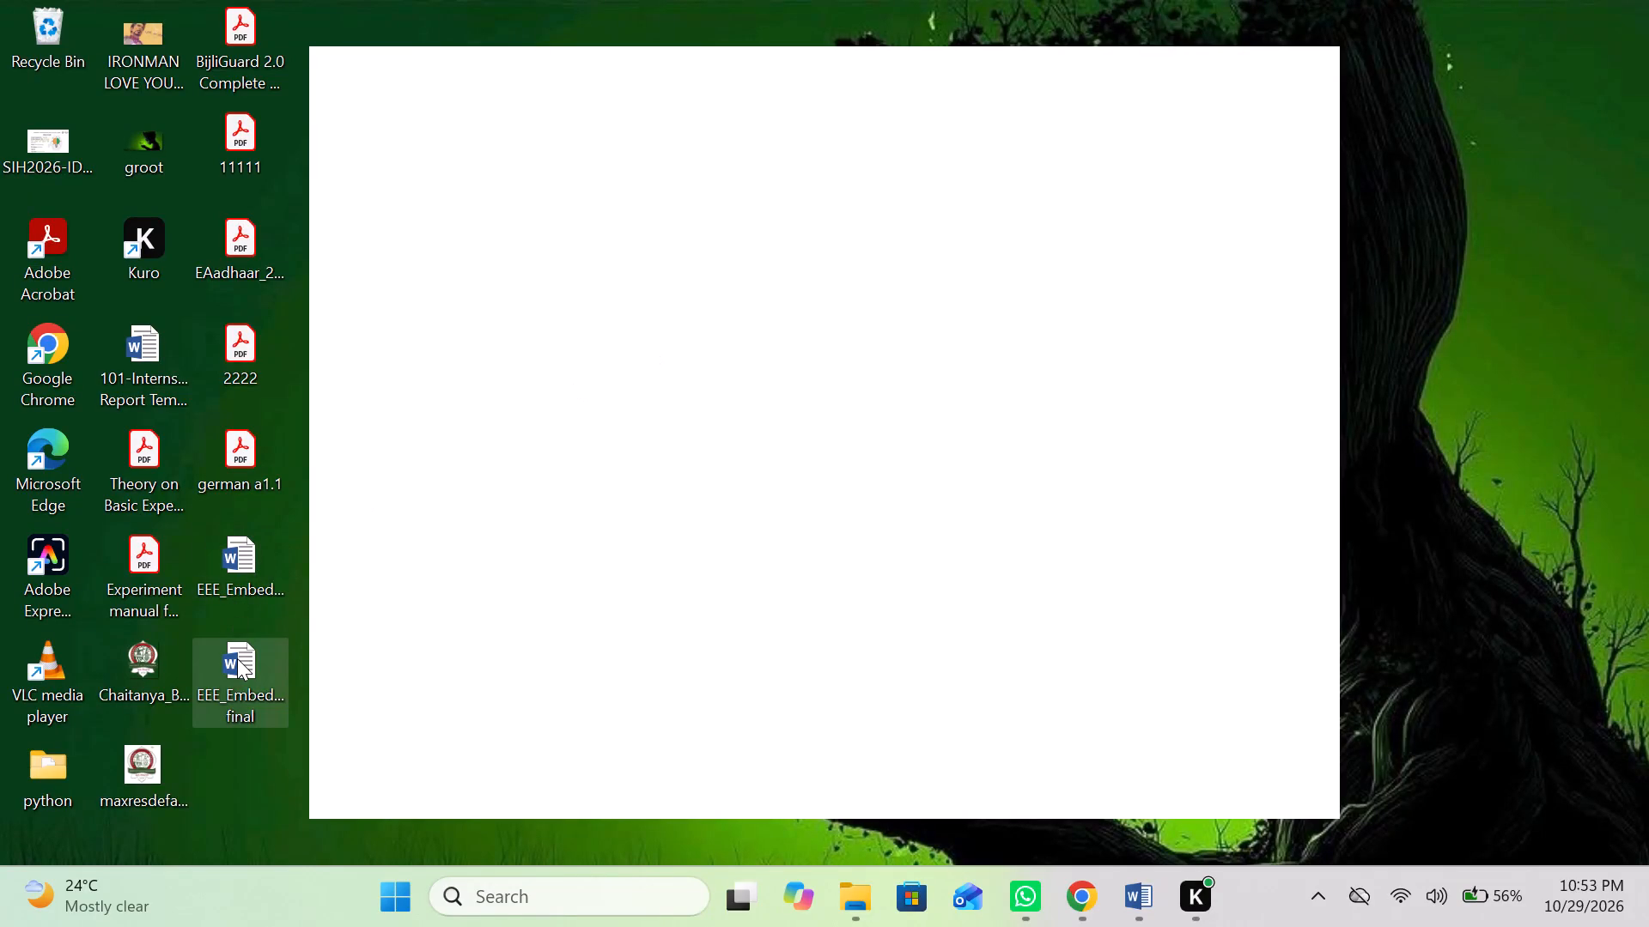
Bring up the available file actions for the final version of the report on the Desktop.
right_click(237, 658)
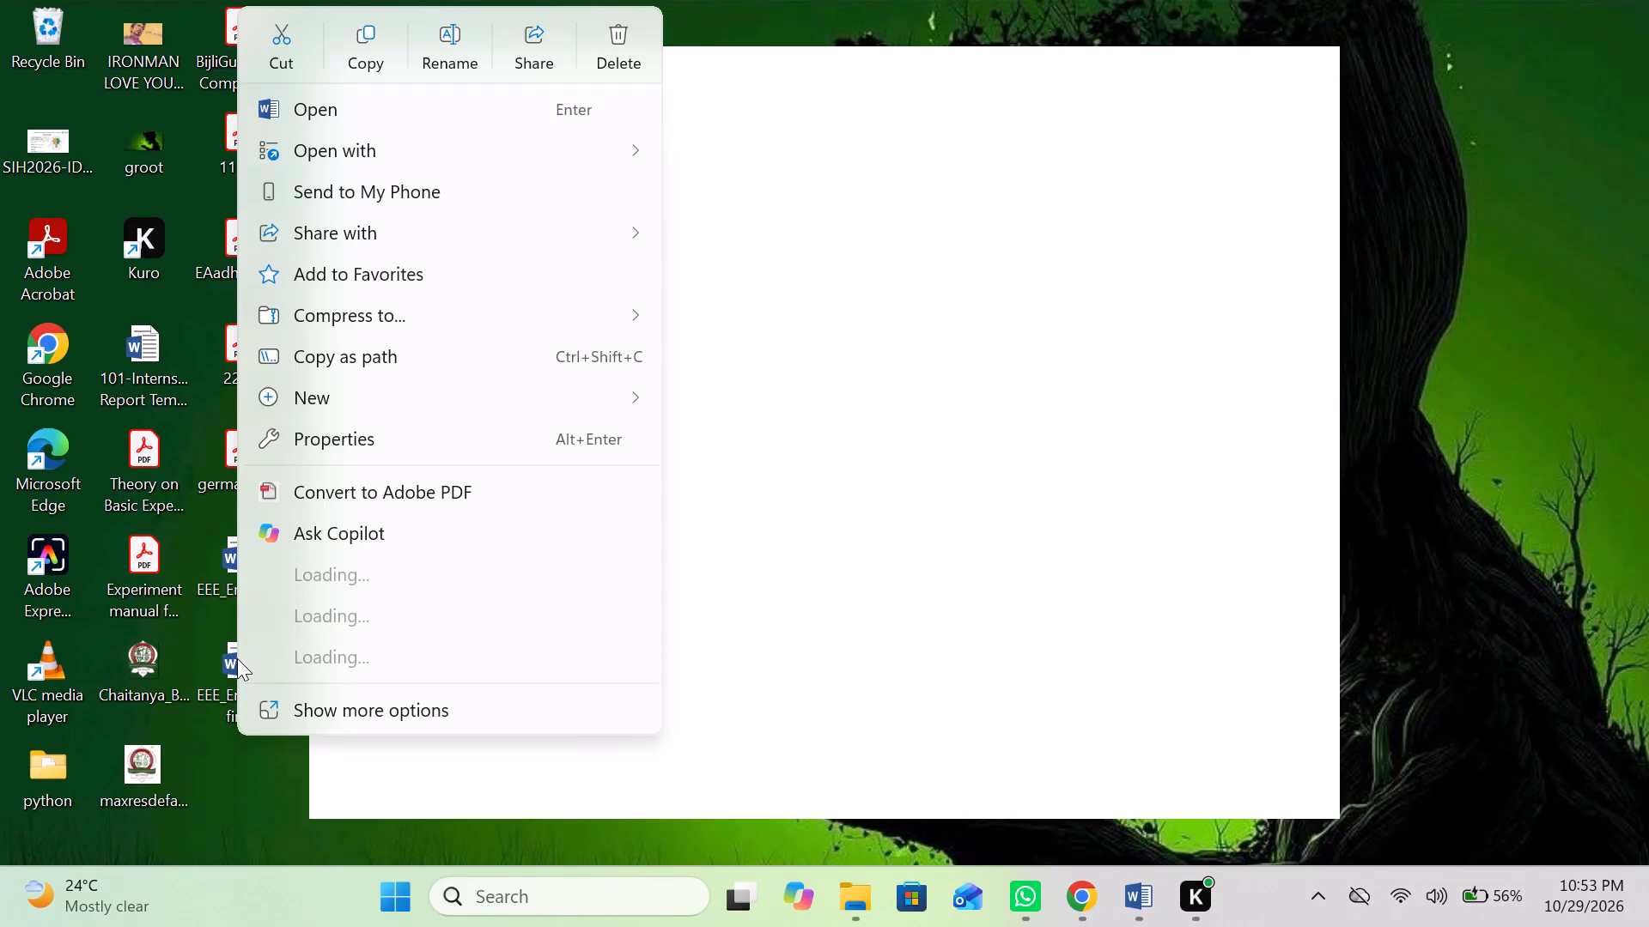
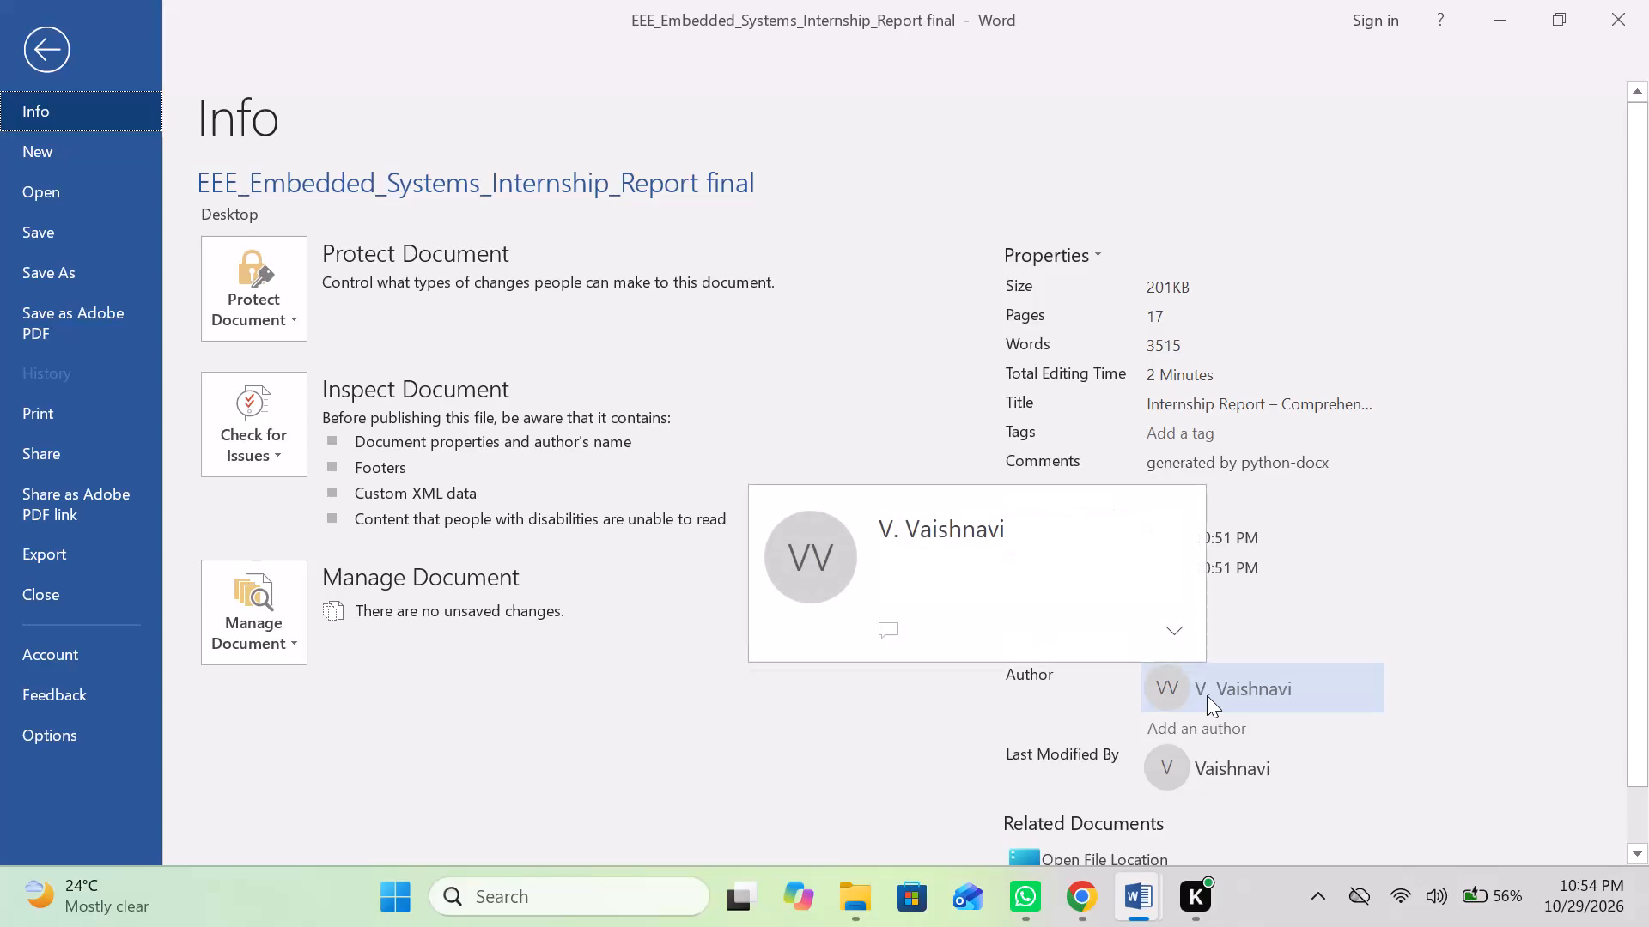
Return to the report's text and review the front matter from the cover page through the certificate, declaration, acknowledgement and contents table.
click(34, 73)
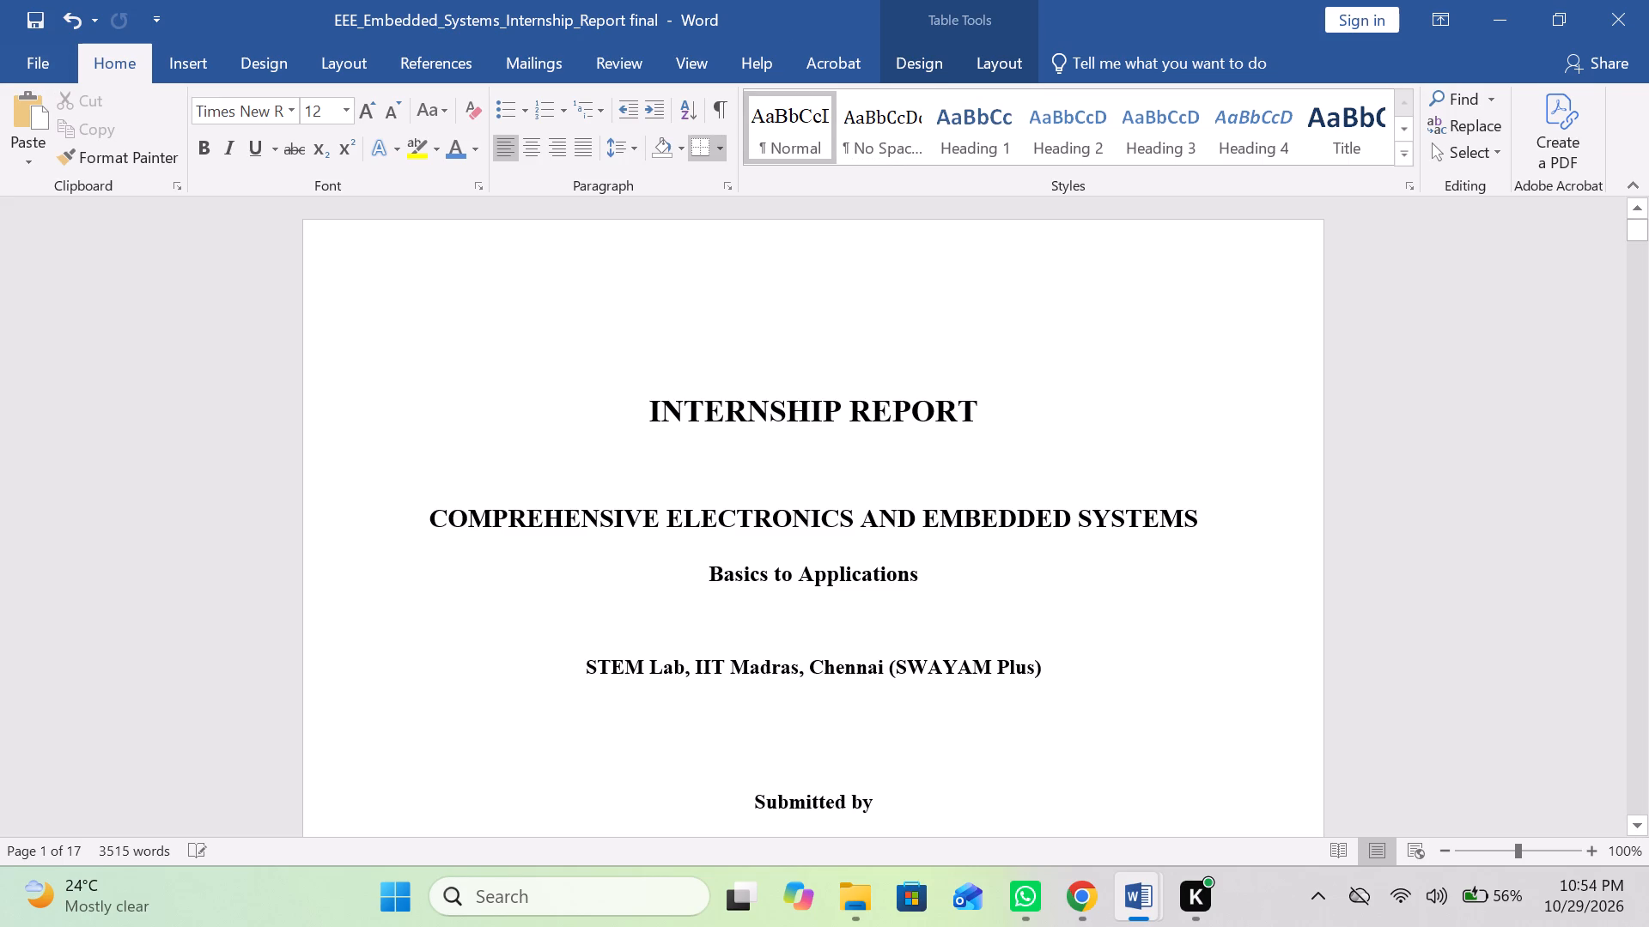
scroll(1293, 476, down, 3)
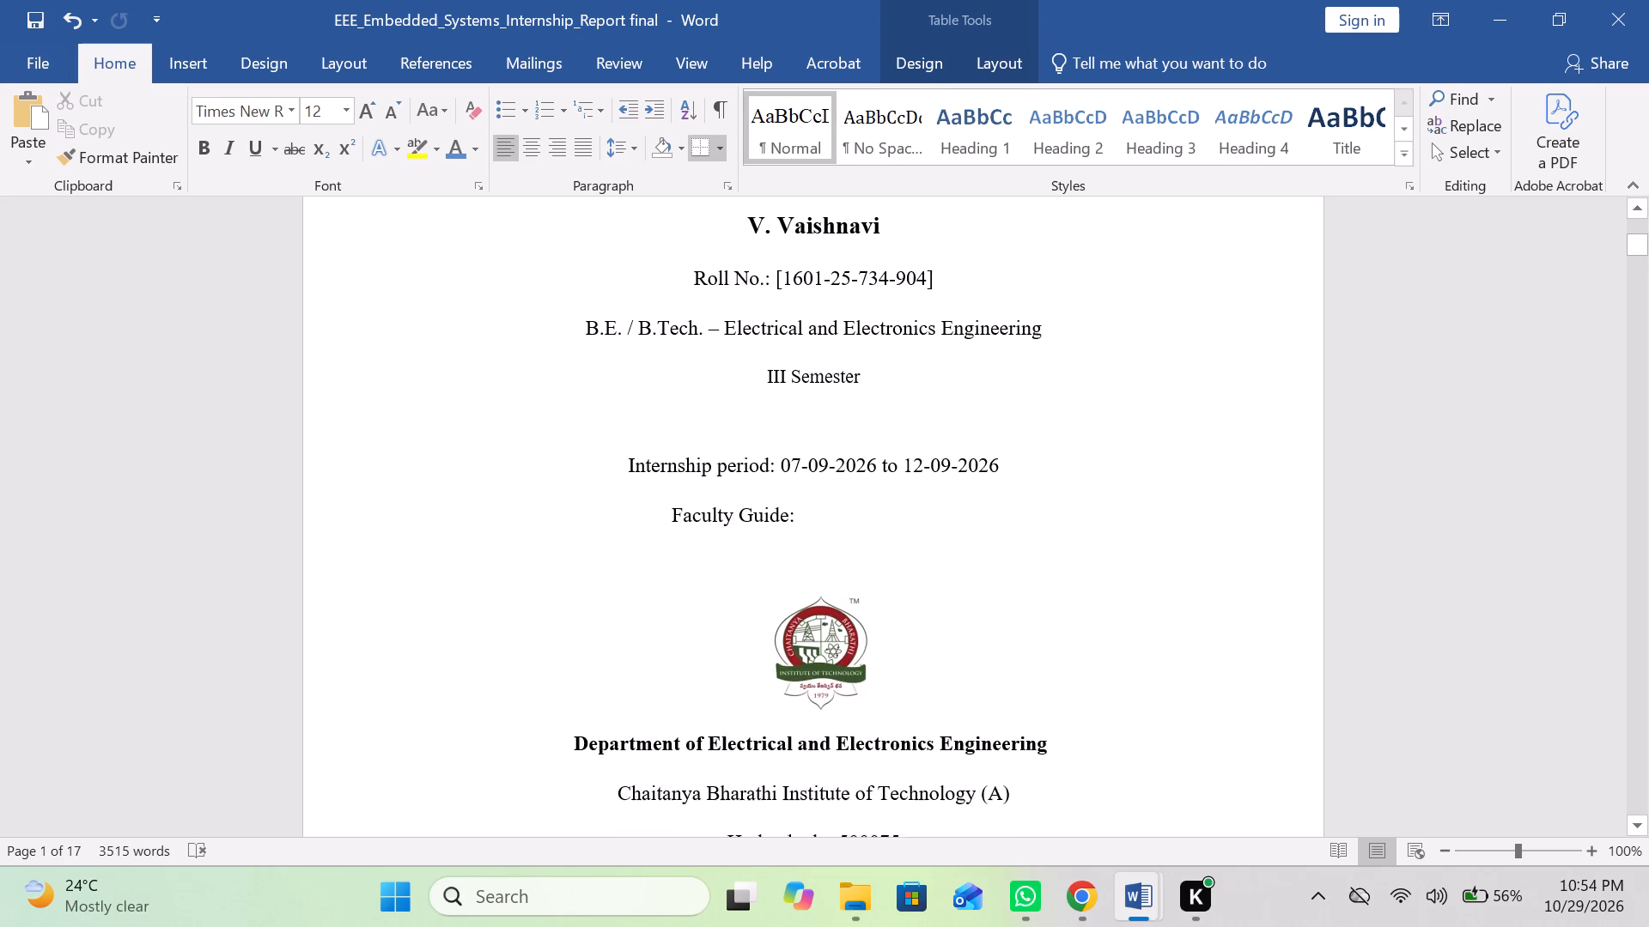
scroll(1293, 476, down, 1)
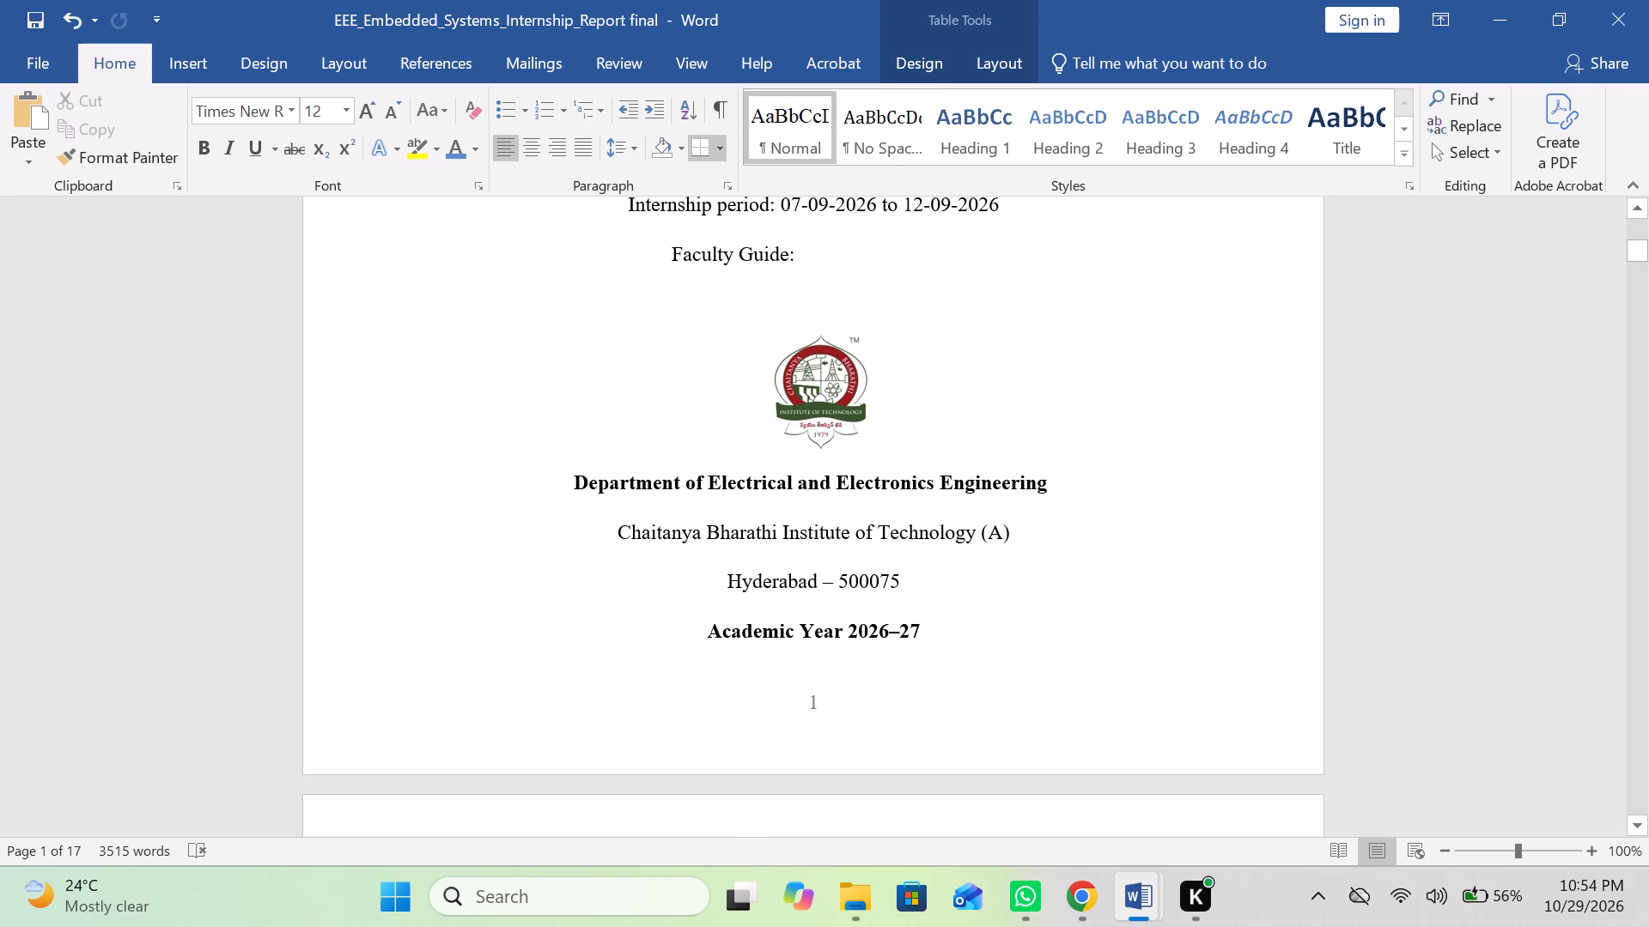
scroll(1293, 476, down, 1)
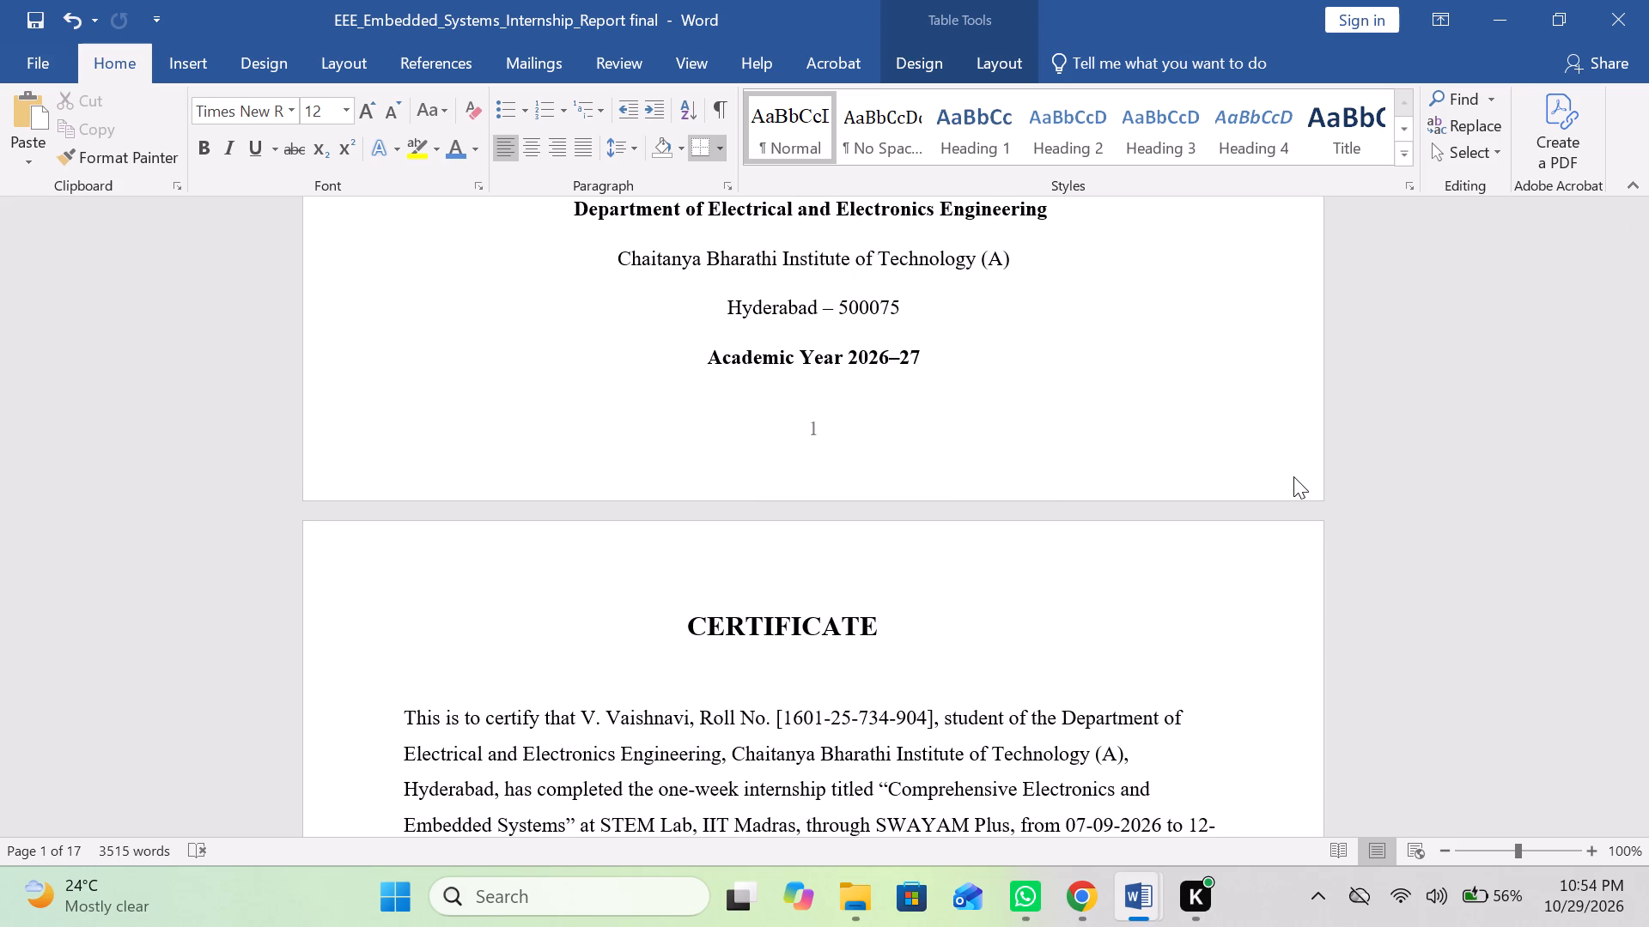
scroll(1293, 476, down, 1)
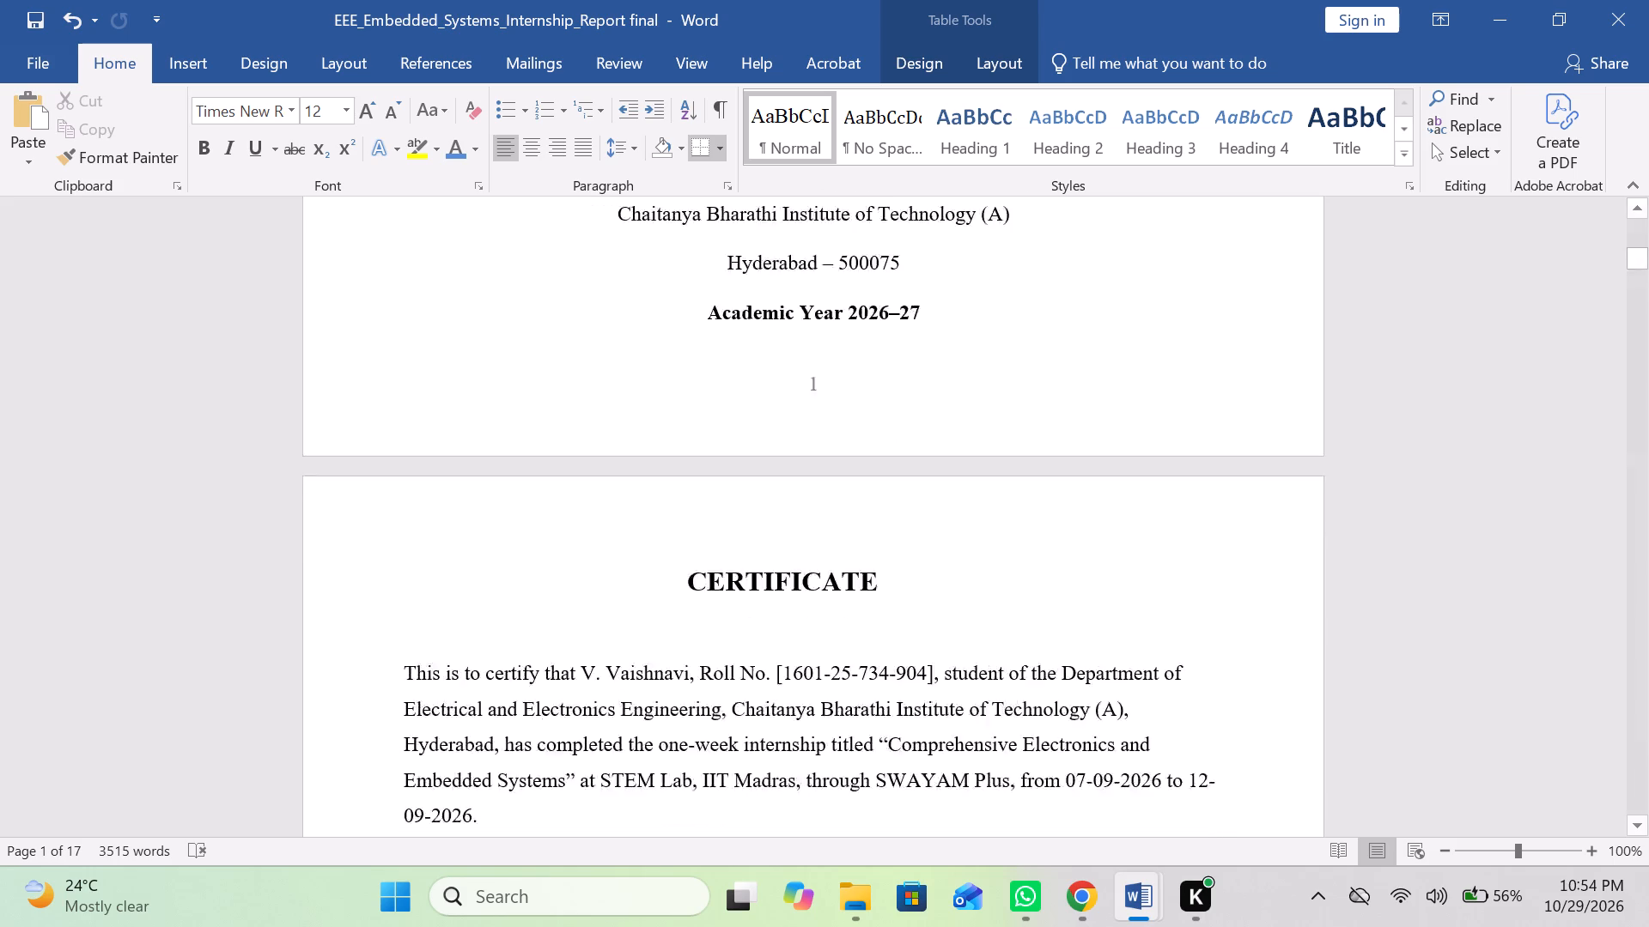
scroll(1293, 476, down, 1)
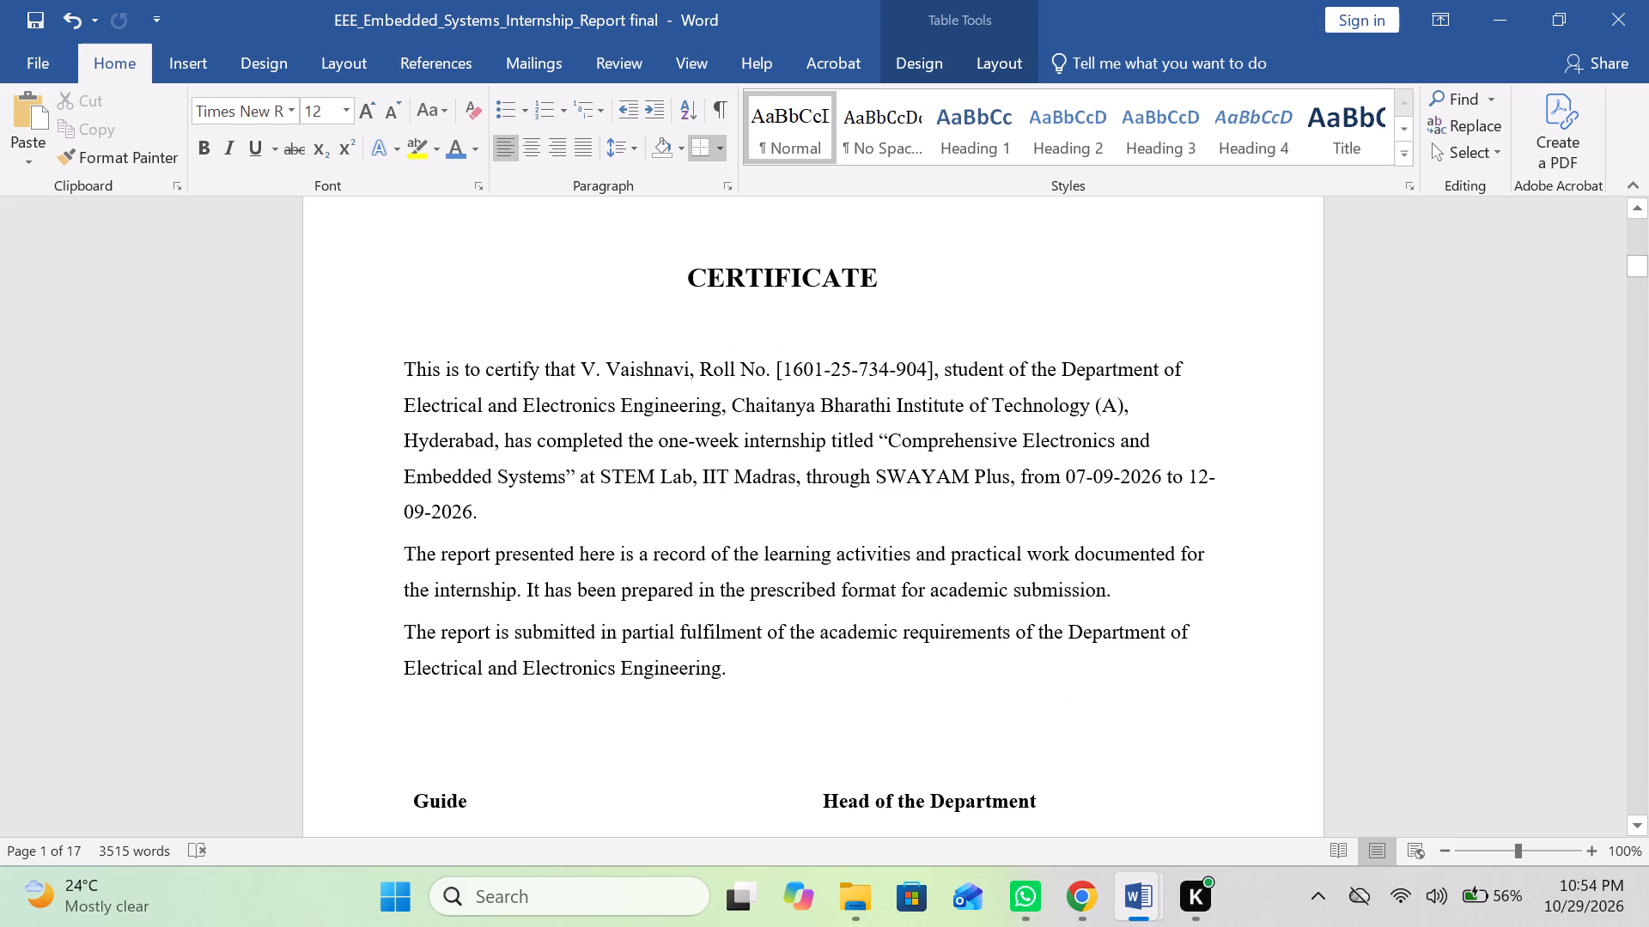
scroll(1293, 476, down, 4)
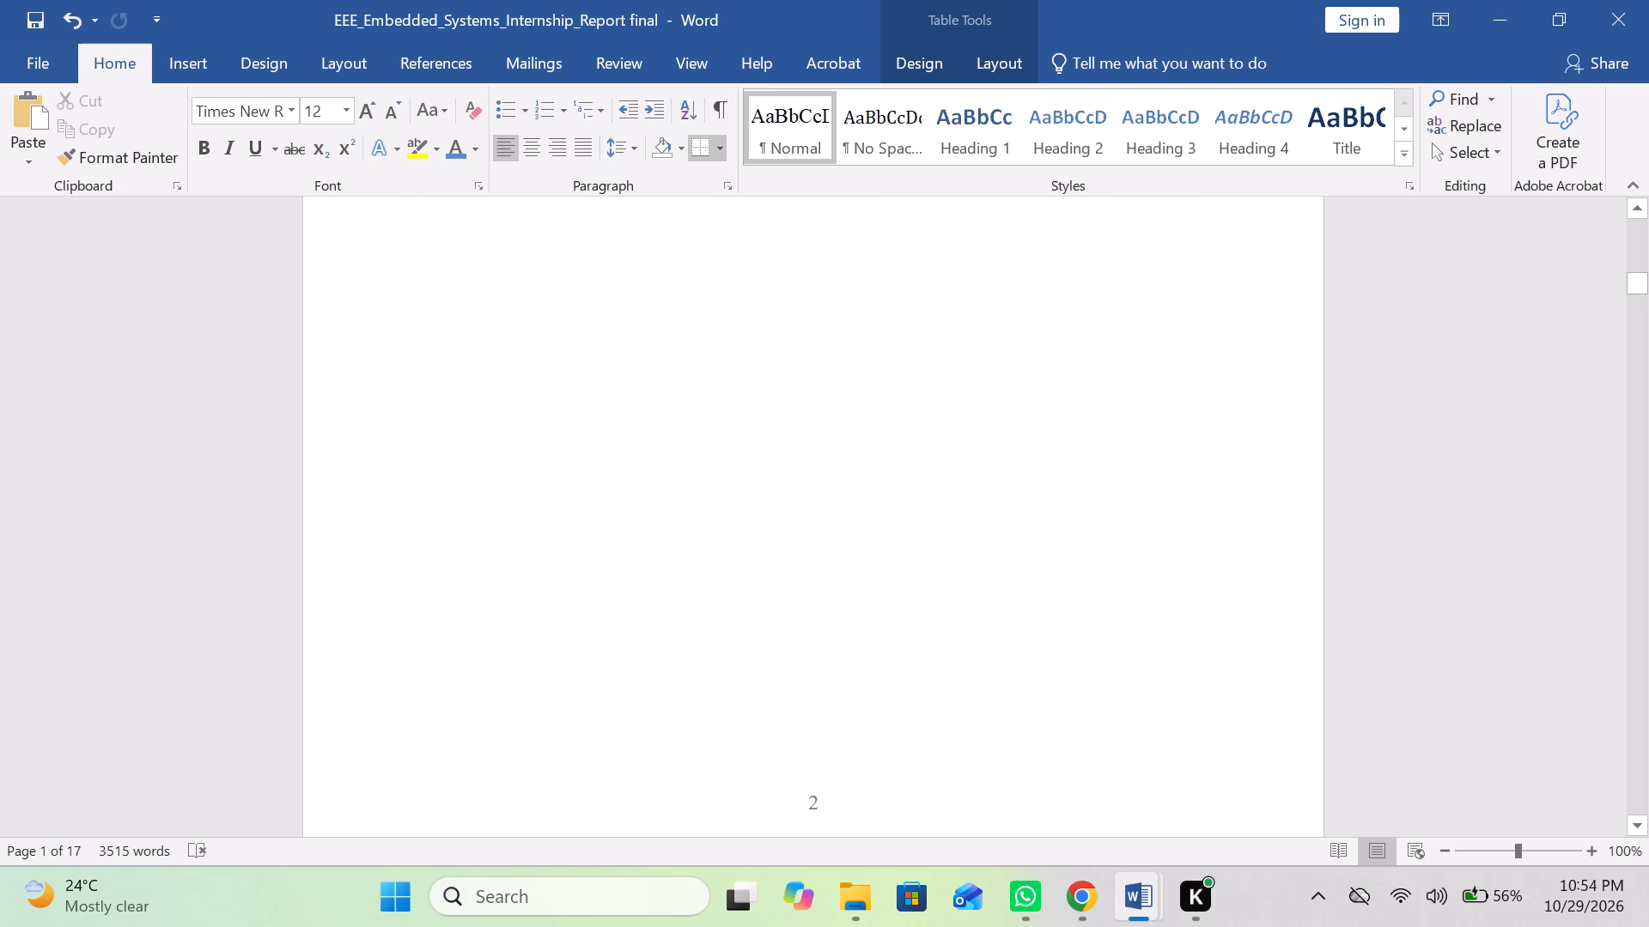
scroll(1293, 476, down, 1)
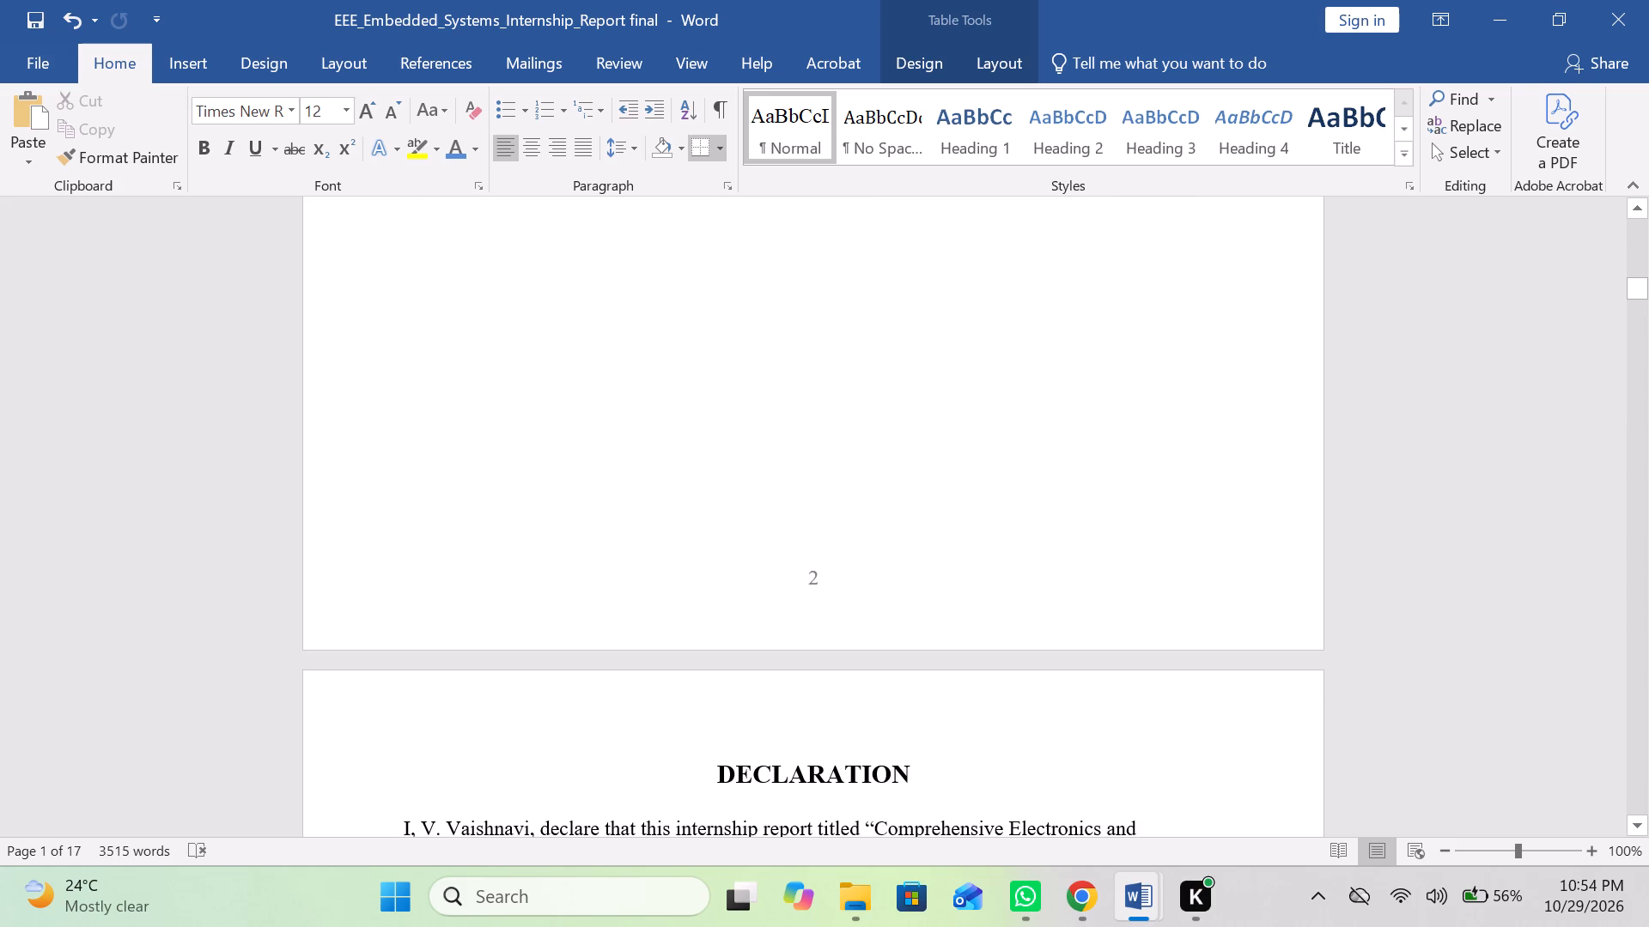
scroll(1185, 535, down, 3)
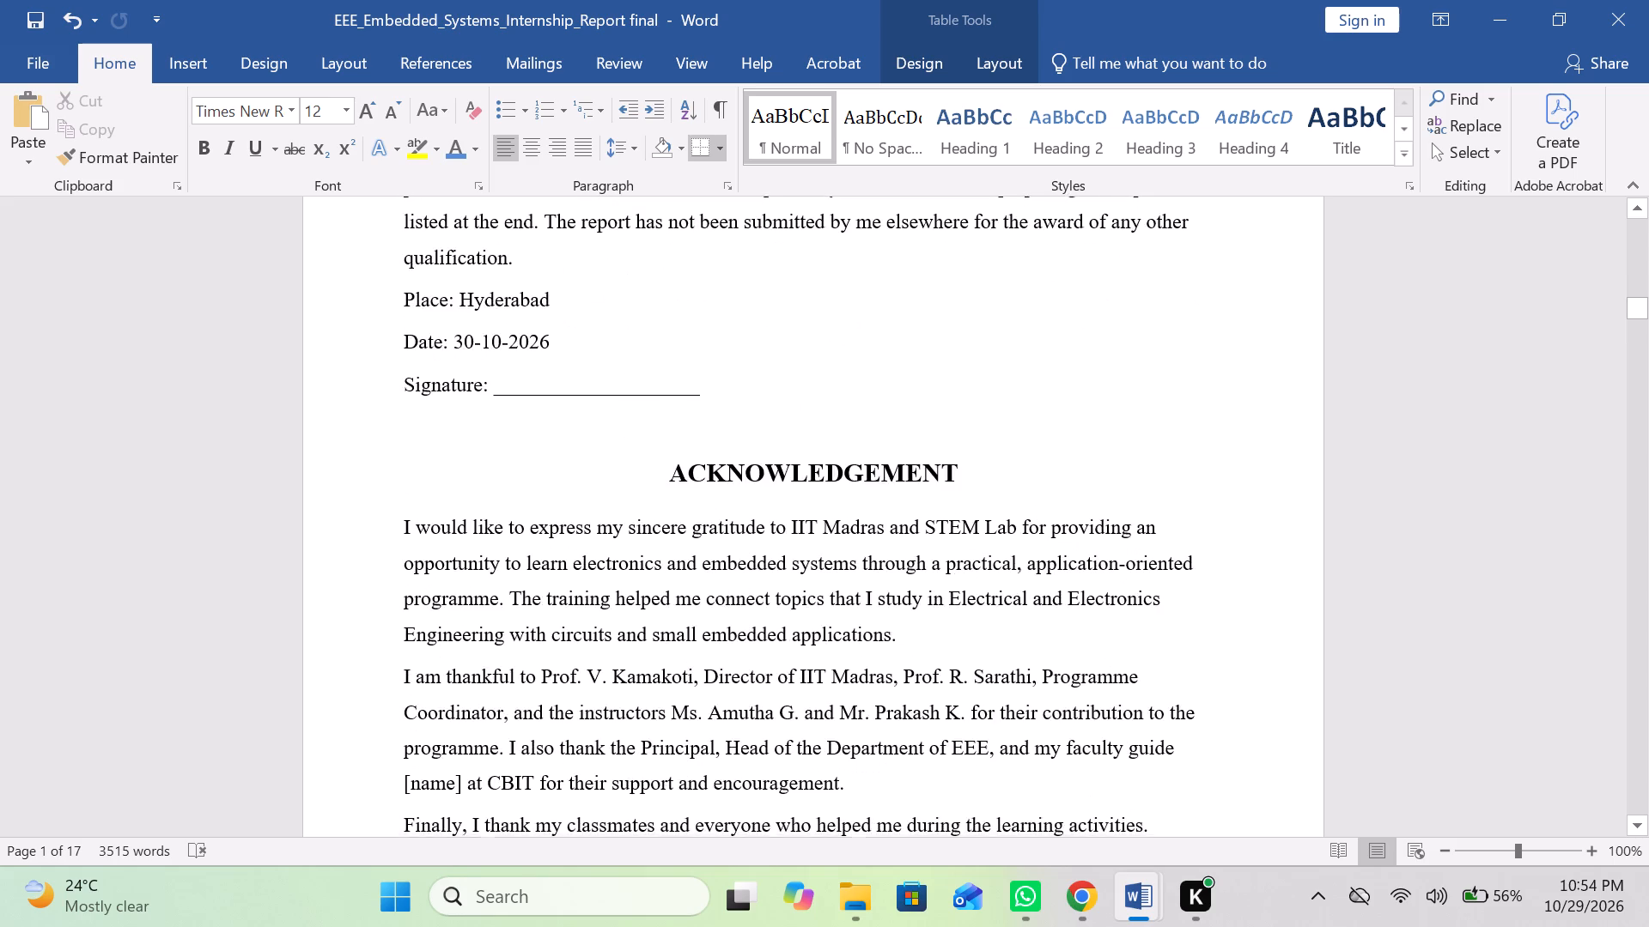
scroll(1185, 535, down, 5)
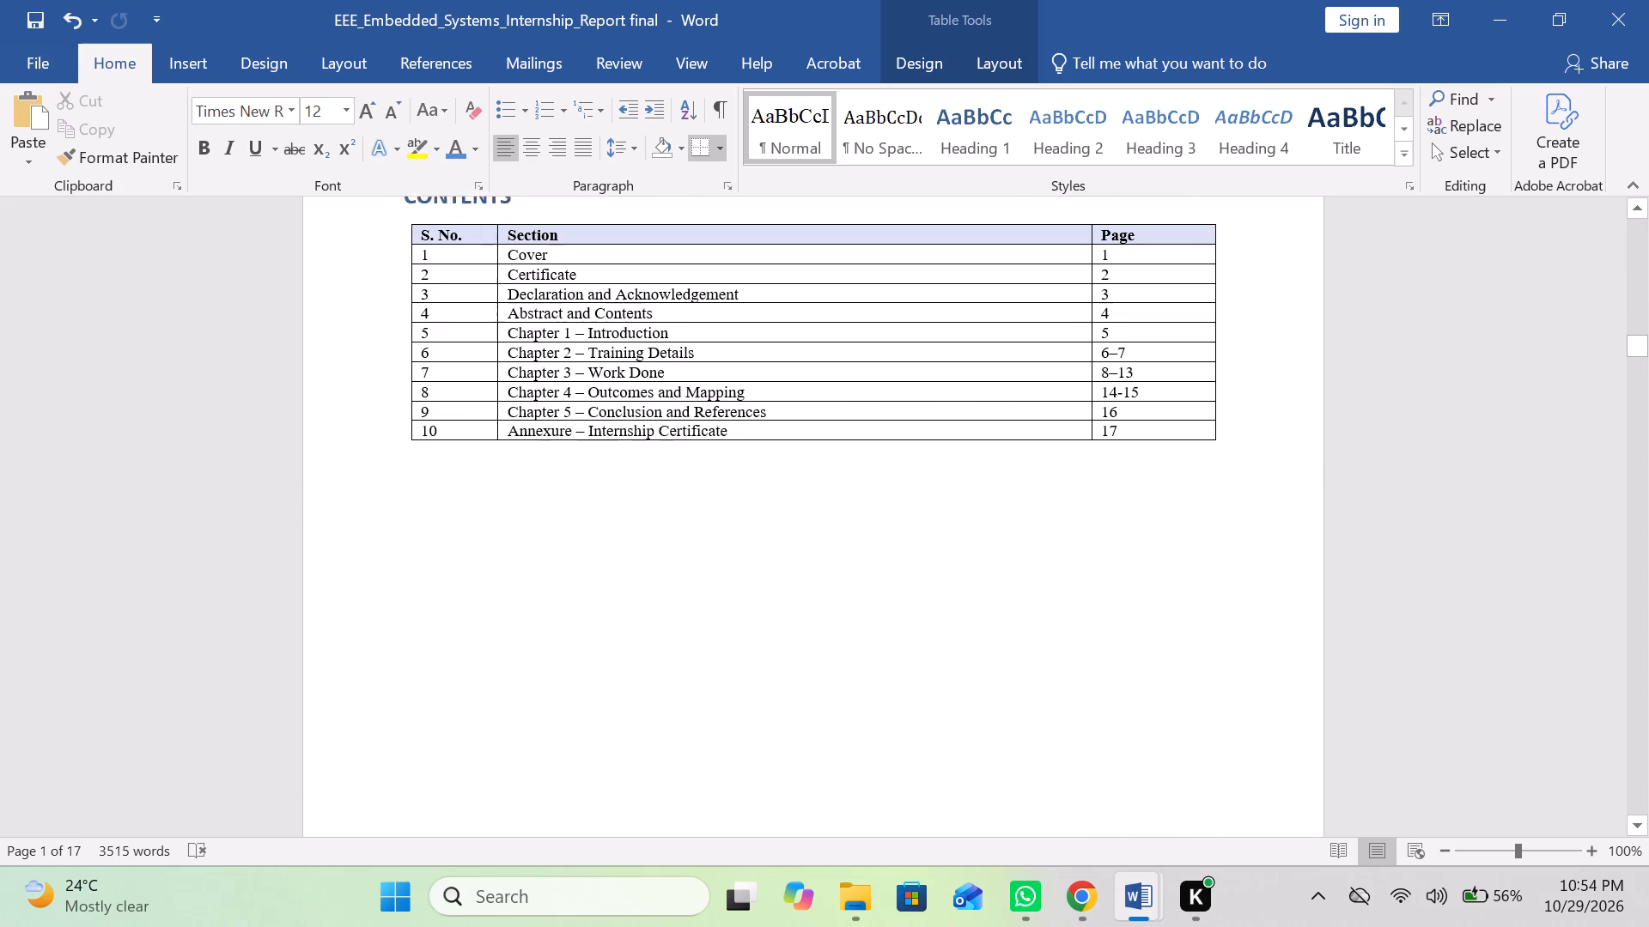
scroll(1185, 535, down, 1)
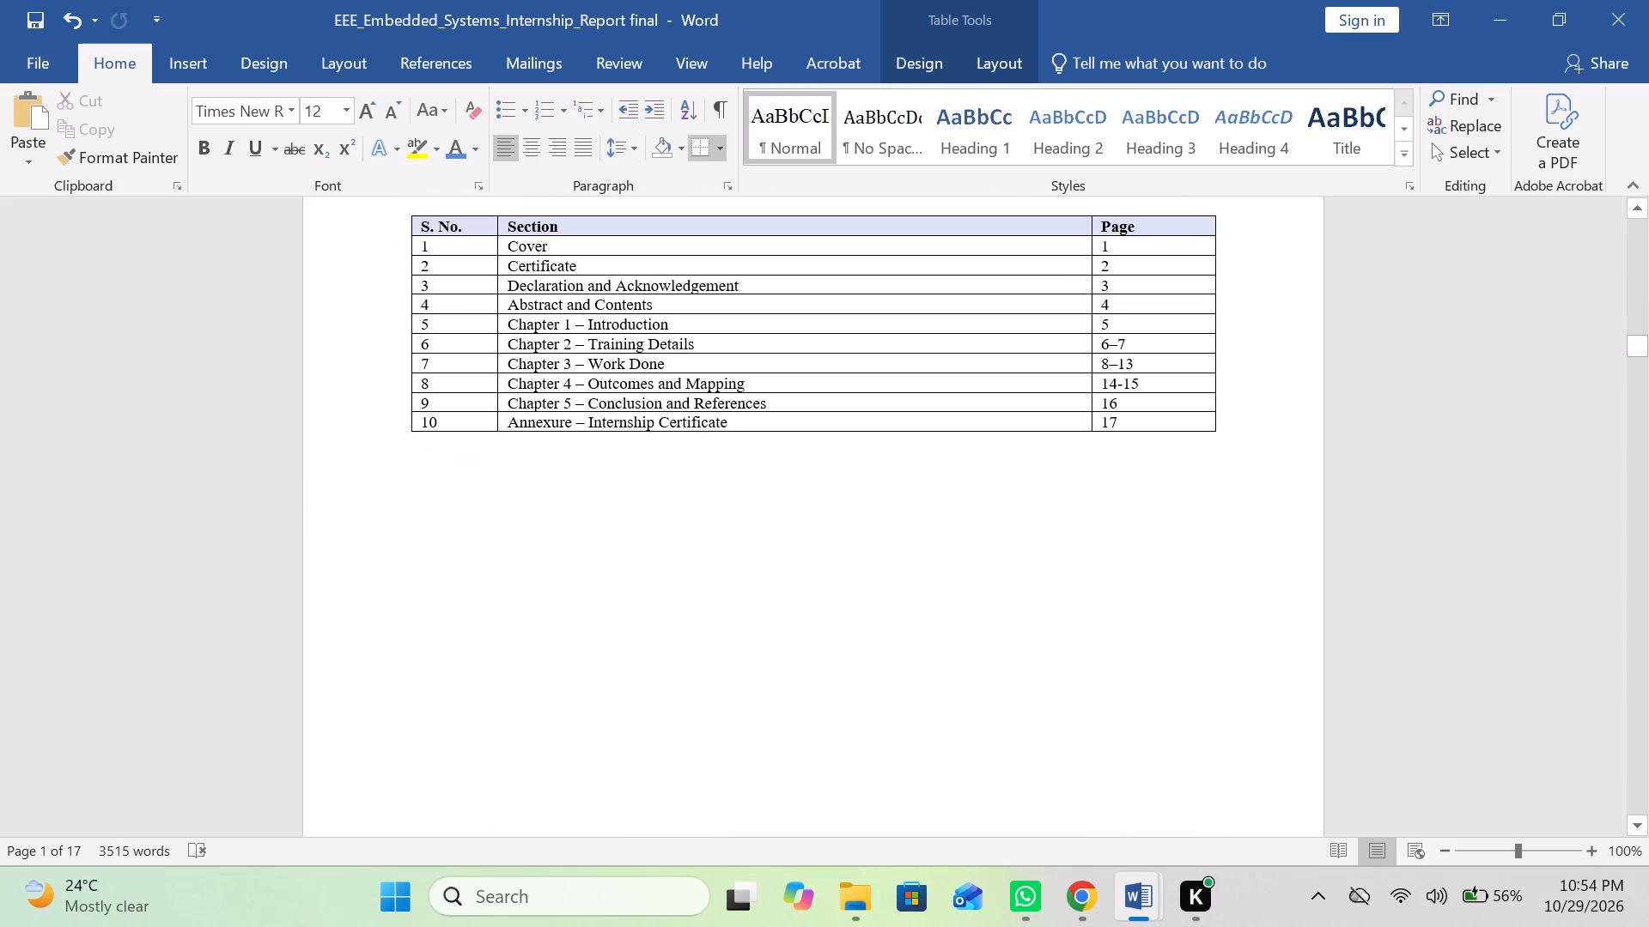
Review Chapter 1 – Introduction and Chapter 2 – Training Details, including the daily learning log and the equipment section.
scroll(1185, 535, down, 3)
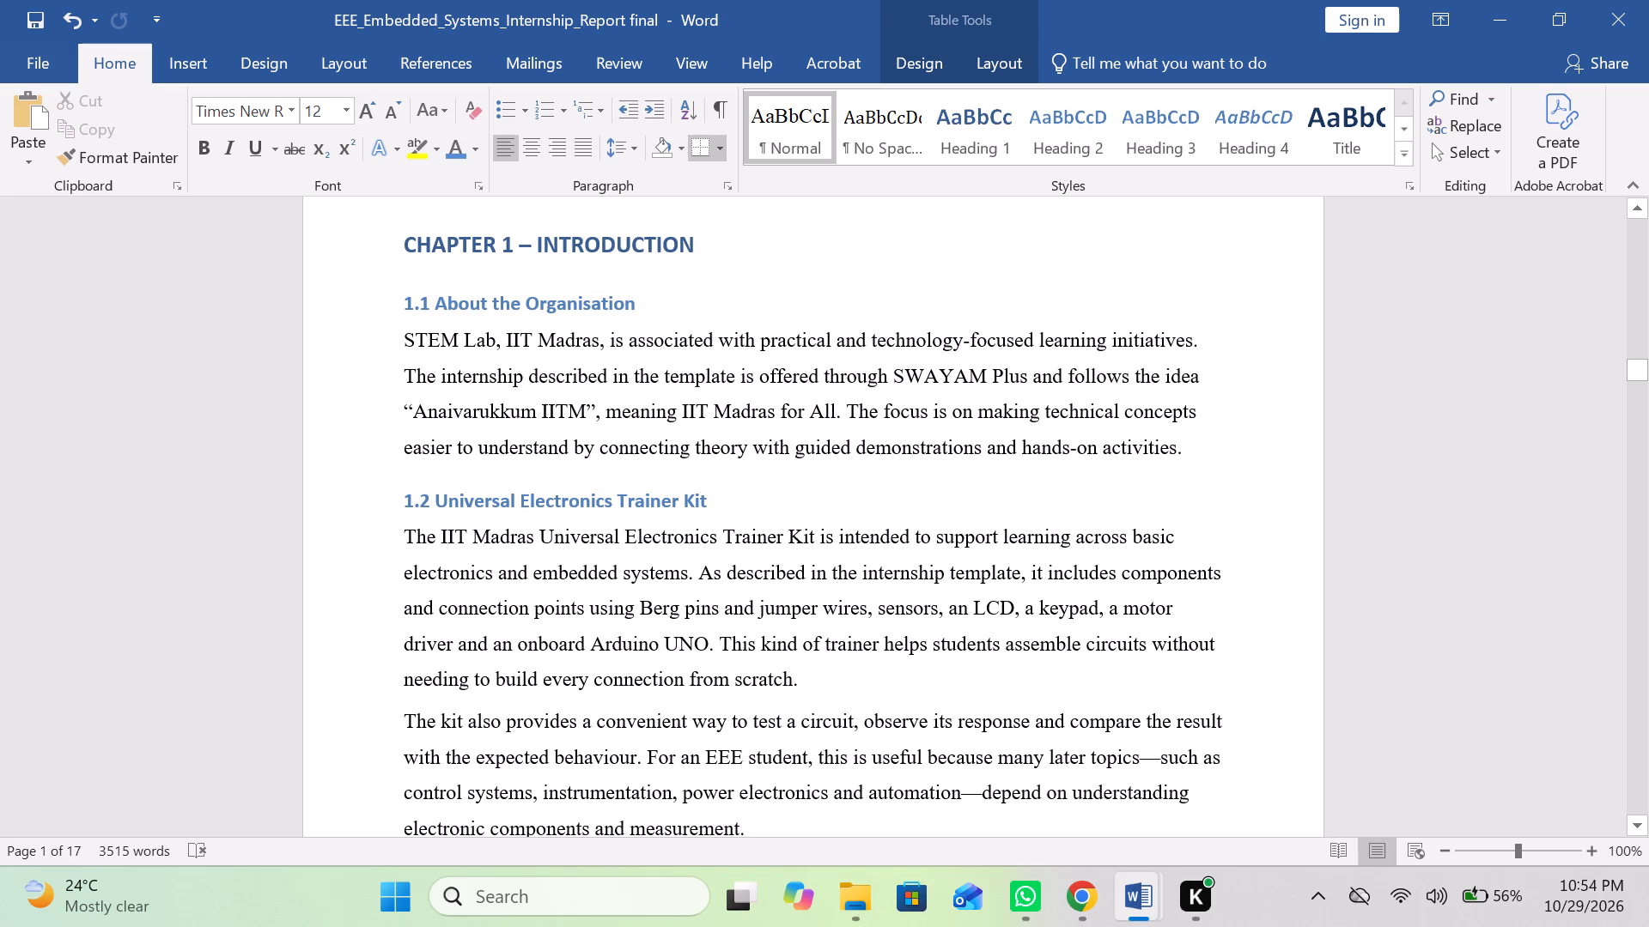
scroll(1185, 535, down, 1)
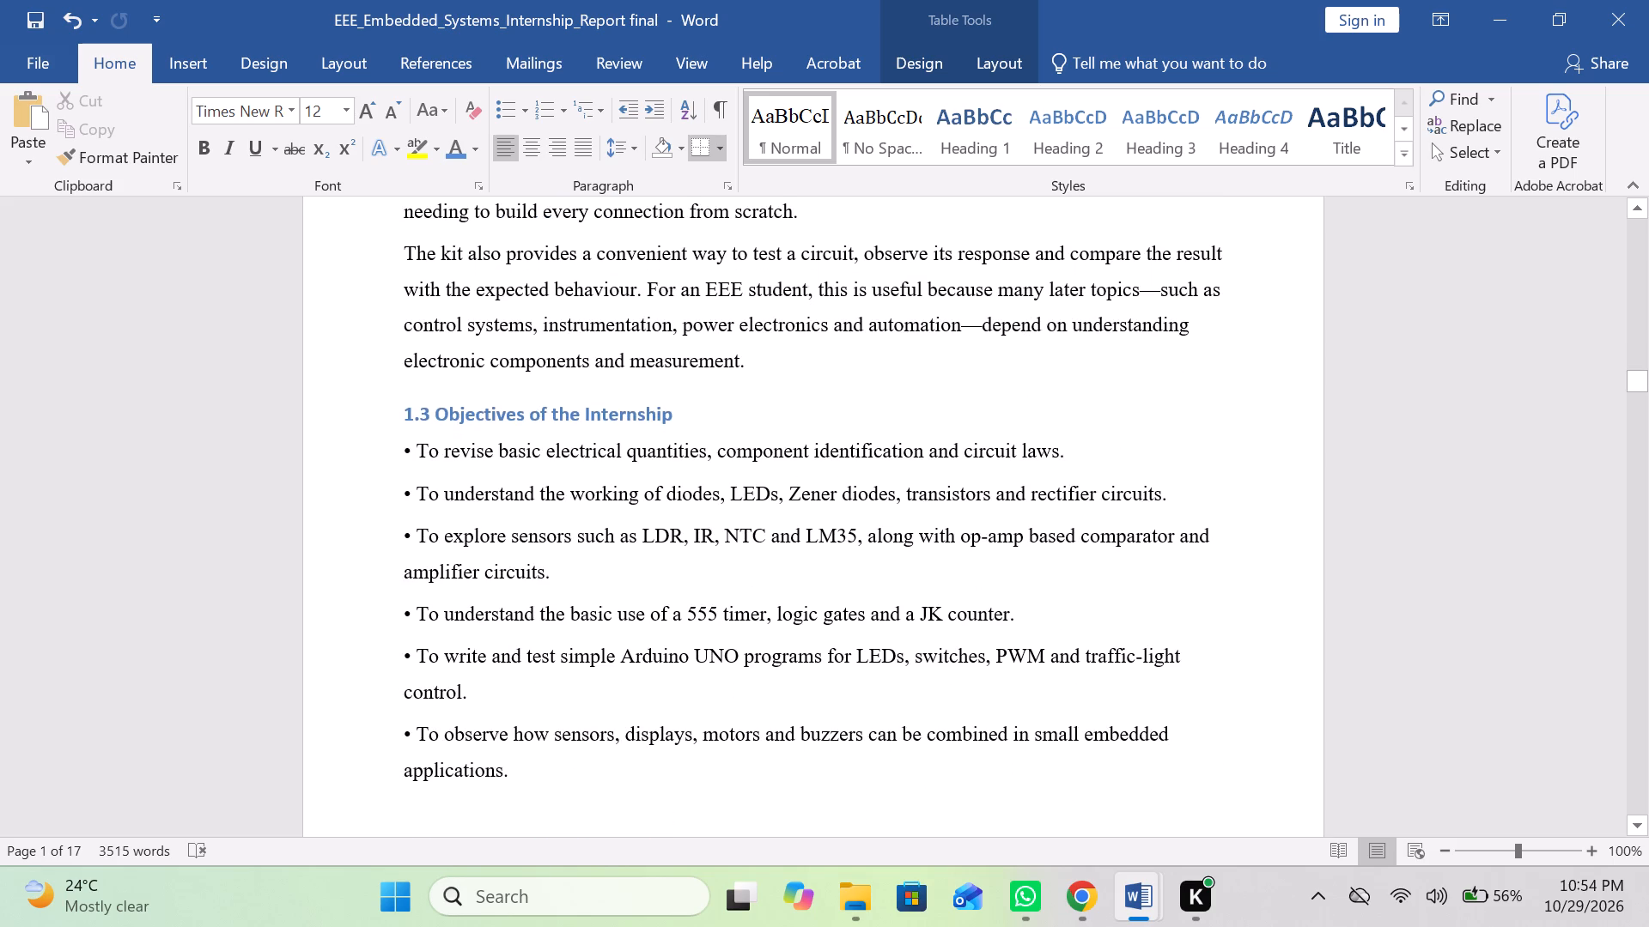
scroll(1185, 535, down, 1)
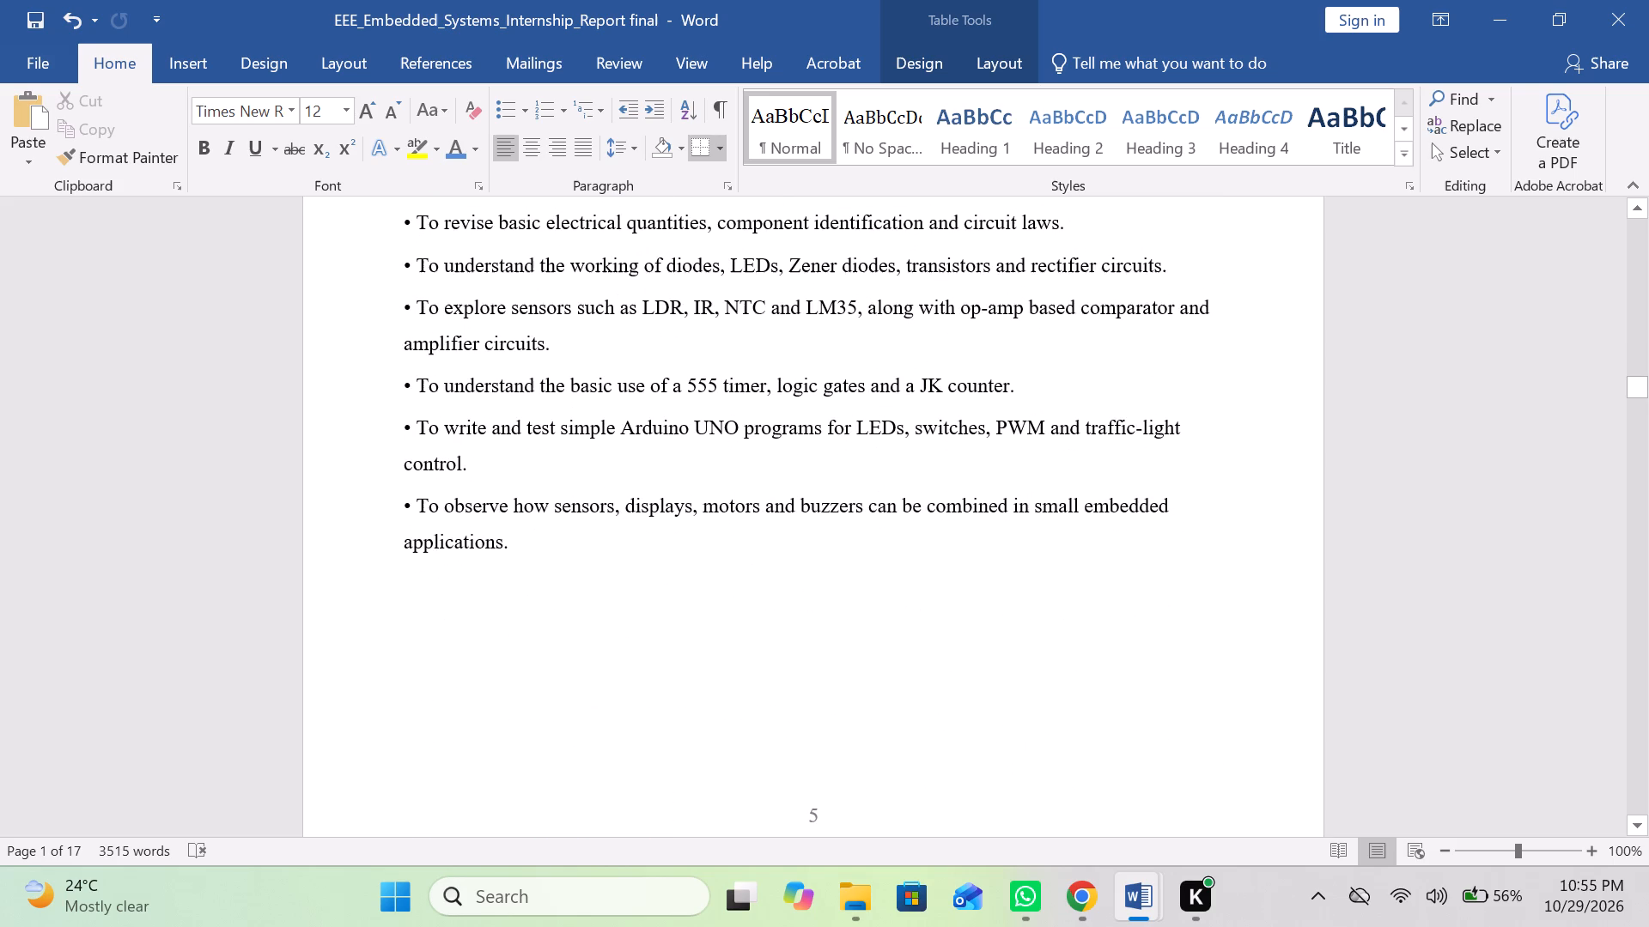
scroll(1185, 535, down, 1)
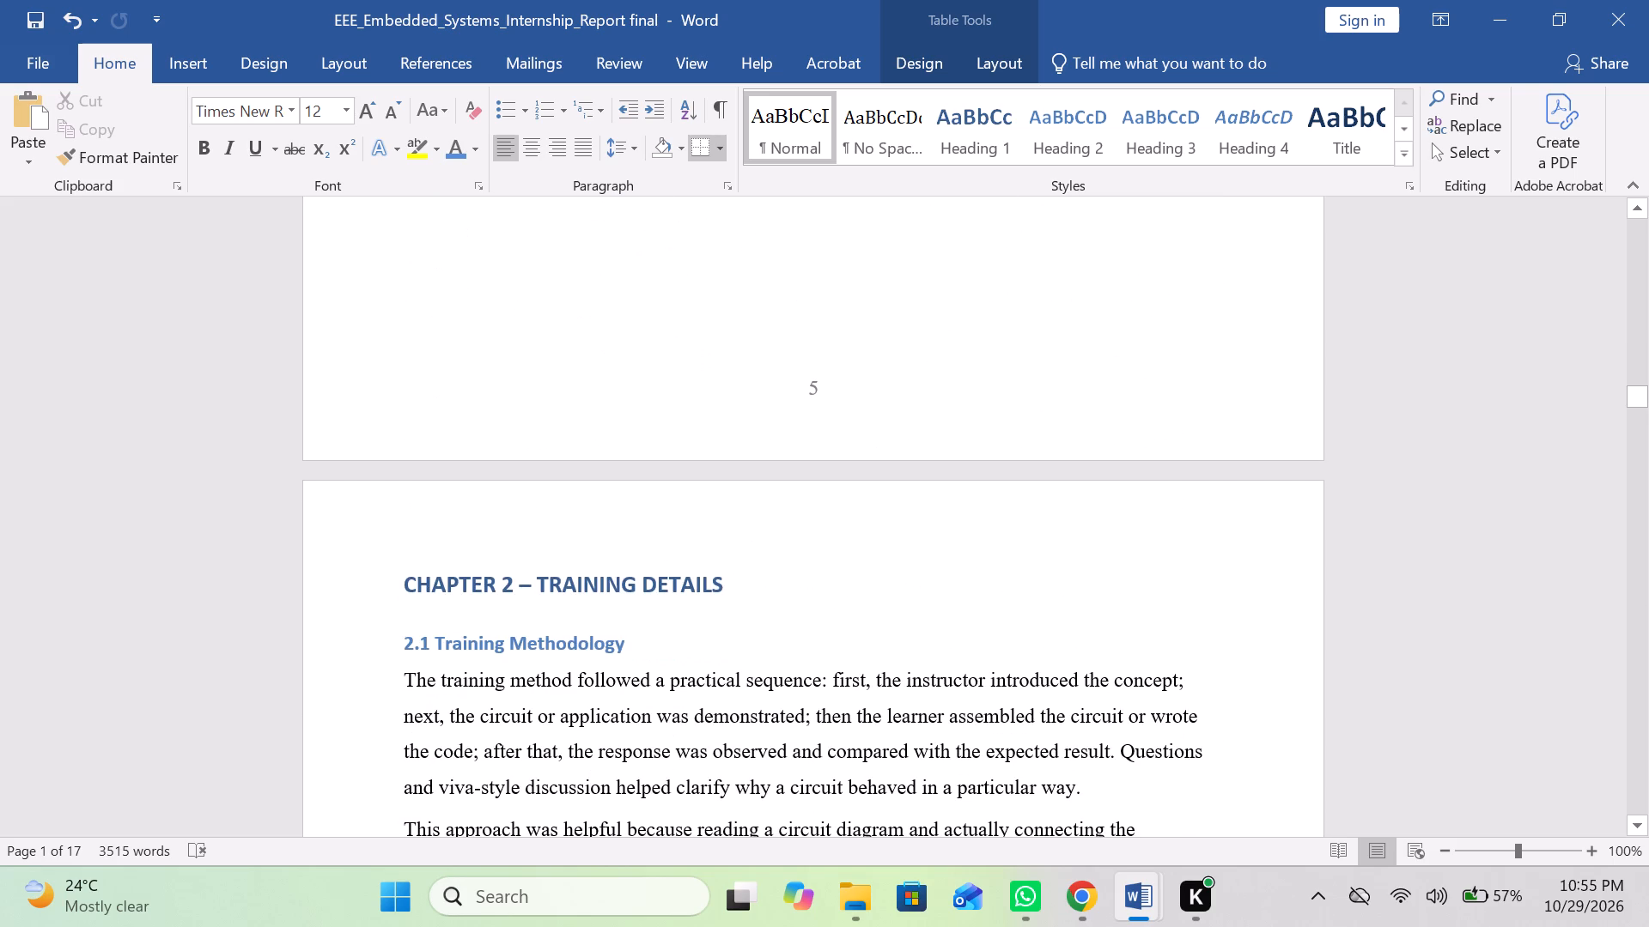
scroll(1185, 535, down, 1)
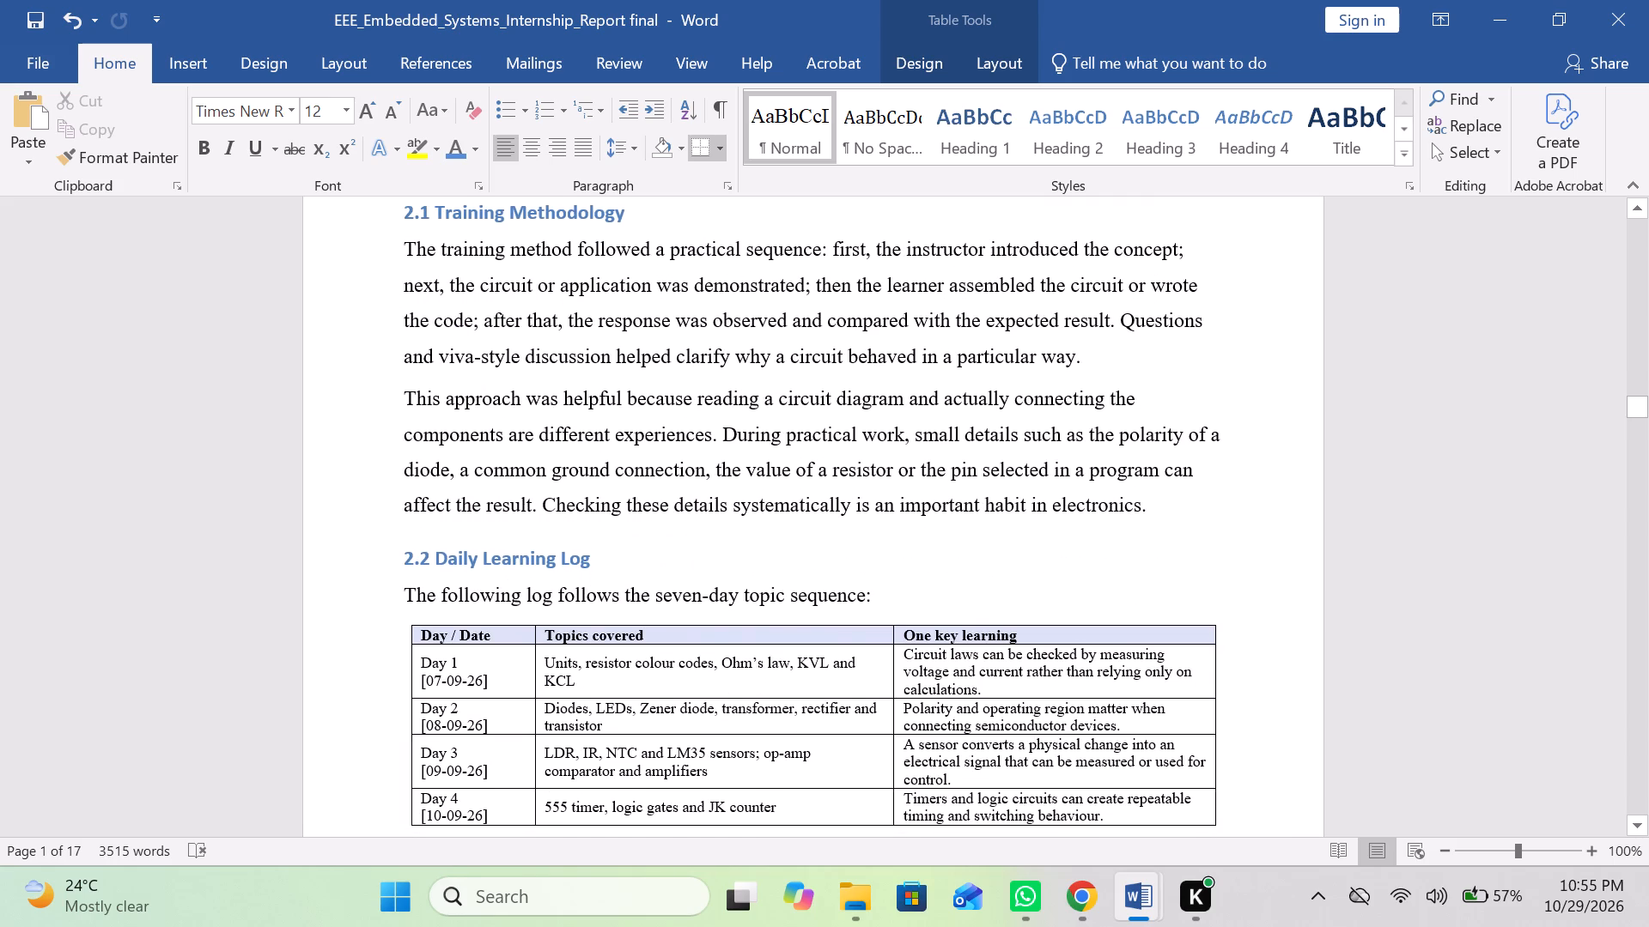
scroll(1185, 535, down, 1)
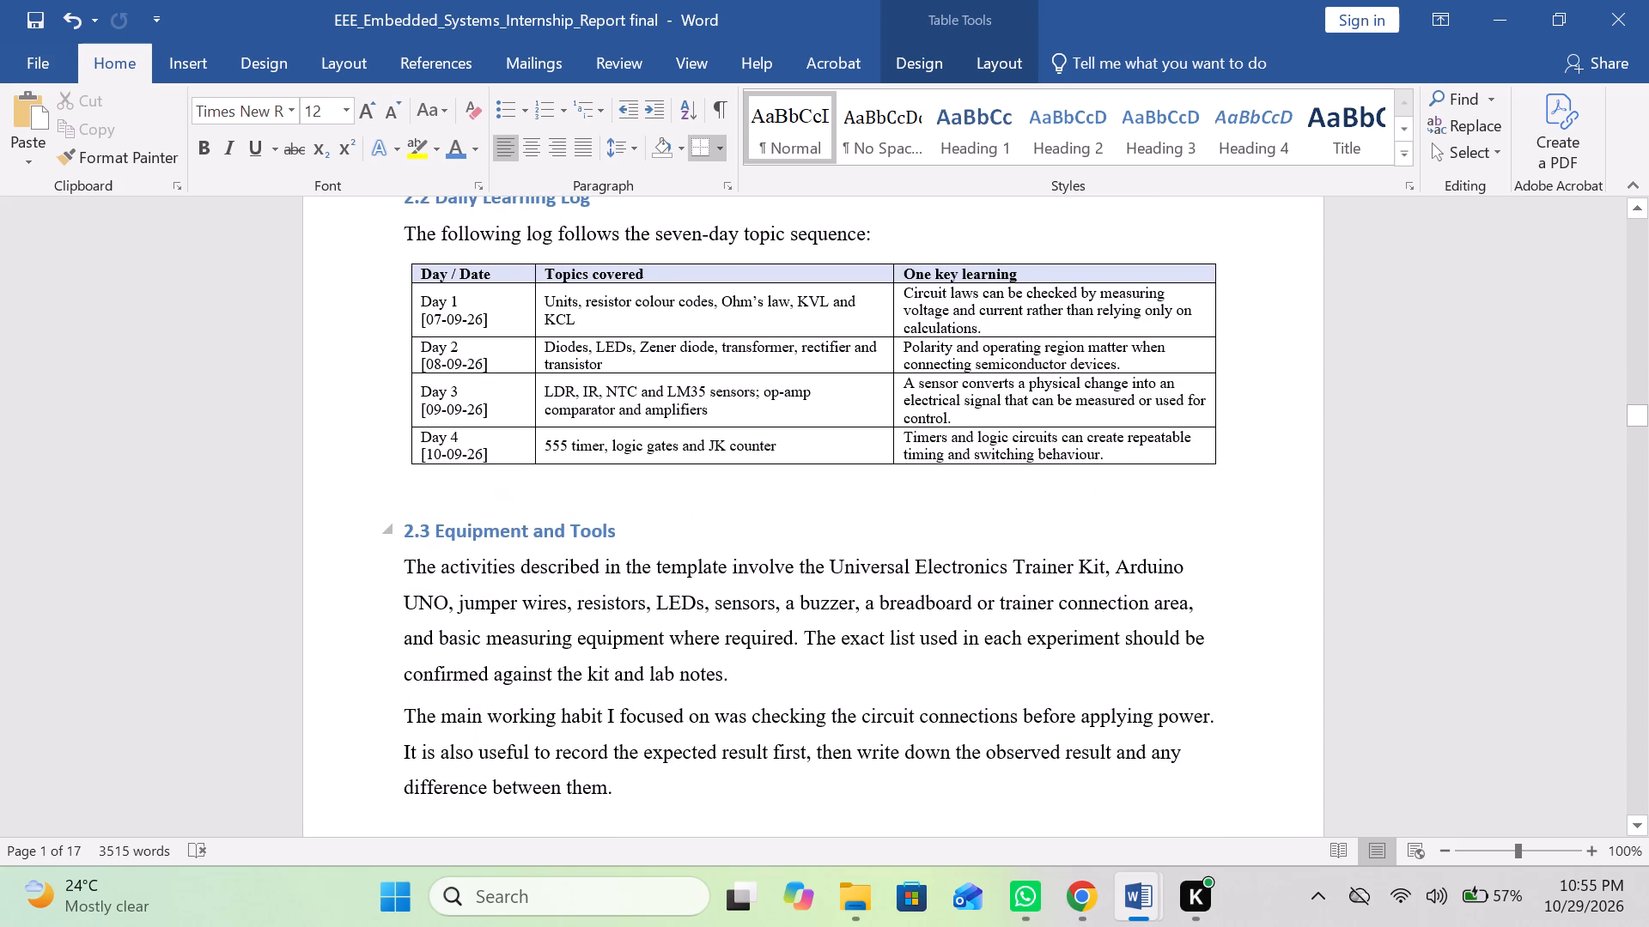
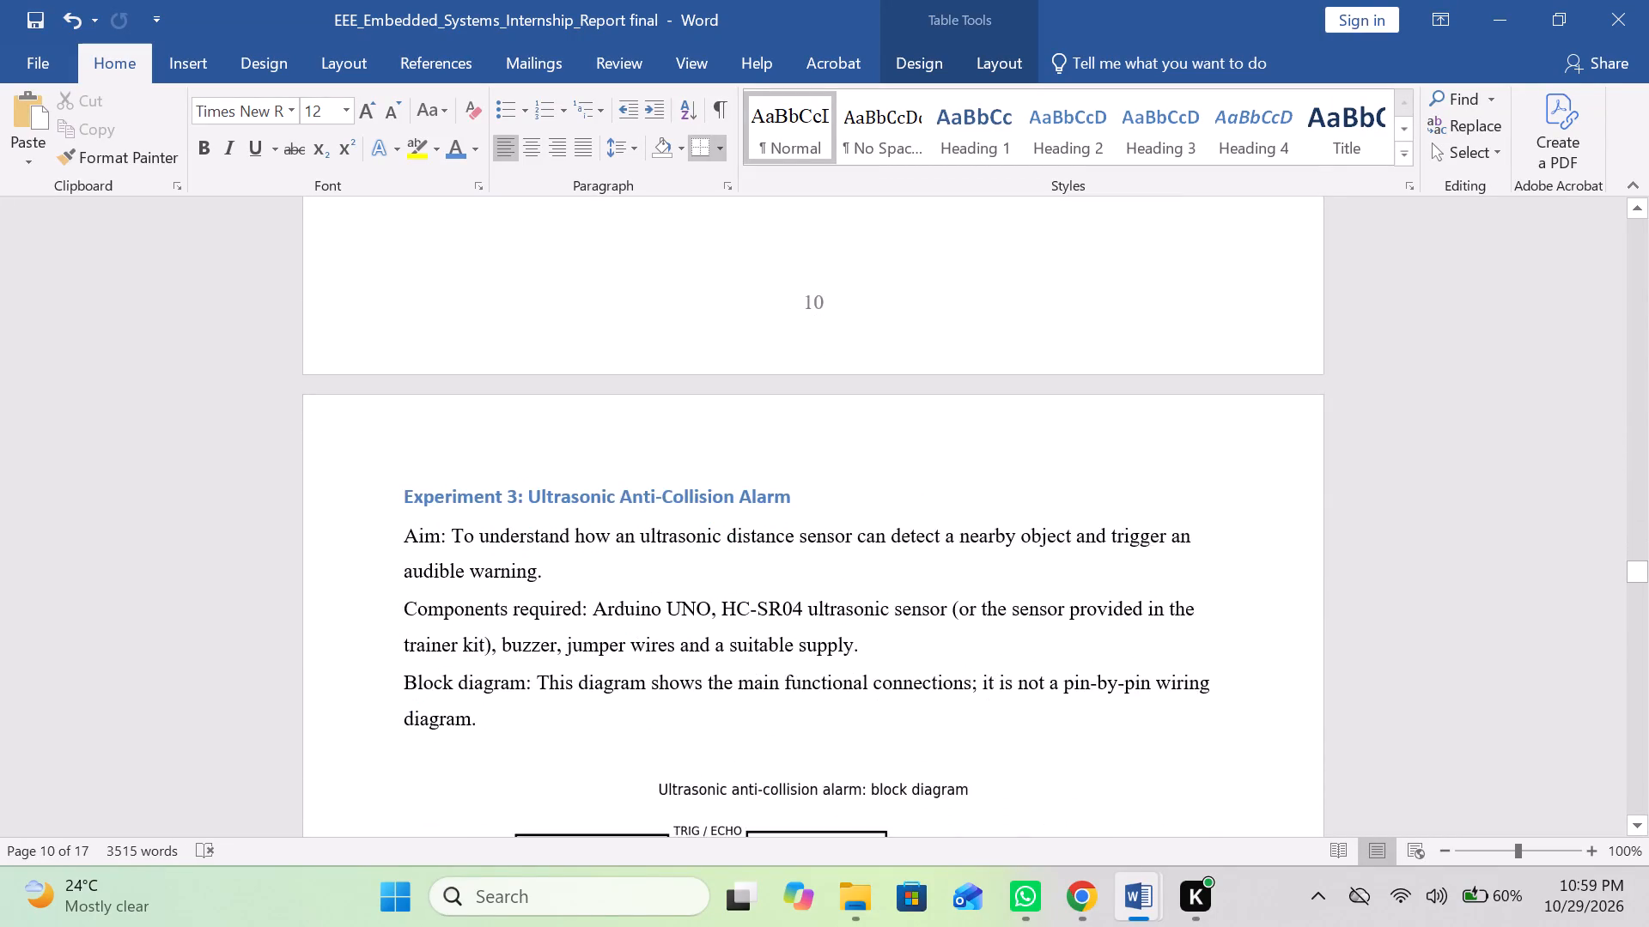
Review the rest of the report from Experiment 3 through the PO and SDG mapping tables to the certificate annexure.
scroll(1095, 537, down, 13)
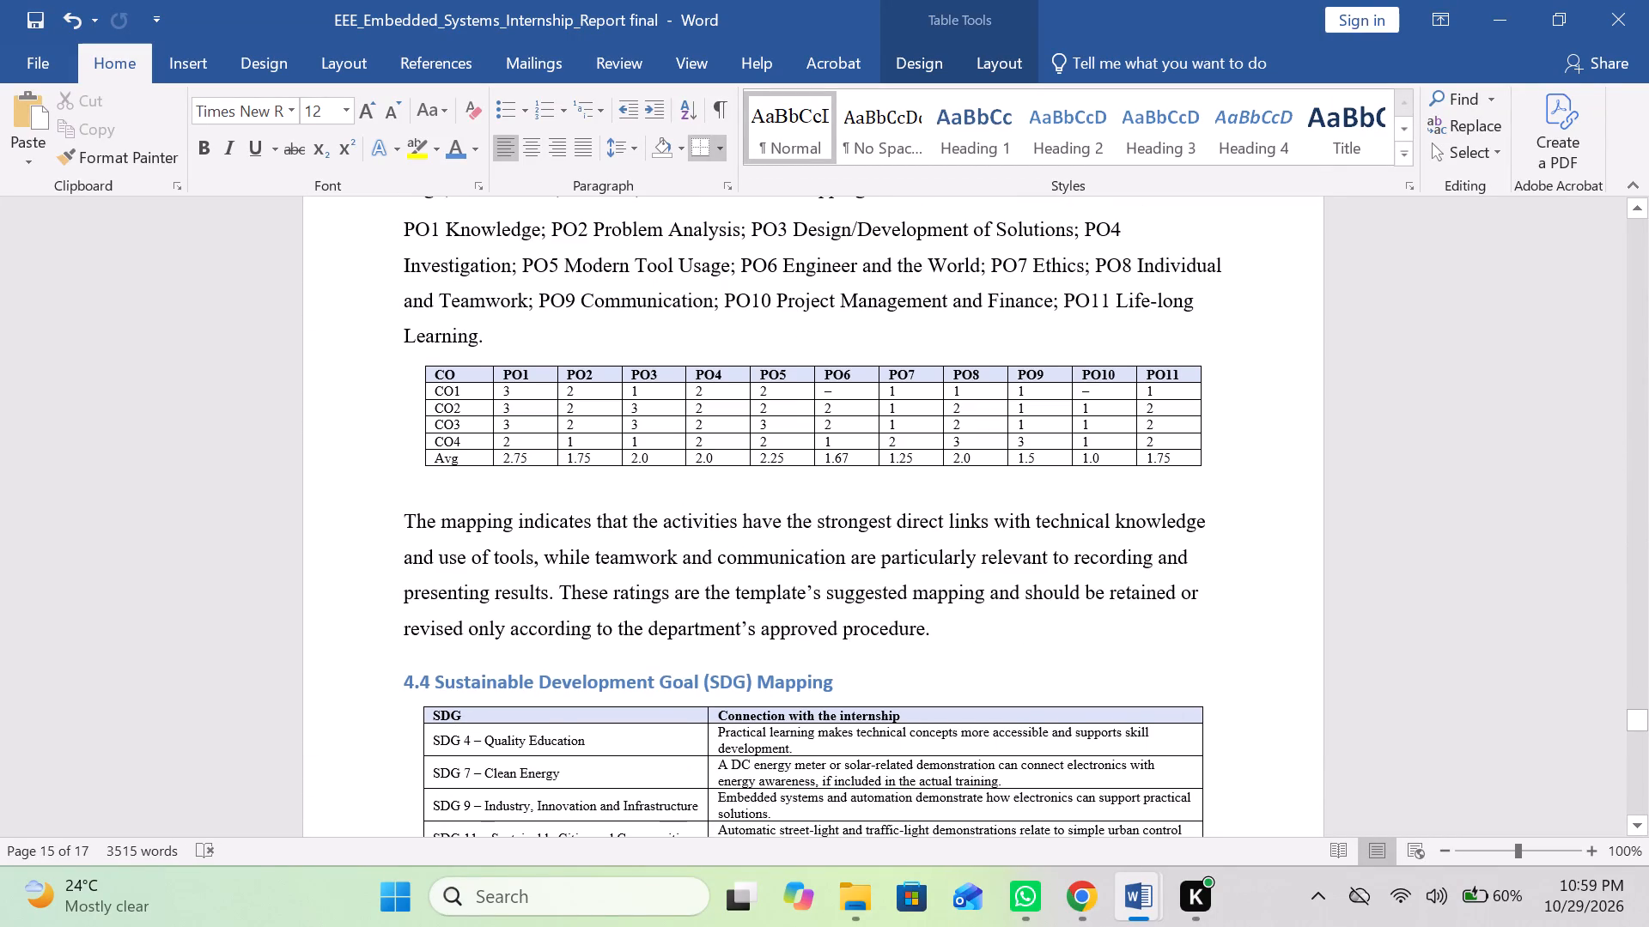
scroll(1117, 639, down, 15)
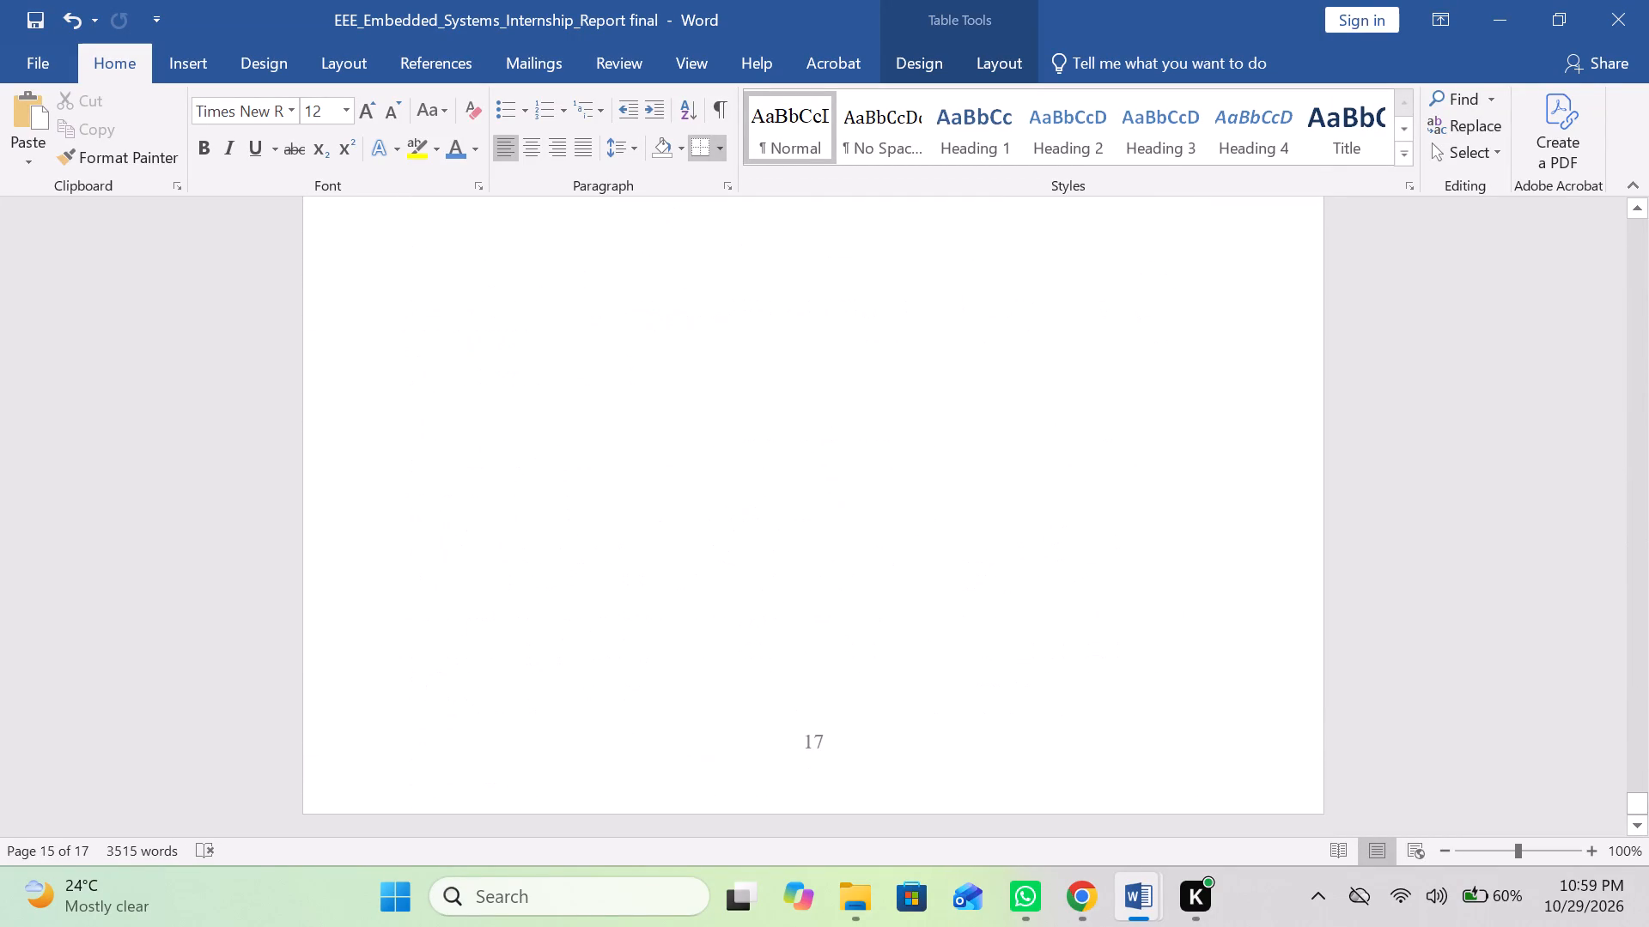
scroll(1117, 639, up, 4)
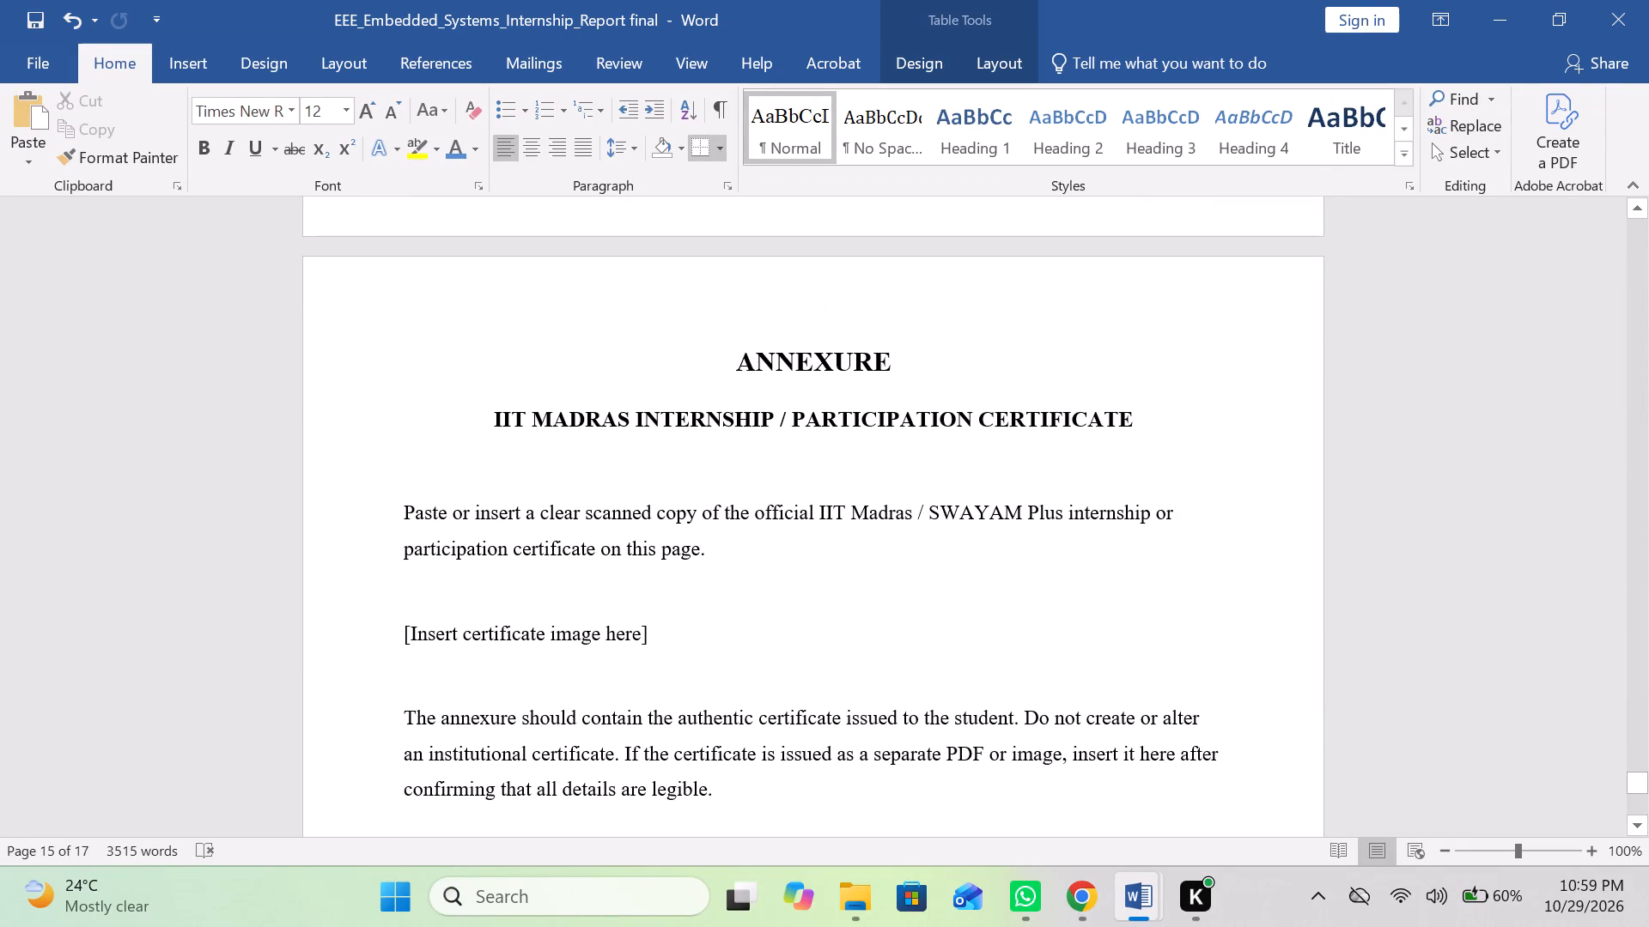